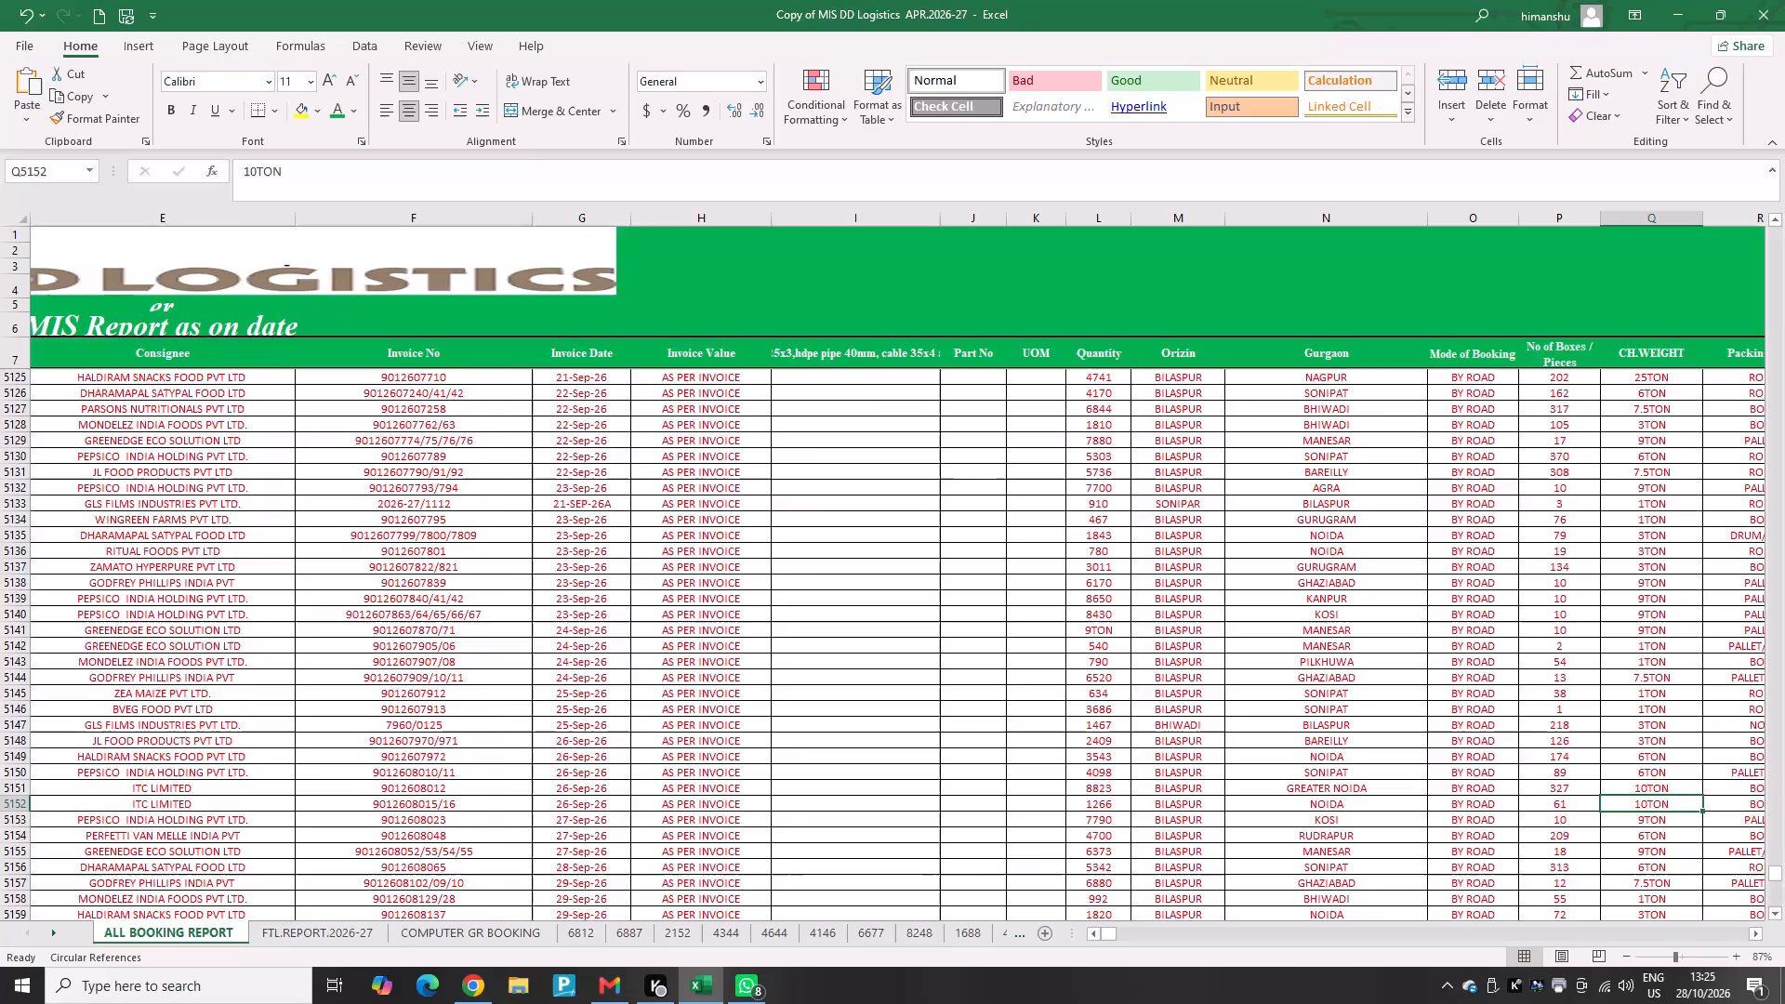
Check the FTL.REPORT.2026-27 and COMPUTER GR BOOKING sheets for the recent GREENEDGE ECO SOLUTION LTD consignments.
click(353, 940)
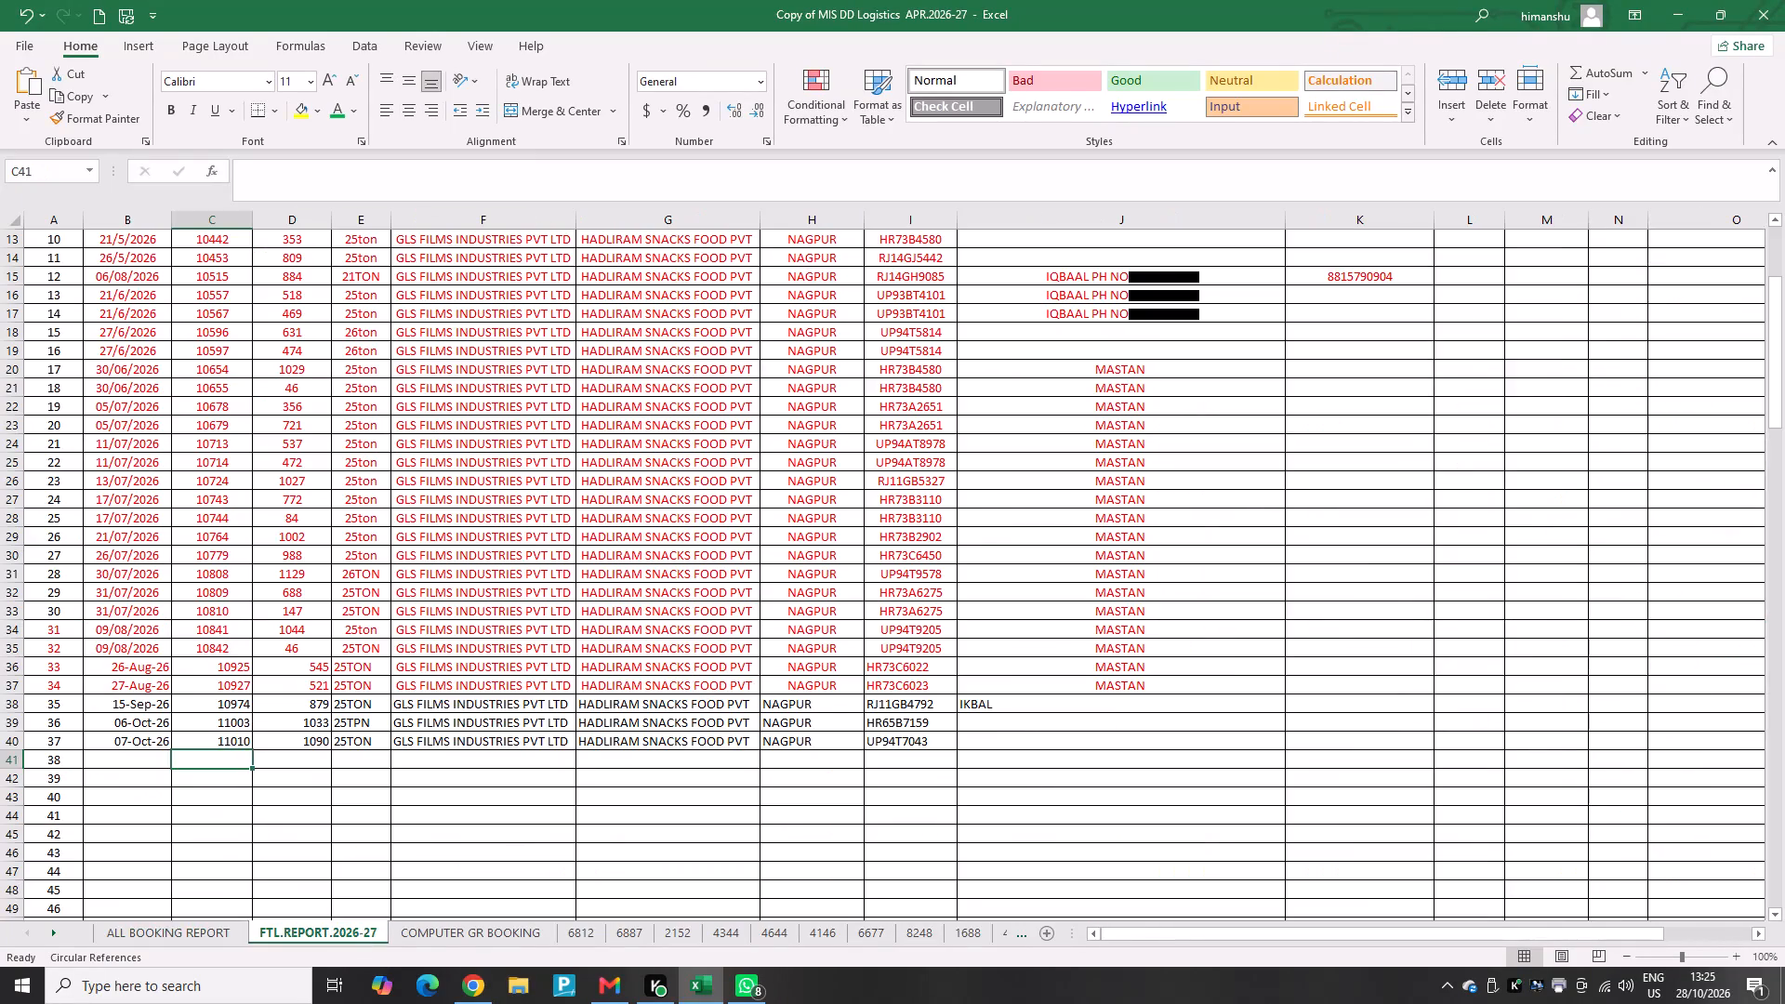
click(488, 930)
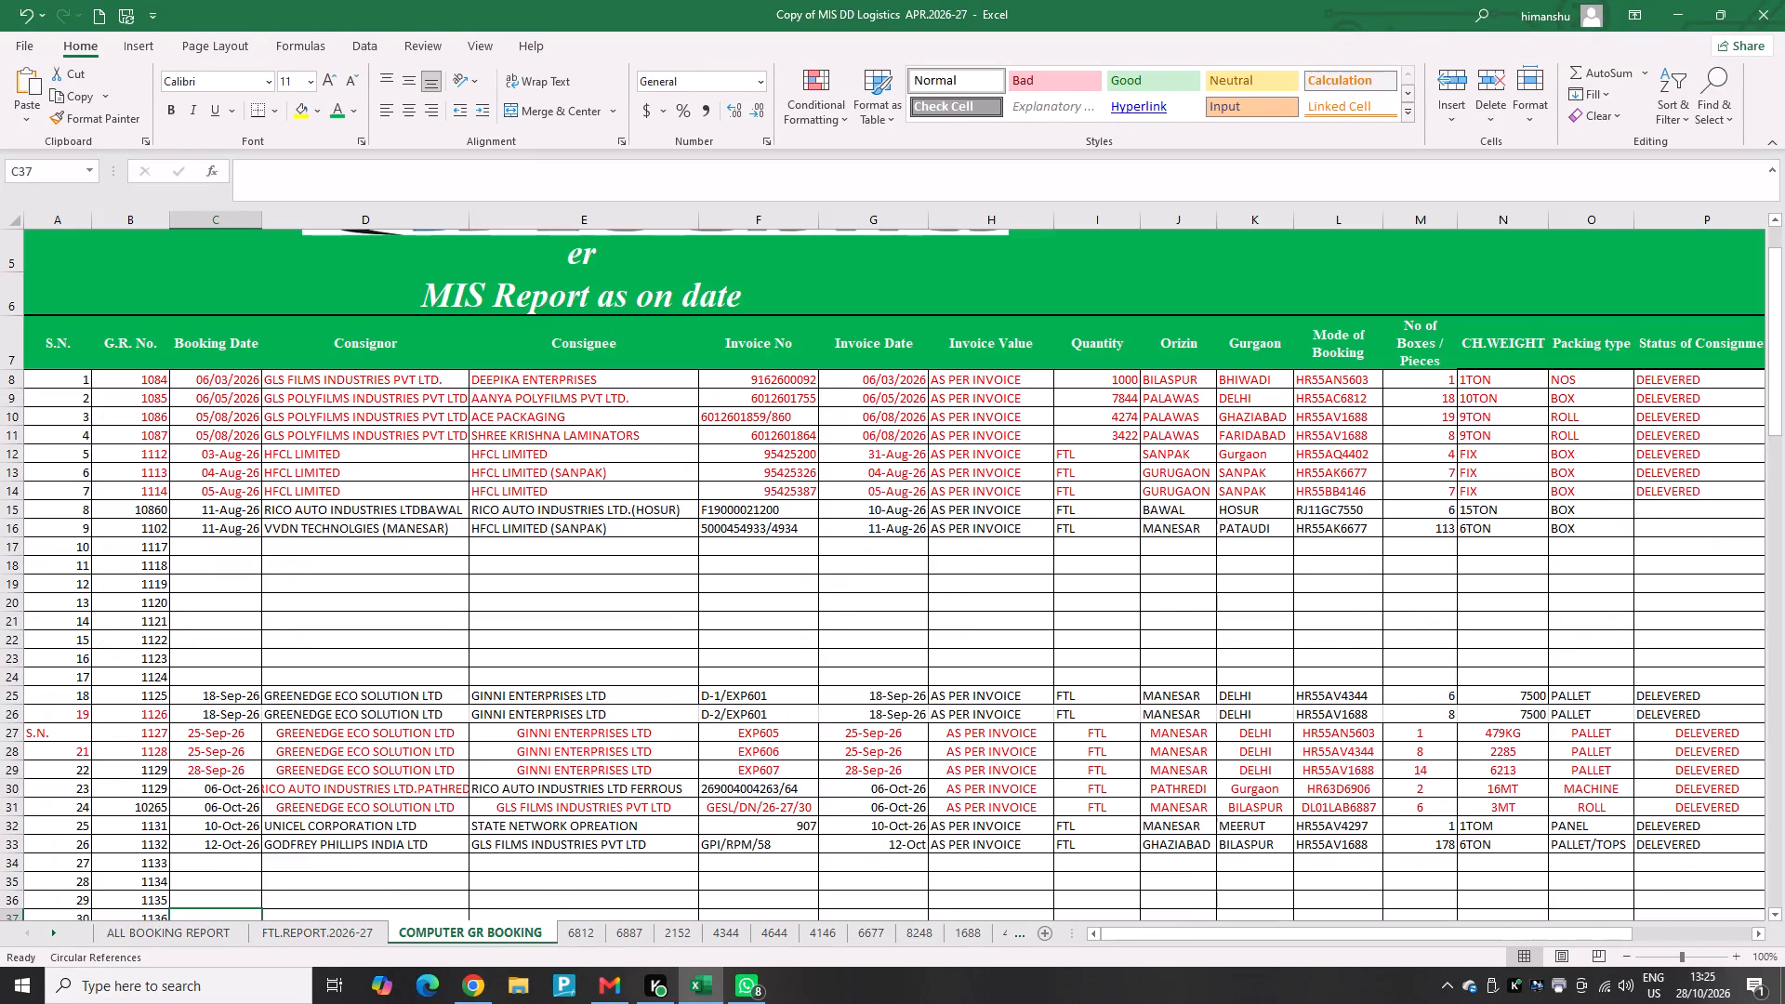
click(318, 752)
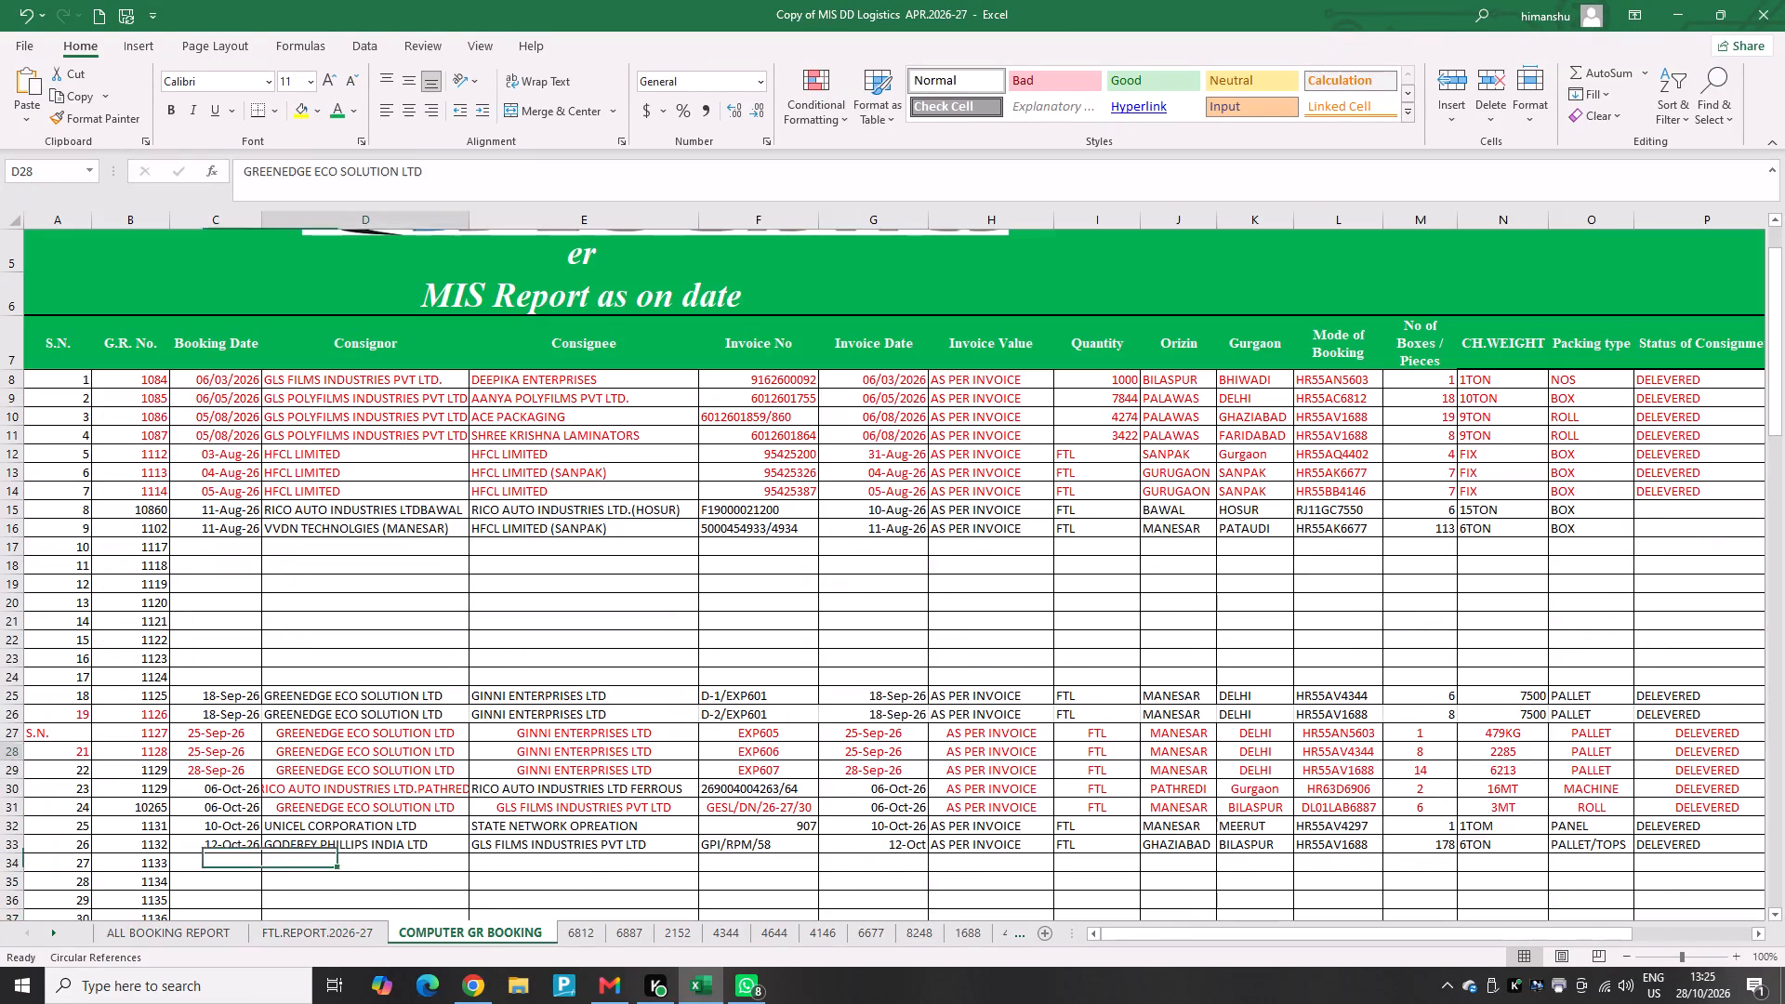
click(354, 828)
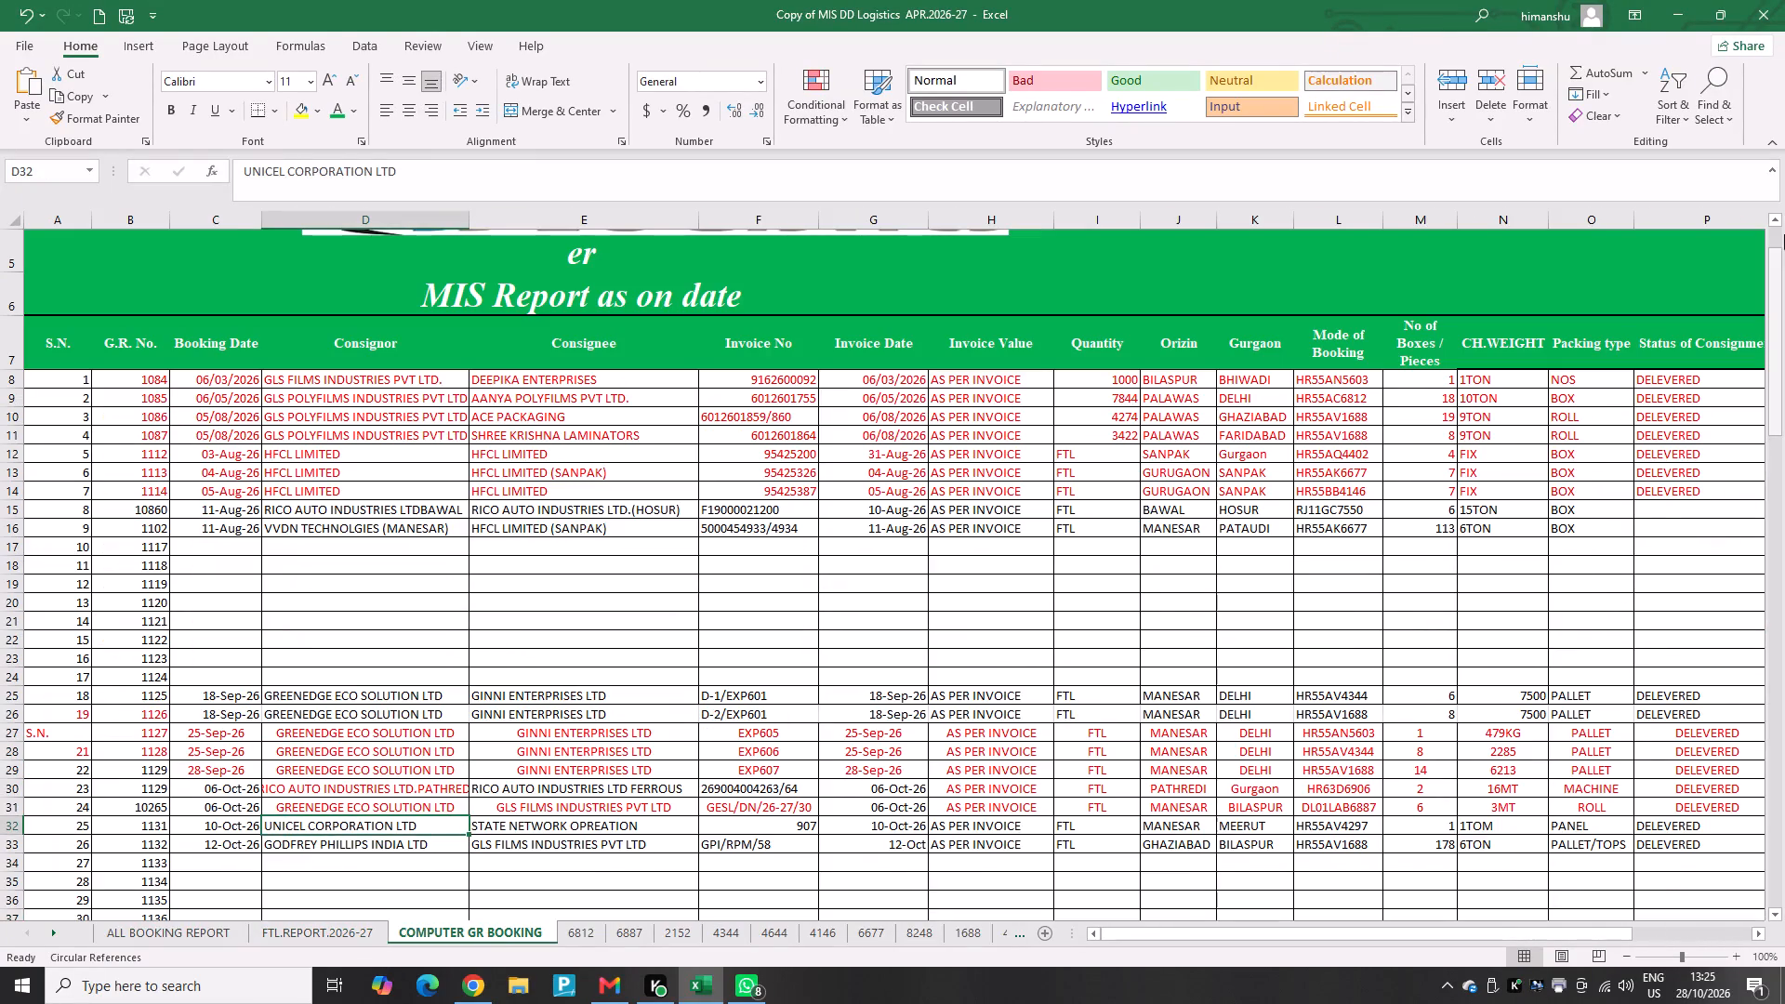
click(441, 806)
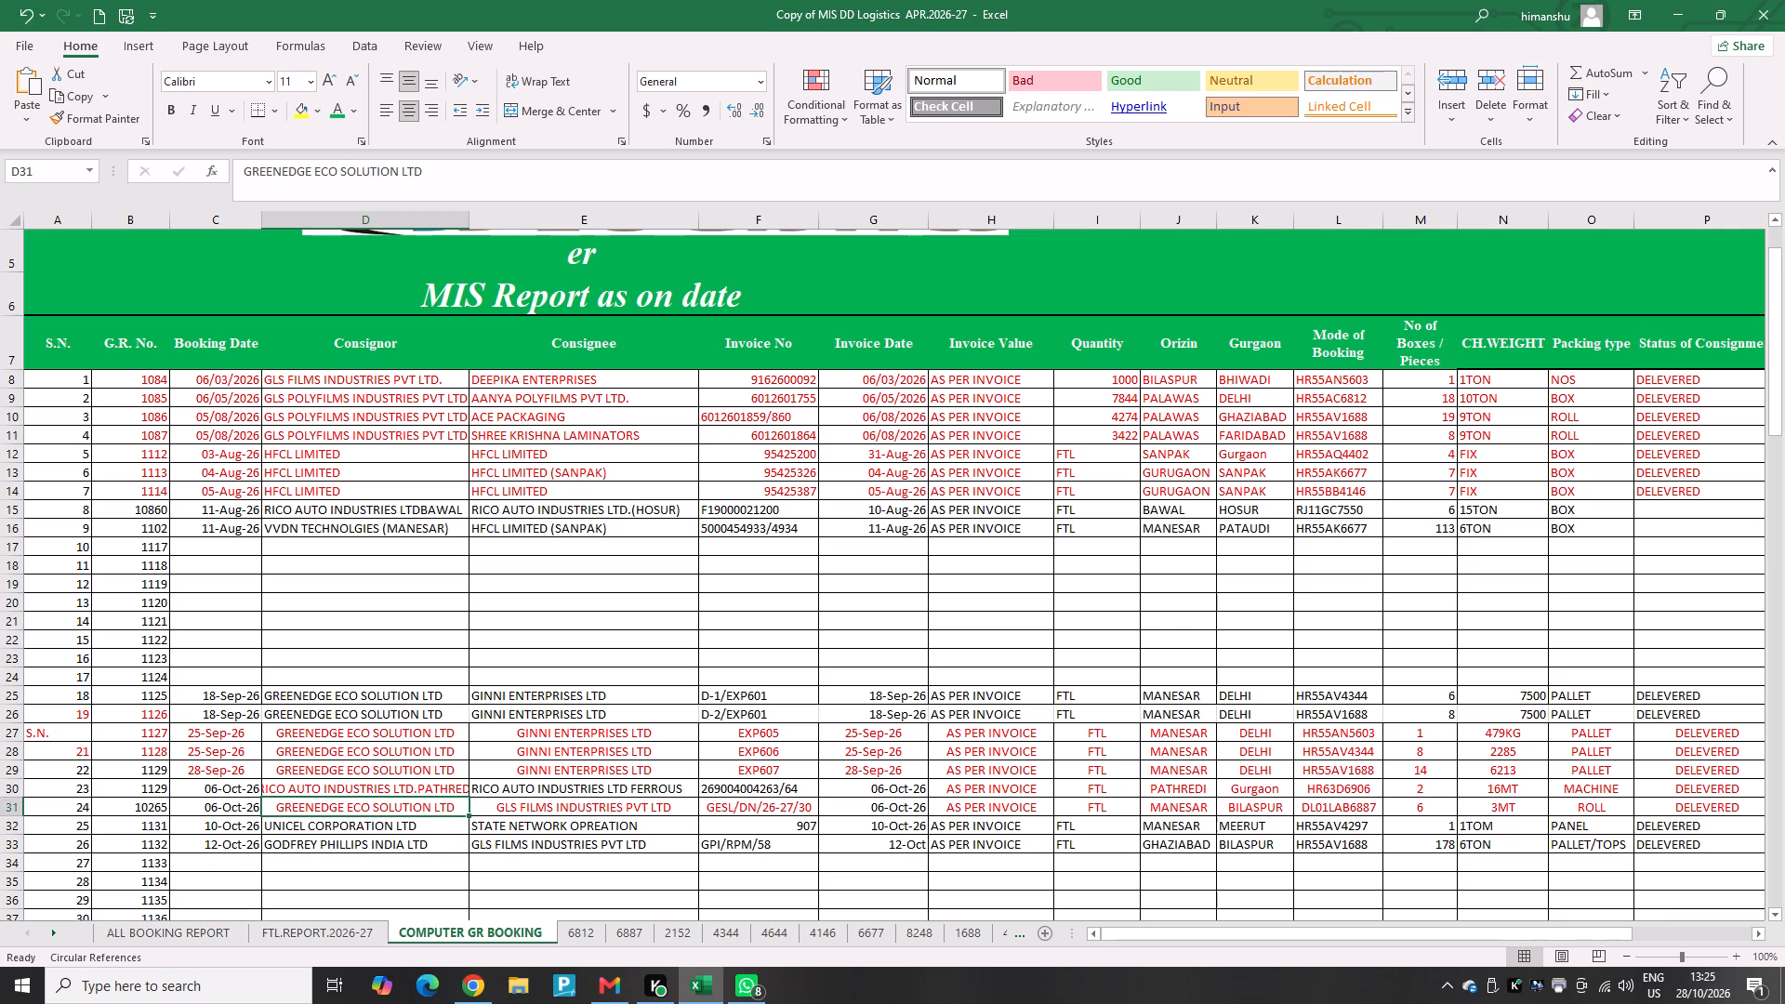
Leave the MIS workbook and open the GLS DSR REPORT APRIL 2026 onward workbook from the desktop.
click(1662, 2)
triple_click(245, 418)
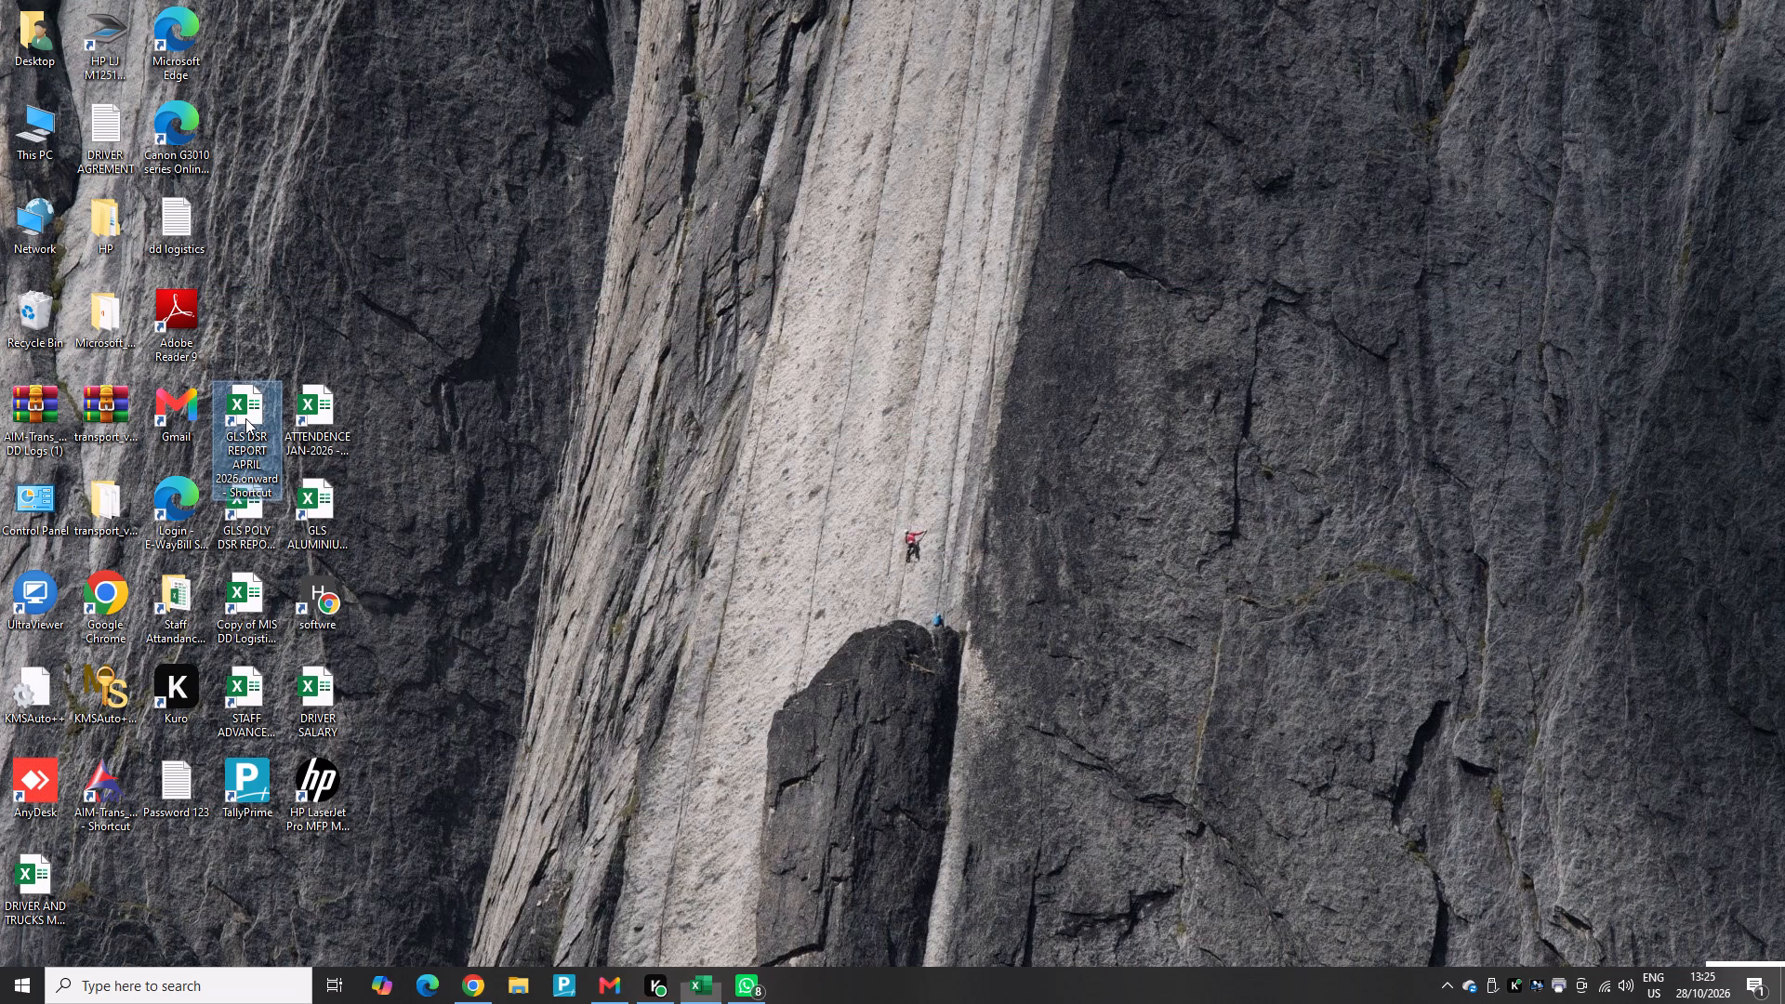
click(245, 418)
double_click(245, 418)
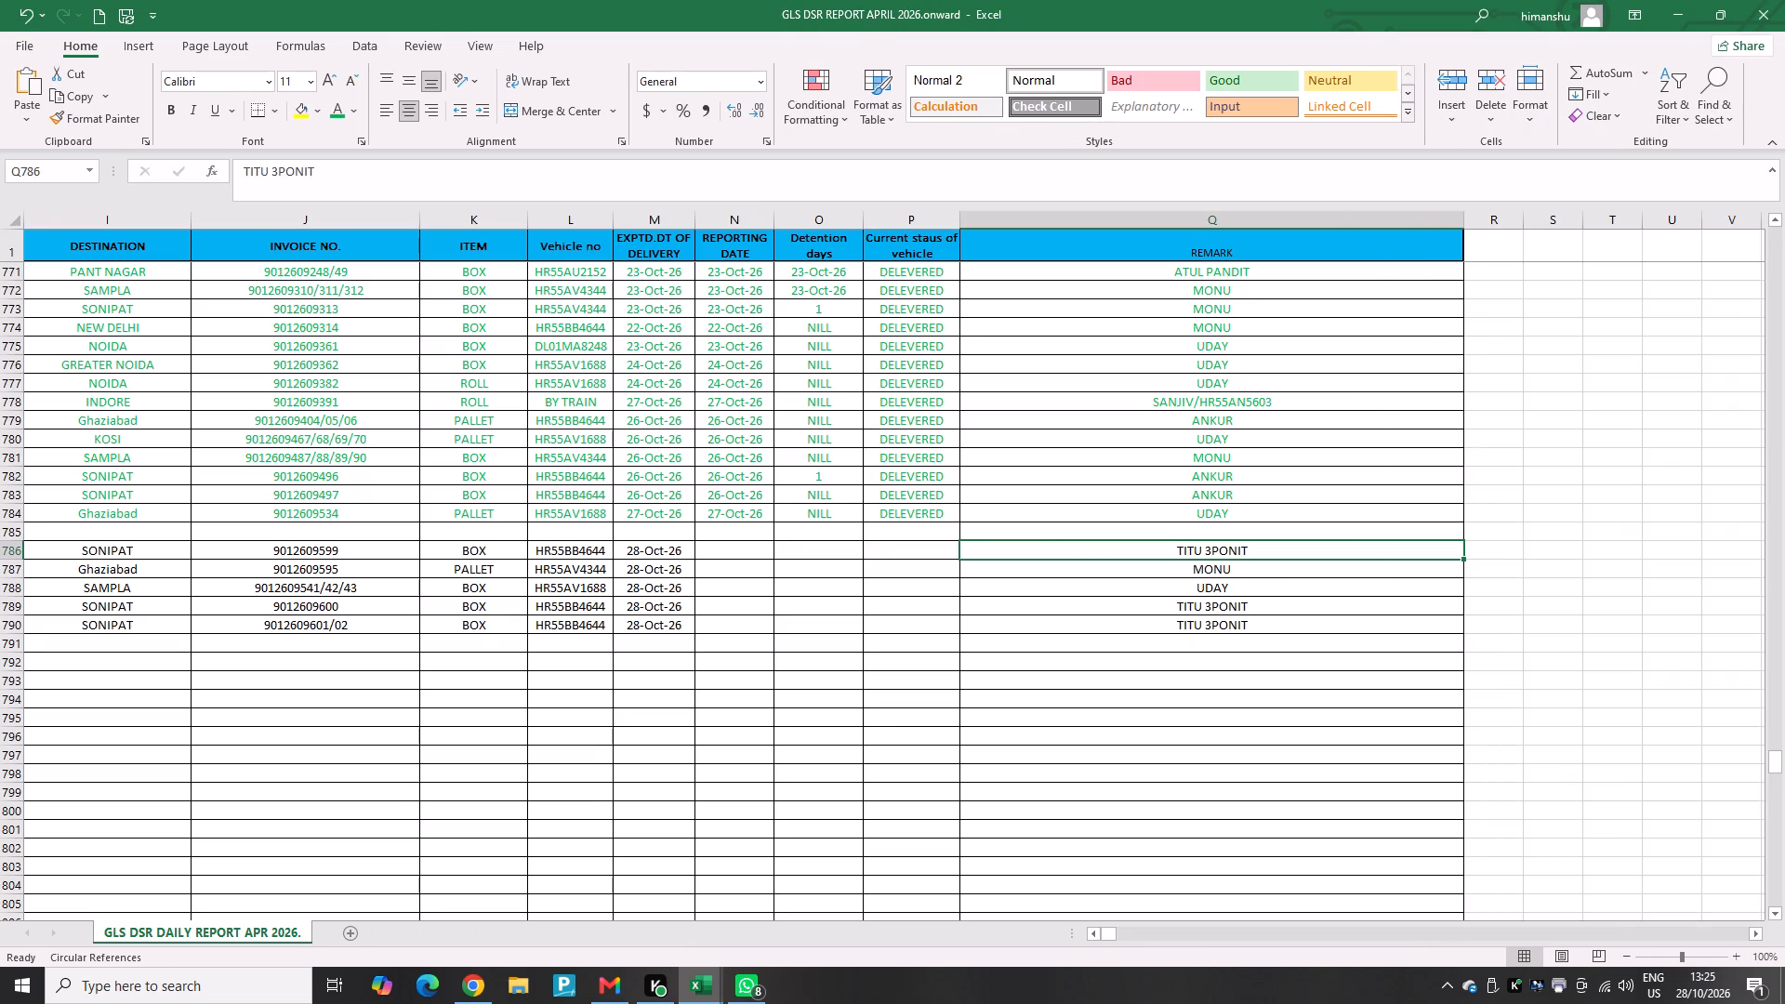
Review the latest October consignment entries across to the CN. NO. column in row 787.
click(179, 561)
key(Left)
key(Left)
key(Left)
key(Left)
key(Left)
key(Left)
key(Left)
key(Left)
key(Left)
key(Left)
key(Left)
key(Left)
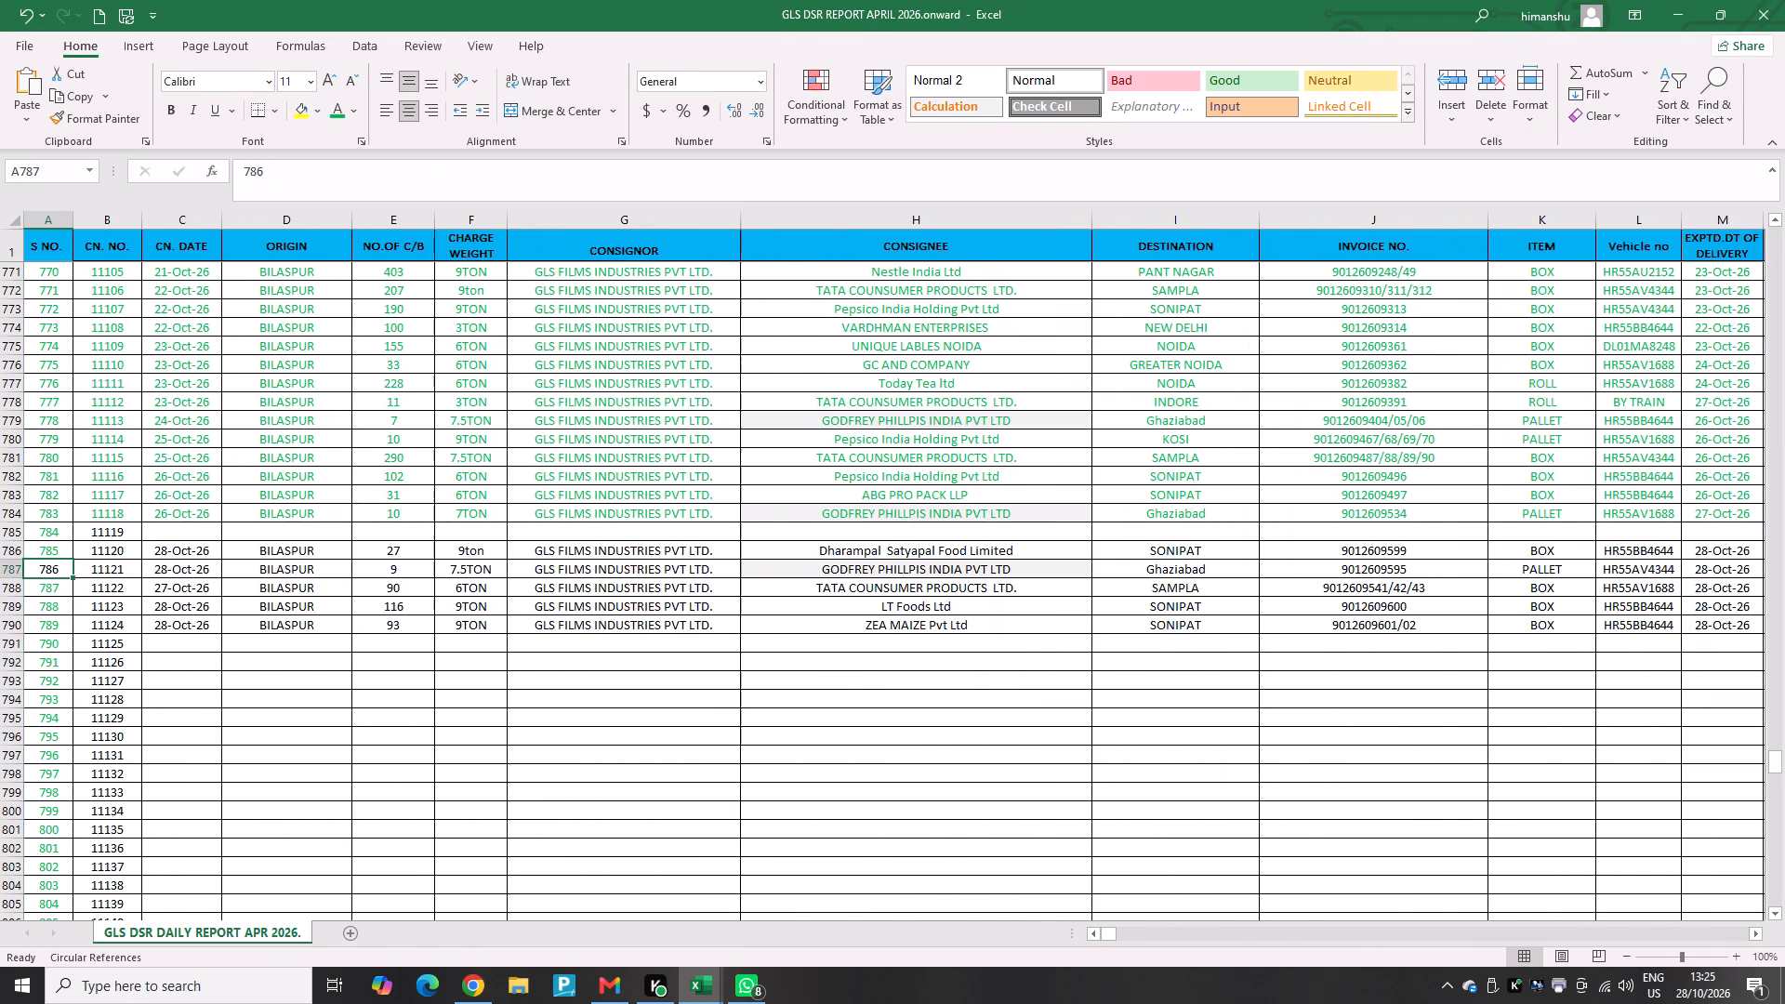
key(Right)
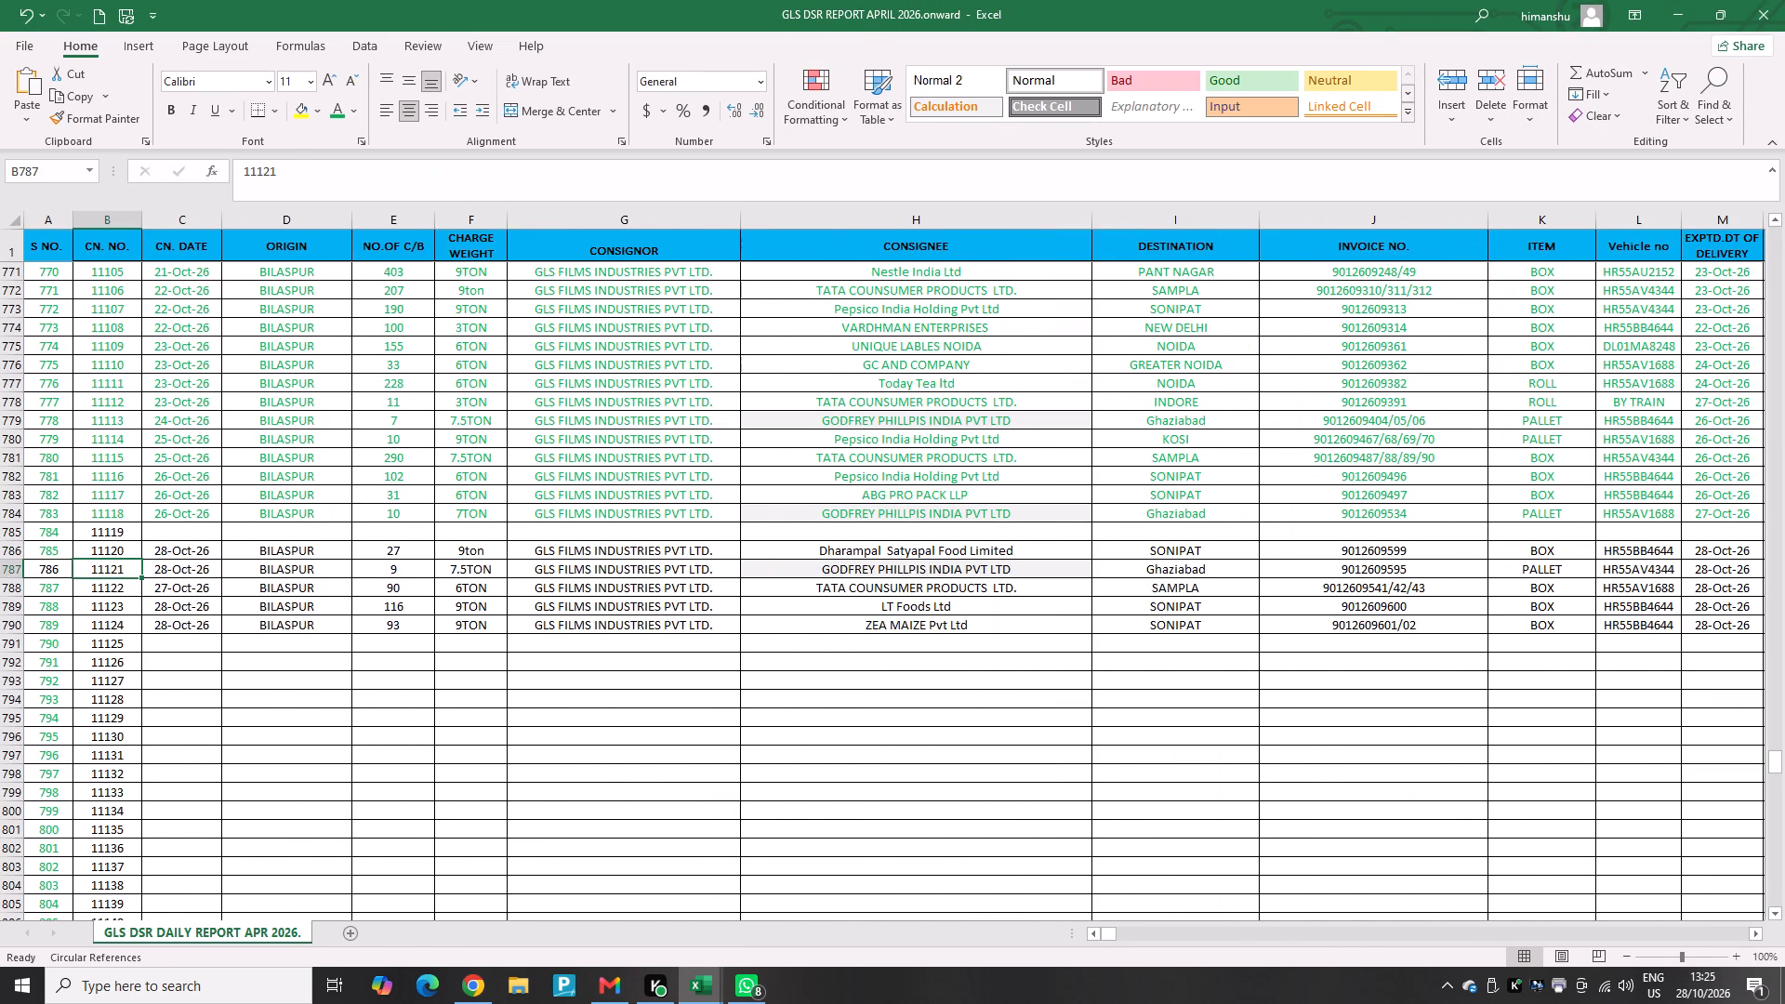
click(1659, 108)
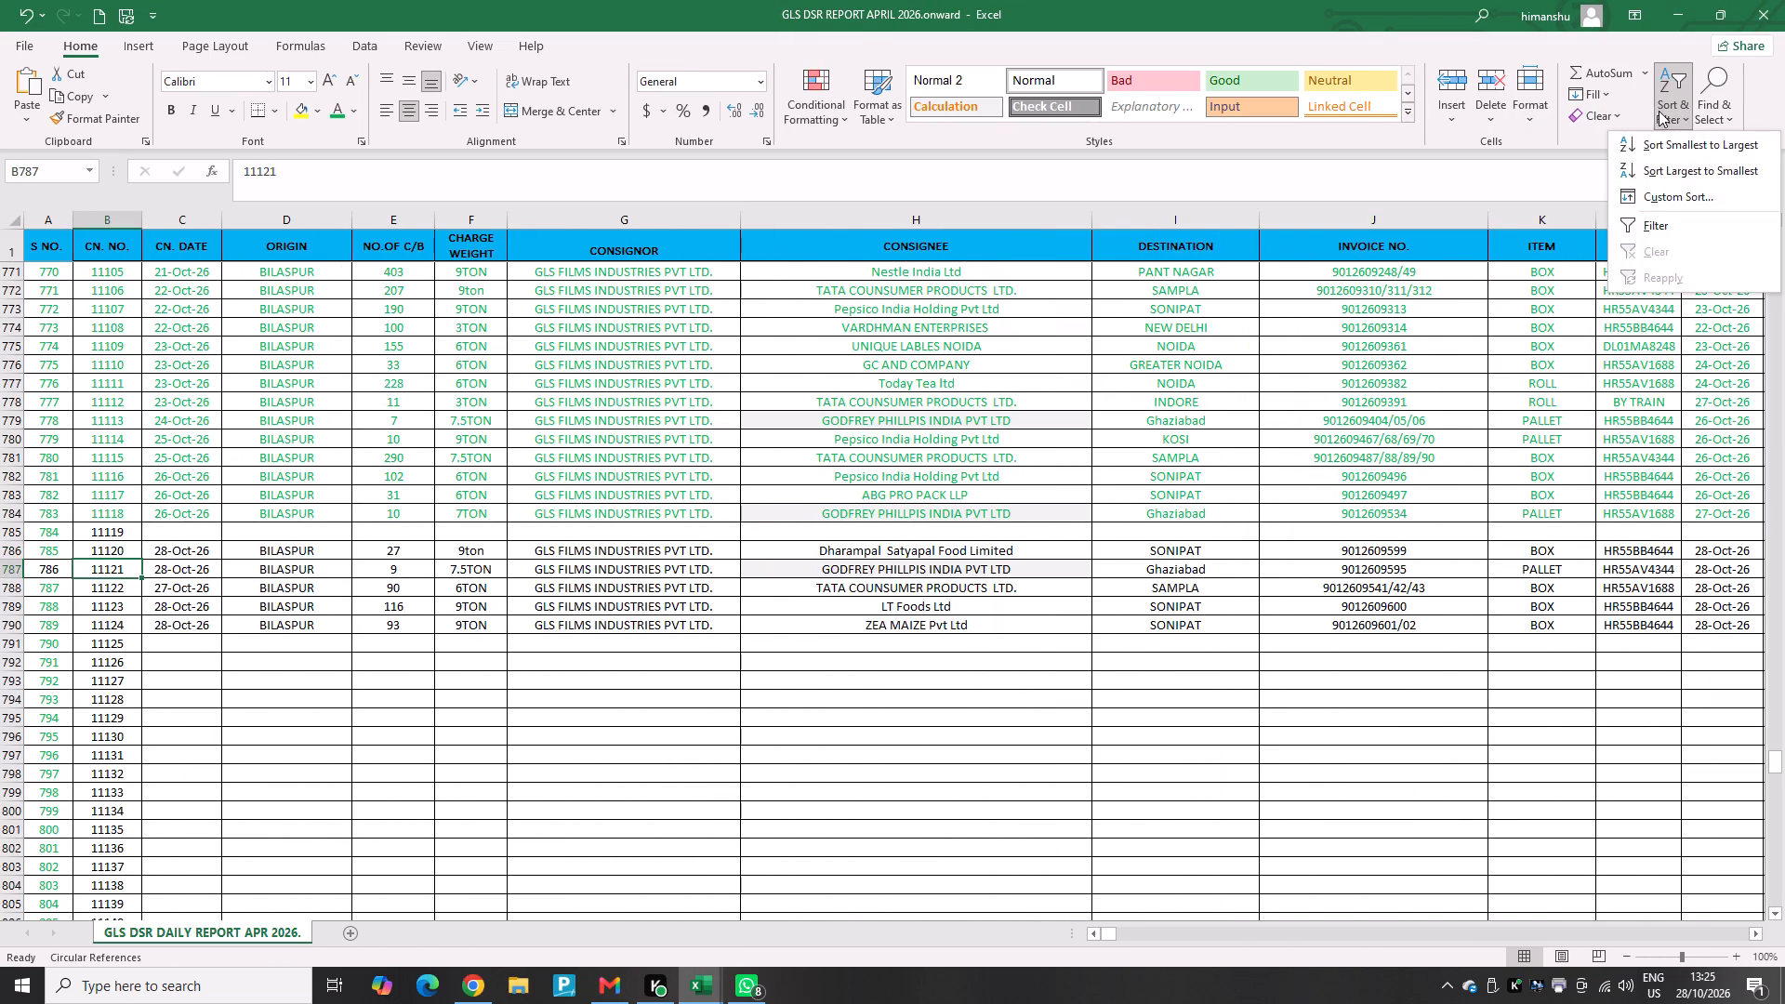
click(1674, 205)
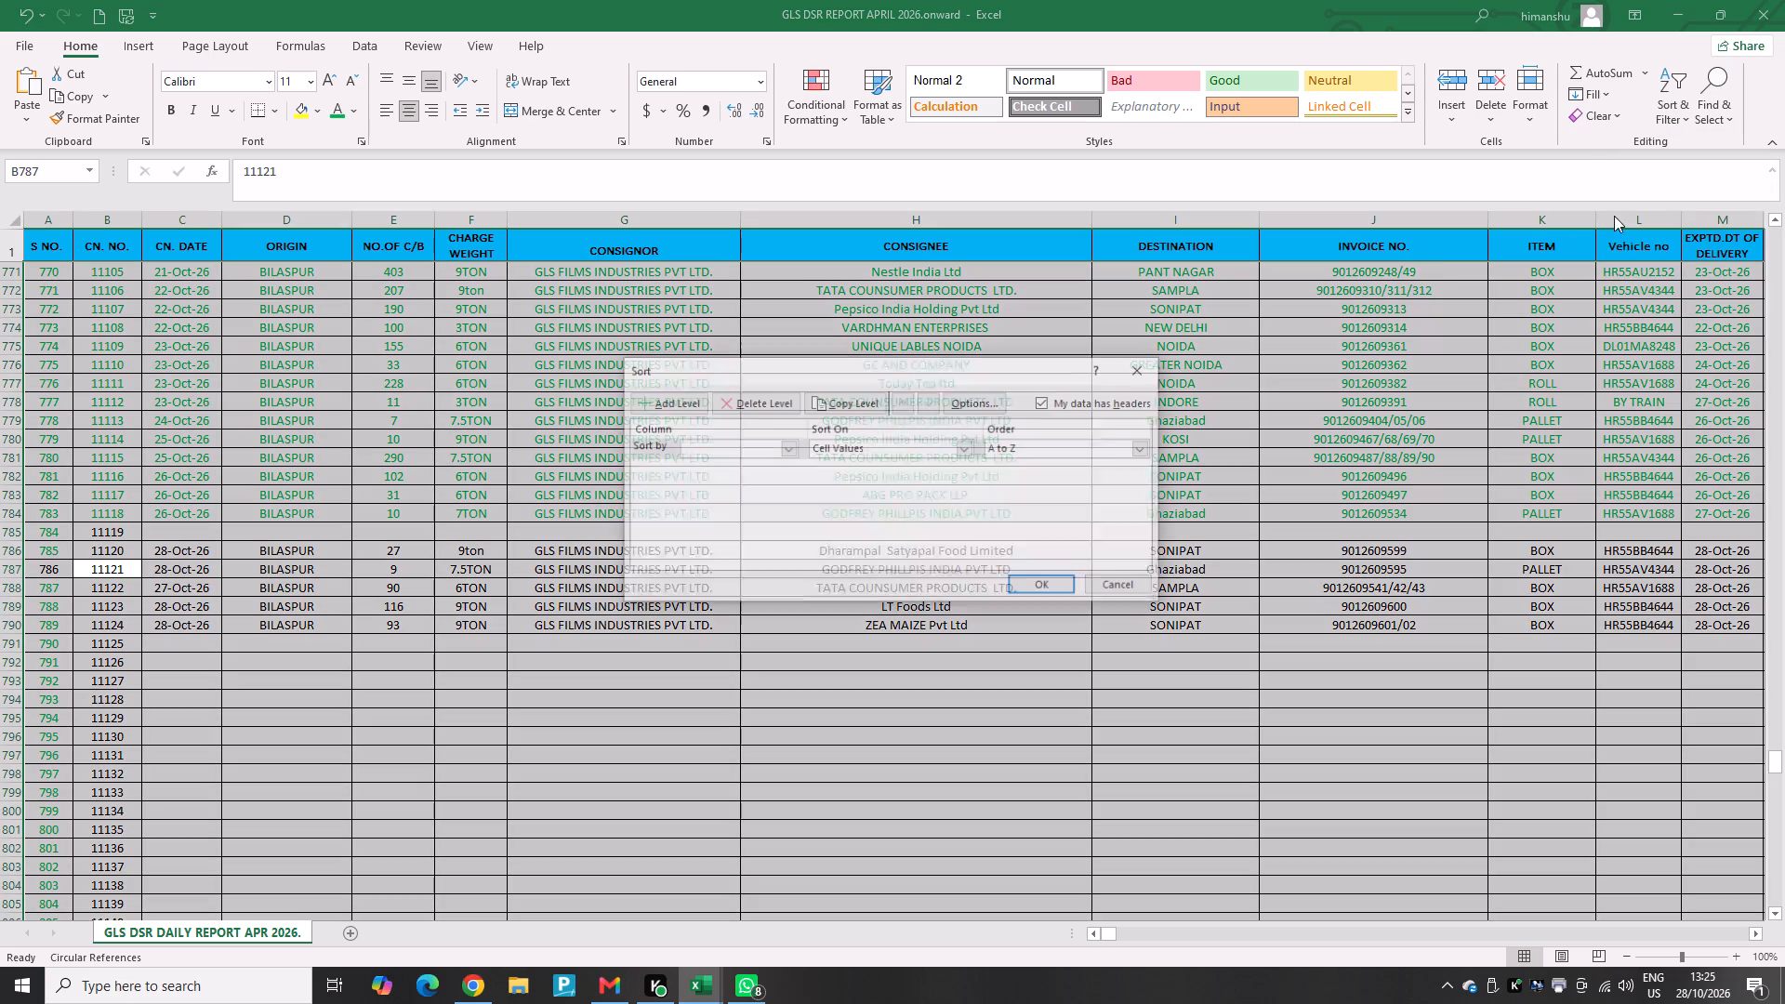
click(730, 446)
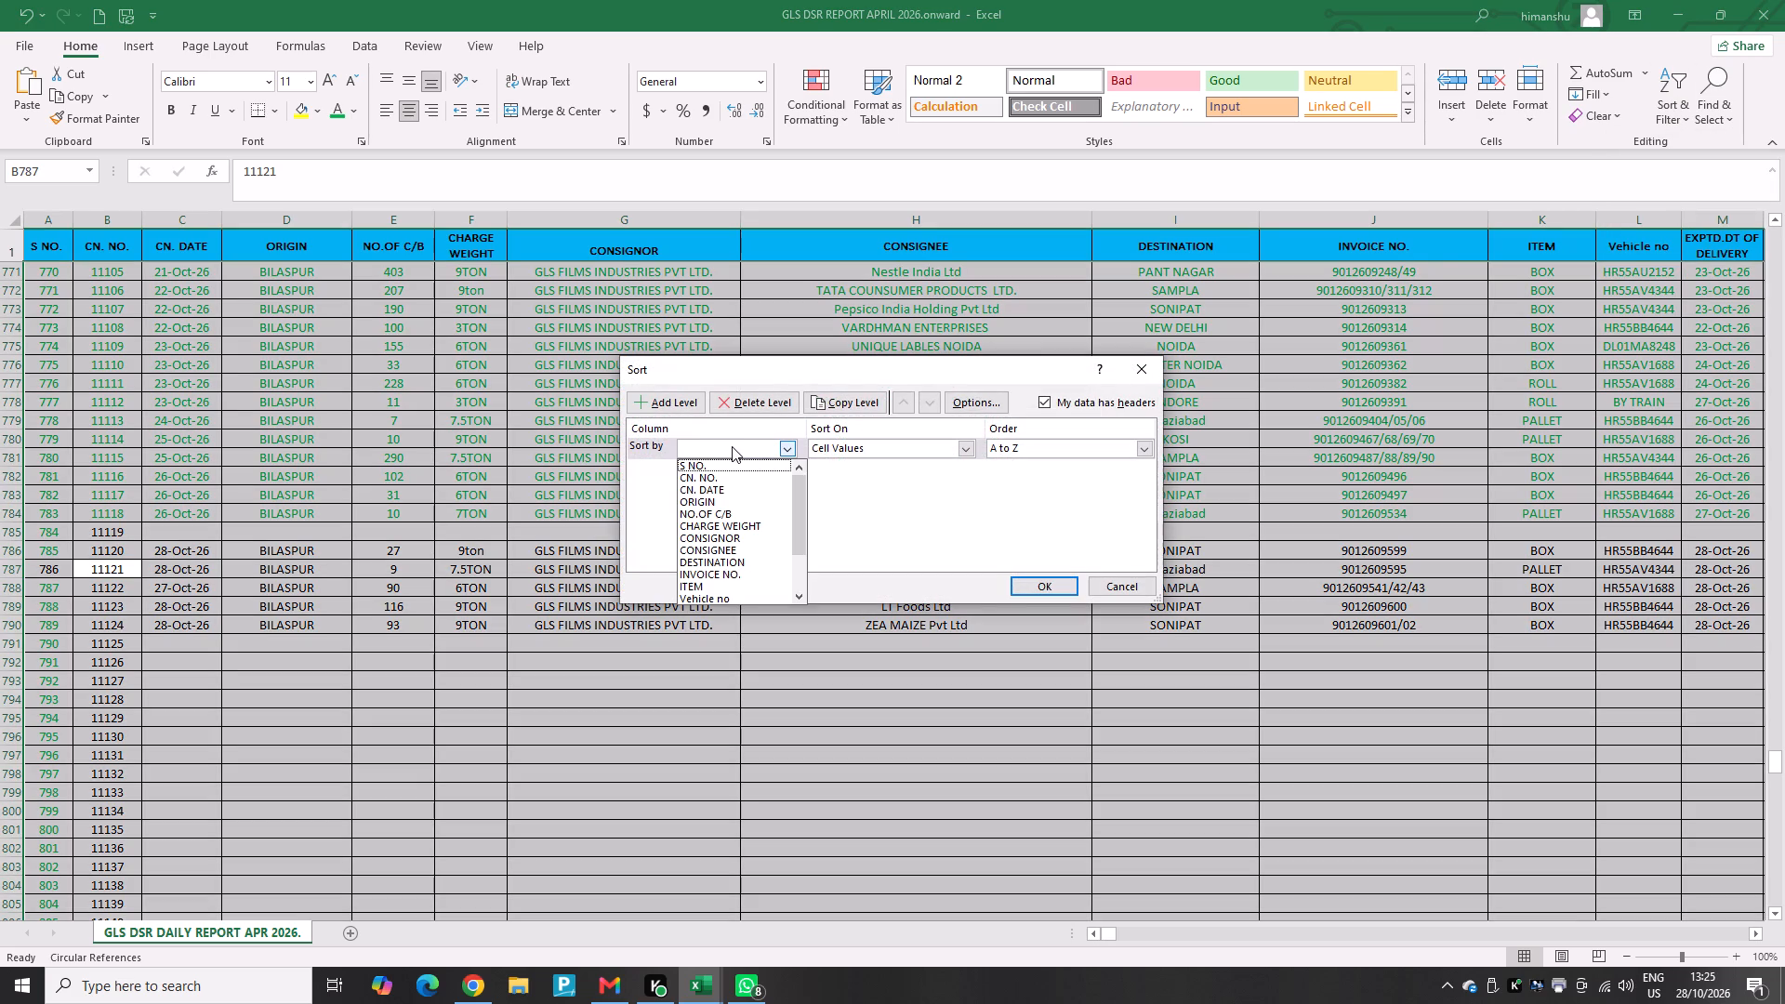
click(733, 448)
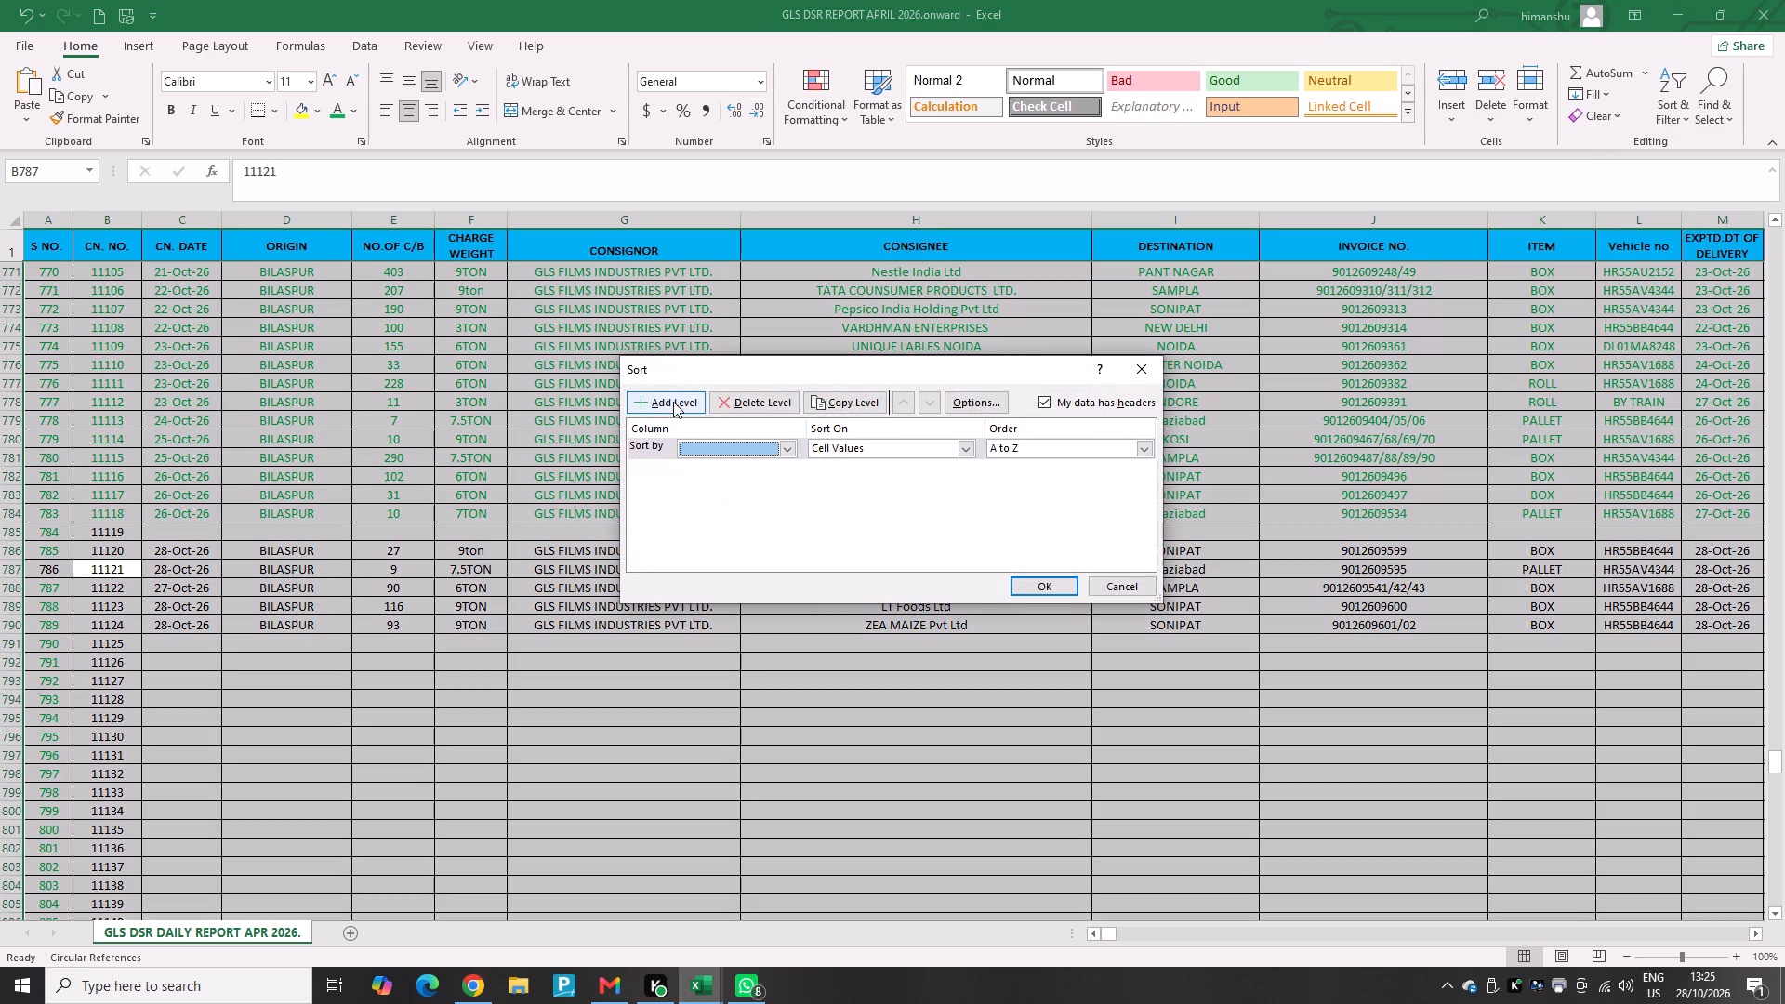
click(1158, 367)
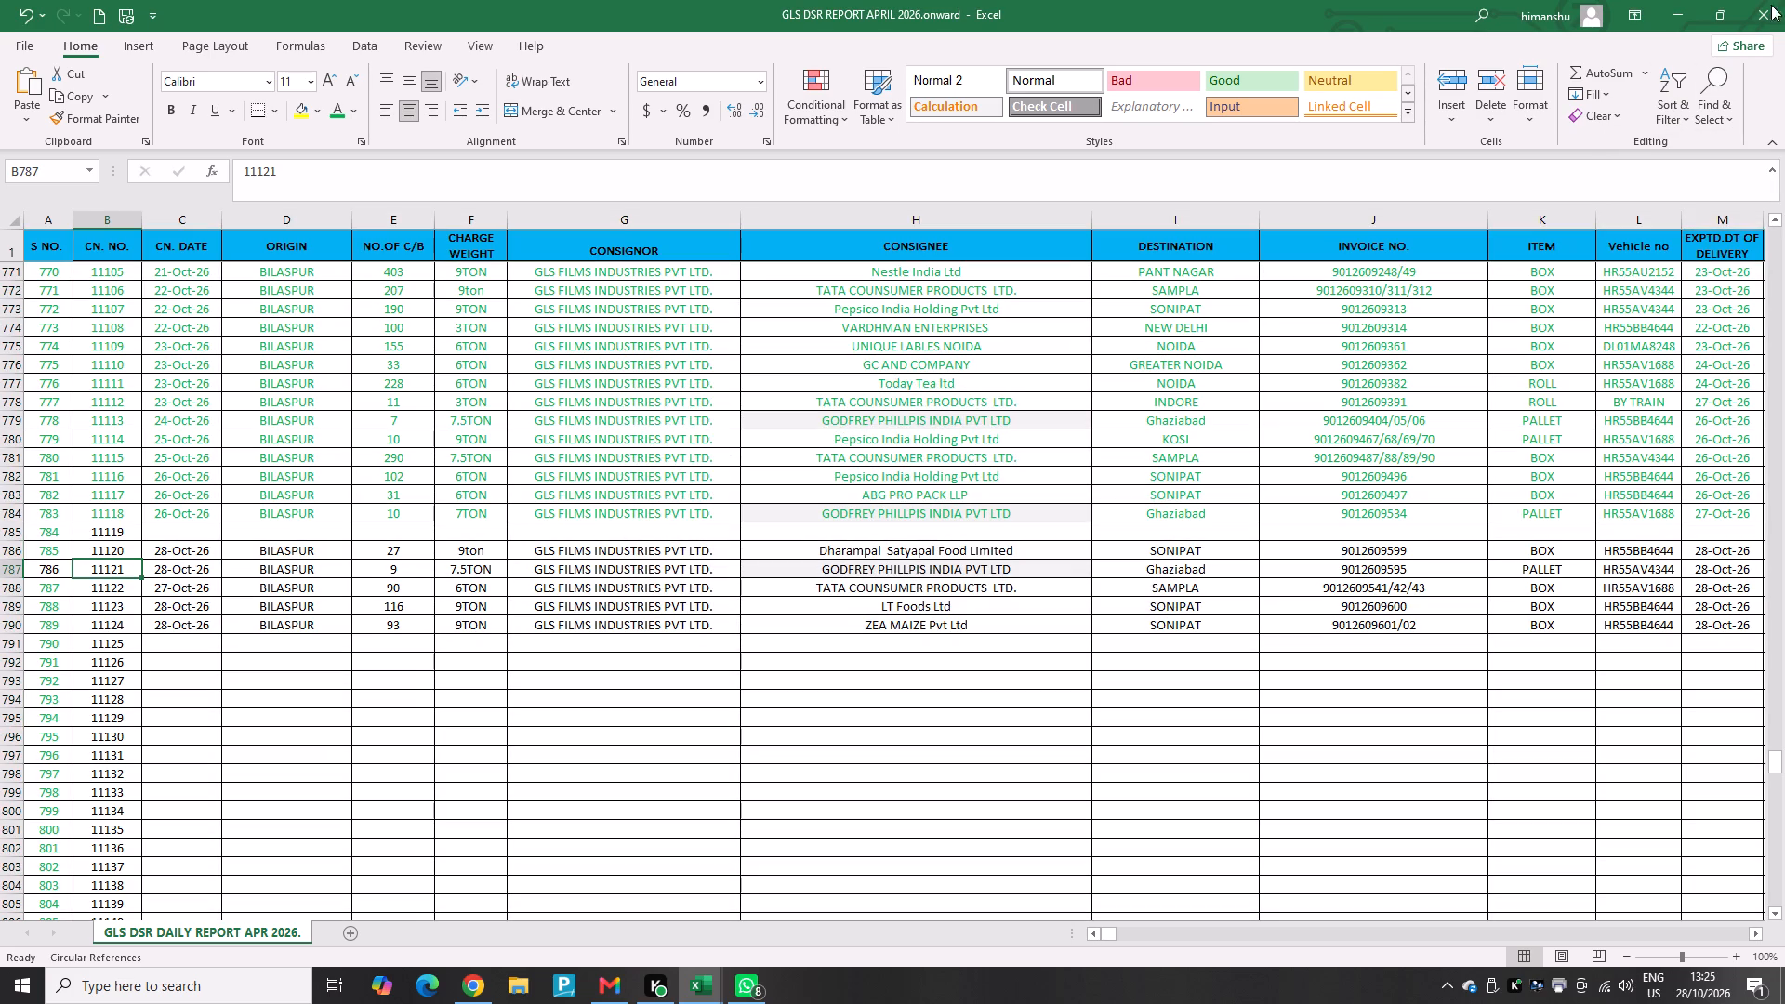
Search the DSR daily report for GREENEDGE and close the search after the first match.
click(1714, 79)
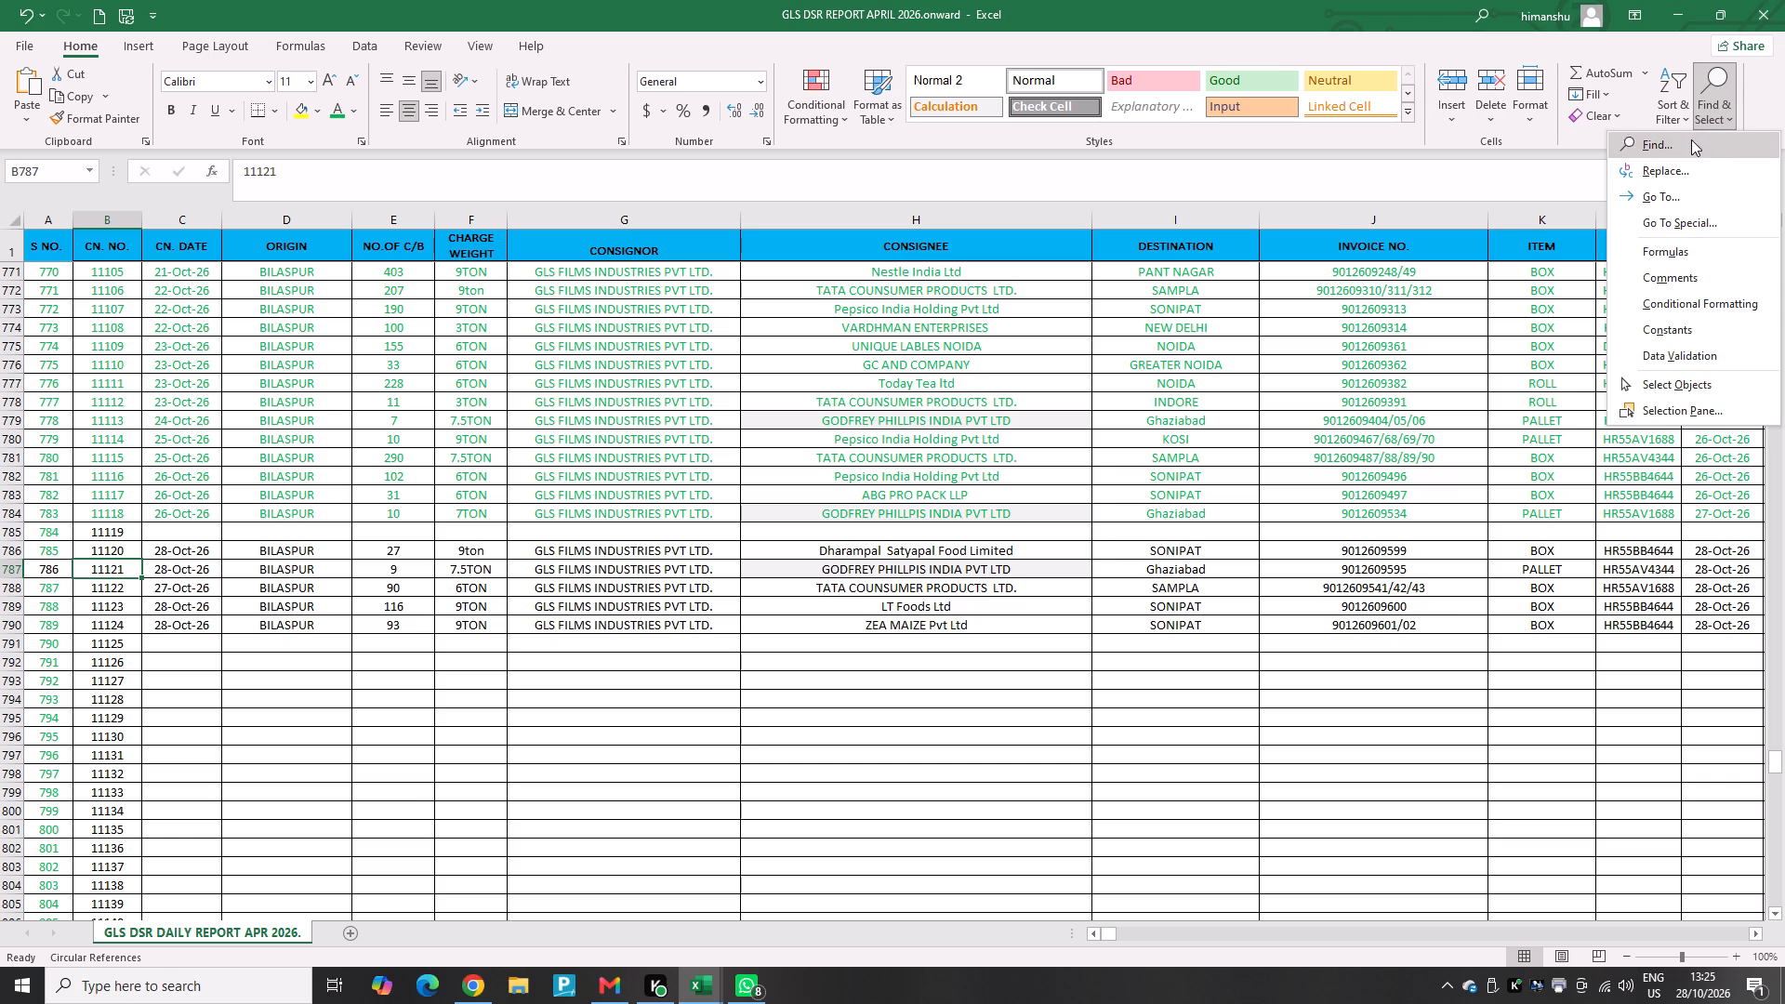
click(1691, 139)
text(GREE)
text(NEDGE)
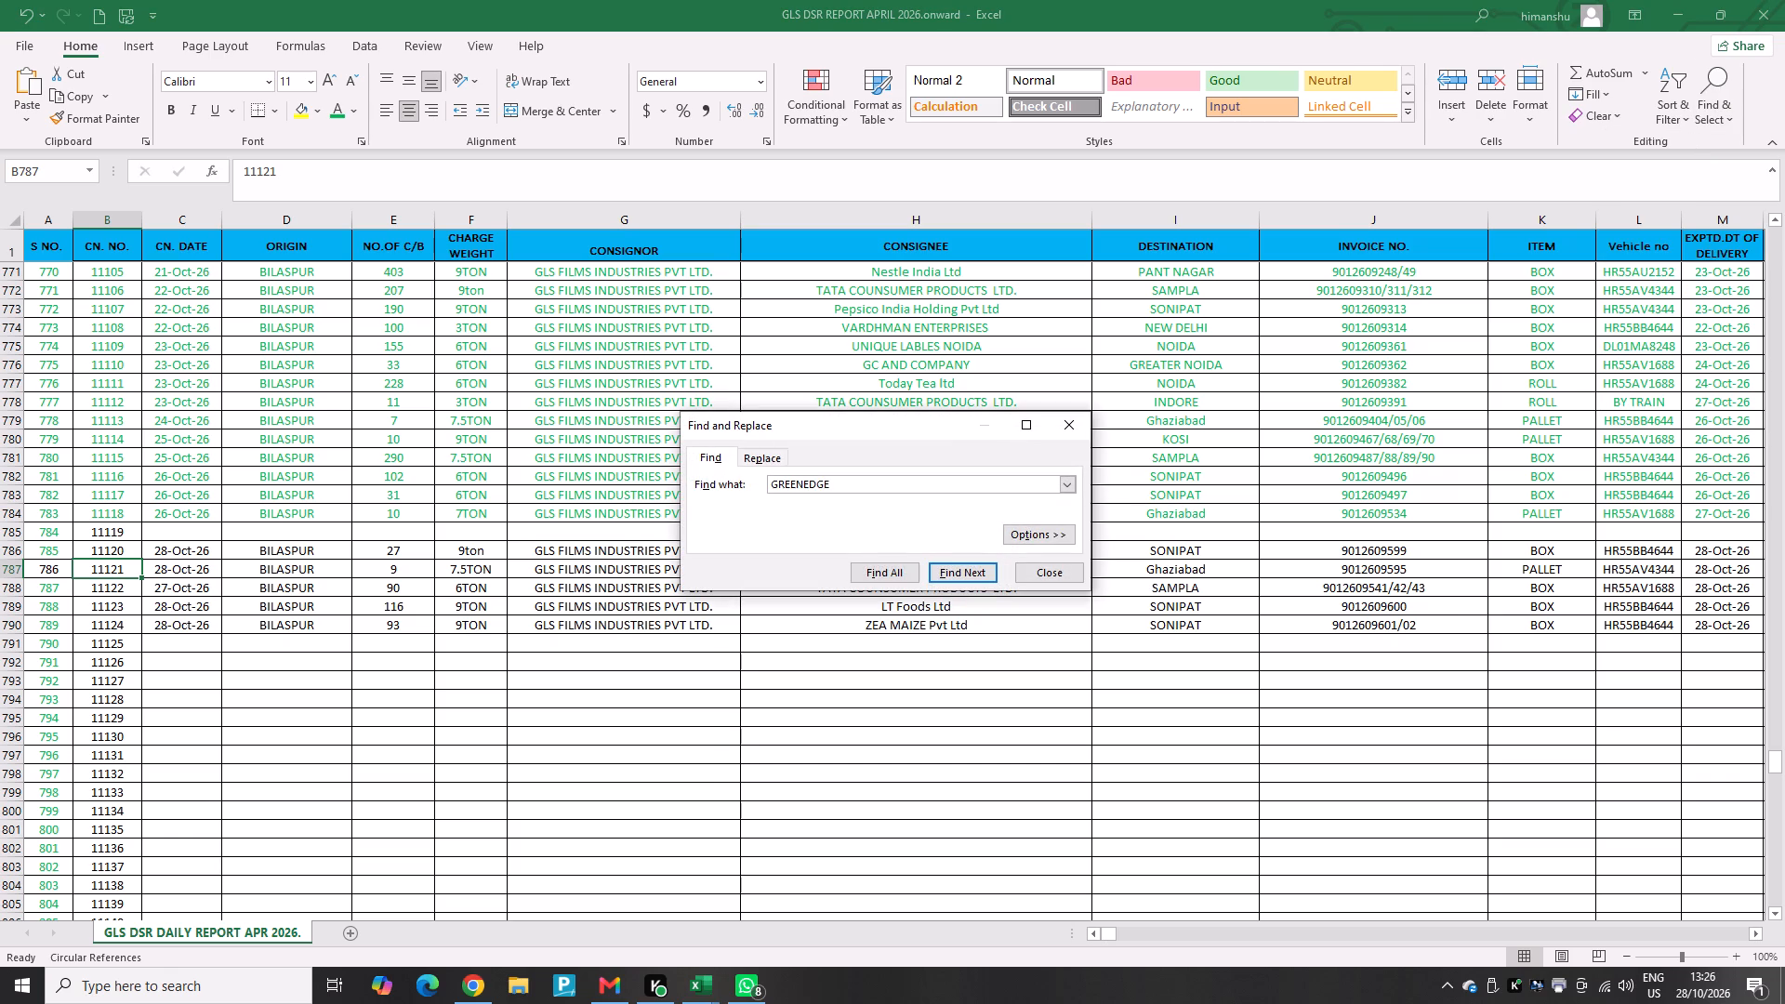
click(976, 573)
click(975, 389)
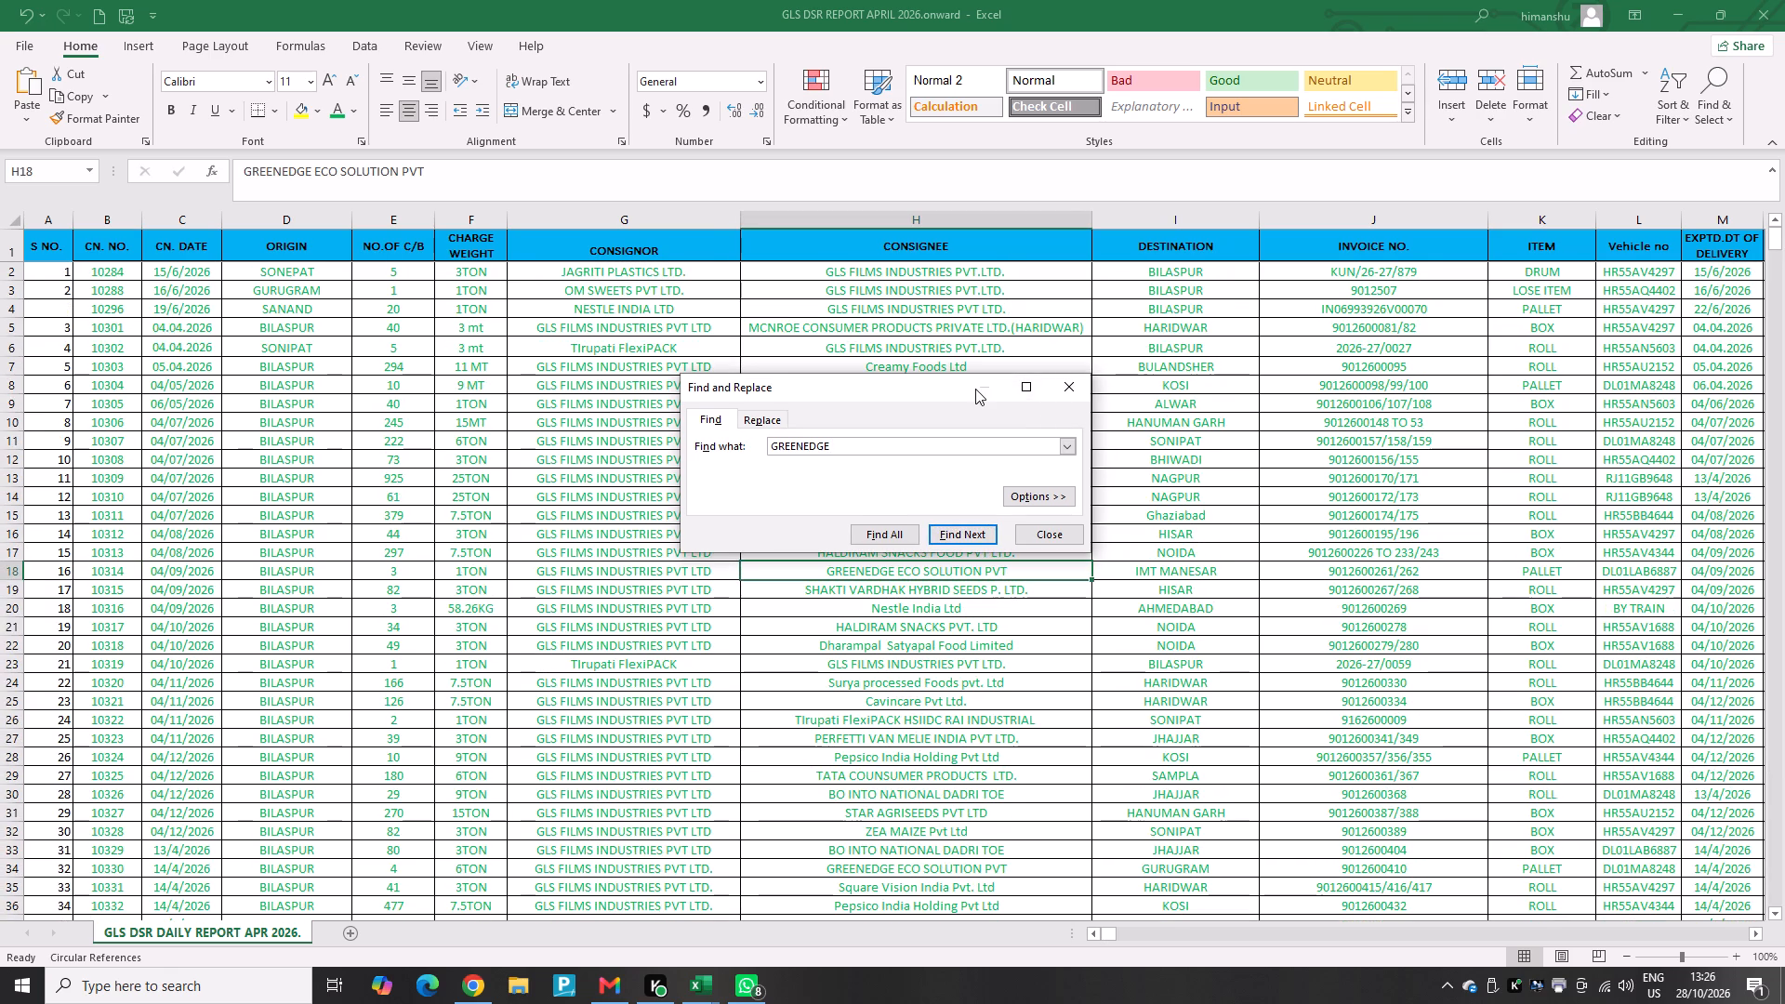
click(1072, 389)
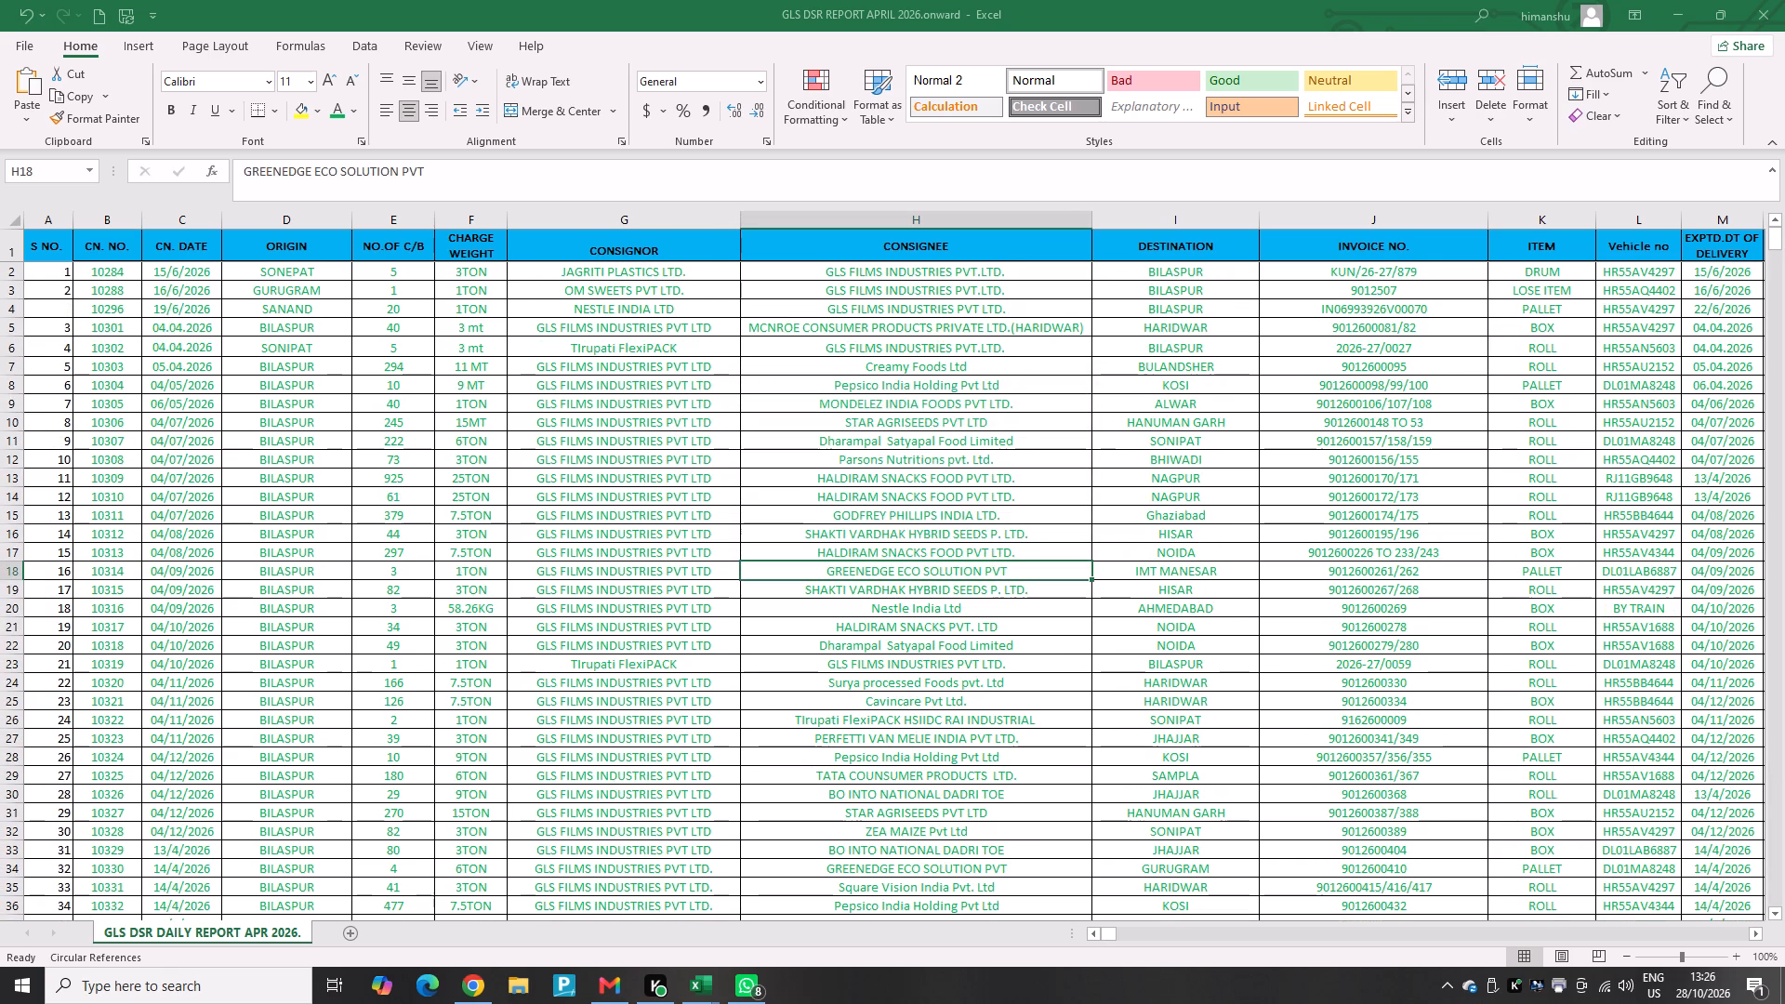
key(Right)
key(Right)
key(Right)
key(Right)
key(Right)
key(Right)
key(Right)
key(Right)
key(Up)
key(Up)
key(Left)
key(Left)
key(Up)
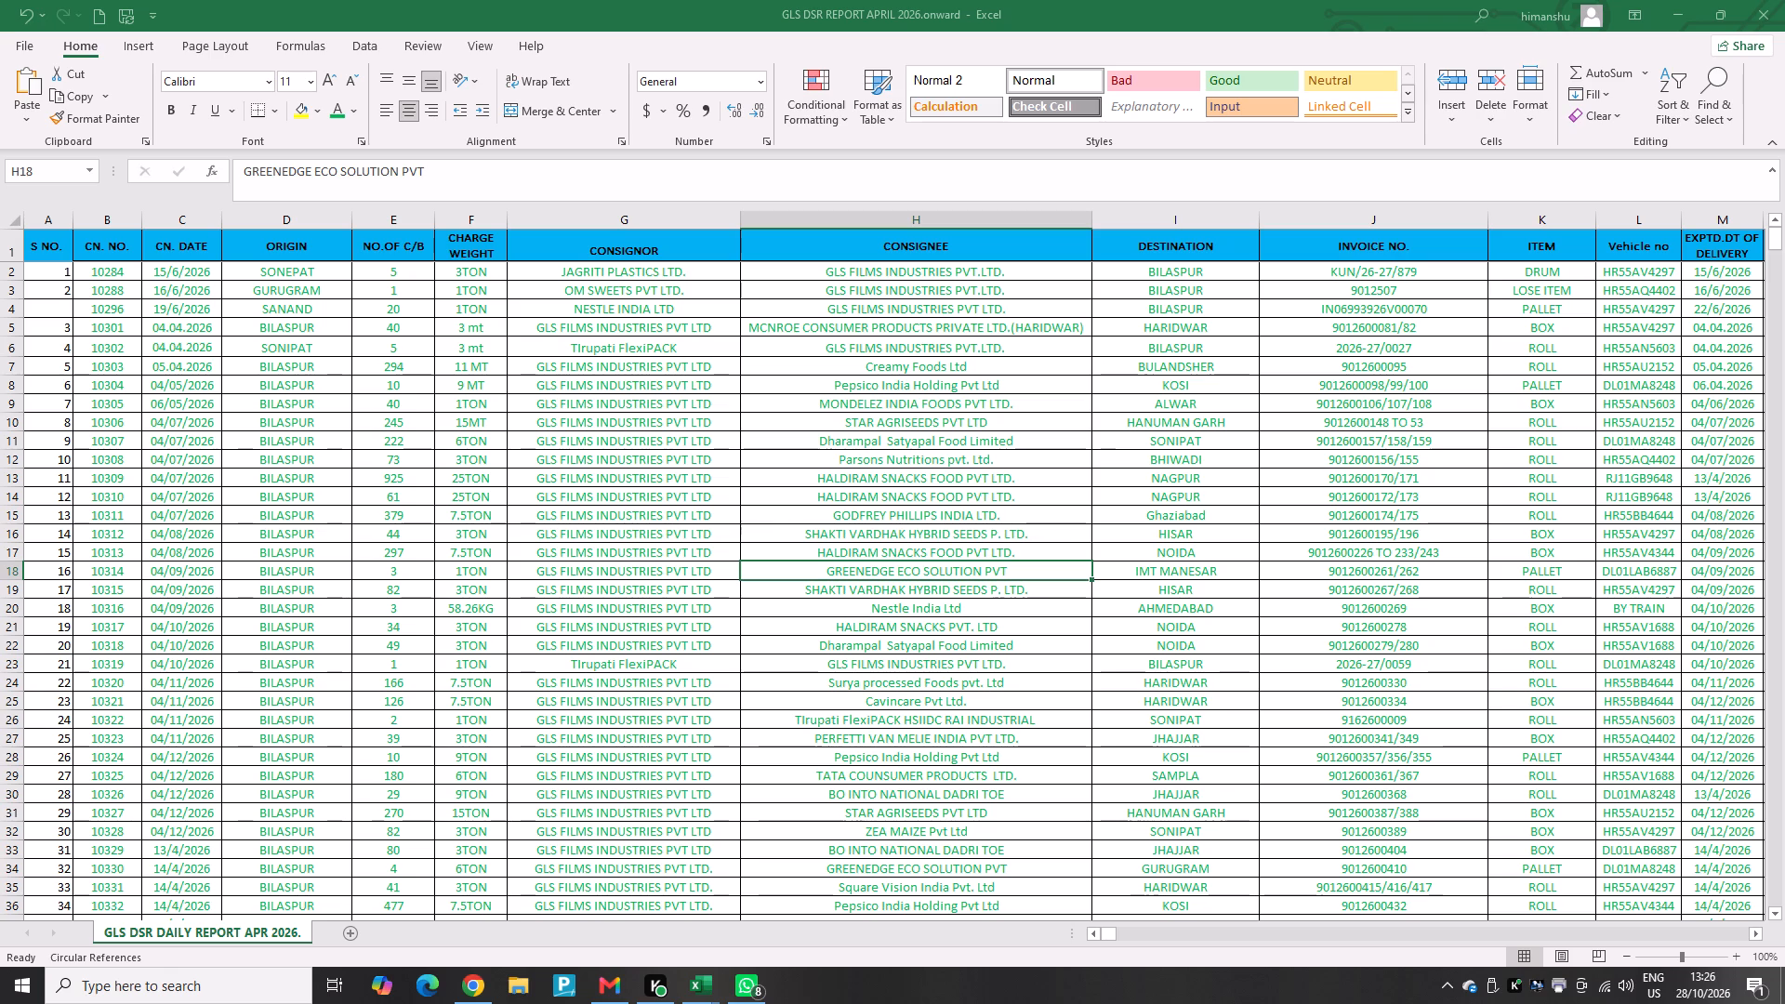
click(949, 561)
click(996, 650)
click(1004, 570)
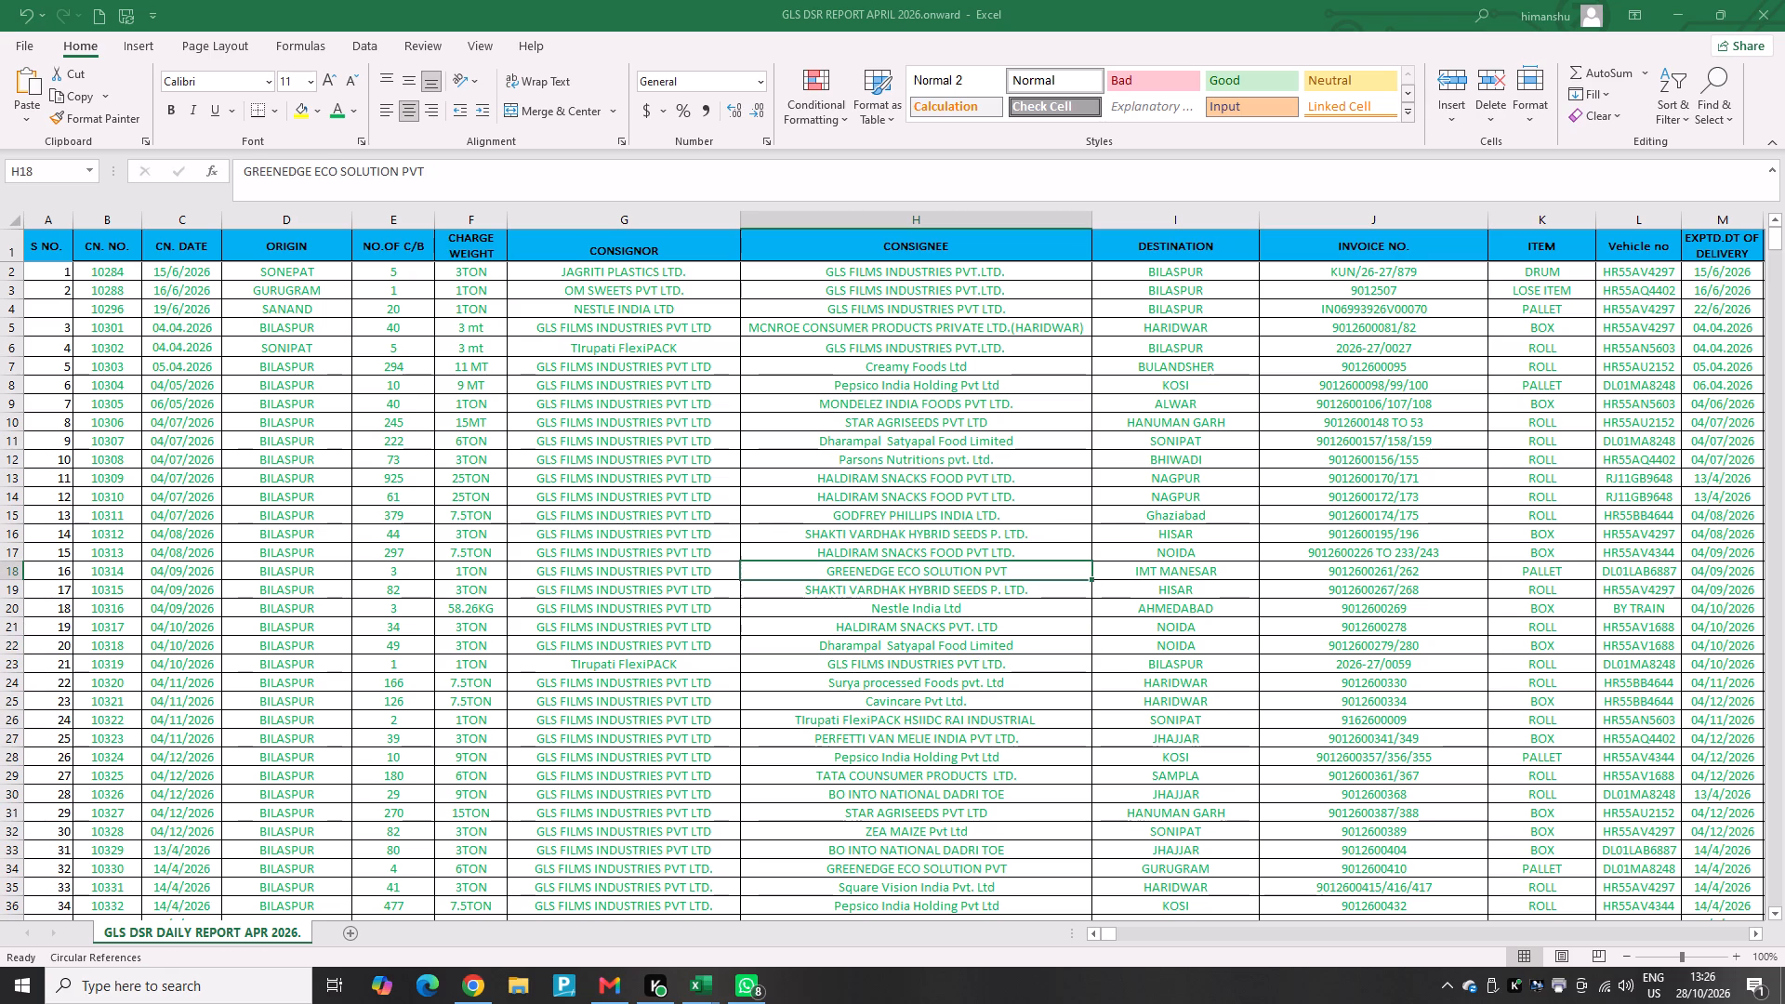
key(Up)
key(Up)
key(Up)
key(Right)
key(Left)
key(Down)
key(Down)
Examine the consignment rows from the April entries down to the July 2026 bookings around row 406.
click(1144, 445)
click(1142, 457)
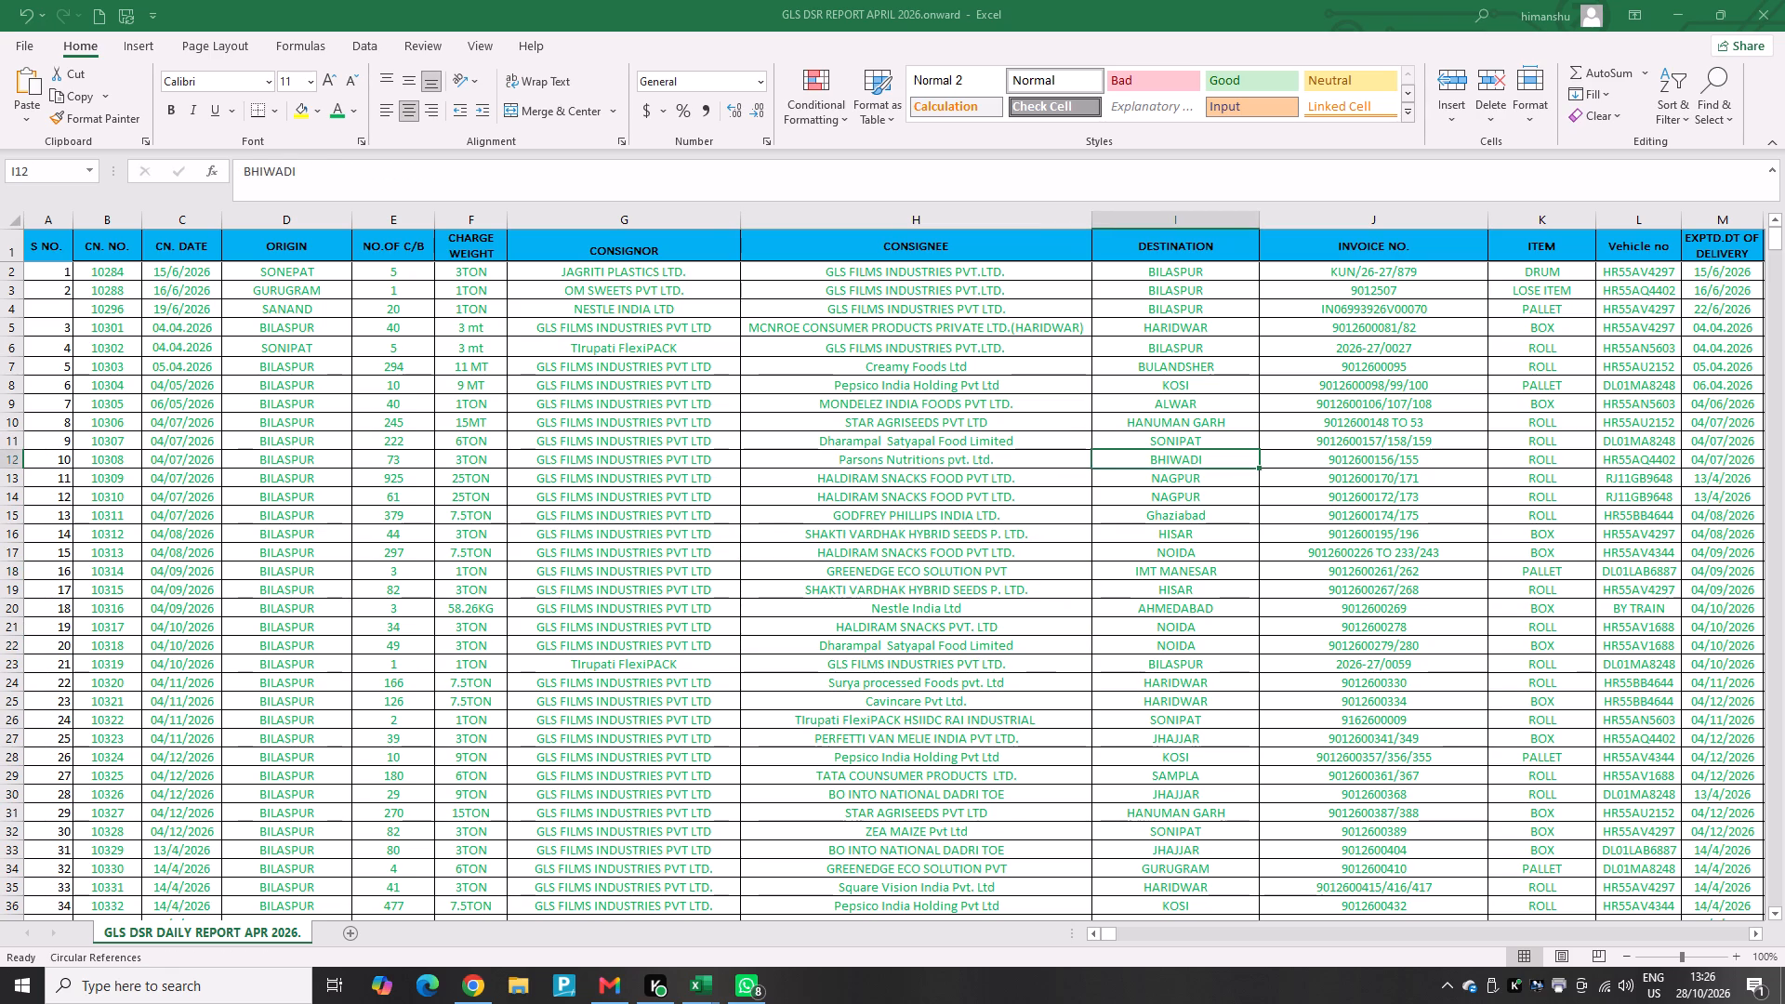
scroll(962, 587, up, 5)
scroll(962, 588, down, 7)
scroll(967, 575, up, 4)
scroll(967, 575, down, 3)
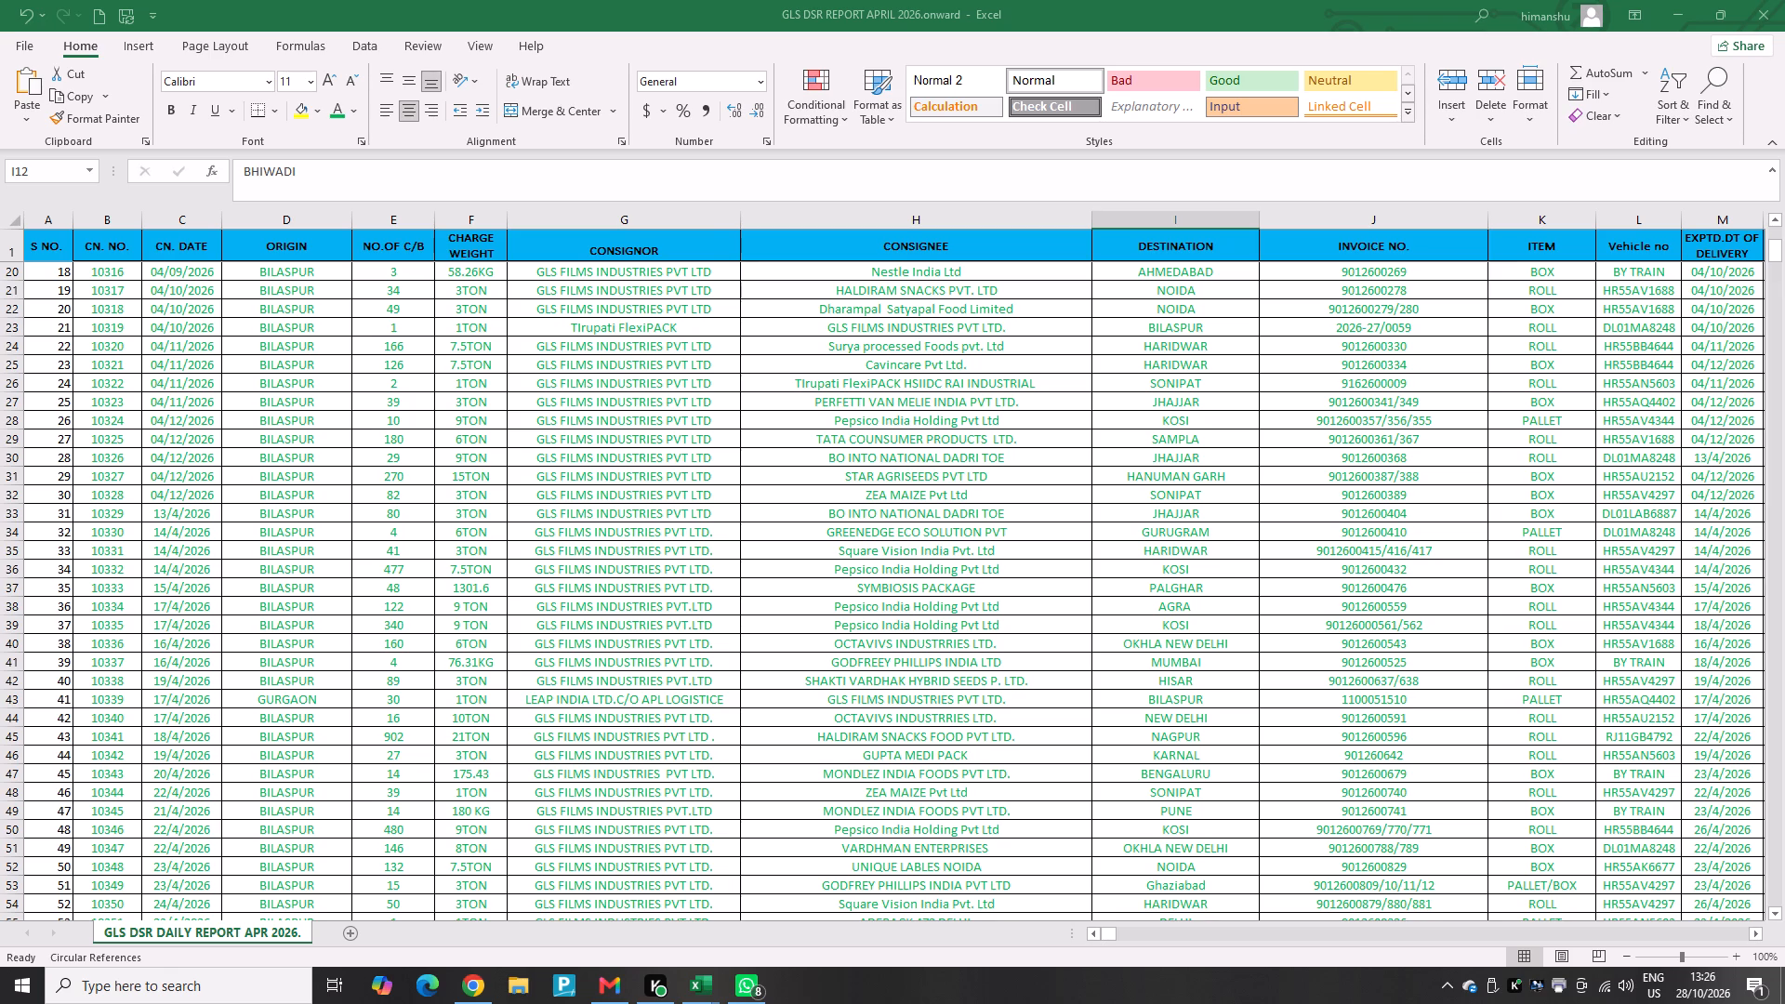
click(1784, 603)
click(1632, 612)
key(Right)
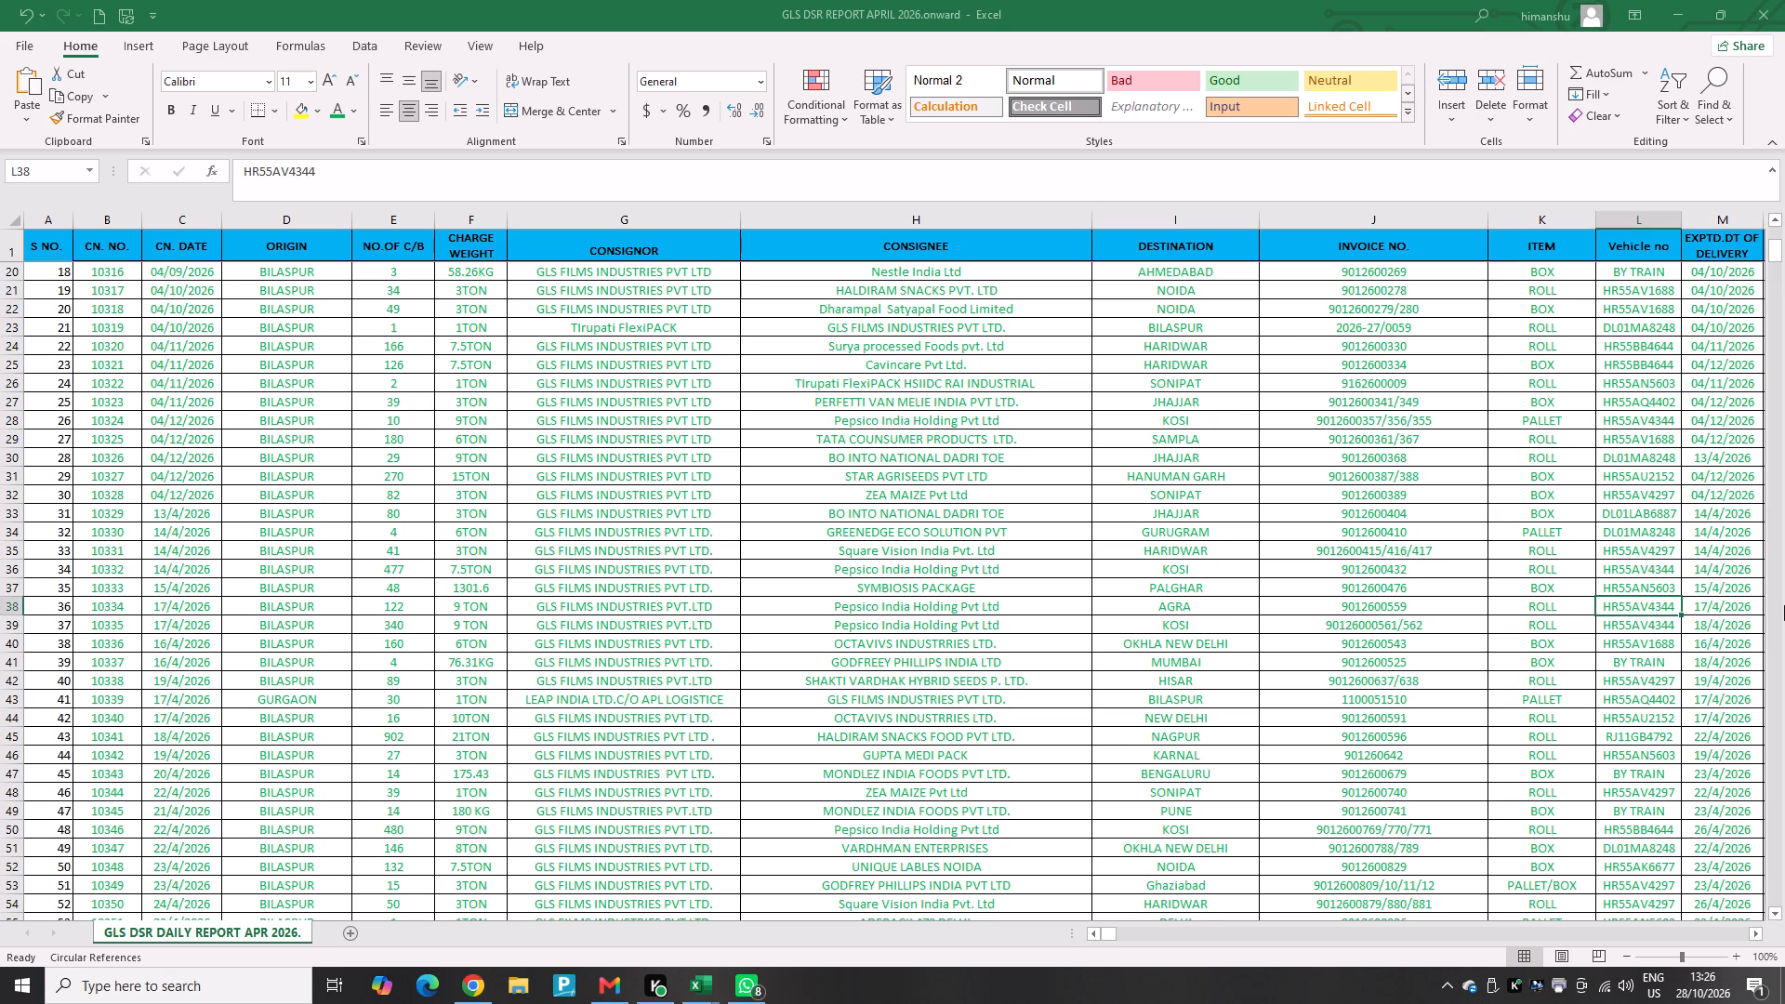
key(Right)
key(Right)
key(Right)
key(Right)
key(Right)
key(Right)
key(Right)
key(Right)
key(Right)
key(Right)
key(Left)
double_click(1596, 585)
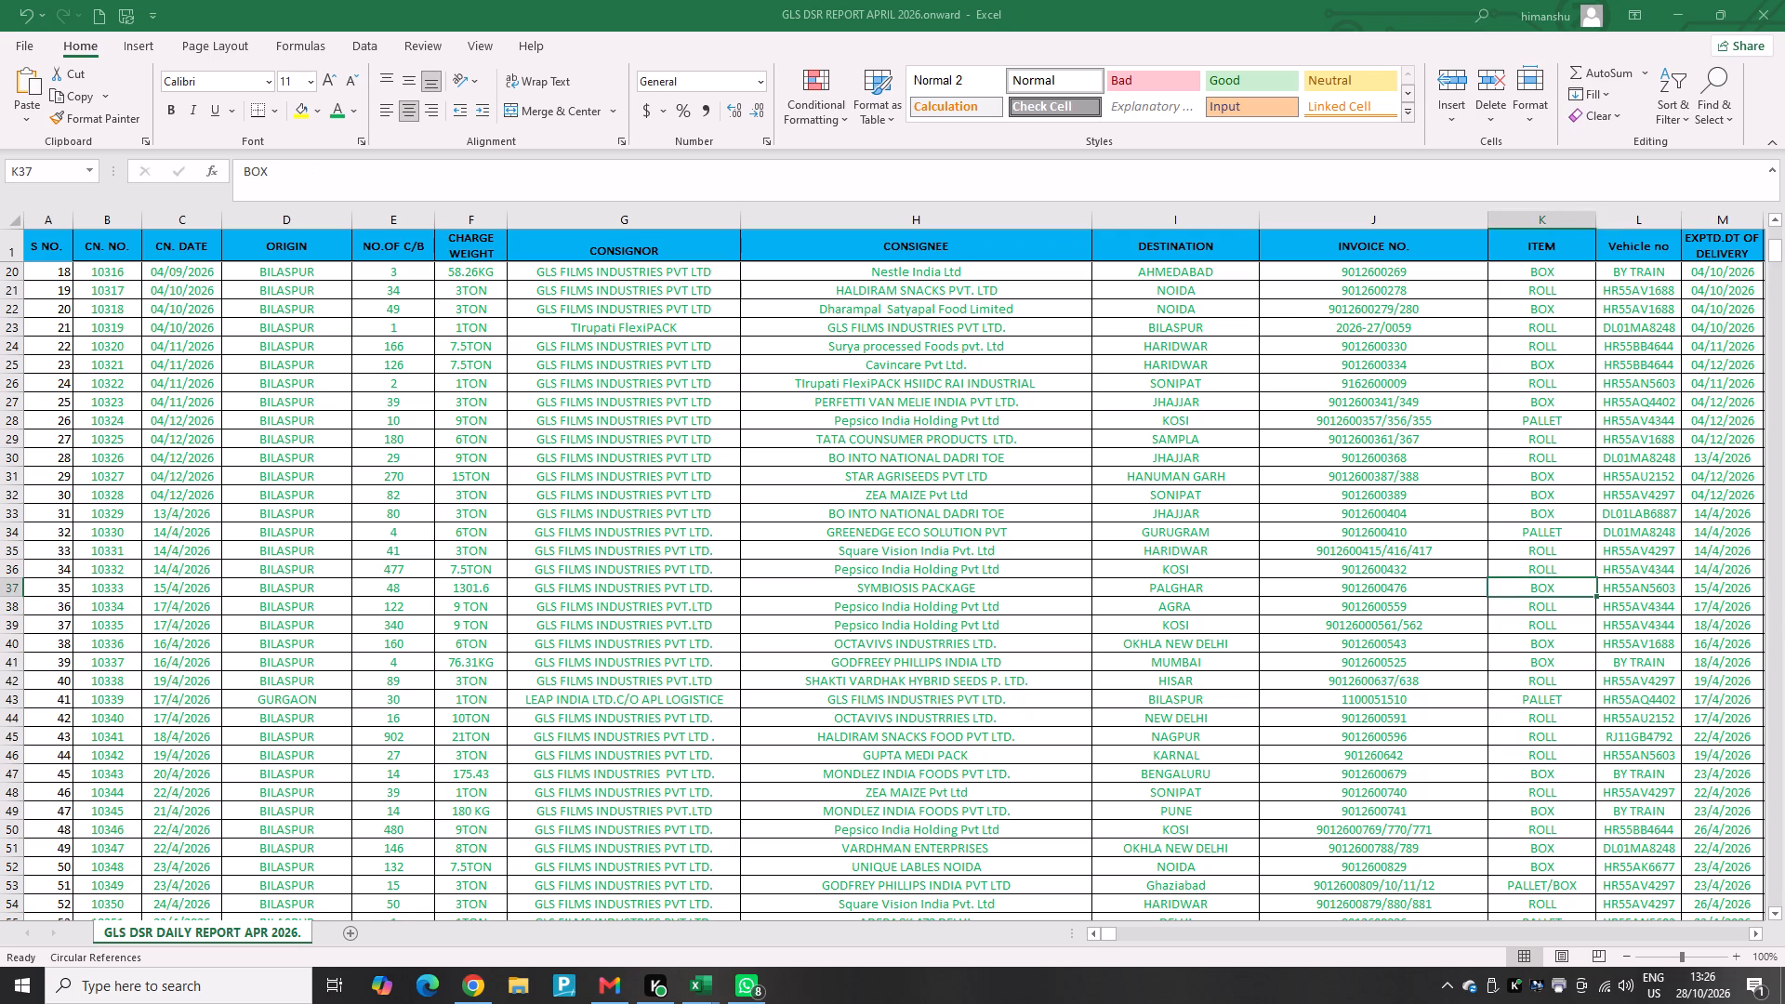
triple_click(1620, 593)
double_click(1624, 593)
click(1625, 590)
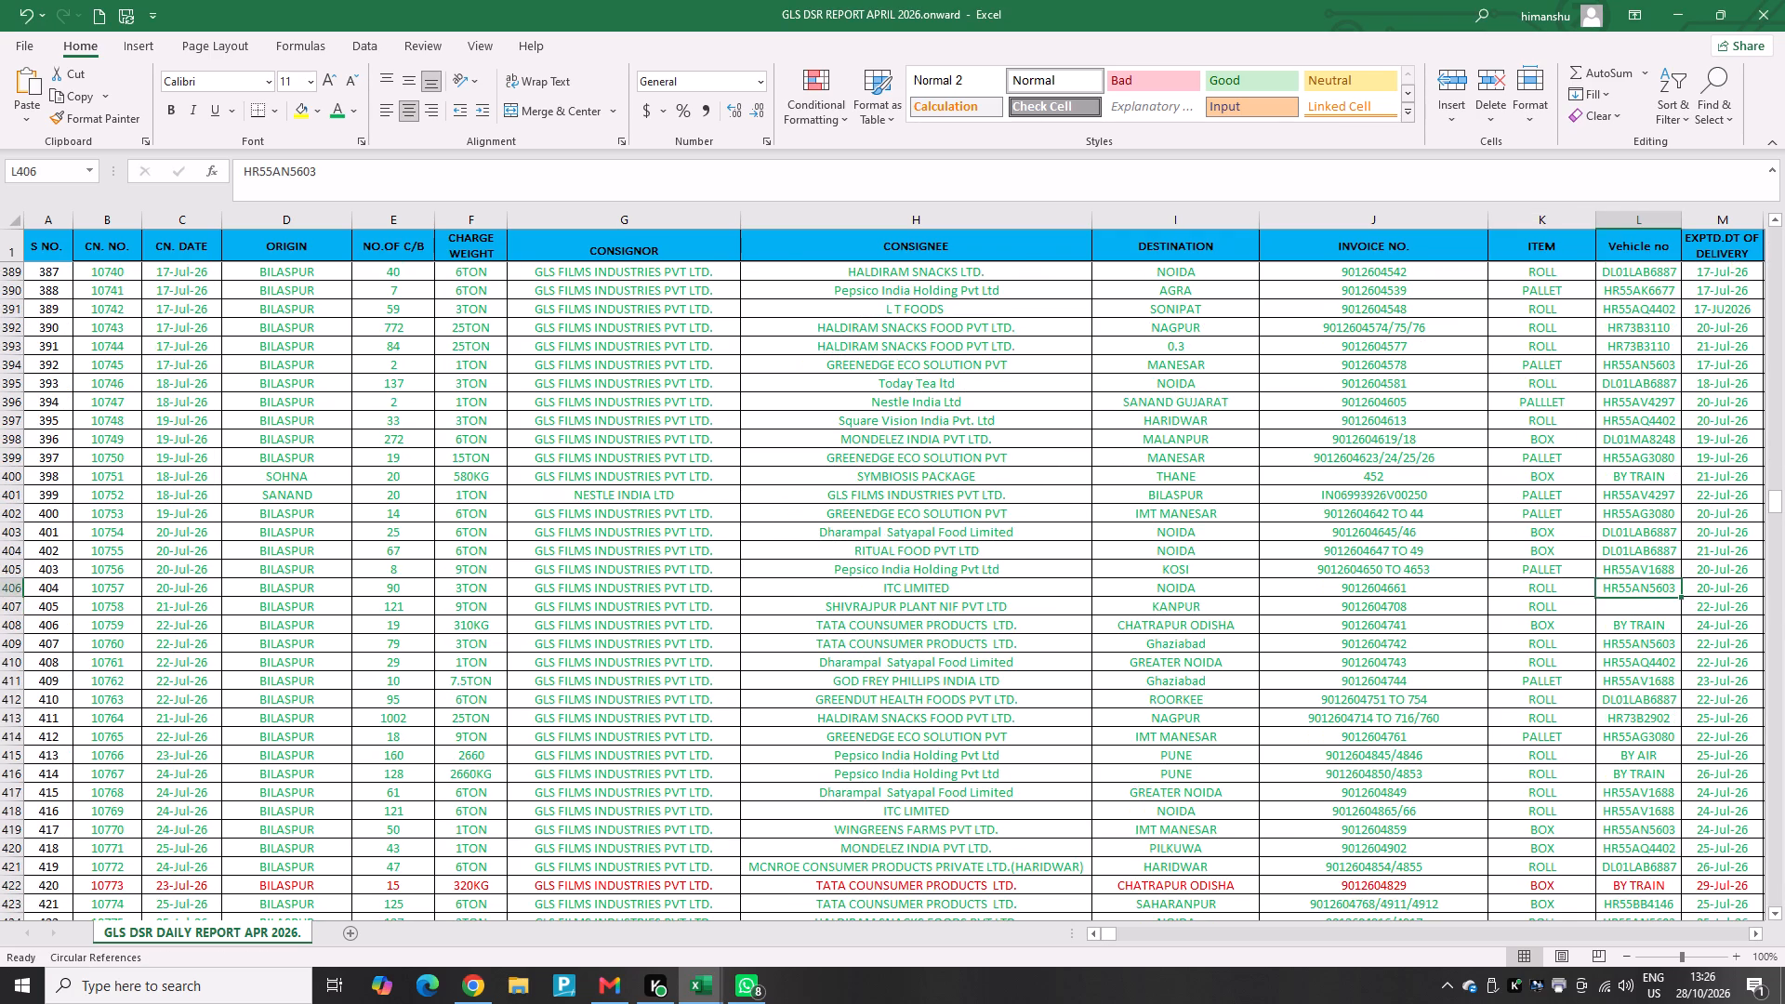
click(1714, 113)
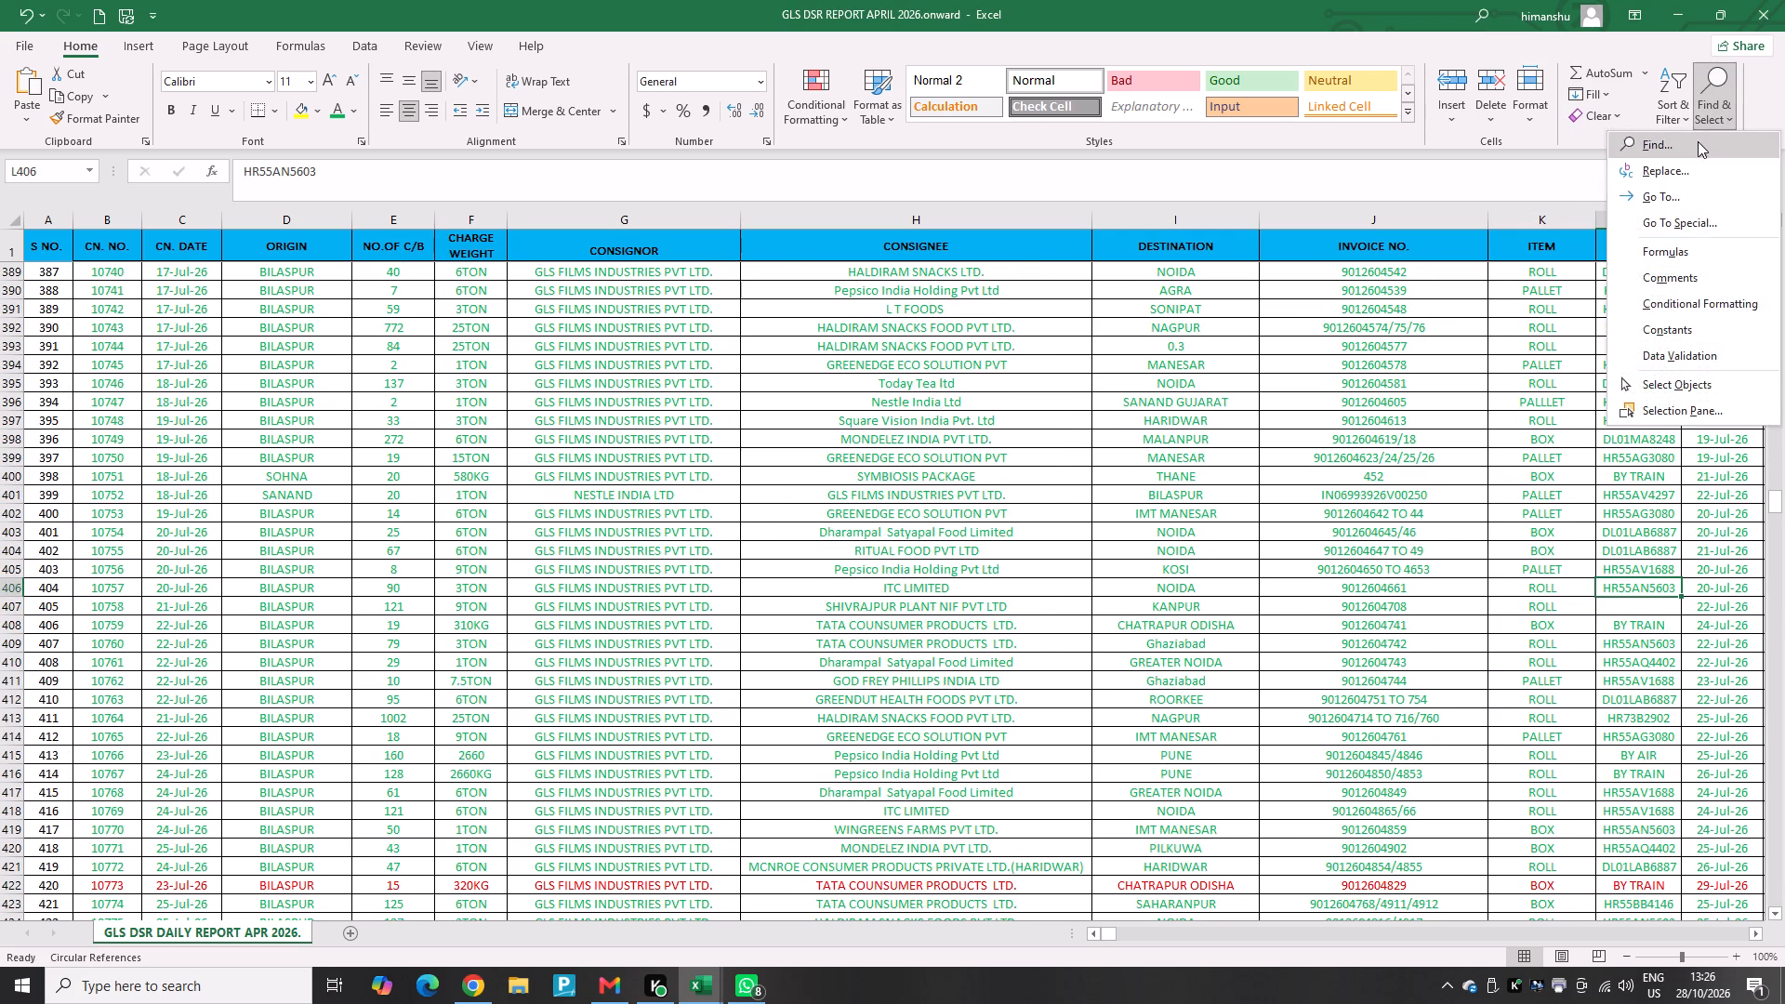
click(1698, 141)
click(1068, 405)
Change the expected delivery date of the ITC LIMITED consignment in row 406 to "20/07/2026." with a trailing full stop.
click(1624, 583)
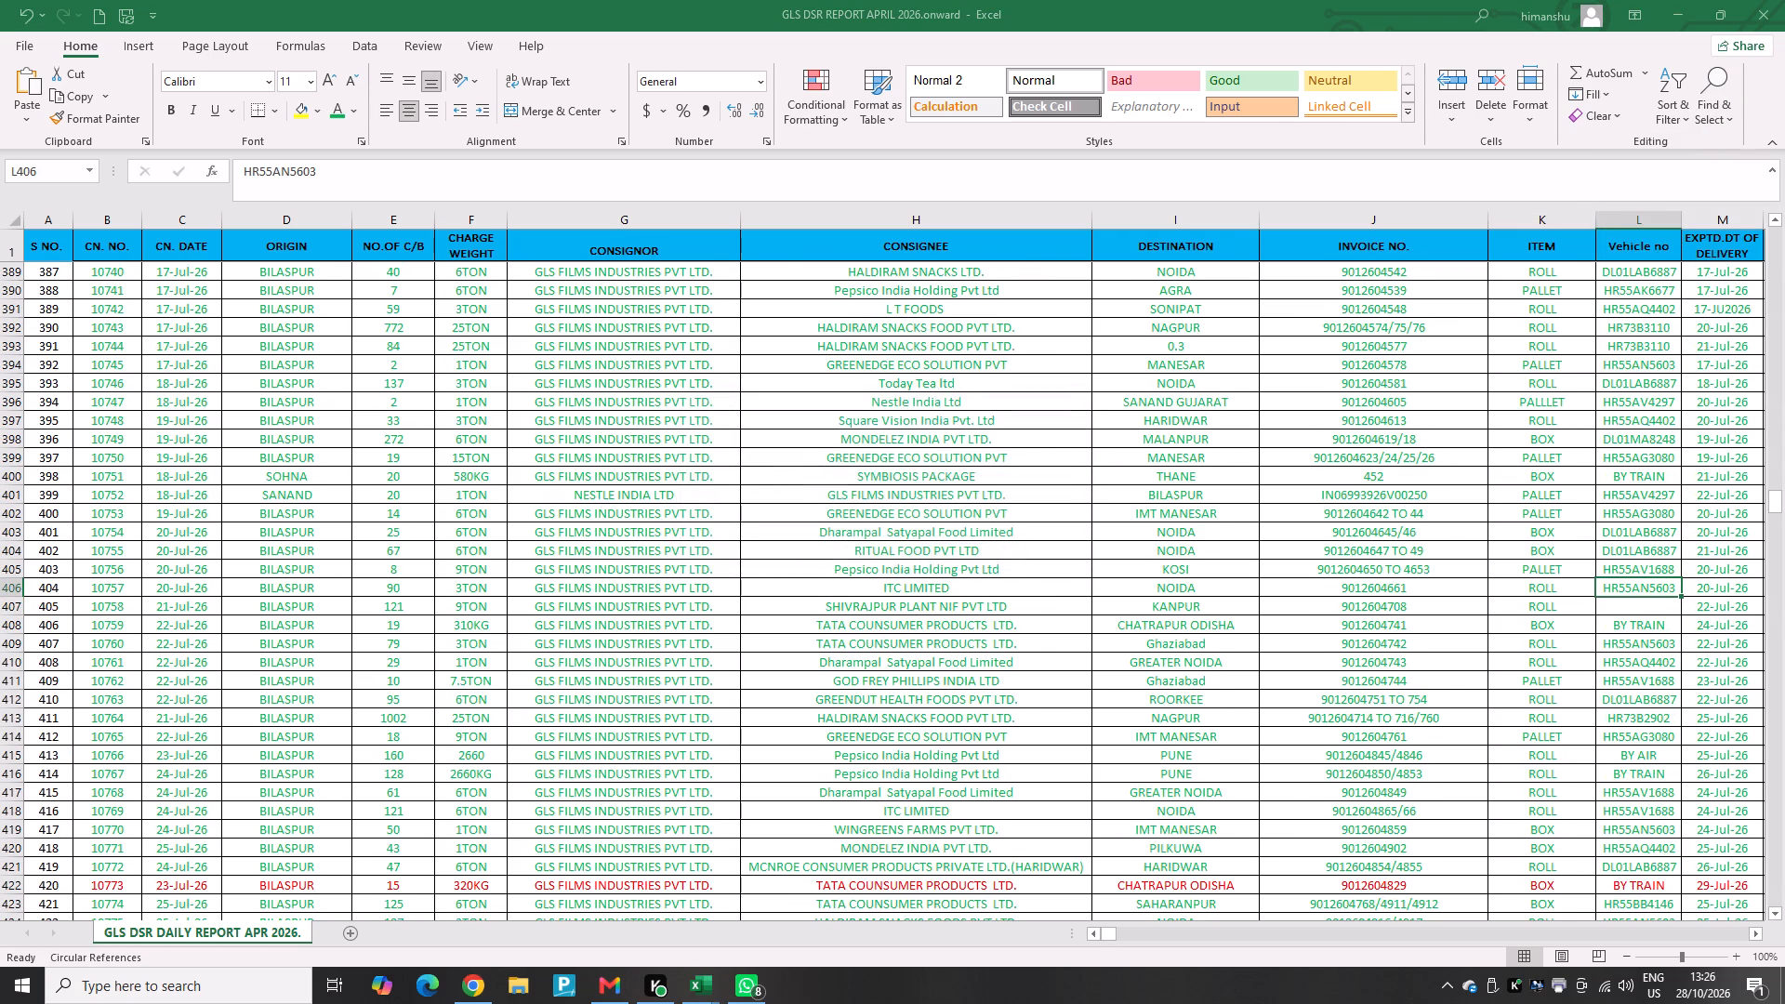
triple_click(1685, 583)
triple_click(1680, 583)
double_click(1685, 585)
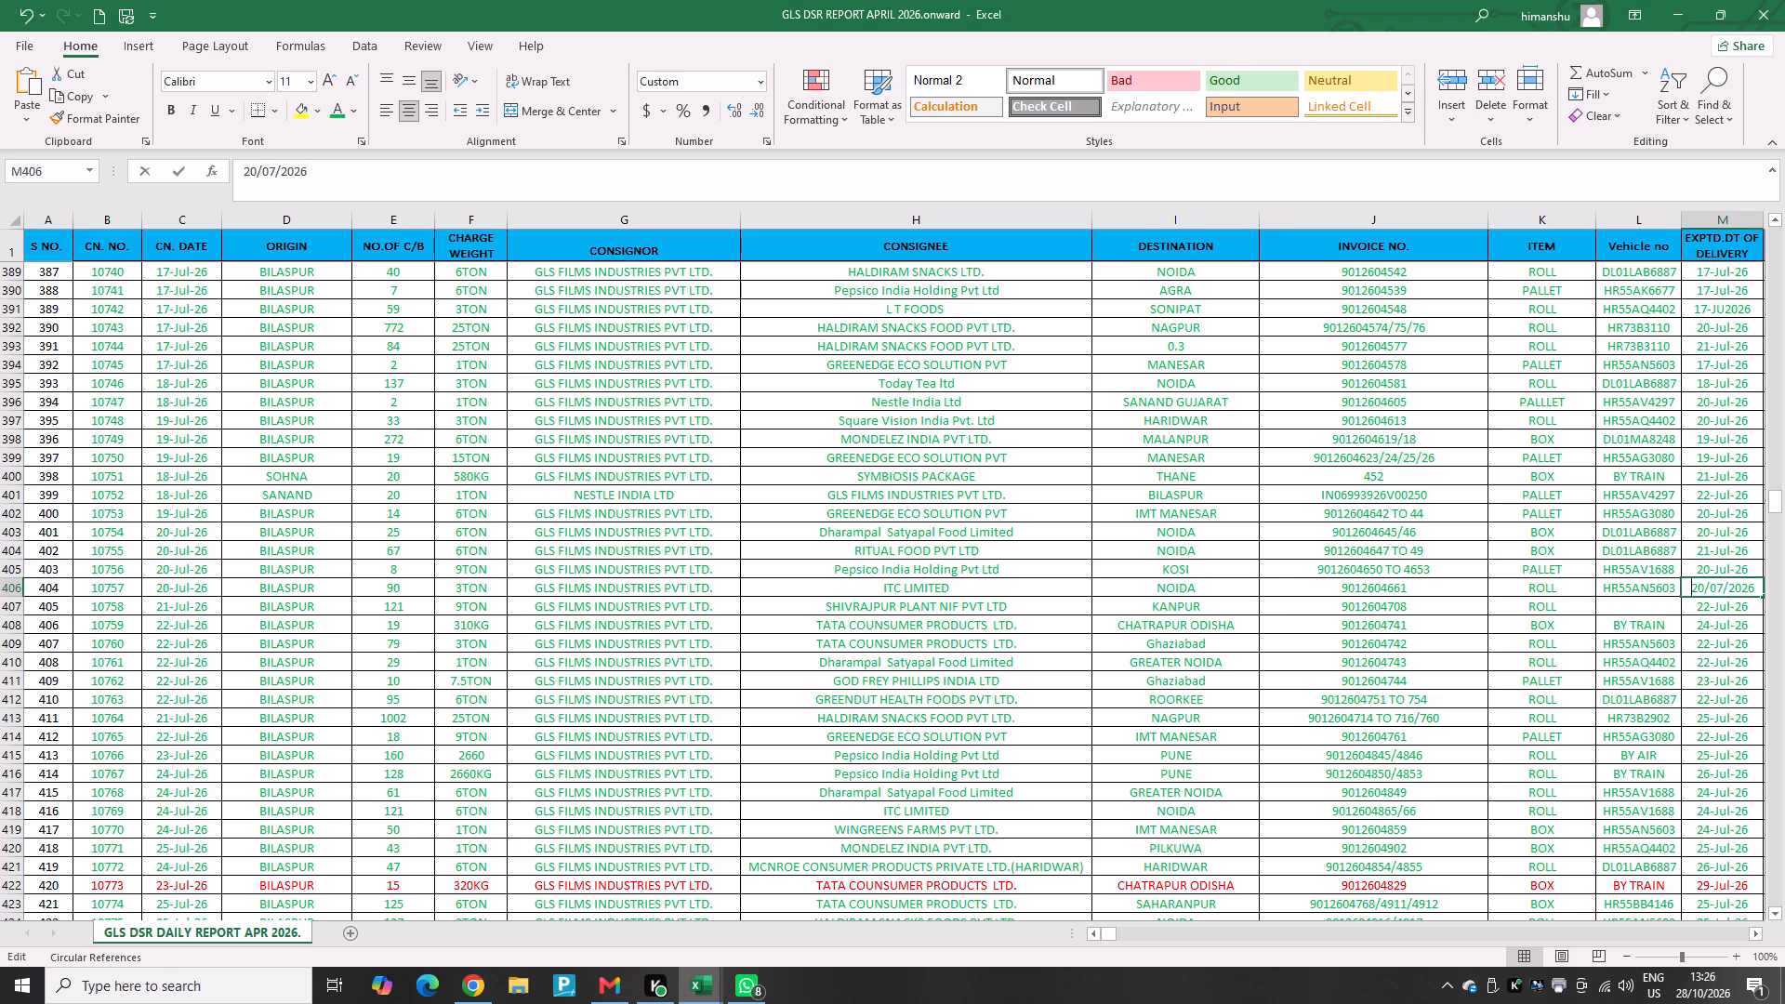
click(1742, 585)
key(Right)
key(Right)
key(Right)
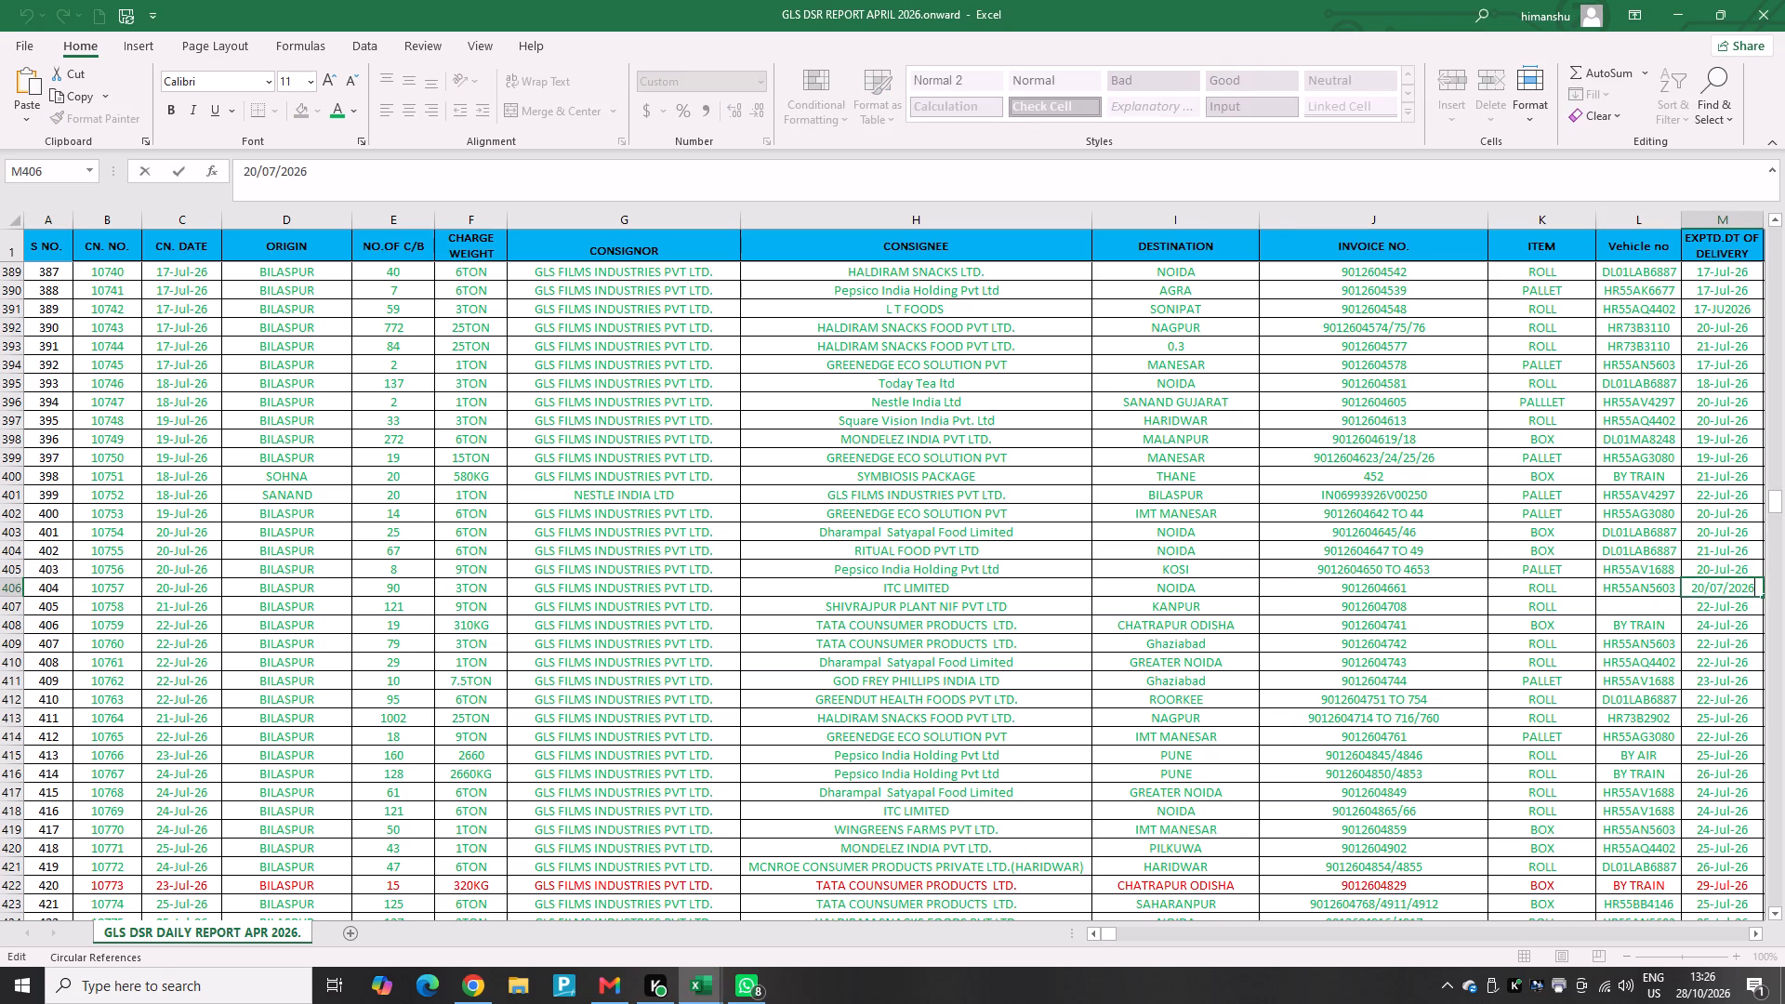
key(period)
key(Return)
Examine the ITC LIMITED consignment in row 406 from its reporting date across to the REMARK column.
key(Up)
key(Right)
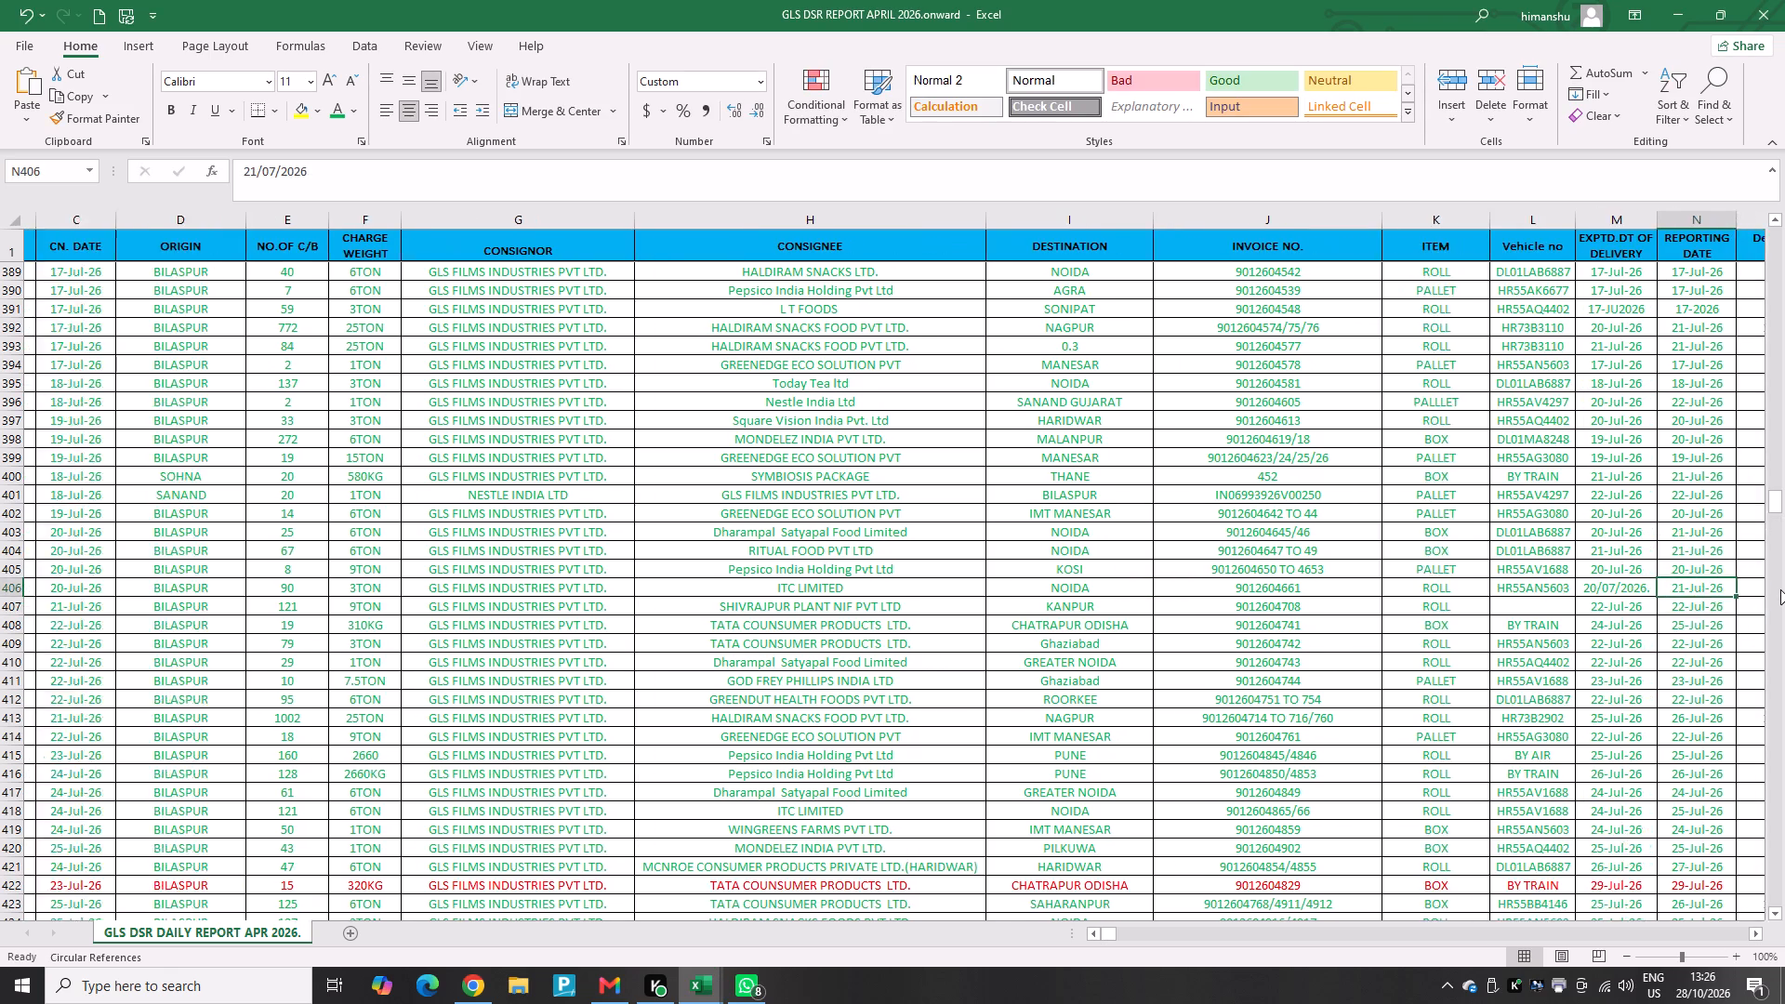
key(Right)
key(Right)
key(Right)
key(Left)
key(Right)
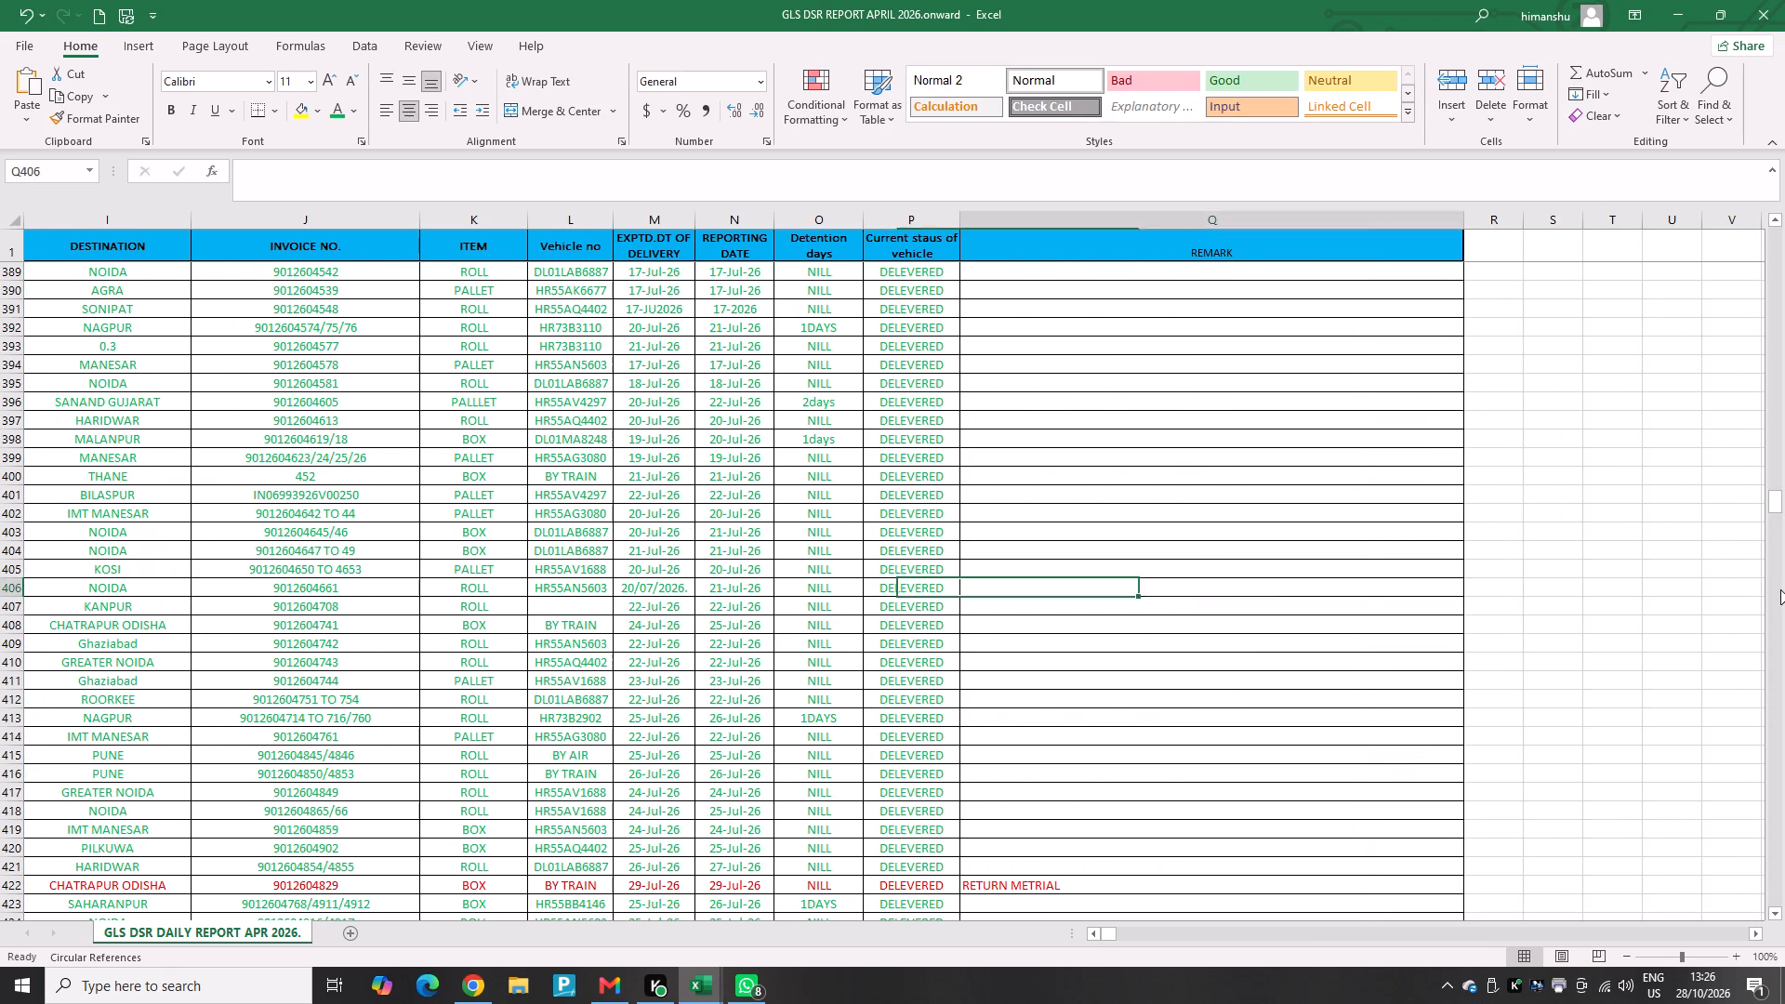
Review the delivery status and remarks of the July consignments from row 406 down to around row 440.
key(Down)
key(Down)
key(Down)
key(Down)
key(Down)
key(Down)
key(Down)
key(Down)
key(Down)
key(Down)
key(Down)
key(Down)
key(Down)
key(Down)
key(Down)
key(Down)
key(Down)
key(Down)
key(Down)
key(Down)
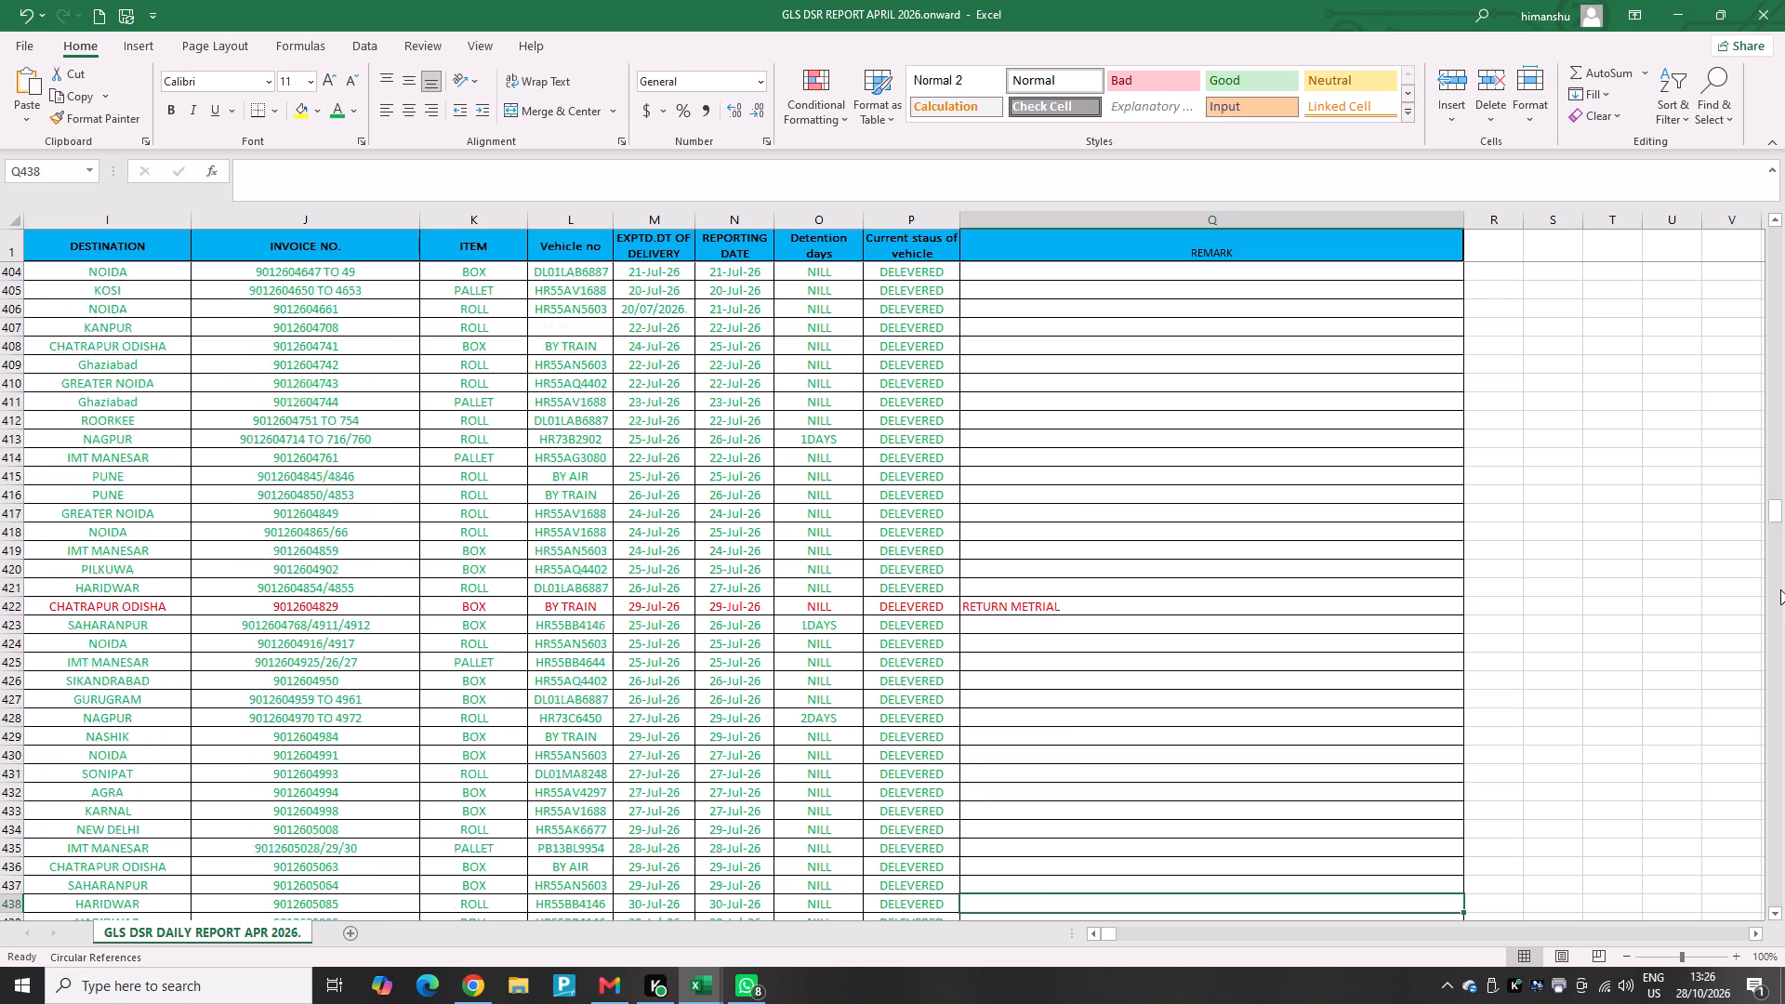
key(Up)
key(Up)
key(Up)
key(Up)
key(Up)
key(Up)
key(Up)
key(Up)
key(Up)
key(Up)
key(Up)
key(Up)
key(Left)
key(Left)
key(Left)
key(Left)
key(Left)
key(Left)
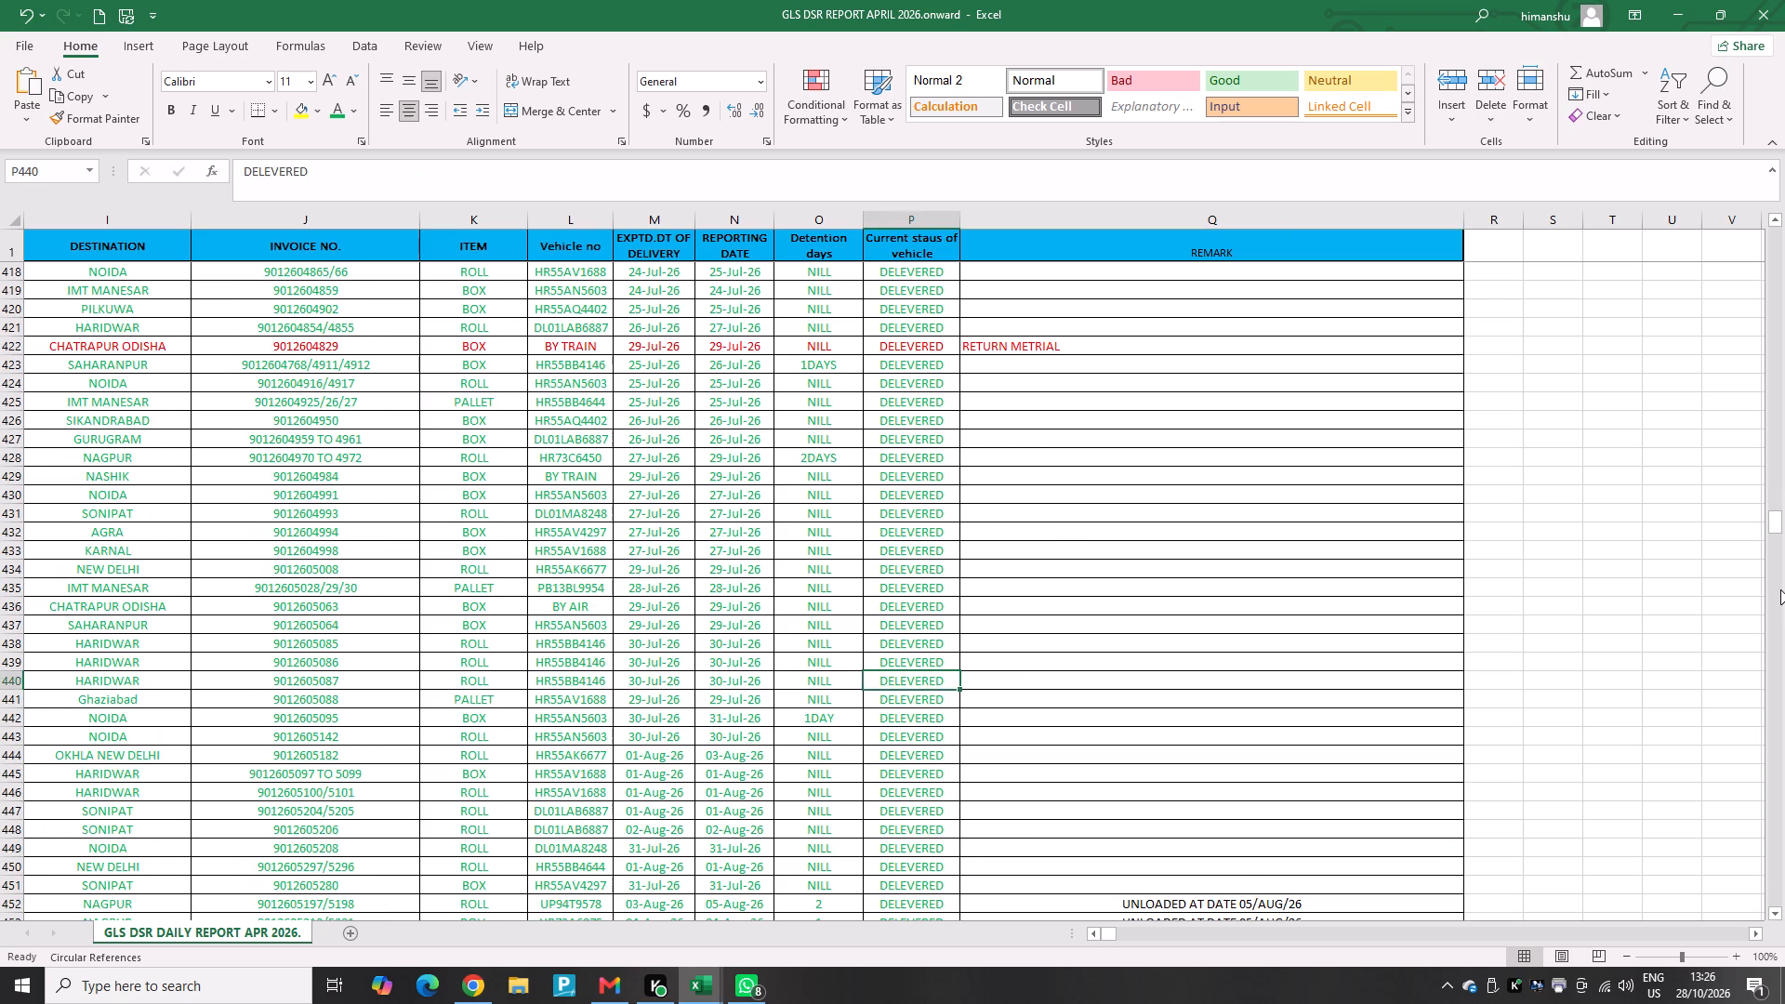
Examine the REPORTING DATE column from around row 440 down to the mid-September consignments near row 639.
key(Up)
key(Right)
key(Right)
key(Right)
key(Down)
key(Down)
key(Down)
key(Down)
key(Down)
key(Down)
key(Down)
key(Down)
key(Down)
key(Down)
key(Down)
key(Down)
key(Down)
key(Down)
key(Down)
key(Down)
key(Down)
key(Down)
key(Down)
key(Down)
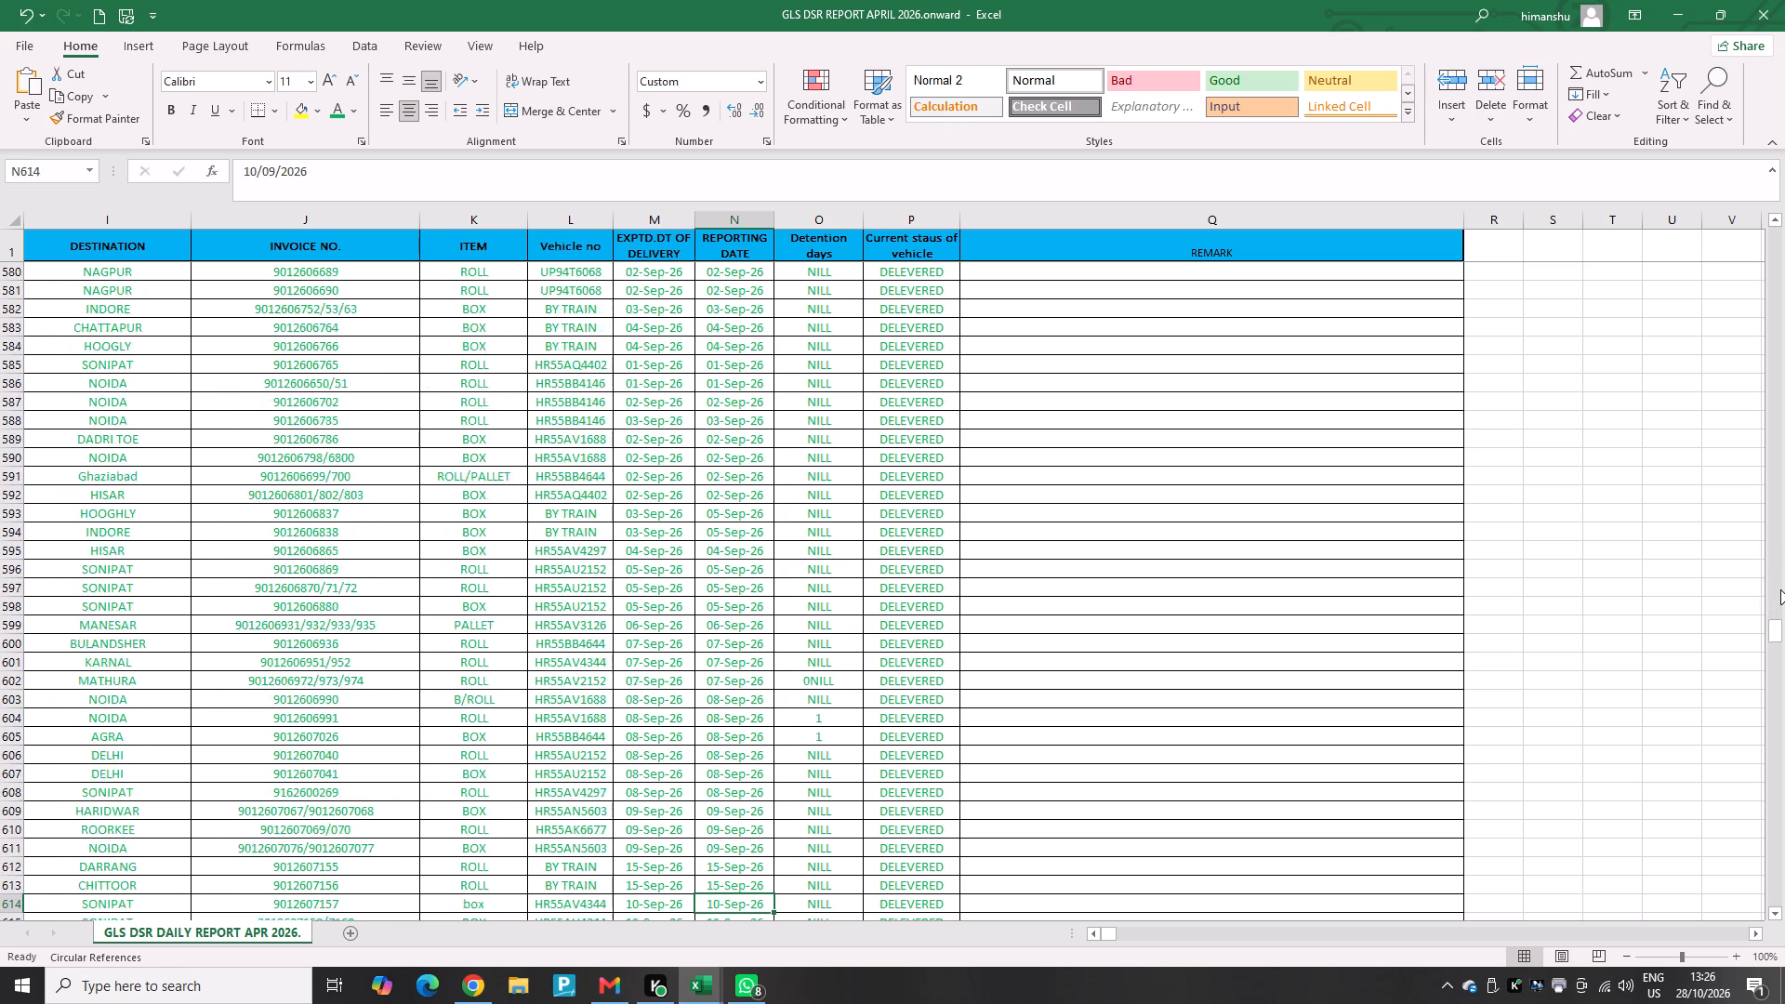
key(Down)
key(Down)
key(Down)
key(Down)
key(Down)
key(Down)
key(Down)
key(Down)
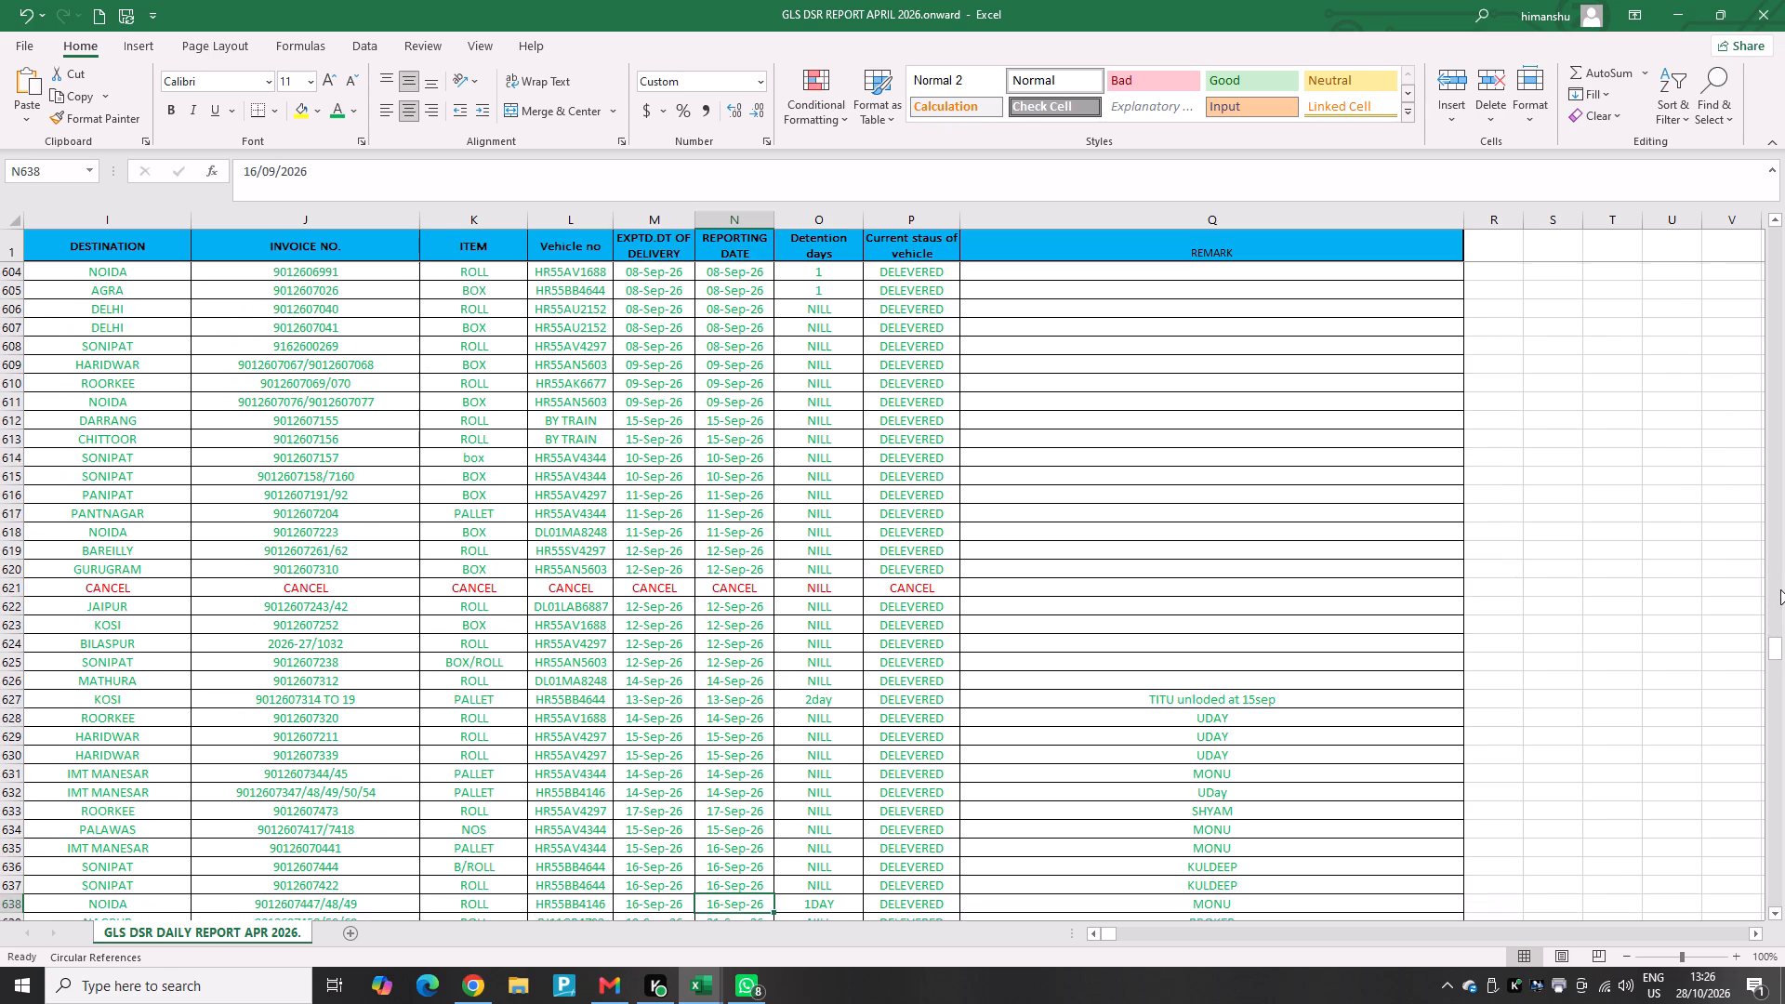
key(Down)
key(Up)
key(Up)
key(Up)
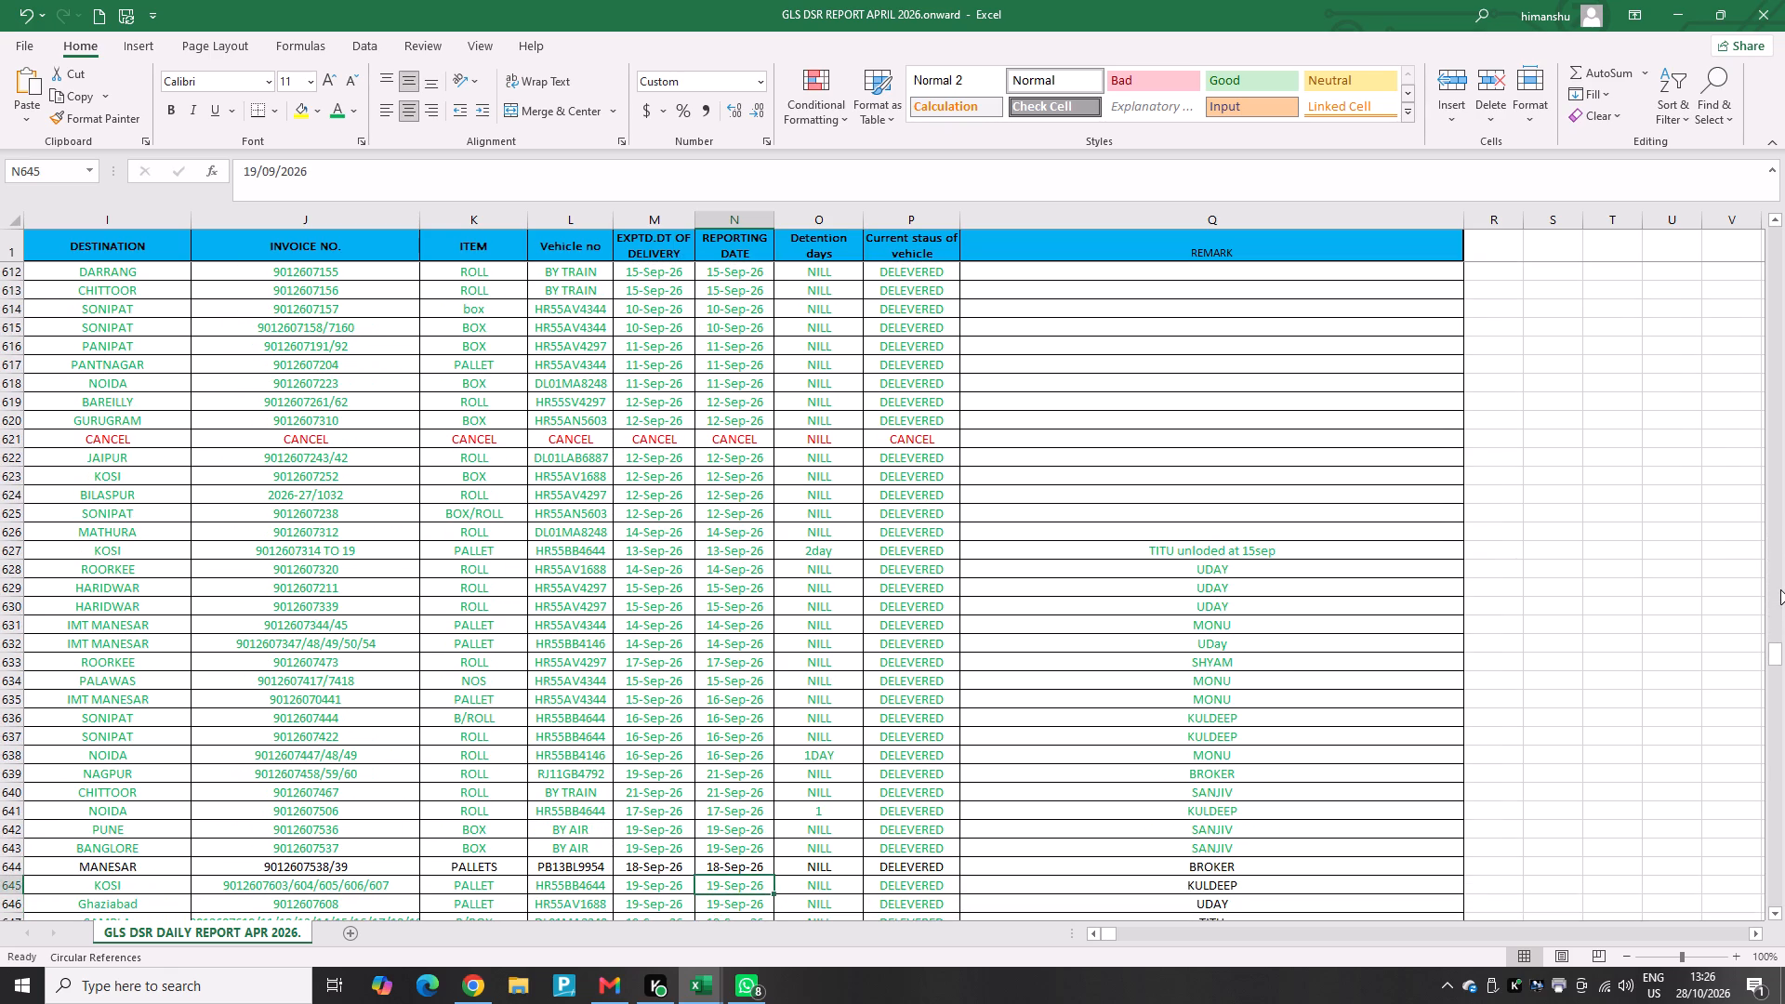
key(Up)
key(Up)
key(Up)
key(Up)
Review the HALDIRAM SNACKS consignment to NAGPUR in row 639 across its columns to the REMARK column.
key(Left)
key(Left)
key(Left)
key(Left)
key(Left)
key(Left)
key(Left)
key(Left)
key(Left)
key(Left)
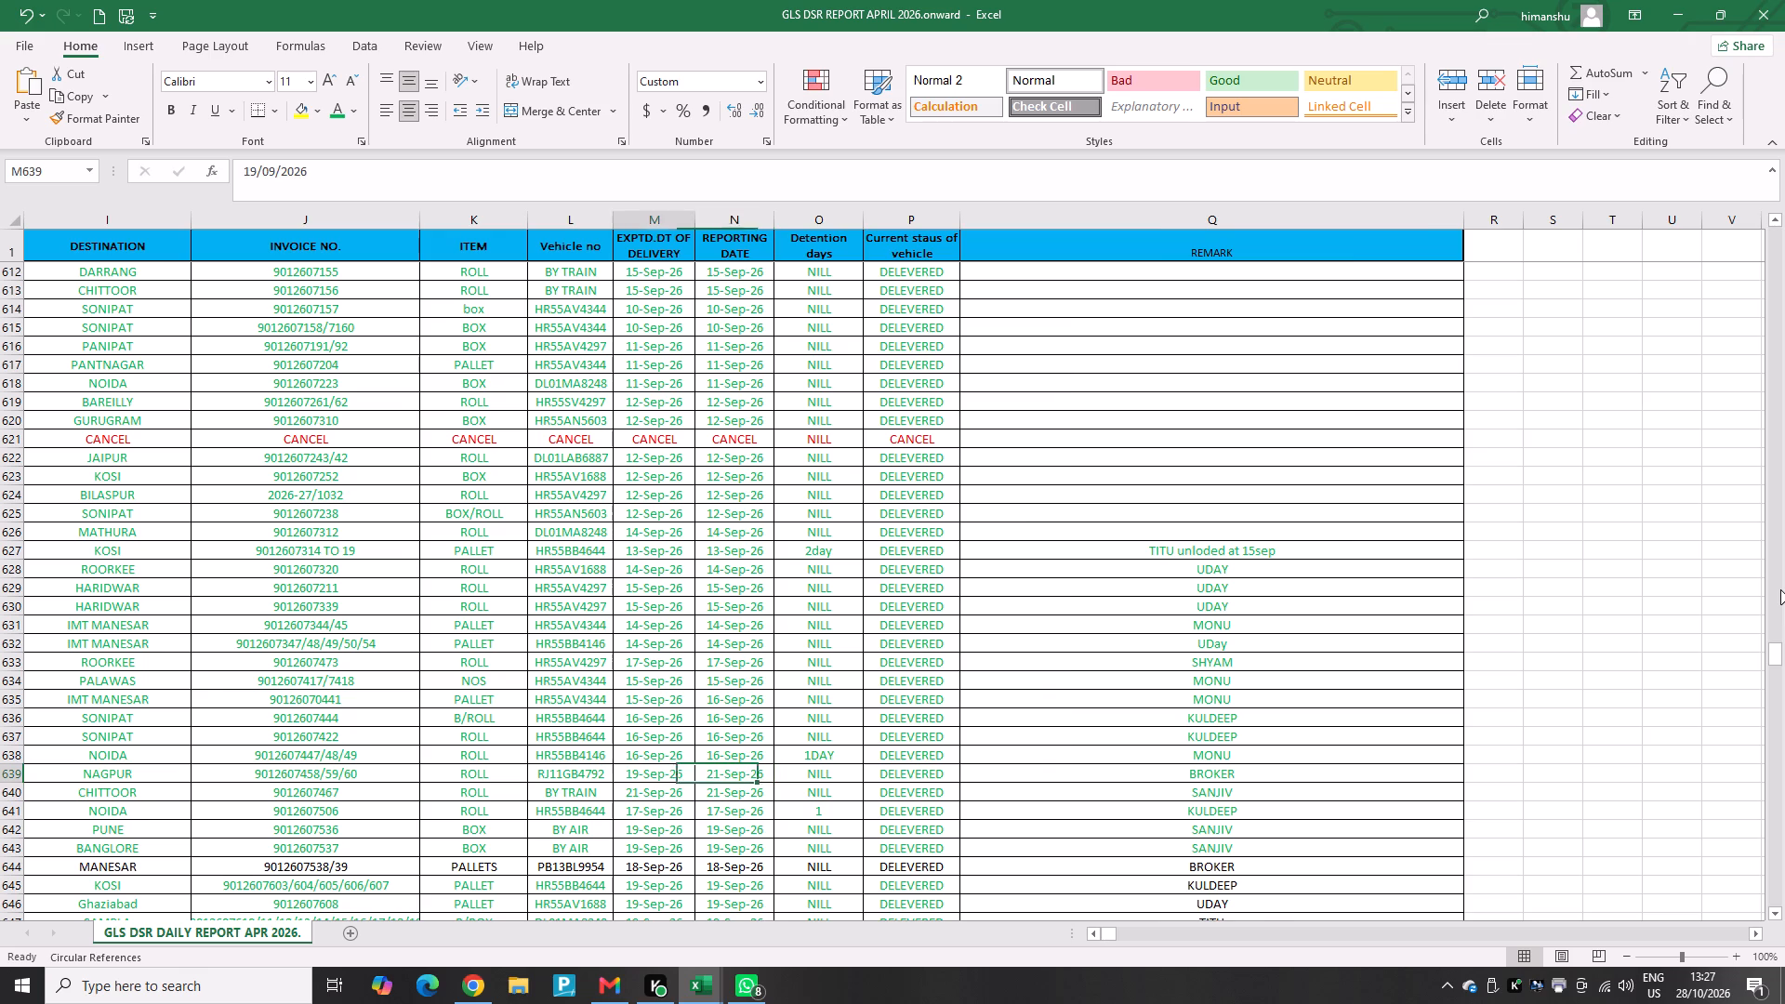
key(Right)
key(Right)
key(Right)
key(Right)
key(Right)
key(Right)
key(Right)
key(Right)
key(Right)
key(Right)
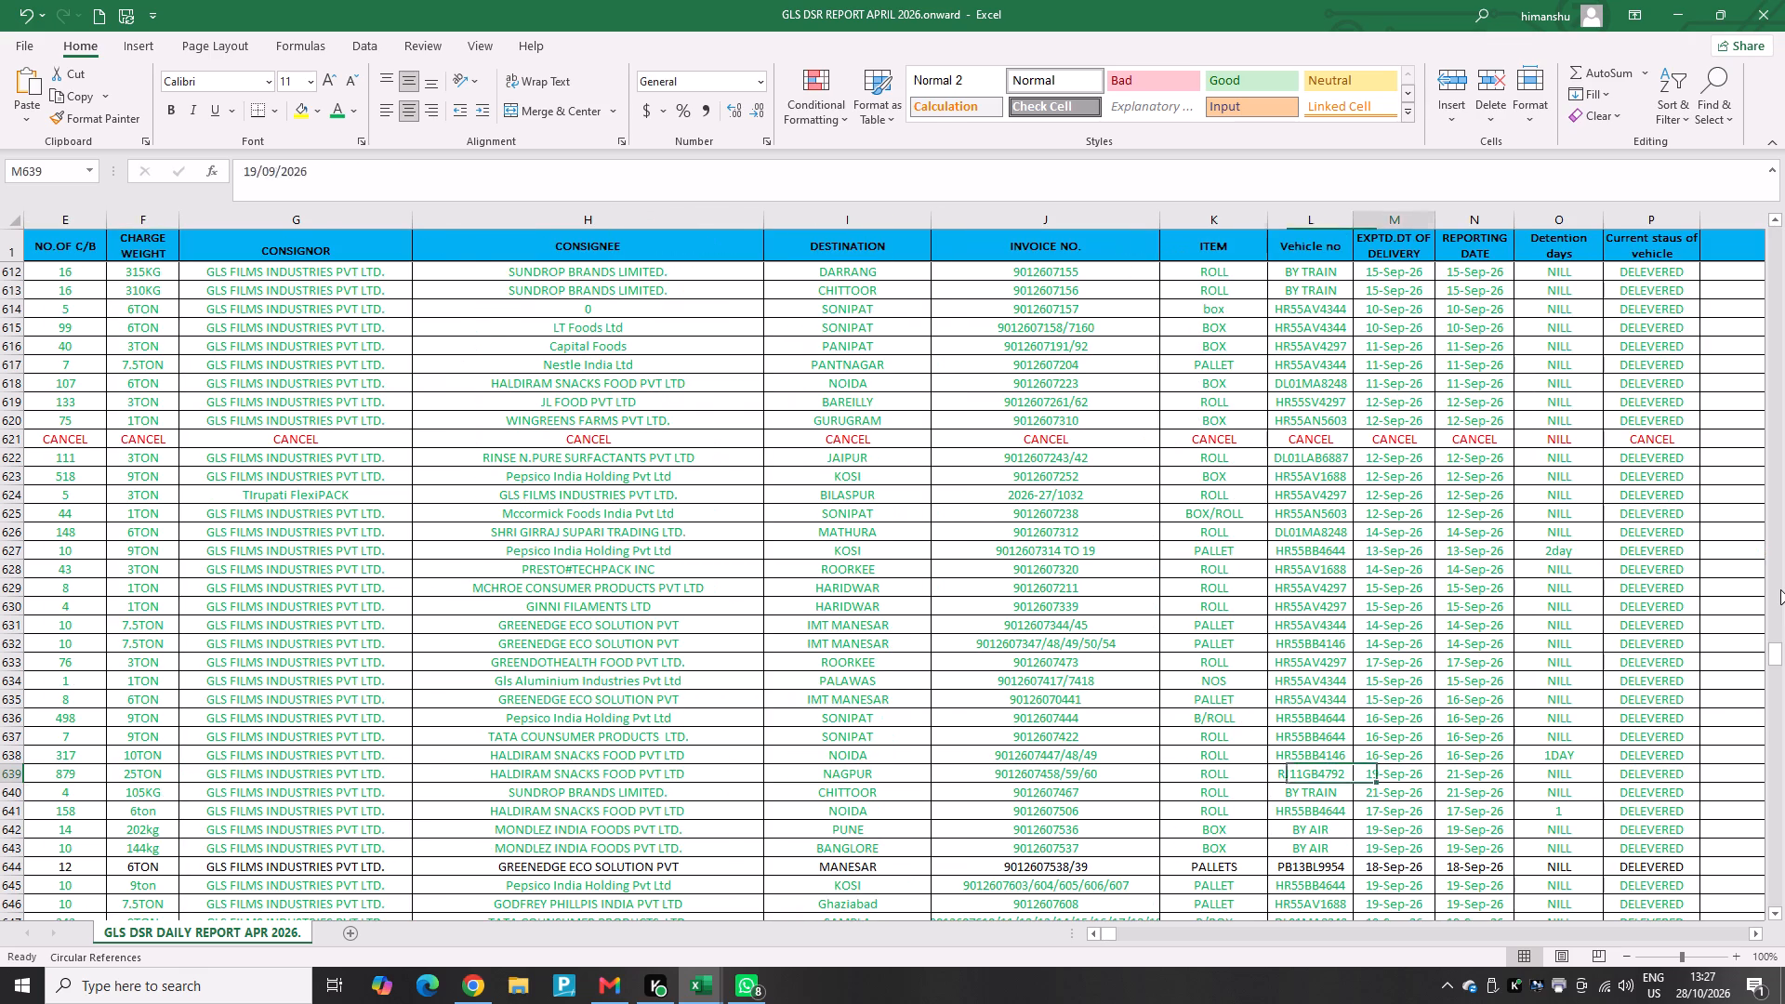
key(Right)
key(Right)
key(Right)
key(Left)
Check the remarks of the September consignments below row 640 and return to the current vehicle status in row 644.
key(Down)
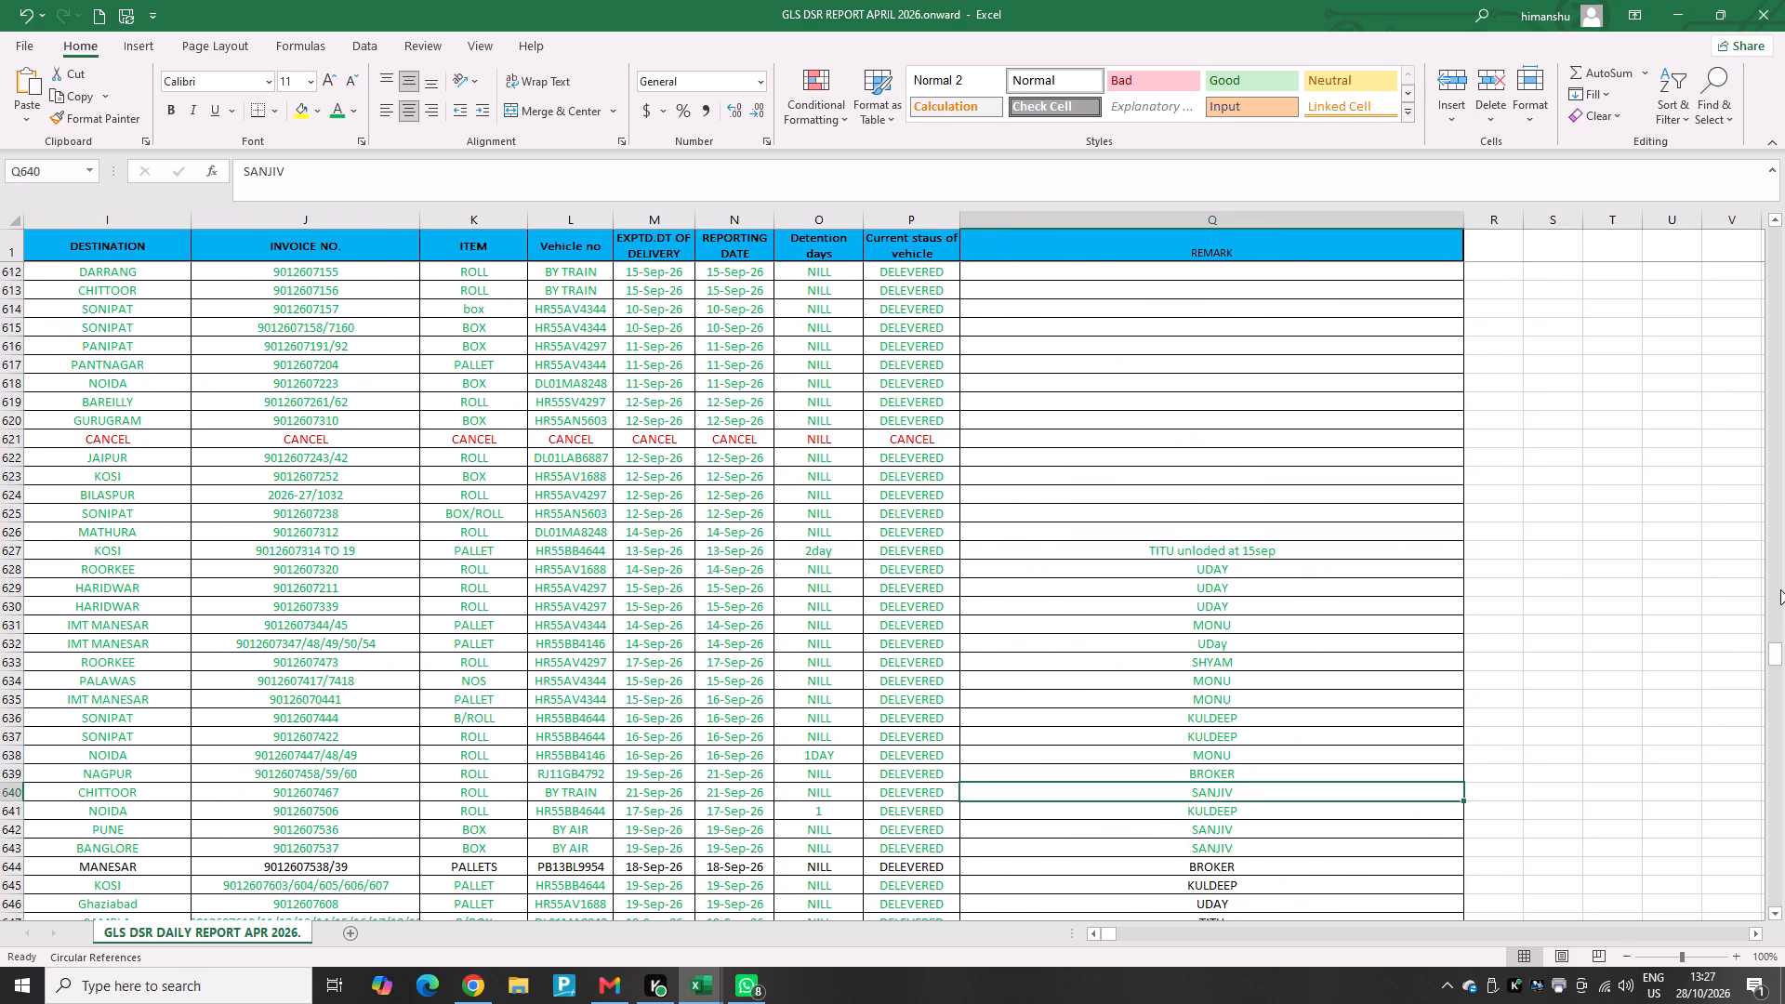
key(Down)
key(Down)
key(Down)
key(Down)
key(Down)
key(Down)
key(Down)
key(Down)
key(Down)
key(Down)
key(Down)
key(Up)
key(Up)
key(Up)
key(Up)
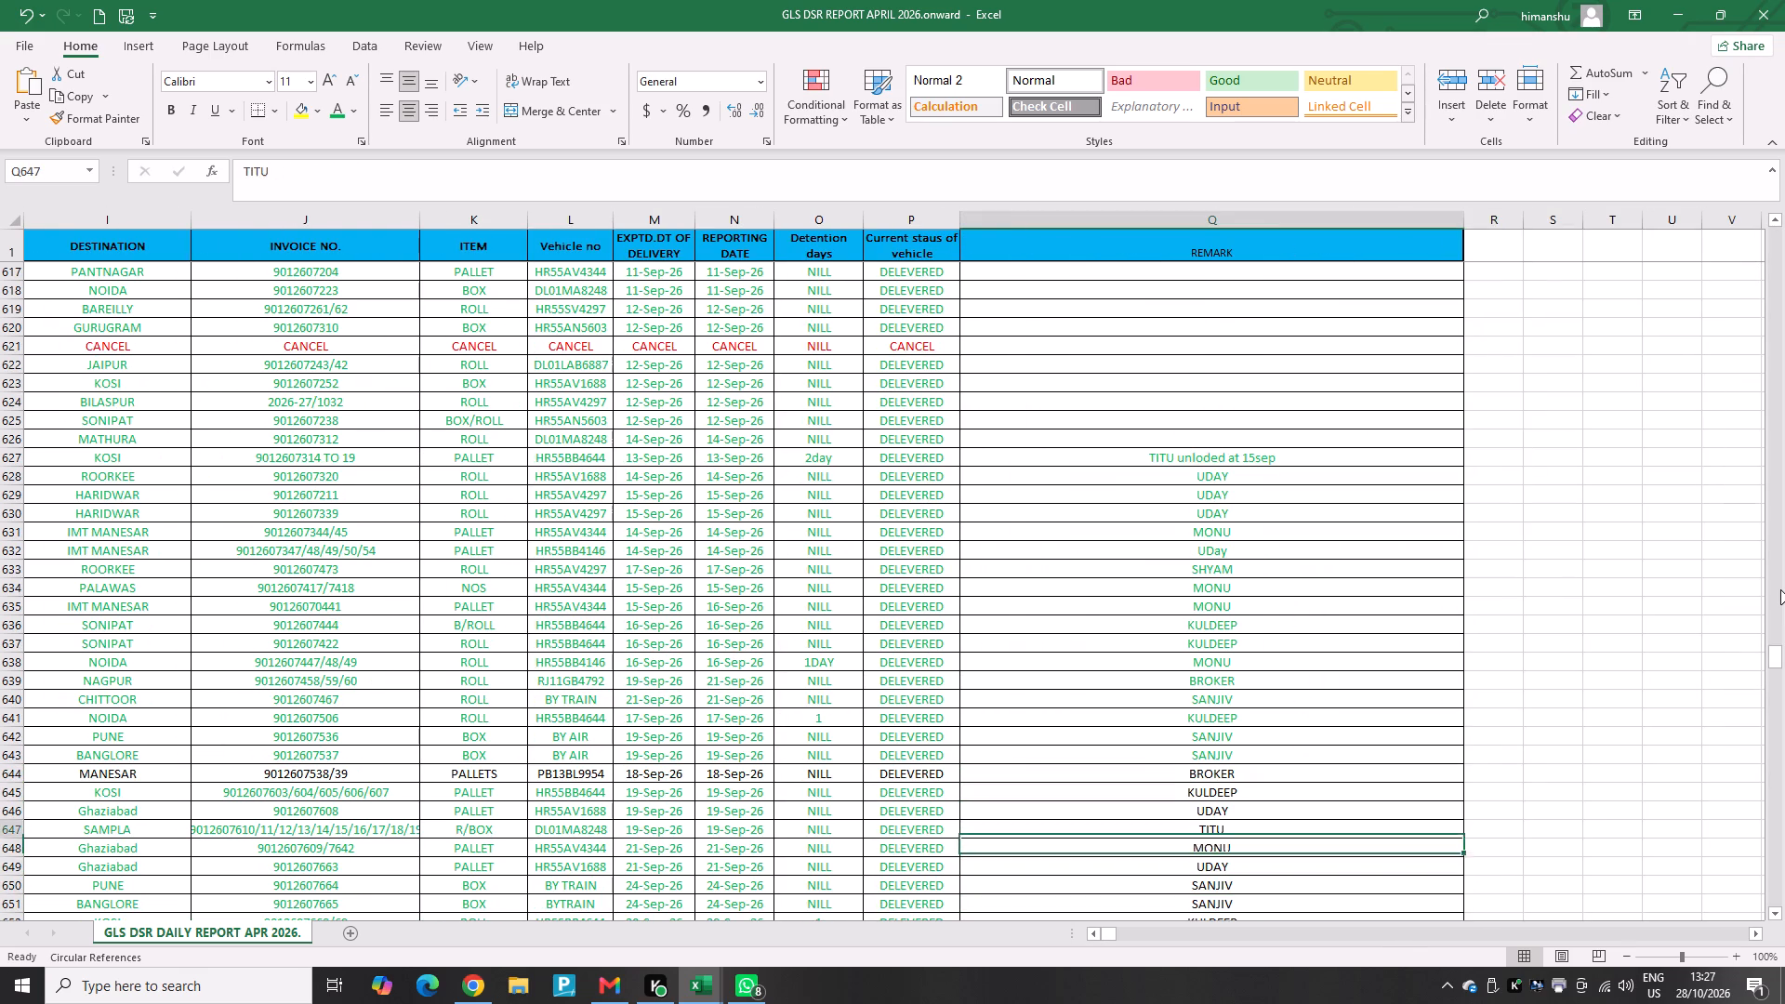
key(Up)
key(Left)
key(Up)
key(Up)
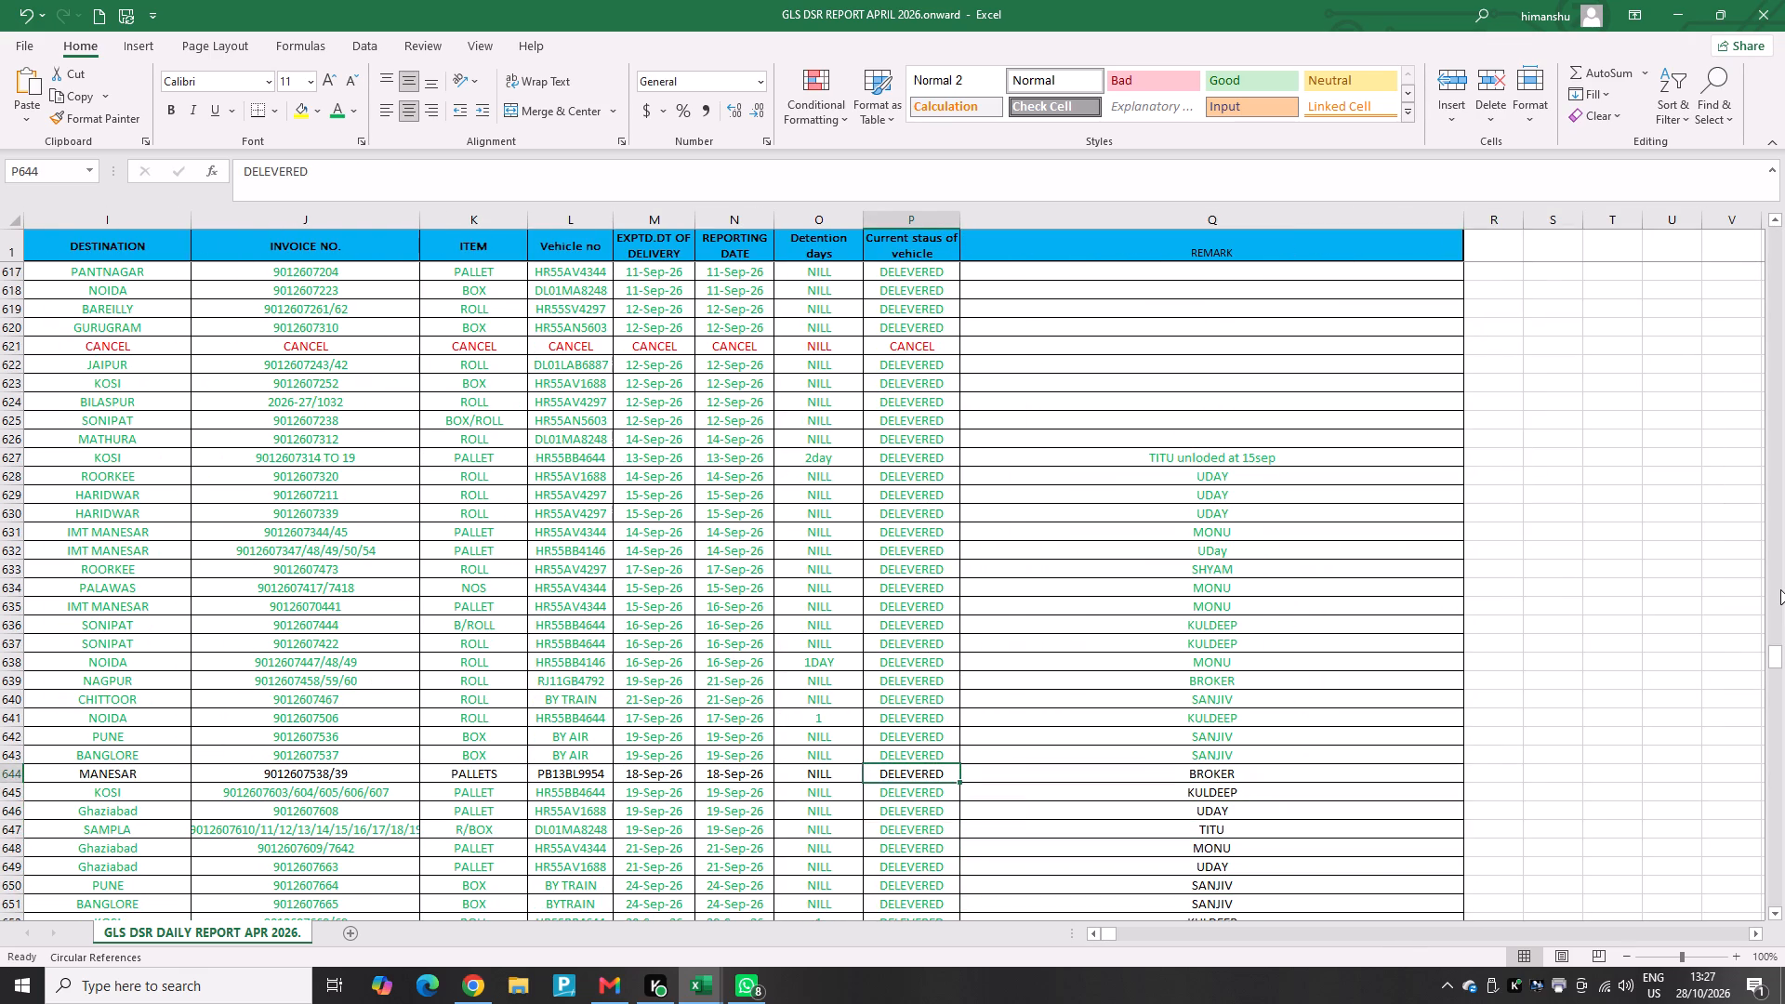
Review the GREENEDGE ECO SOLUTION consignment in row 644 back to its serial number and across to its INVOICE NO.
key(Left)
key(Left)
key(Left)
key(Left)
key(Left)
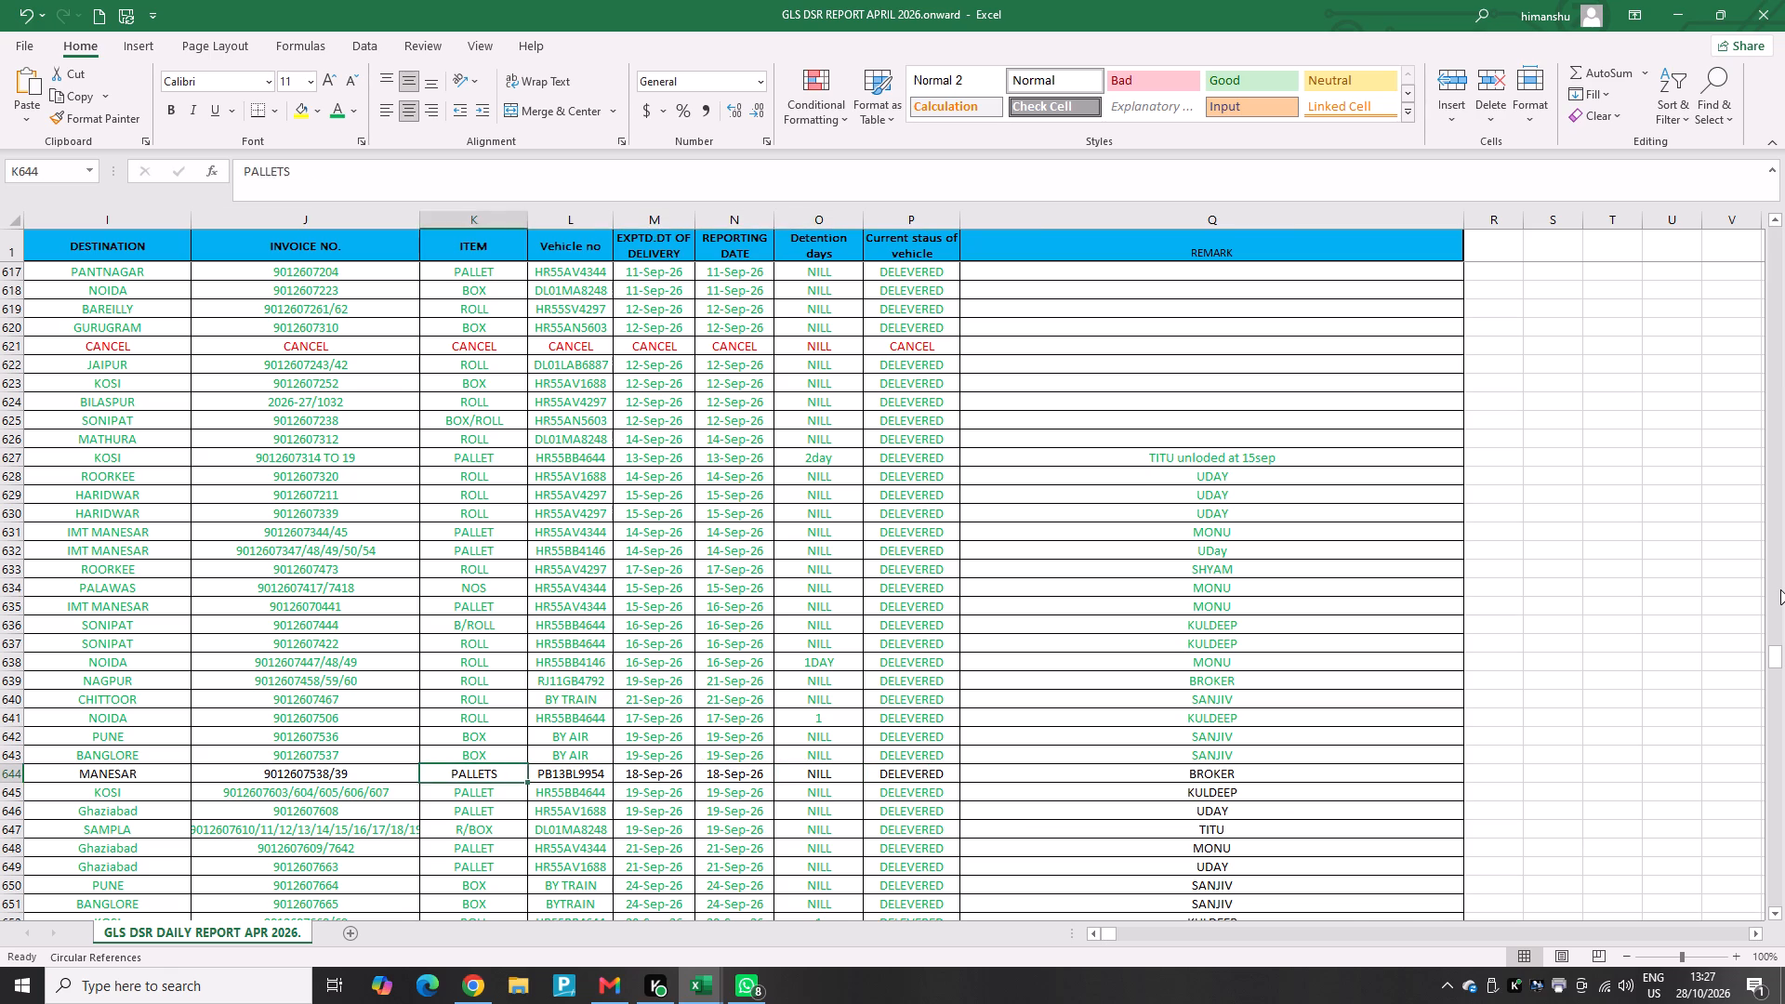
key(Left)
key(Left)
key(Left)
key(Left)
key(Left)
key(Left)
key(Left)
key(Left)
key(Left)
key(Left)
key(Left)
key(Left)
key(Left)
key(Left)
key(Left)
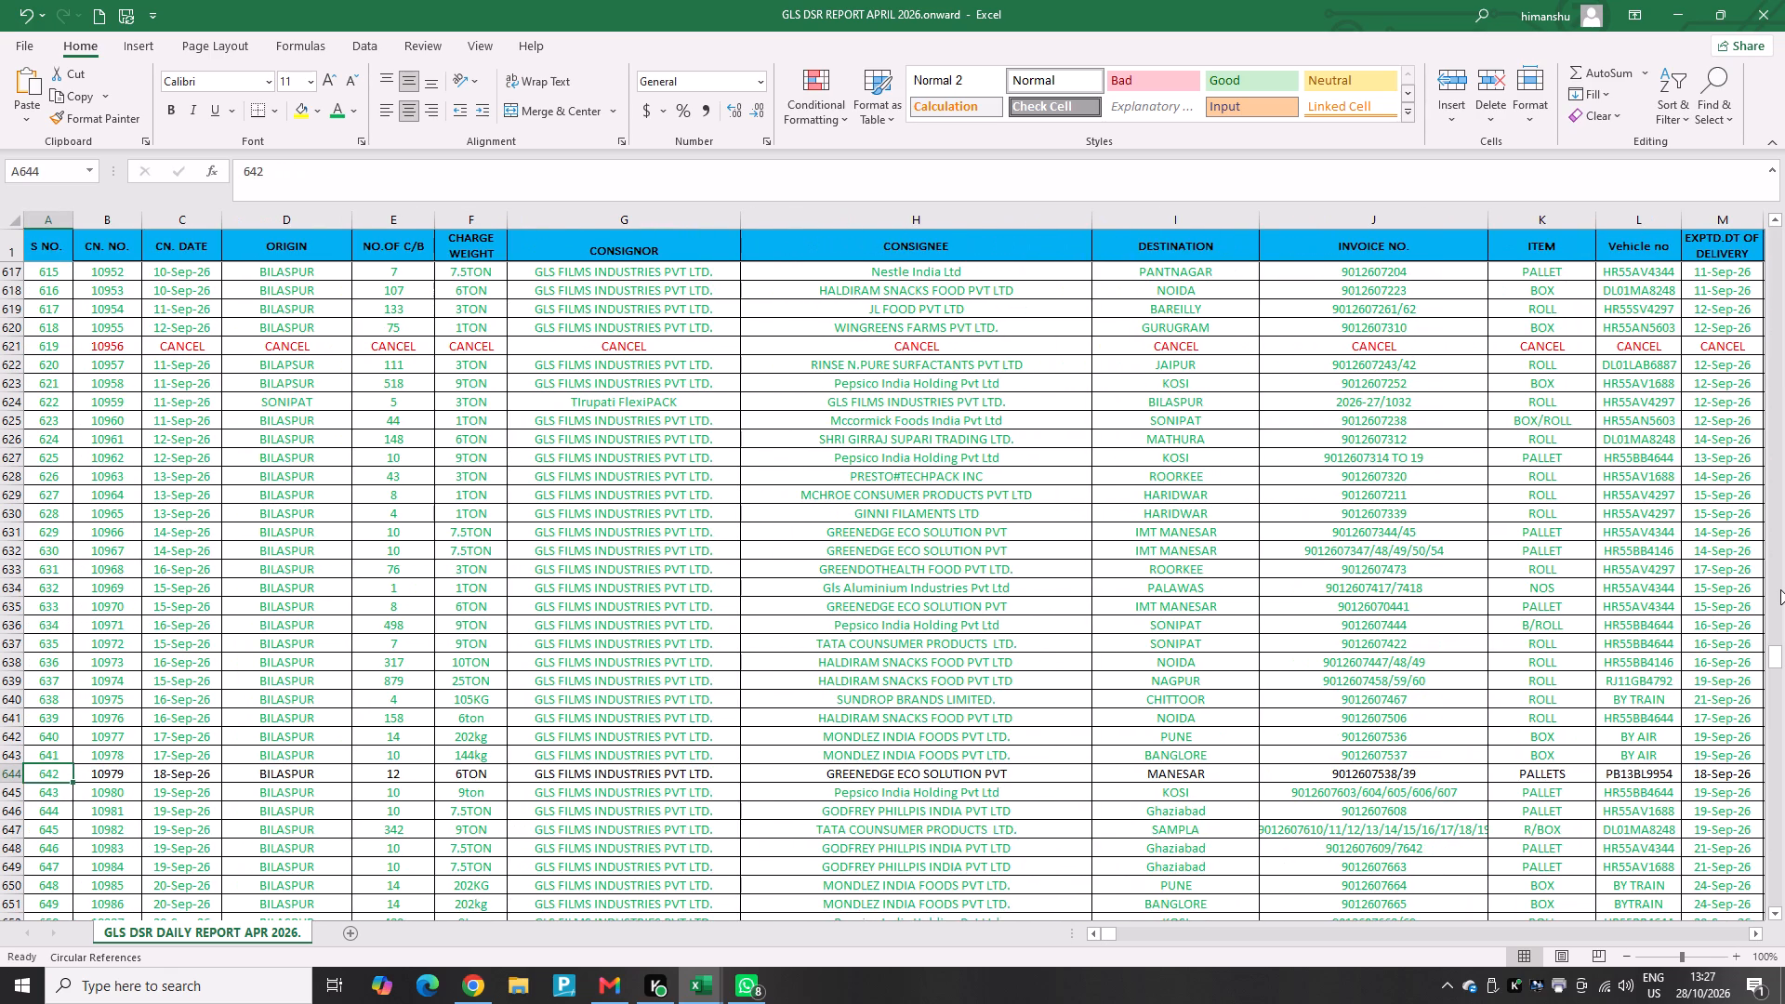
key(Right)
key(Right)
key(Right)
key(Right)
key(Right)
key(Right)
key(Right)
key(Right)
key(Right)
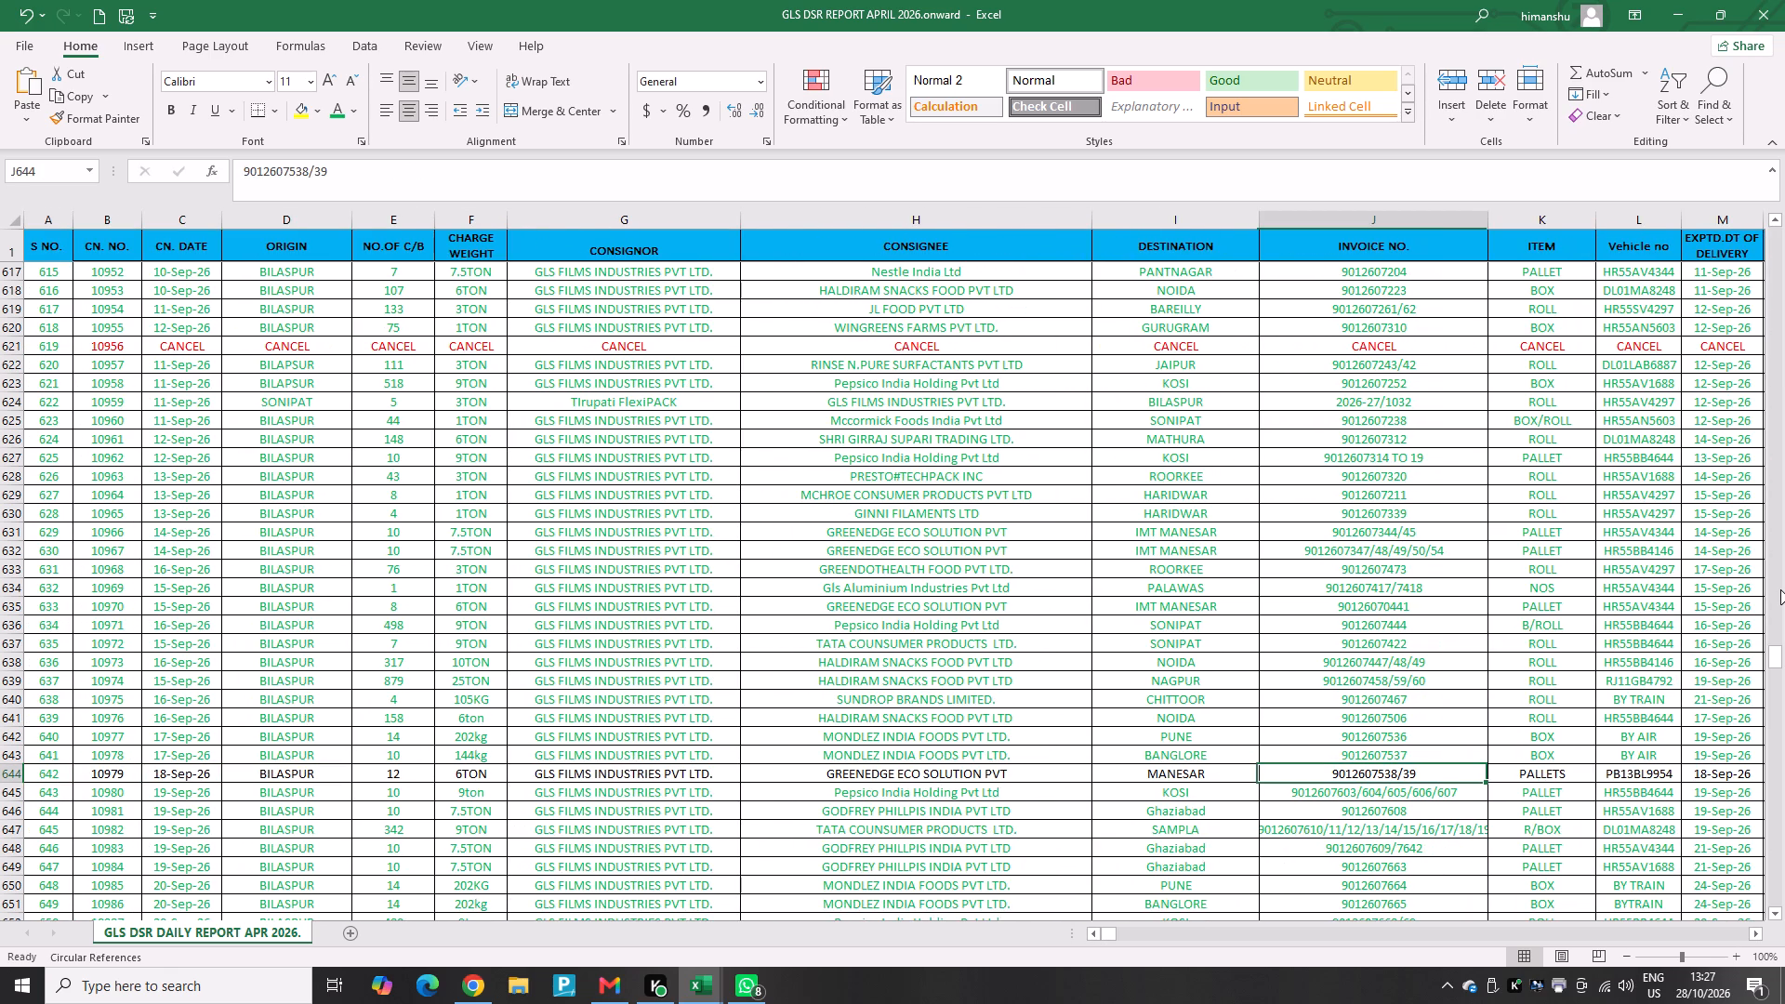
Check the GREENEDGE ECO SOLUTION consignment in row 644 across to its REPORTING DATE and back to its CN. NO.
key(Right)
key(Right)
key(Right)
key(Right)
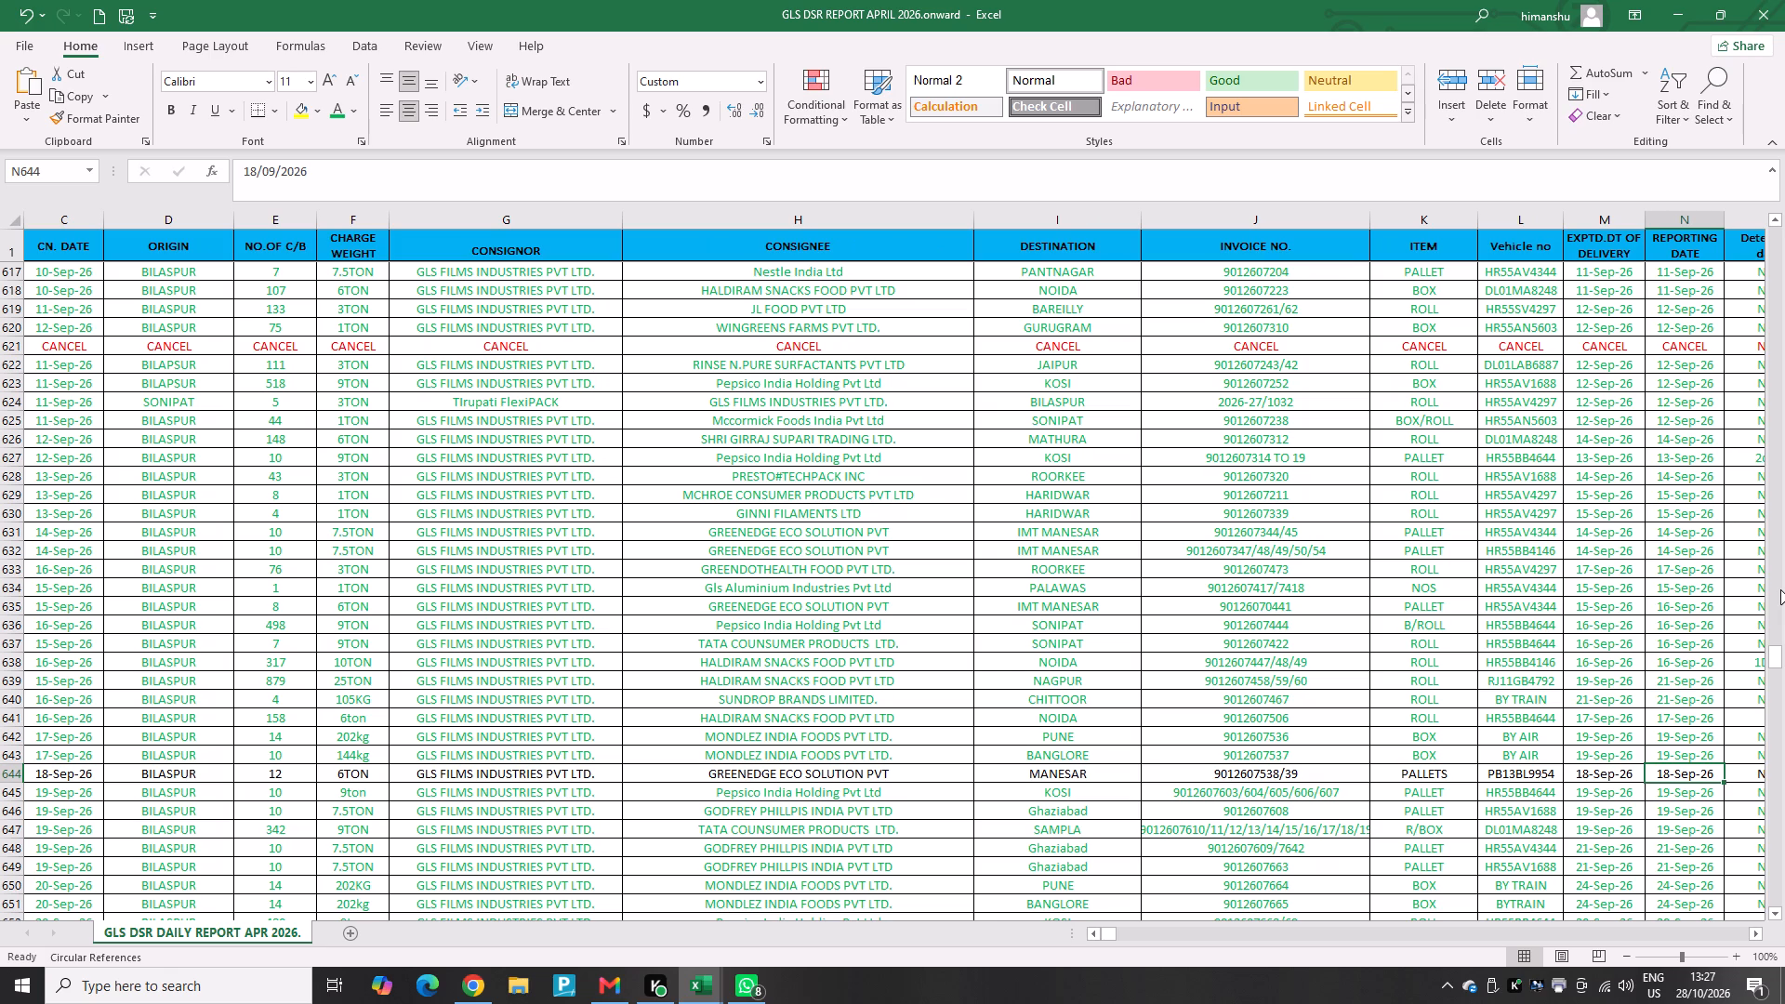
key(Left)
key(Left)
key(Left)
key(Left)
key(Left)
key(Left)
key(Left)
key(Left)
key(Left)
key(Left)
key(Left)
key(Left)
key(Left)
key(Left)
key(Left)
key(Left)
key(Left)
key(Left)
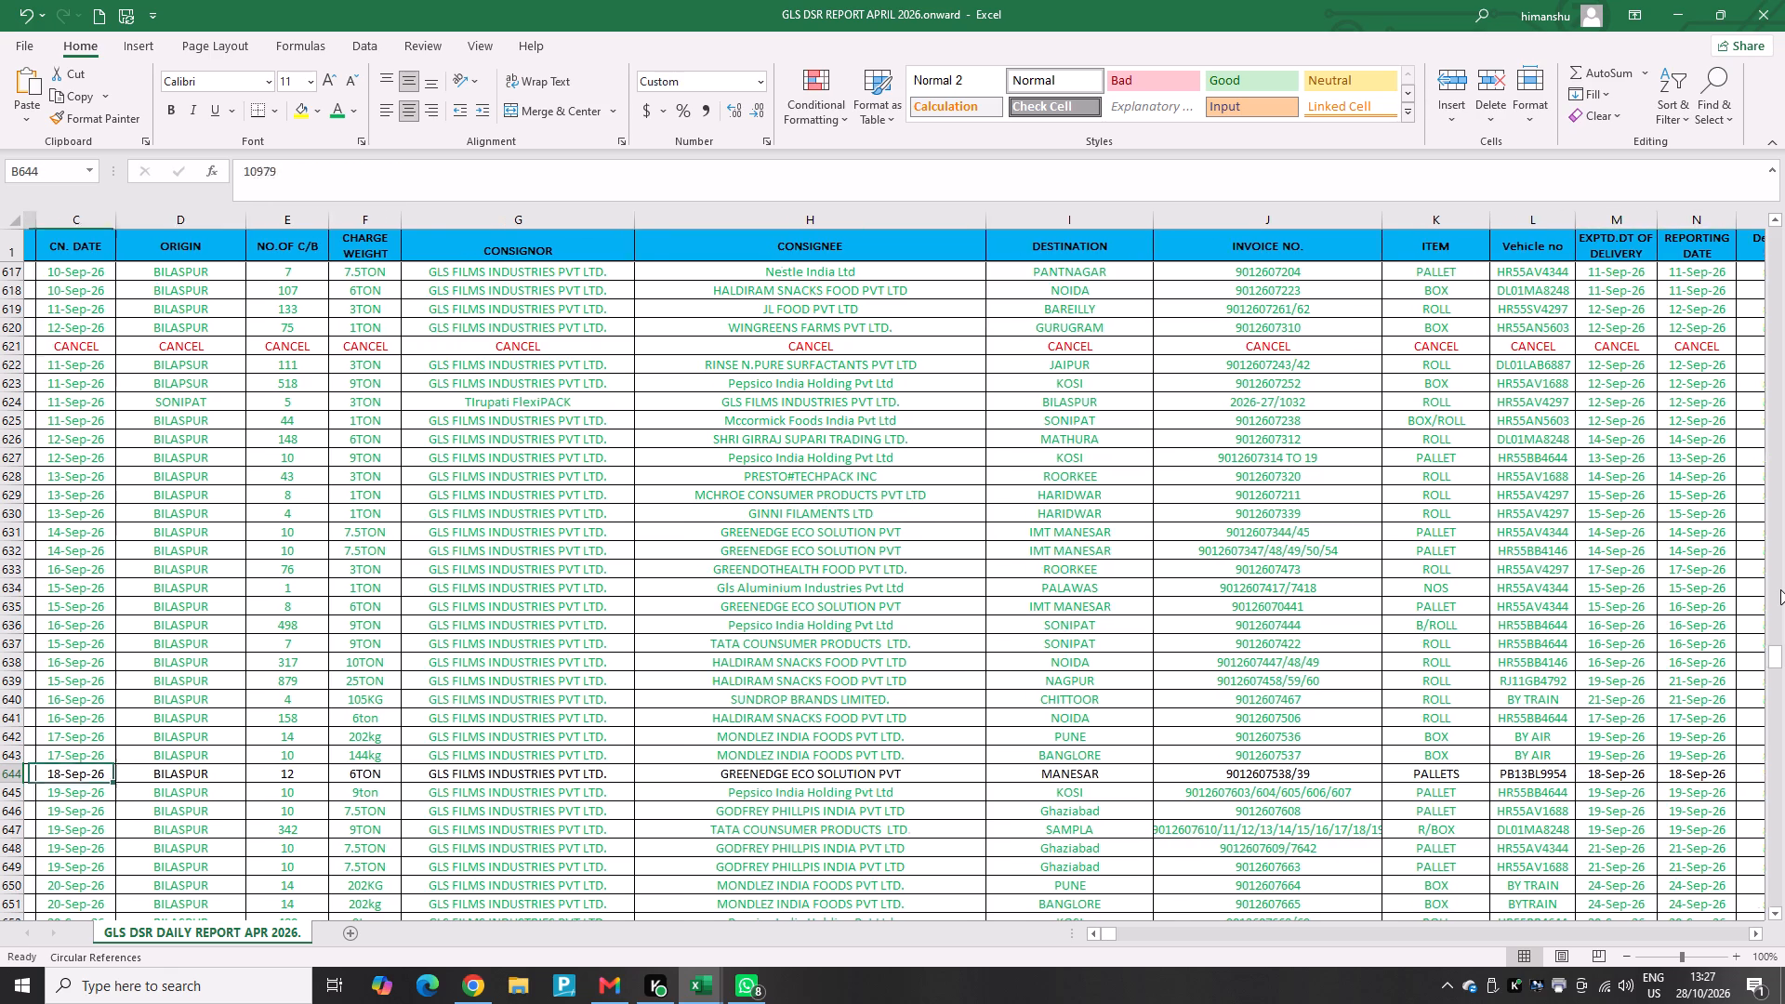
key(Right)
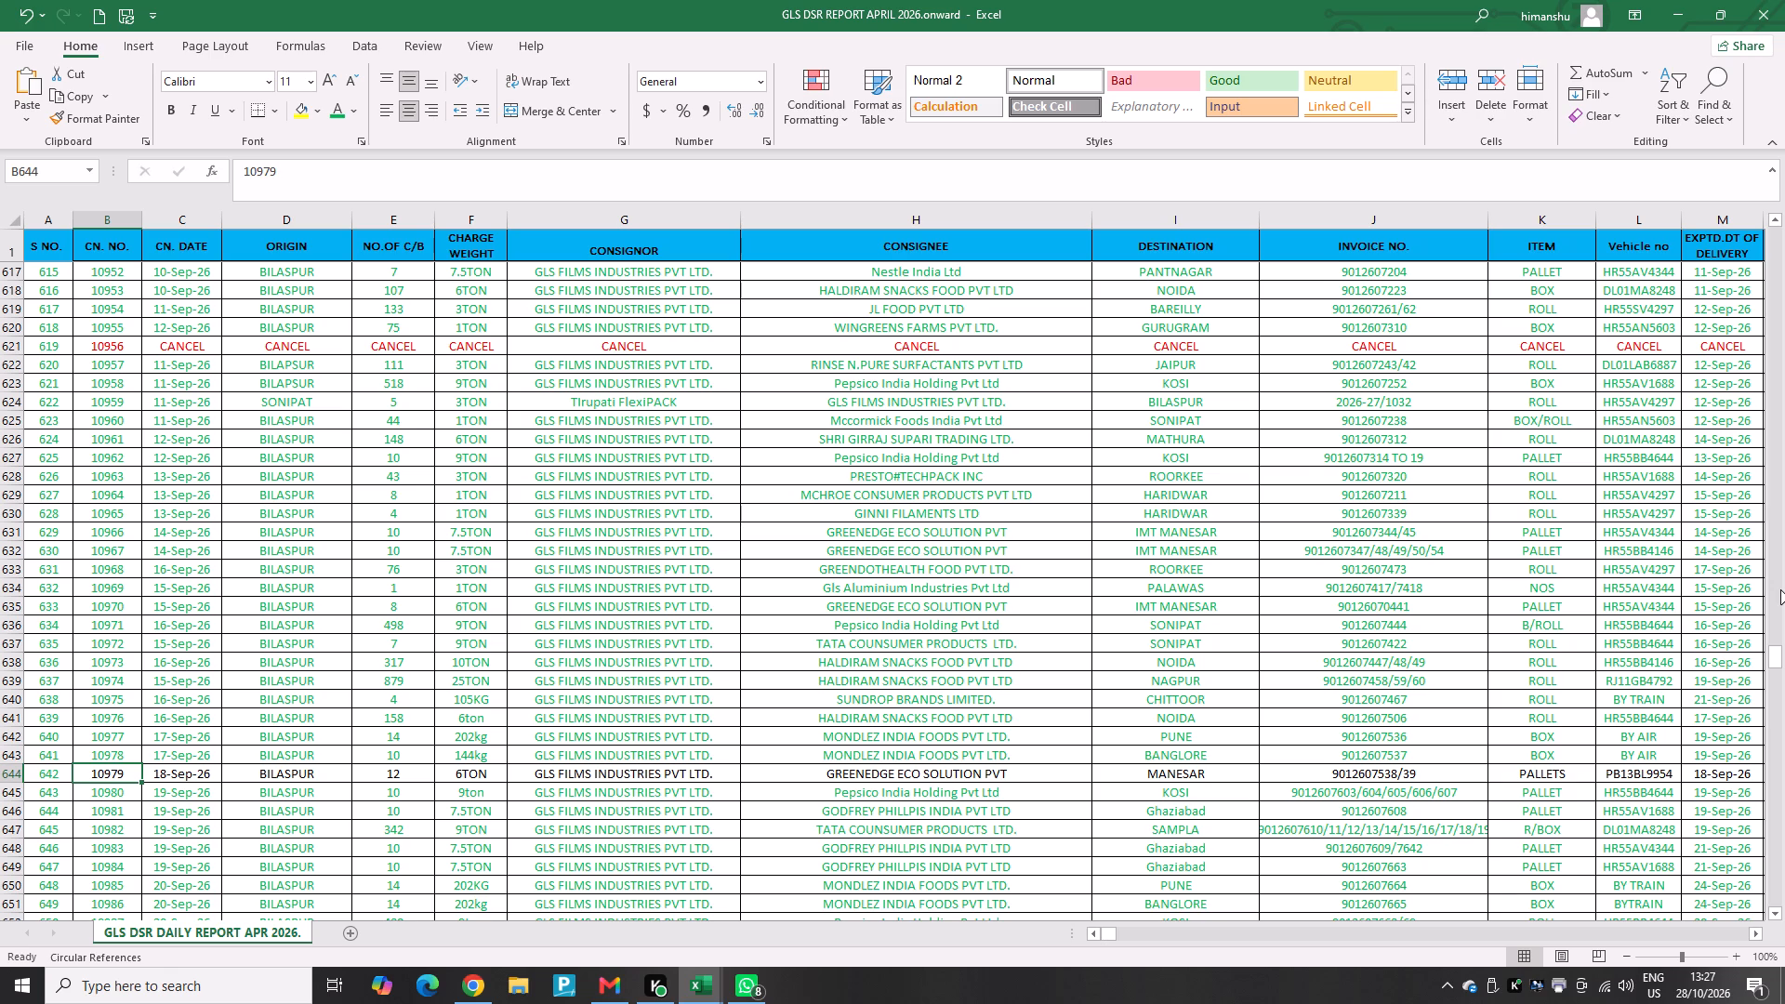
Review the MANESAR consignment in row 644 from its CN. NO. across to the REMARK column.
key(Right)
key(Right)
key(Right)
key(Right)
key(Right)
key(Right)
key(Right)
key(Right)
key(Right)
key(Right)
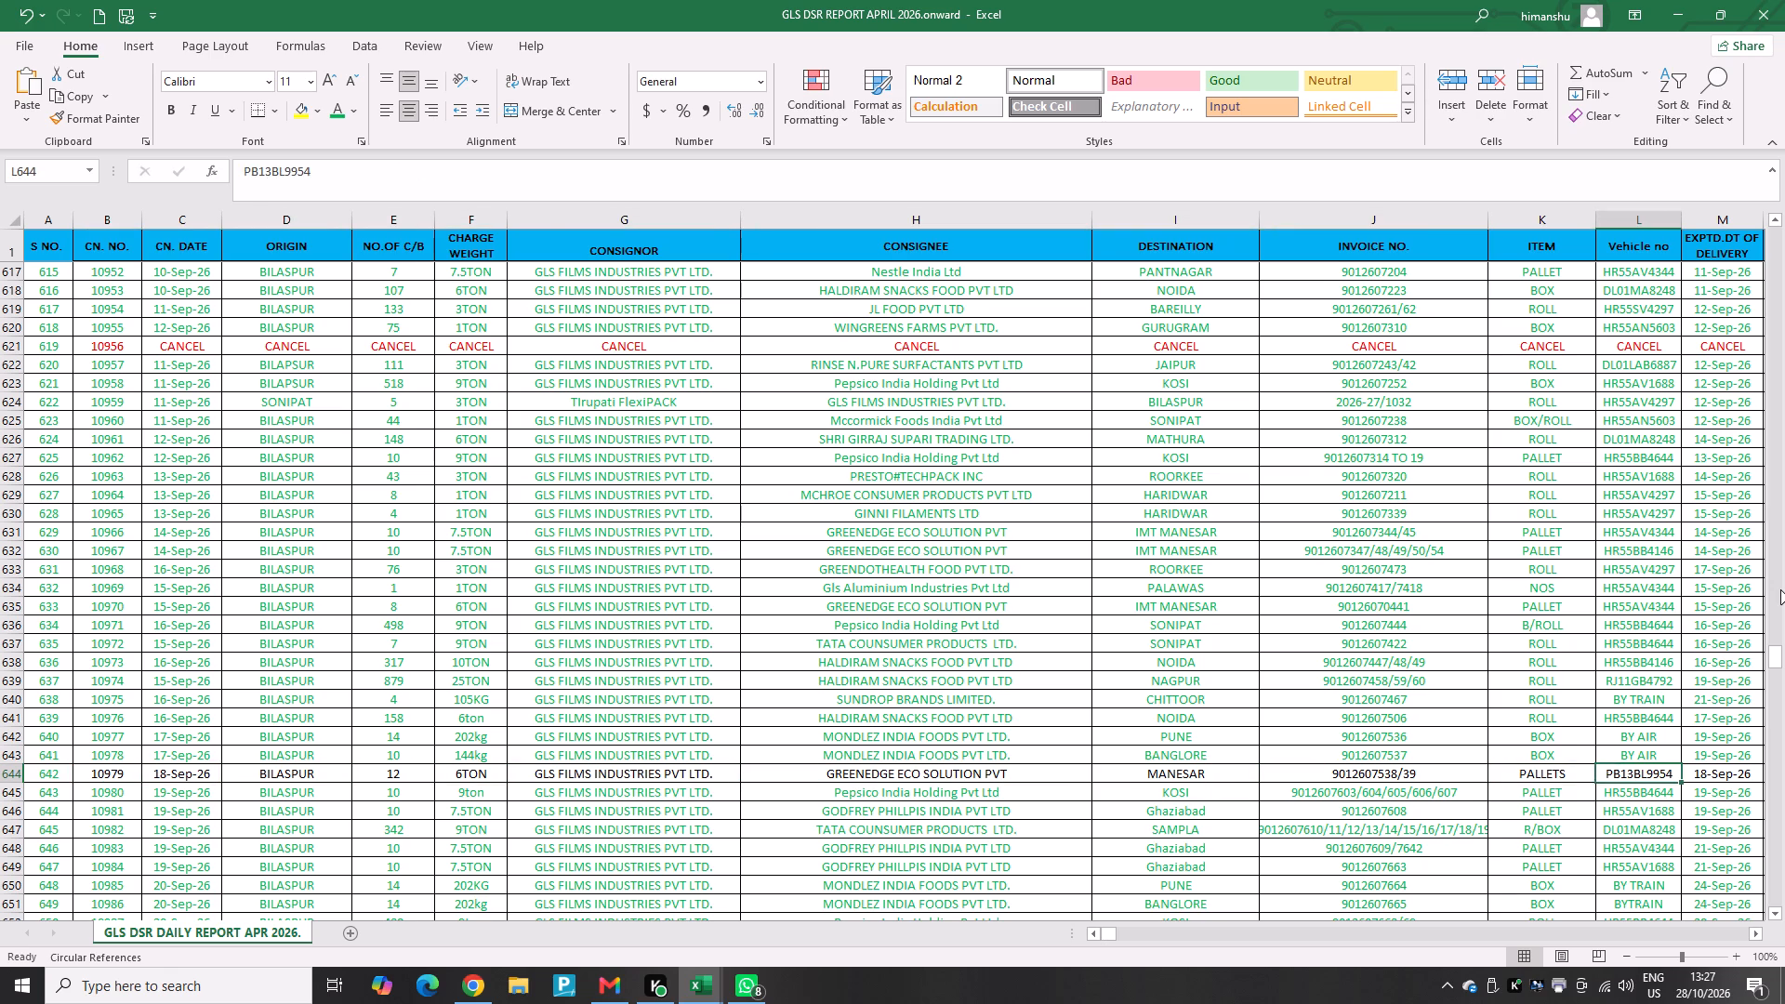
key(Right)
key(Right)
key(Right)
key(Right)
key(Right)
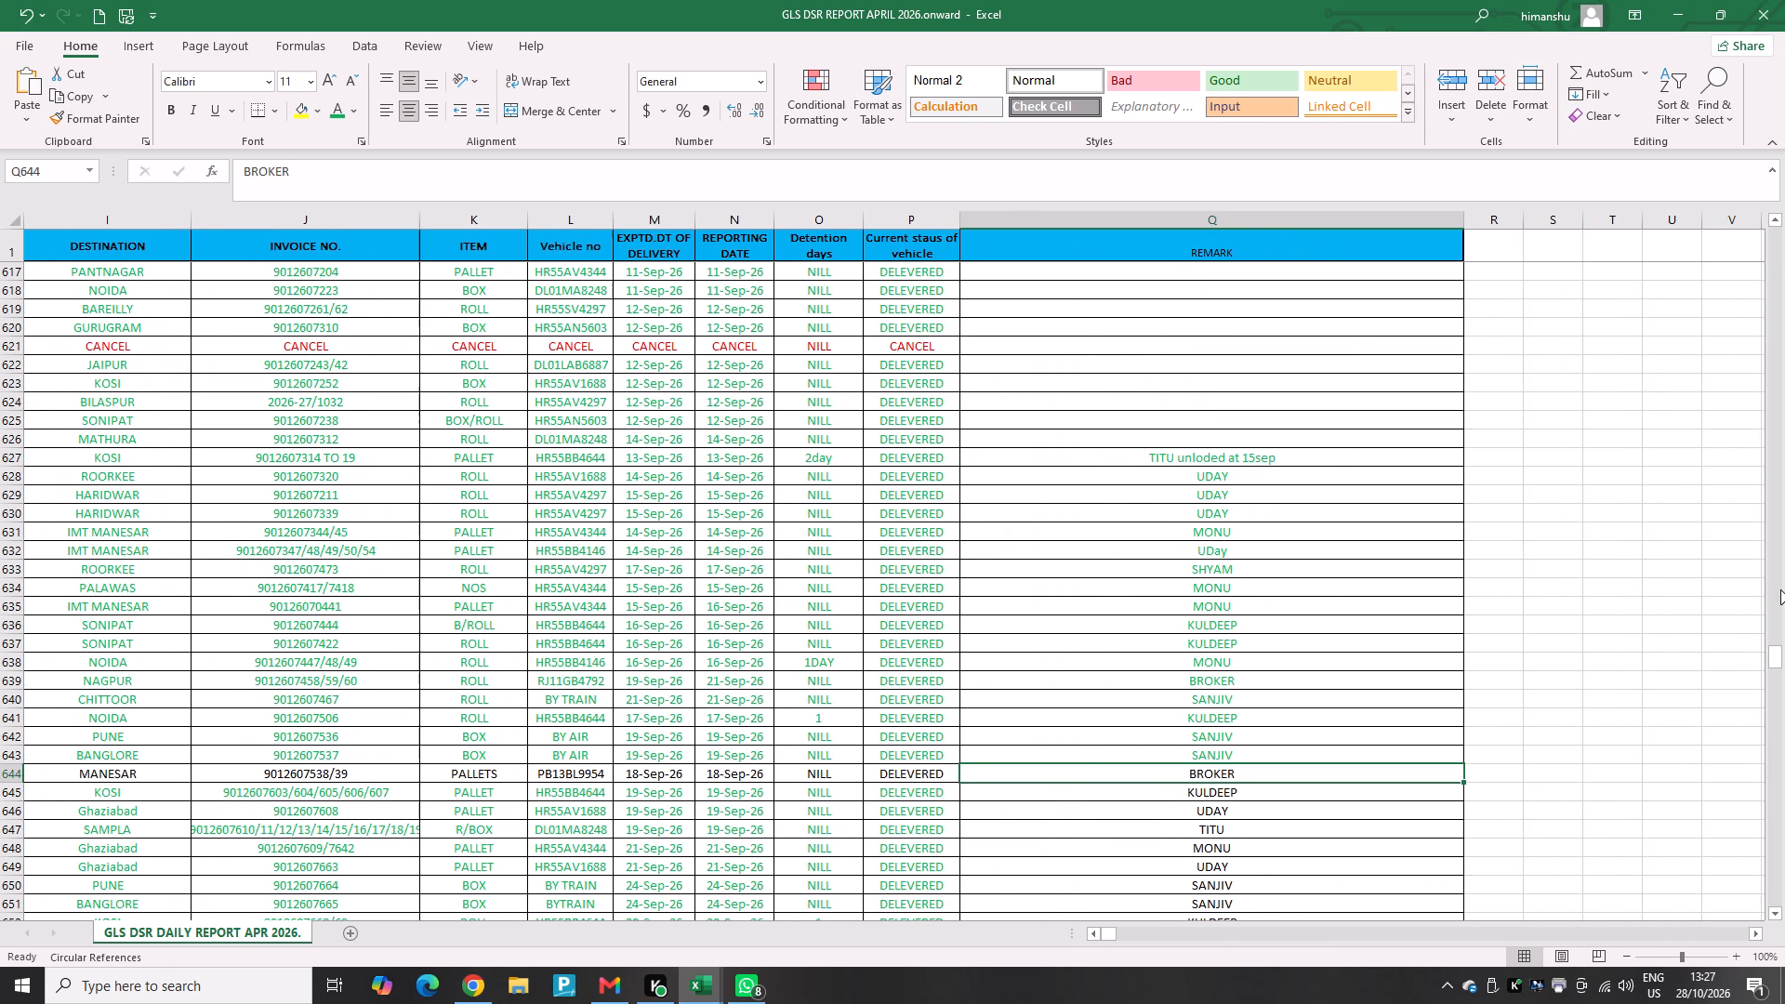
Go back through the row 644 details from REMARK to the serial number and CN. NO.
key(Left)
key(Left)
key(Left)
key(Left)
key(Left)
key(Left)
key(Left)
key(Left)
key(Left)
key(Left)
key(Left)
key(Left)
key(Left)
key(Left)
key(Left)
key(Left)
key(Left)
key(Left)
key(Left)
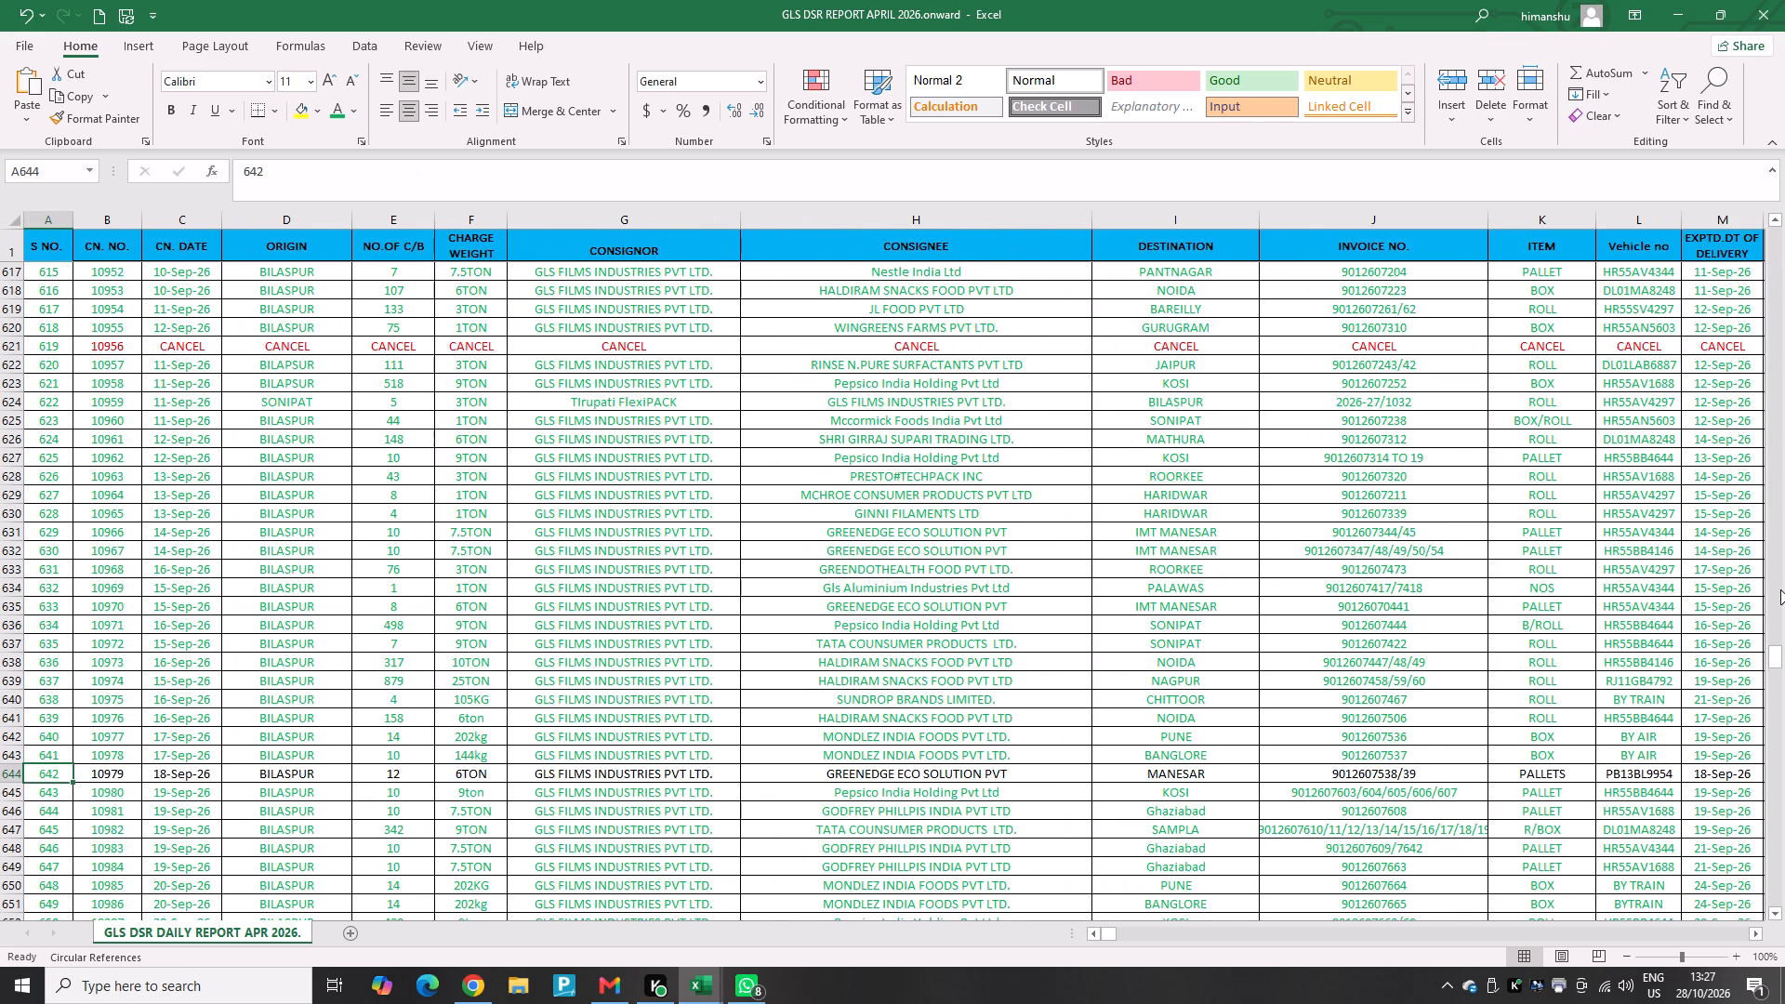
key(Right)
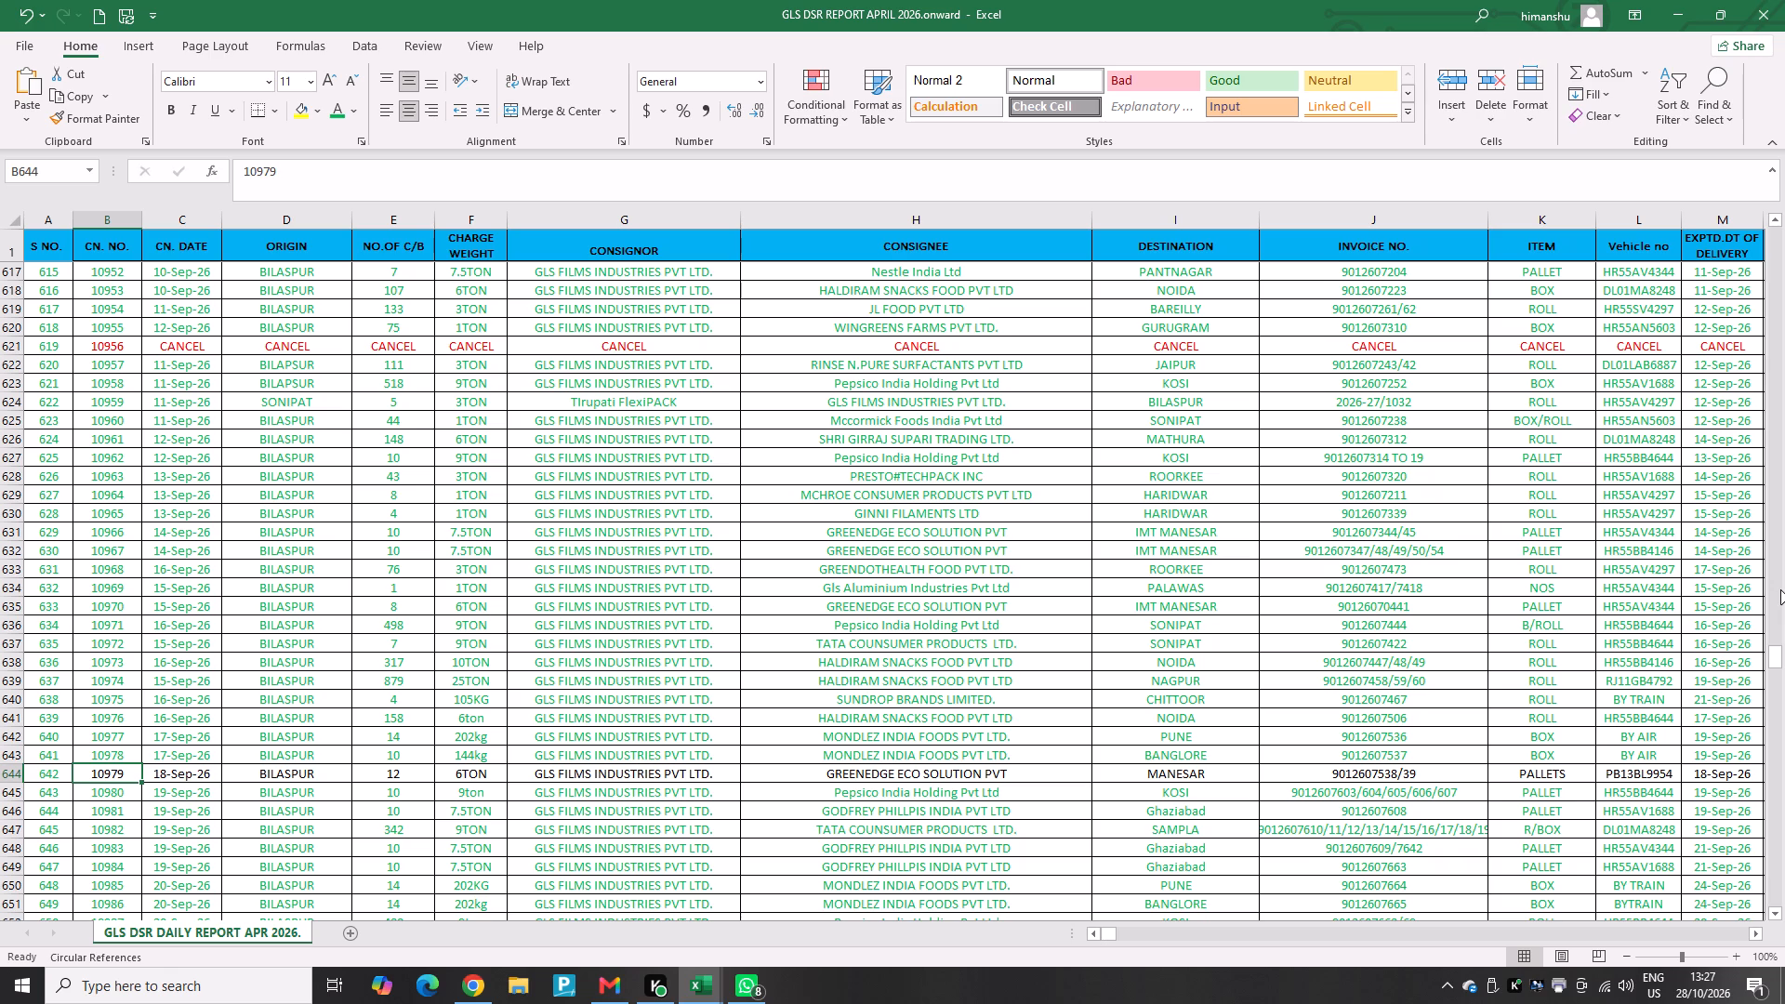
Review row 644 once more from CN. NO. through the dates and vehicle details to the REMARK column.
key(Right)
key(Right)
key(Right)
key(Right)
key(Right)
key(Right)
key(Right)
key(Right)
key(Right)
key(Right)
key(Right)
key(Right)
key(Right)
key(Right)
key(Right)
key(Right)
key(Right)
key(Right)
key(Right)
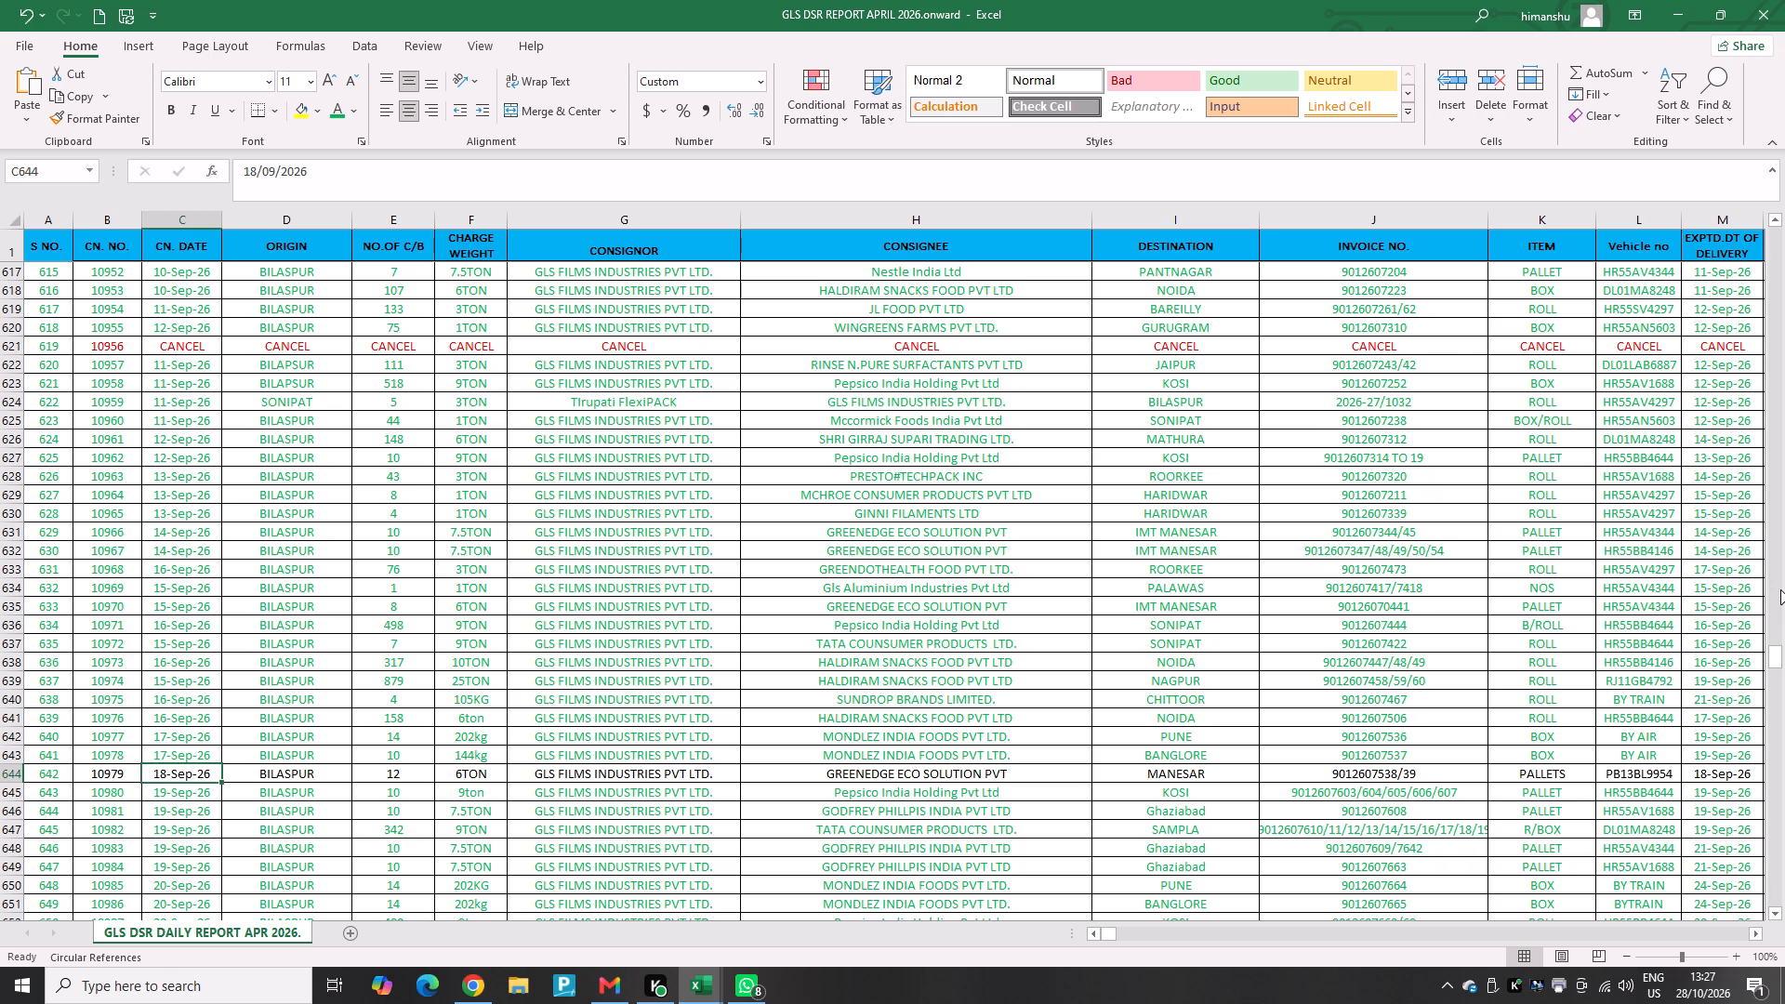
key(Left)
key(Left)
key(Left)
key(Left)
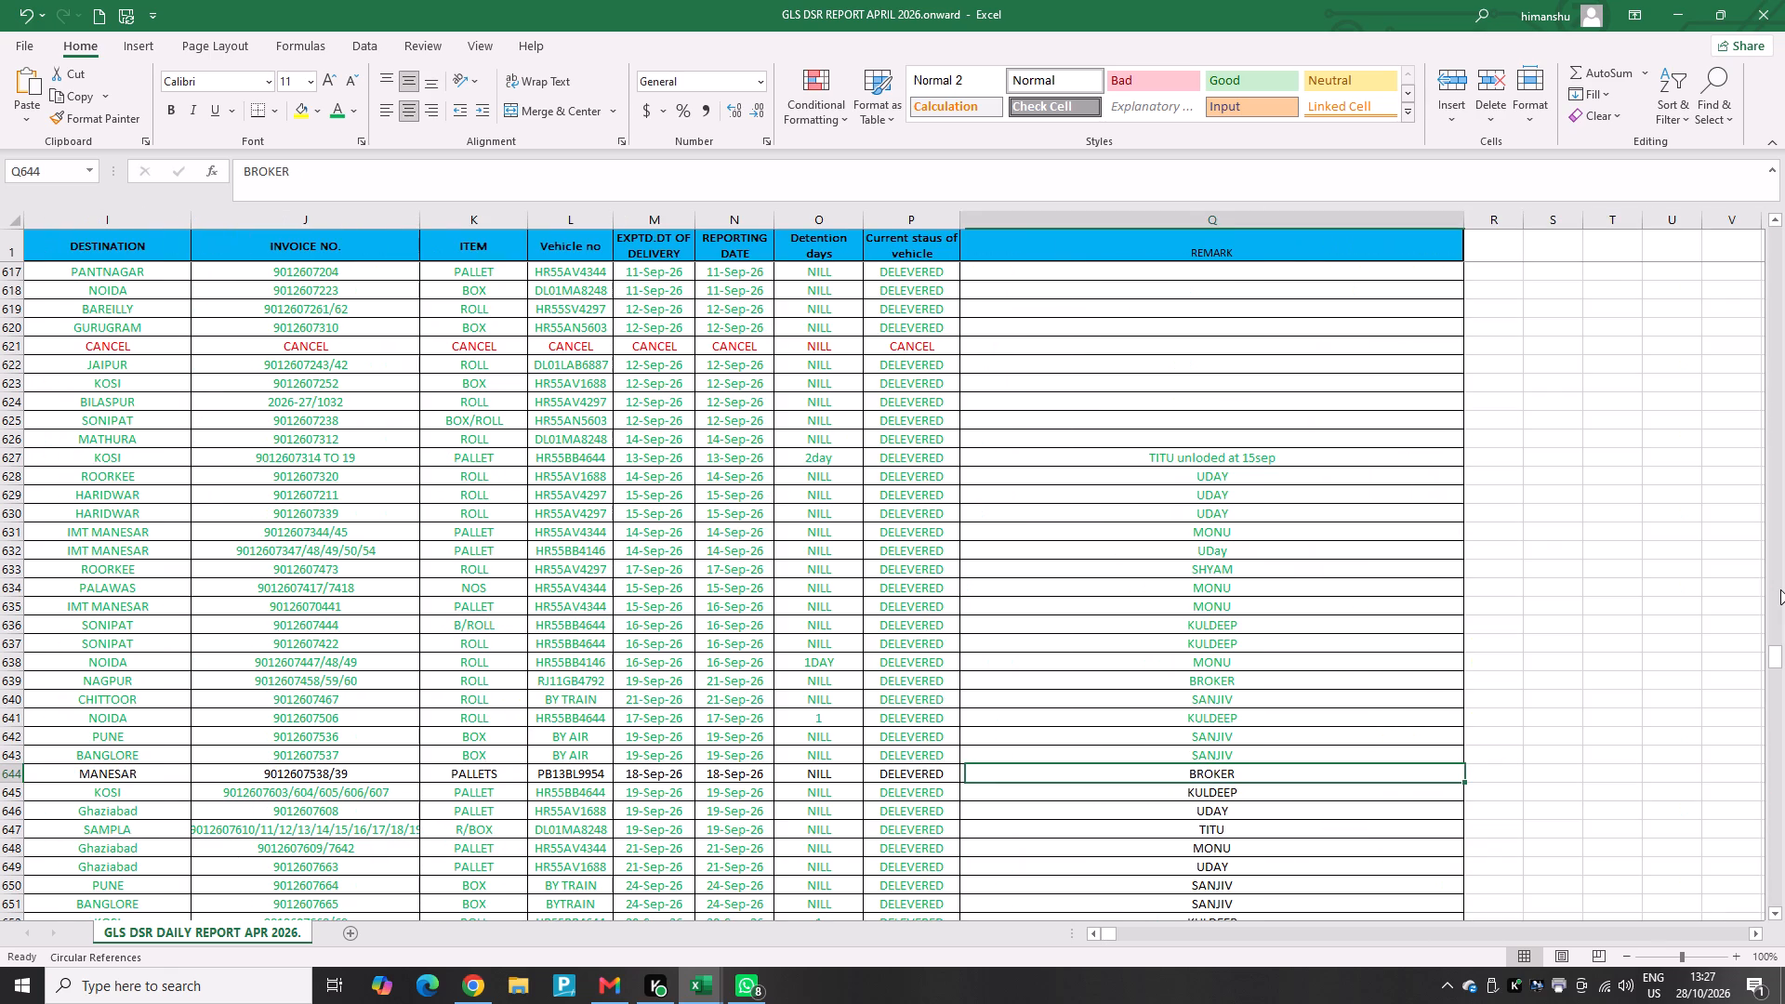
Scan the REMARK column from row 644 down to the NAGPUR consignment in row 657.
key(Down)
key(Down)
key(Down)
key(Down)
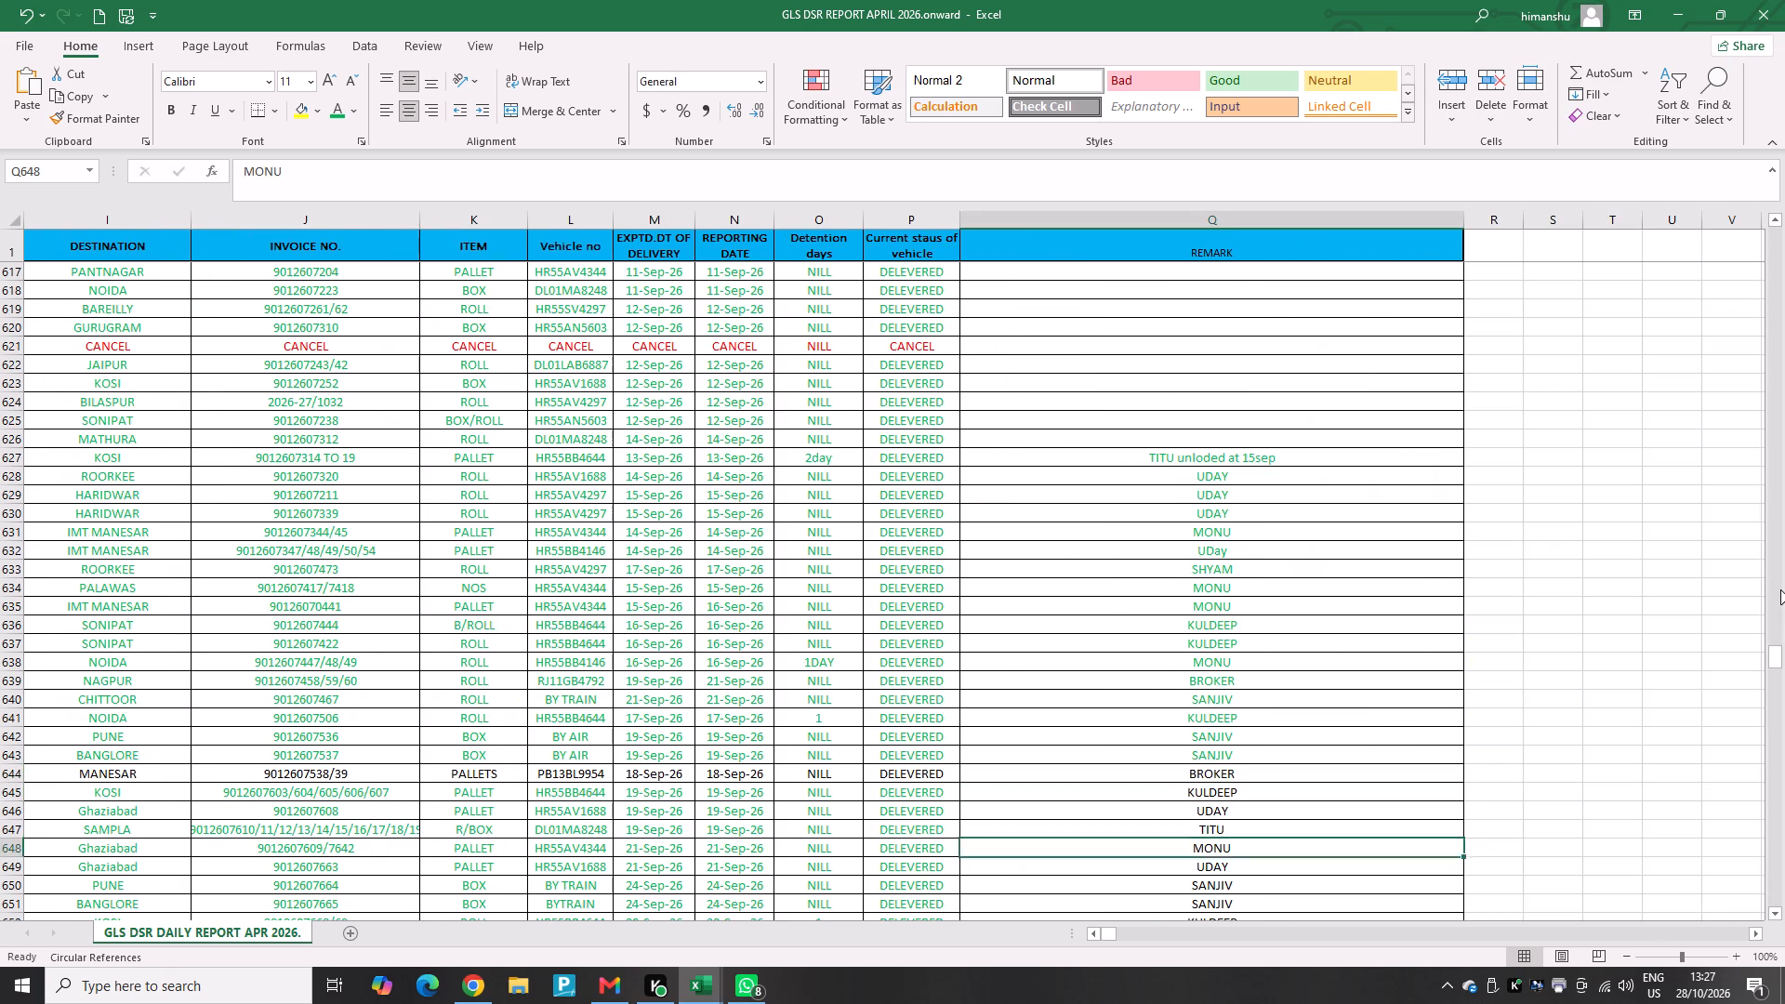
key(Down)
key(Down)
key(Down)
key(Down)
key(Down)
key(Down)
key(Down)
key(Down)
key(Down)
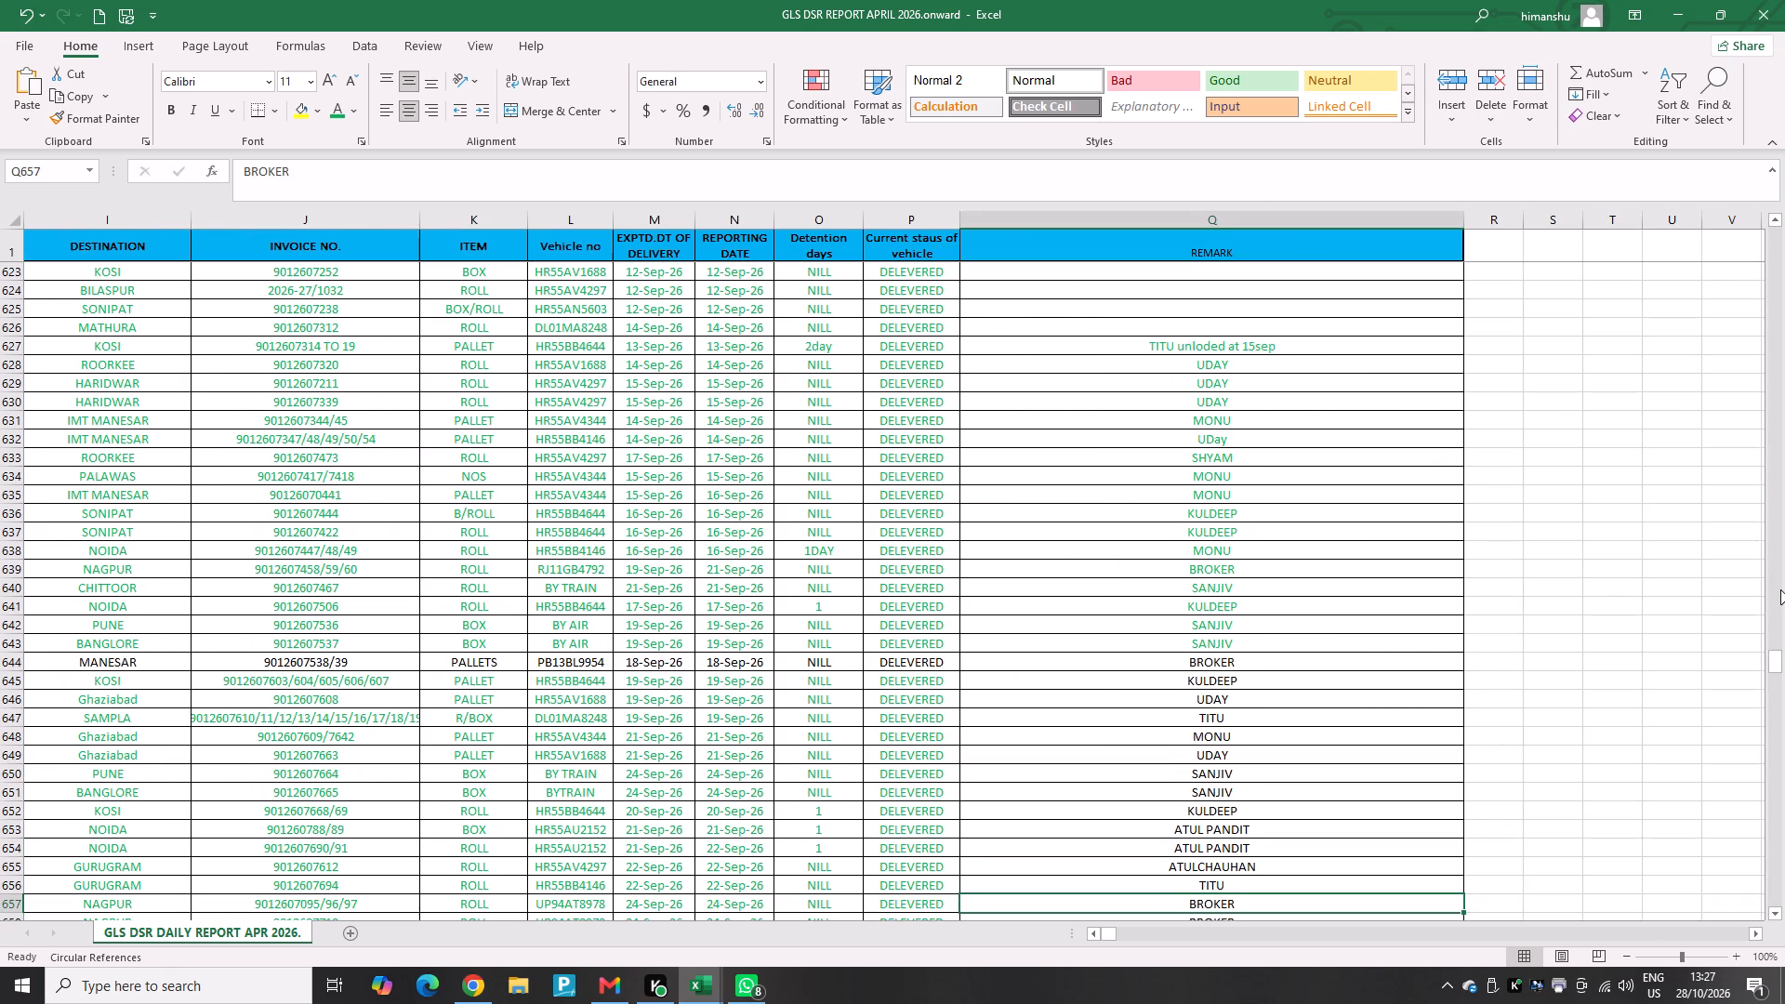
Check the NAGPUR consignments in rows 657 and 658, comparing their remarks with the REPORTING DATE and Vehicle no columns.
key(Left)
key(Left)
key(Left)
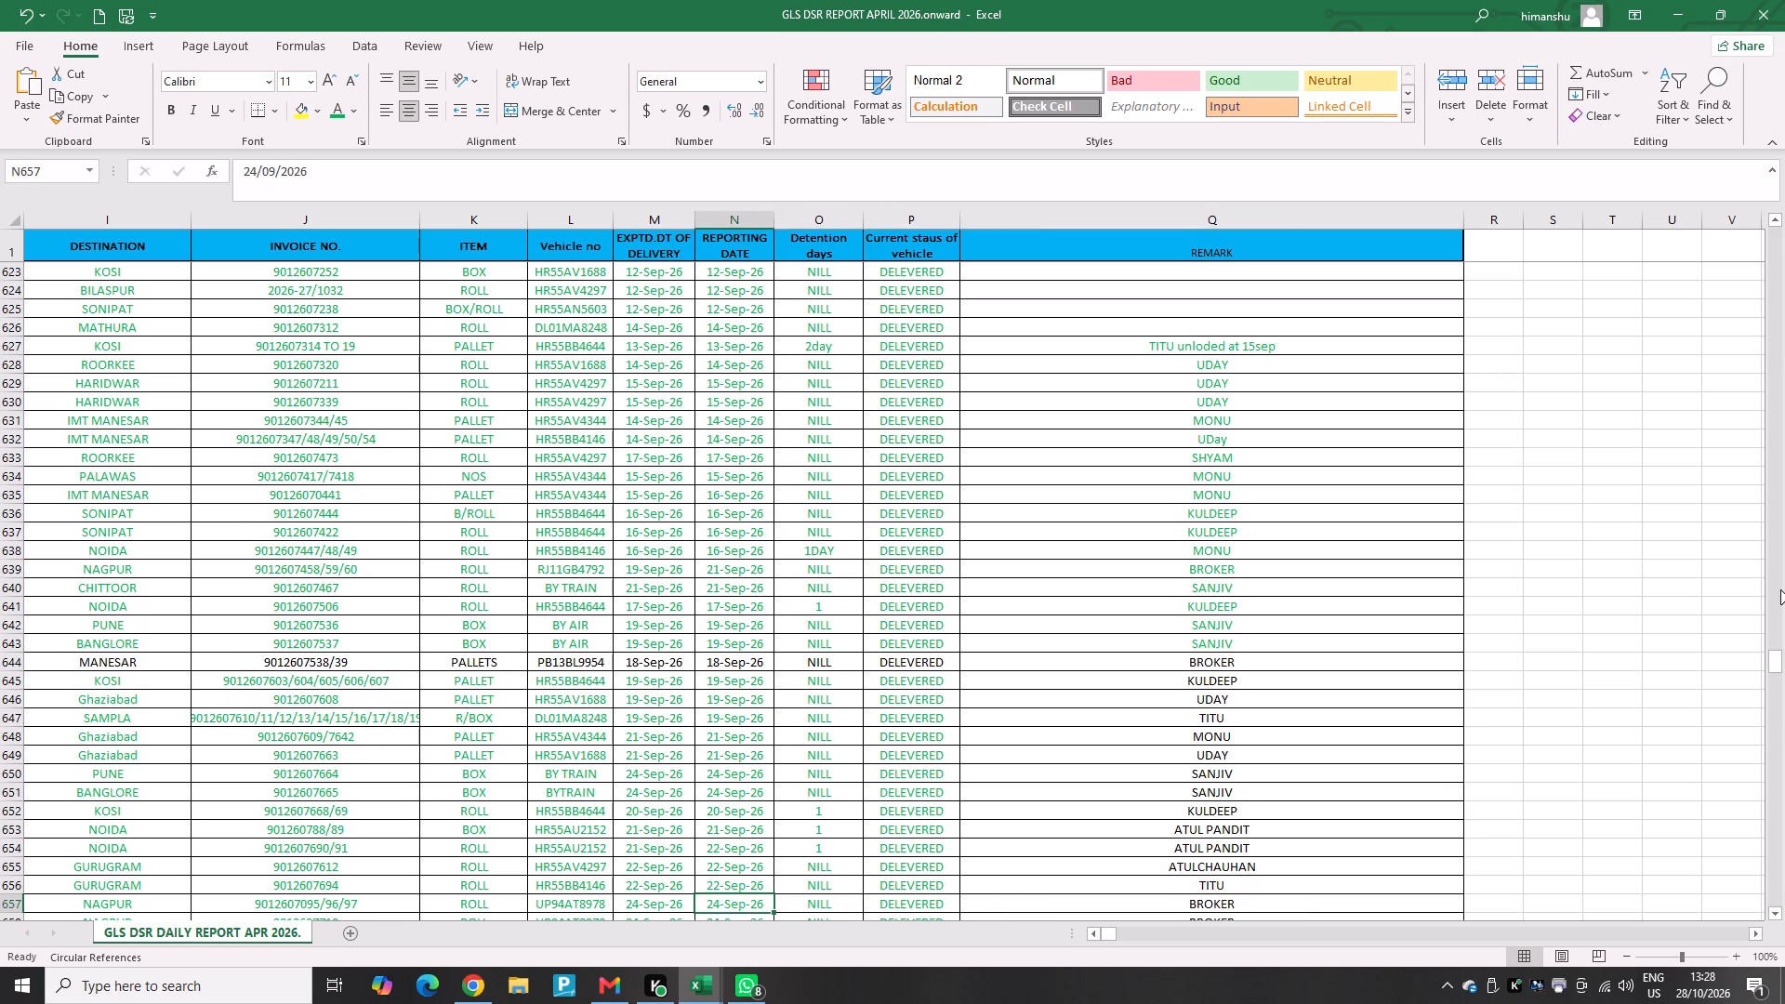
key(Right)
key(Right)
key(Right)
key(Down)
key(Down)
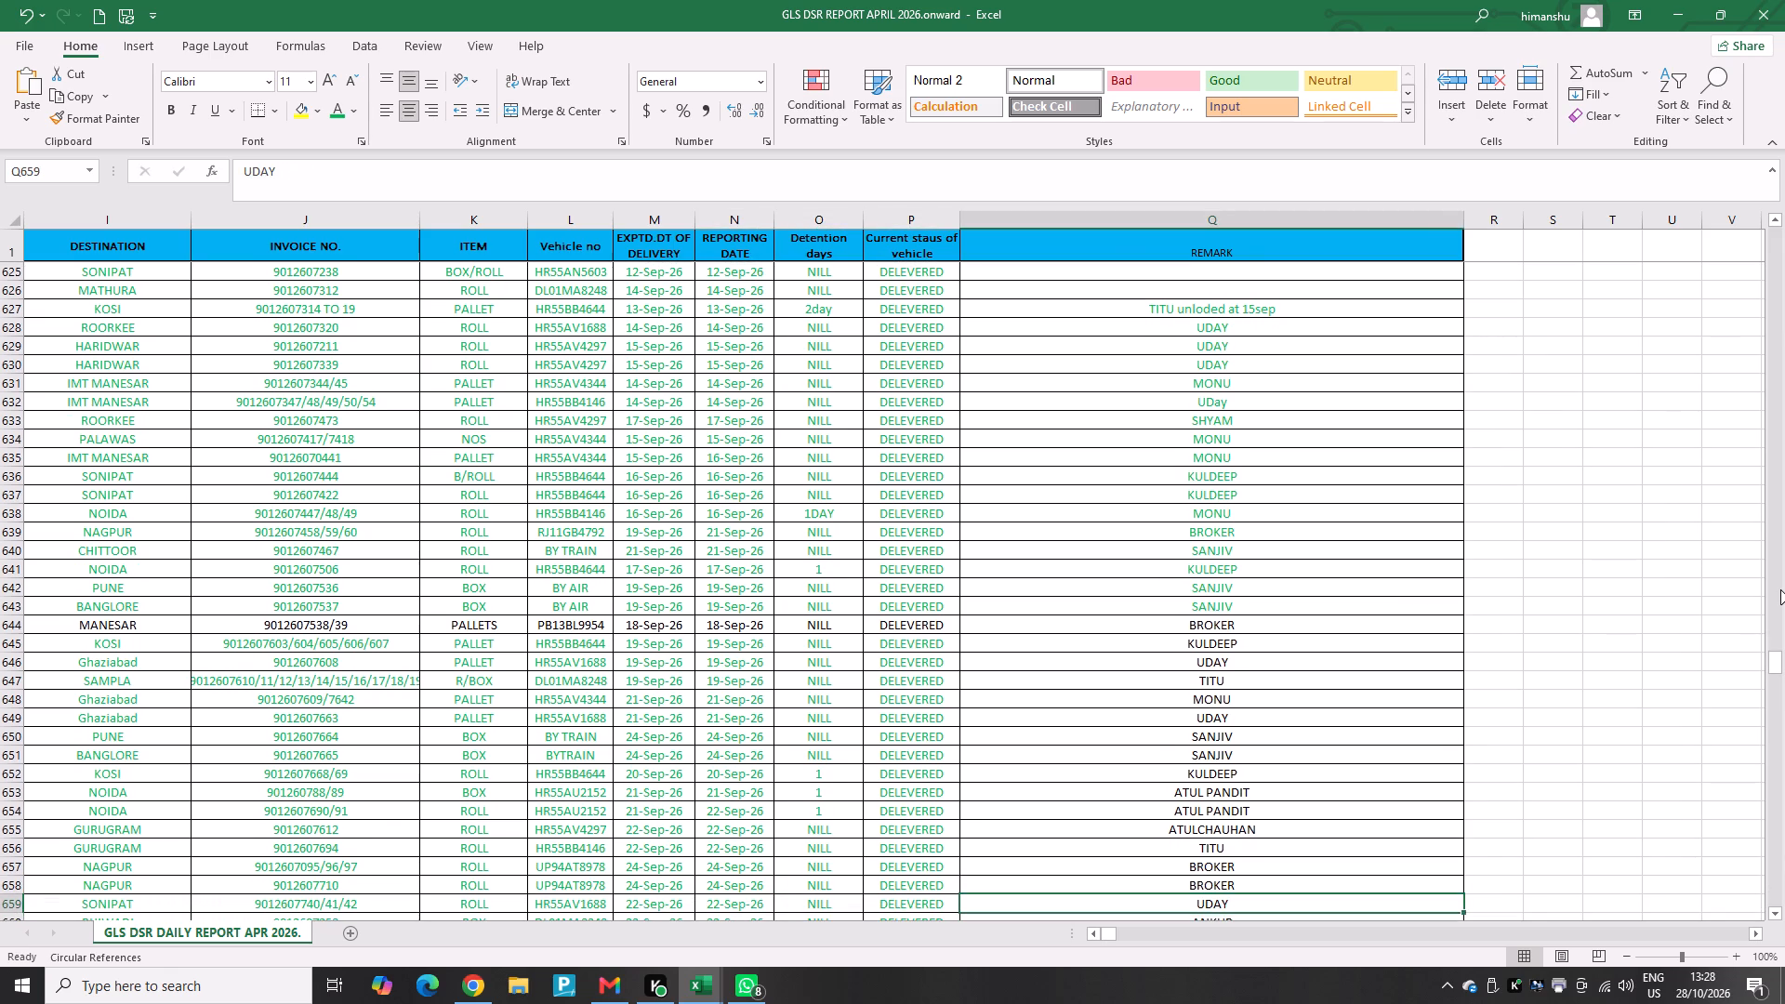
key(Up)
key(Left)
key(Left)
key(Left)
key(Left)
key(Left)
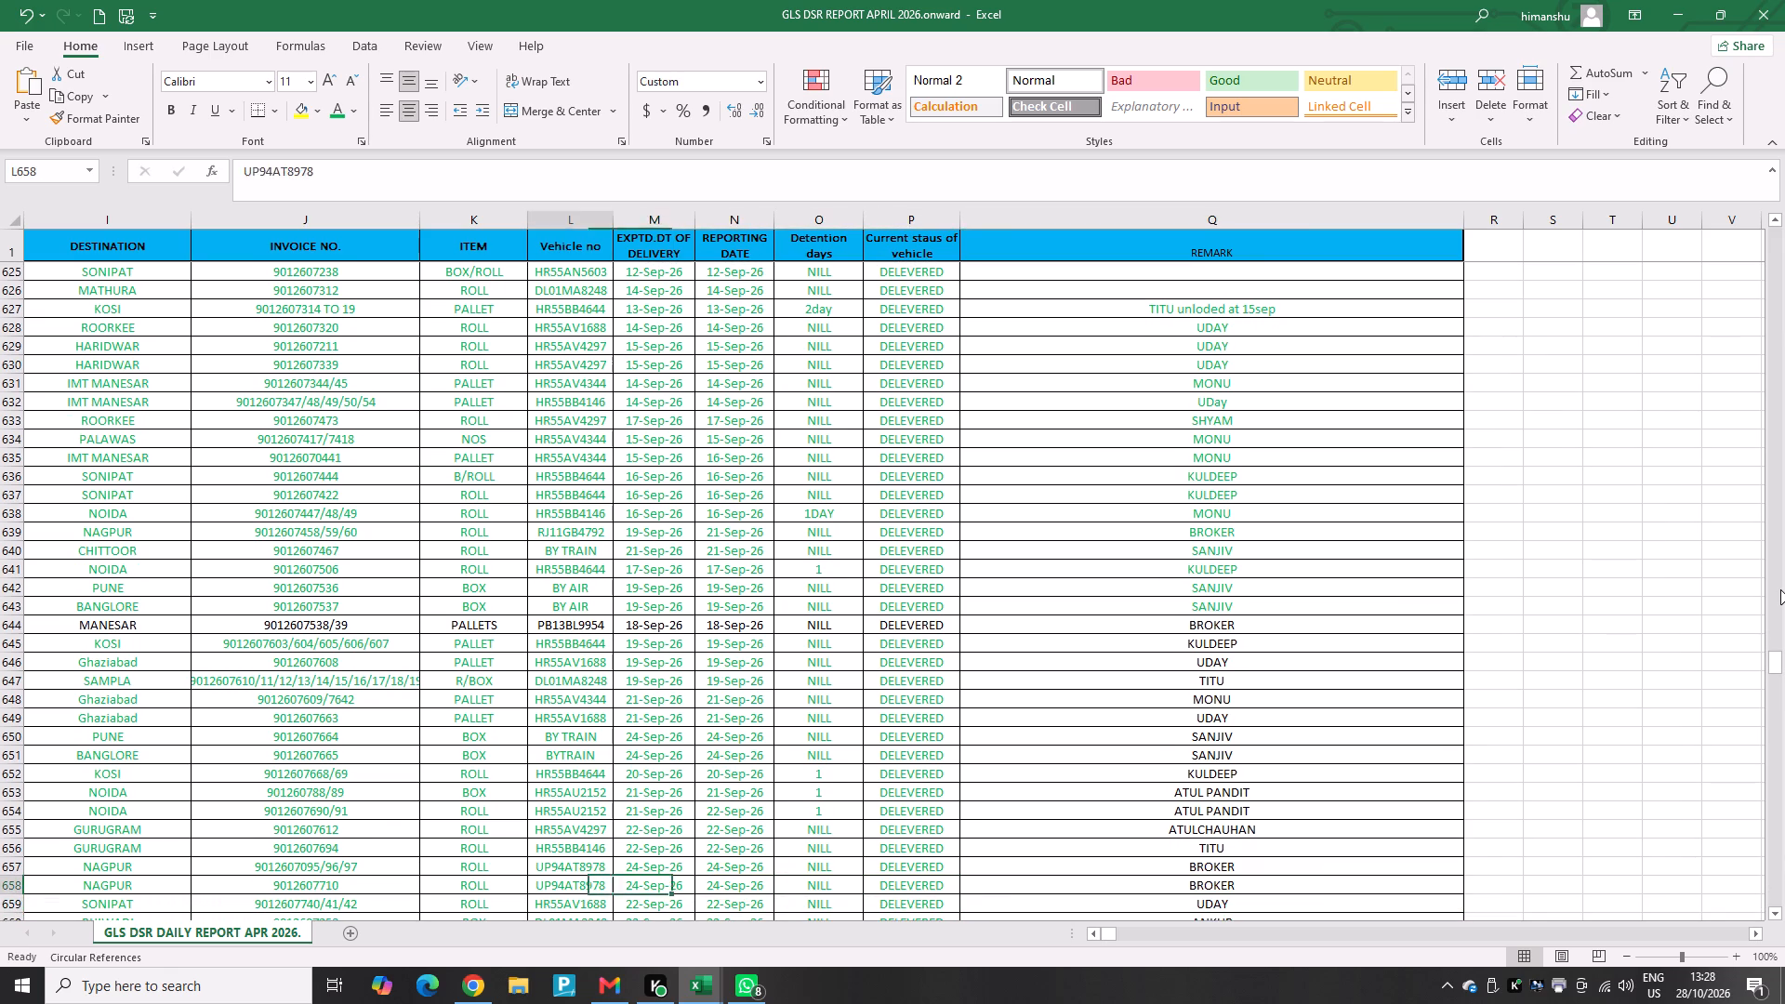
key(Right)
key(Right)
key(Right)
key(Right)
key(Right)
Scan the remarks below row 658 and go to the REMARK of the MANESAR consignment in row 662.
key(Down)
key(Down)
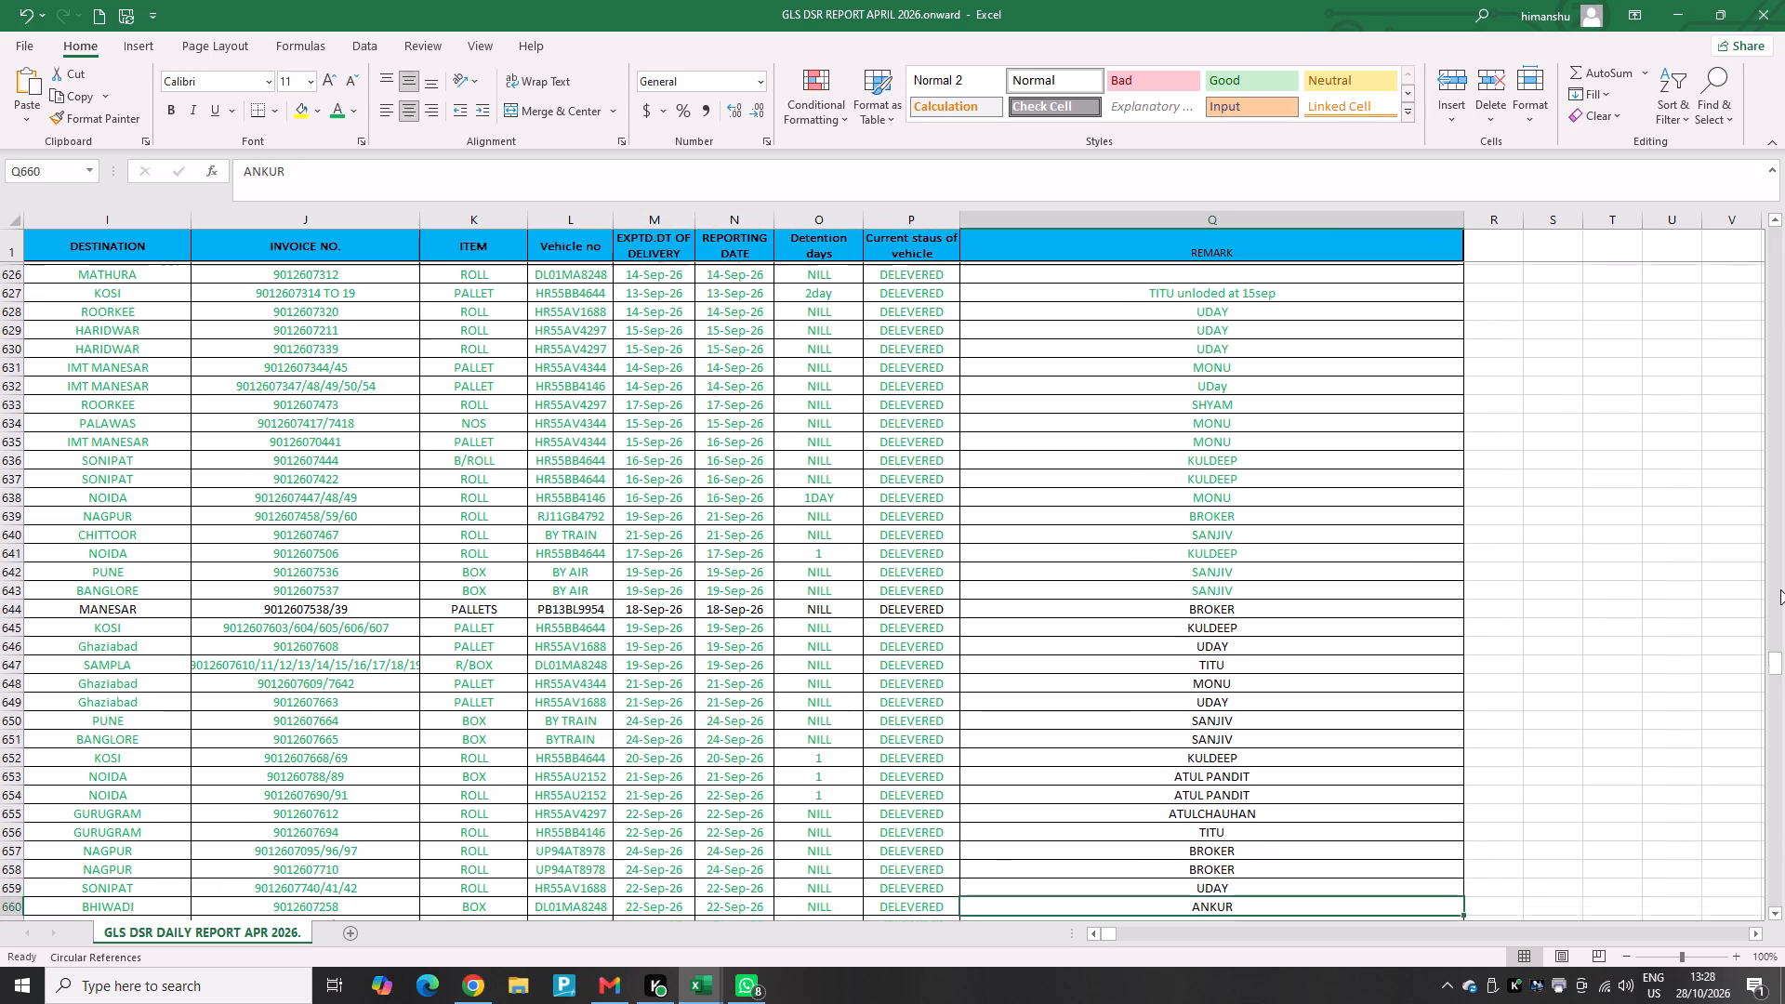
key(Down)
key(Down)
key(Down)
key(Down)
key(Down)
key(Up)
key(Up)
key(Up)
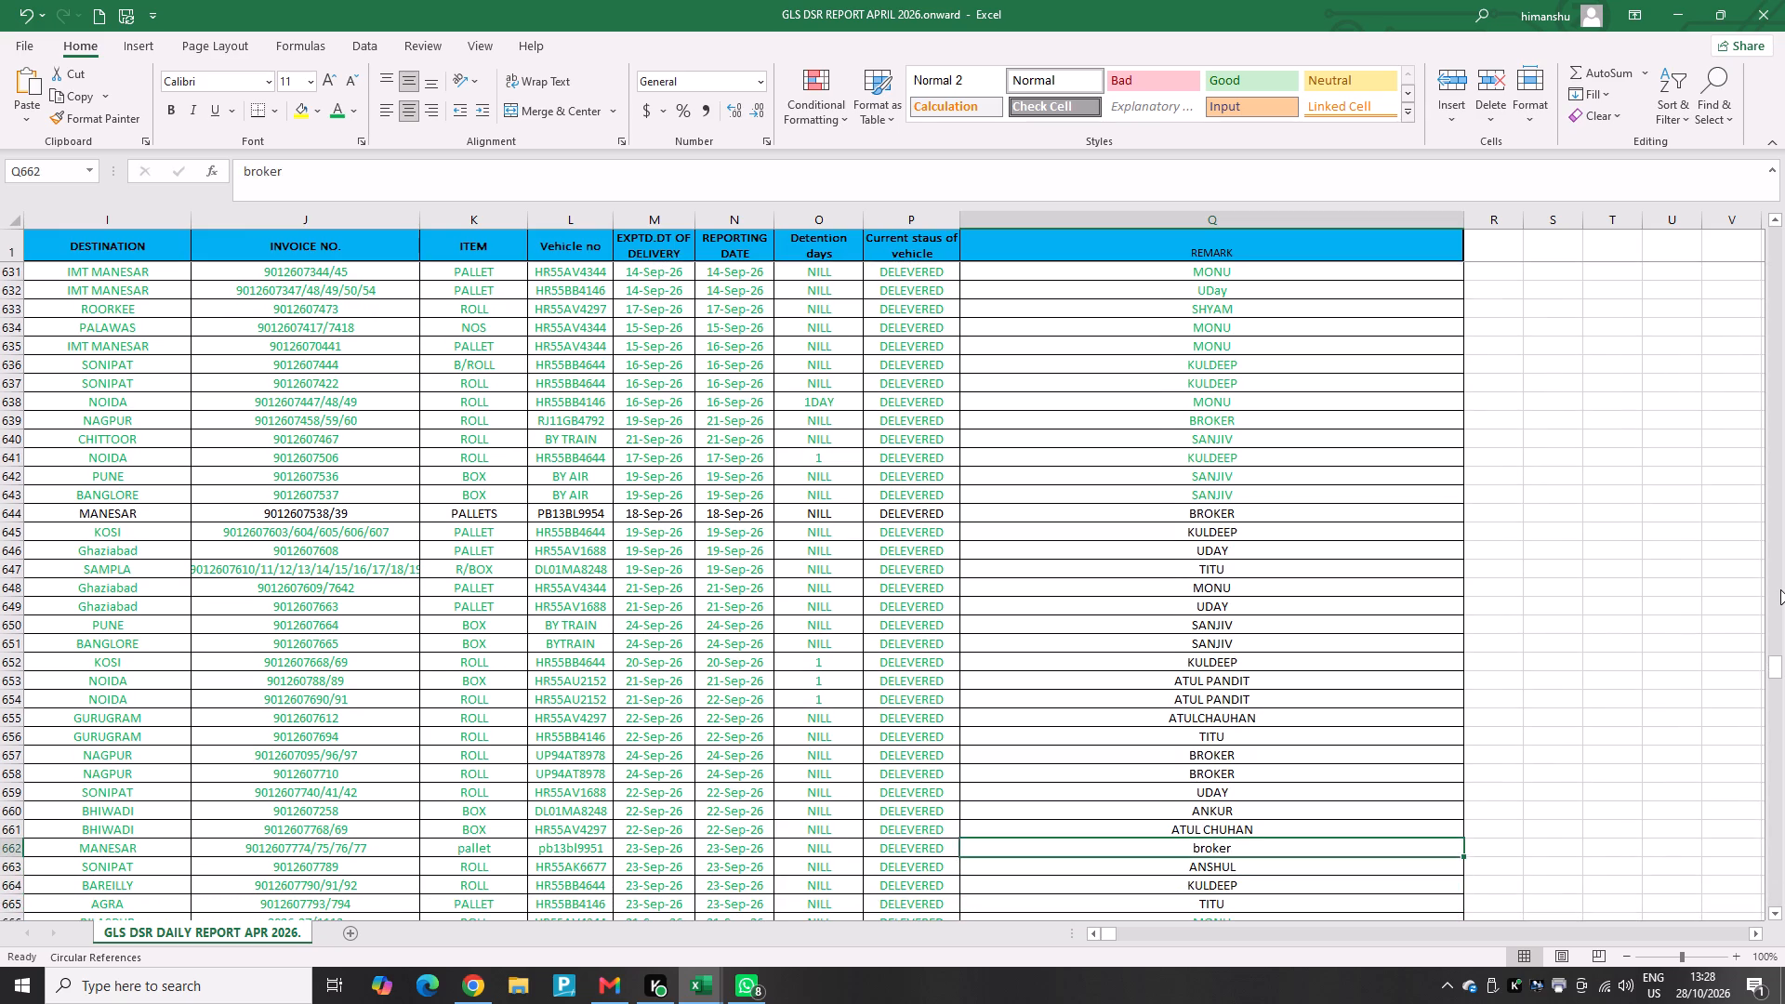
Review row 662 from REMARK back to its consignor and across to the expected delivery date.
key(Left)
key(Left)
key(Left)
key(Left)
key(Left)
key(Left)
key(Left)
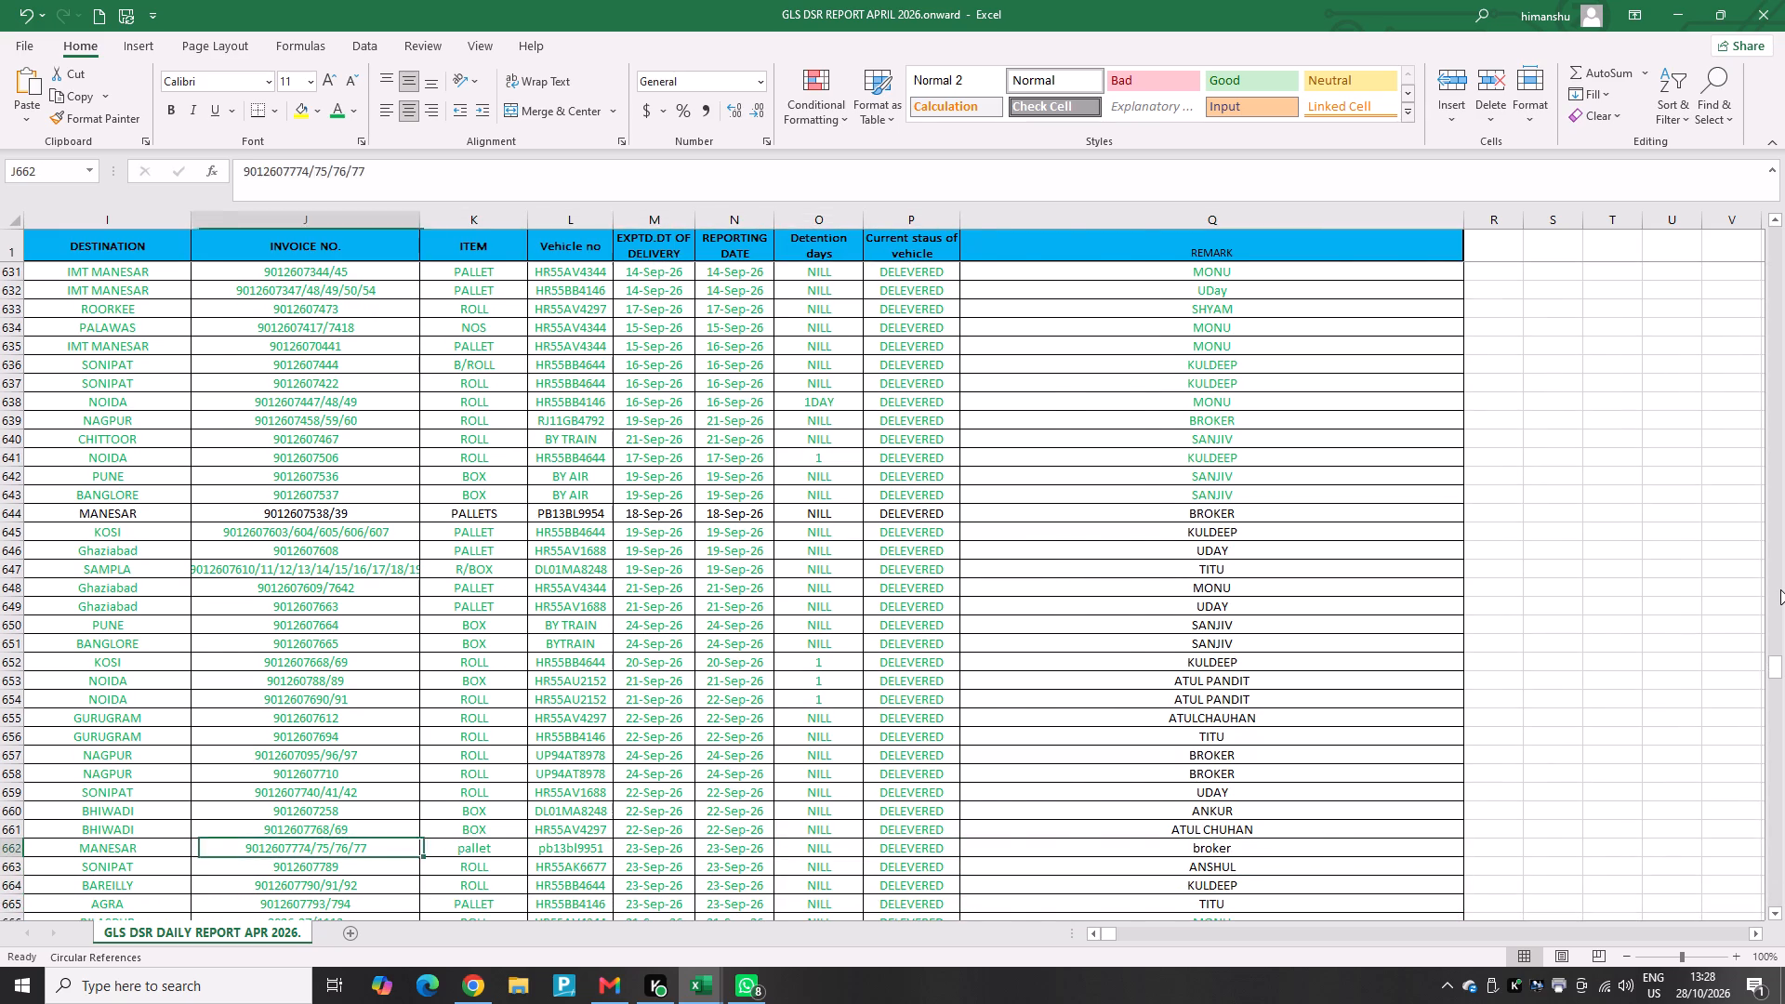
key(Left)
key(Left)
key(Left)
key(Right)
key(Right)
key(Right)
key(Right)
key(Right)
key(Right)
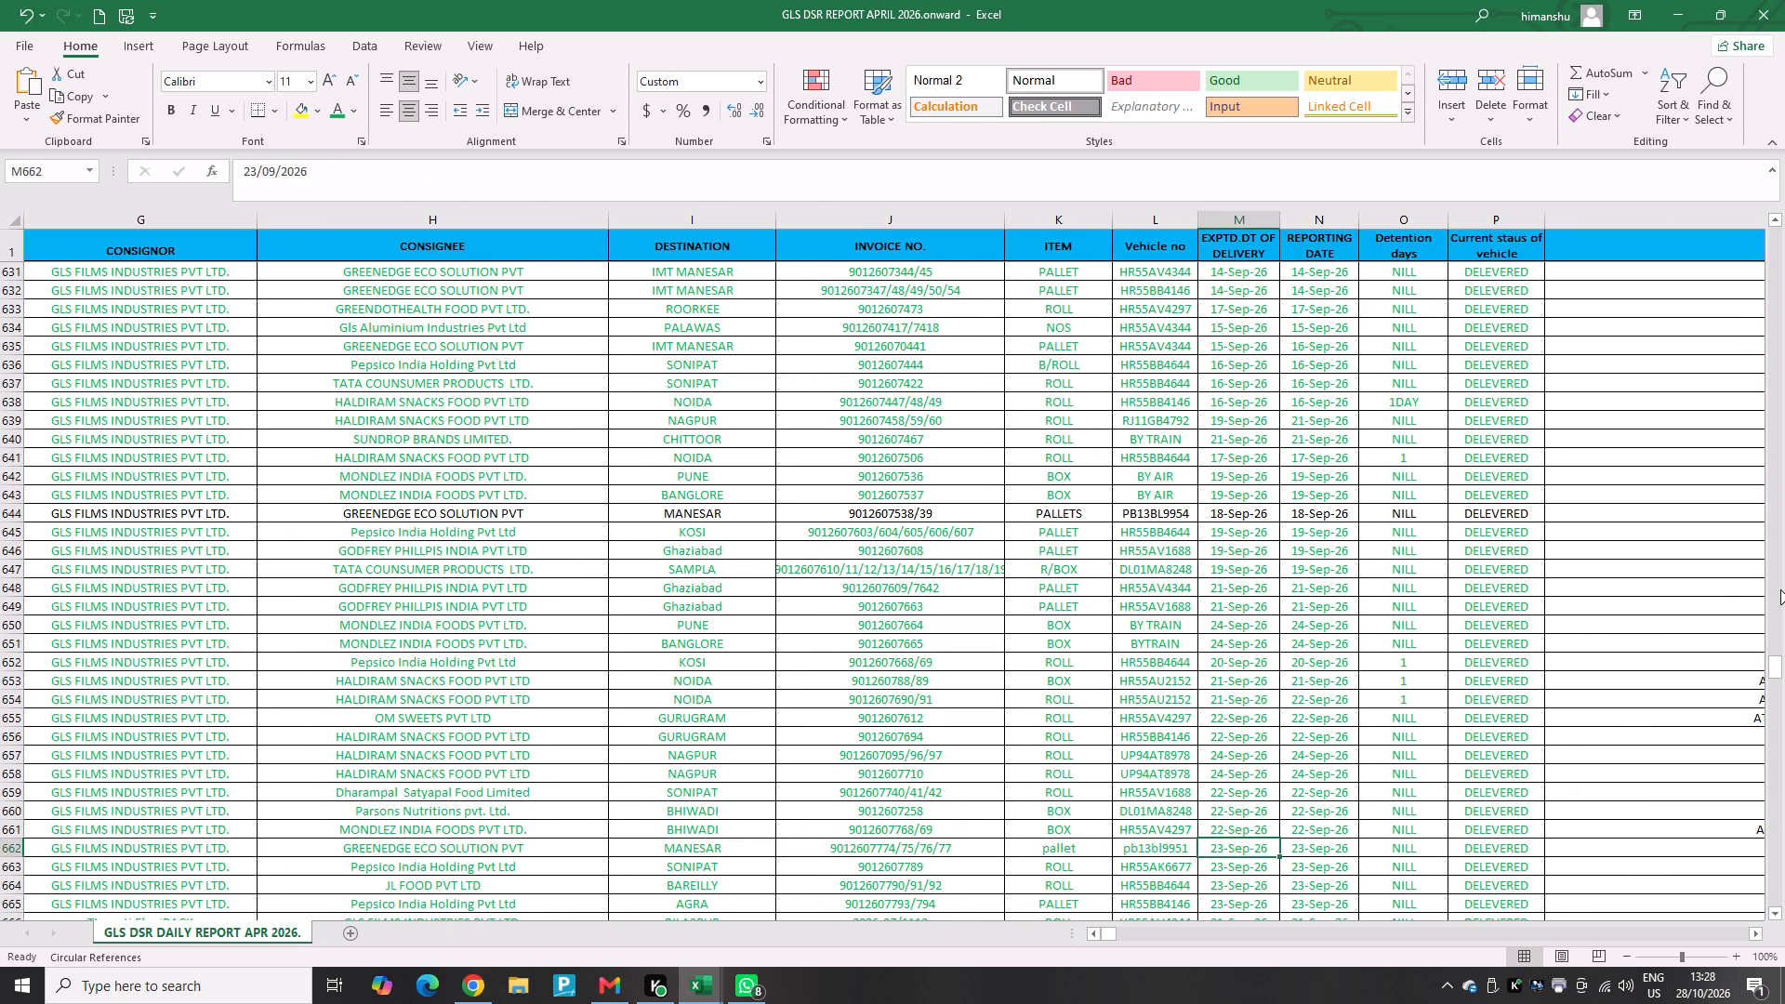
Trace the GREENEDGE ECO SOLUTION consignment in row 662 back to its serial number and CN. NO.
key(Left)
key(Left)
key(Left)
key(Left)
key(Left)
key(Left)
key(Left)
key(Left)
key(Left)
key(Left)
key(Left)
key(Left)
key(Left)
key(Left)
key(Left)
key(Left)
key(Left)
key(Left)
key(Left)
key(Left)
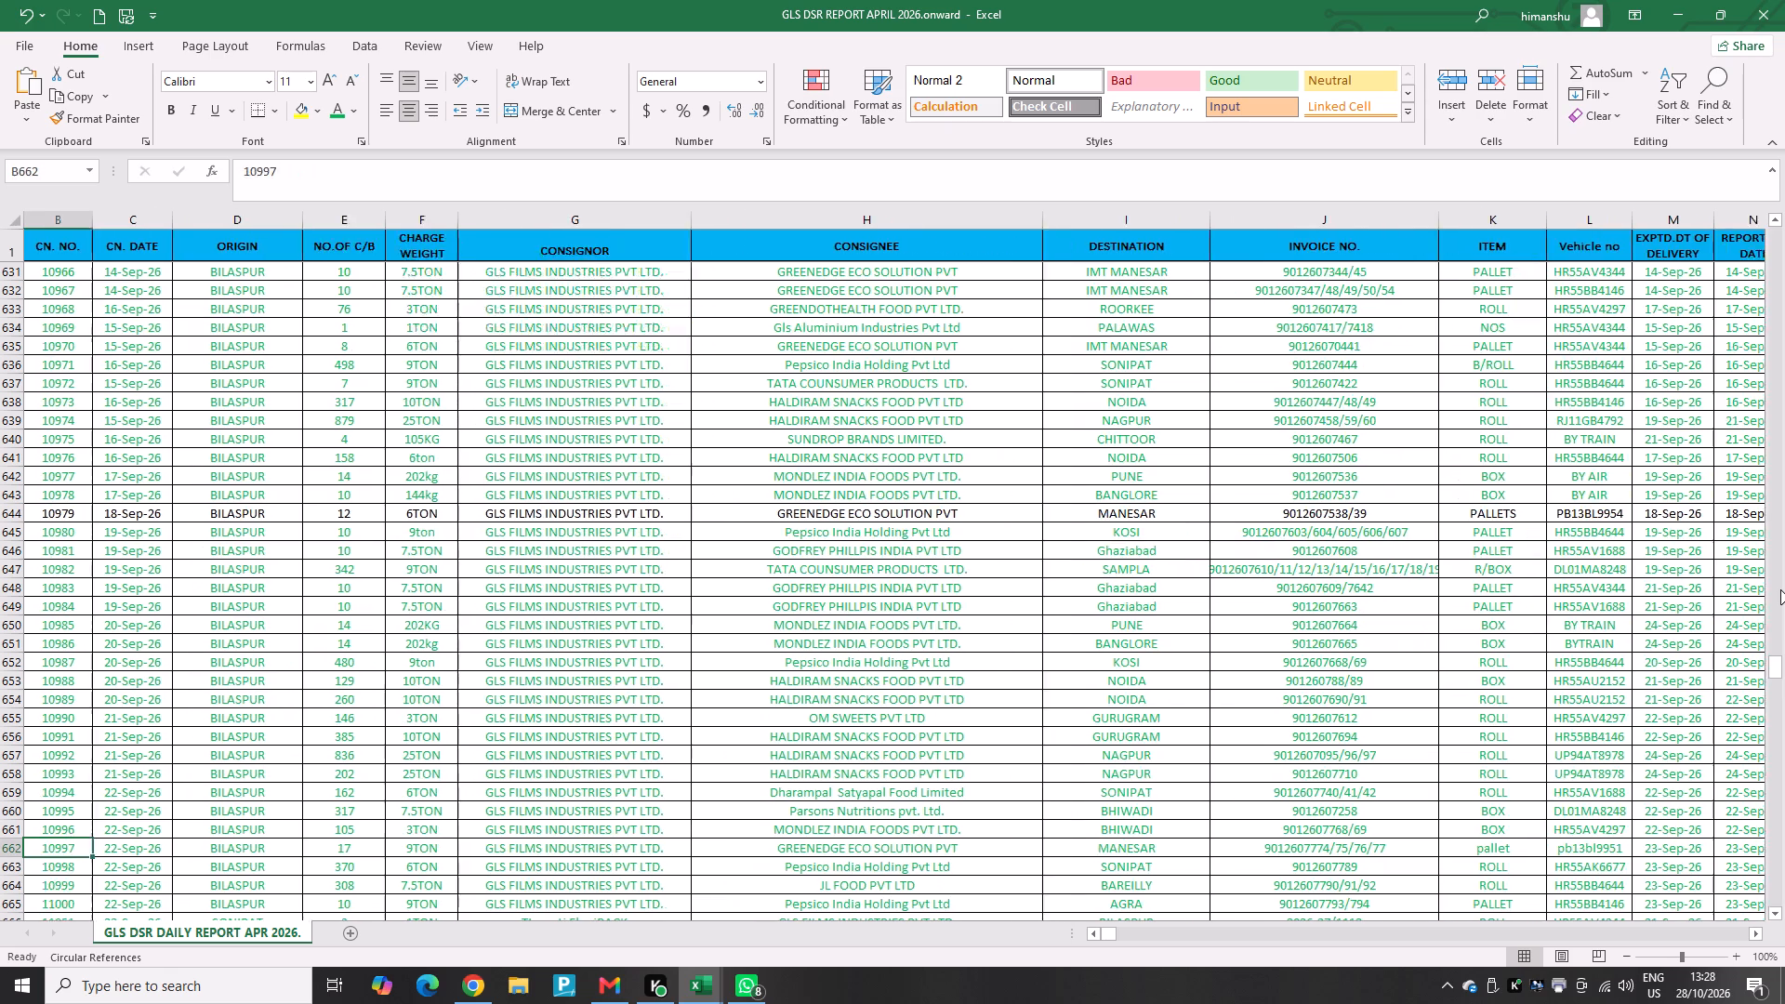
key(Right)
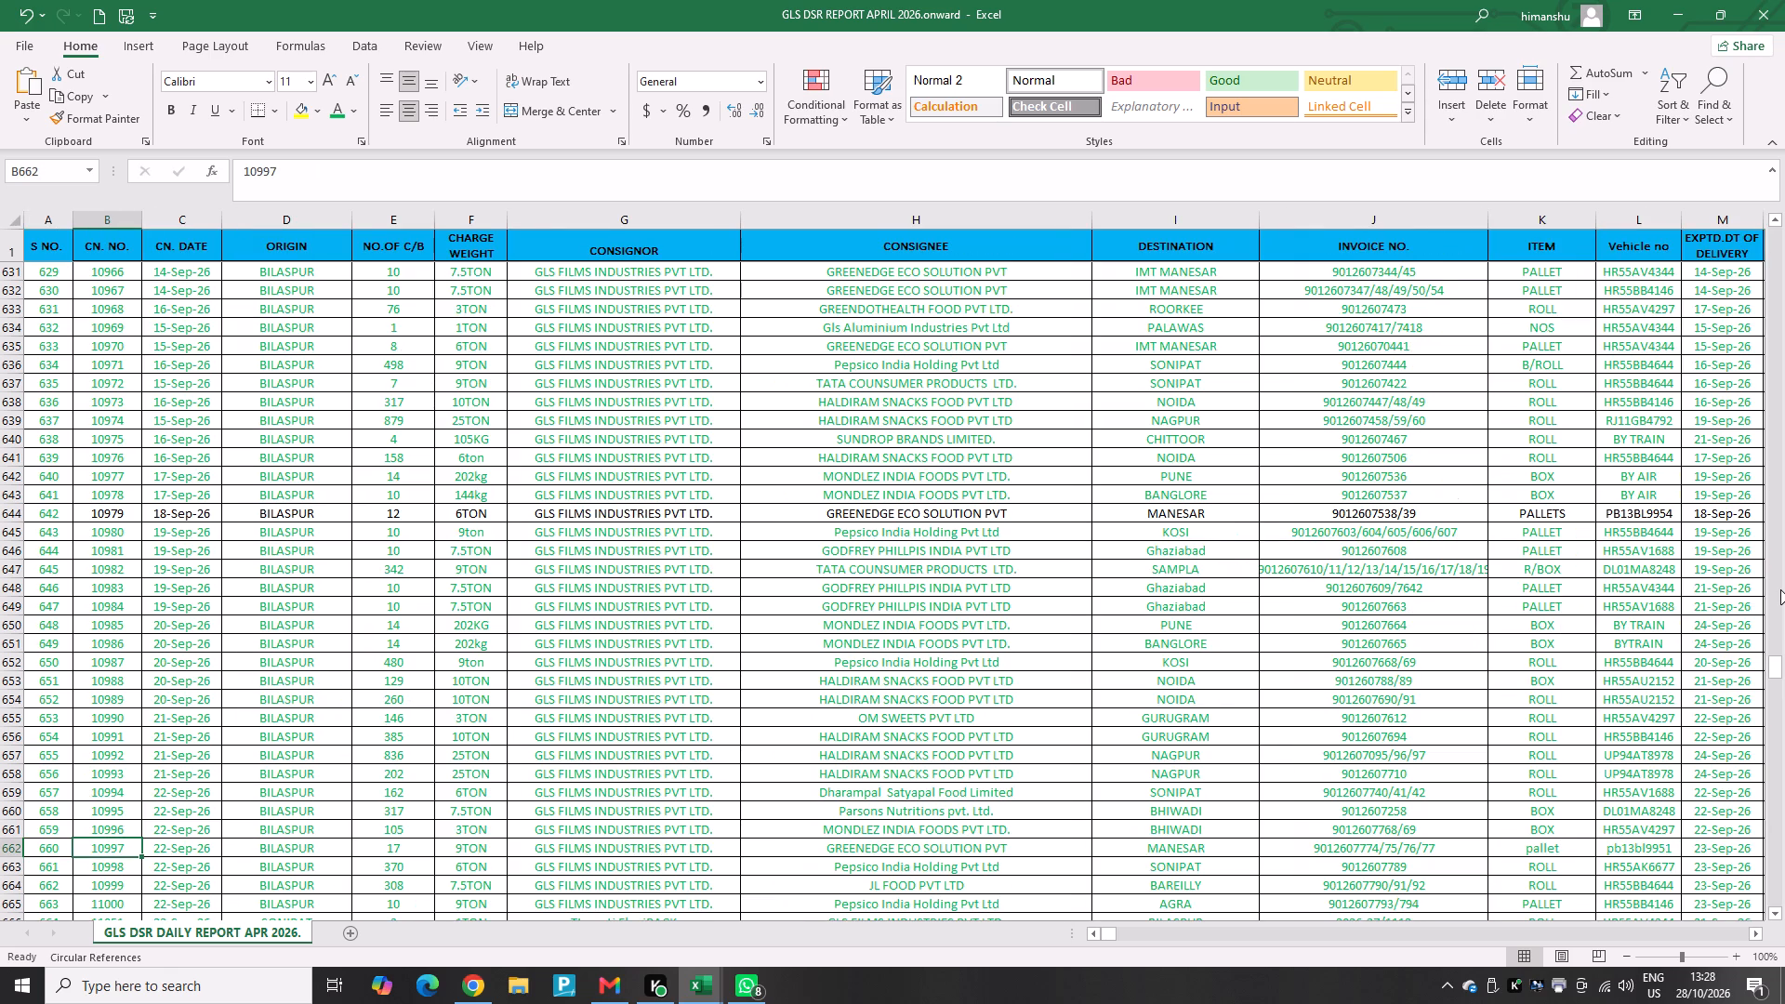
Review the GREENEDGE ECO SOLUTION consignment in row 662 from its CN. NO. across to its REMARK.
key(Right)
key(Right)
key(Right)
key(Right)
key(Right)
key(Right)
key(Right)
key(Right)
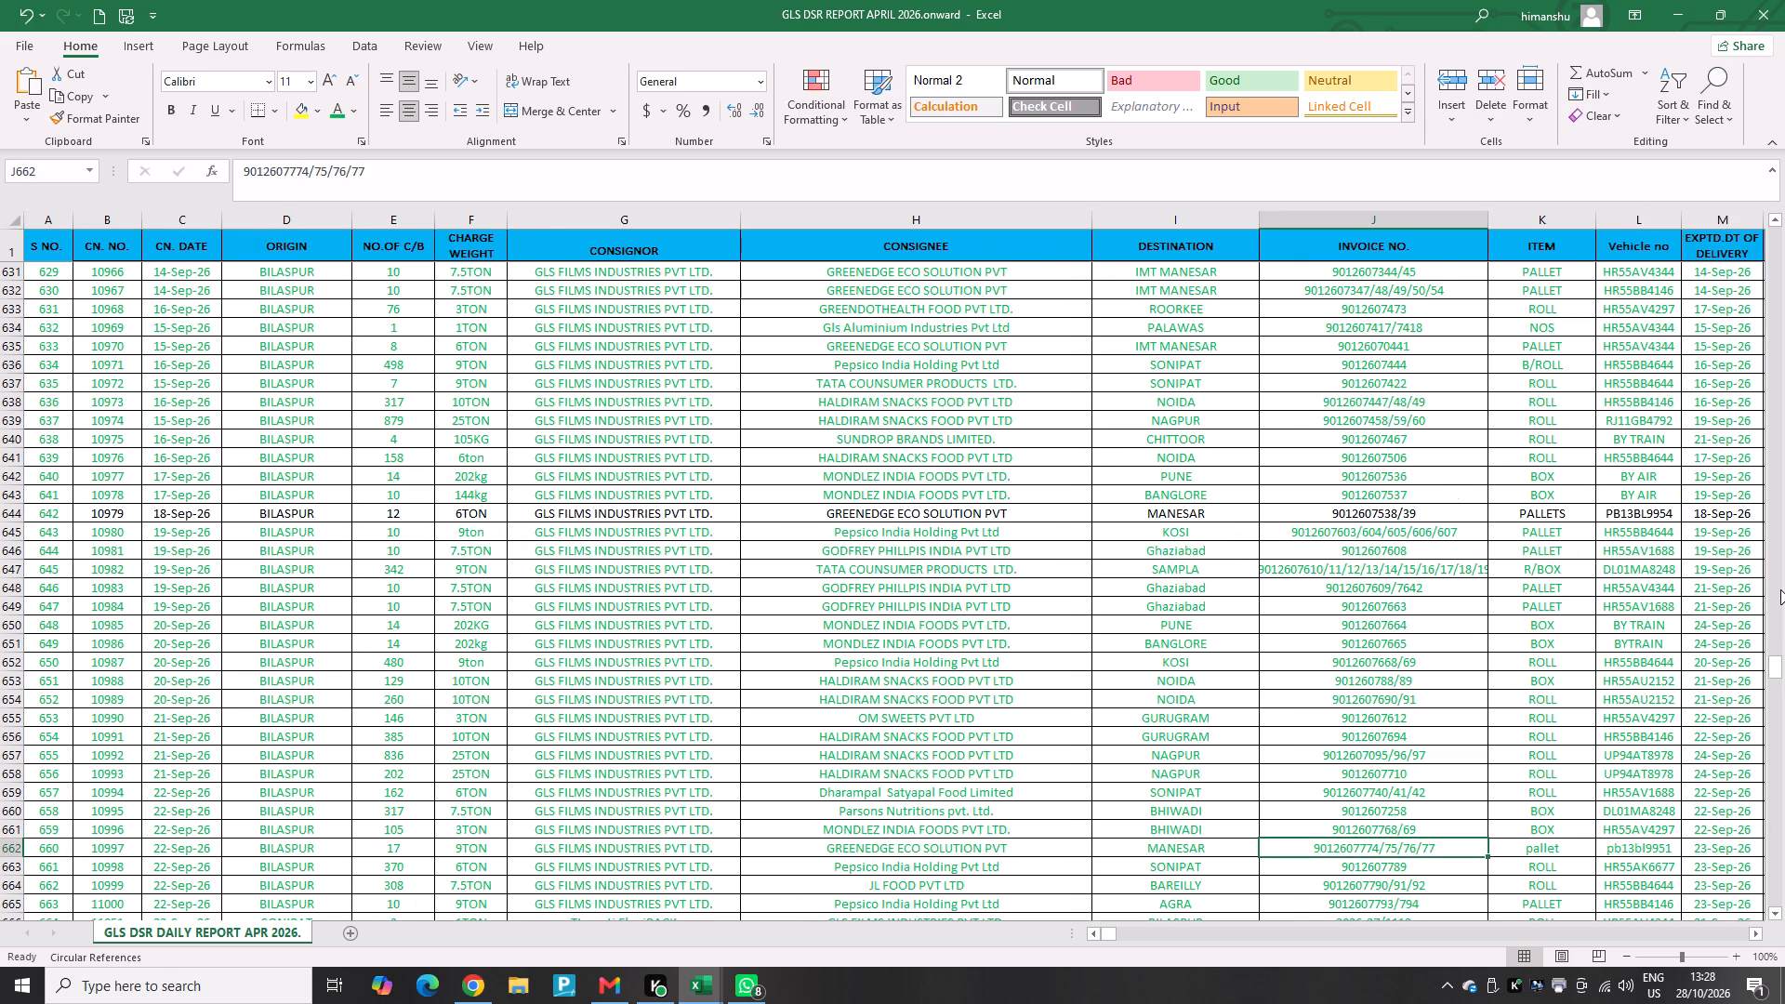
key(Right)
key(Right)
key(Right)
key(Right)
key(Right)
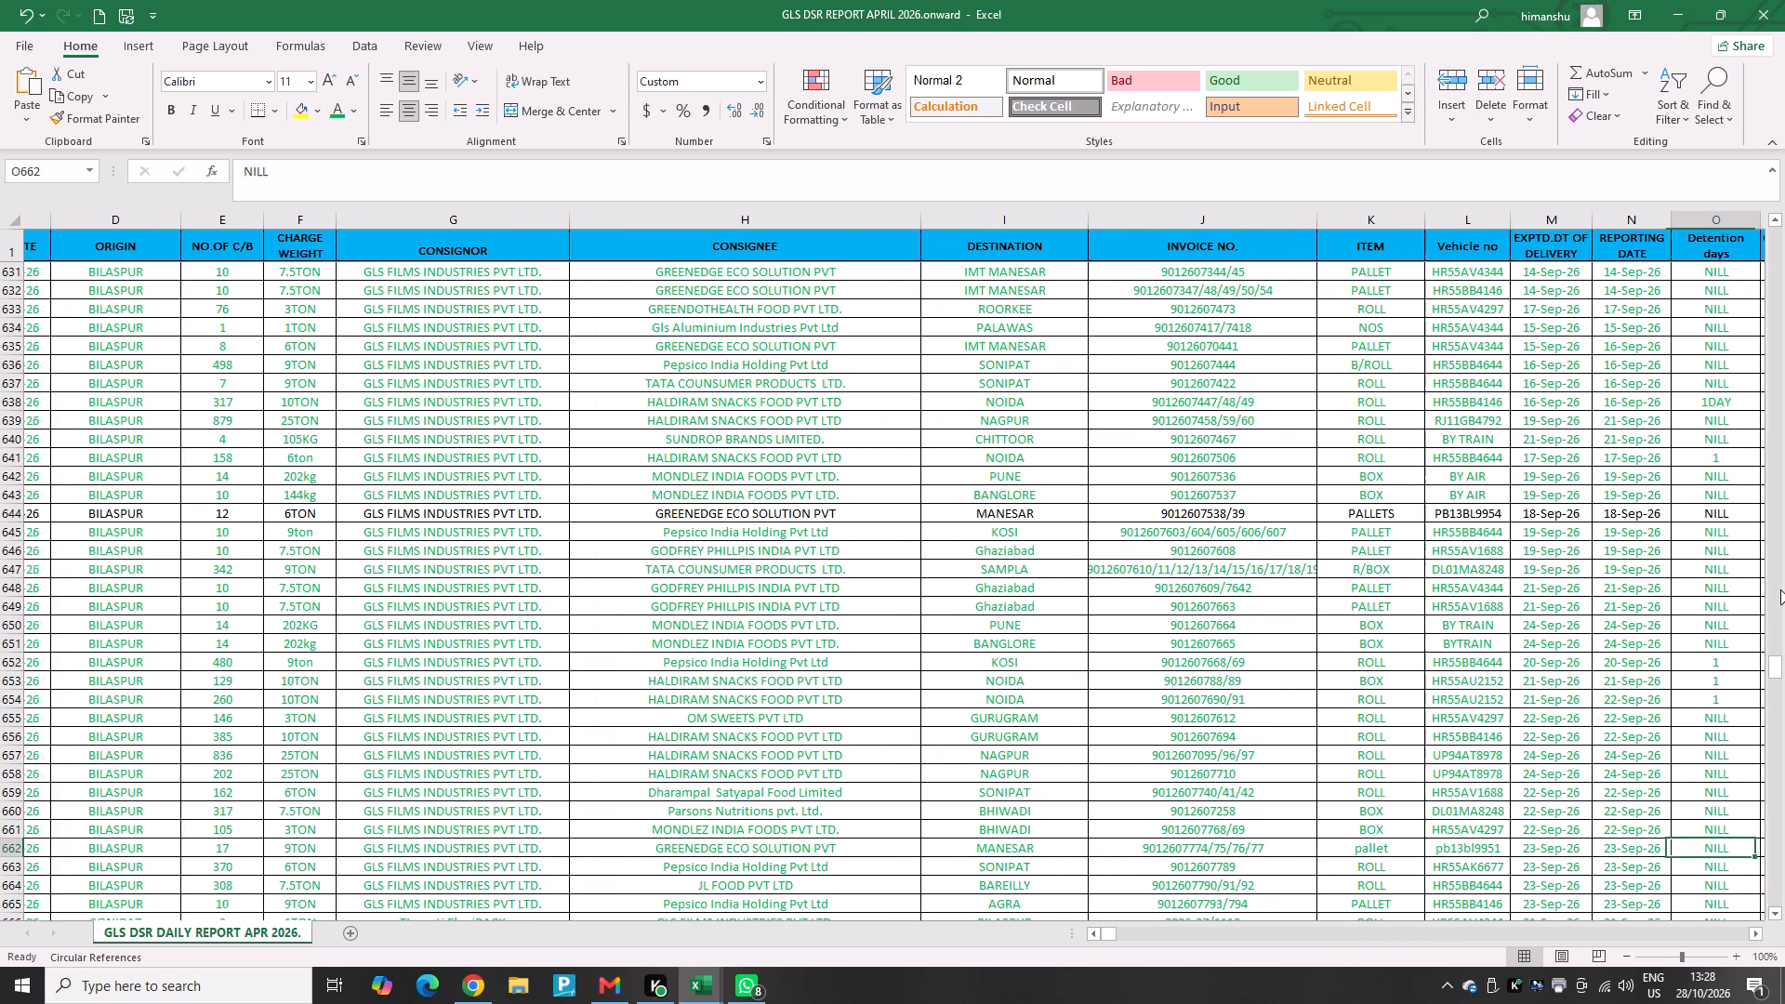
key(Right)
key(Right)
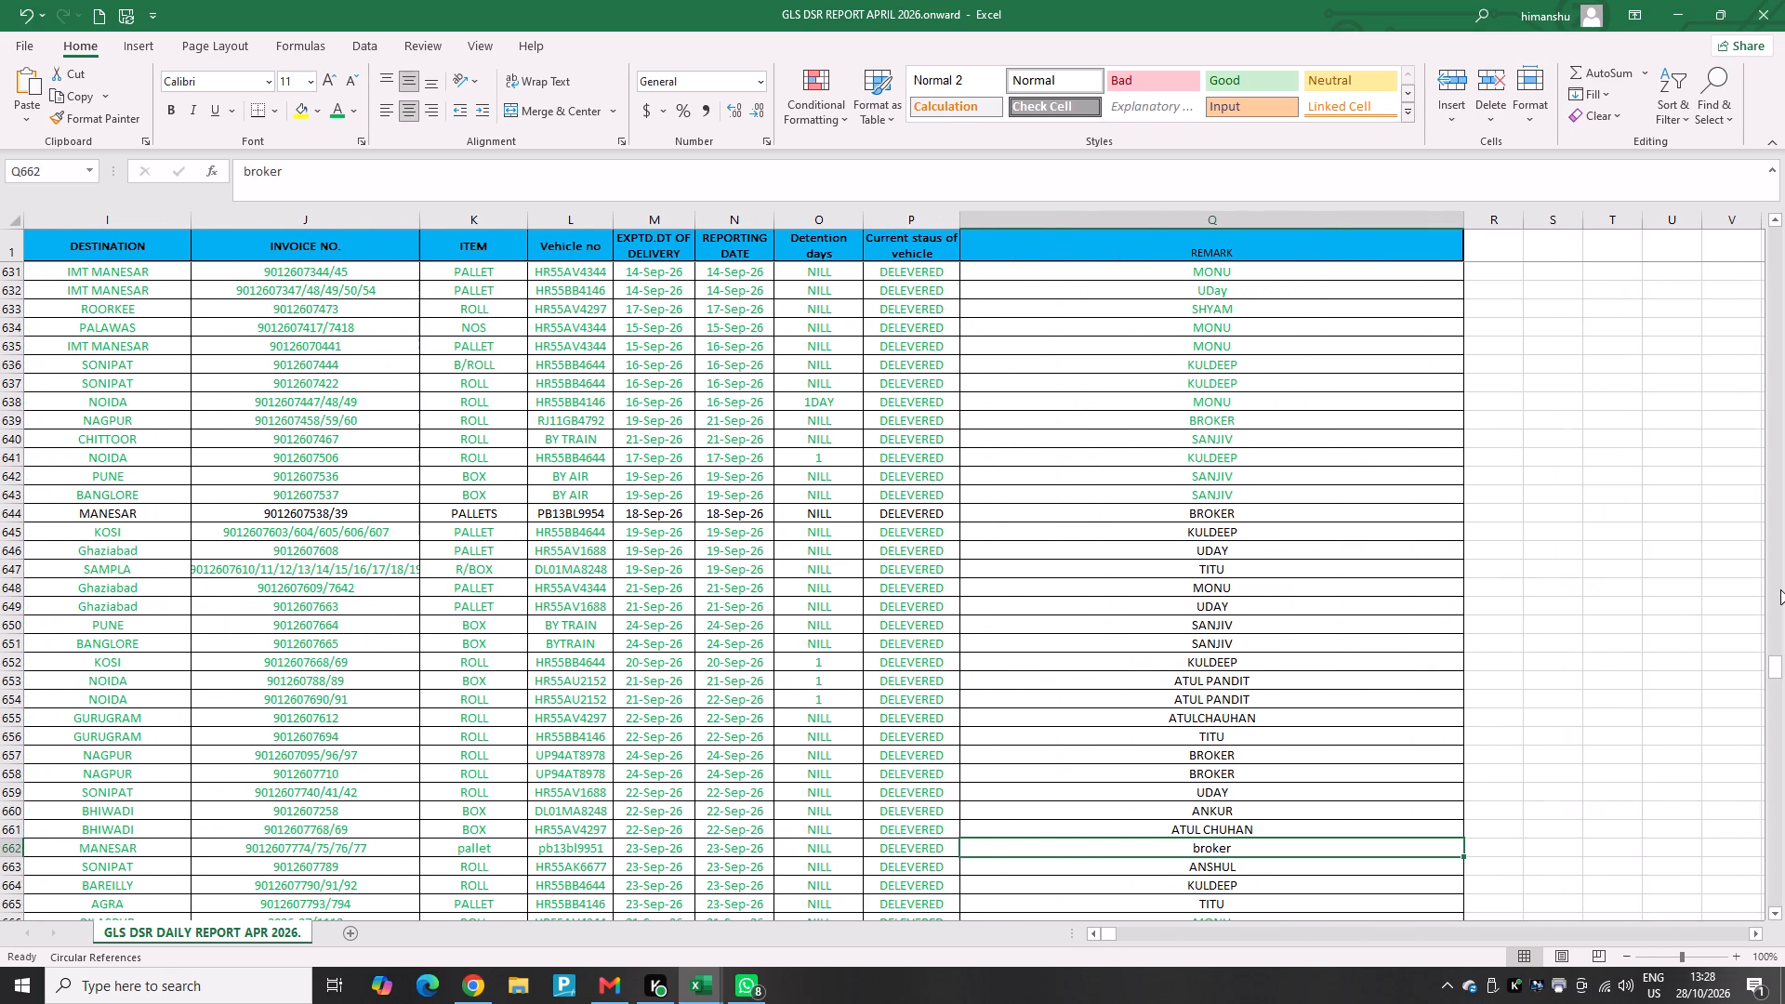
key(Left)
key(Right)
Scan the REMARK column for broker consignments from row 663 down to row 698.
key(Down)
key(Down)
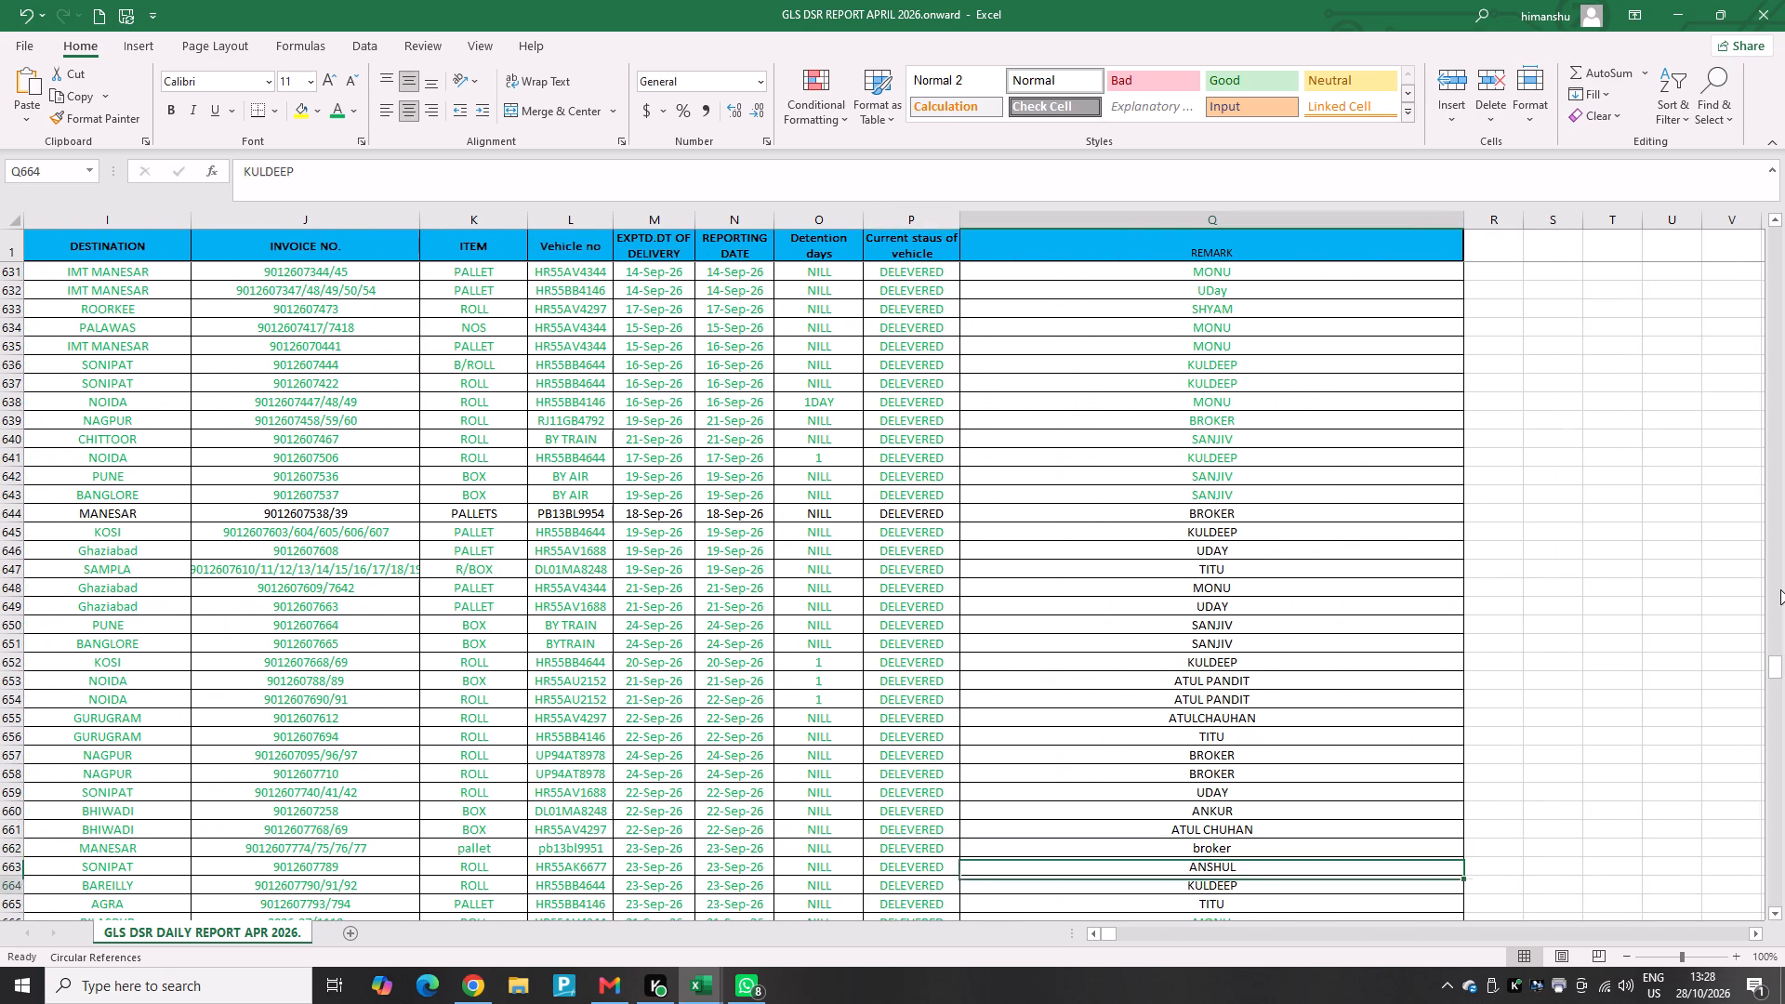
key(Down)
key(Down)
key(Down)
key(Down)
key(Down)
key(Down)
key(Down)
key(Down)
key(Down)
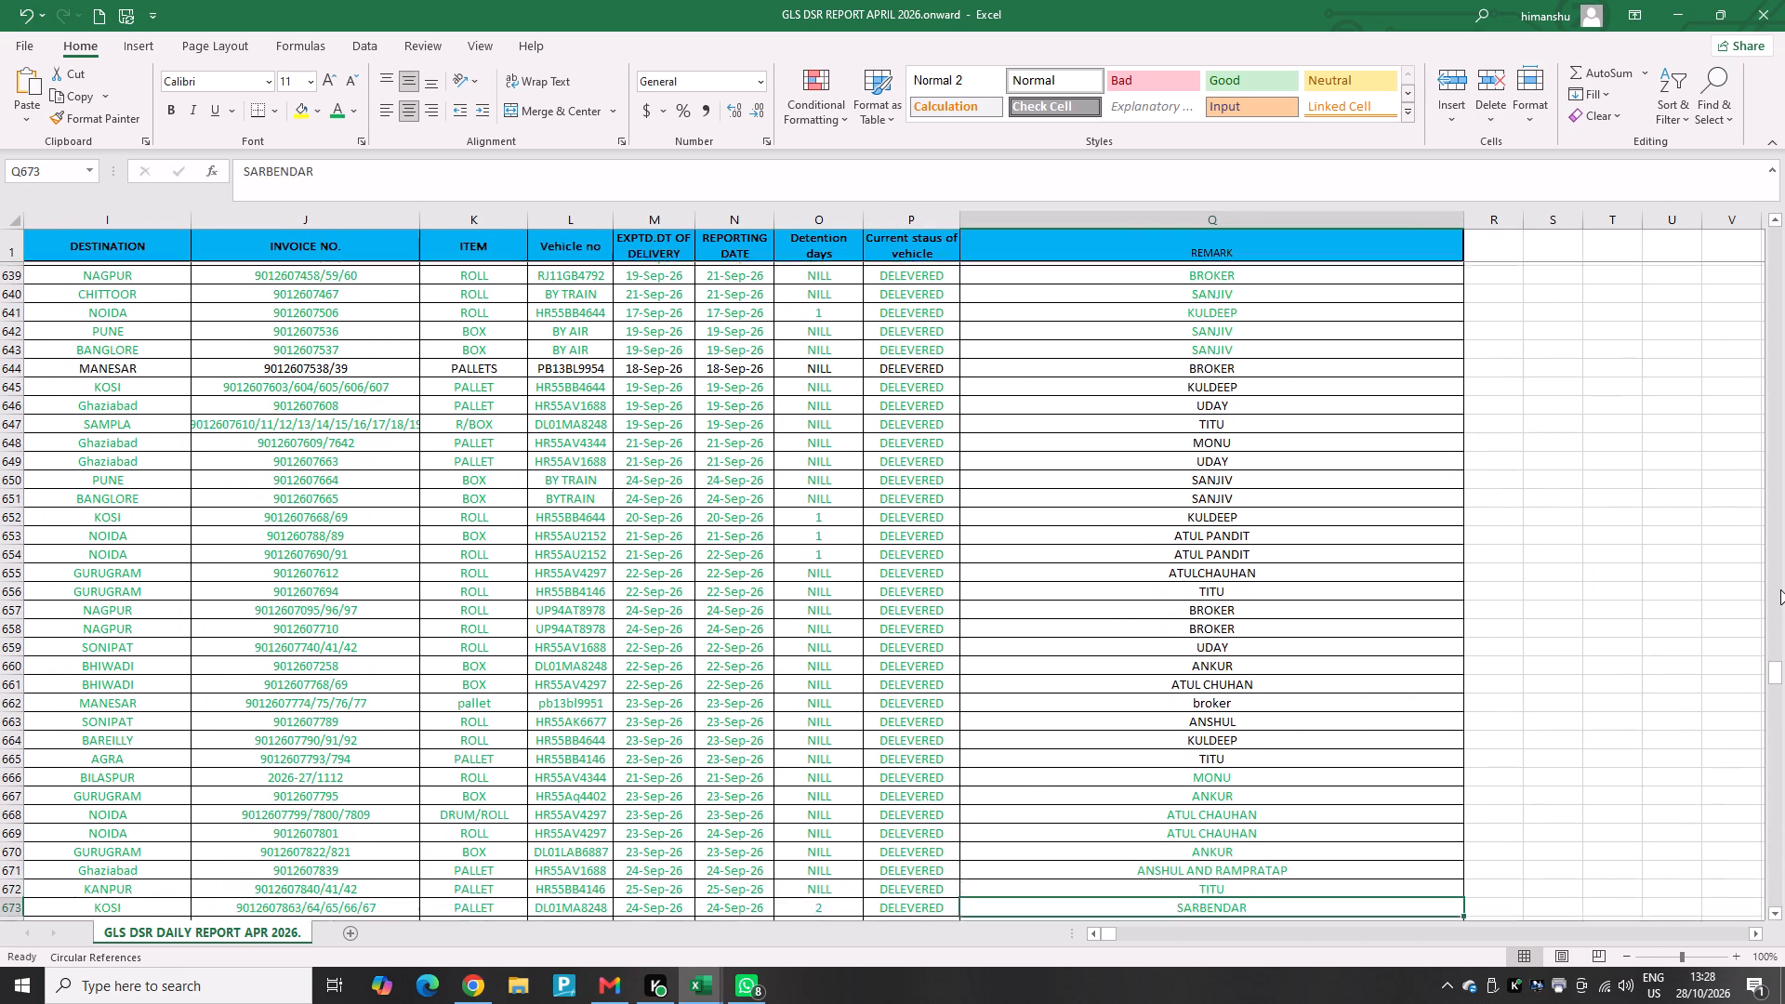
key(Down)
key(Down)
key(Down)
key(Down)
key(Down)
key(Down)
key(Down)
key(Down)
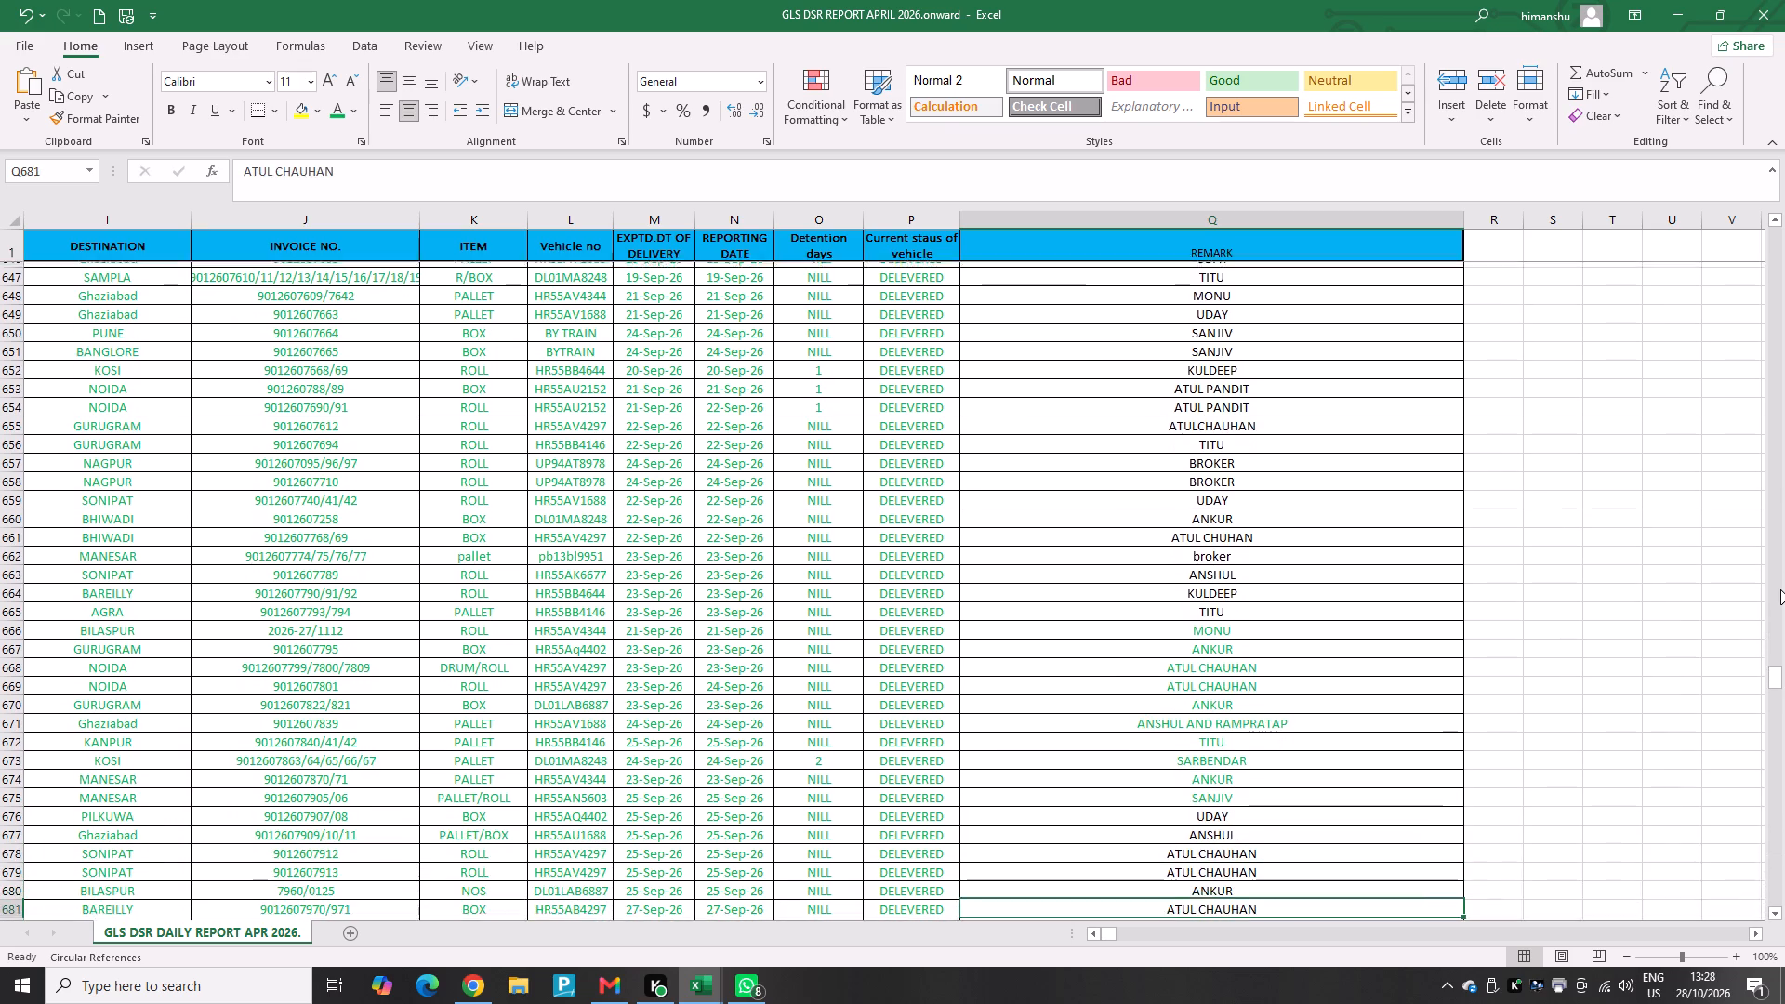
key(Down)
key(Down)
key(Down)
key(Down)
key(Down)
key(Down)
key(Down)
key(Down)
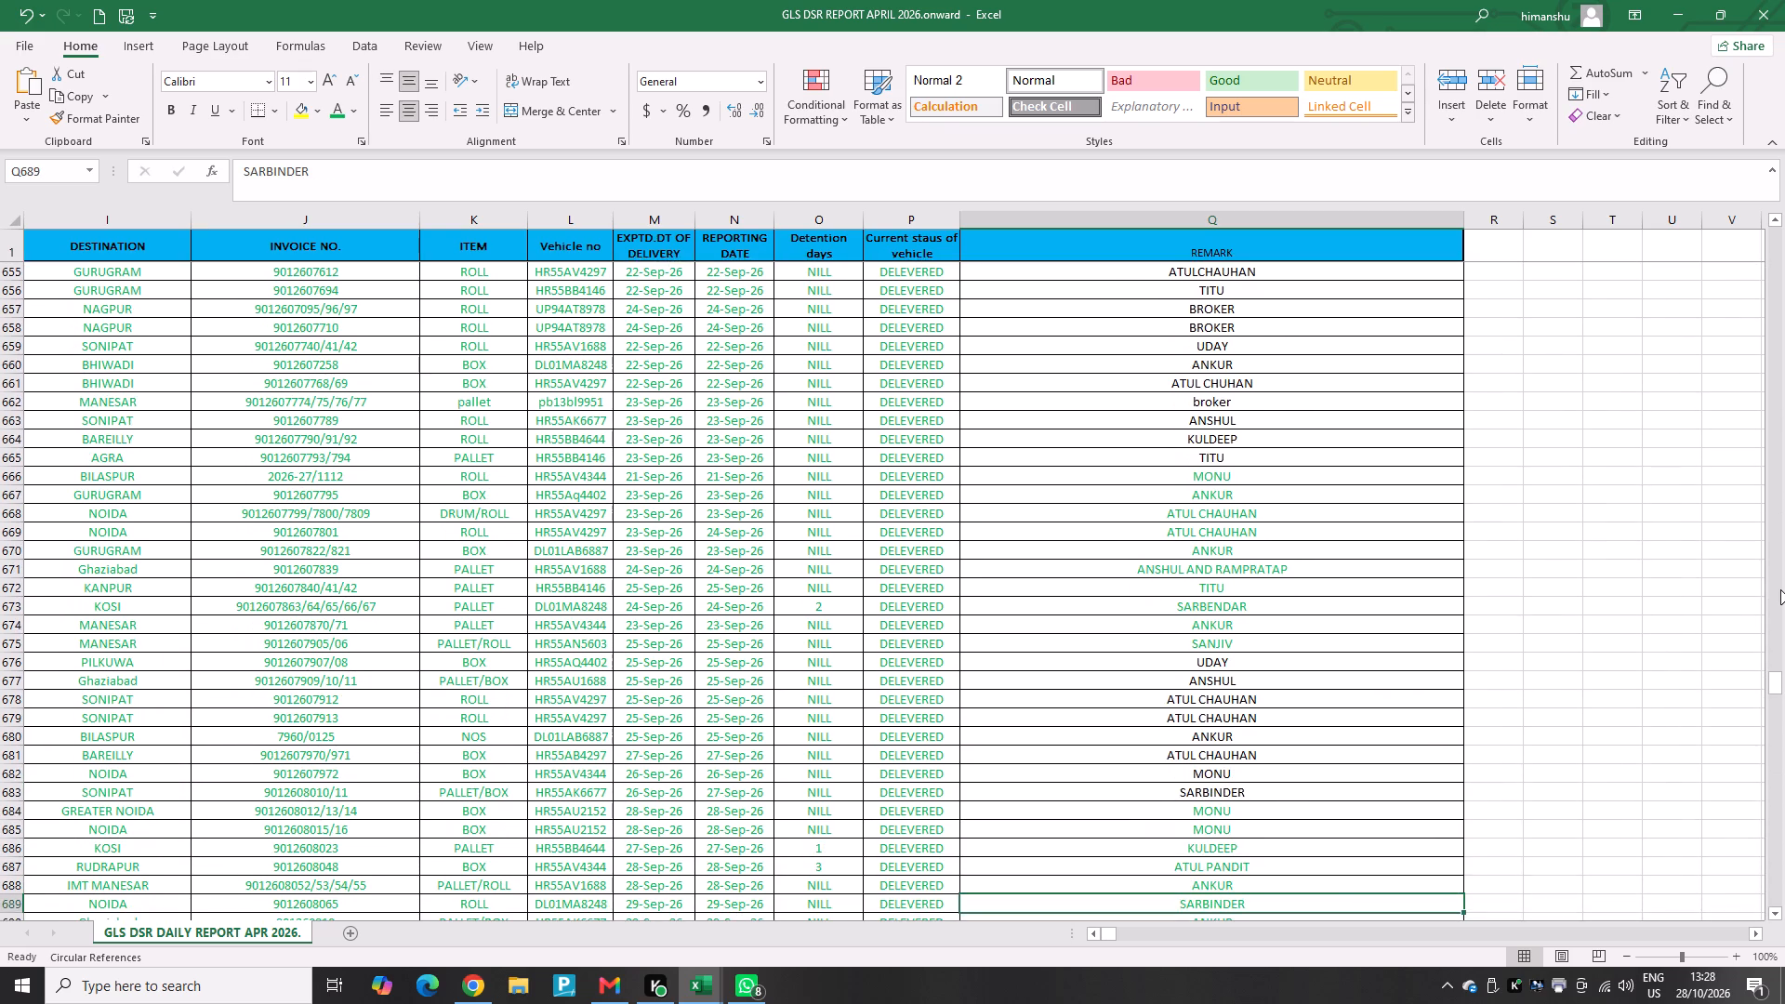
key(Down)
key(Down)
key(Down)
key(Down)
key(Down)
key(Down)
key(Down)
key(Down)
key(Down)
Scan the October remarks from row 699 and go to the REMARK of the NAGPUR consignment in row 719.
key(Down)
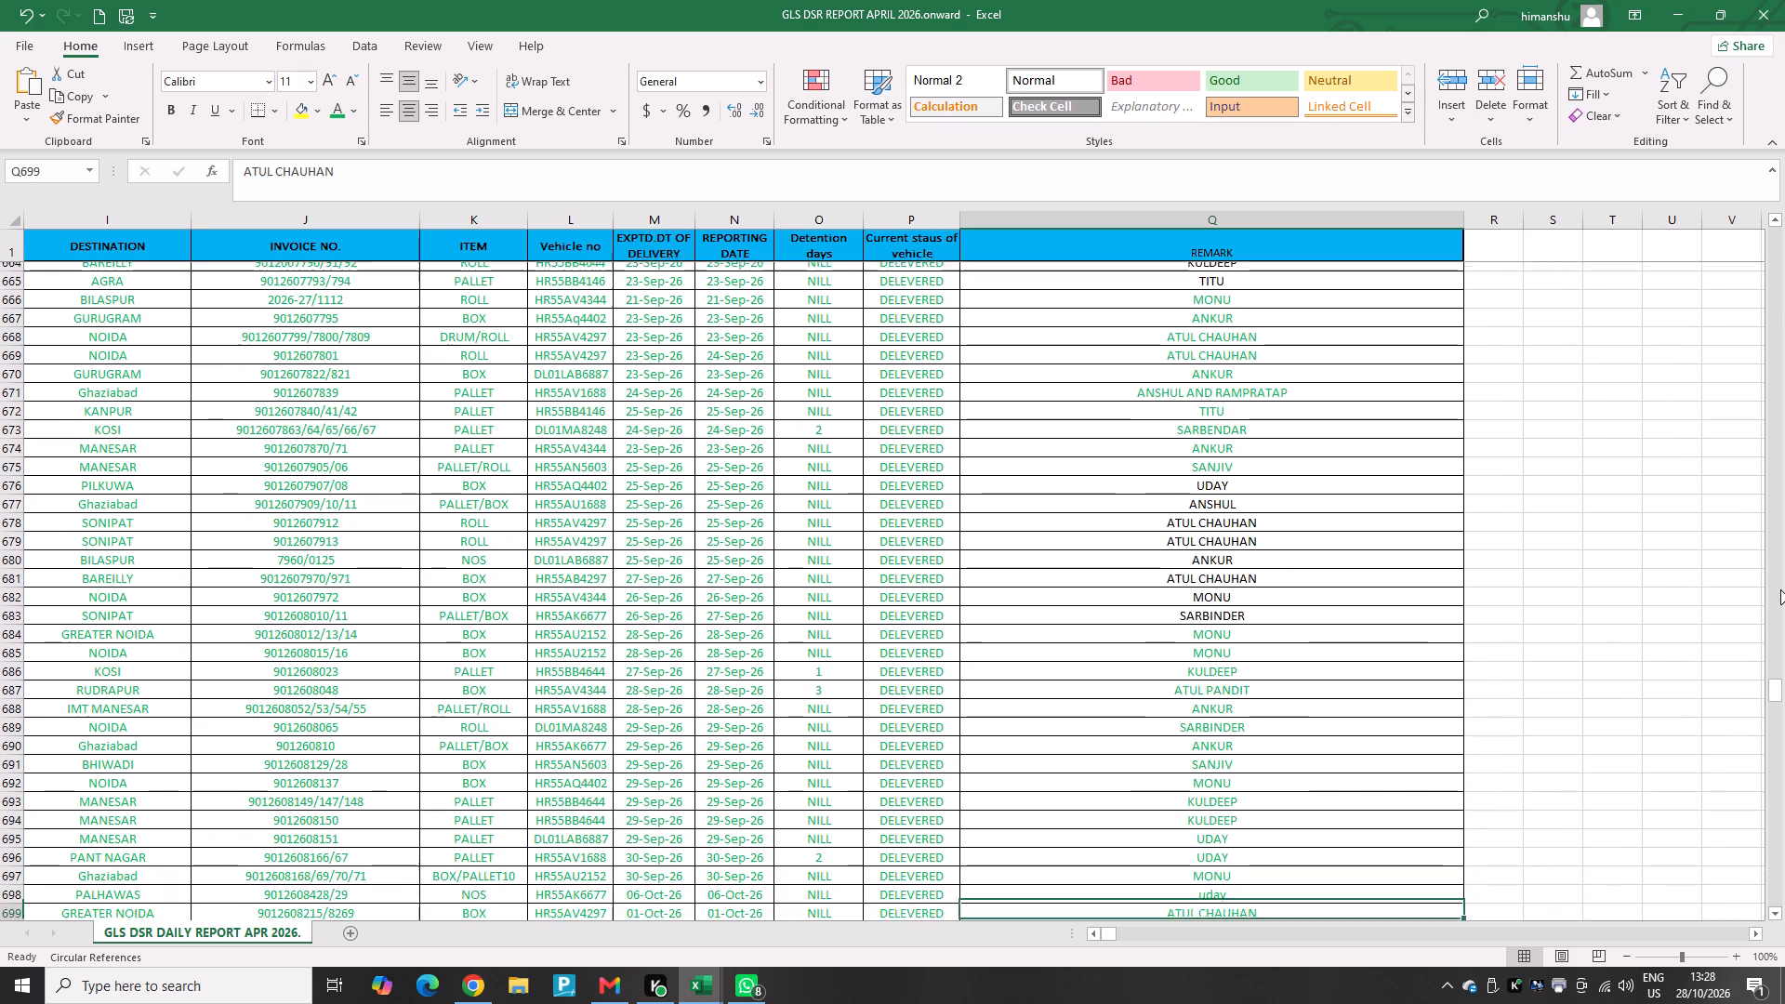
key(Down)
key(Down)
key(Down)
key(Down)
key(Down)
key(Down)
key(Down)
key(Down)
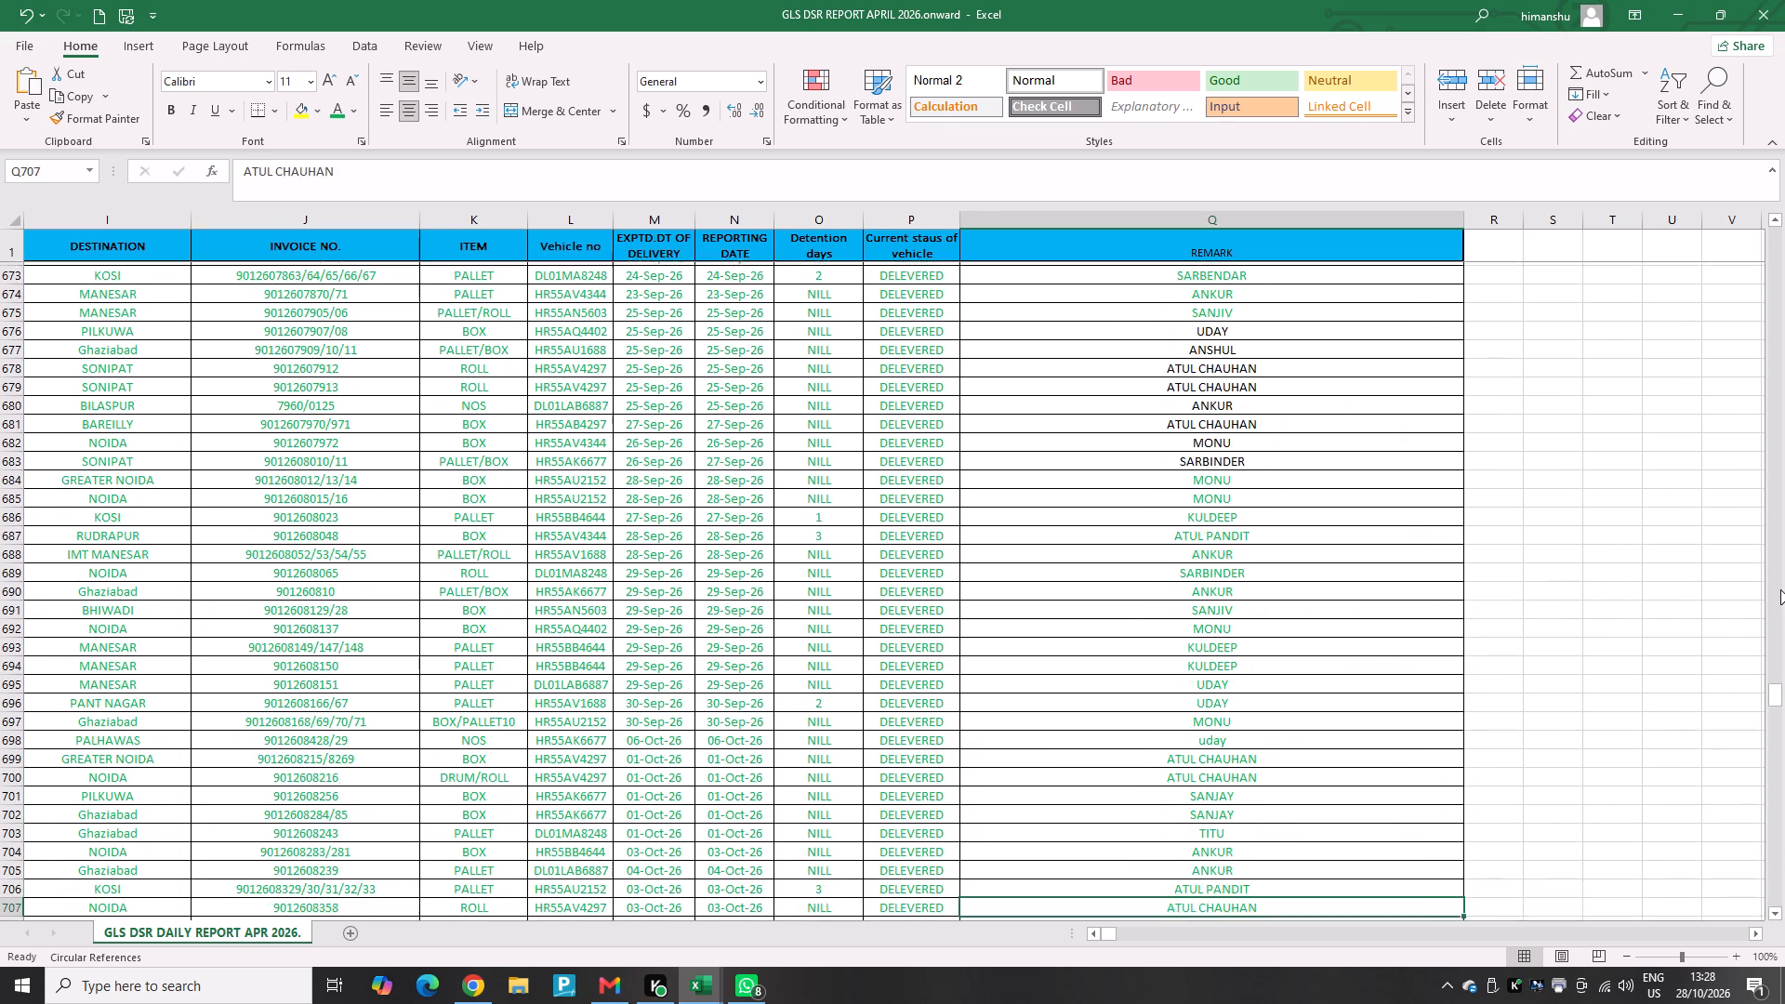
key(Down)
key(Down)
key(Down)
key(Down)
key(Down)
key(Down)
key(Down)
key(Down)
key(Down)
key(Down)
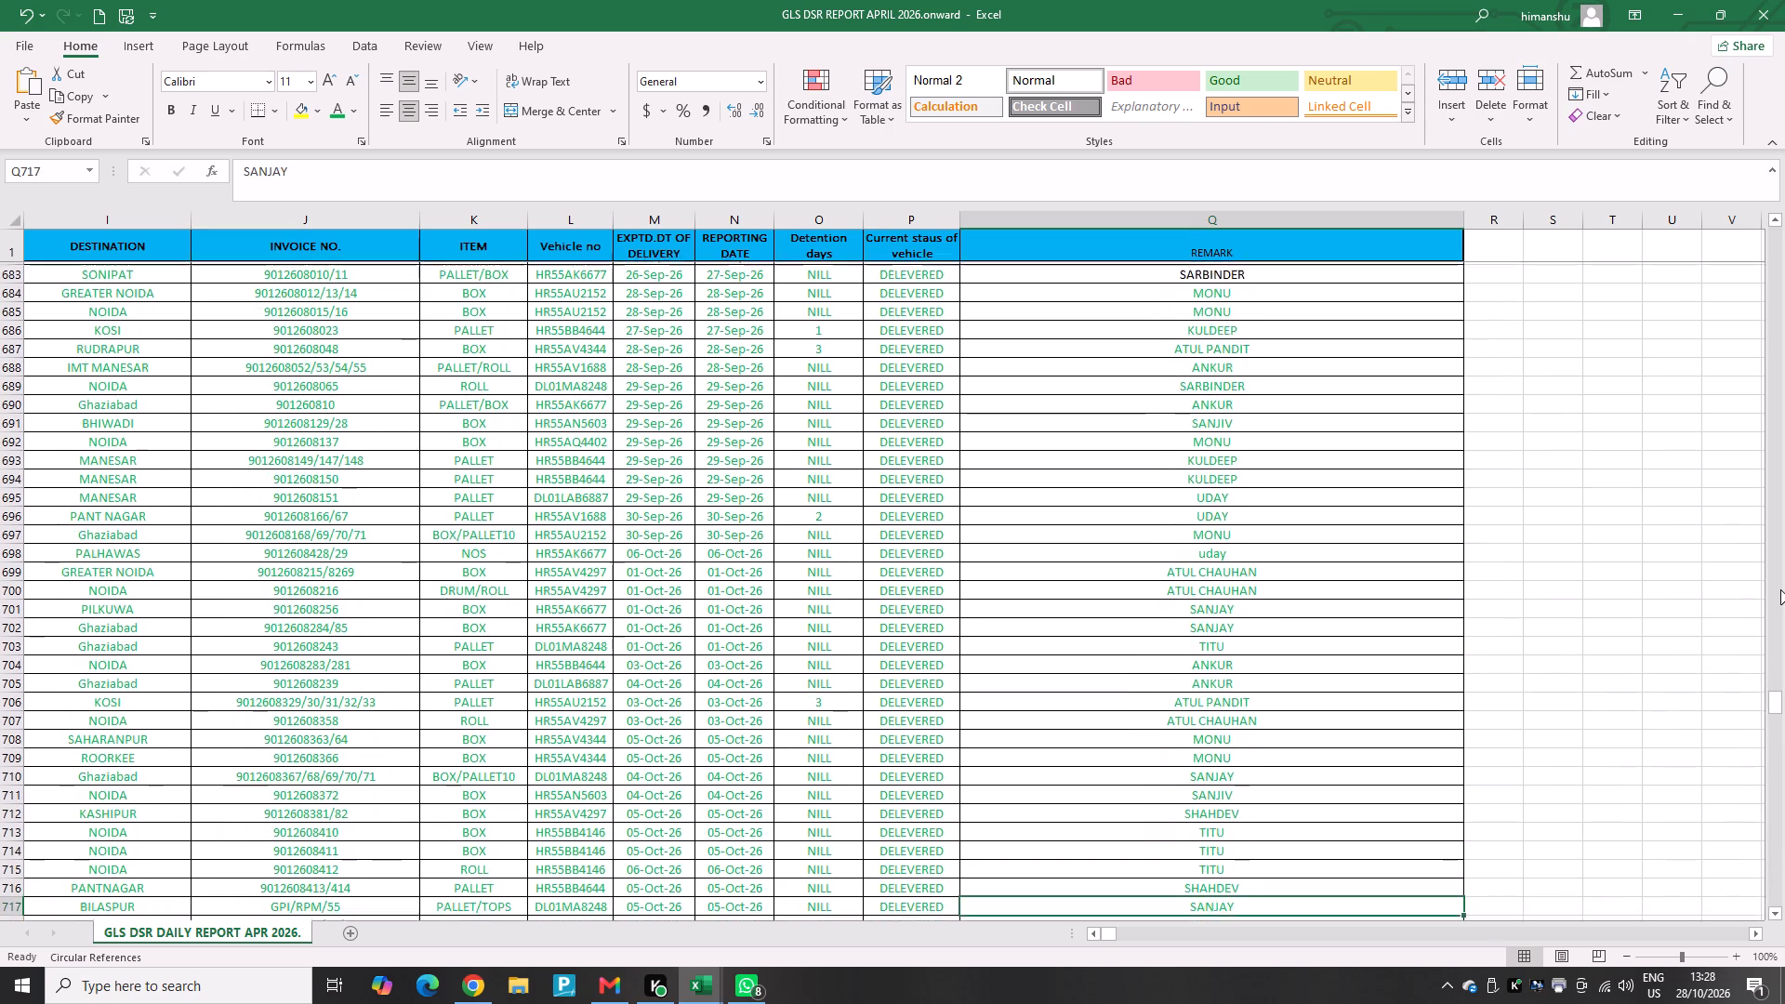
key(Down)
key(Down)
key(Down)
key(Down)
key(Down)
key(Down)
key(Up)
key(Up)
key(Up)
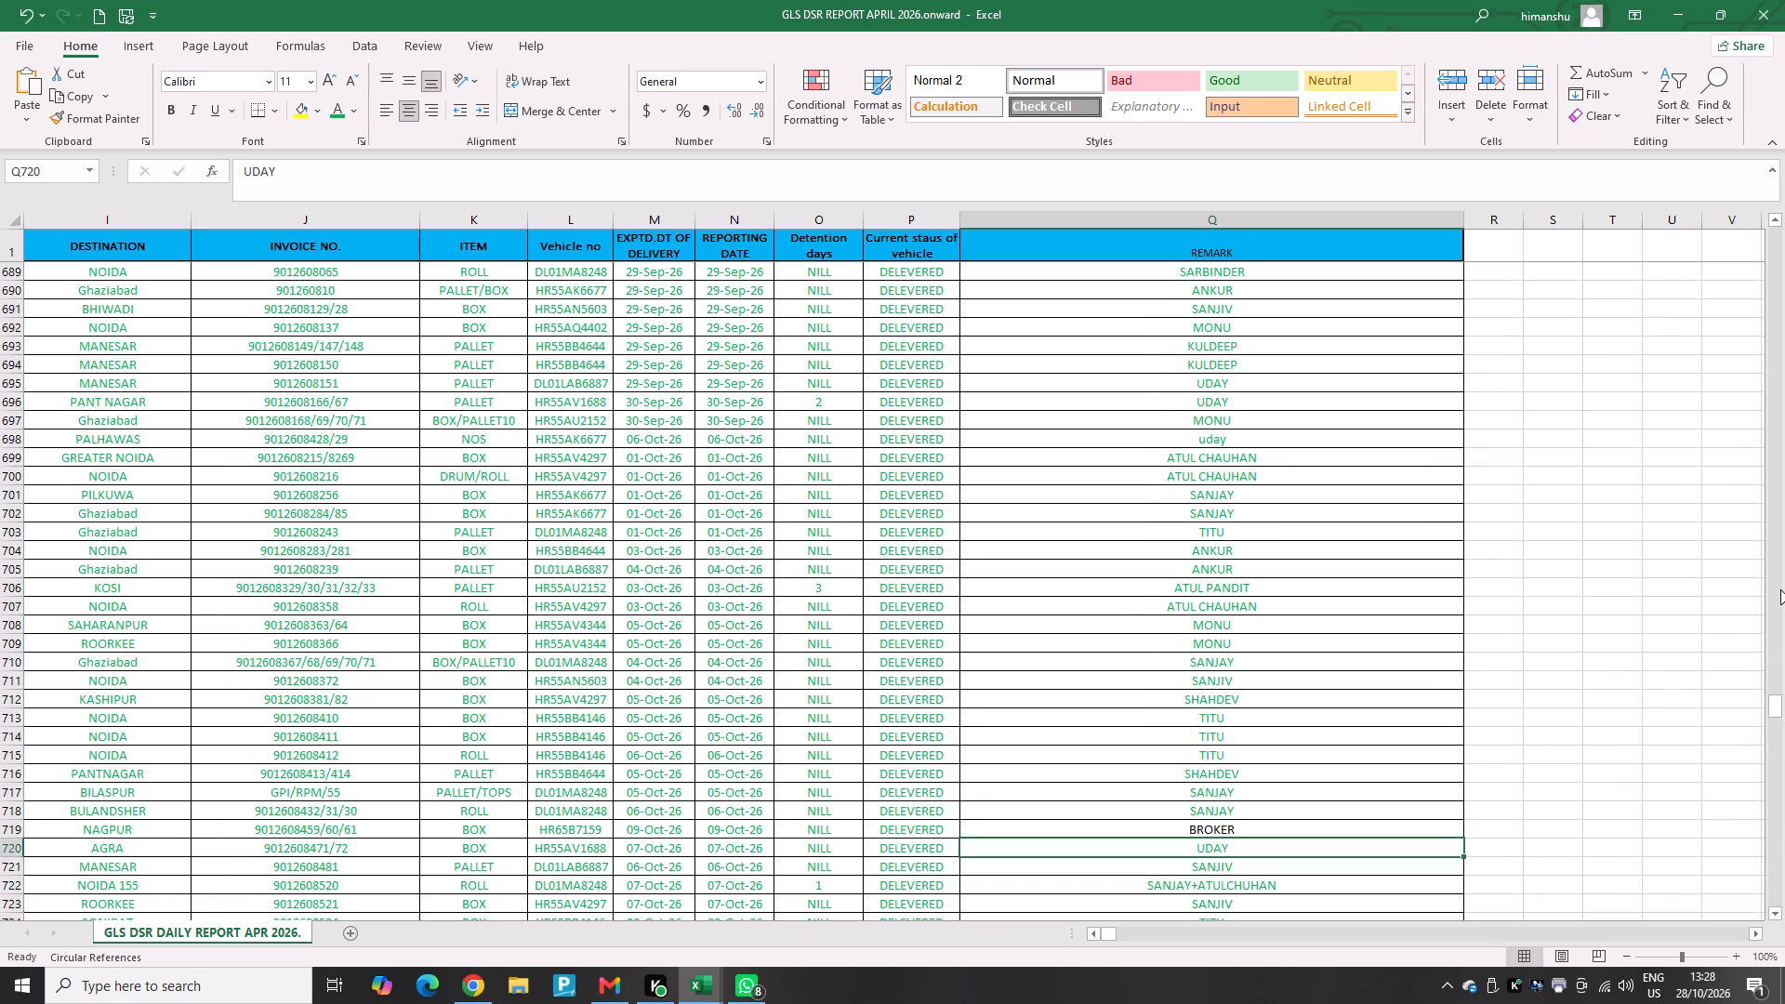
key(Up)
Check row 719 from its vehicle status back to its Vehicle no, and return to its REMARK.
key(Left)
key(Left)
key(Left)
key(Left)
key(Left)
key(Right)
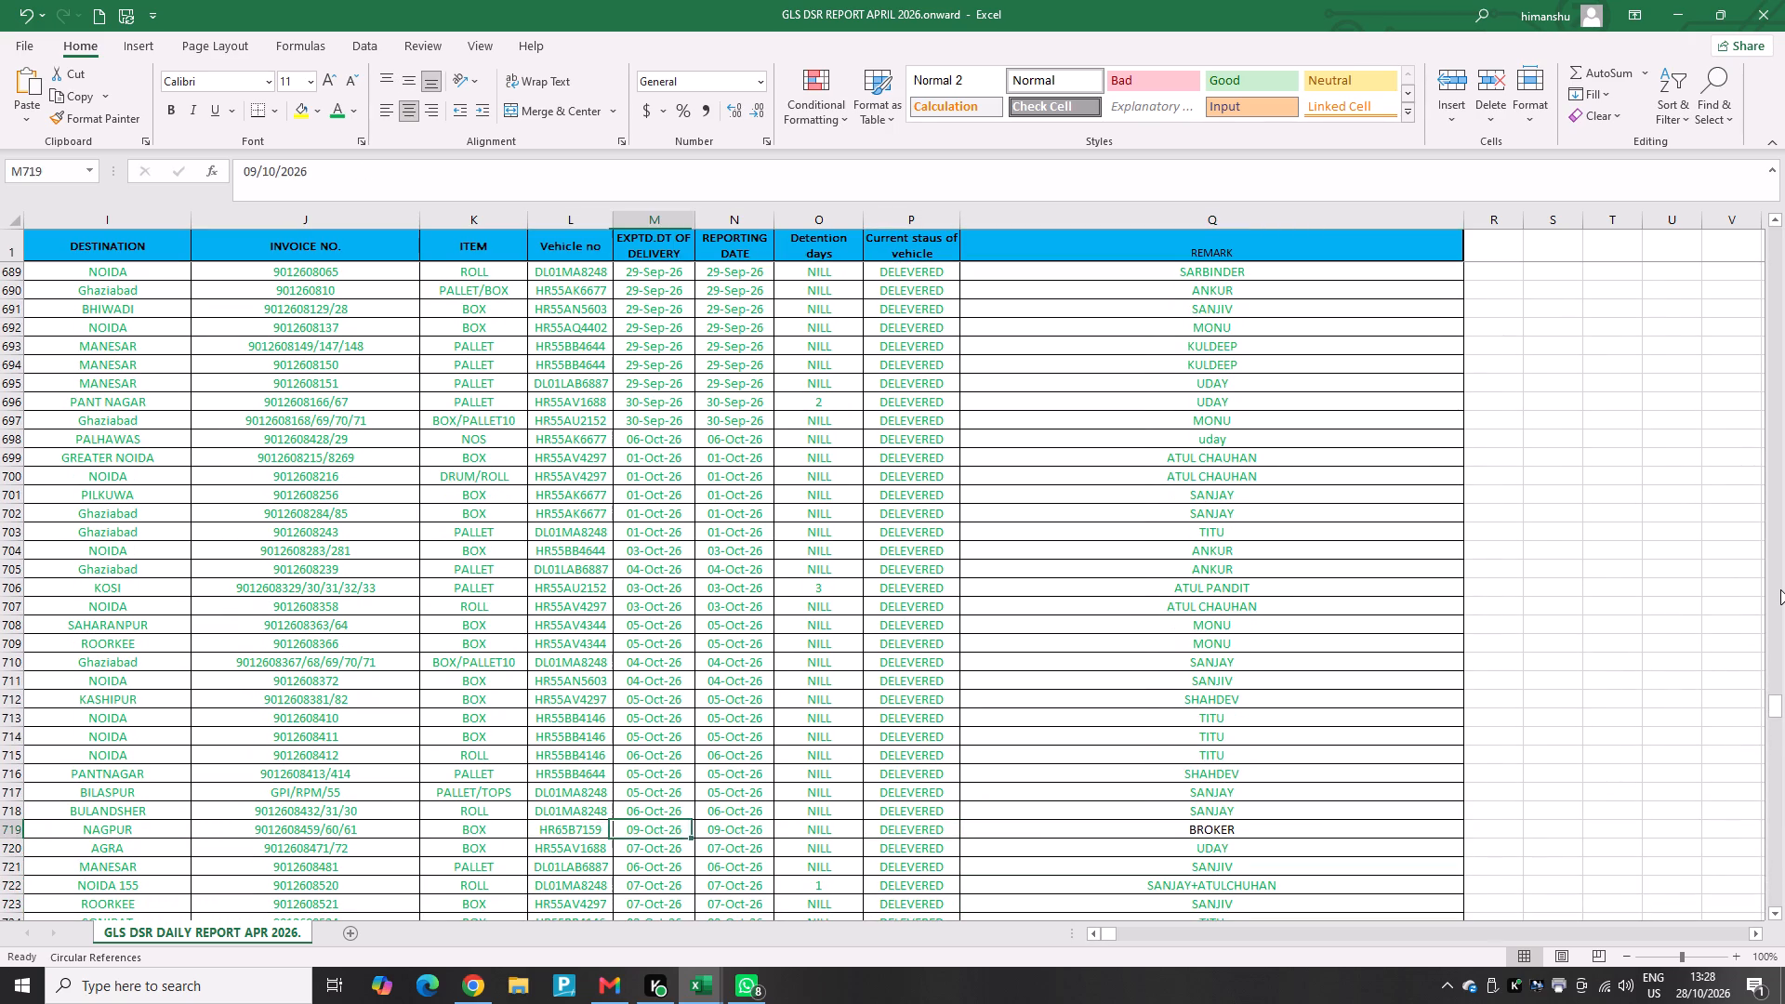
key(Right)
key(Right)
key(Right)
key(Right)
Scan the remarks below row 719 and go to the REMARK of the nagpur consignment in row 726.
key(Down)
key(Down)
key(Down)
key(Down)
key(Down)
key(Down)
key(Down)
key(Down)
key(Down)
key(Down)
key(Down)
key(Down)
key(Down)
key(Down)
key(Down)
key(Down)
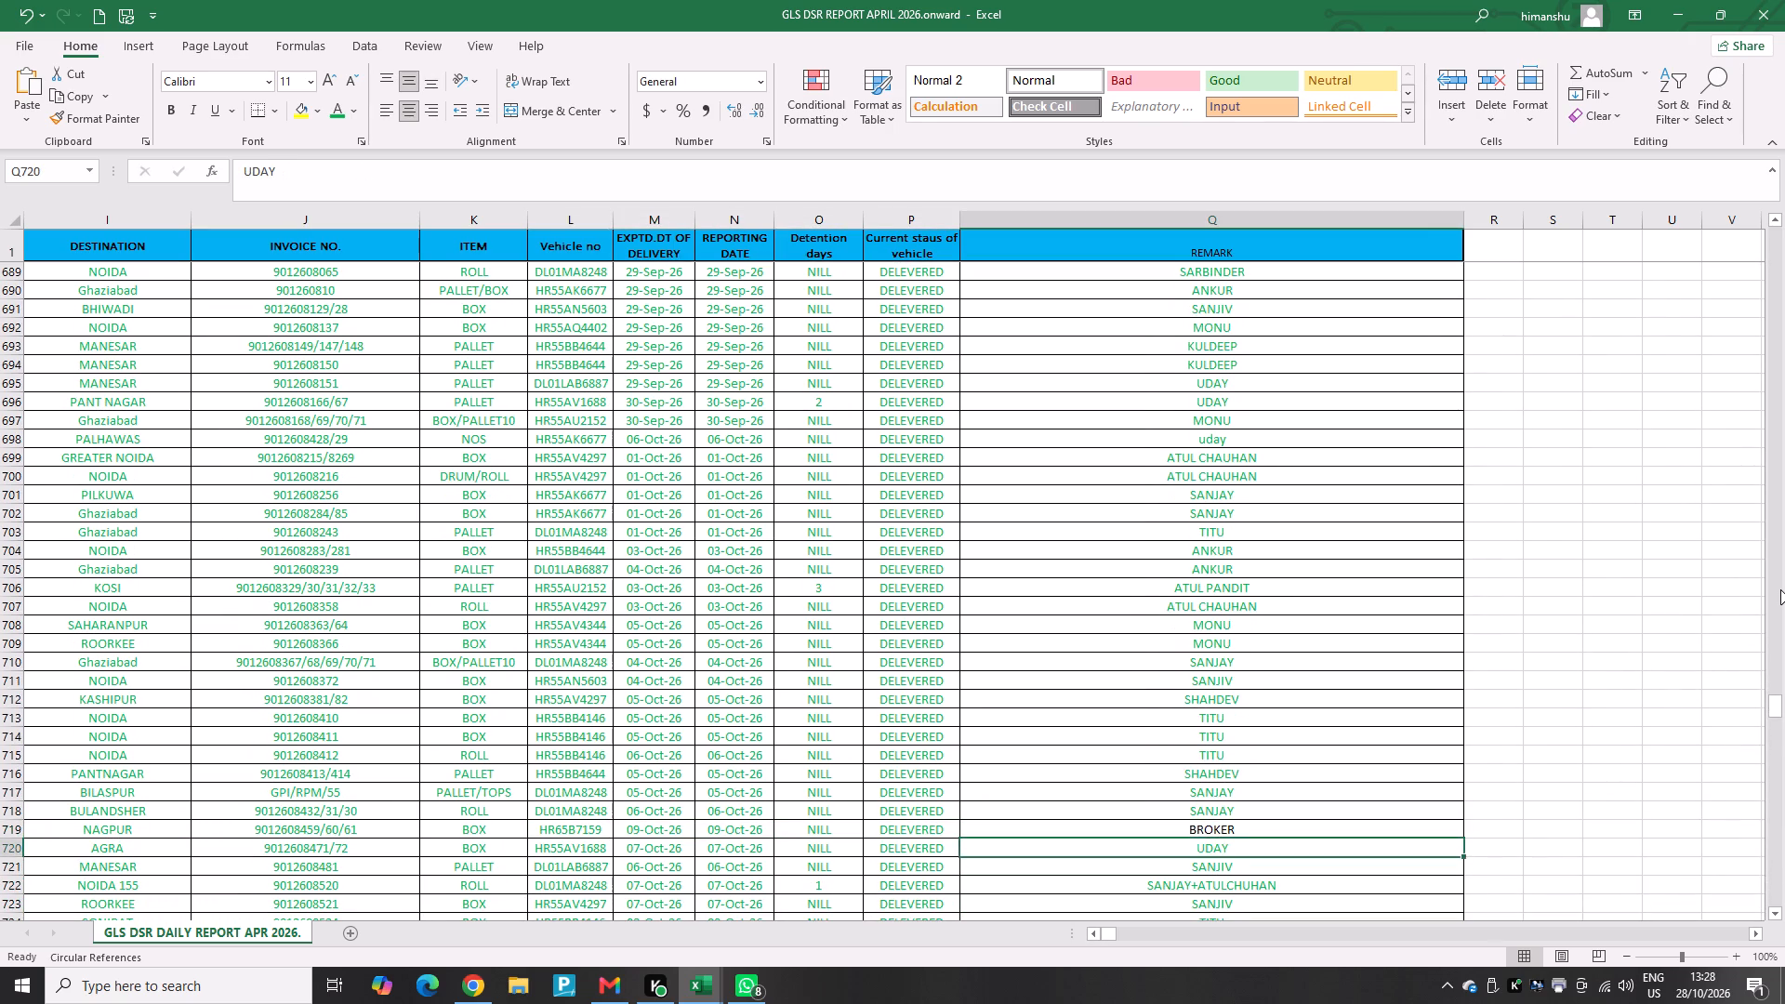
key(Up)
key(Up)
key(Up)
key(Up)
key(Up)
key(Up)
key(Up)
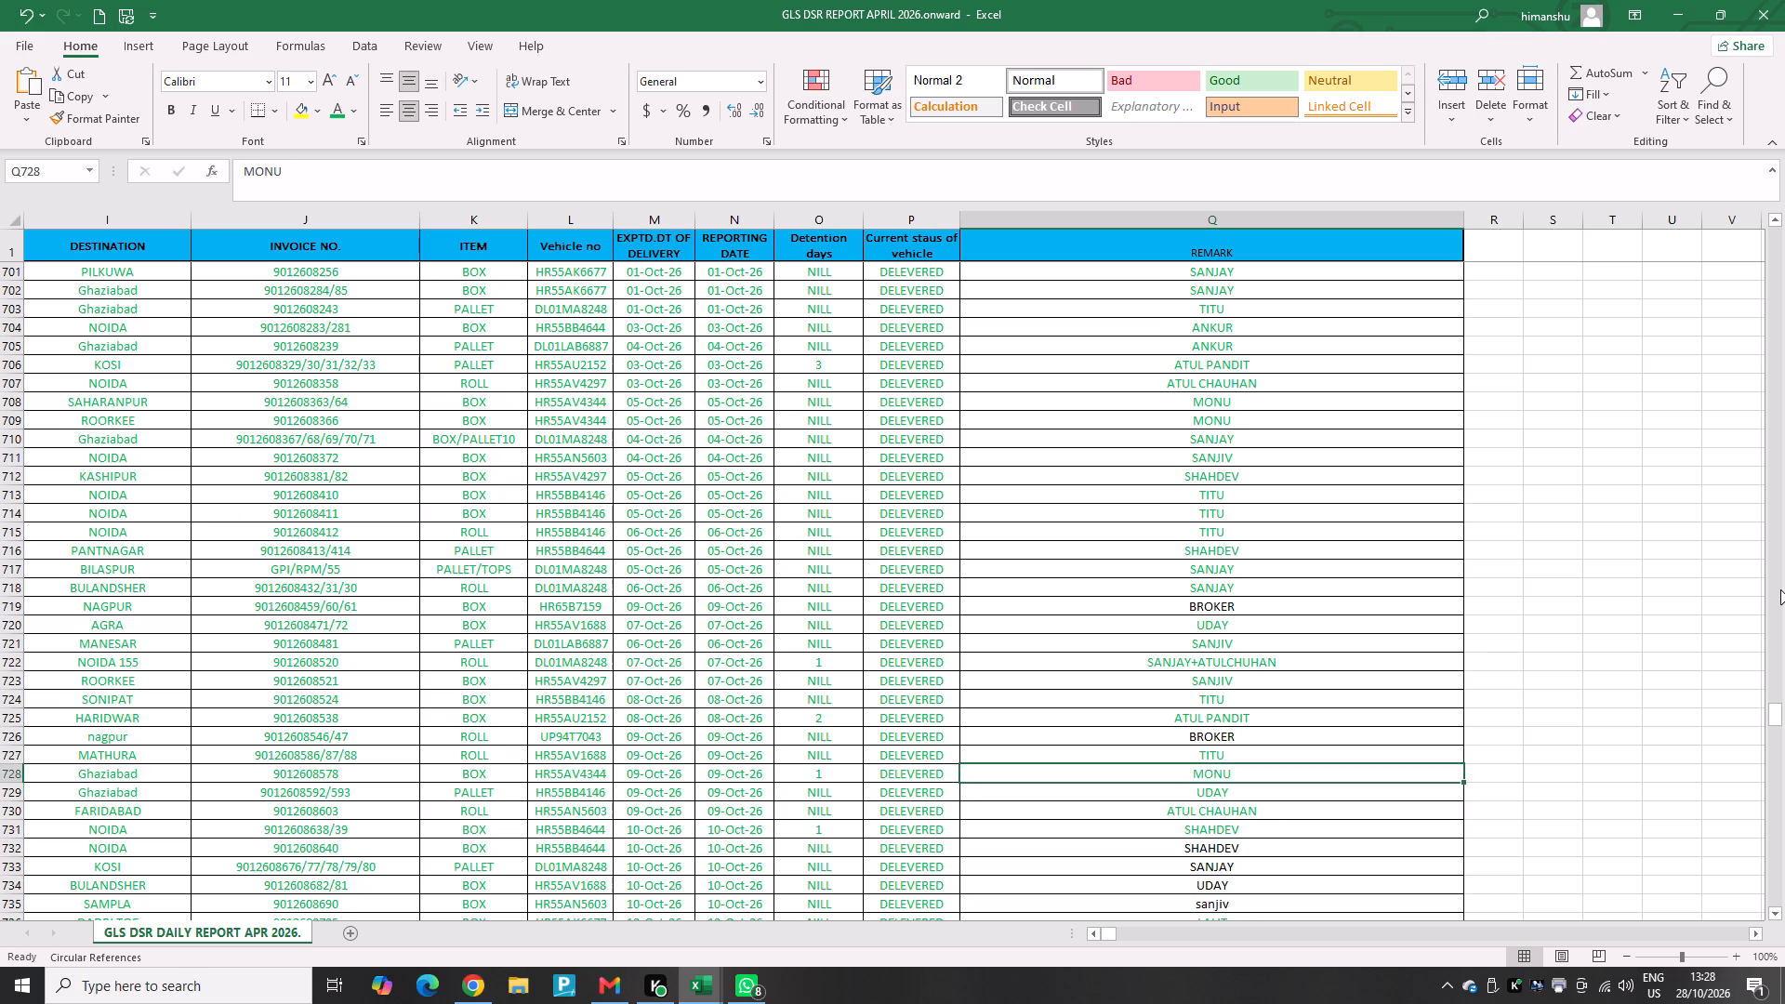
key(Up)
key(Up)
Check the vehicle status, detention days, reporting date and expected delivery date of the nagpur consignment in row 726.
key(Left)
key(Left)
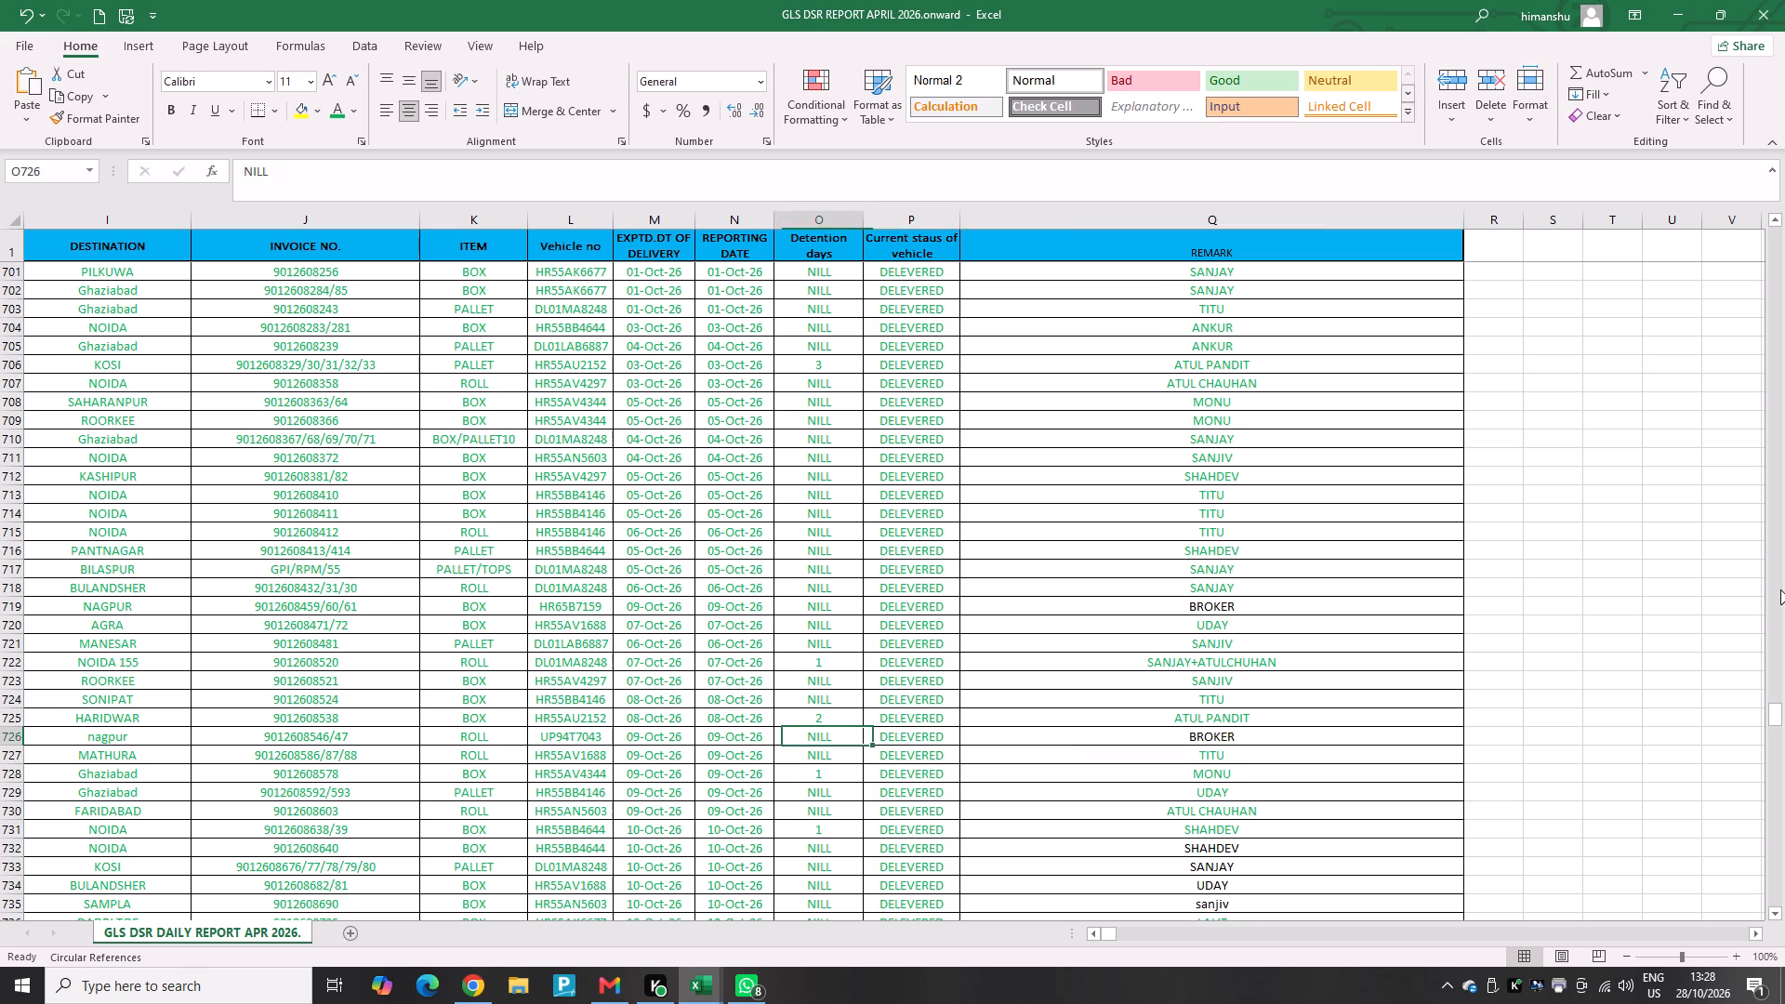
key(Left)
key(Left)
key(Right)
Look over the consignments in rows 727 to 735, checking their REMARK and Detention days columns.
key(Down)
key(Right)
key(Right)
key(Right)
key(Right)
key(Right)
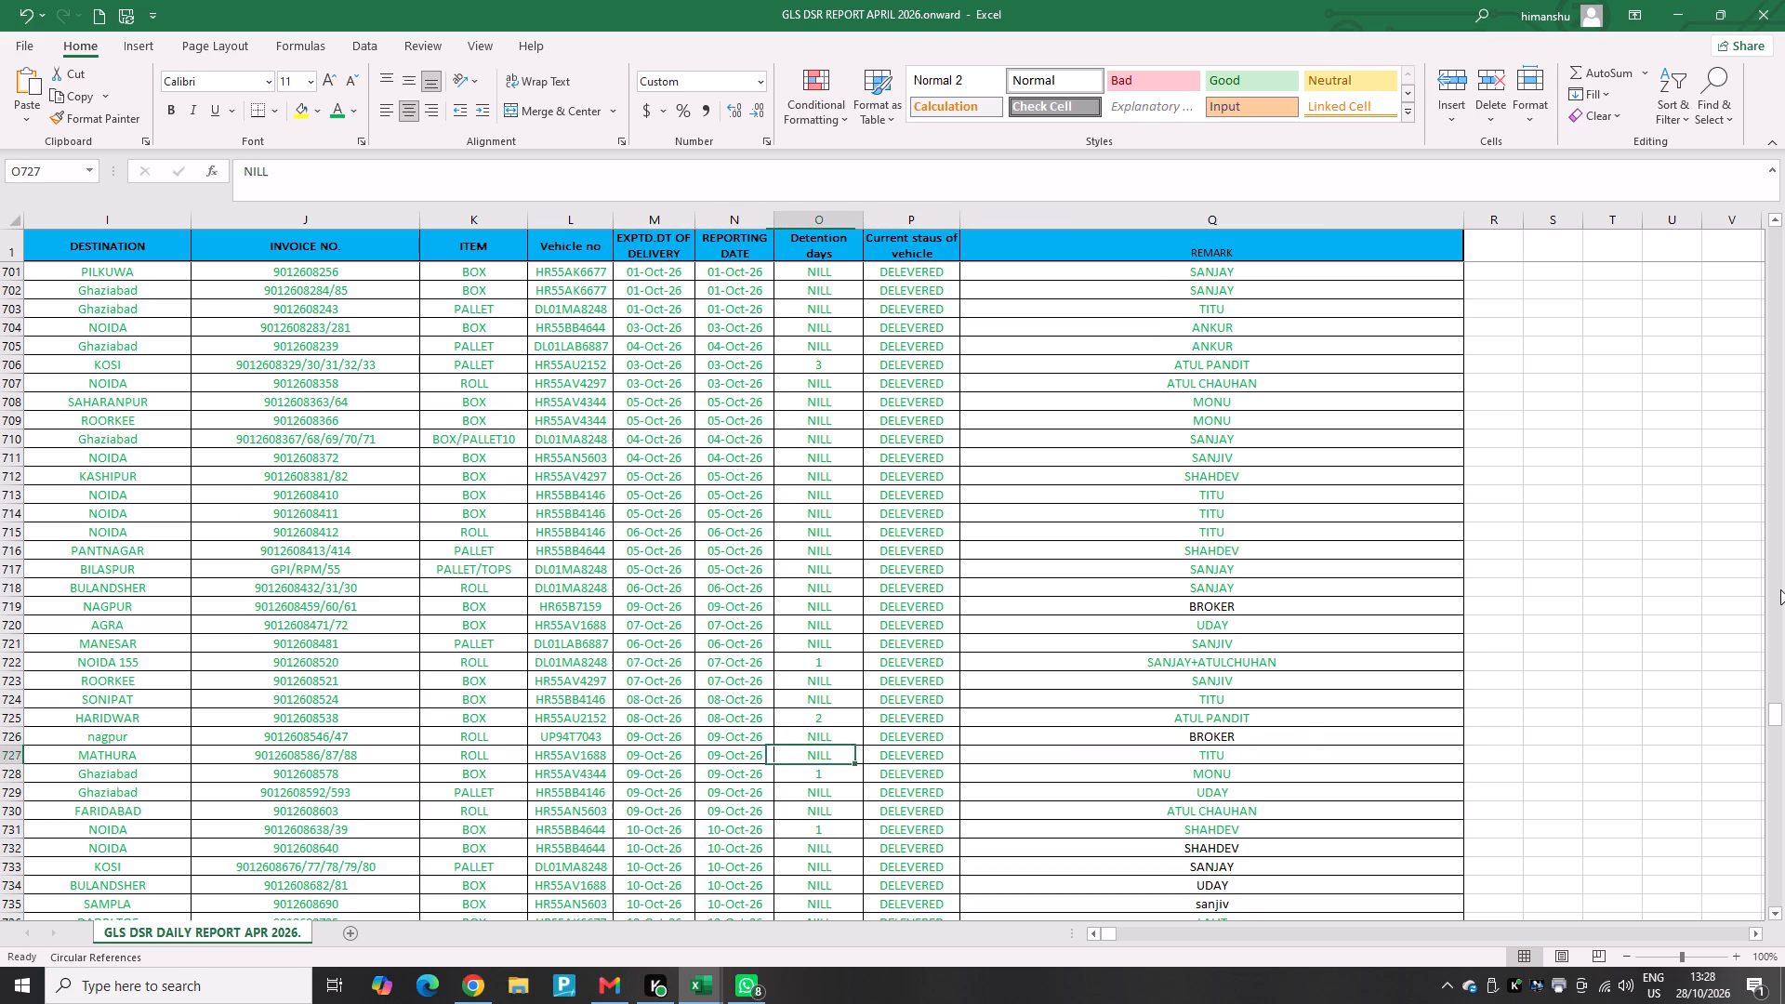
key(Down)
key(Down)
key(Down)
key(Down)
key(Left)
key(Left)
key(Left)
key(Left)
key(Down)
key(Down)
key(Down)
key(Down)
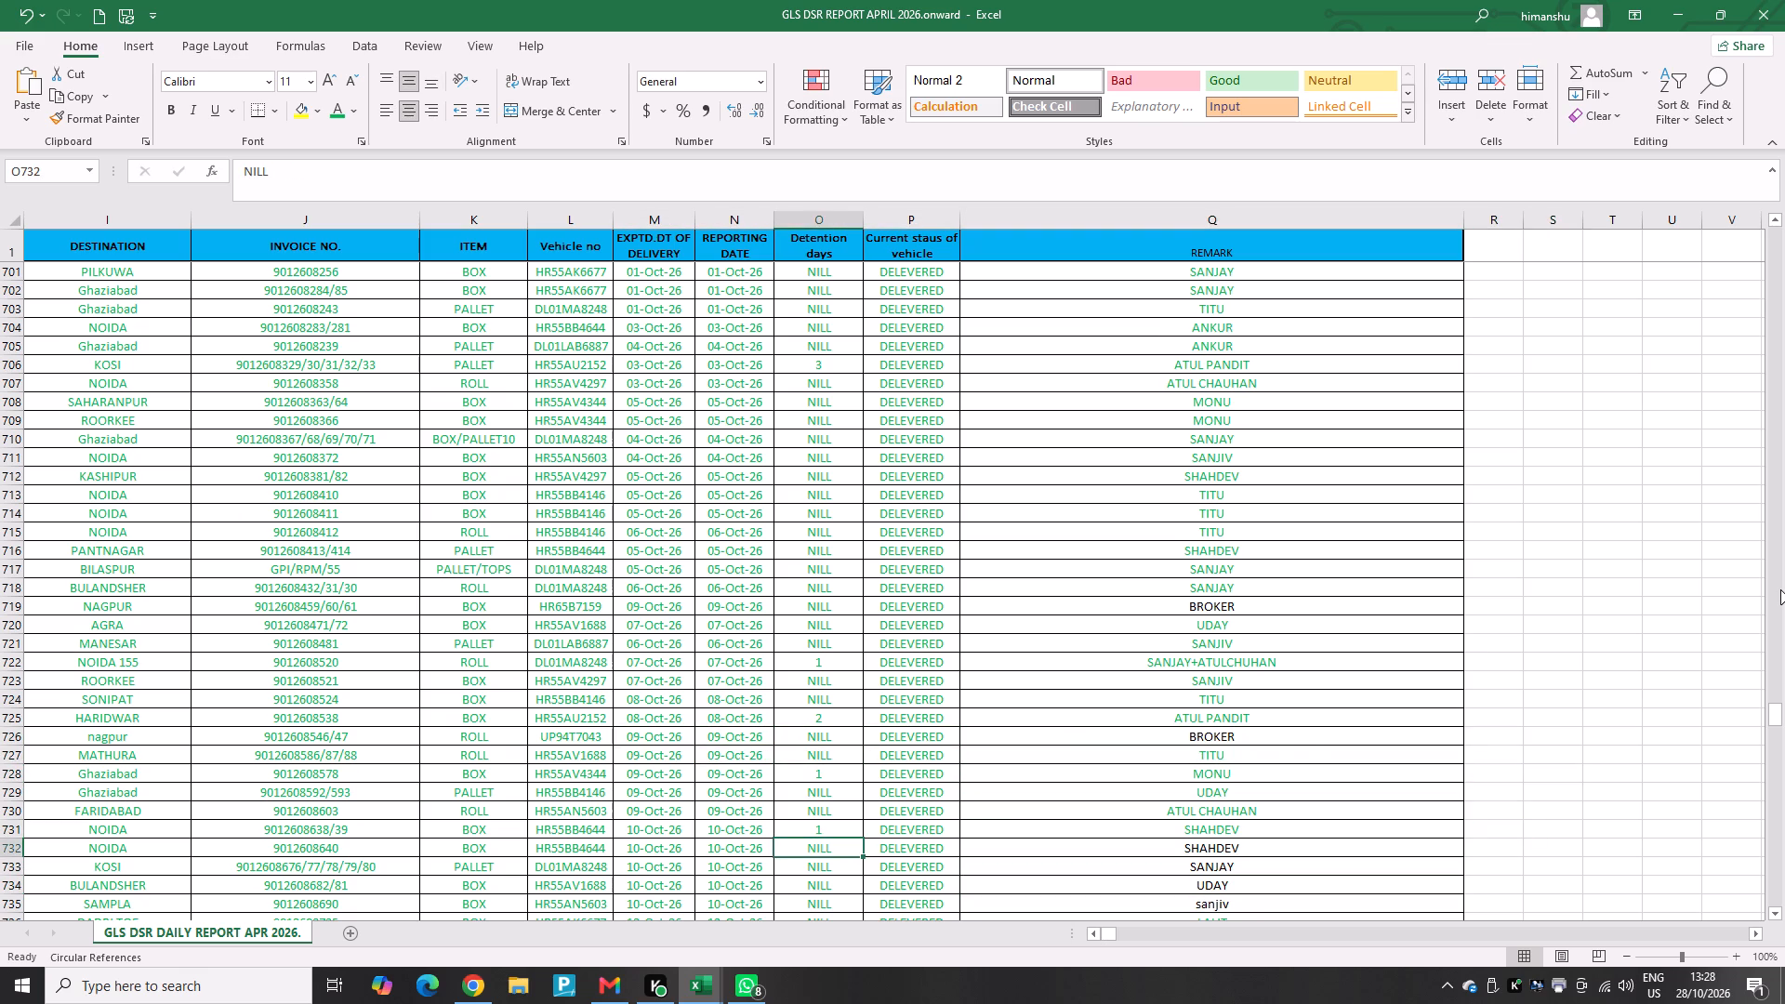
Return to the REMARK column and check the remarks down to the SONIPAT consignment in row 740.
key(Right)
key(Right)
key(Right)
key(Right)
key(Right)
key(Down)
key(Left)
key(Down)
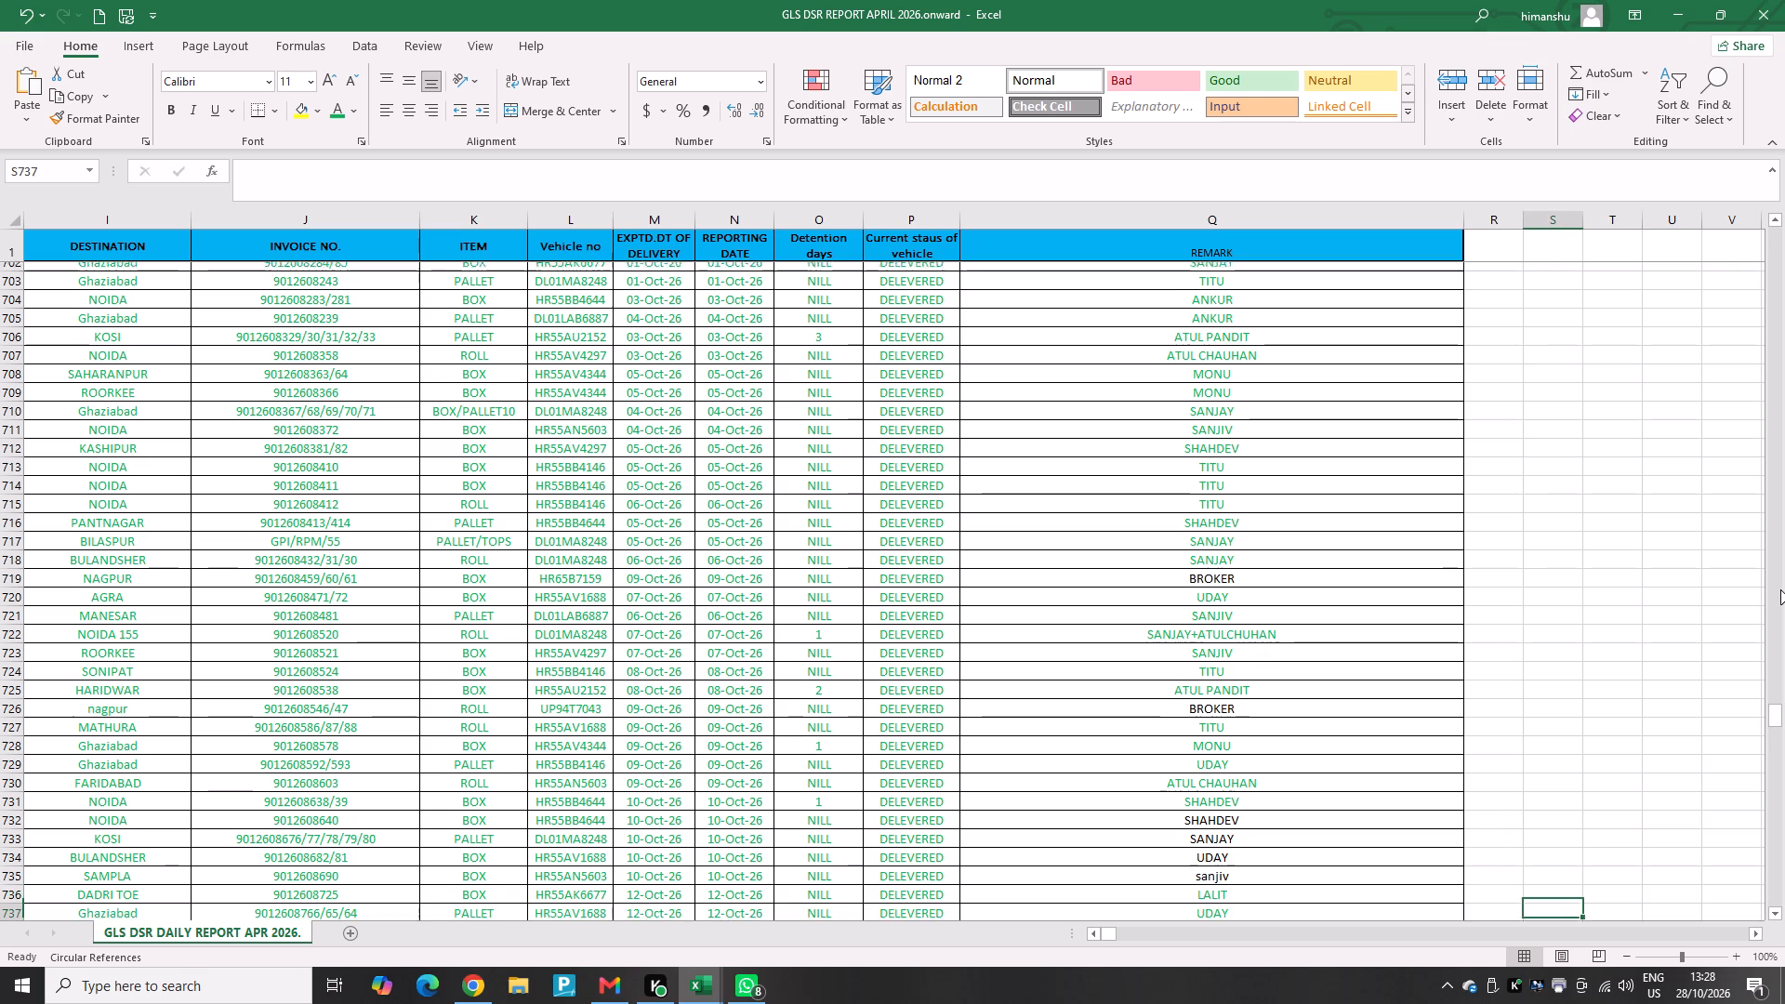
key(Left)
key(Left)
key(Left)
key(Right)
key(Down)
key(Down)
key(Down)
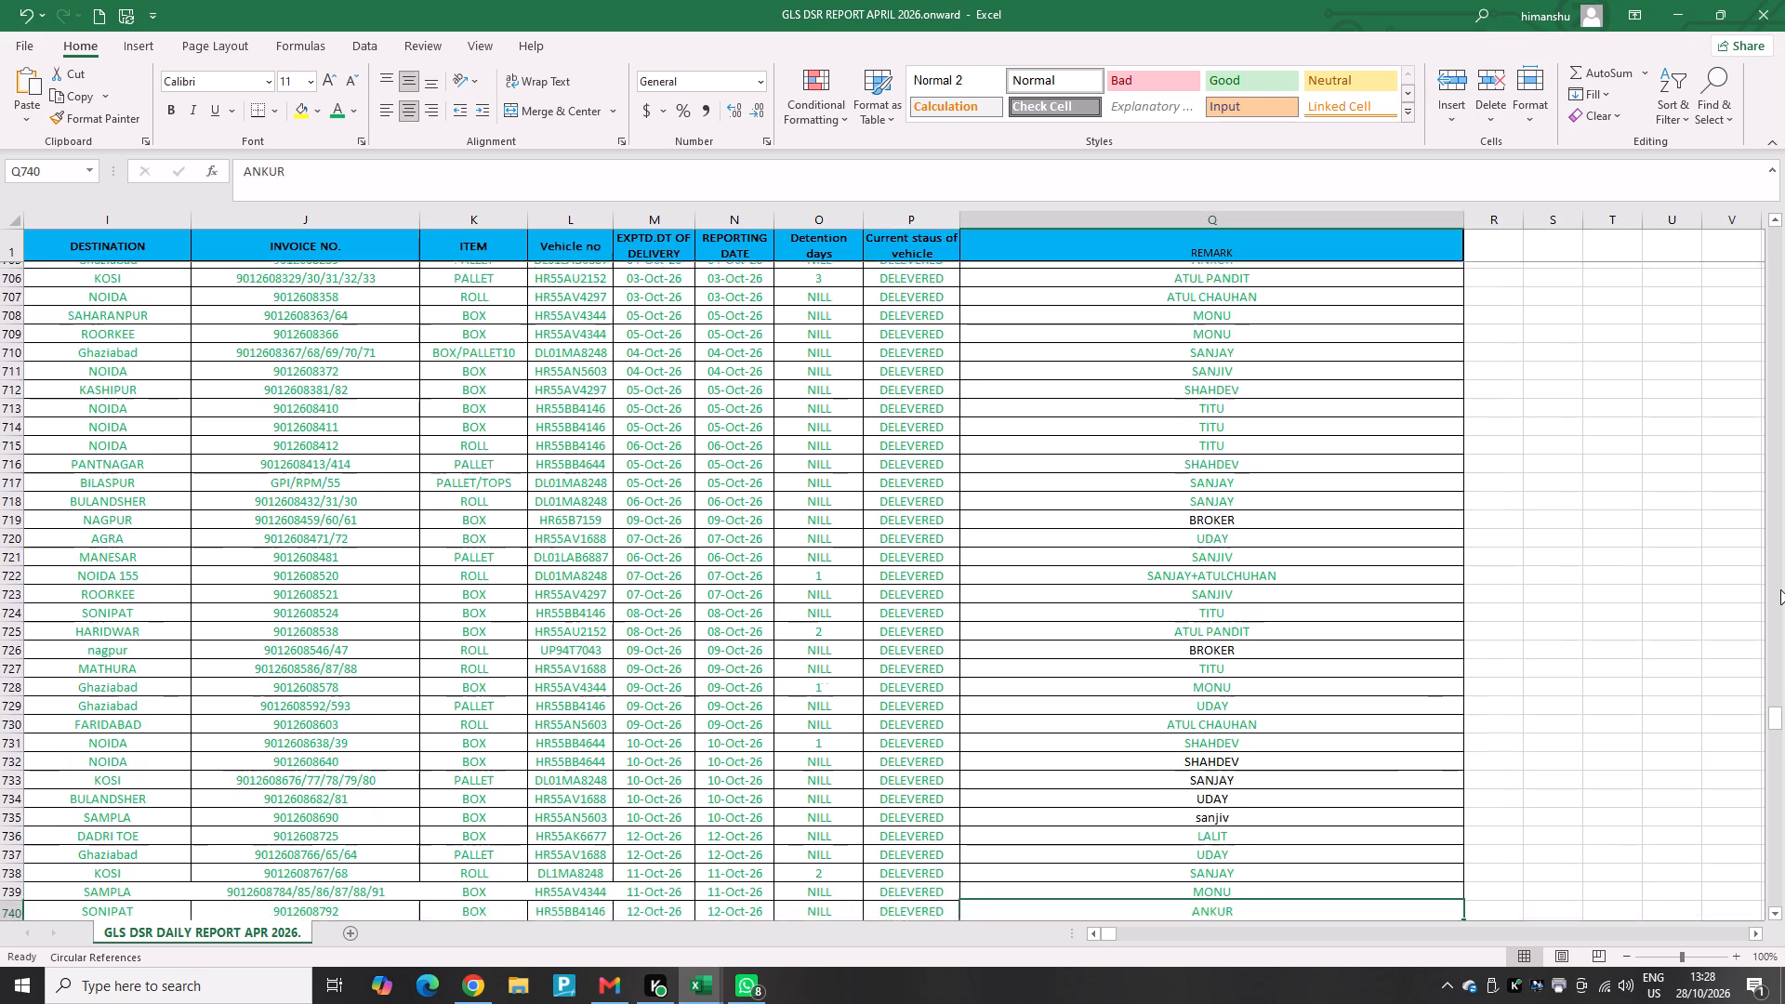
Continue through the remarks below row 740 and go to the REMARK of the NAGPUR consignment in row 743.
key(Down)
key(Down)
key(Down)
key(Down)
key(Down)
key(Up)
key(Up)
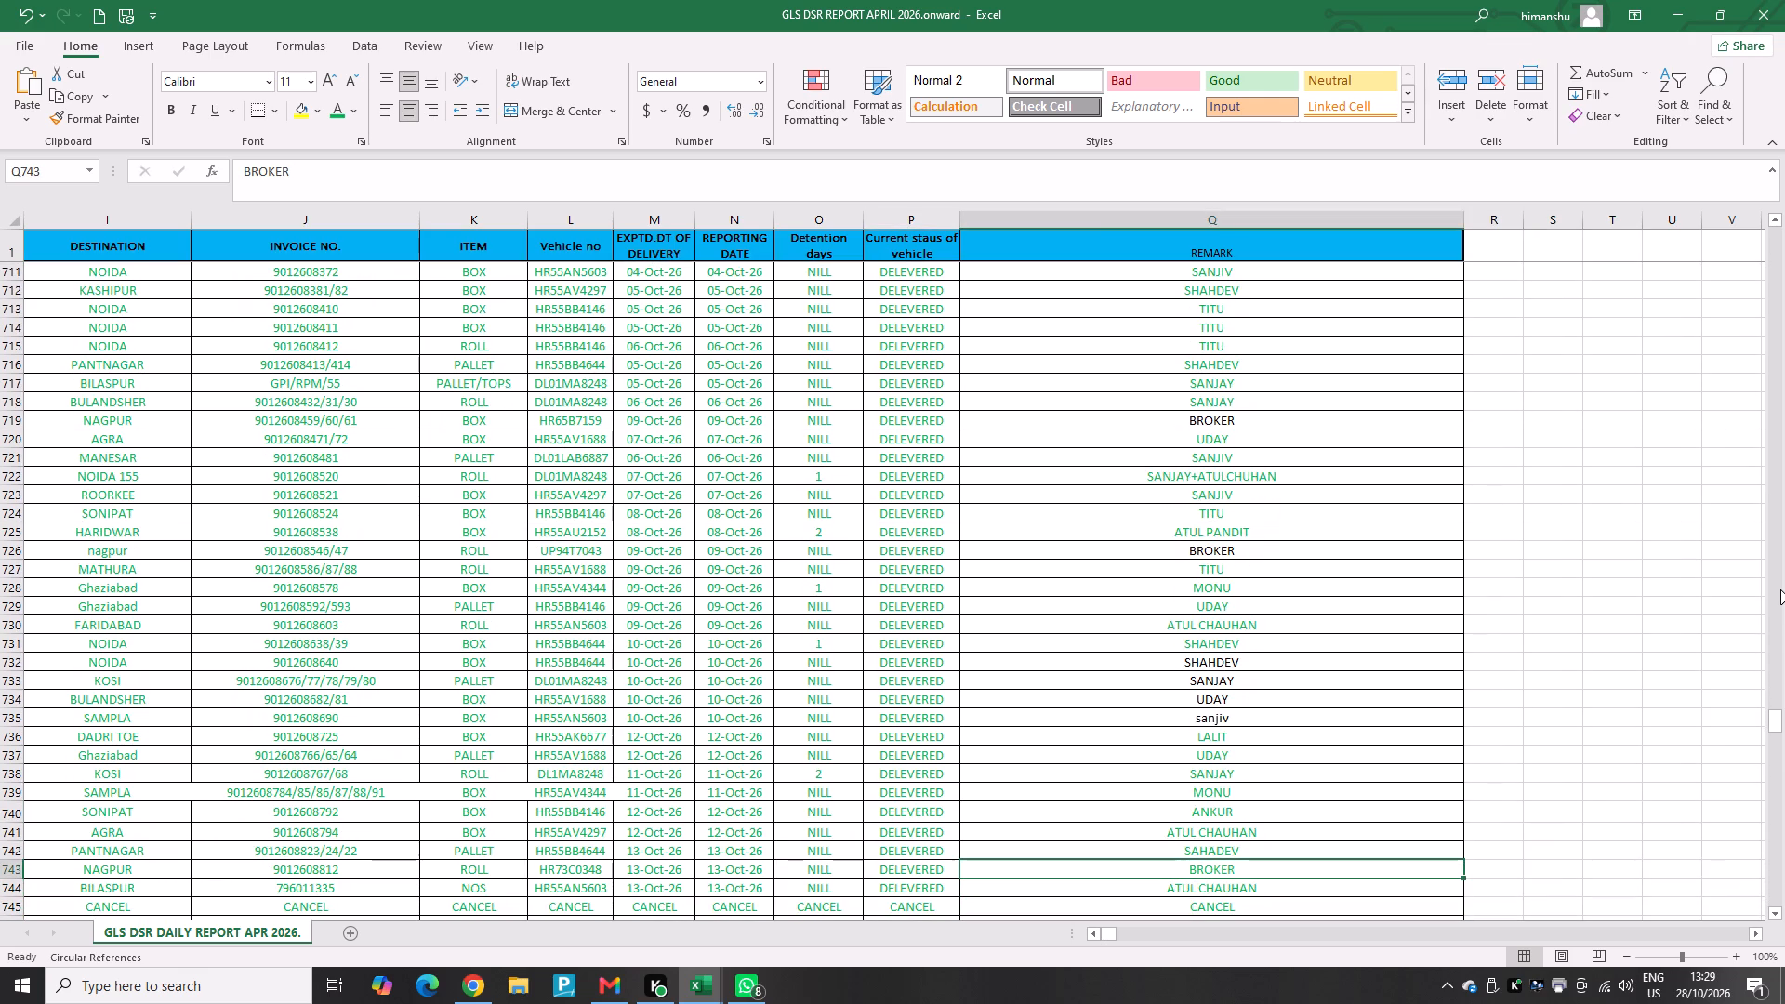
Scan the REMARK column from row 744 down to the PANT NAGAR consignment in row 771 for broker entries.
key(Down)
key(Down)
key(Down)
key(Down)
key(Down)
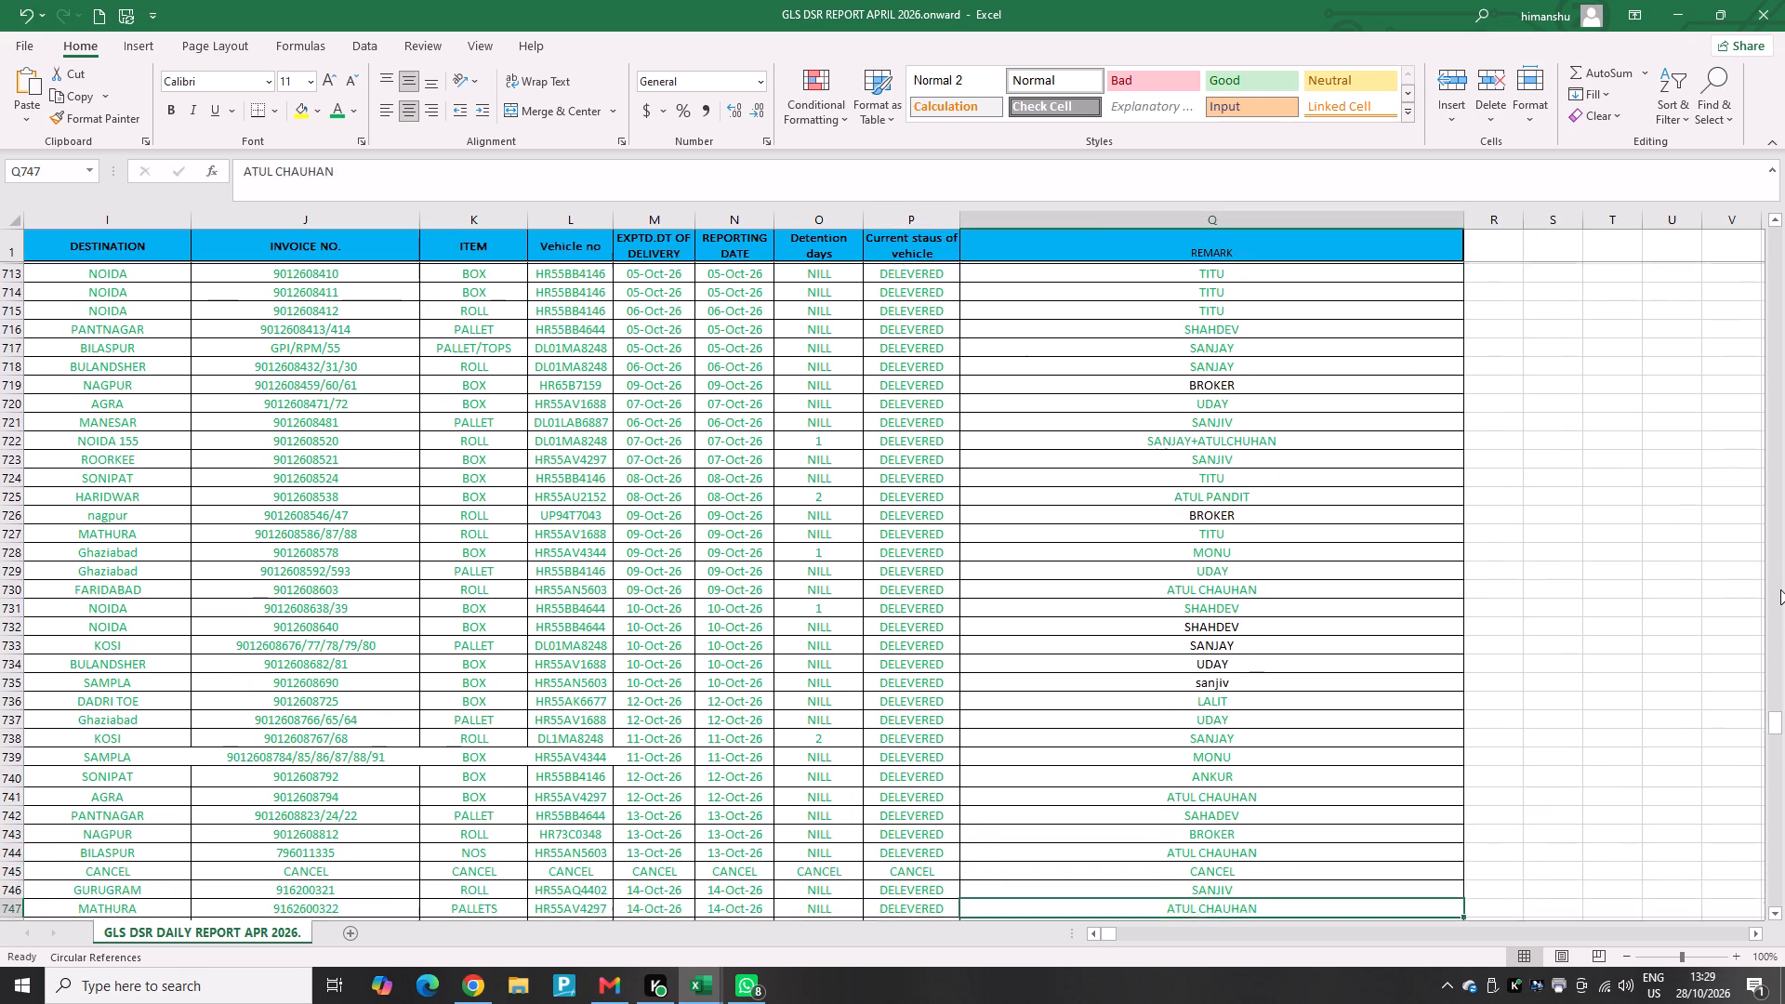
key(Down)
key(Down)
key(Down)
key(Down)
key(Down)
key(Down)
key(Down)
key(Down)
key(Down)
key(Down)
key(Down)
key(Down)
key(Down)
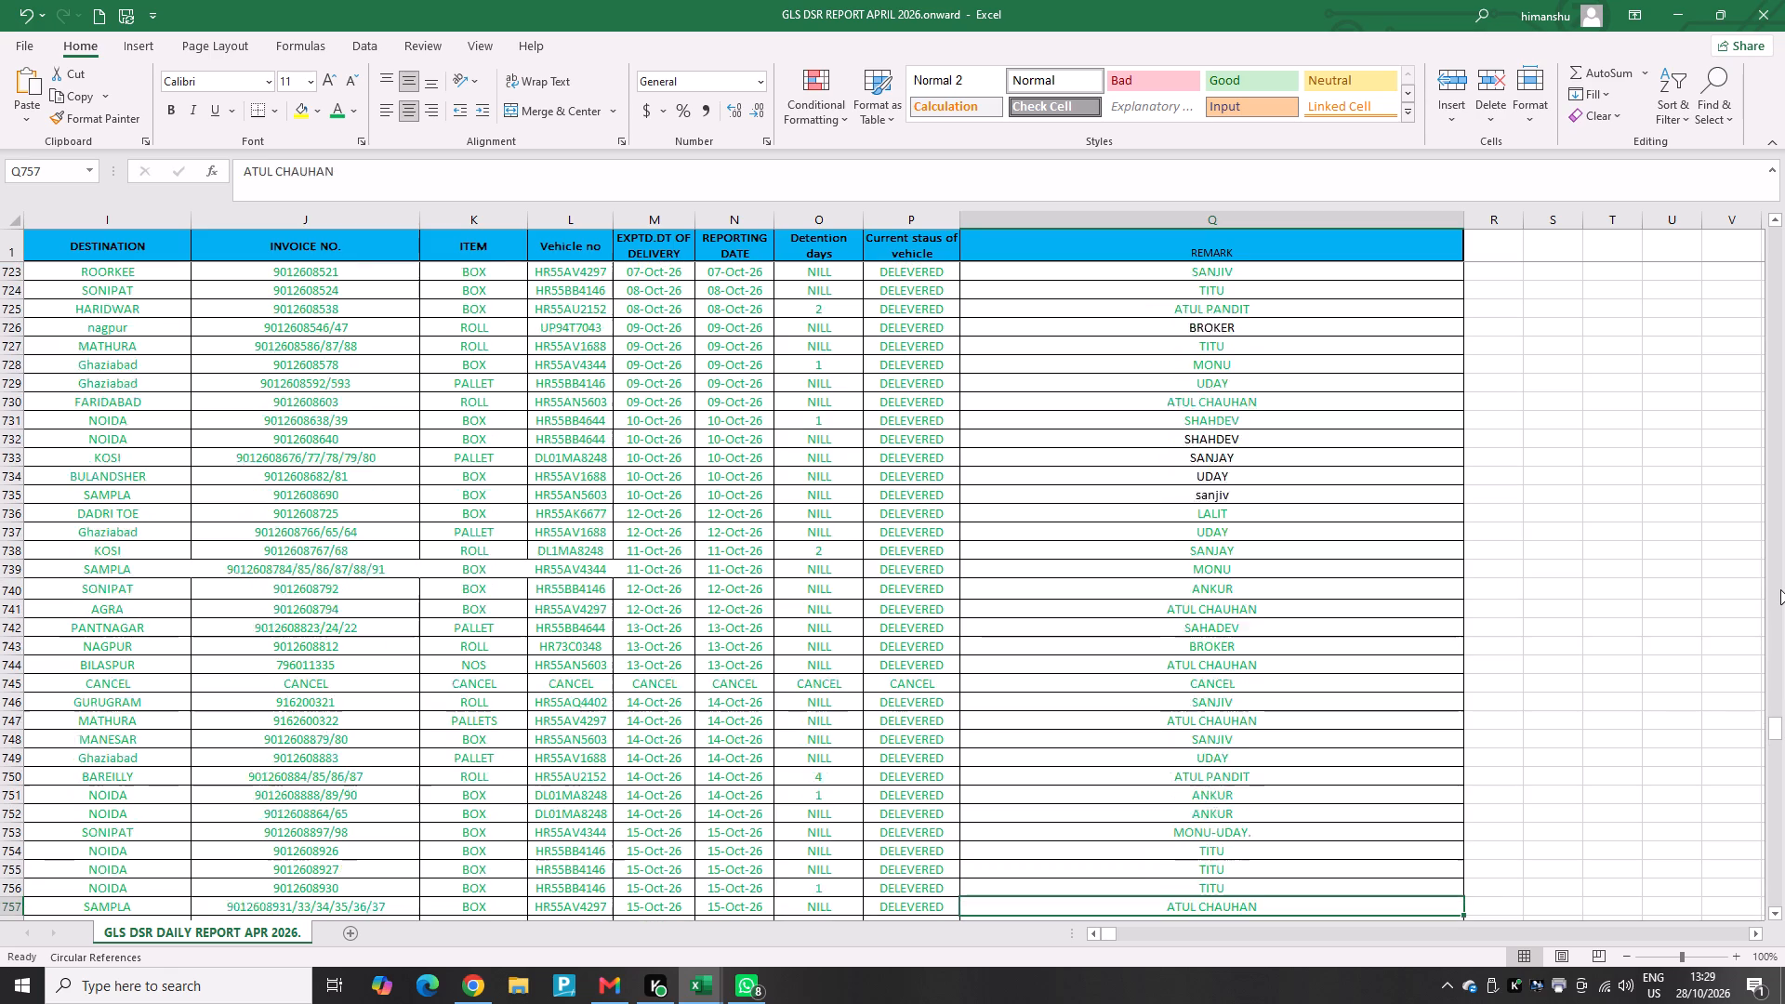
key(Down)
key(Down)
key(Down)
key(Down)
key(Down)
key(Down)
key(Down)
key(Down)
key(Down)
key(Down)
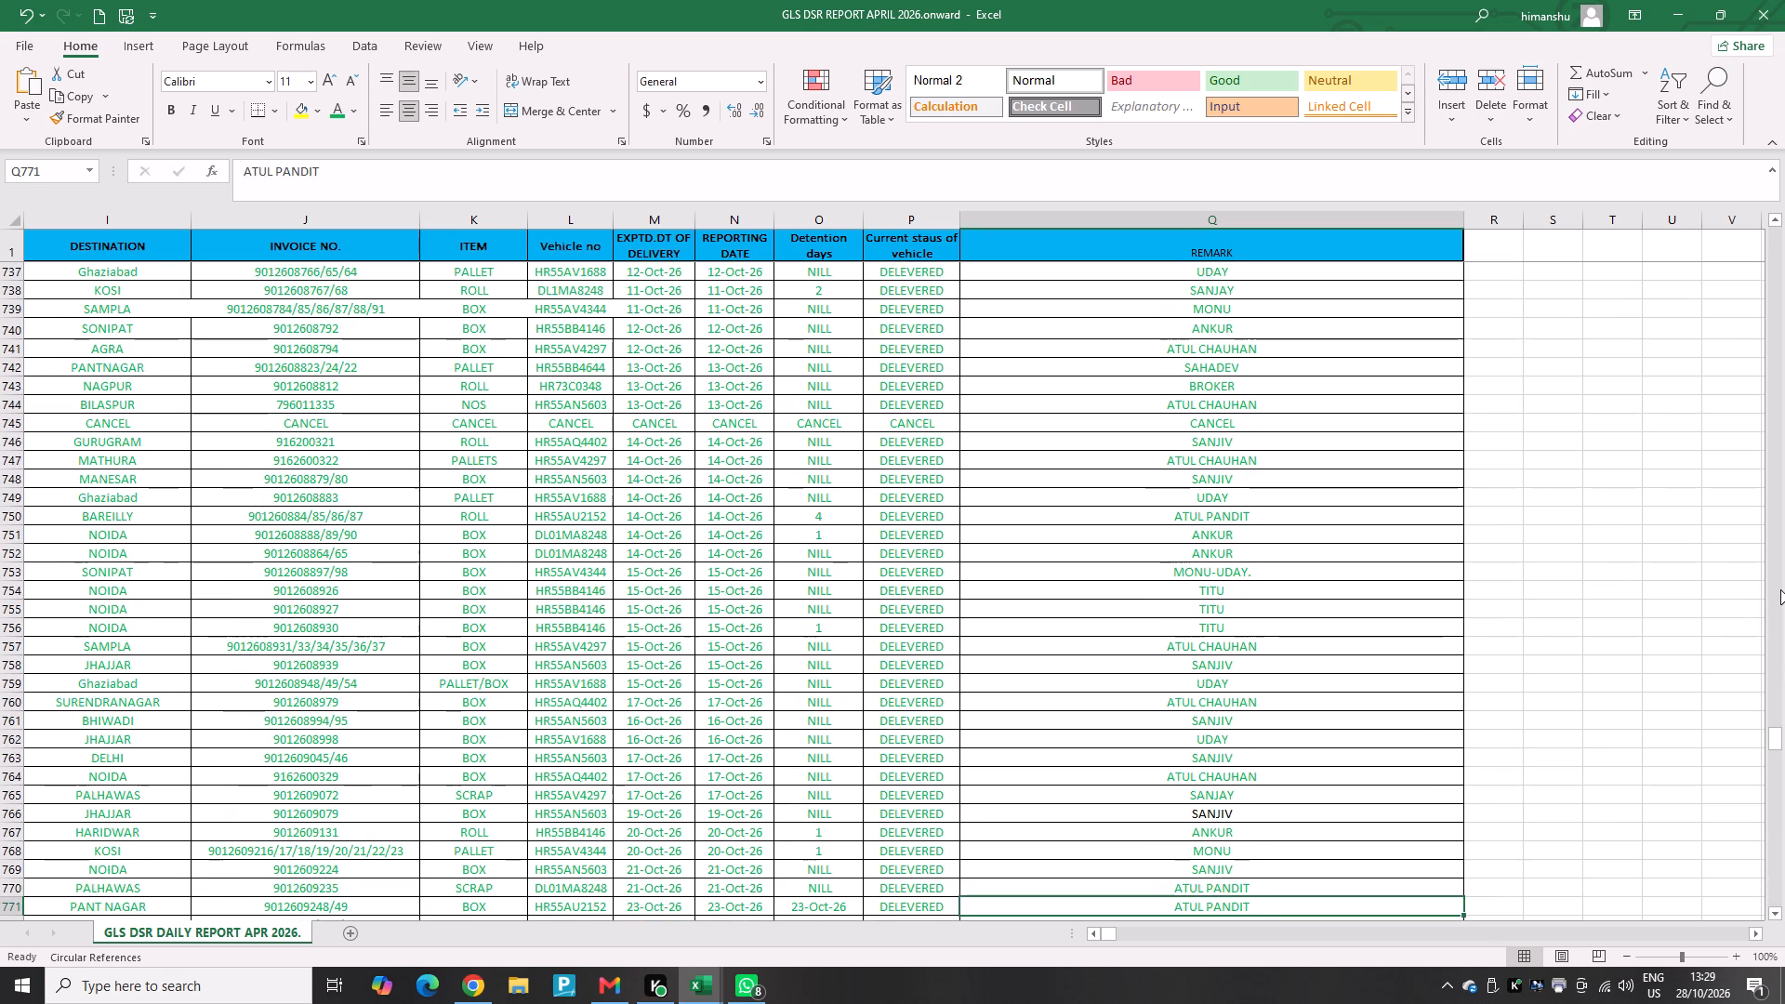
Scan the remarks from row 772 down to the latest consignments, expected for delivery on 28-Oct-26.
key(Down)
key(Down)
key(Down)
key(Down)
key(Down)
key(Down)
key(Down)
key(Down)
key(Down)
key(Down)
key(Down)
key(Down)
key(Down)
key(Down)
key(Down)
key(Down)
key(Down)
key(Down)
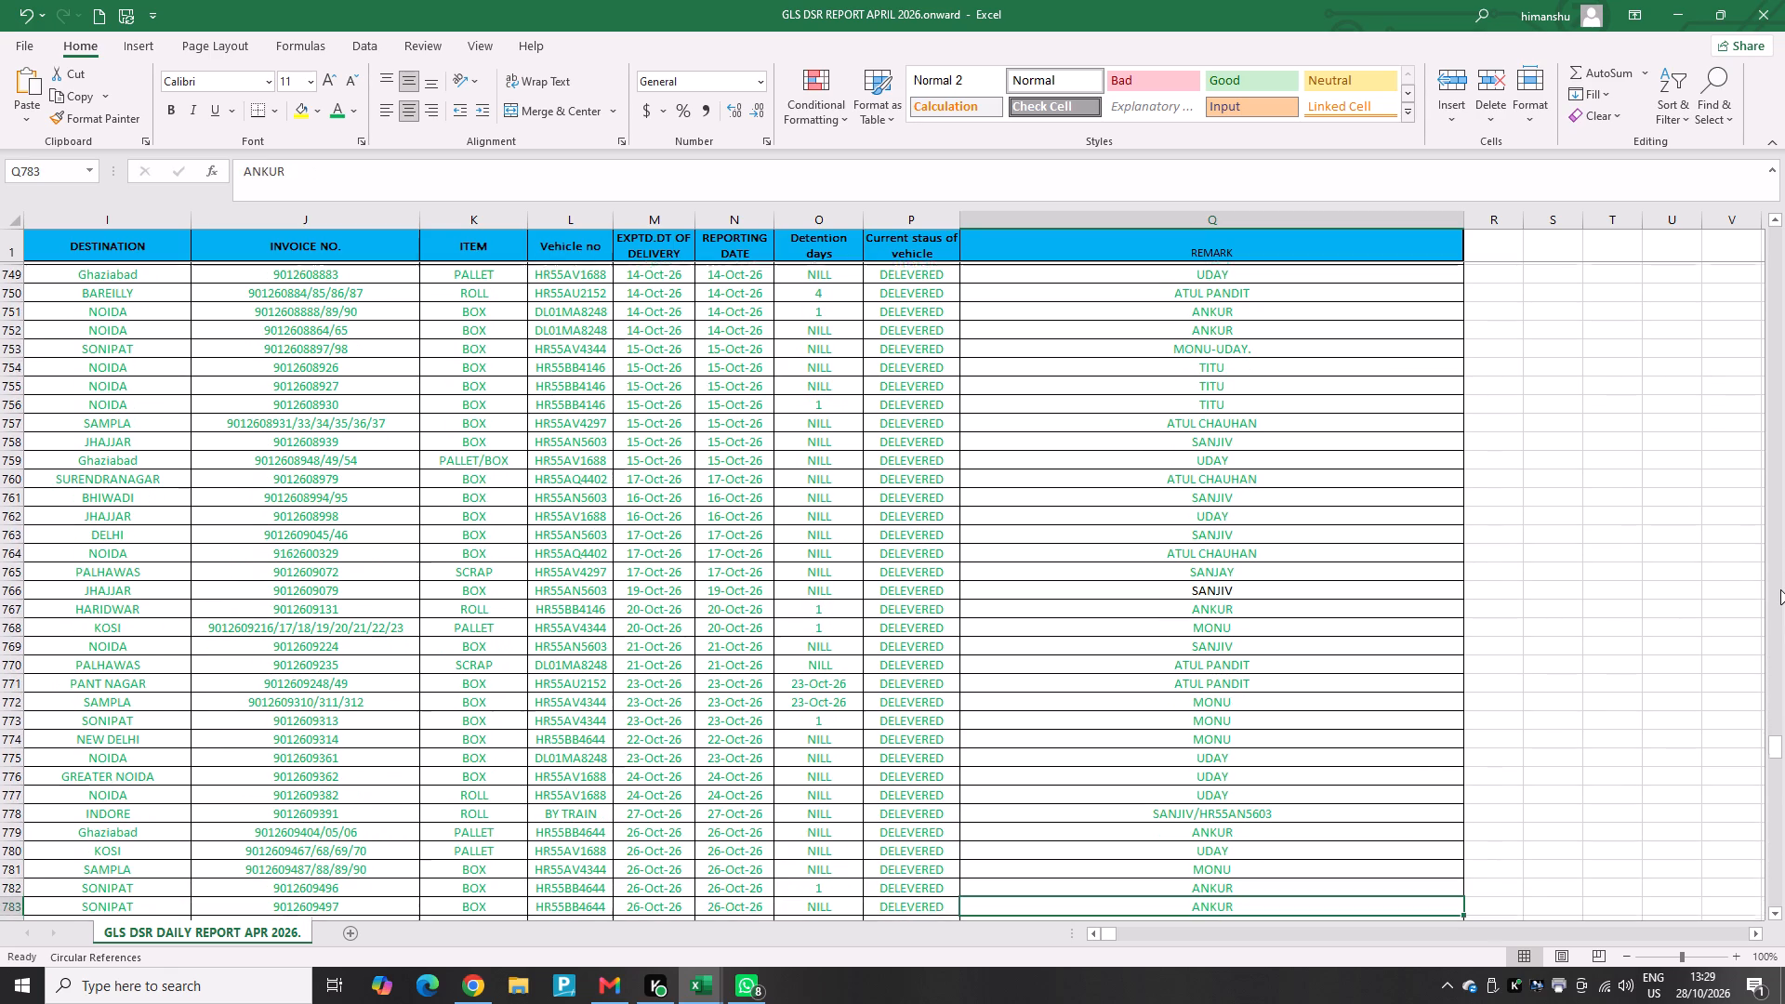
Go back up the REMARK column to the NAGPUR broker consignment in row 743.
key(Up)
key(Up)
key(Up)
key(Up)
key(Up)
key(Up)
key(Up)
key(Up)
key(Up)
key(Up)
key(Up)
key(Up)
key(Up)
key(Up)
key(Up)
key(Up)
key(Up)
key(Up)
key(Up)
key(Up)
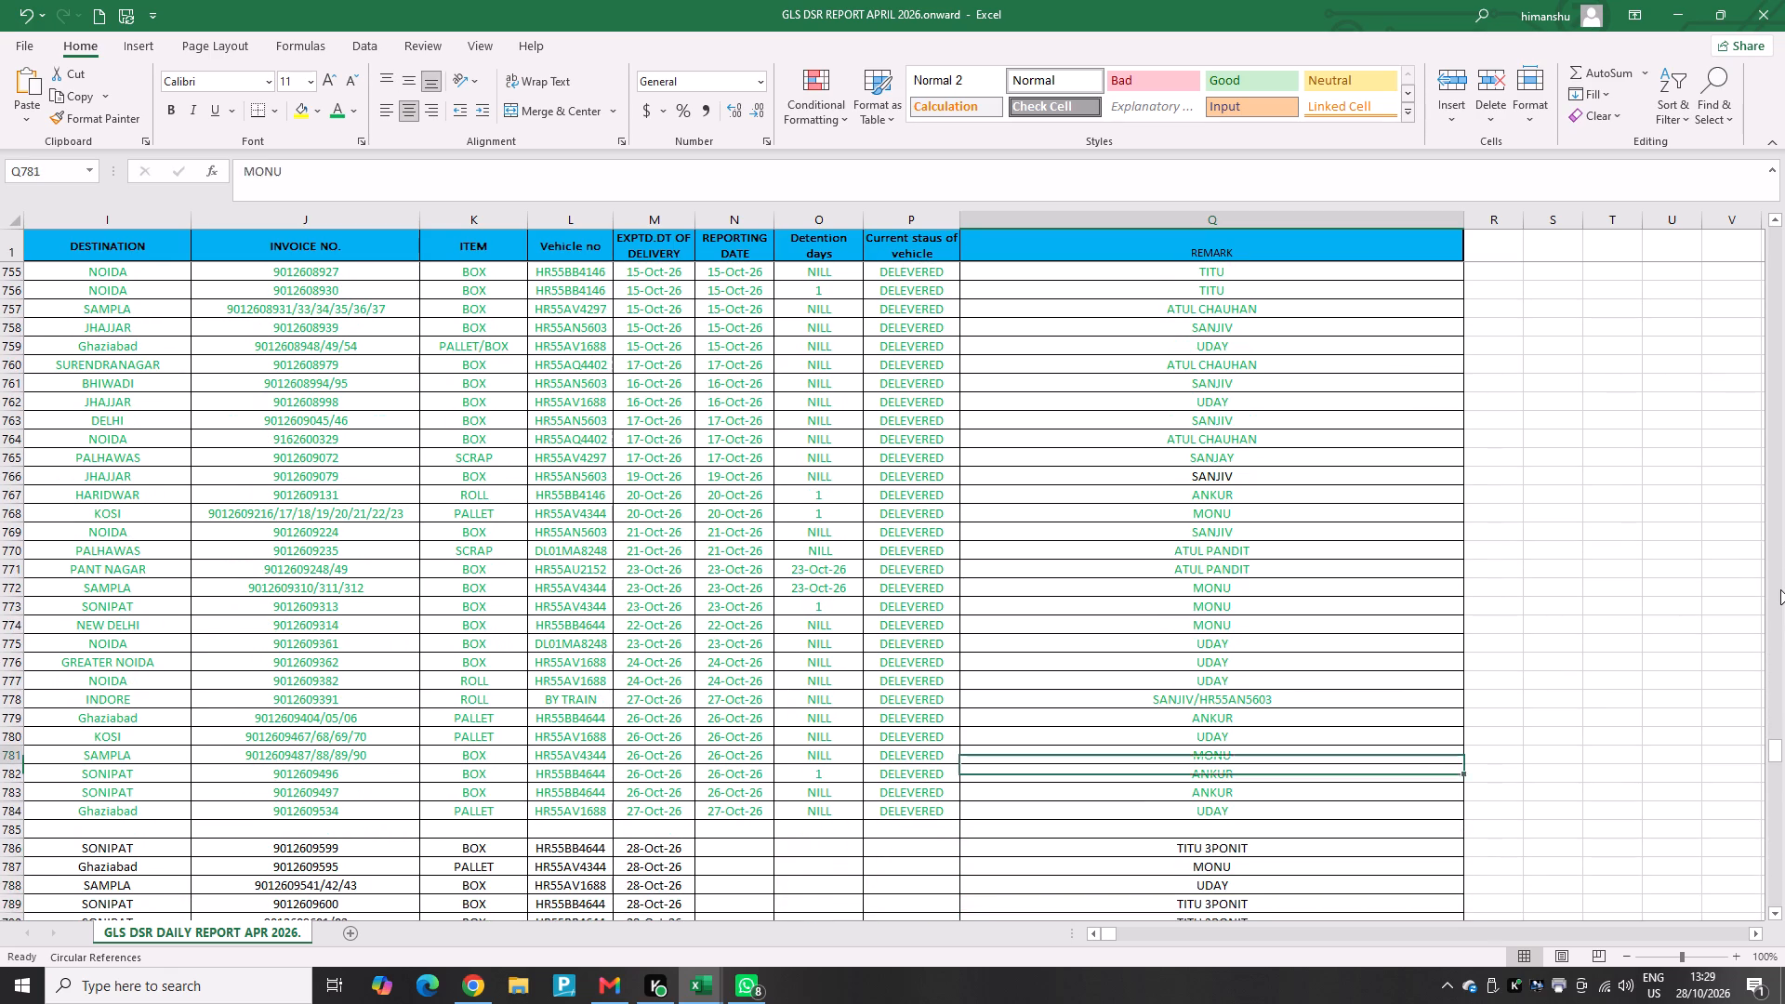
key(Up)
key(Up)
key(Up)
key(Up)
key(Up)
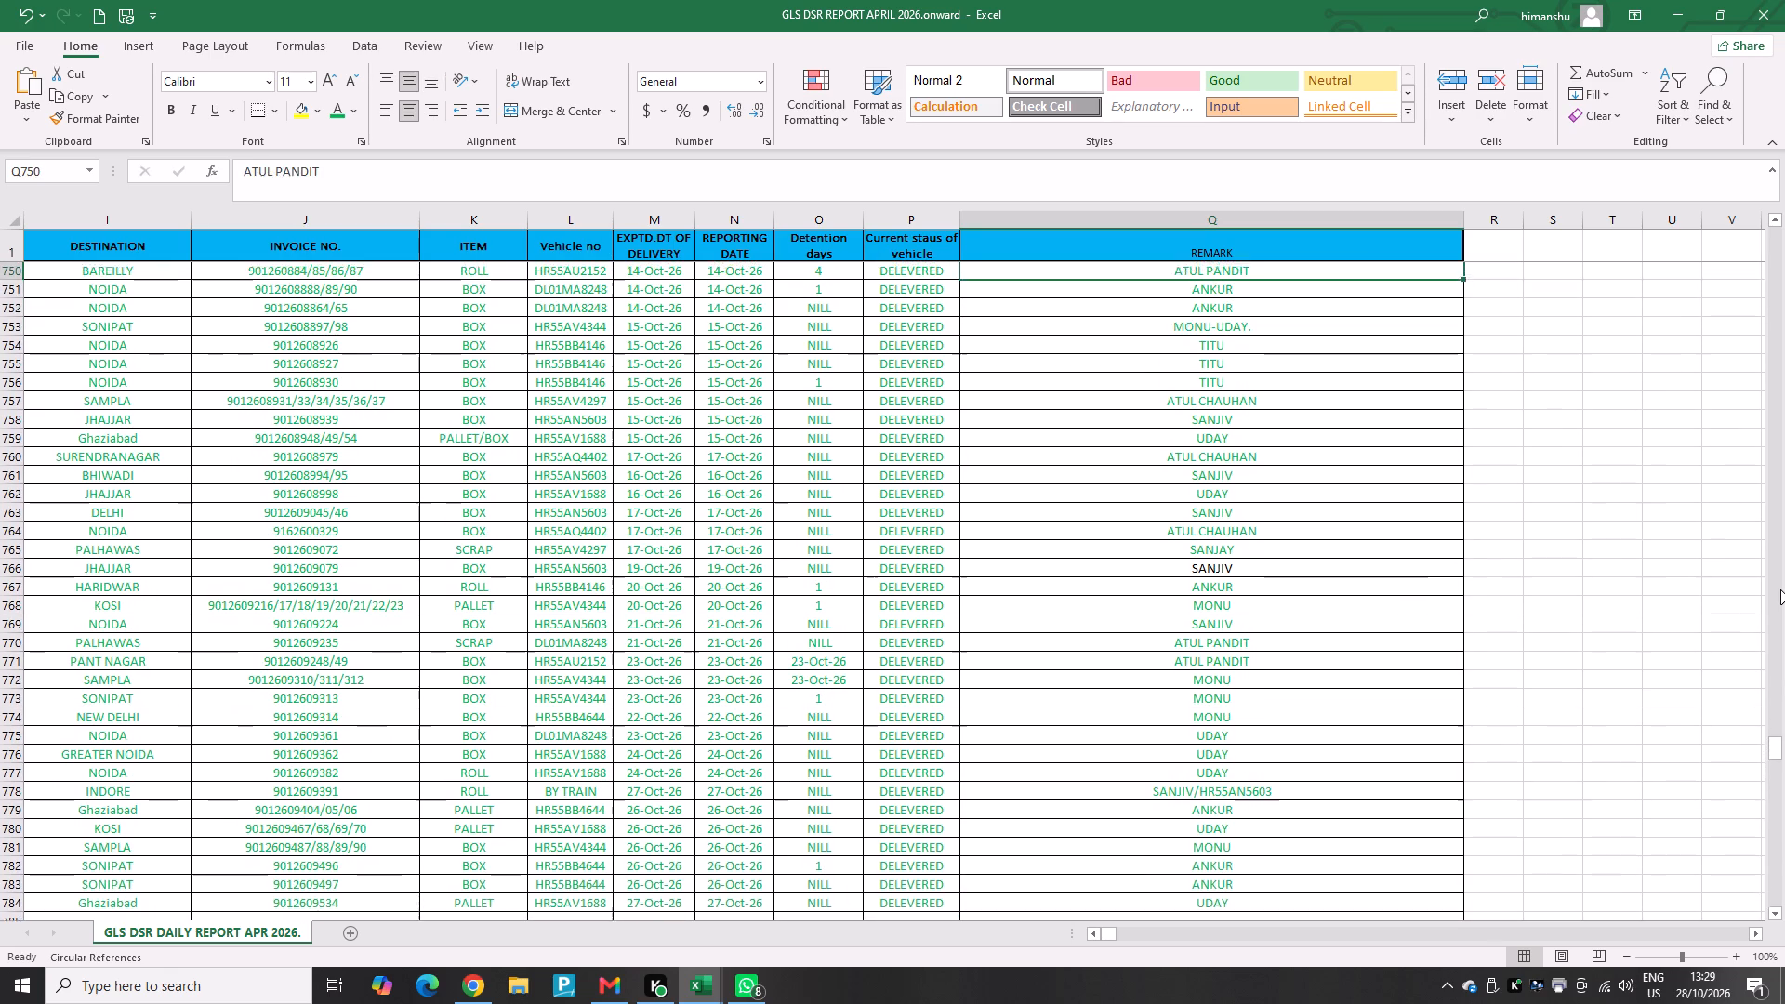
key(Up)
key(Up)
key(Up)
key(Up)
key(Up)
key(Up)
key(Up)
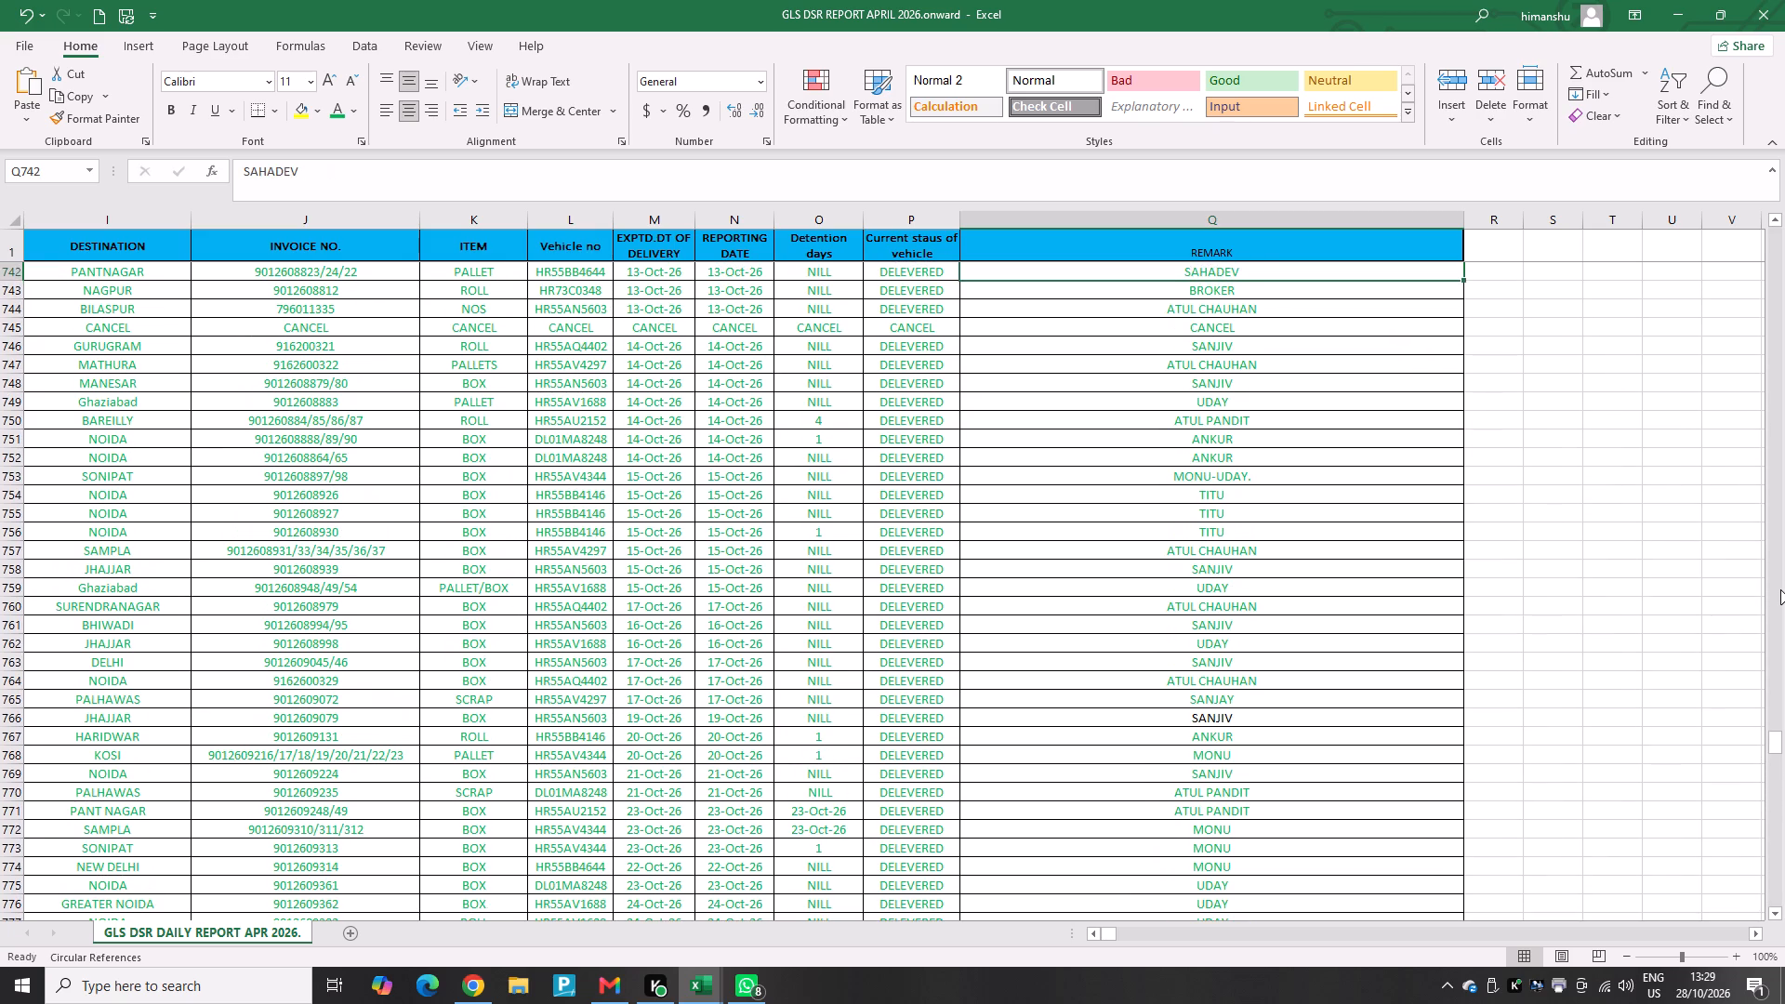
key(Down)
key(Up)
key(Down)
Check row 743 from its vehicle status back to its CN. NO. and S.NO.
key(Left)
key(Left)
key(Left)
key(Left)
key(Left)
key(Left)
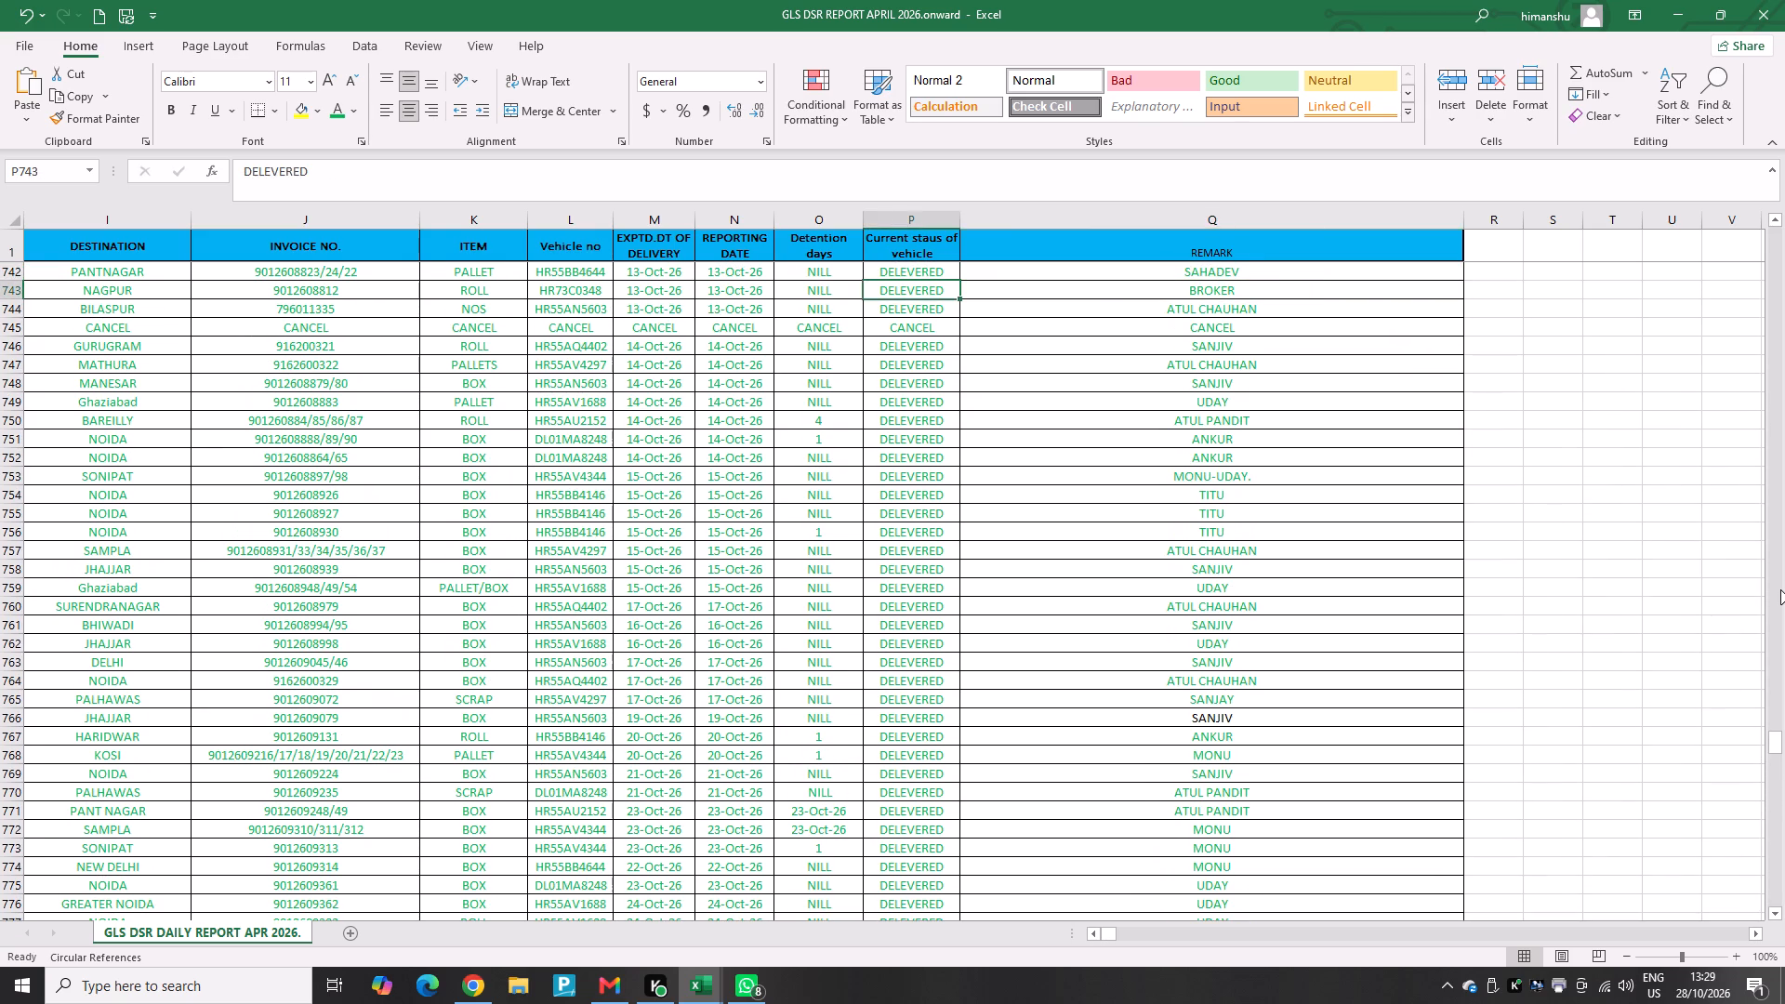
key(Left)
key(Left)
key(Left)
key(Left)
key(Left)
key(Left)
key(Left)
key(Left)
key(Left)
key(Left)
key(Left)
key(Left)
key(Left)
key(Left)
key(Left)
key(Left)
key(Left)
key(Left)
key(Left)
key(Left)
key(Right)
key(Right)
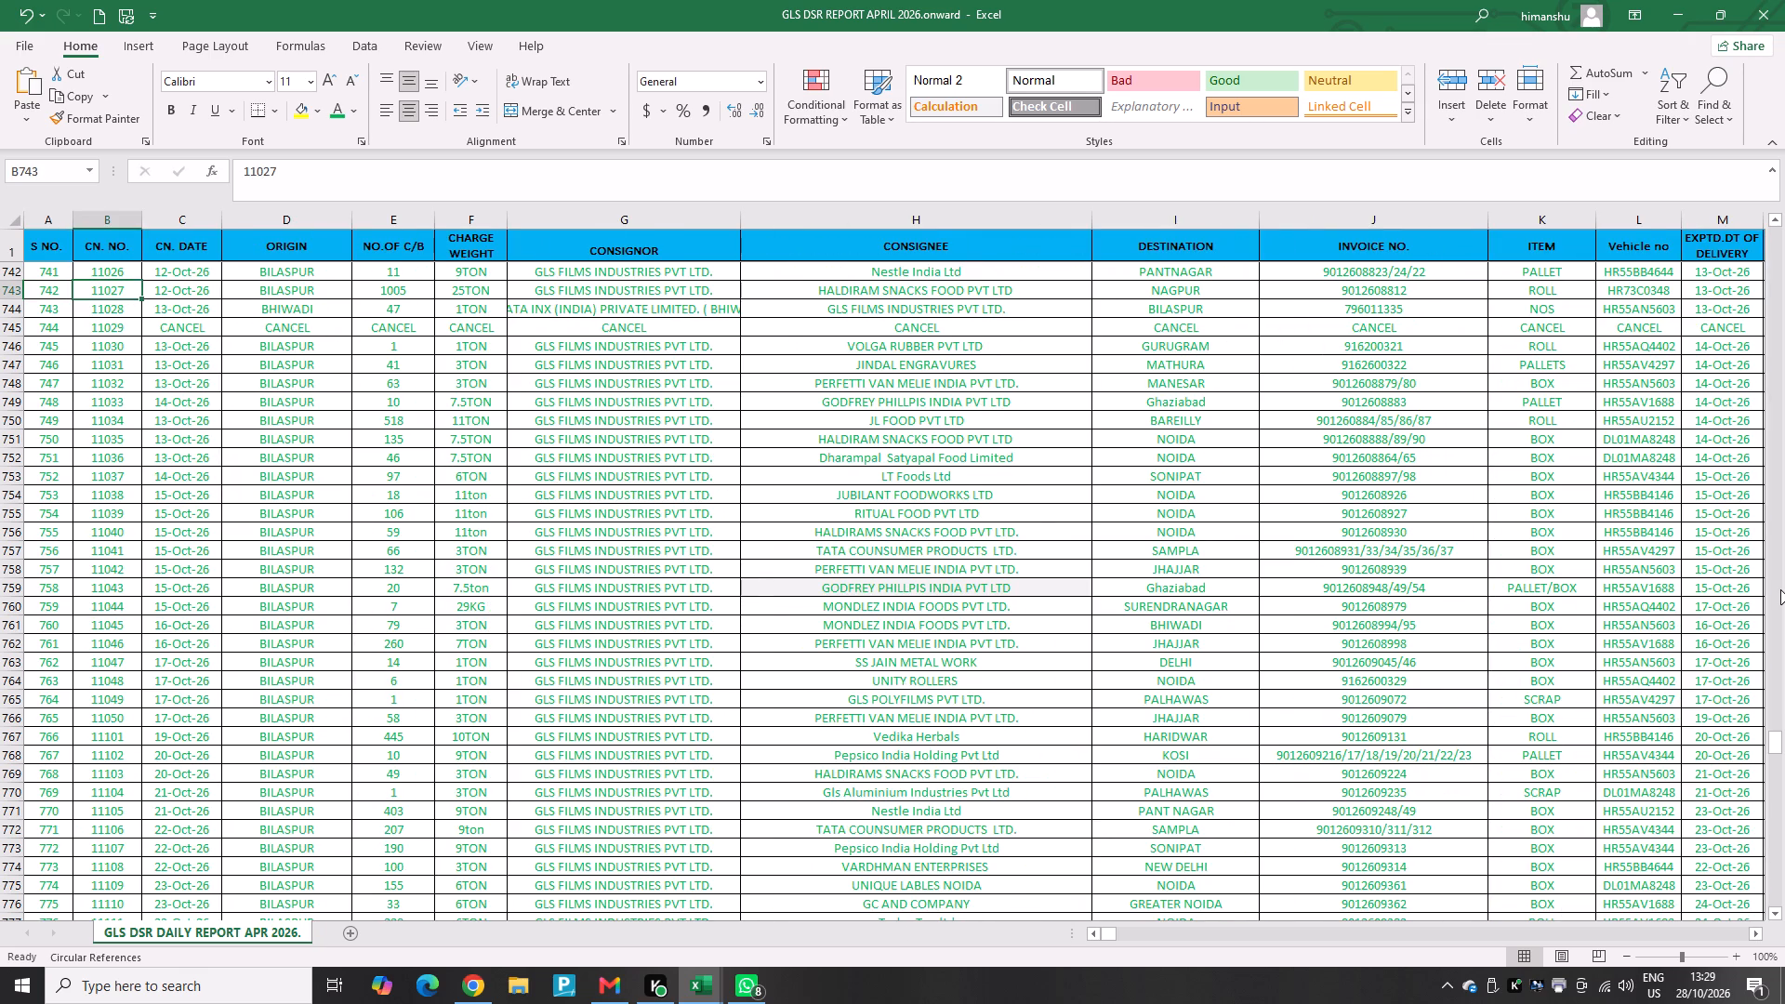
key(Left)
Review row 743 across its charge weight, consignee, invoice, vehicle and delivery dates, returning to its REMARK.
key(Right)
key(Right)
key(Right)
key(Right)
key(Right)
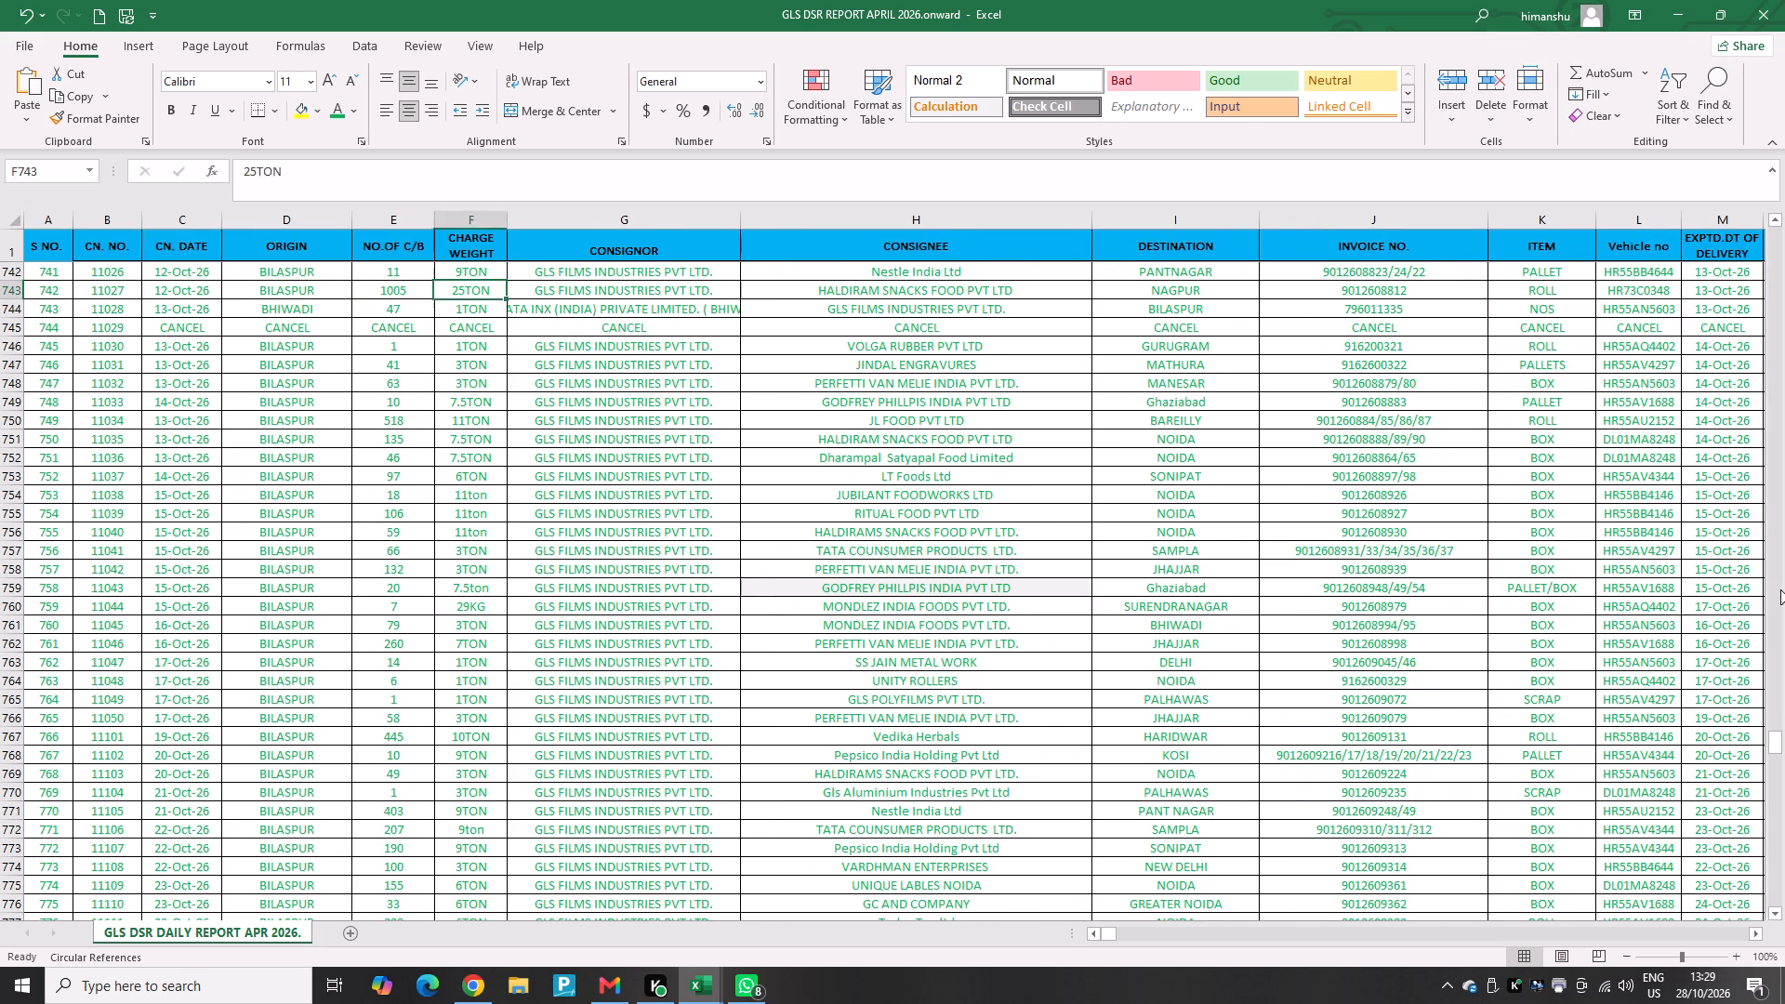
key(Right)
key(Right)
key(Right)
key(Right)
key(Right)
key(Right)
key(Right)
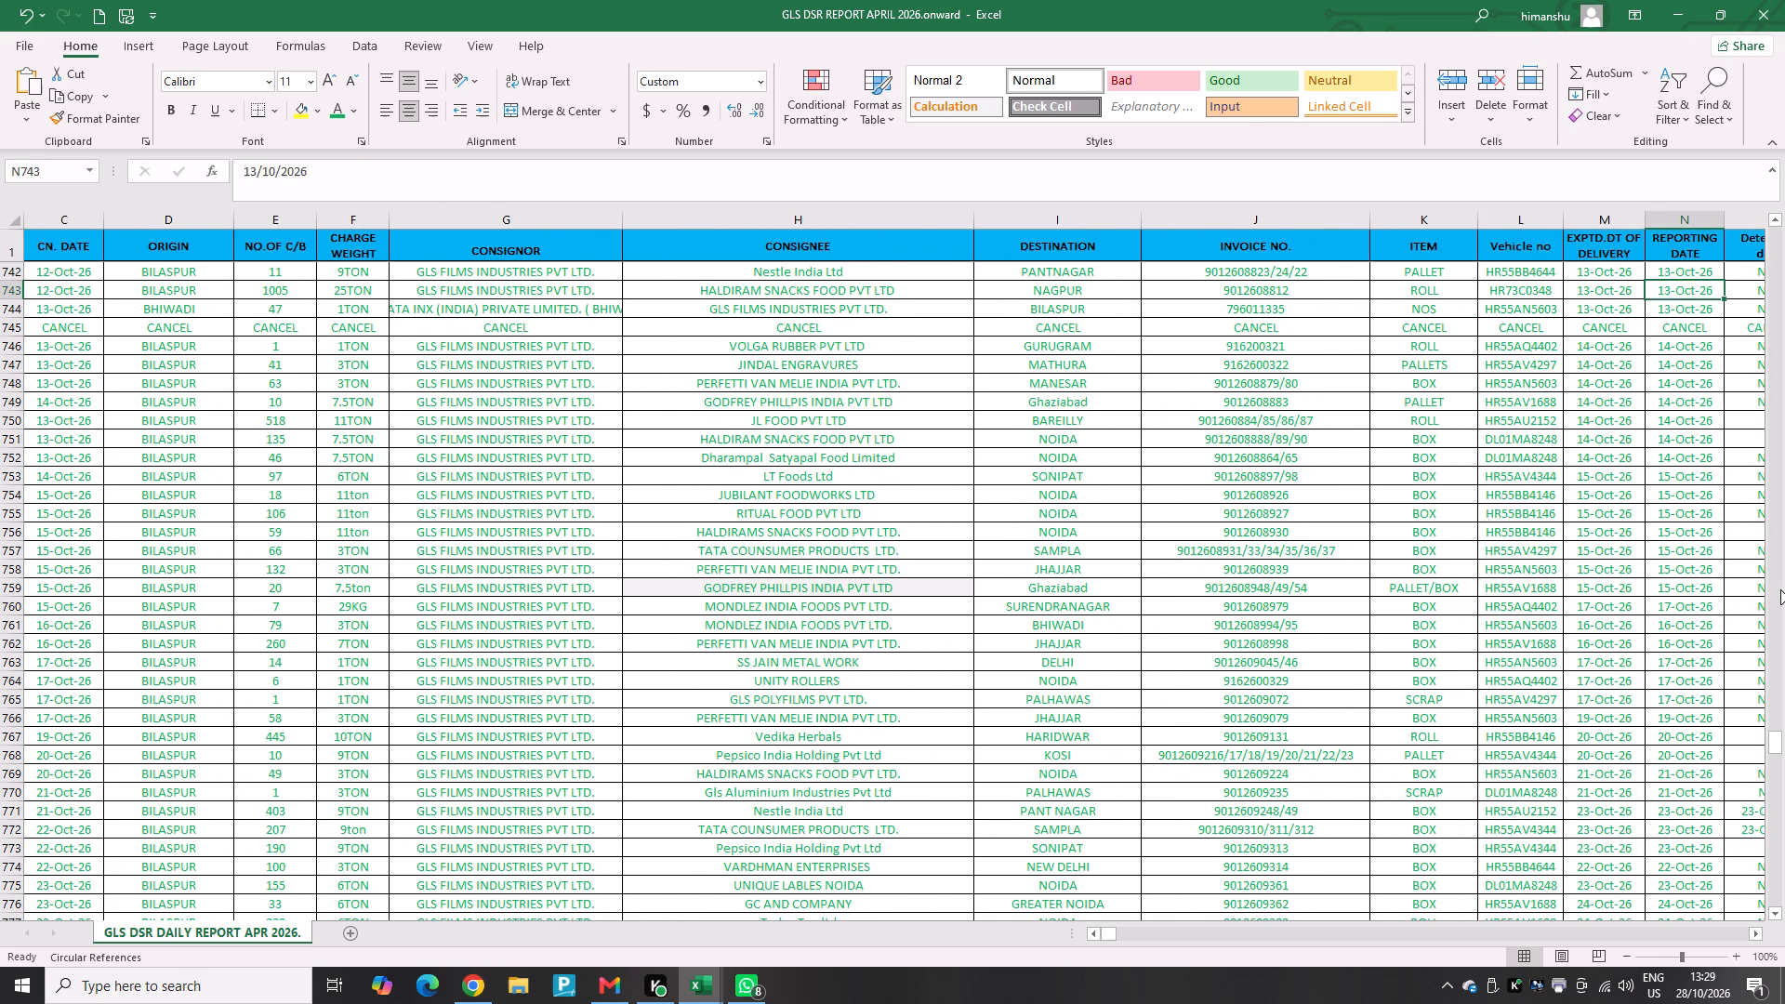
key(Right)
key(Right)
key(Right)
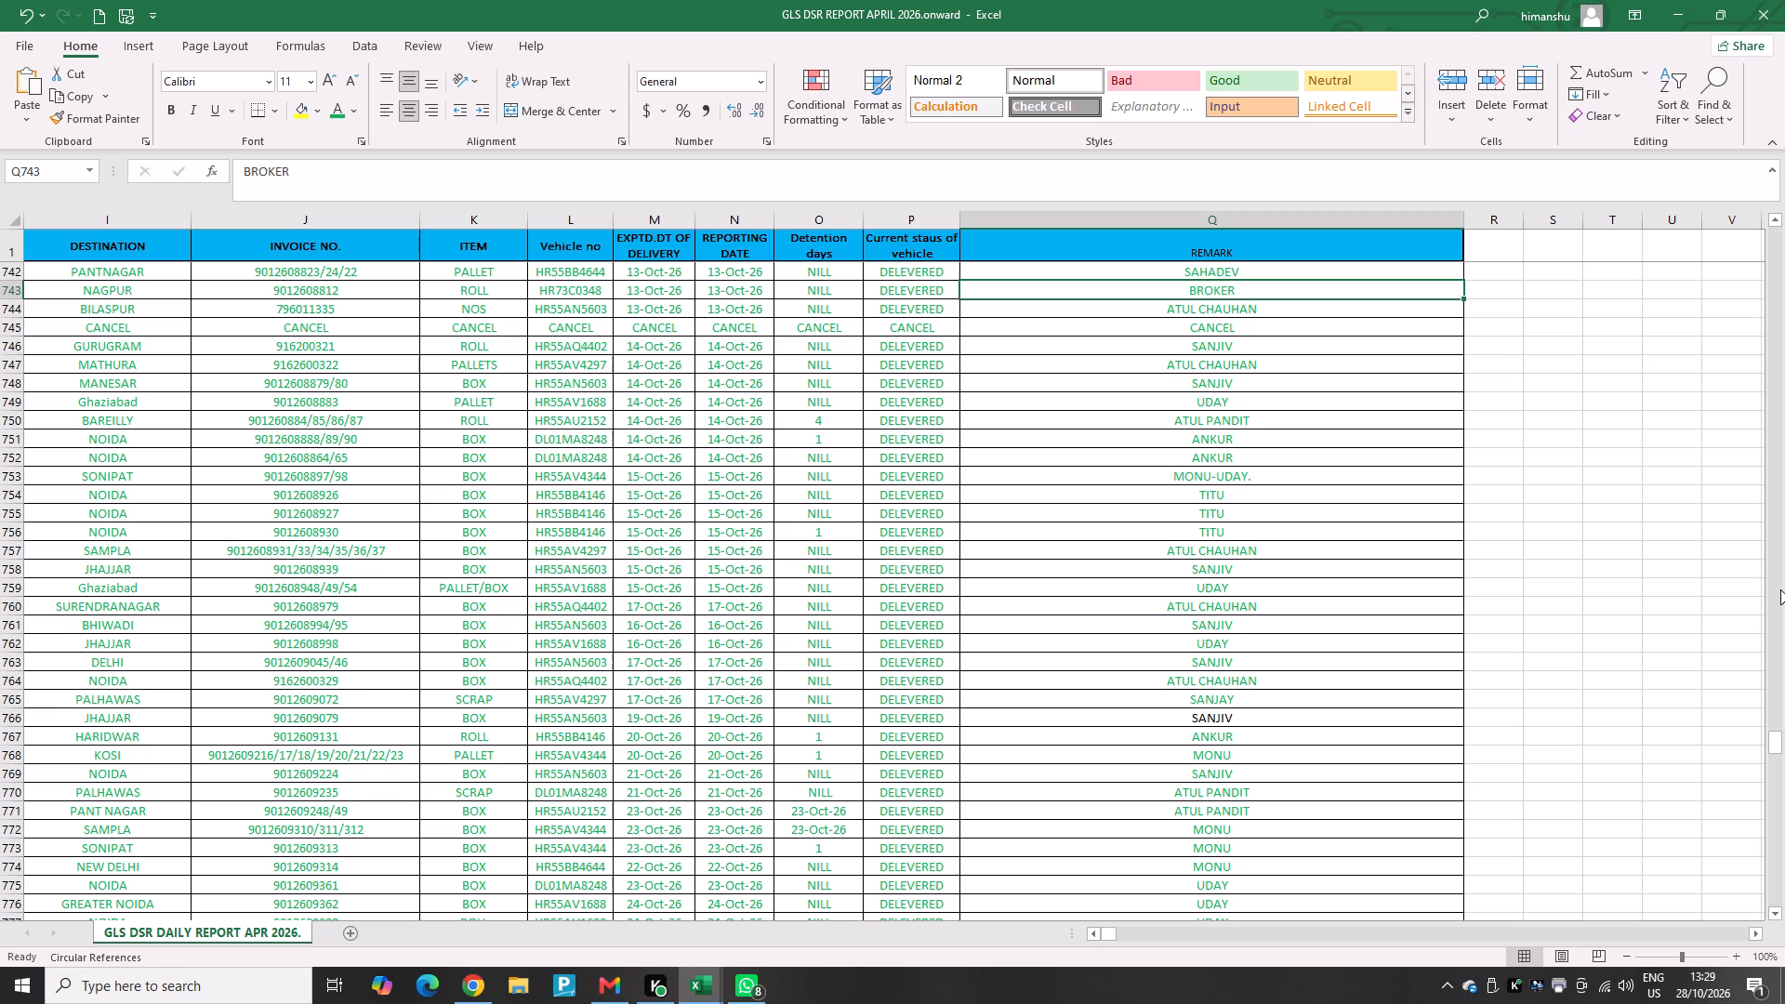
Go up the REMARK column from row 743 to the nagpur broker consignment in row 726.
key(Up)
key(Up)
key(Up)
key(Up)
key(Up)
key(Up)
key(Up)
key(Up)
key(Up)
key(Up)
key(Up)
key(Up)
key(Up)
key(Up)
key(Up)
key(Up)
key(Up)
key(Up)
key(Up)
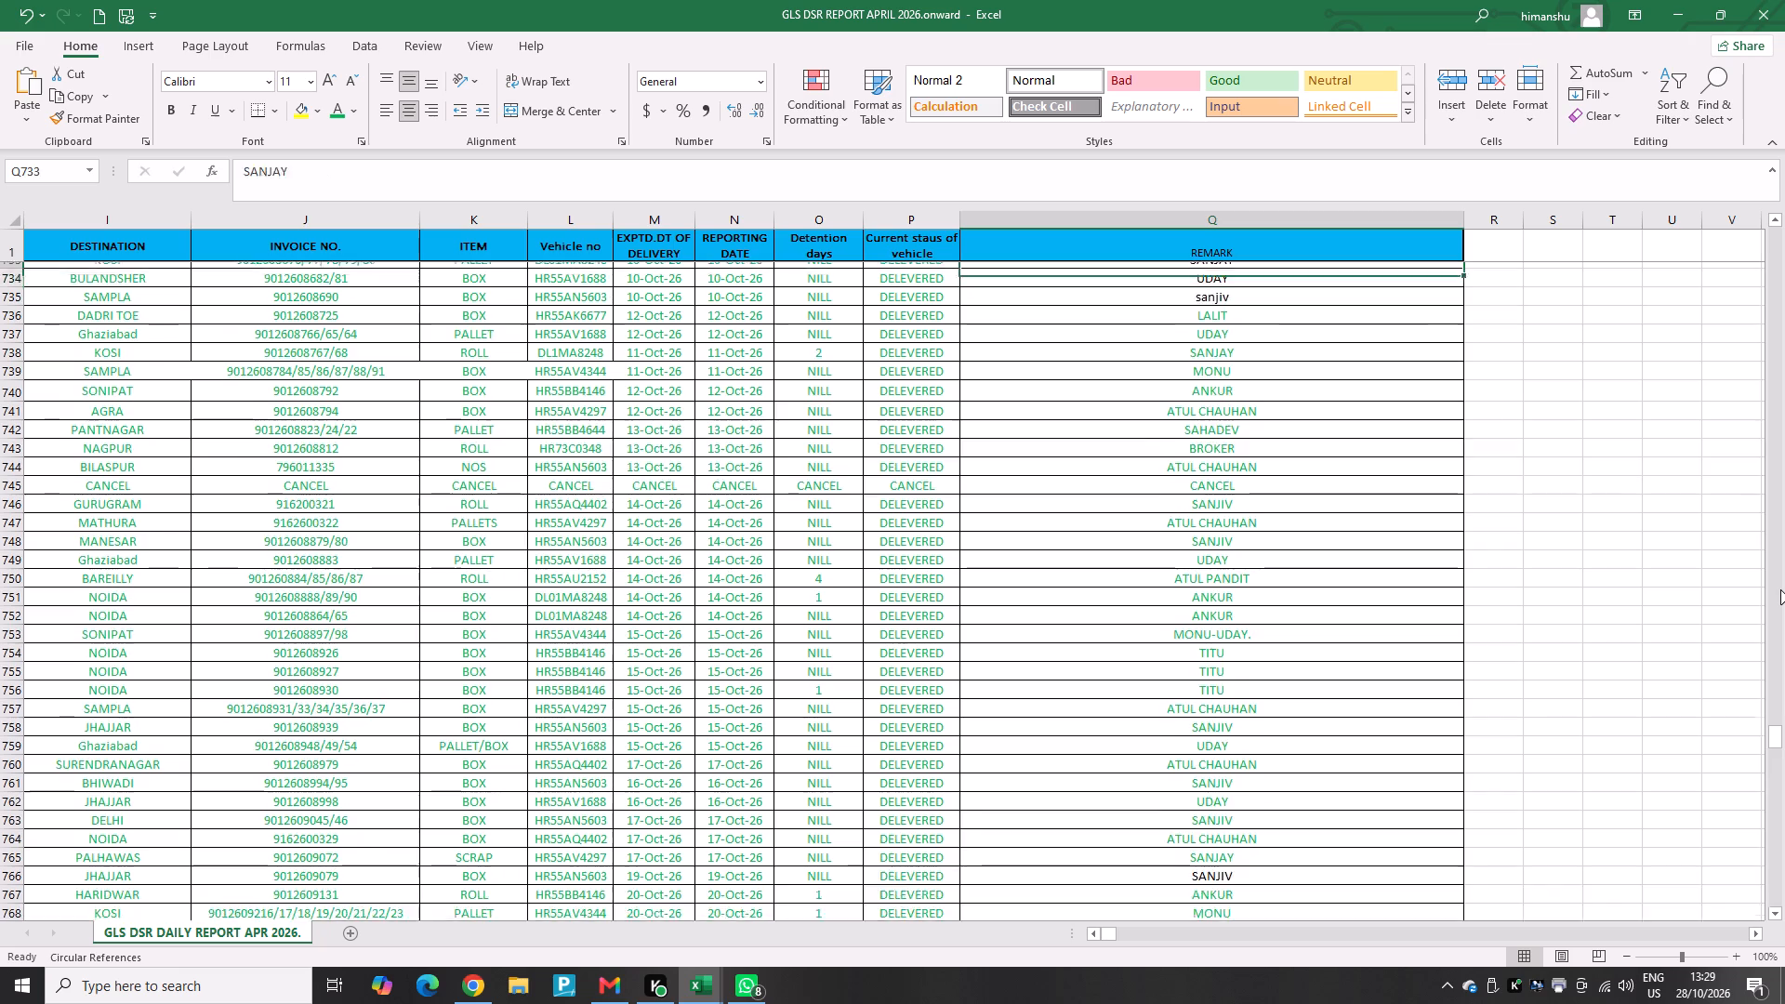
key(Down)
key(Down)
Check row 726 from its remark back through the vehicle number to the item, returning to the vehicle status.
key(Left)
key(Left)
key(Left)
key(Left)
key(Left)
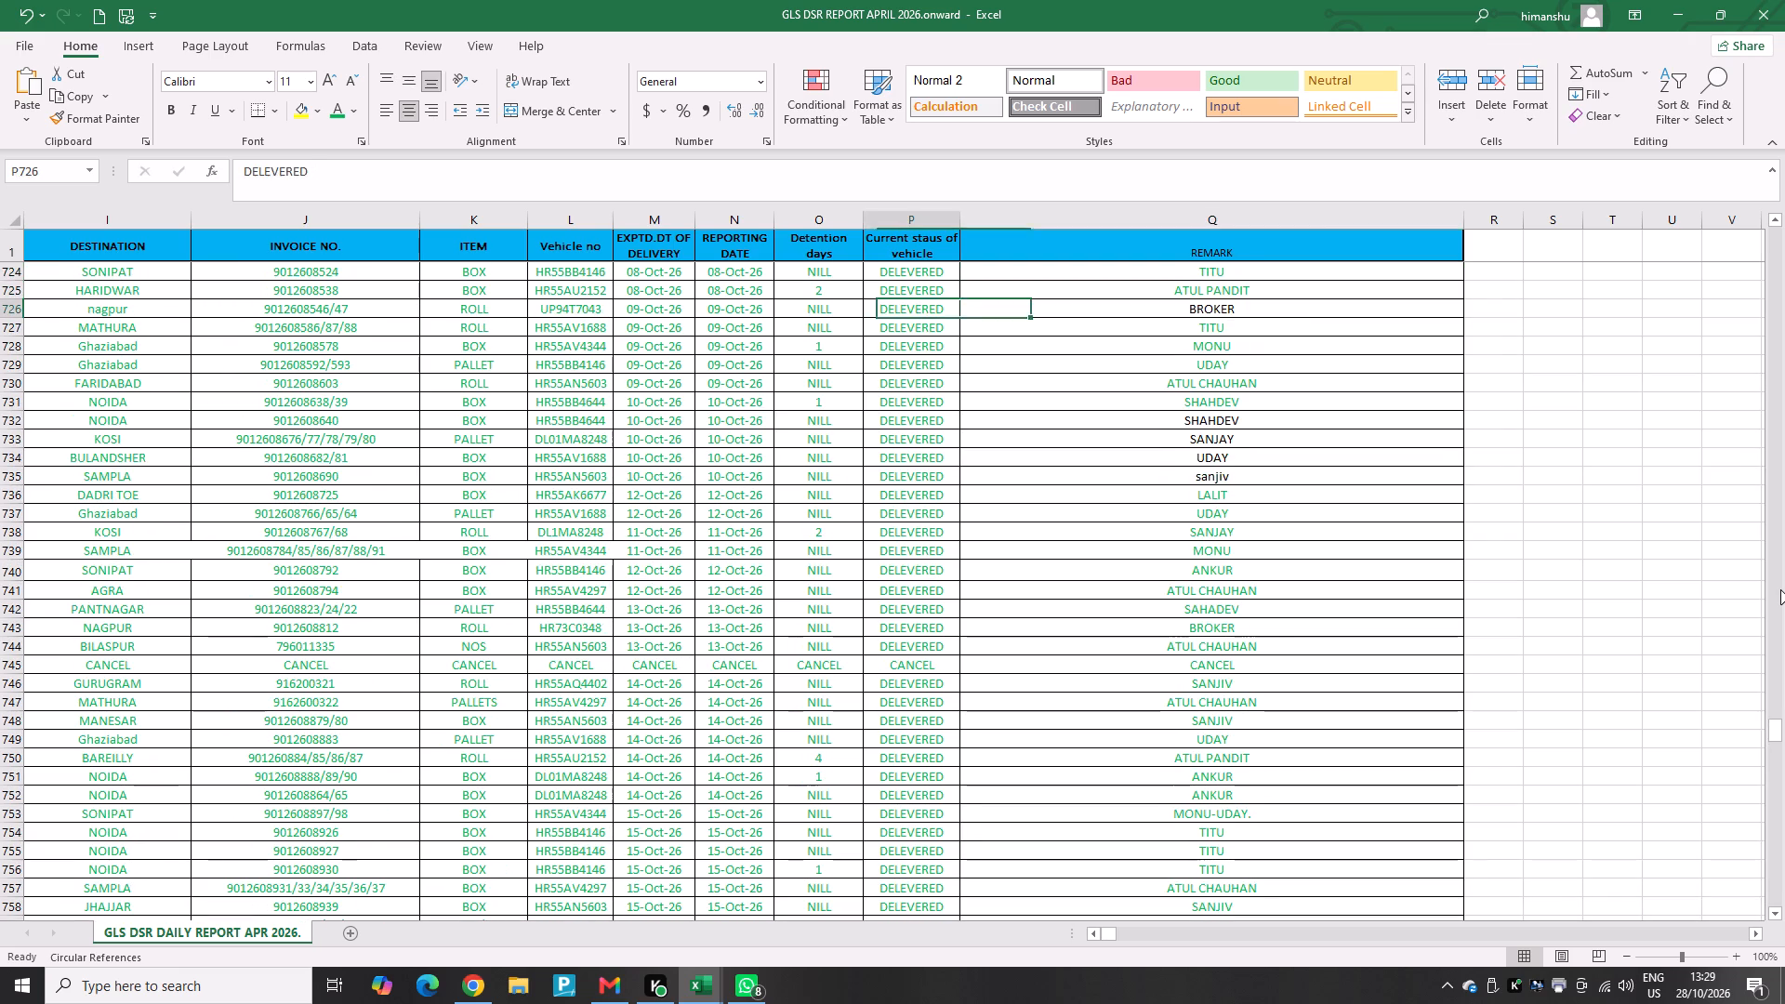
key(Left)
key(Right)
key(Right)
key(Right)
key(Right)
key(Right)
Continue up the REMARK column to the NAGPUR broker consignment in row 719.
key(Up)
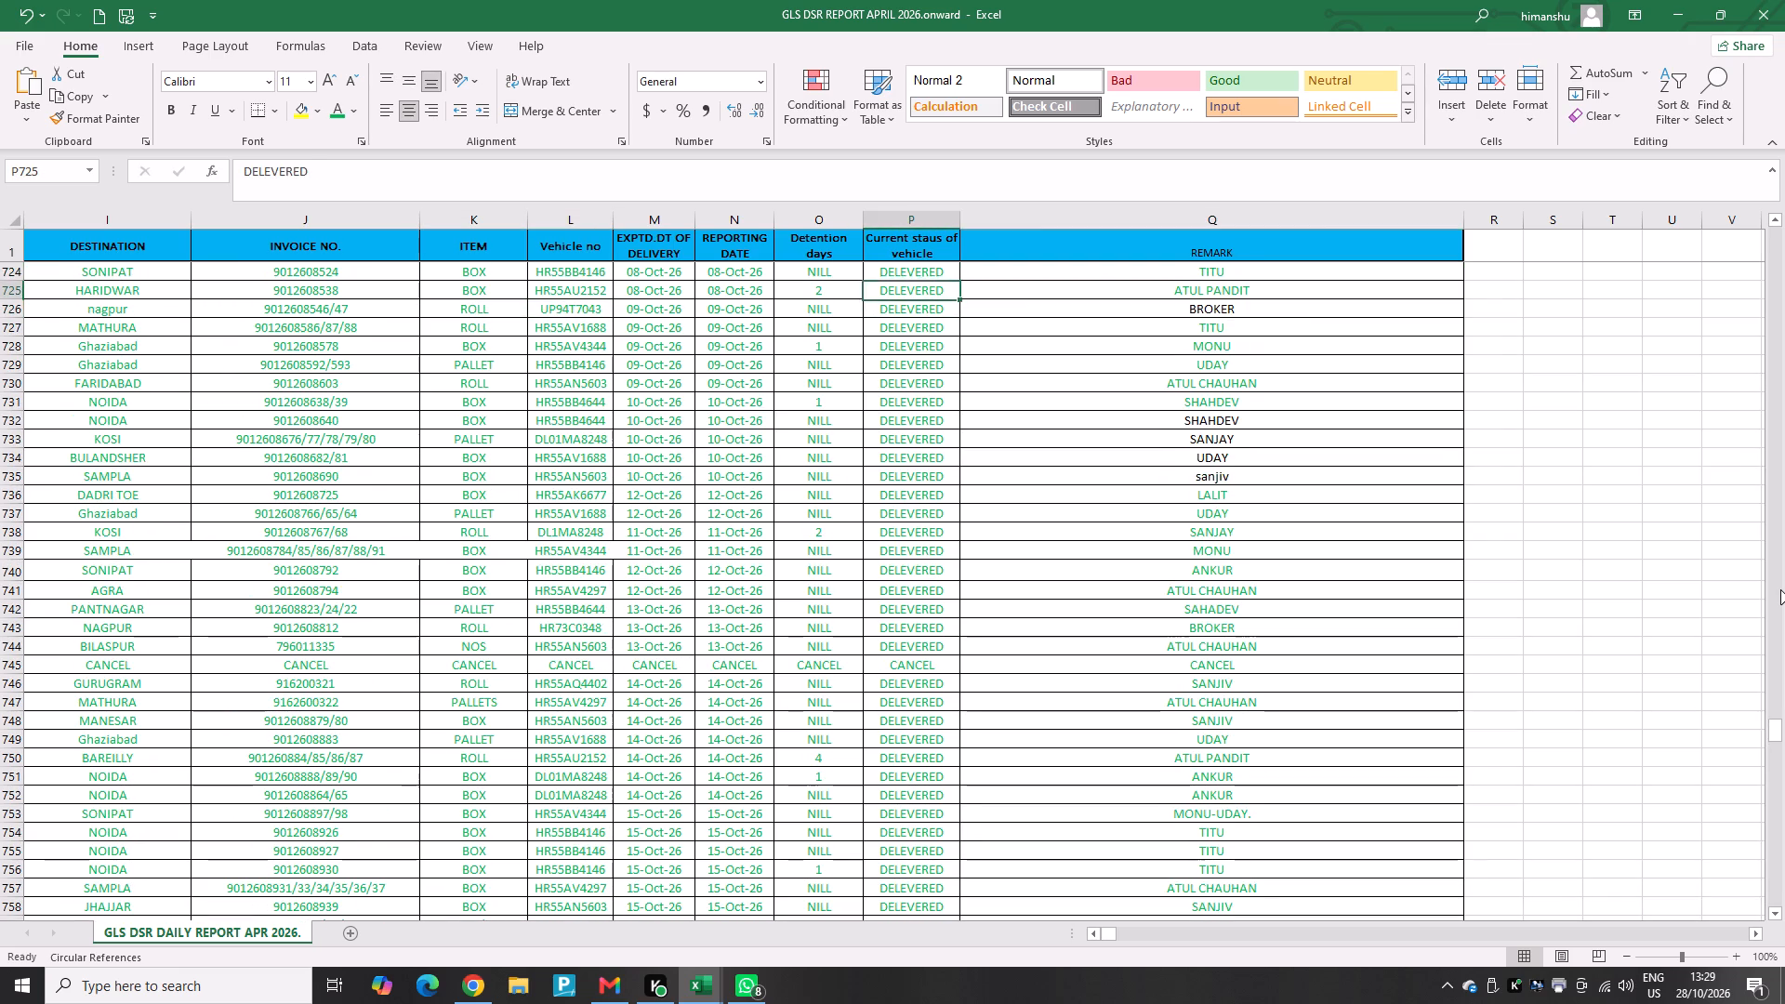
key(Right)
key(Right)
key(Up)
key(Left)
key(Up)
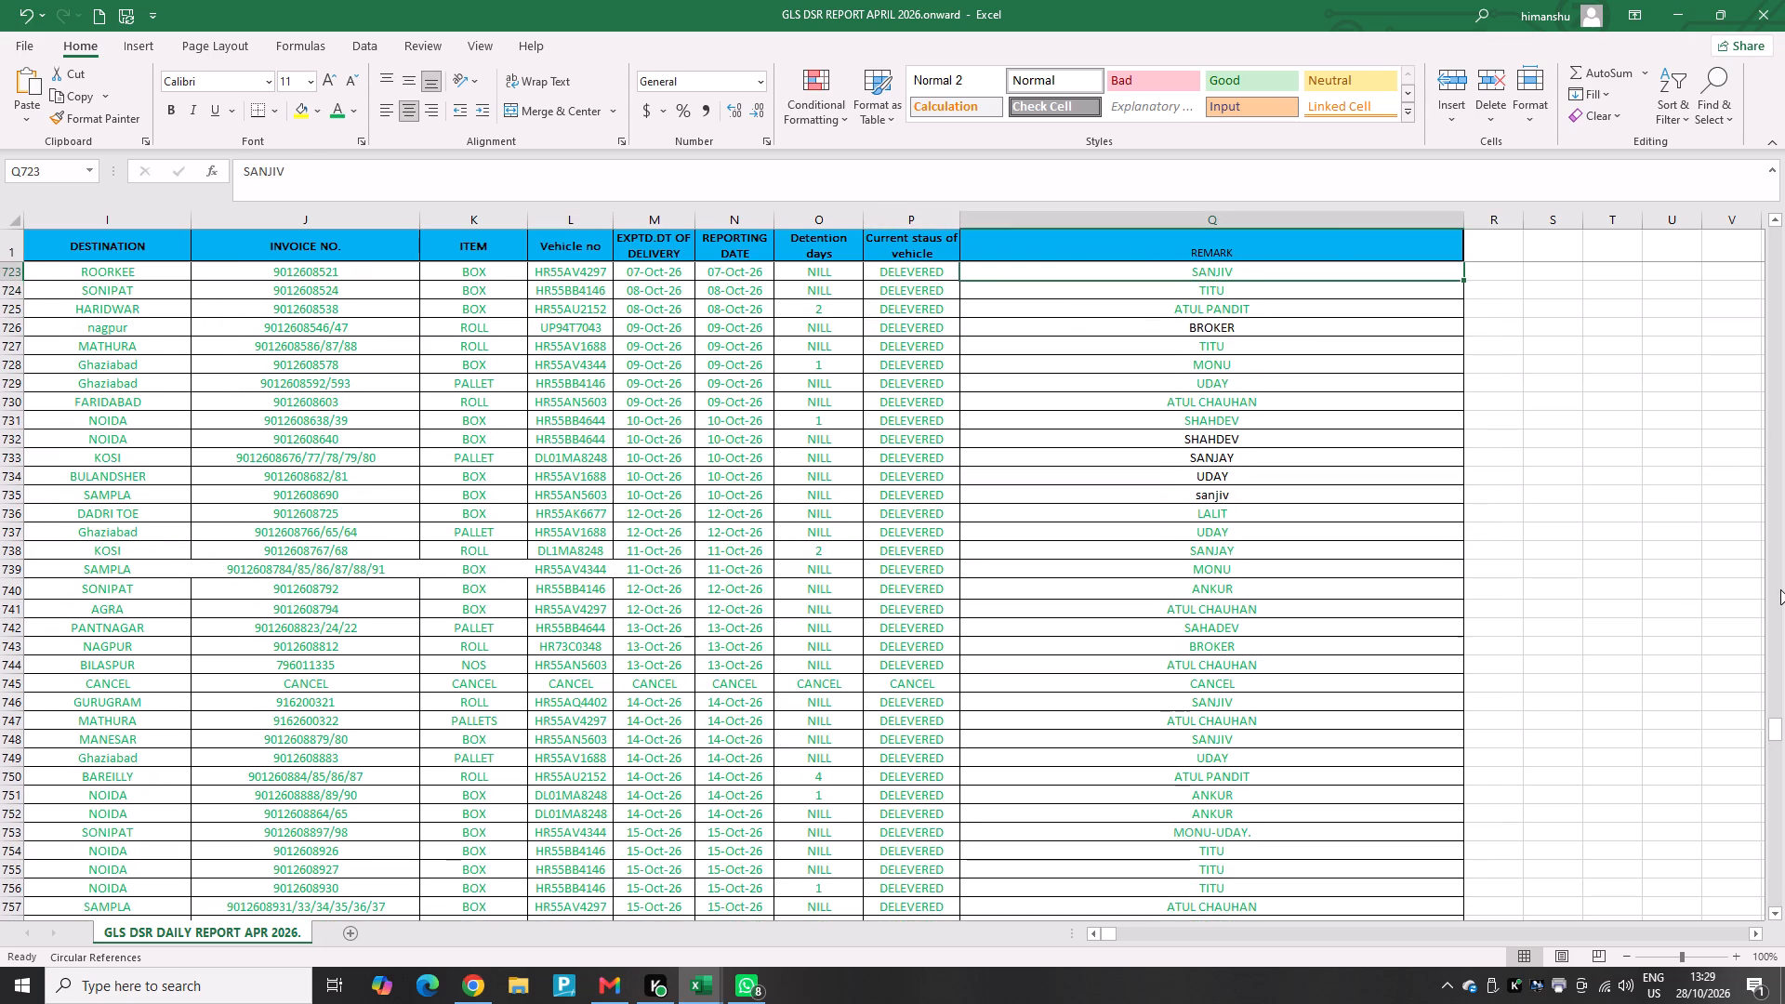
key(Up)
key(Up)
key(Up)
key(Up)
key(Up)
key(Up)
key(Down)
key(Down)
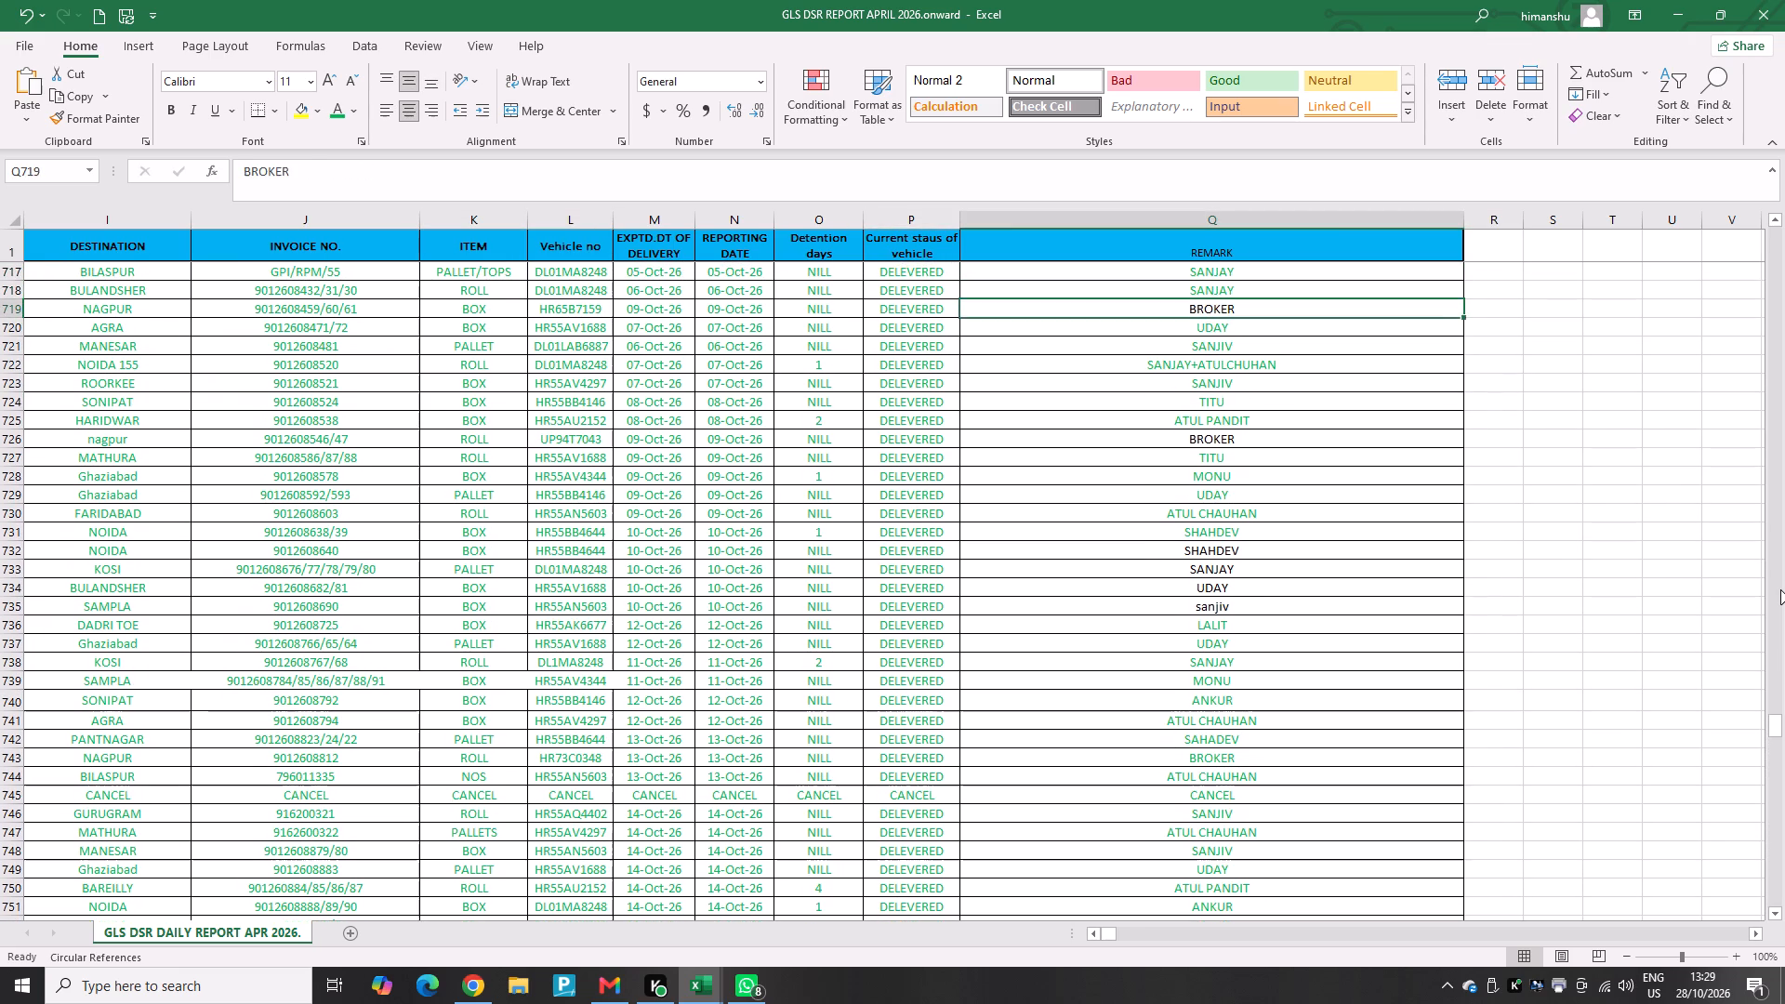
Scan the consignments upward along the Detention days column, from row 719 to the 29-Sep-26 deliveries around row 692.
key(Left)
key(Left)
key(Up)
key(Up)
key(Up)
key(Up)
key(Up)
key(Up)
key(Up)
key(Up)
key(Up)
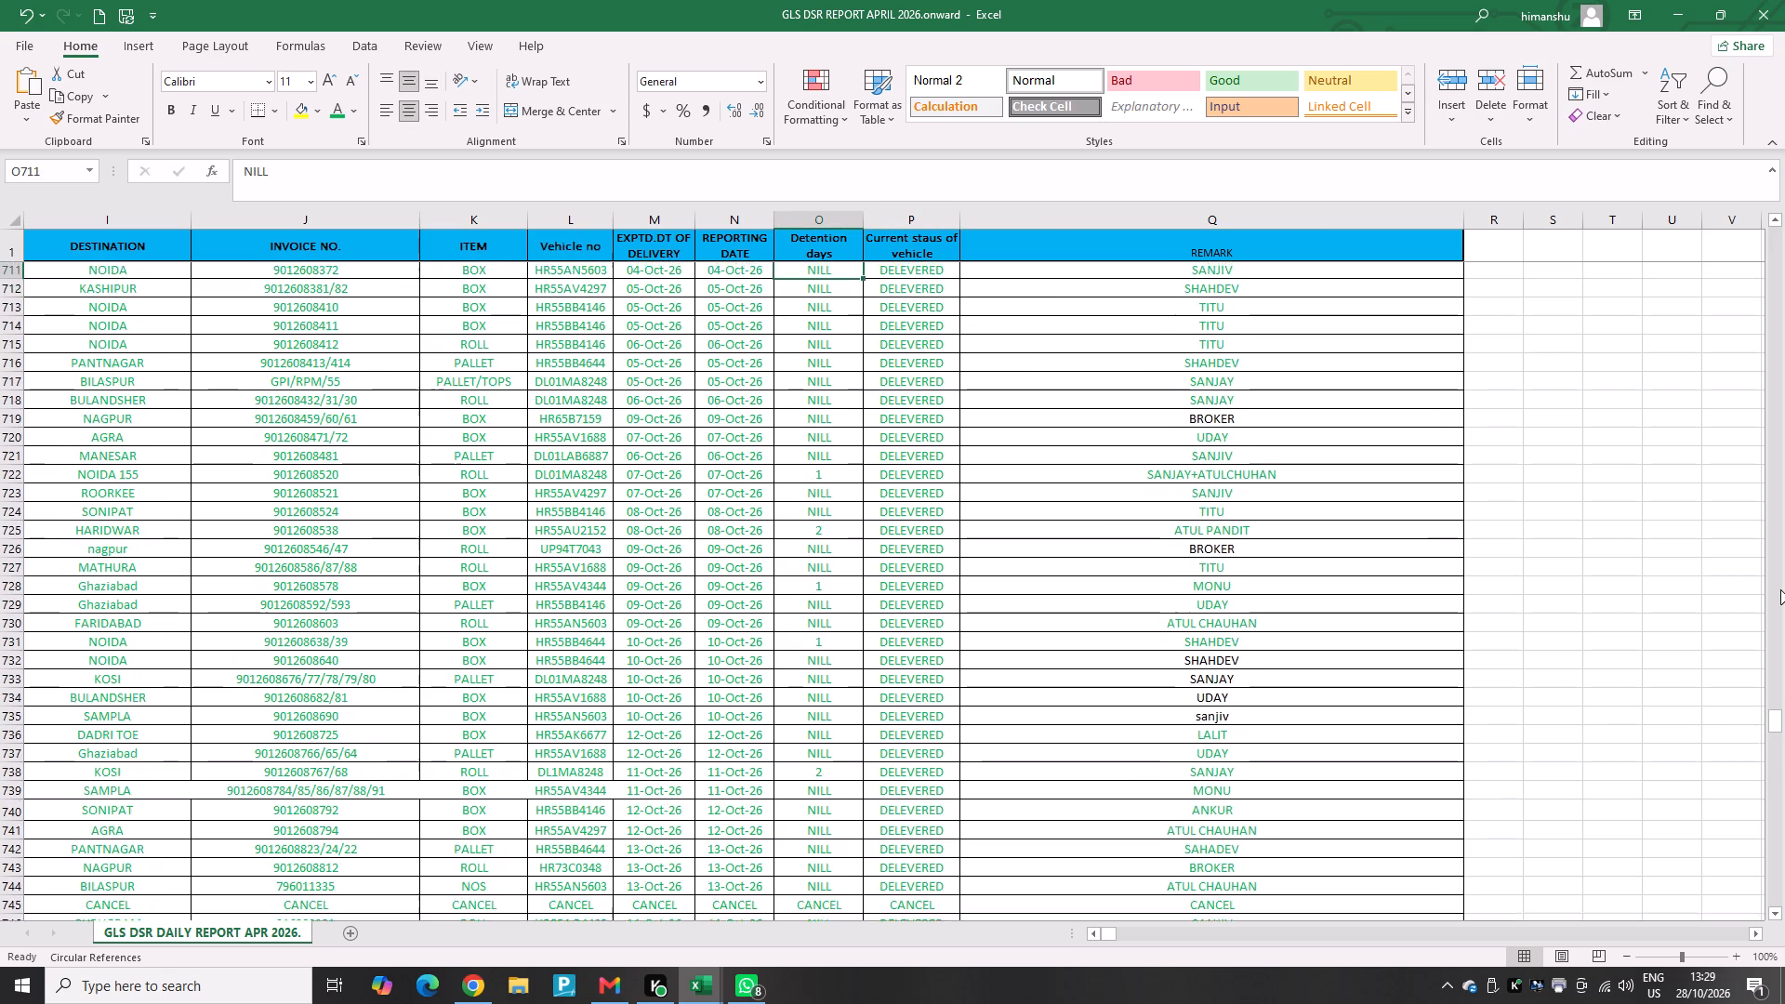
key(Up)
key(Up)
key(Up)
key(Up)
key(Up)
key(Up)
key(Up)
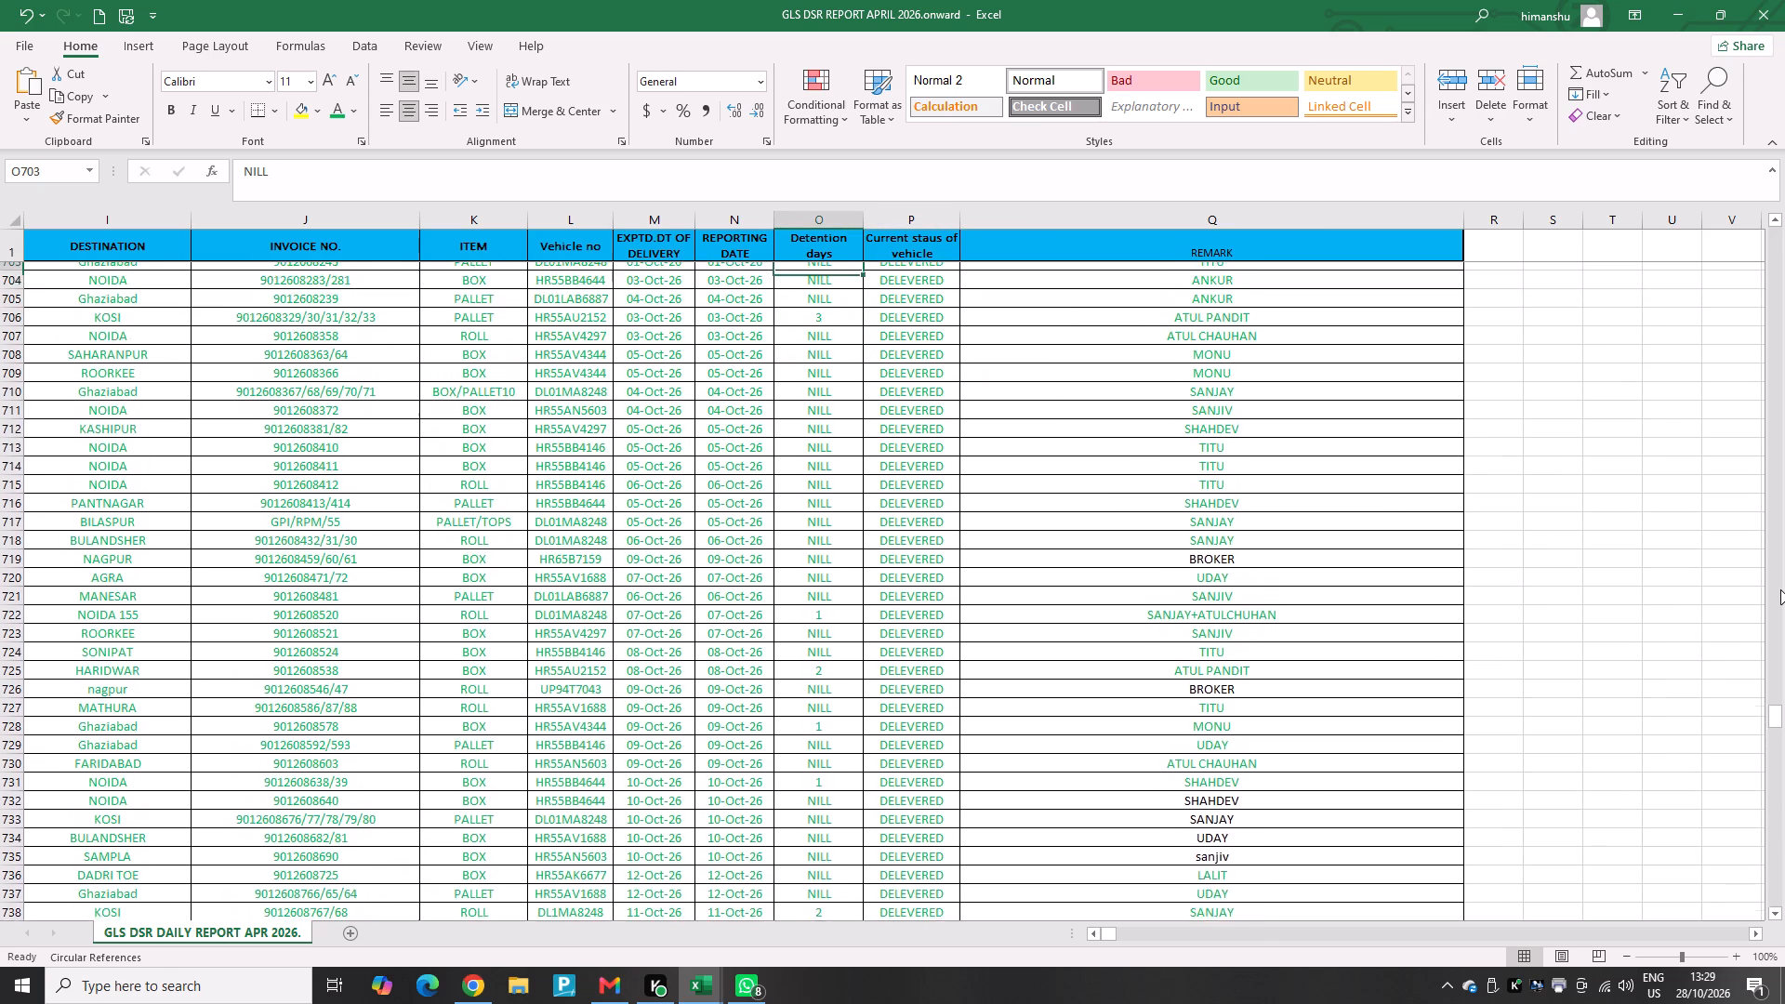
key(Up)
key(Up)
key(Up)
key(Up)
key(Up)
key(Up)
key(Up)
key(Up)
key(Up)
key(Up)
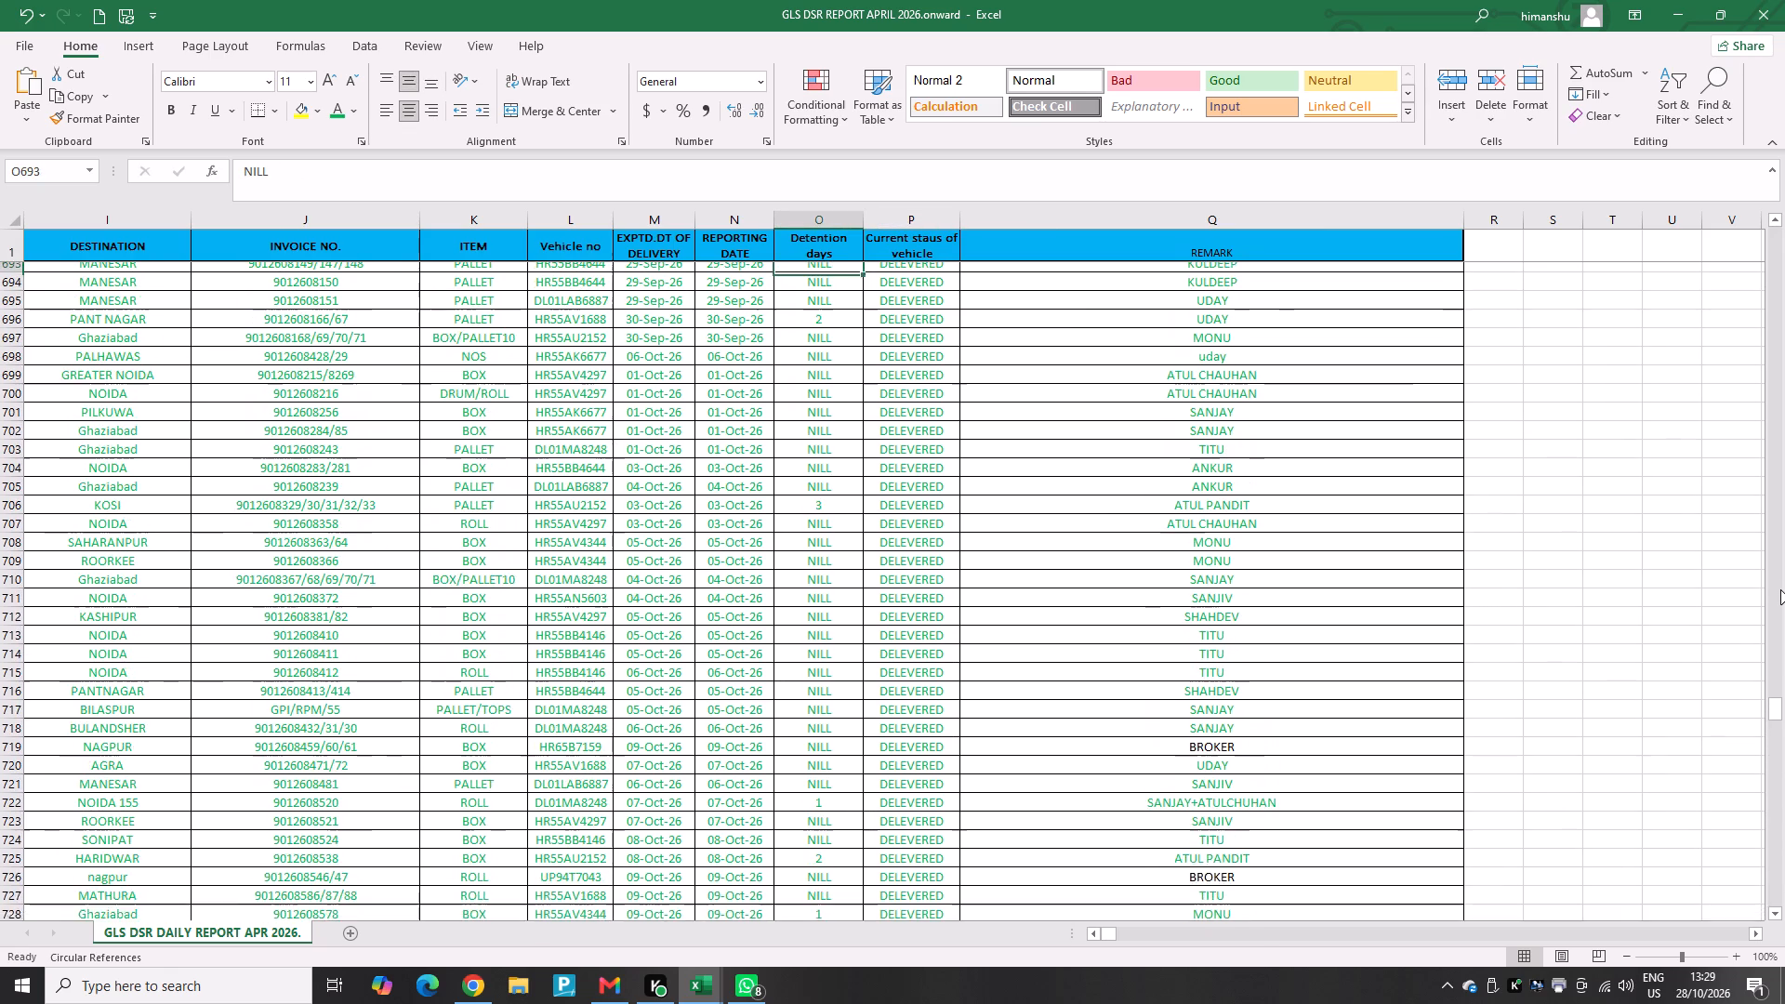
key(Up)
Return to the REMARK column around row 694 and scan the late-September remarks up to row 673.
key(Right)
key(Right)
key(Down)
key(Down)
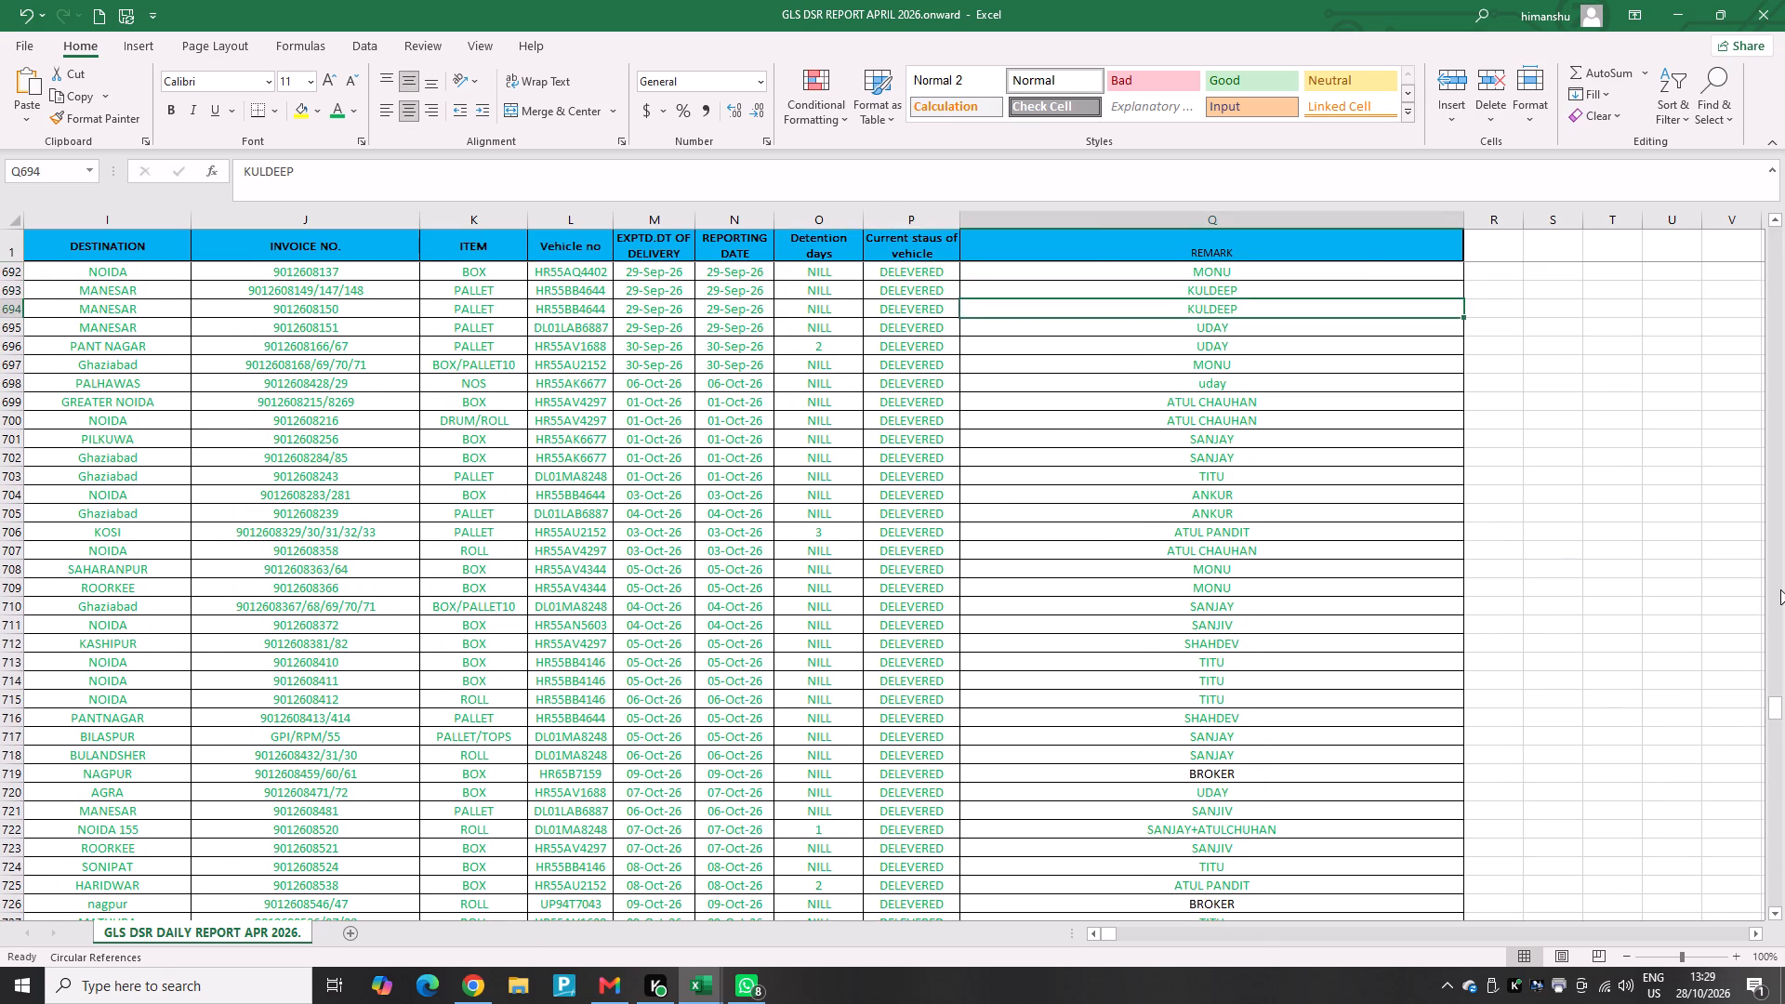
key(Down)
key(Up)
key(Up)
key(Up)
key(Up)
key(Up)
key(Up)
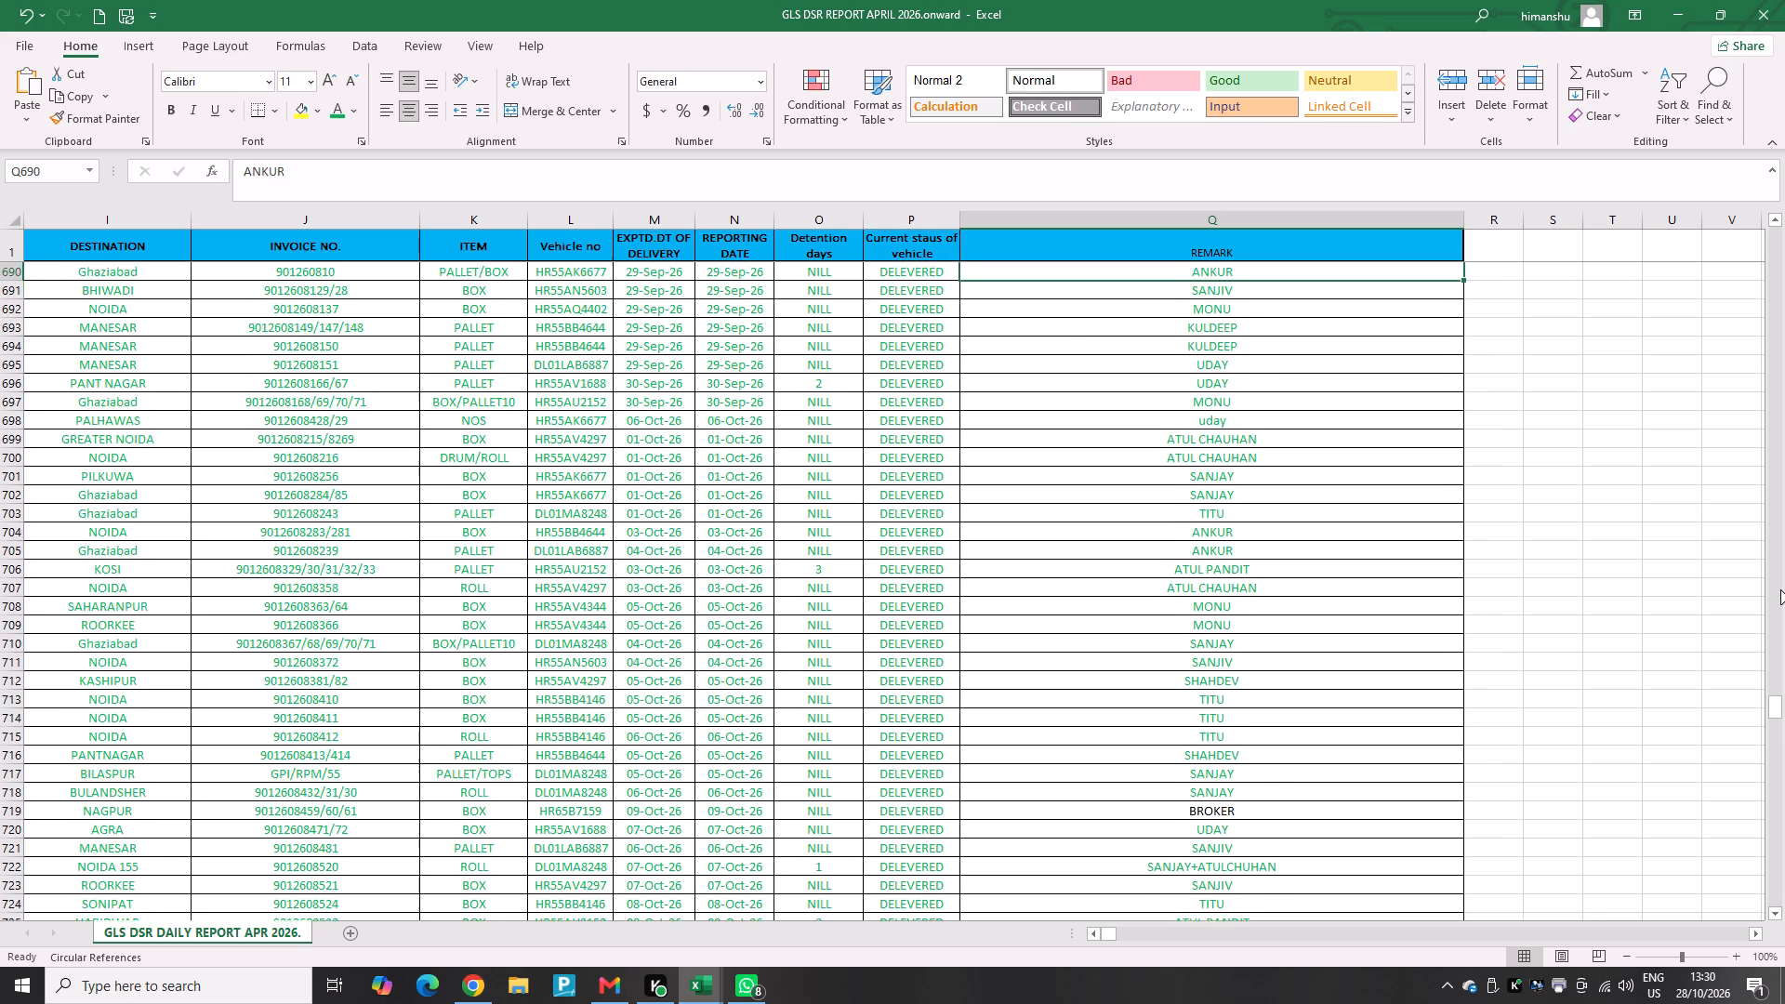
key(Up)
key(Up)
key(Up)
key(Up)
key(Up)
key(Up)
key(Up)
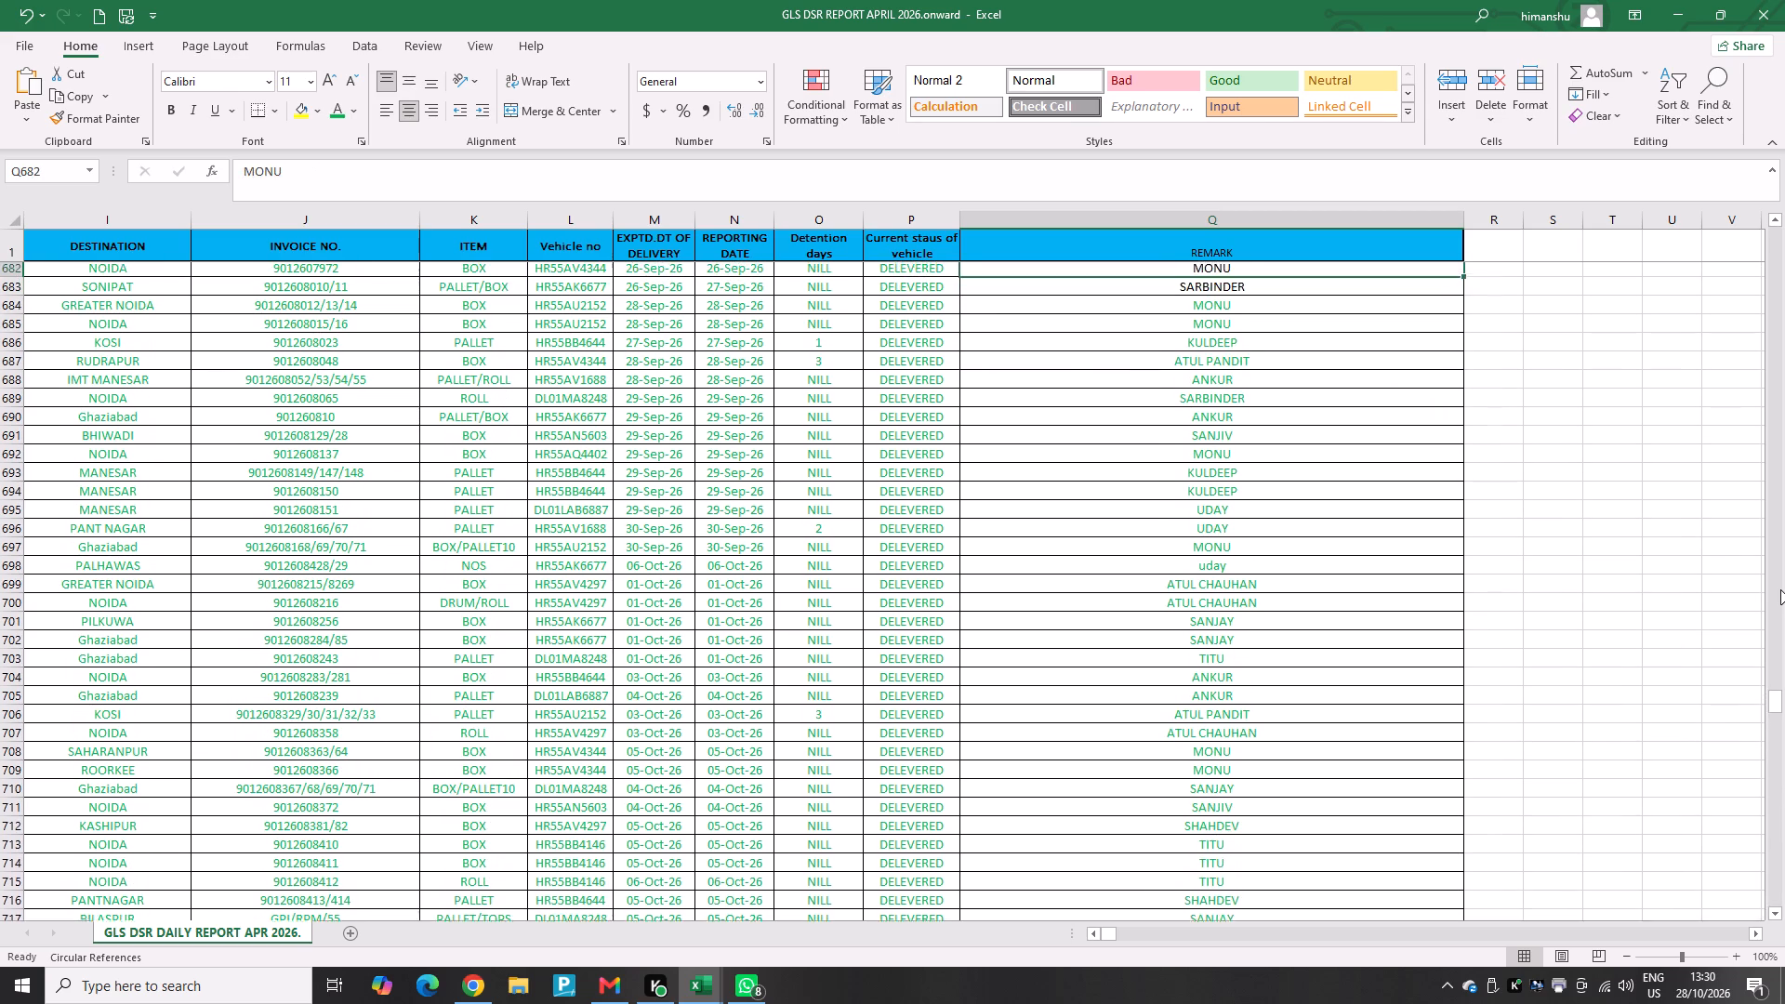
key(Up)
key(Up)
key(Up)
key(Up)
key(Up)
key(Up)
key(Up)
key(Up)
key(Up)
key(Up)
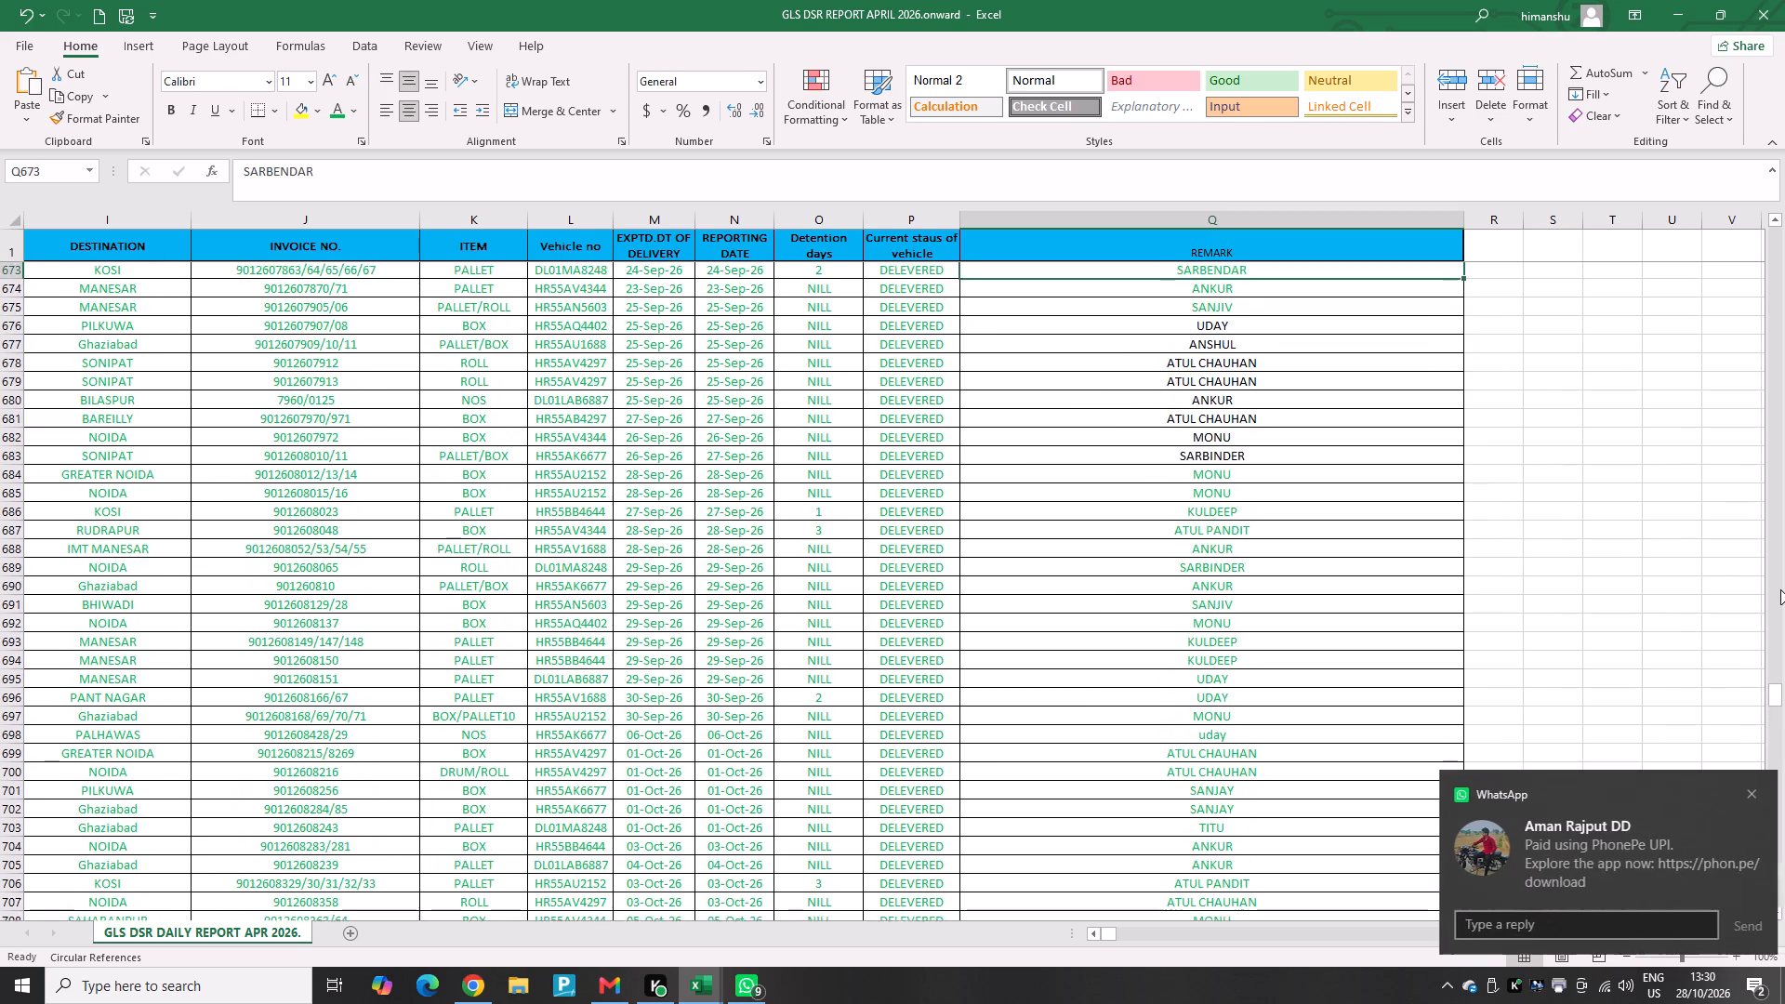
Search further up the REMARK column for broker consignments, covering rows 673 to 658.
key(Up)
key(Up)
key(Up)
key(Up)
key(Up)
key(Up)
key(Up)
key(Up)
key(Up)
key(Up)
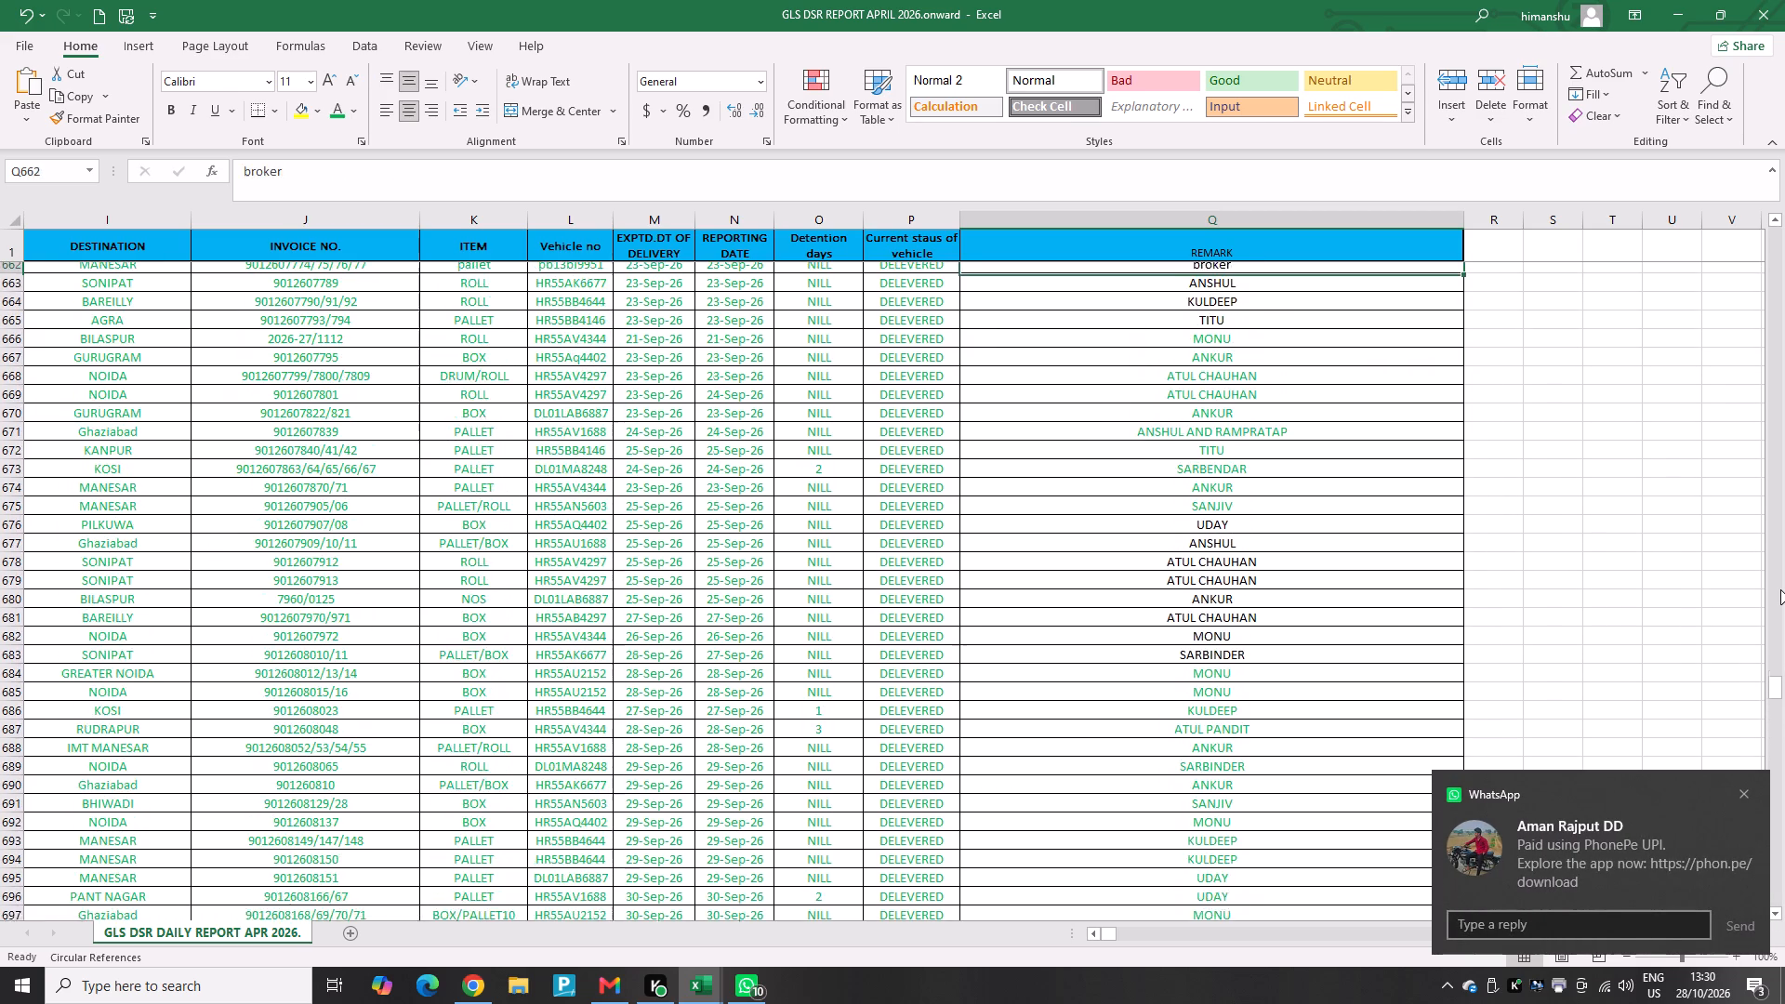
key(Up)
key(Up)
key(Up)
key(Up)
key(Down)
key(Down)
key(Down)
Check the MANESAR broker consignment in row 662 from its vehicle status back to its S NO.
key(Left)
key(Left)
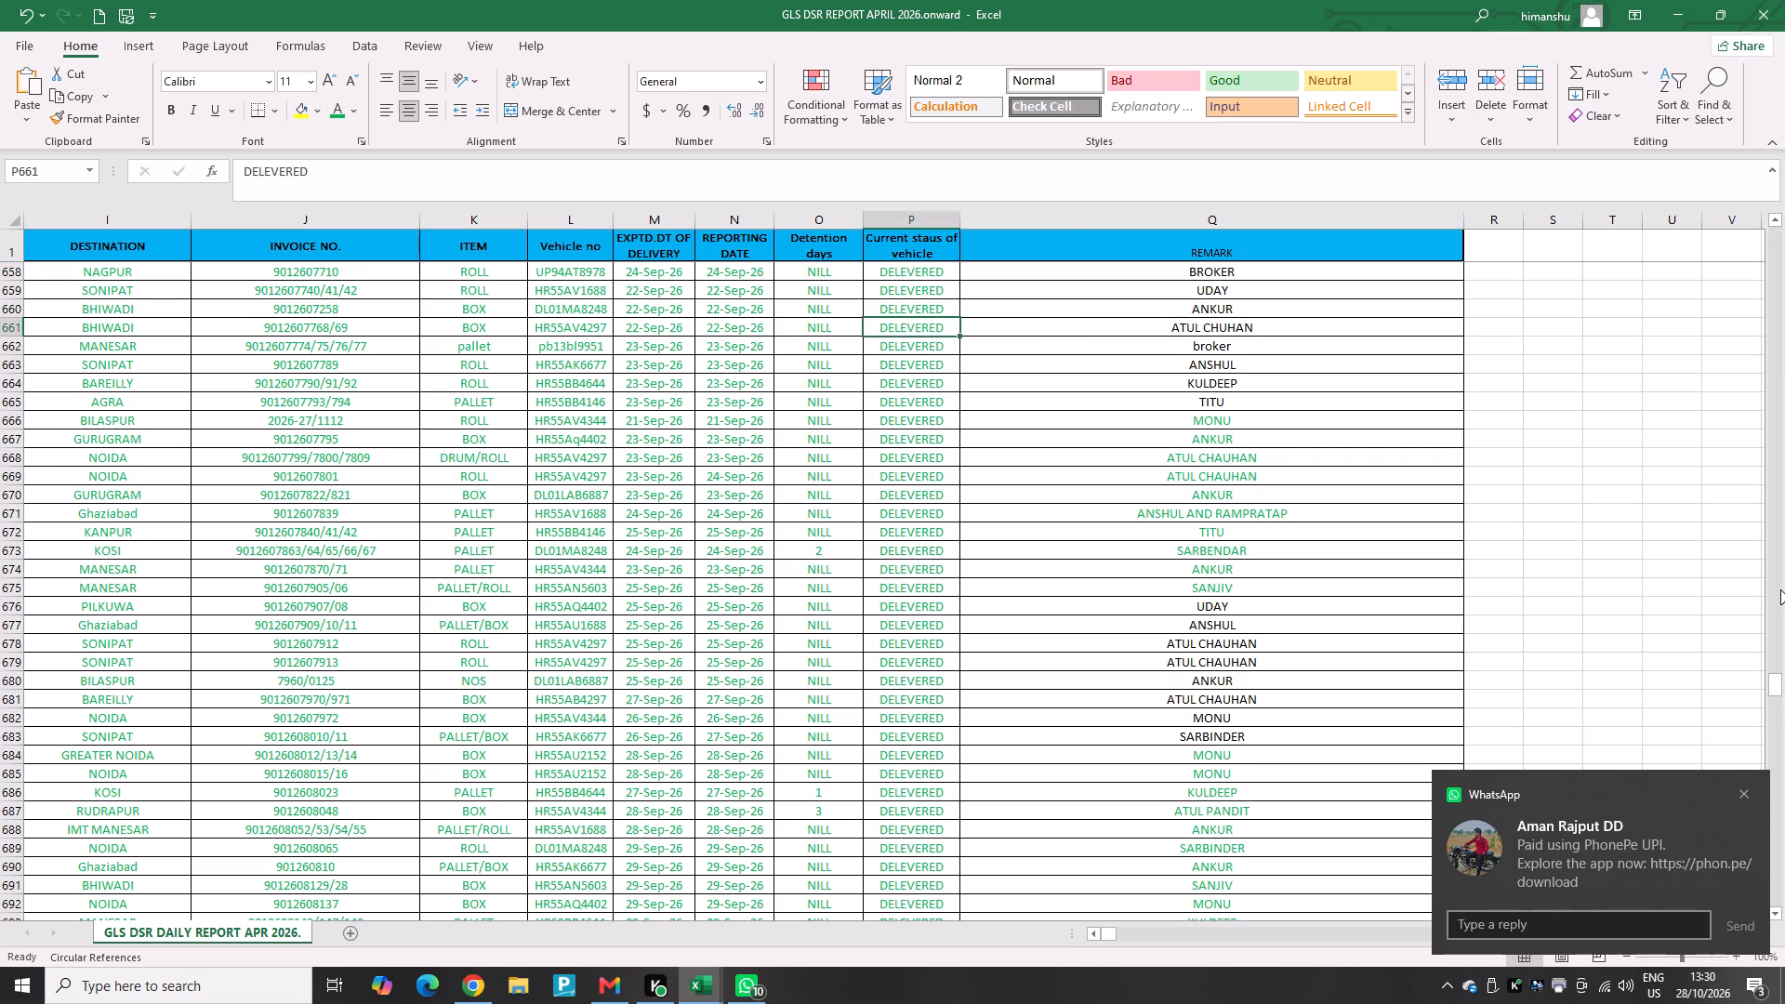
key(Down)
key(Left)
key(Left)
key(Left)
key(Left)
key(Left)
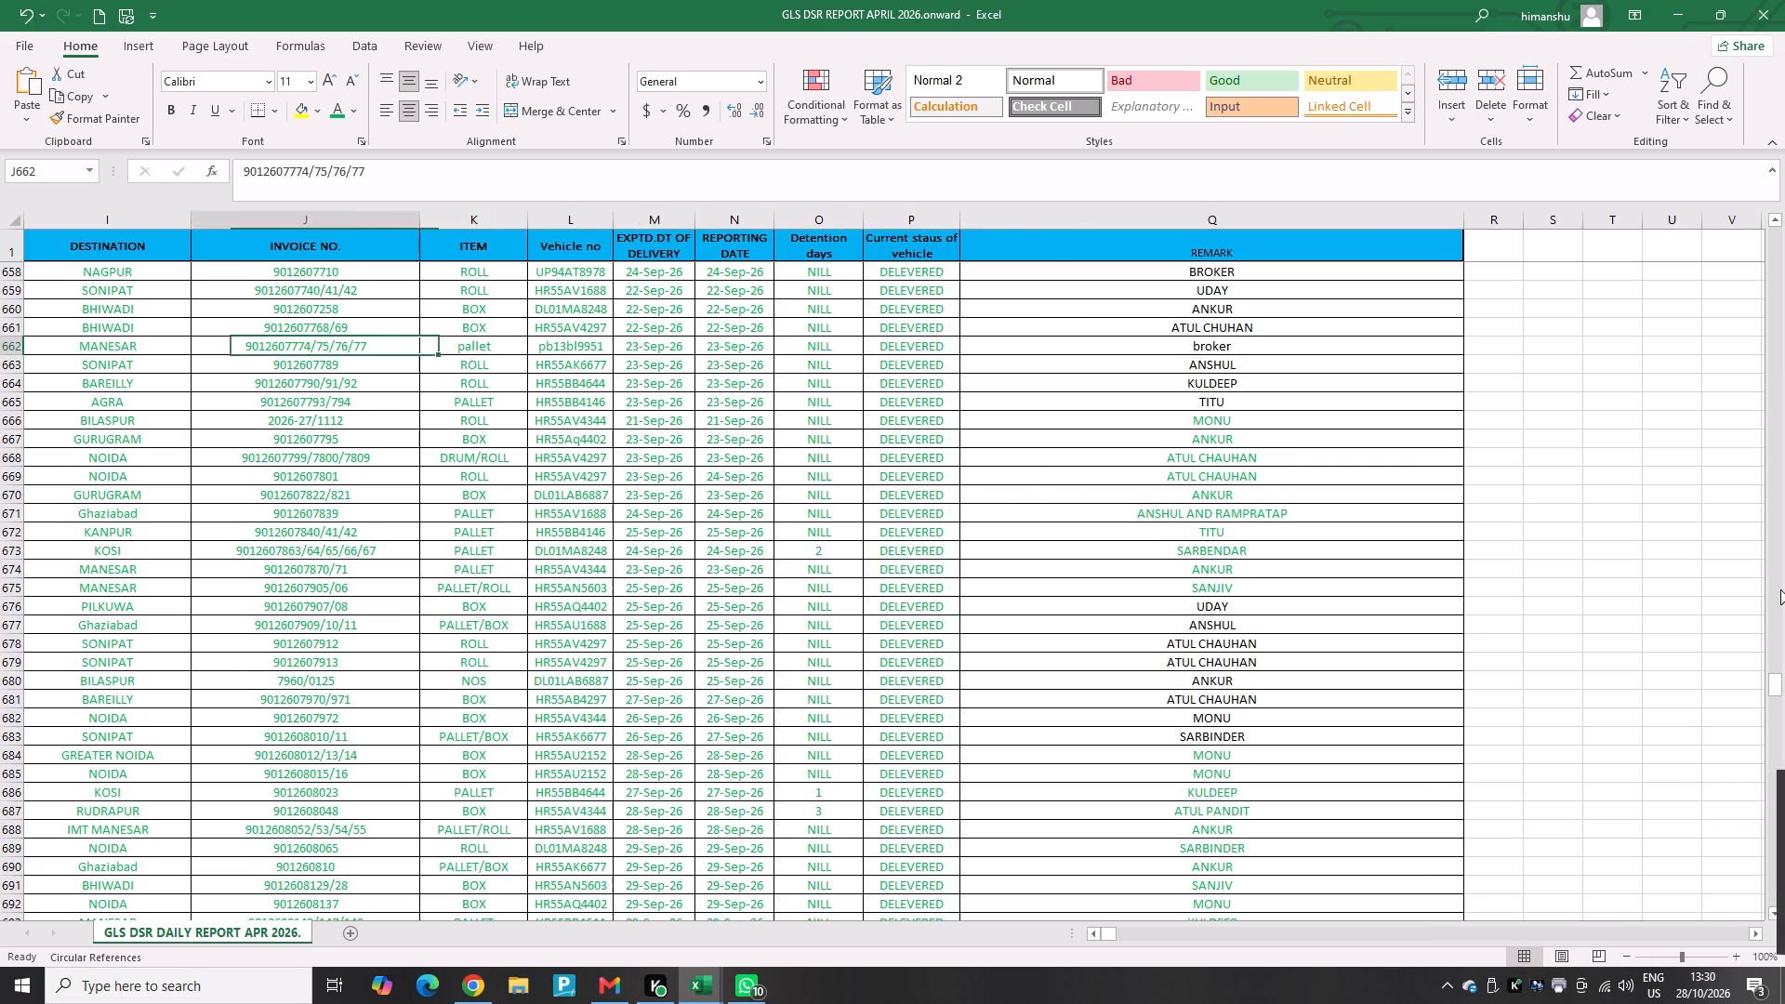
key(Left)
key(Left)
key(Left)
key(Left)
key(Left)
key(Left)
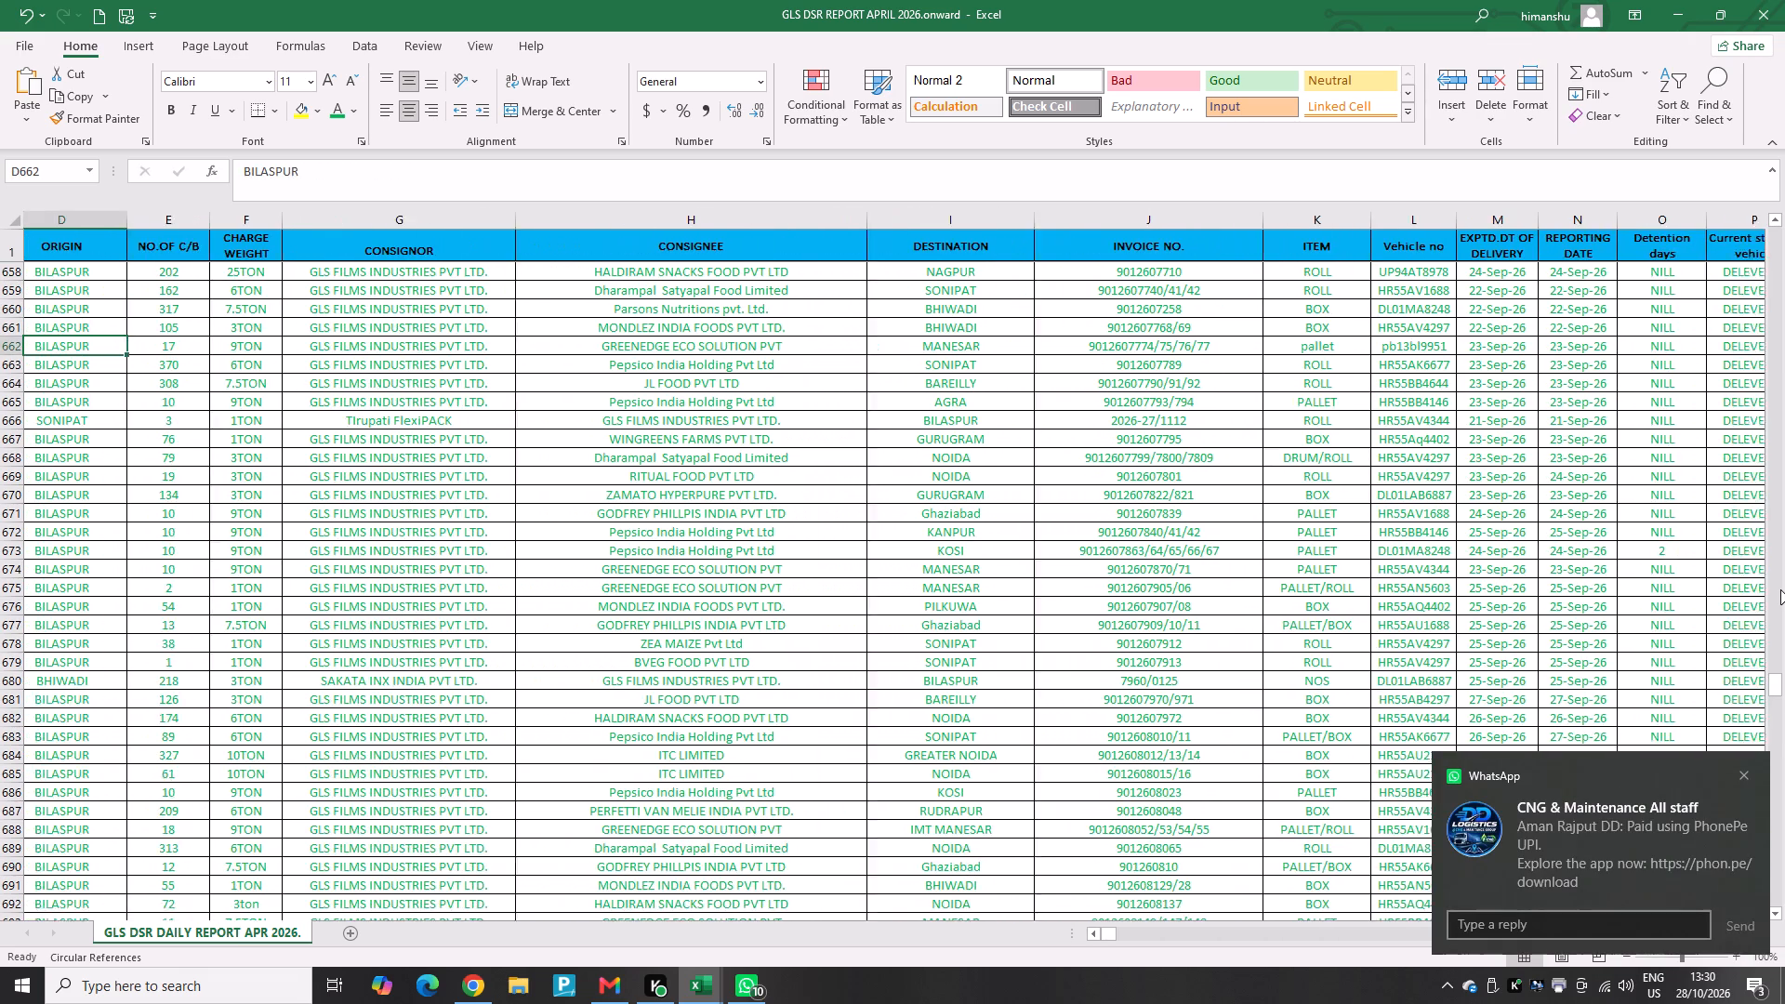
key(Left)
key(Left)
key(Left)
key(Left)
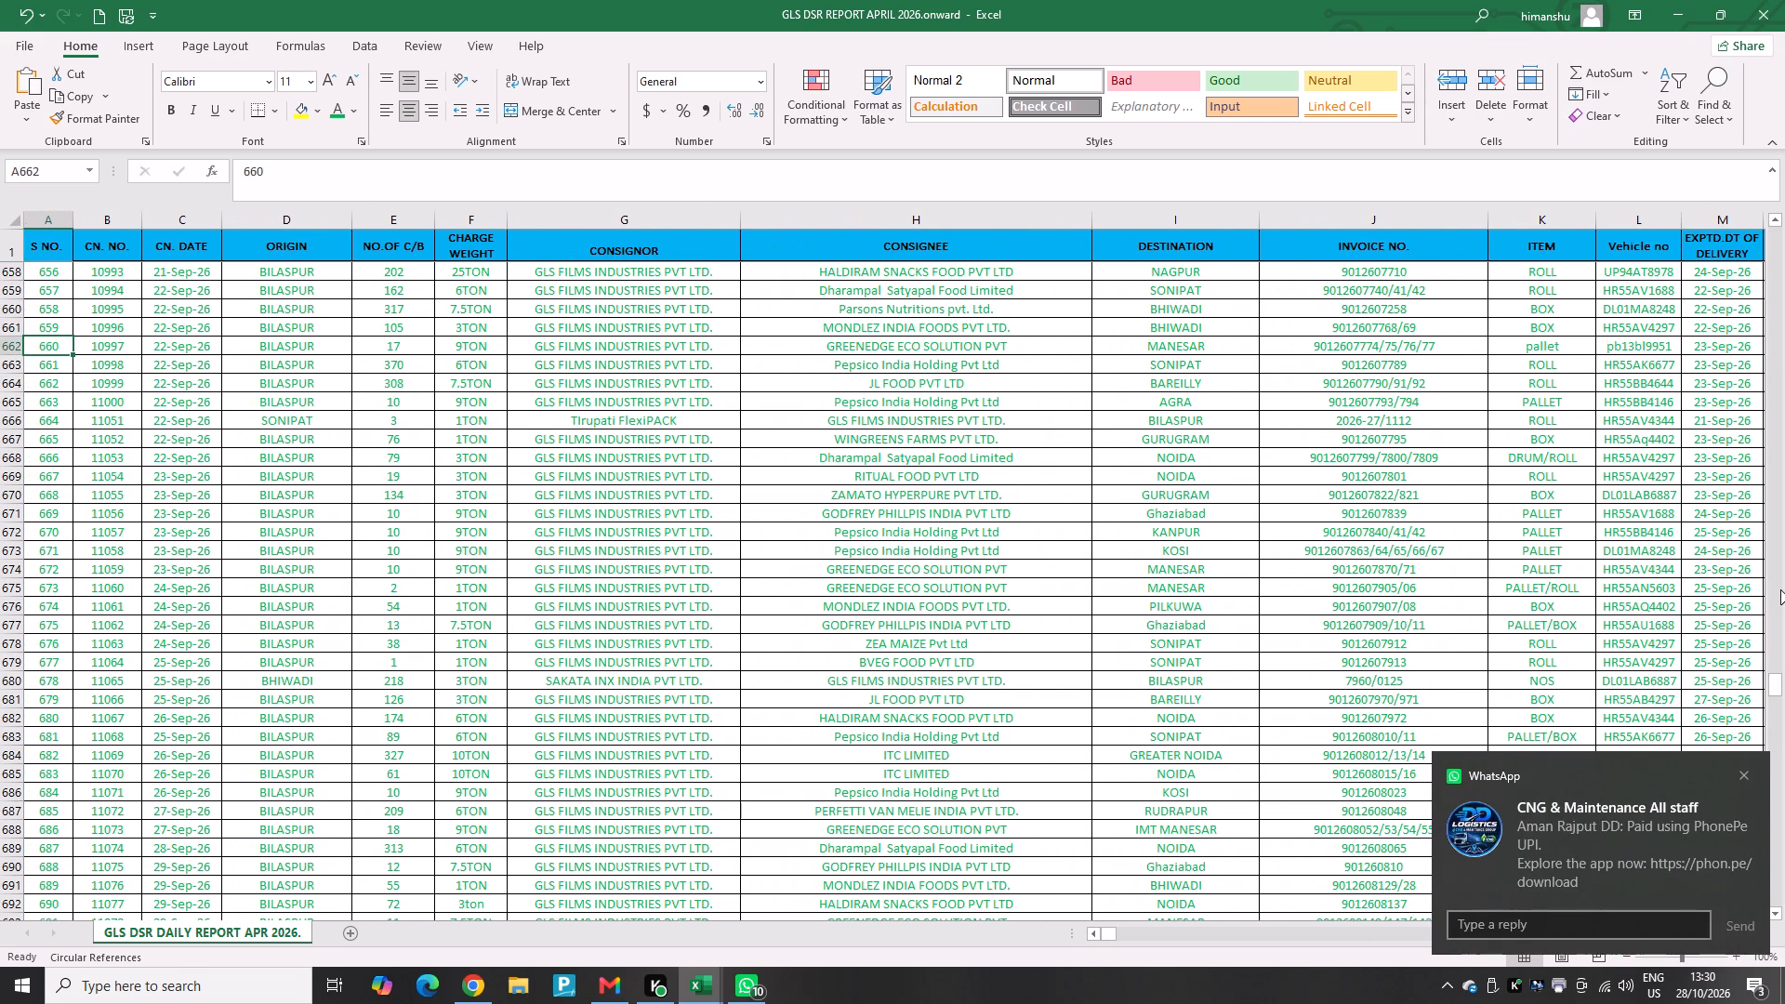
Review row 662 from its CN. NO. across consignee, invoice, vehicle and delivery dates, returning to its REMARK.
key(Right)
key(Right)
key(Left)
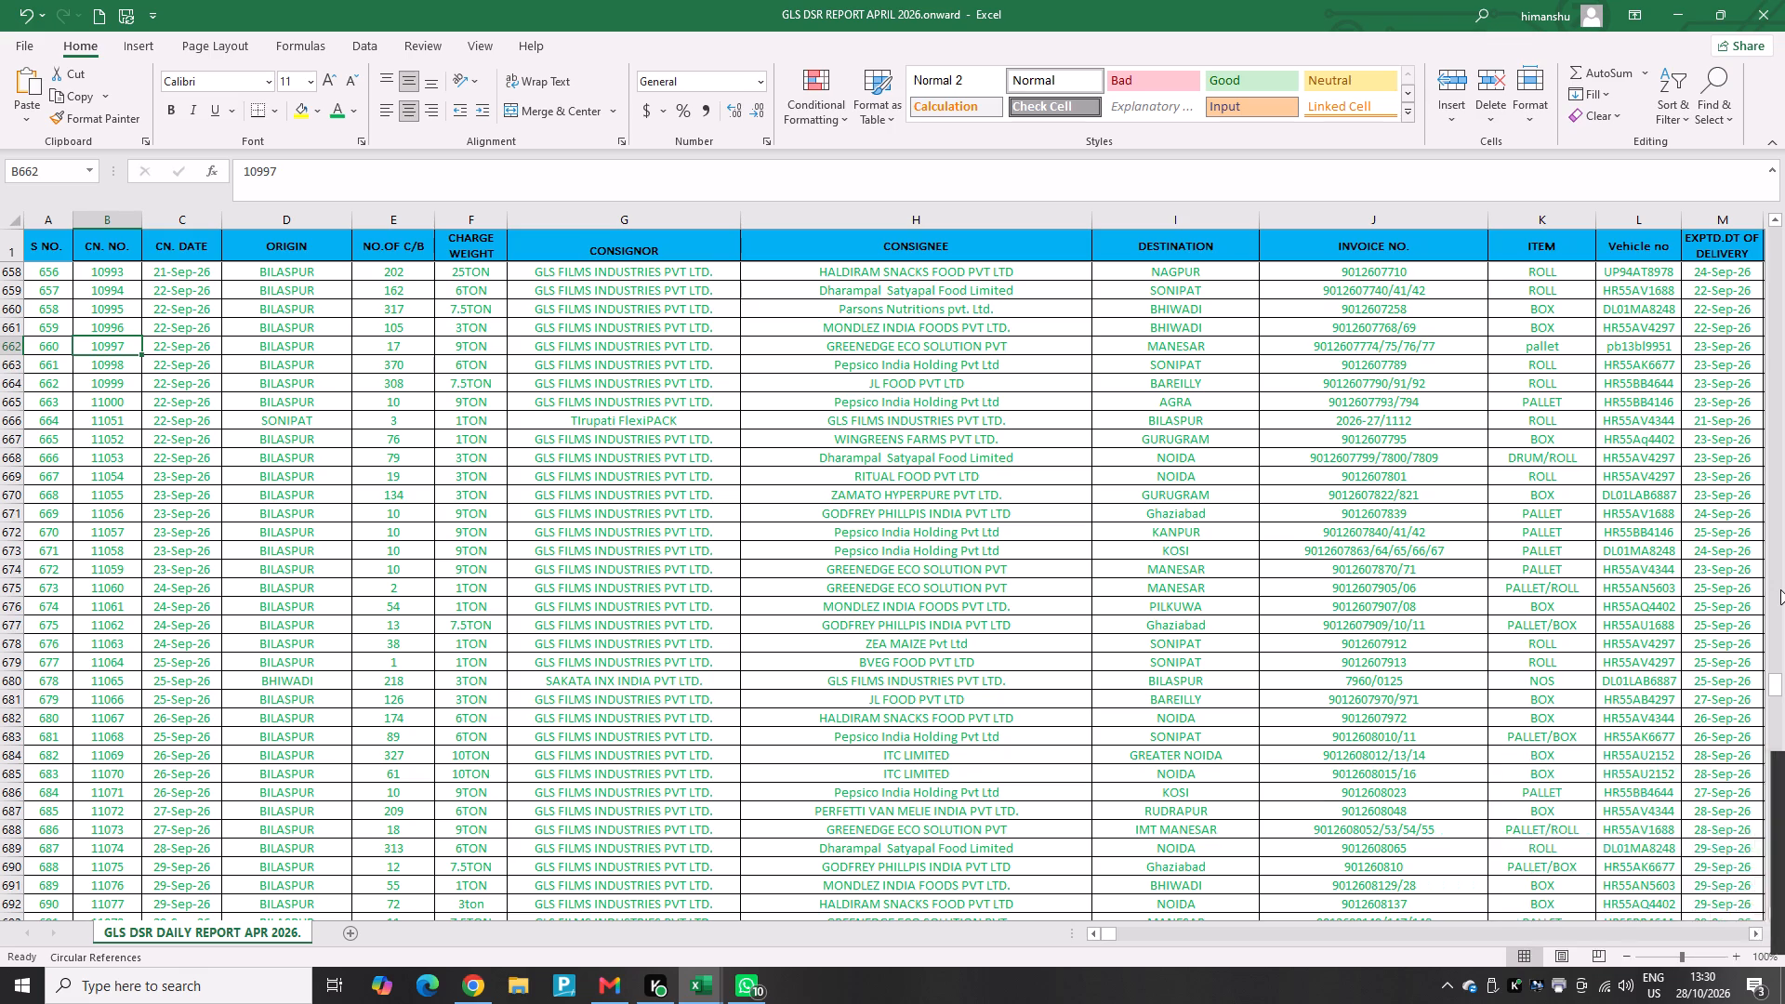
key(Right)
key(Right)
key(Right)
key(Right)
key(Right)
key(Right)
key(Right)
key(Right)
key(Right)
key(Right)
key(Right)
key(Right)
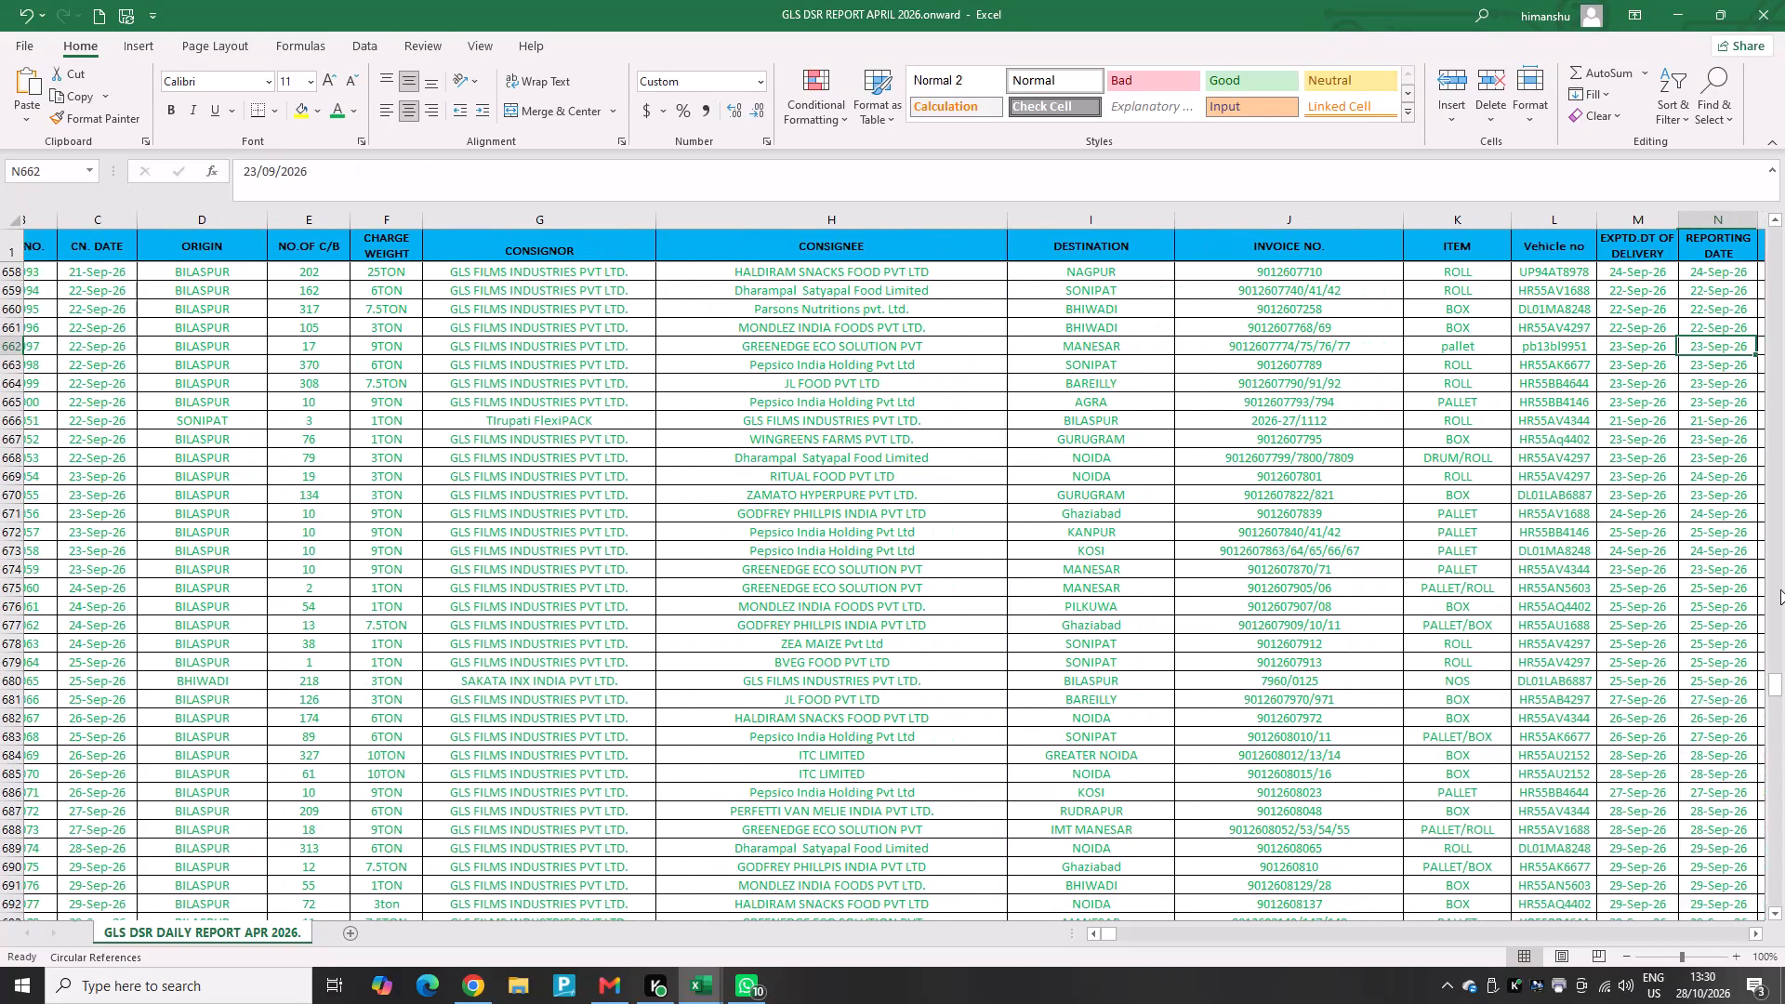
key(Right)
key(Right)
key(Right)
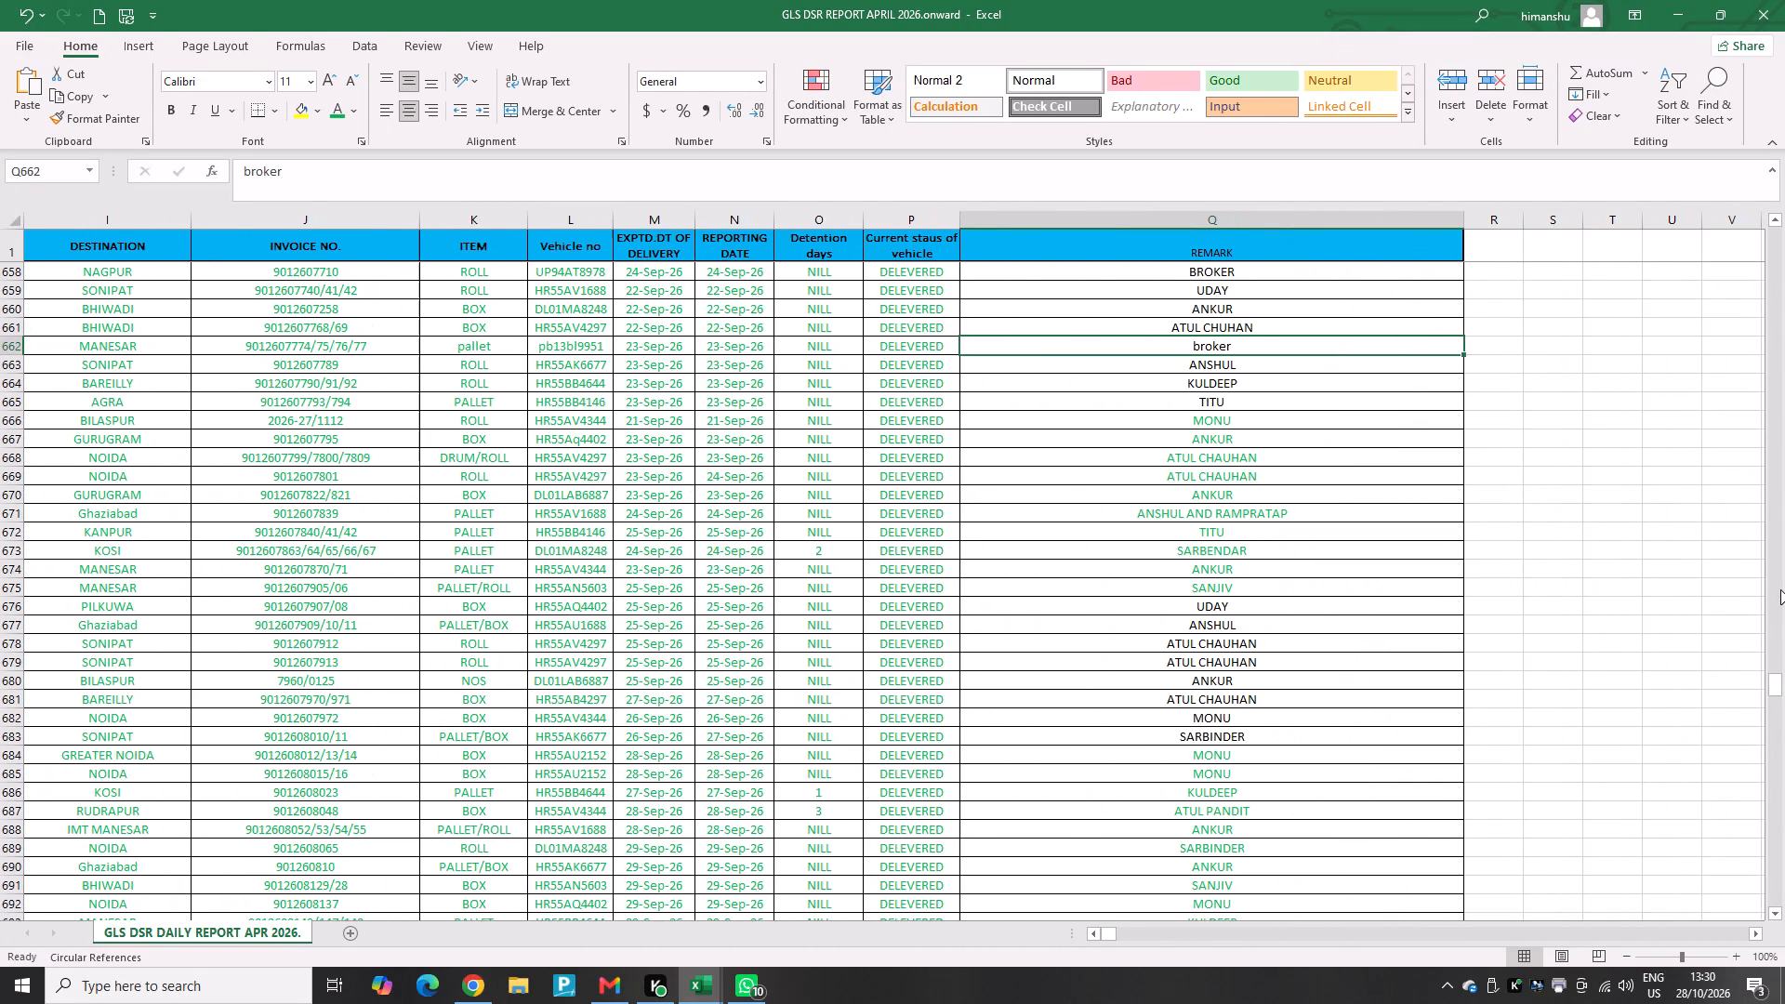
Check the NAGPUR broker consignment in row 658 from its REMARK back to its S NO.
key(Up)
key(Up)
key(Up)
key(Up)
key(Left)
key(Left)
key(Left)
key(Left)
key(Left)
key(Left)
key(Left)
key(Left)
key(Left)
key(Left)
key(Left)
key(Left)
key(Left)
key(Left)
key(Left)
key(Left)
key(Left)
key(Left)
key(Left)
key(Left)
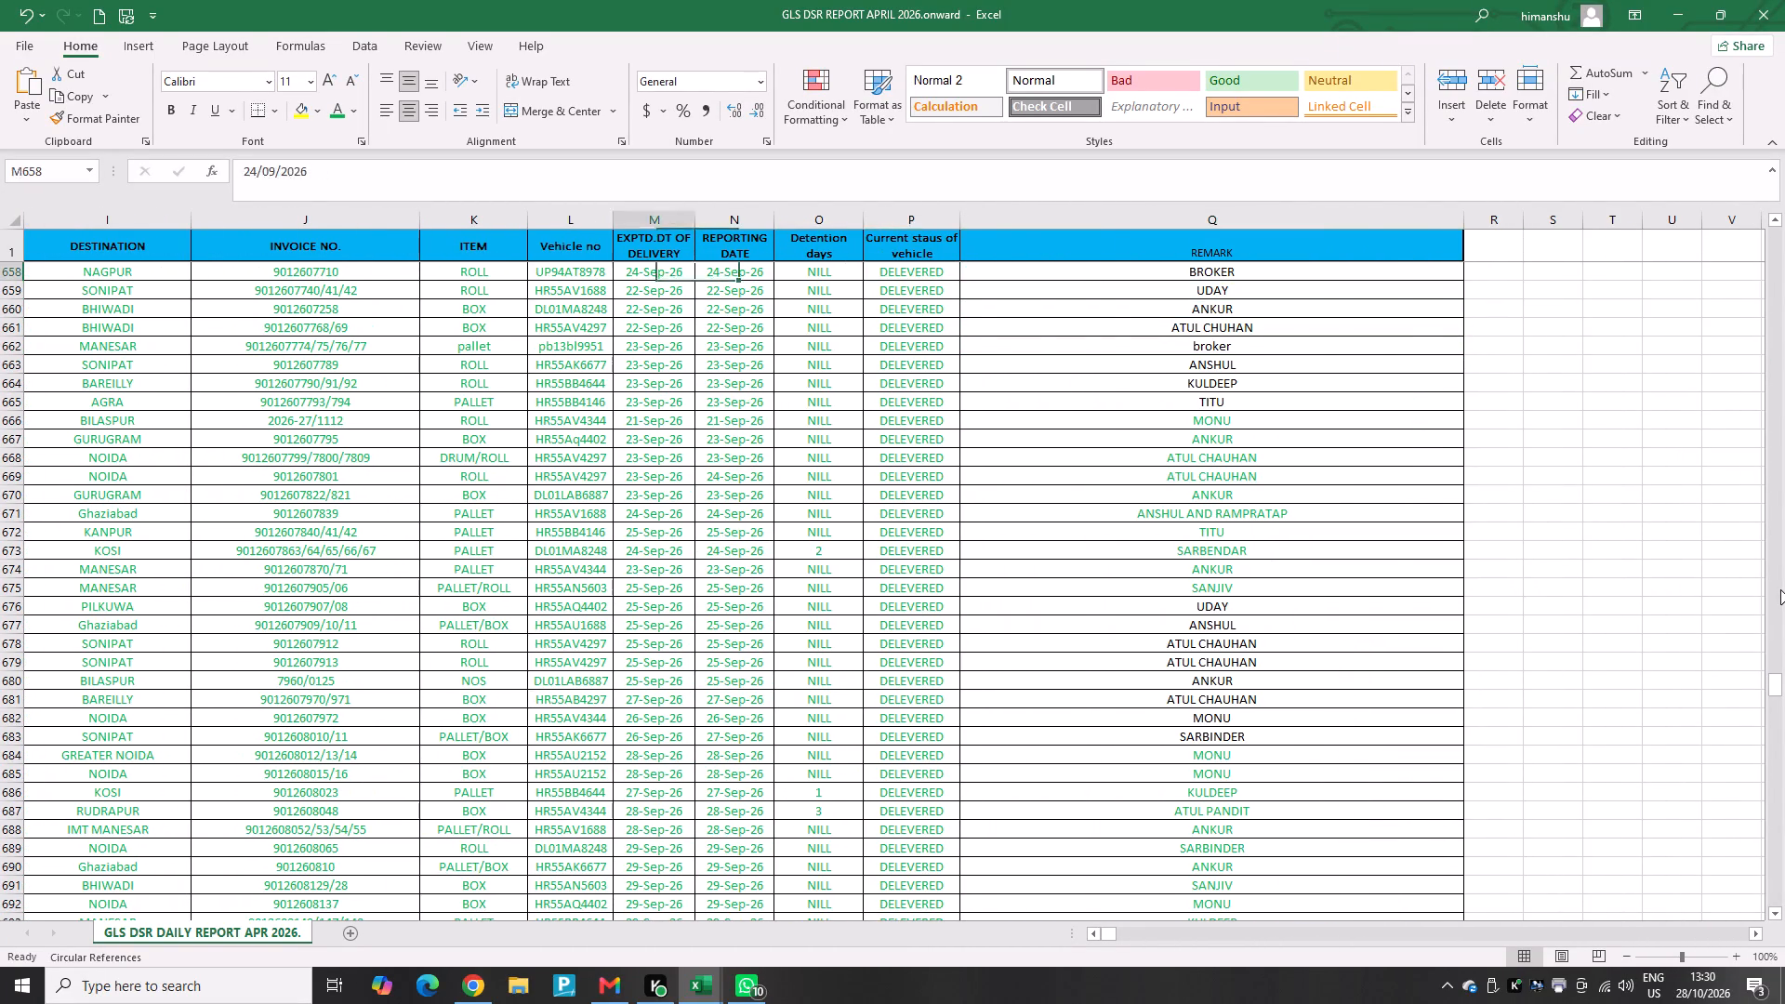
Review row 658 from its CN. NO. across consignee, invoice, vehicle and delivery dates to its current vehicle status.
key(Right)
key(Right)
key(Right)
key(Right)
key(Right)
key(Right)
key(Right)
key(Right)
key(Right)
key(Right)
key(Right)
key(Right)
key(Right)
key(Right)
key(Right)
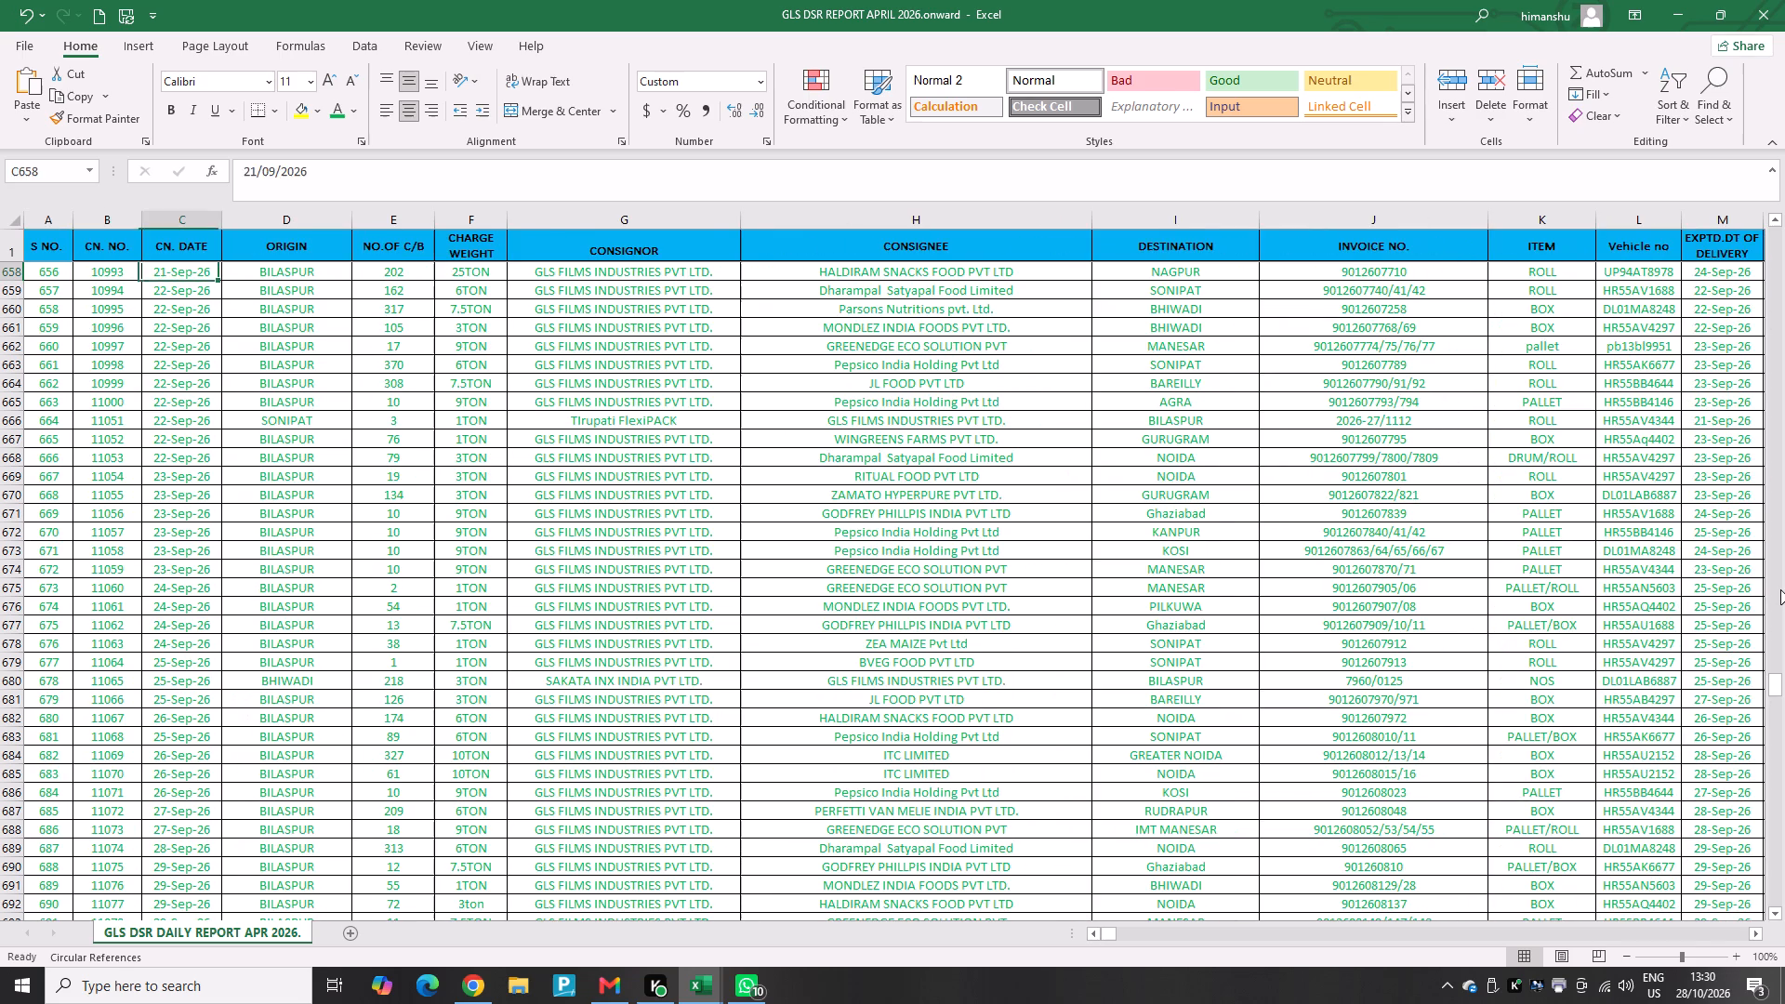
Look further up the report for broker consignments, covering rows 657 to 647 and returning to the REMARK column.
key(Up)
key(Up)
key(Up)
key(Up)
key(Up)
key(Up)
key(Up)
key(Up)
key(Up)
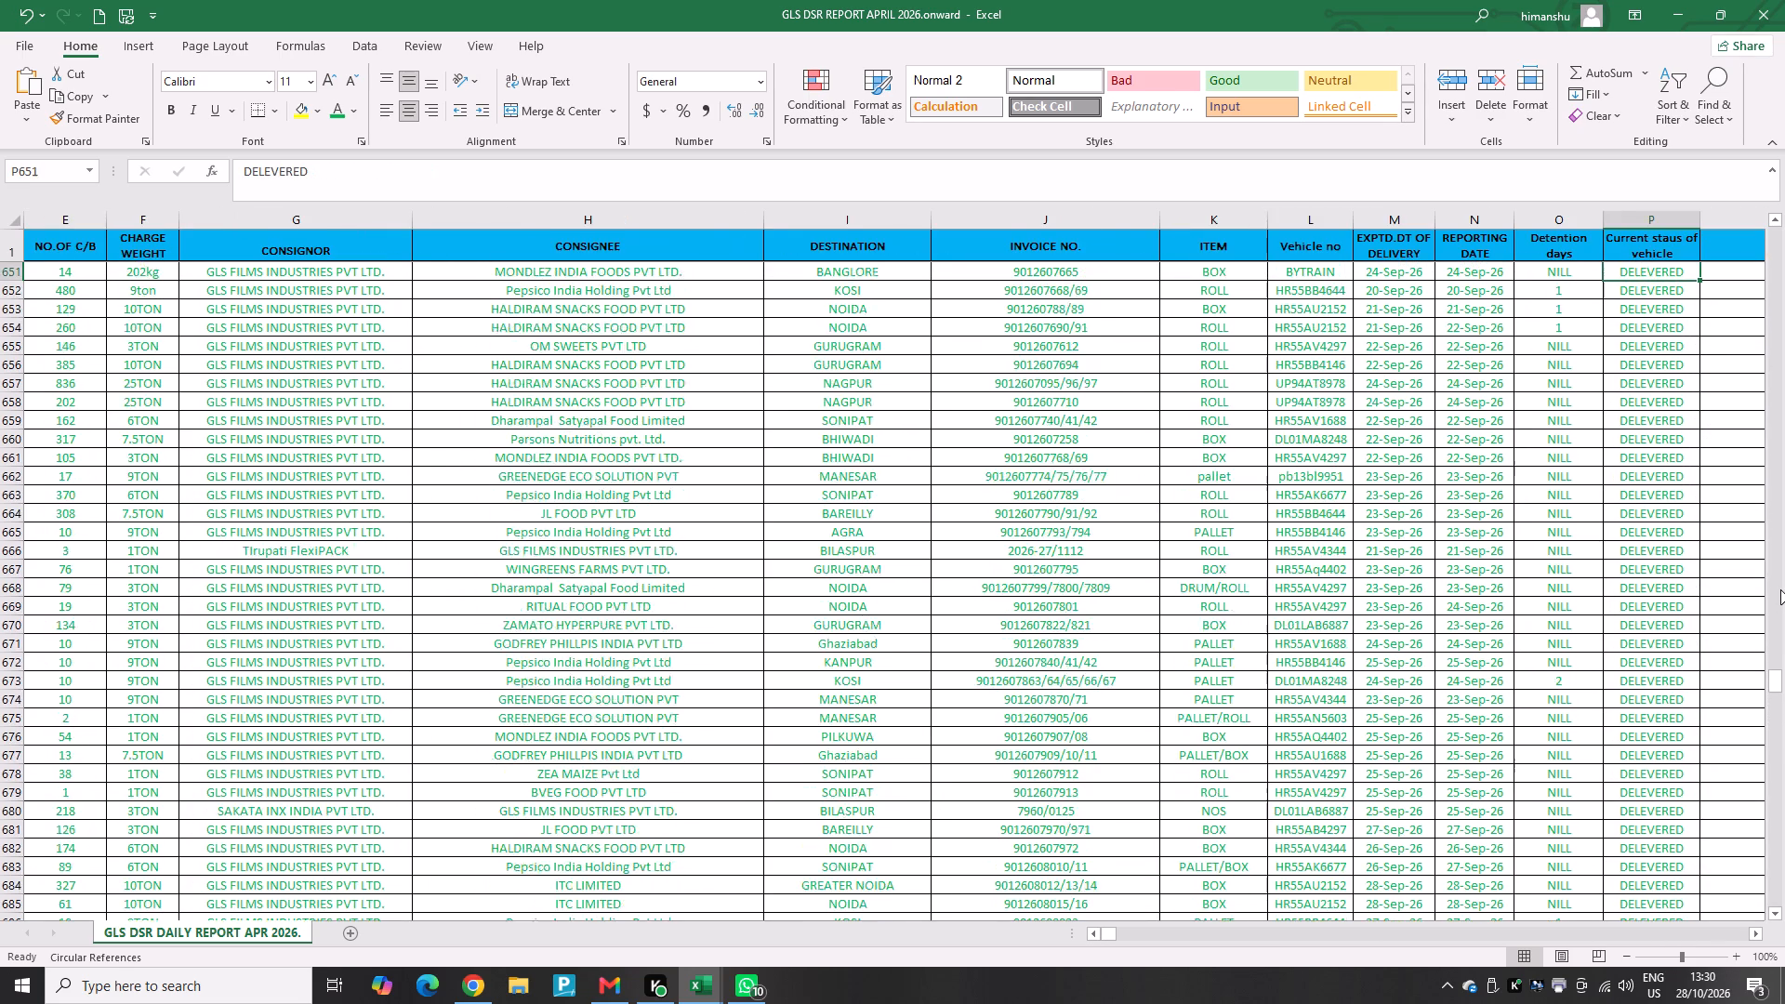
key(Up)
key(Up)
key(Right)
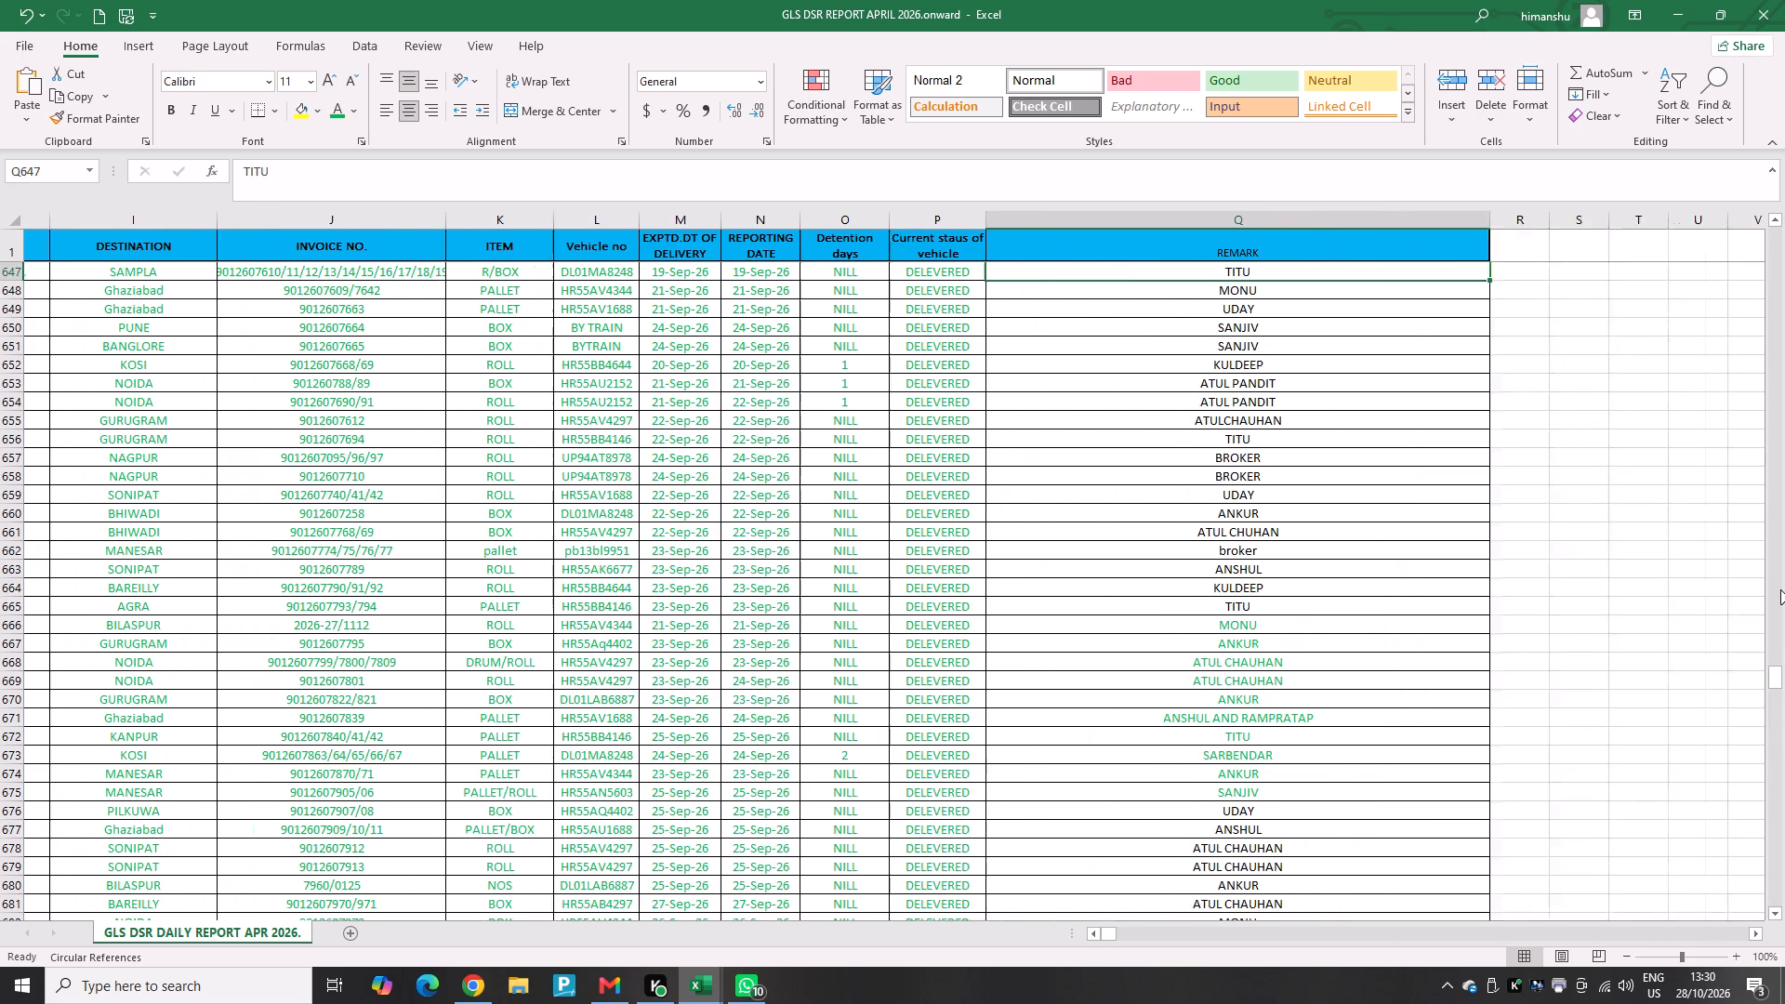
Check the remarks of the consignments from row 648 down to row 654.
key(Down)
key(Down)
key(Down)
key(Down)
key(Down)
key(Down)
key(Down)
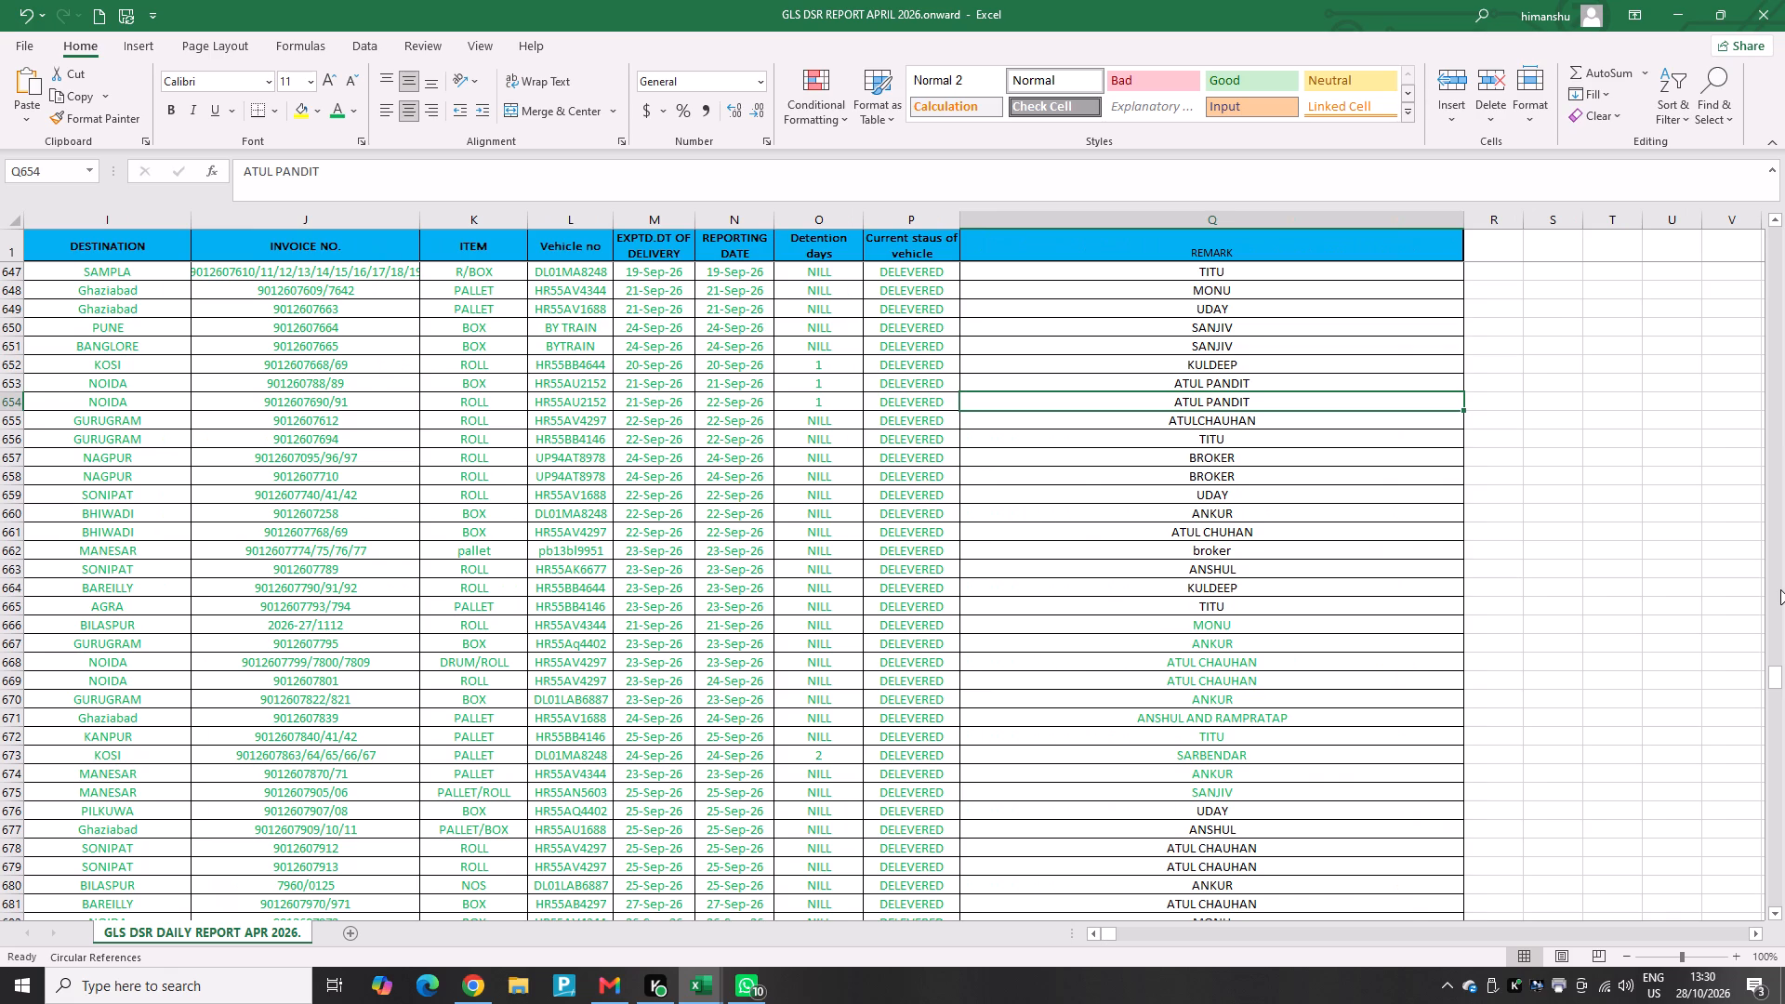
Switch to the DD Logistics MIS workbook and look over the GREENEDGE ECO SOLUTION LTD bookings on the COMPUTER GR BOOKING sheet.
click(1680, 7)
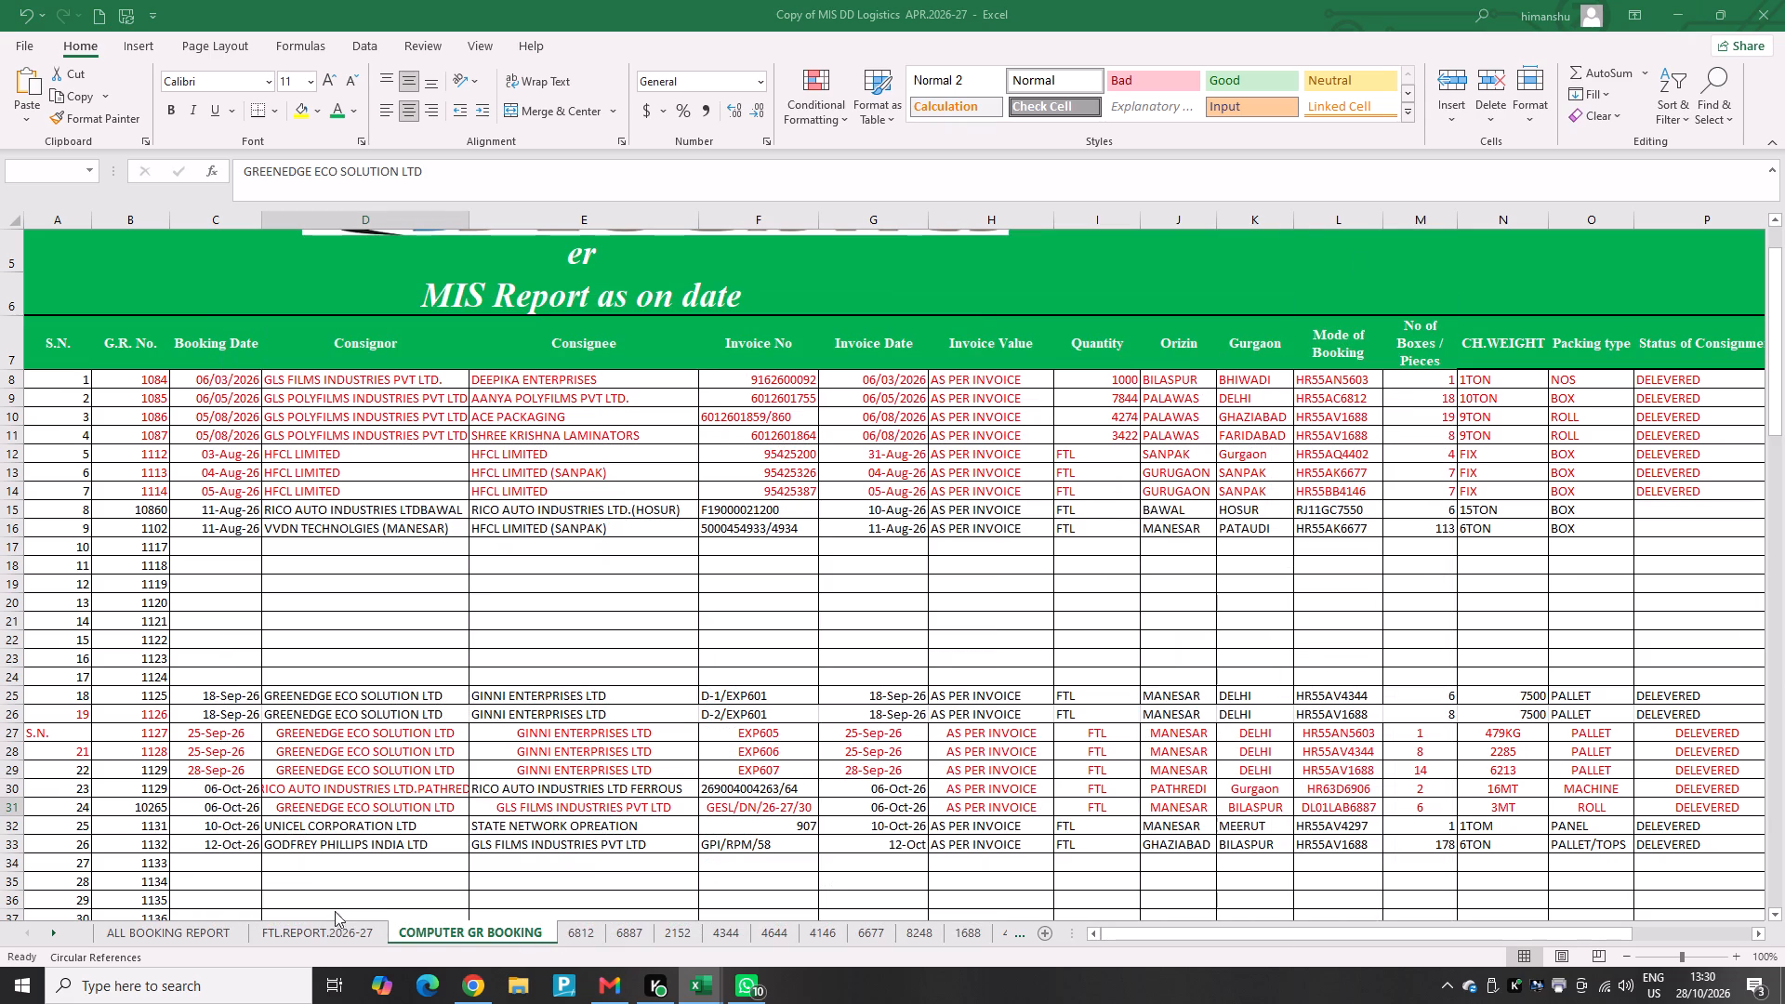
scroll(443, 826, down, 2)
scroll(611, 817, up, 2)
click(324, 750)
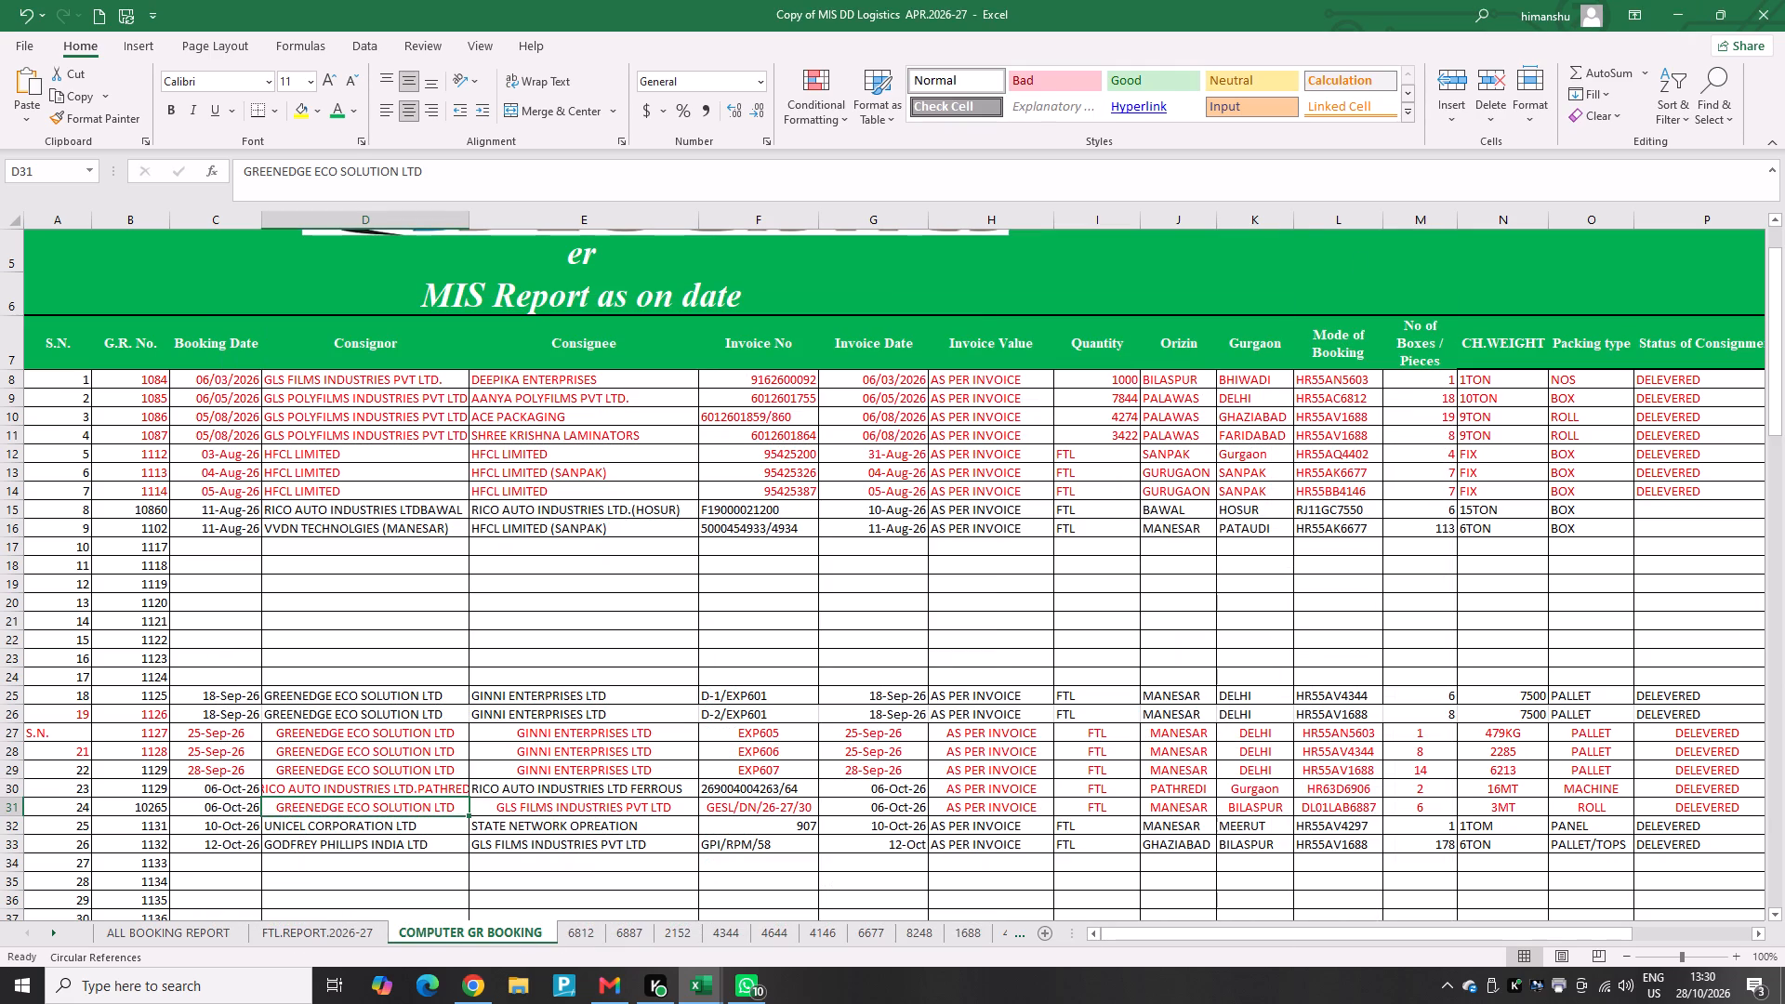
Review row 27 on the COMPUTER GR BOOKING sheet from its Consignee across to the unlabelled column after Status of Consignment.
click(483, 725)
key(Right)
key(Right)
key(Right)
key(Right)
key(Right)
key(Right)
key(Right)
key(Right)
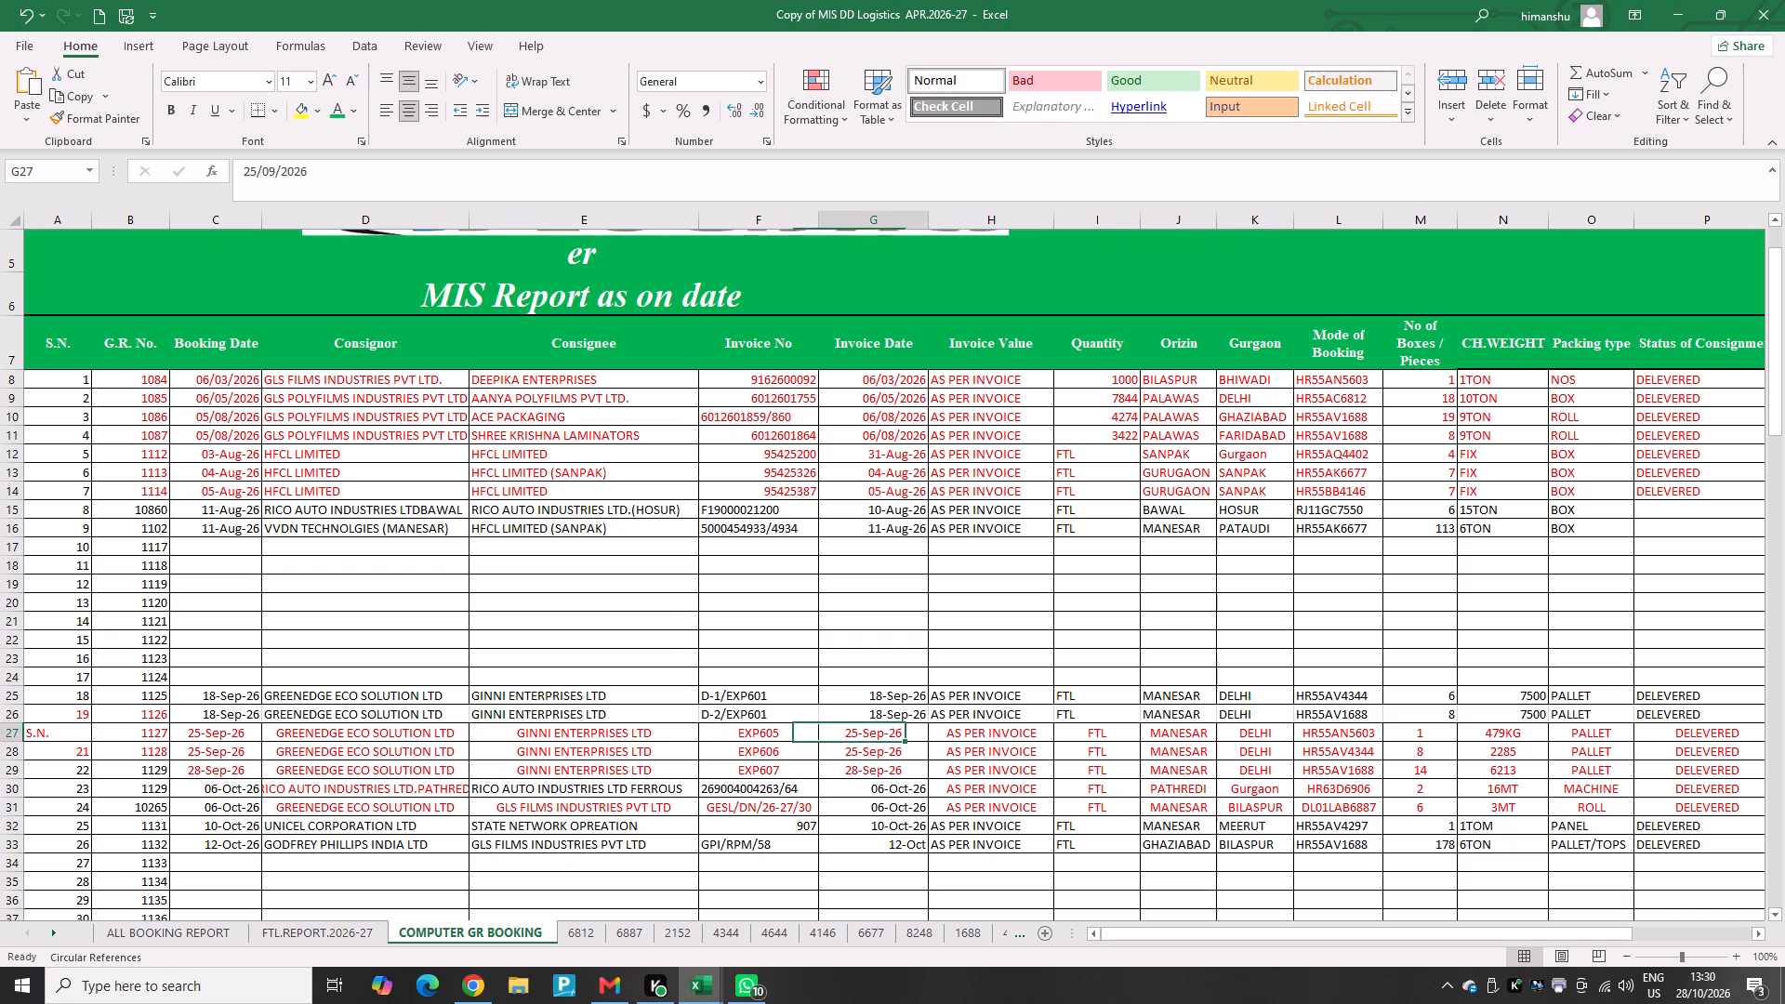
key(Right)
key(Right)
key(Right)
key(Right)
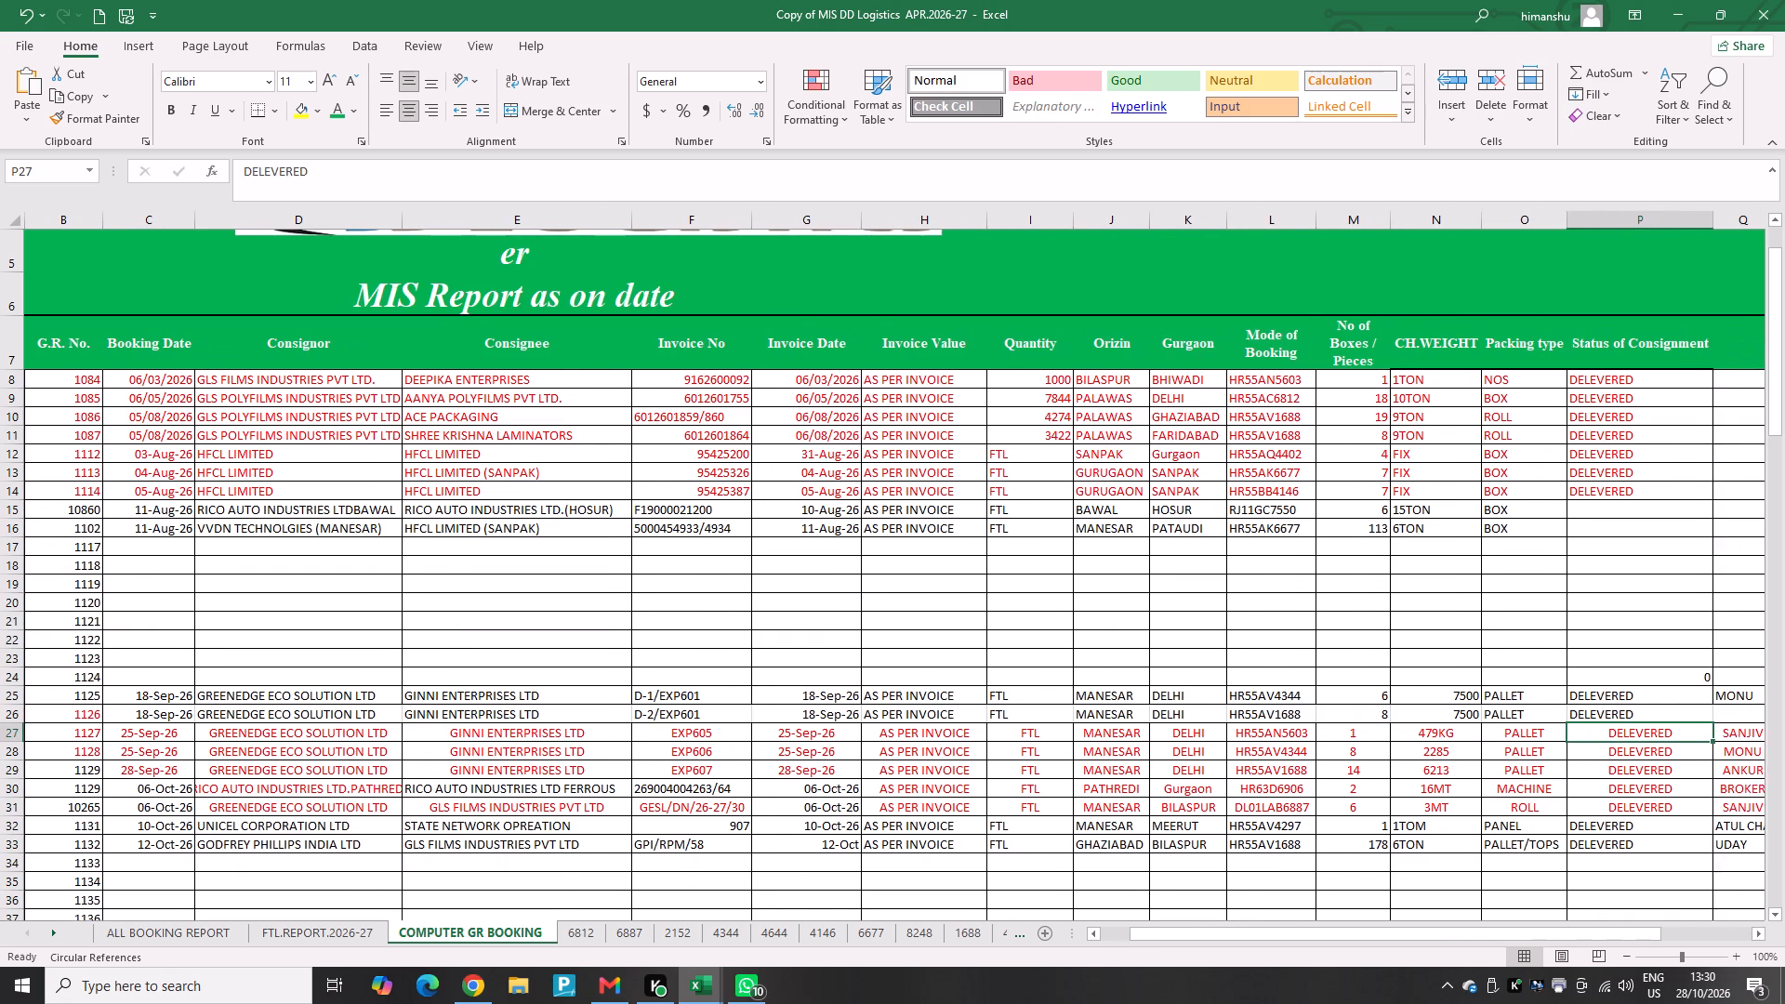
key(Right)
key(Right)
key(Left)
key(Left)
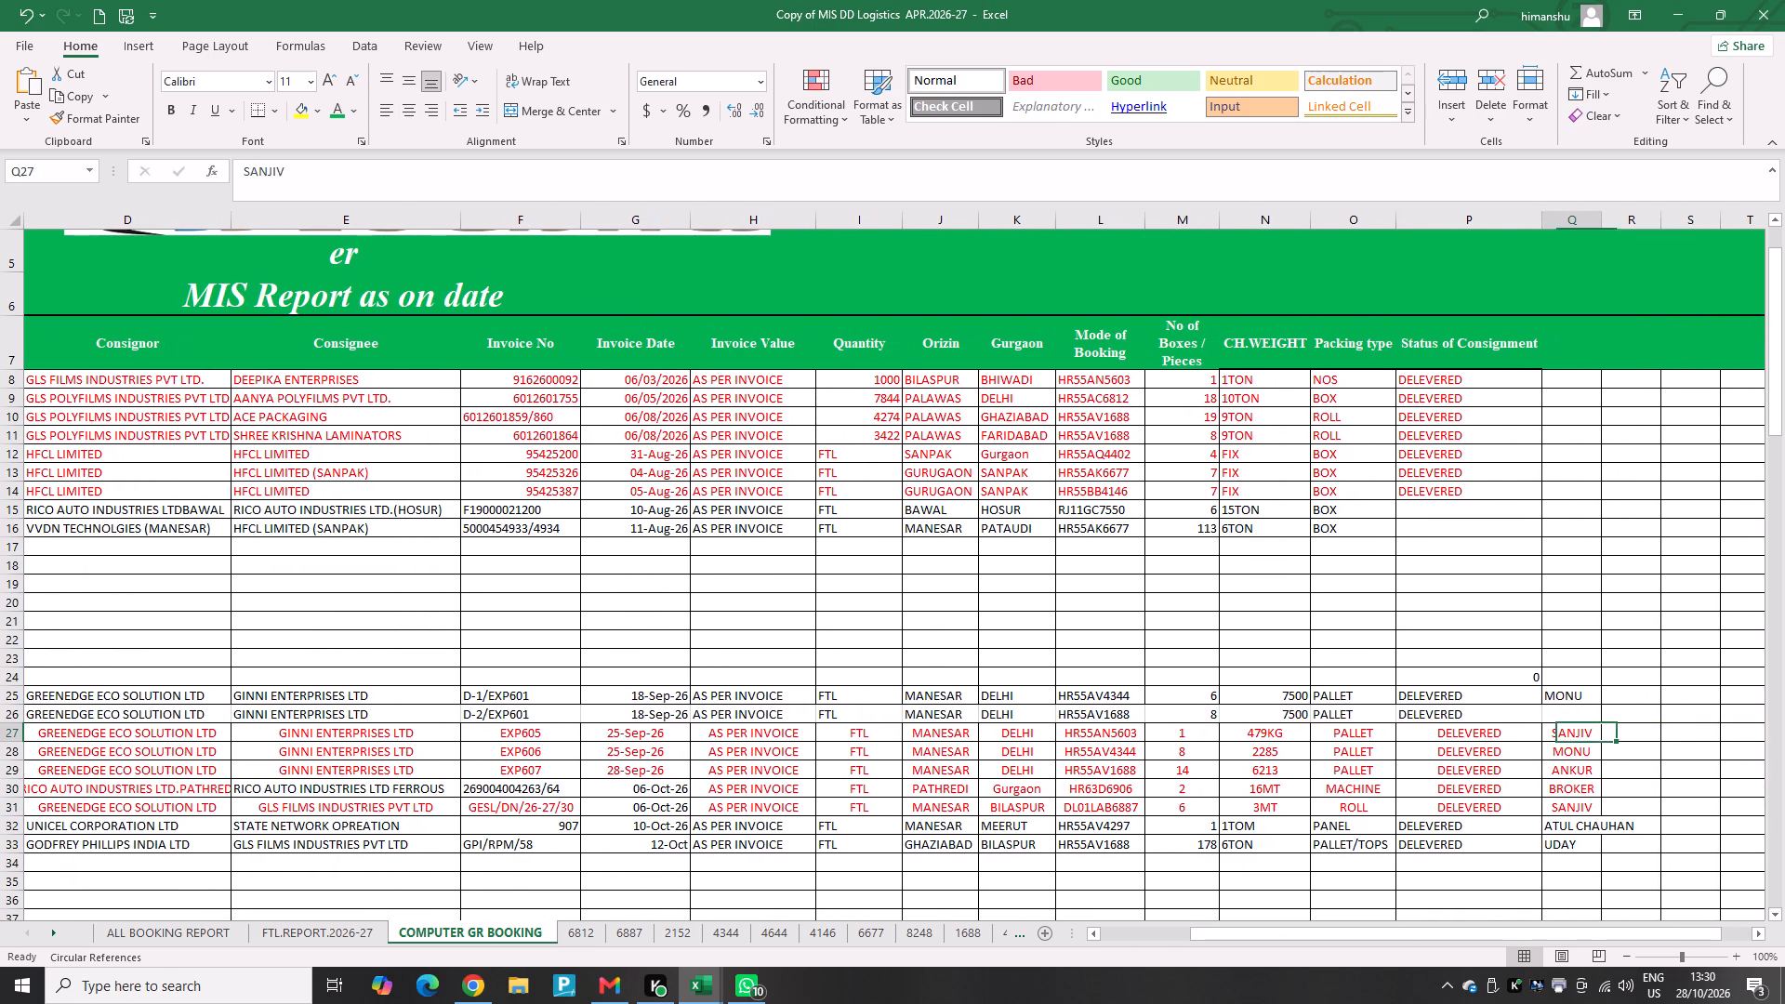
Check the entries in the unlabelled column after Status of Consignment from row 27 down to row 33.
key(Down)
key(Down)
key(Down)
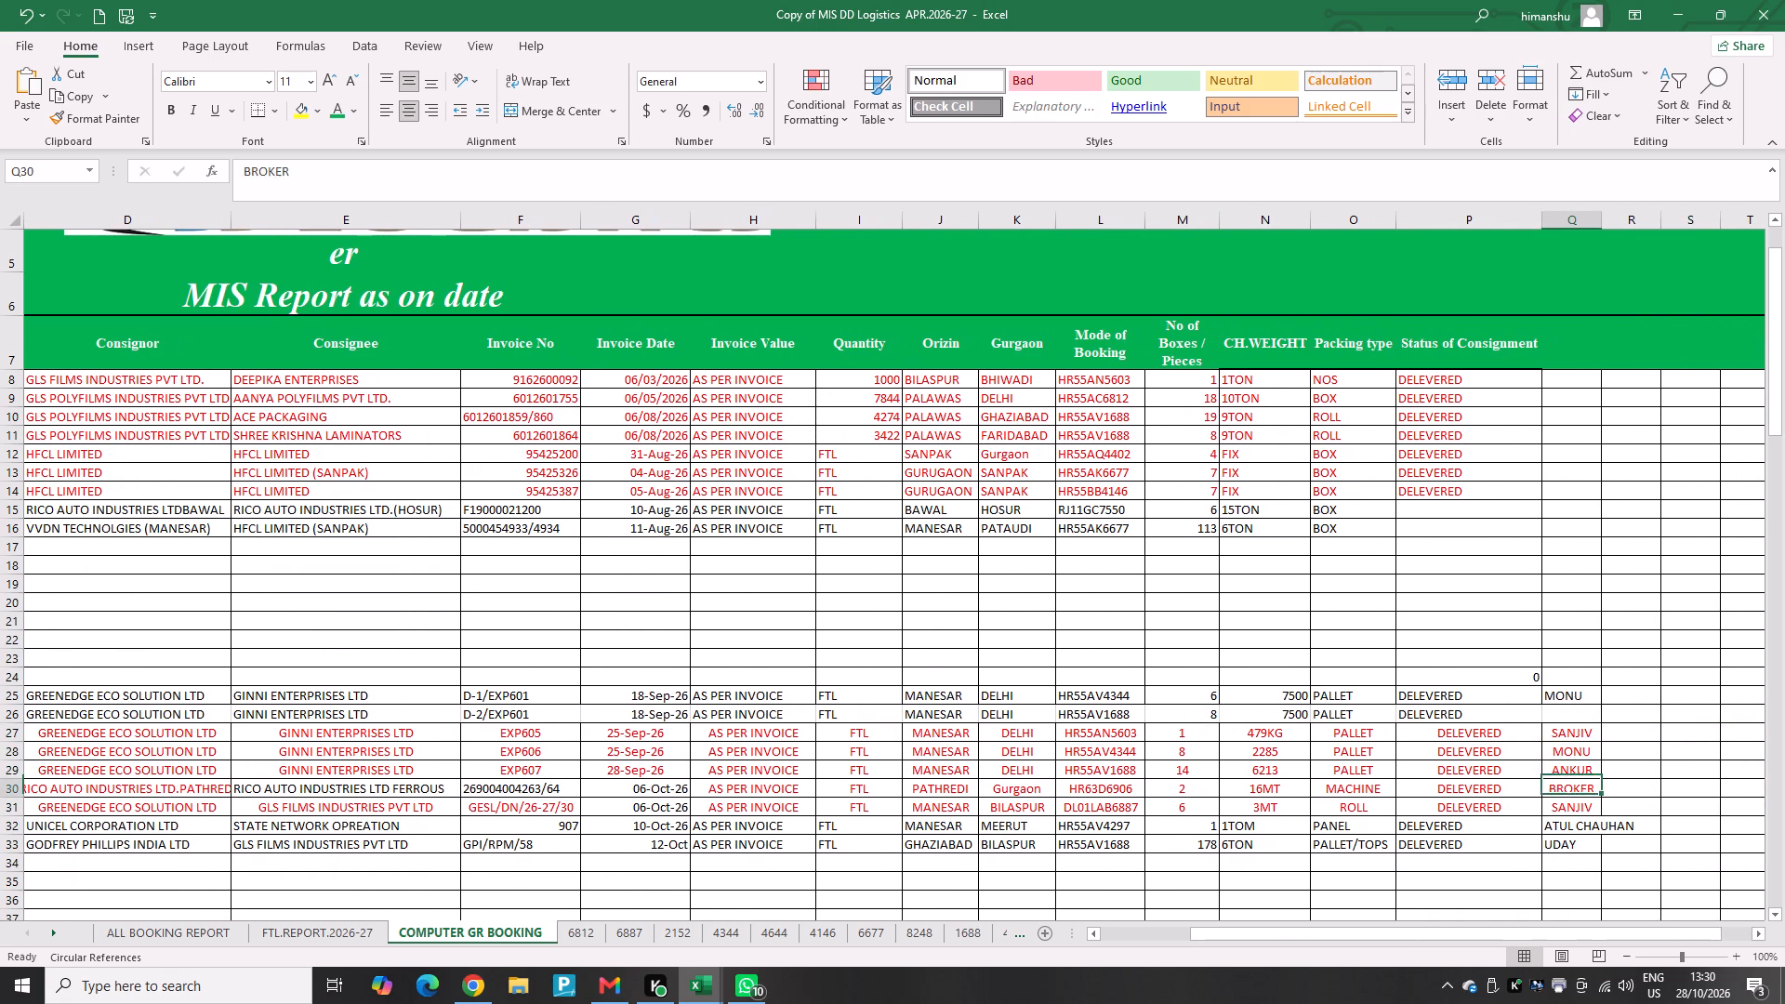
key(Down)
key(Down)
key(Down)
Review the GODFREY PHILLIPS INDIA LTD booking in row 33 from its vehicle and route back to its G.R. No.
key(Left)
key(Left)
key(Left)
key(Left)
key(Left)
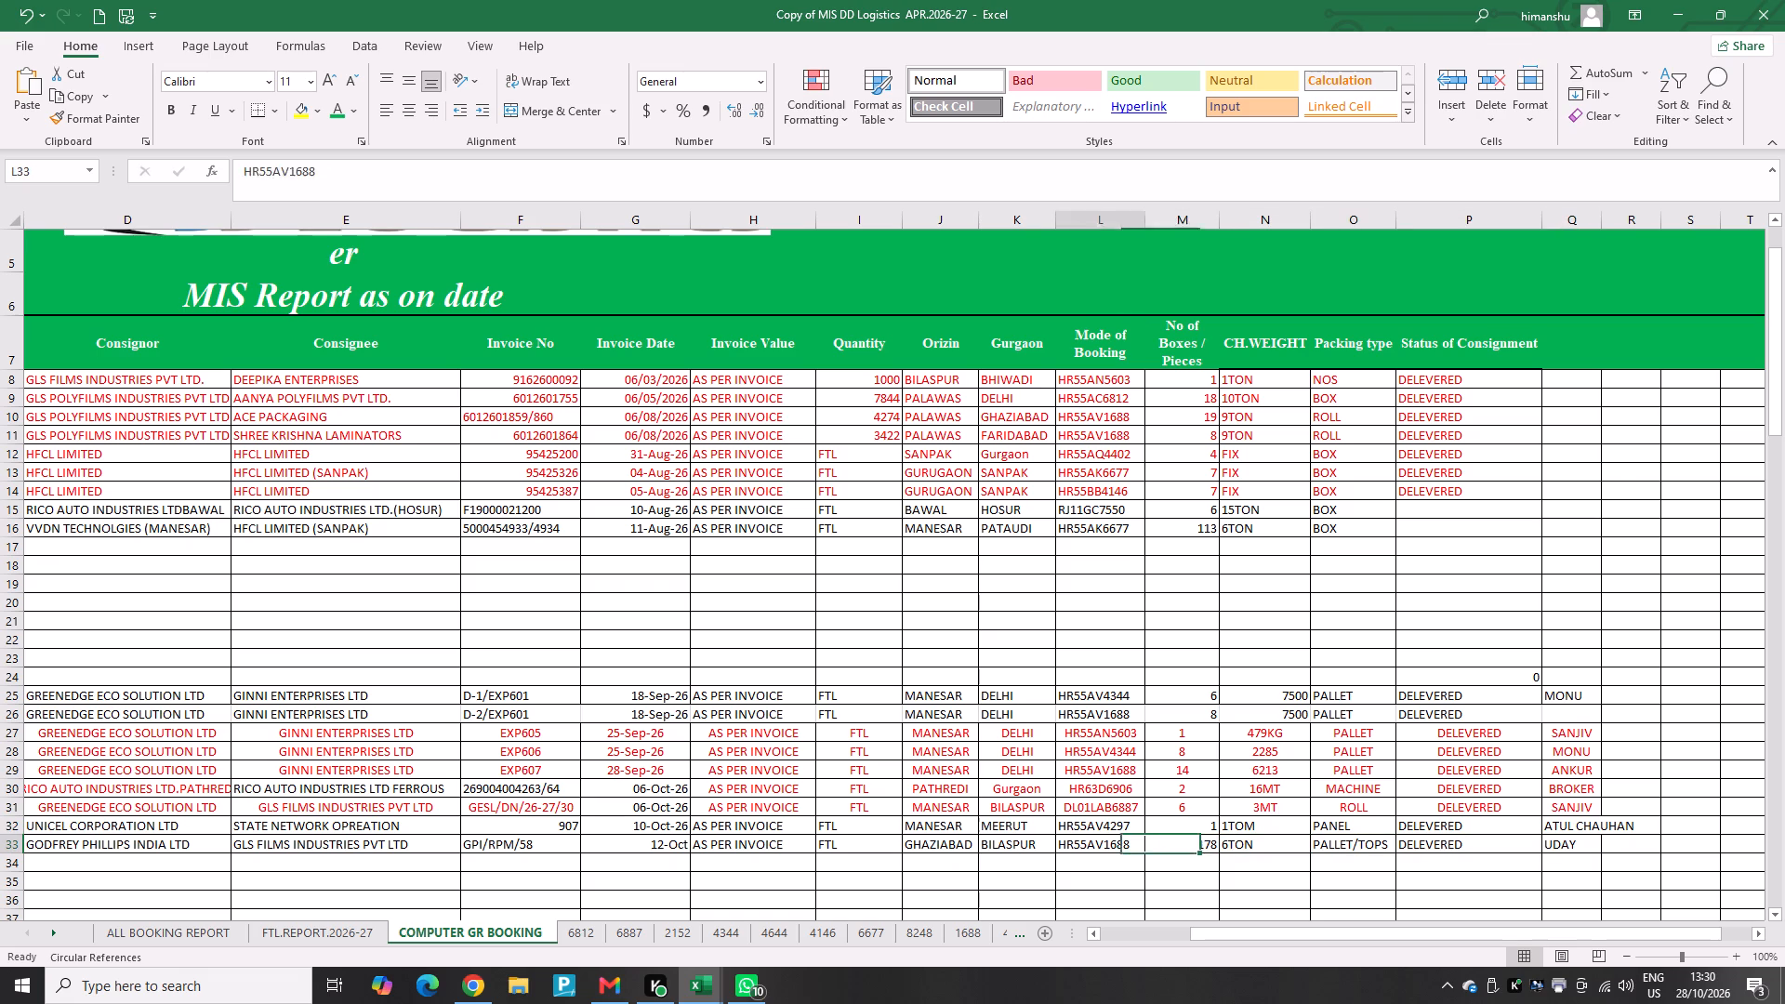
key(Left)
key(Left)
key(Left)
key(Left)
key(Left)
key(Left)
key(Left)
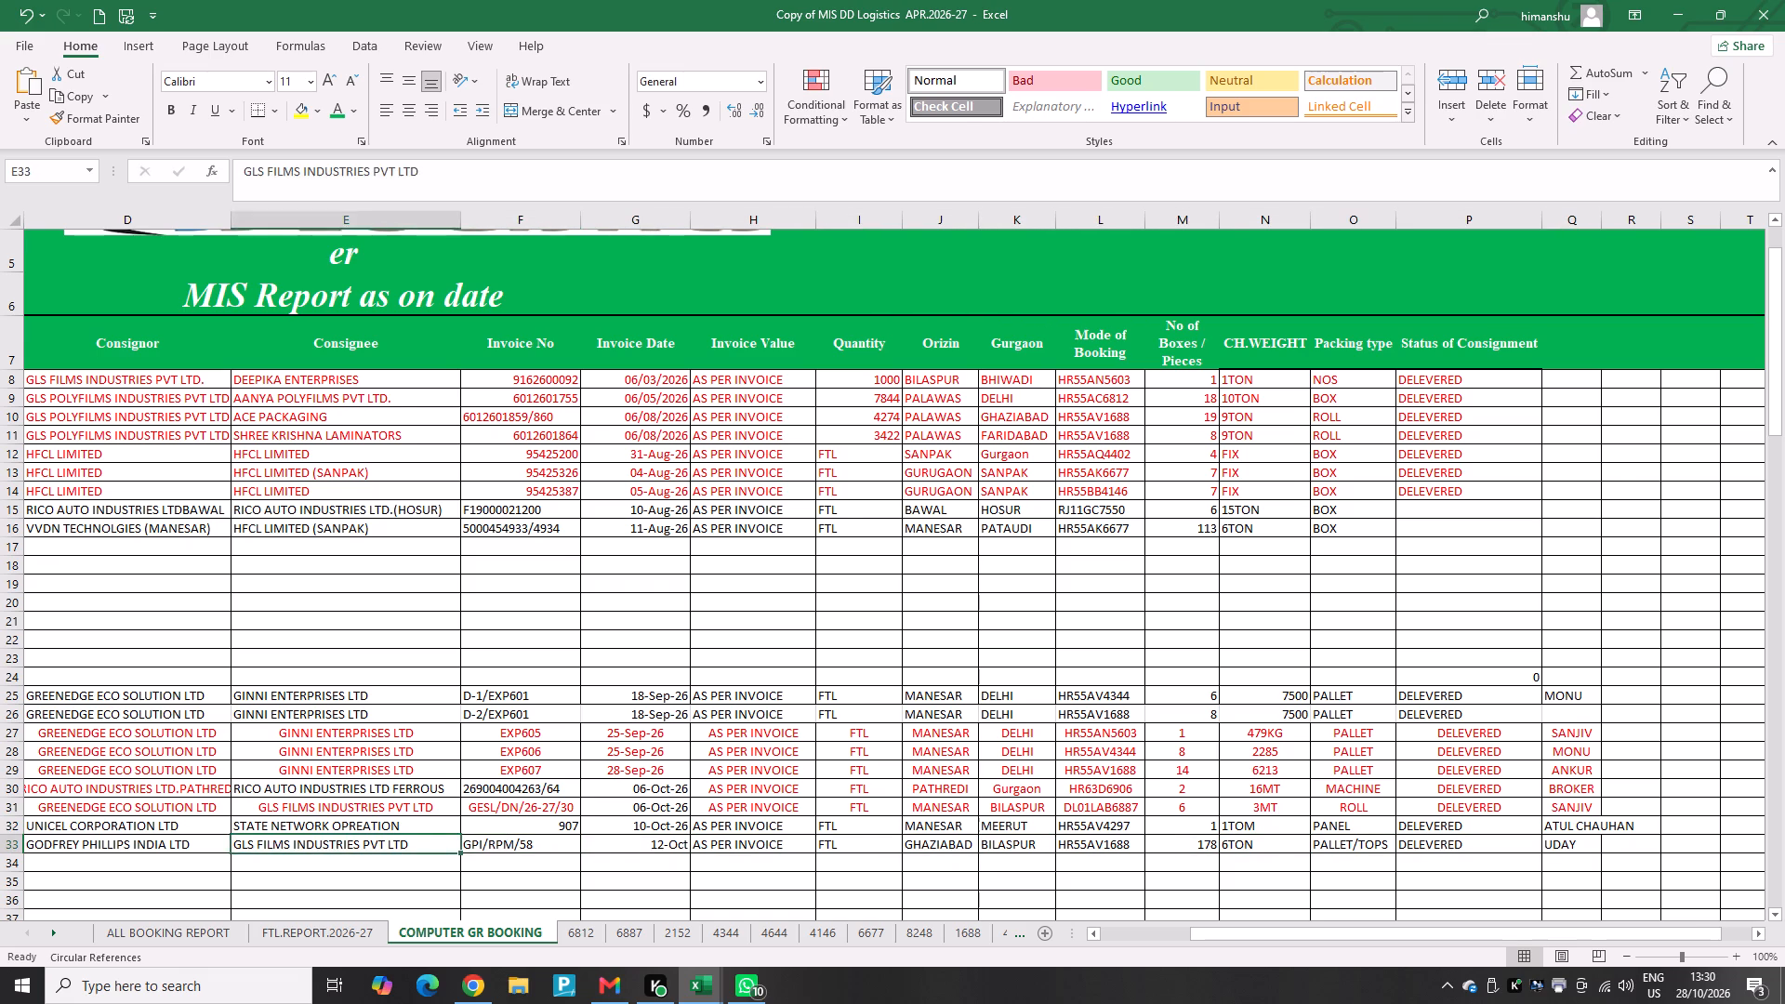
key(Left)
key(Left)
key(Left)
Look over the booking dates and consignors from row 32 up to the GREENEDGE ECO SOLUTION LTD booking in row 26.
key(Up)
key(Right)
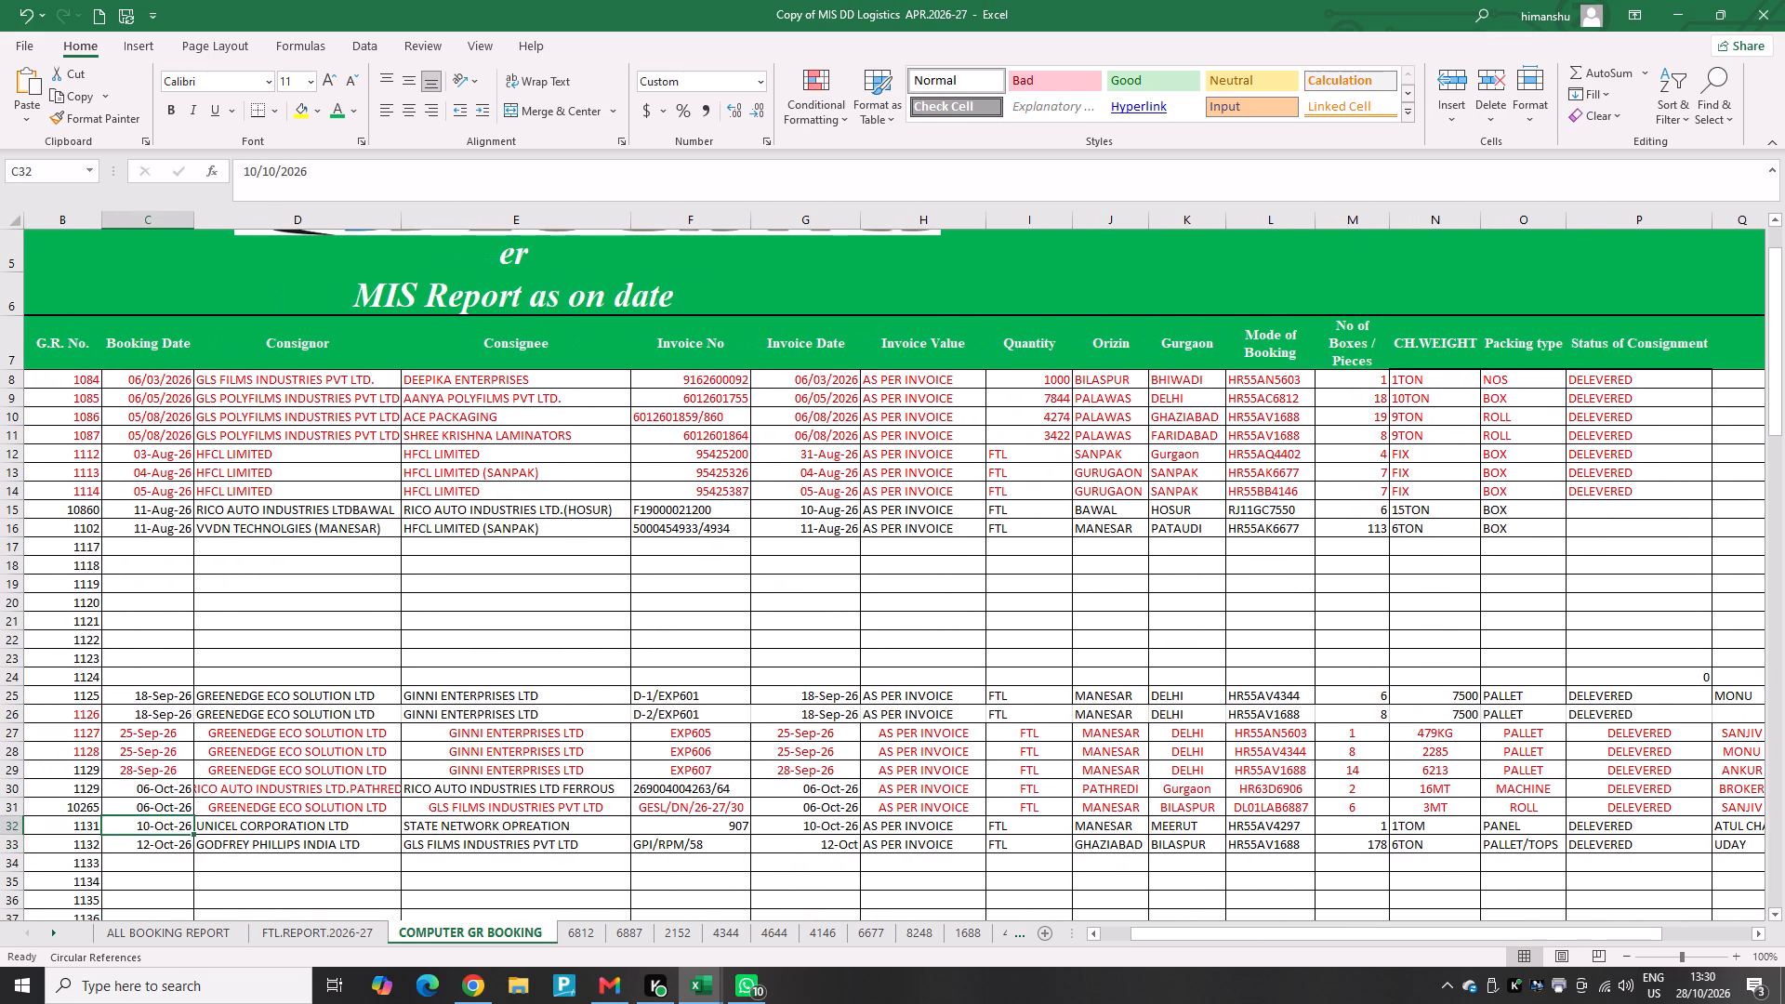
key(Up)
key(Right)
key(Up)
key(Up)
key(Up)
key(Up)
key(Up)
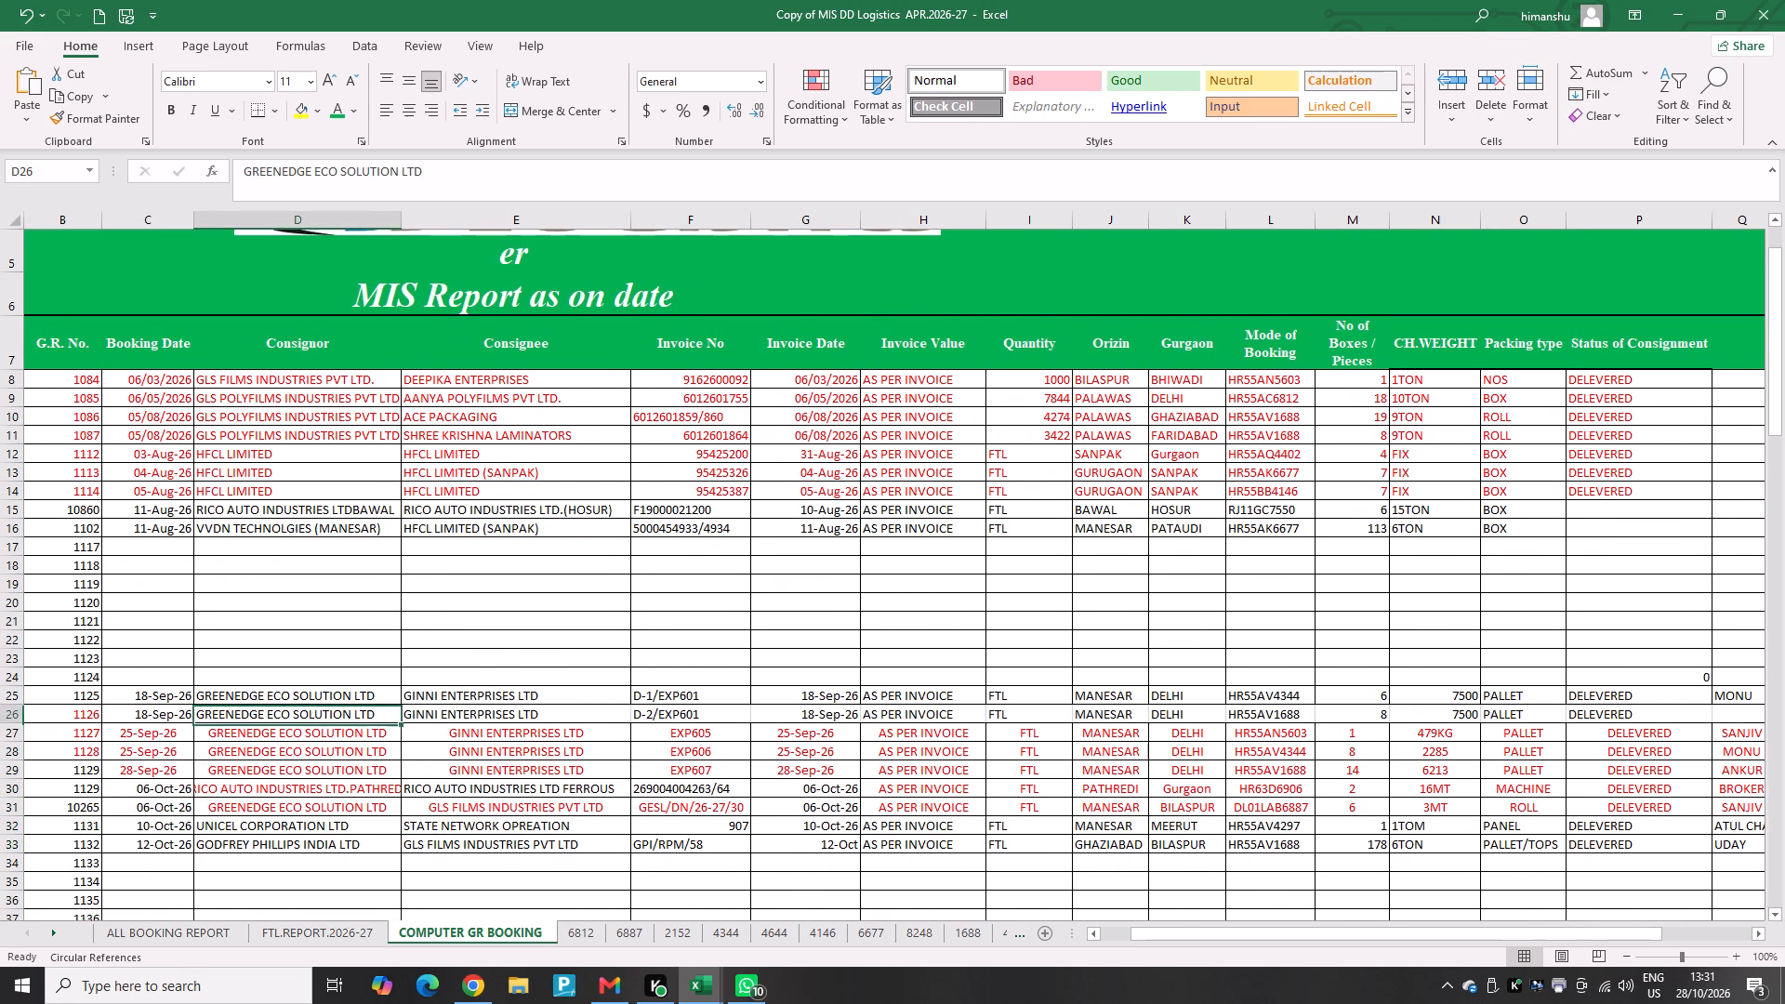
Review row 26 from its Consignor across its invoice, vehicle, weight and packing details to the column after Status of Consignment.
key(Right)
key(Right)
key(Right)
key(Right)
key(Right)
key(Right)
key(Right)
key(Right)
key(Right)
key(Right)
key(Right)
key(Right)
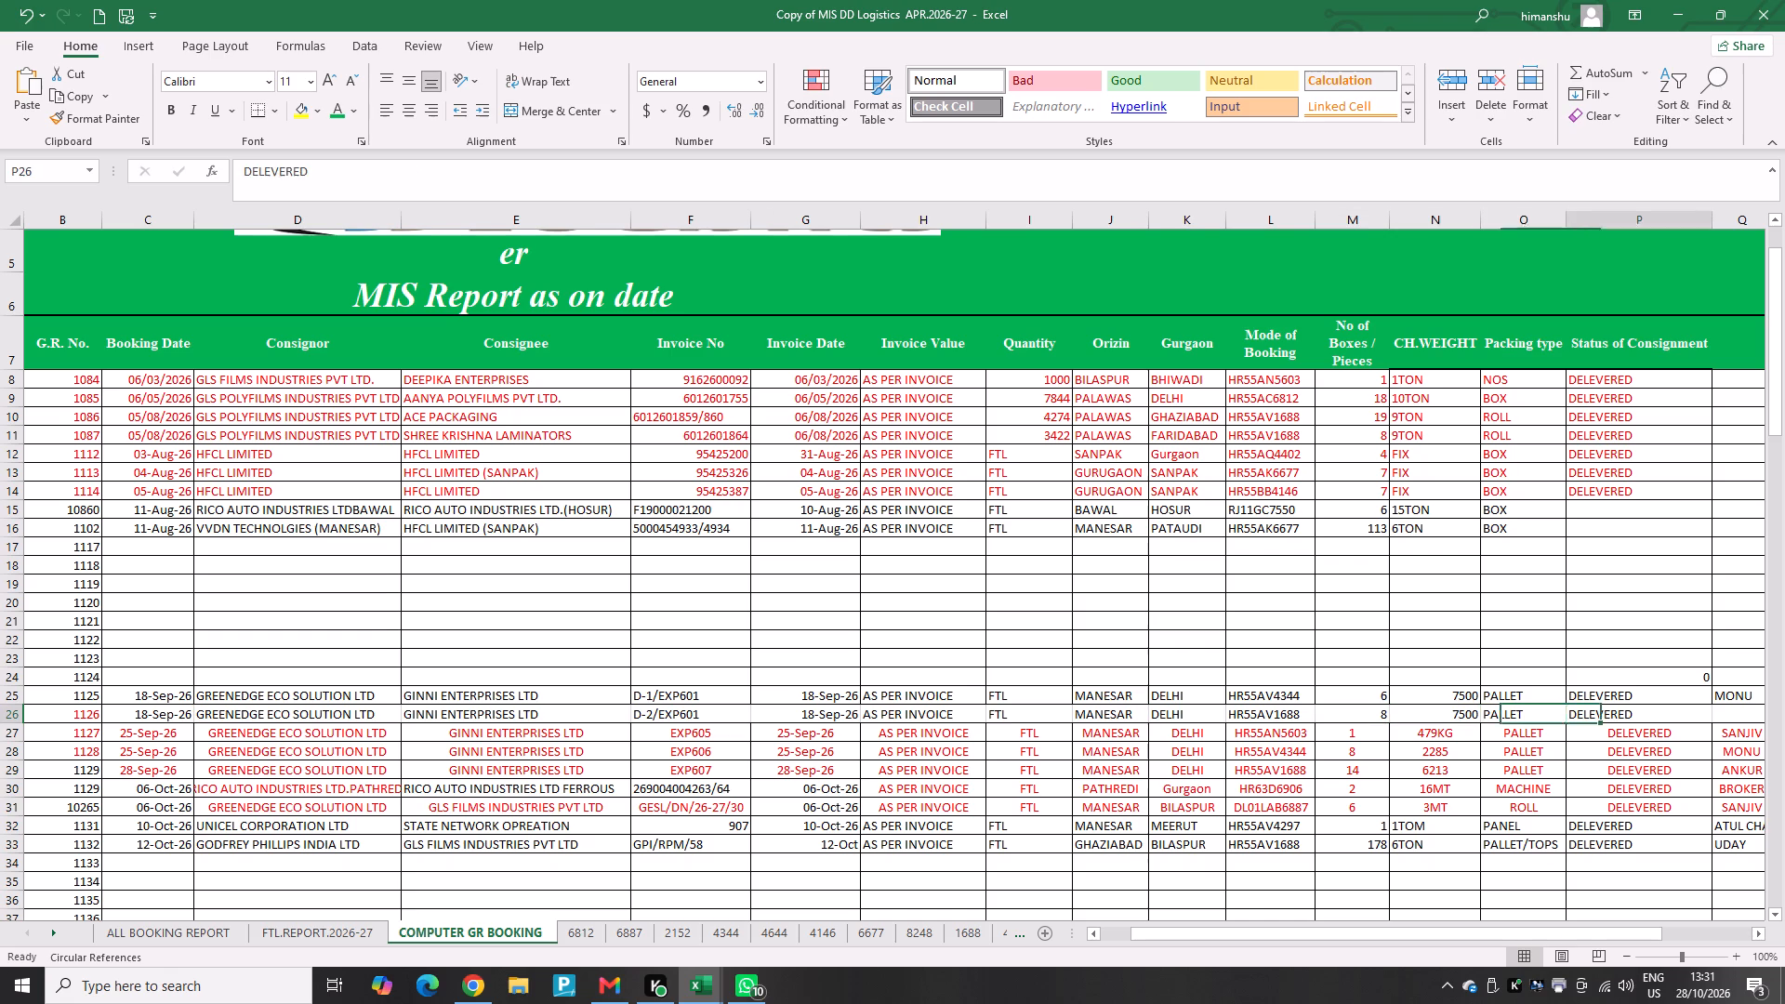
key(Right)
Recheck row 26 from its delivery status back to its Invoice Date and forward to its route.
key(Left)
key(Left)
key(Left)
key(Left)
key(Left)
key(Left)
key(Left)
key(Left)
key(Left)
key(Left)
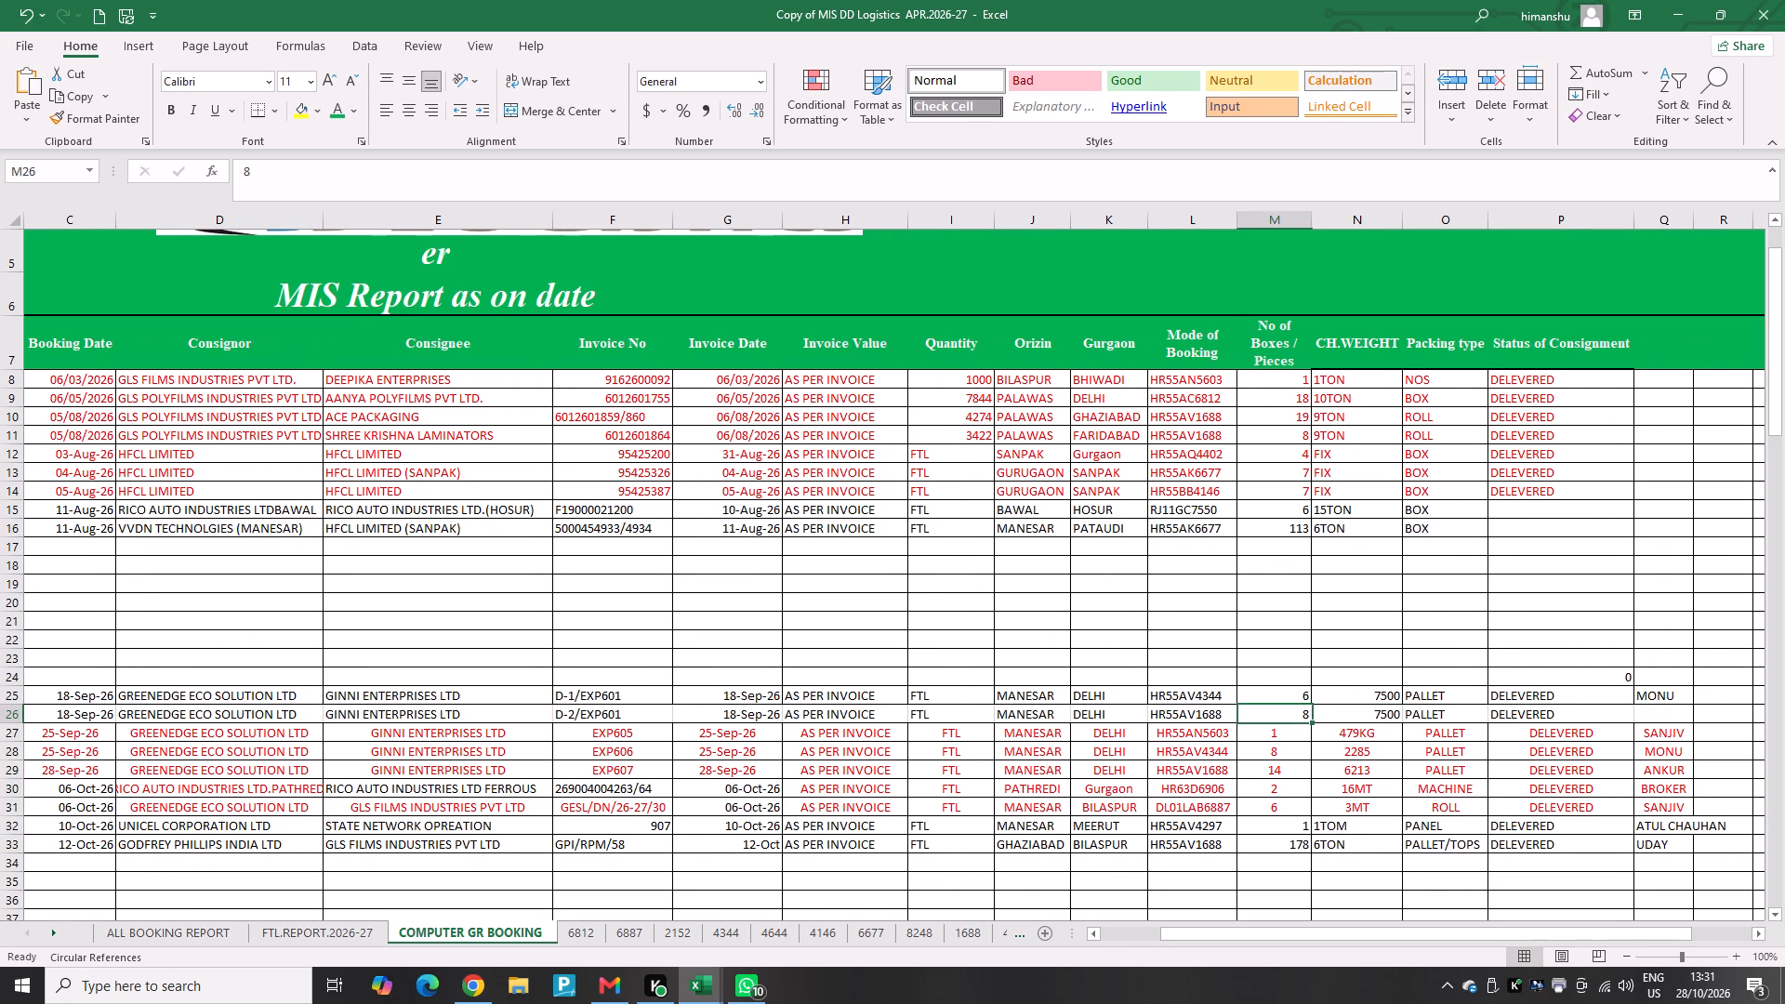
key(Right)
key(Right)
key(Right)
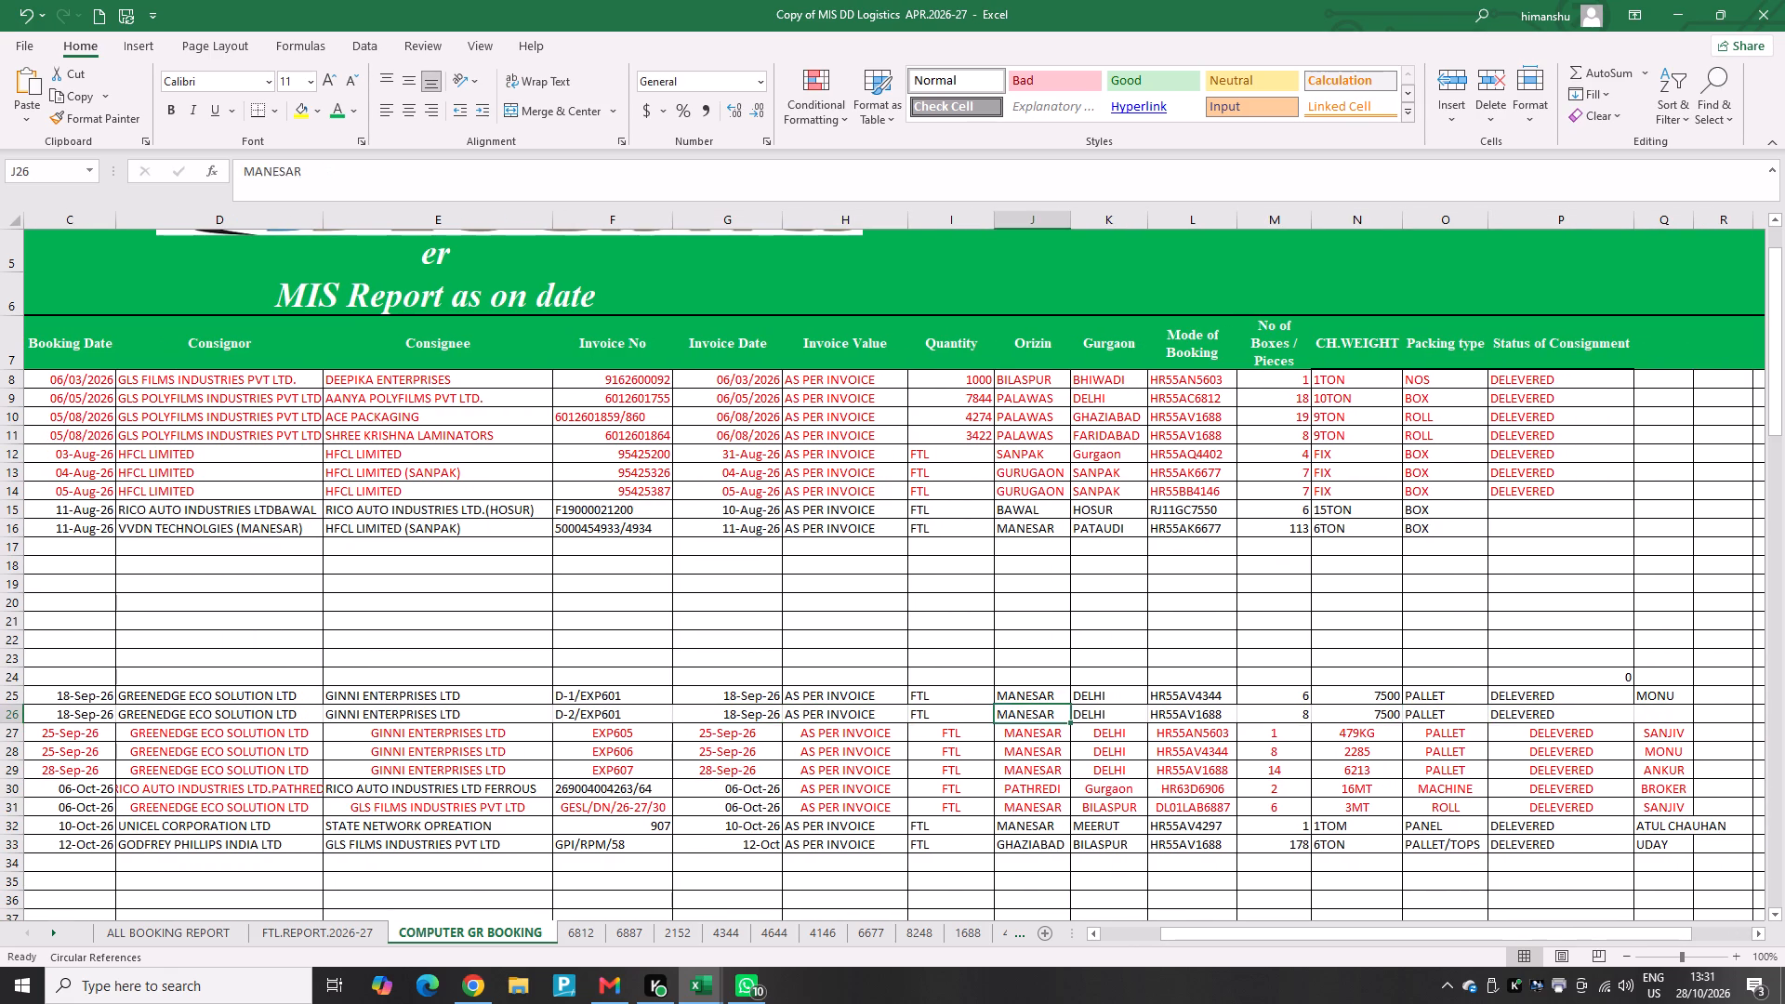
key(Right)
Recheck row 26 from its route back to its S.N., across its consignee and invoice details, and back to its G.R. No.
key(Left)
key(Left)
key(Left)
key(Left)
key(Left)
key(Left)
key(Left)
key(Left)
key(Left)
key(Left)
key(Left)
key(Left)
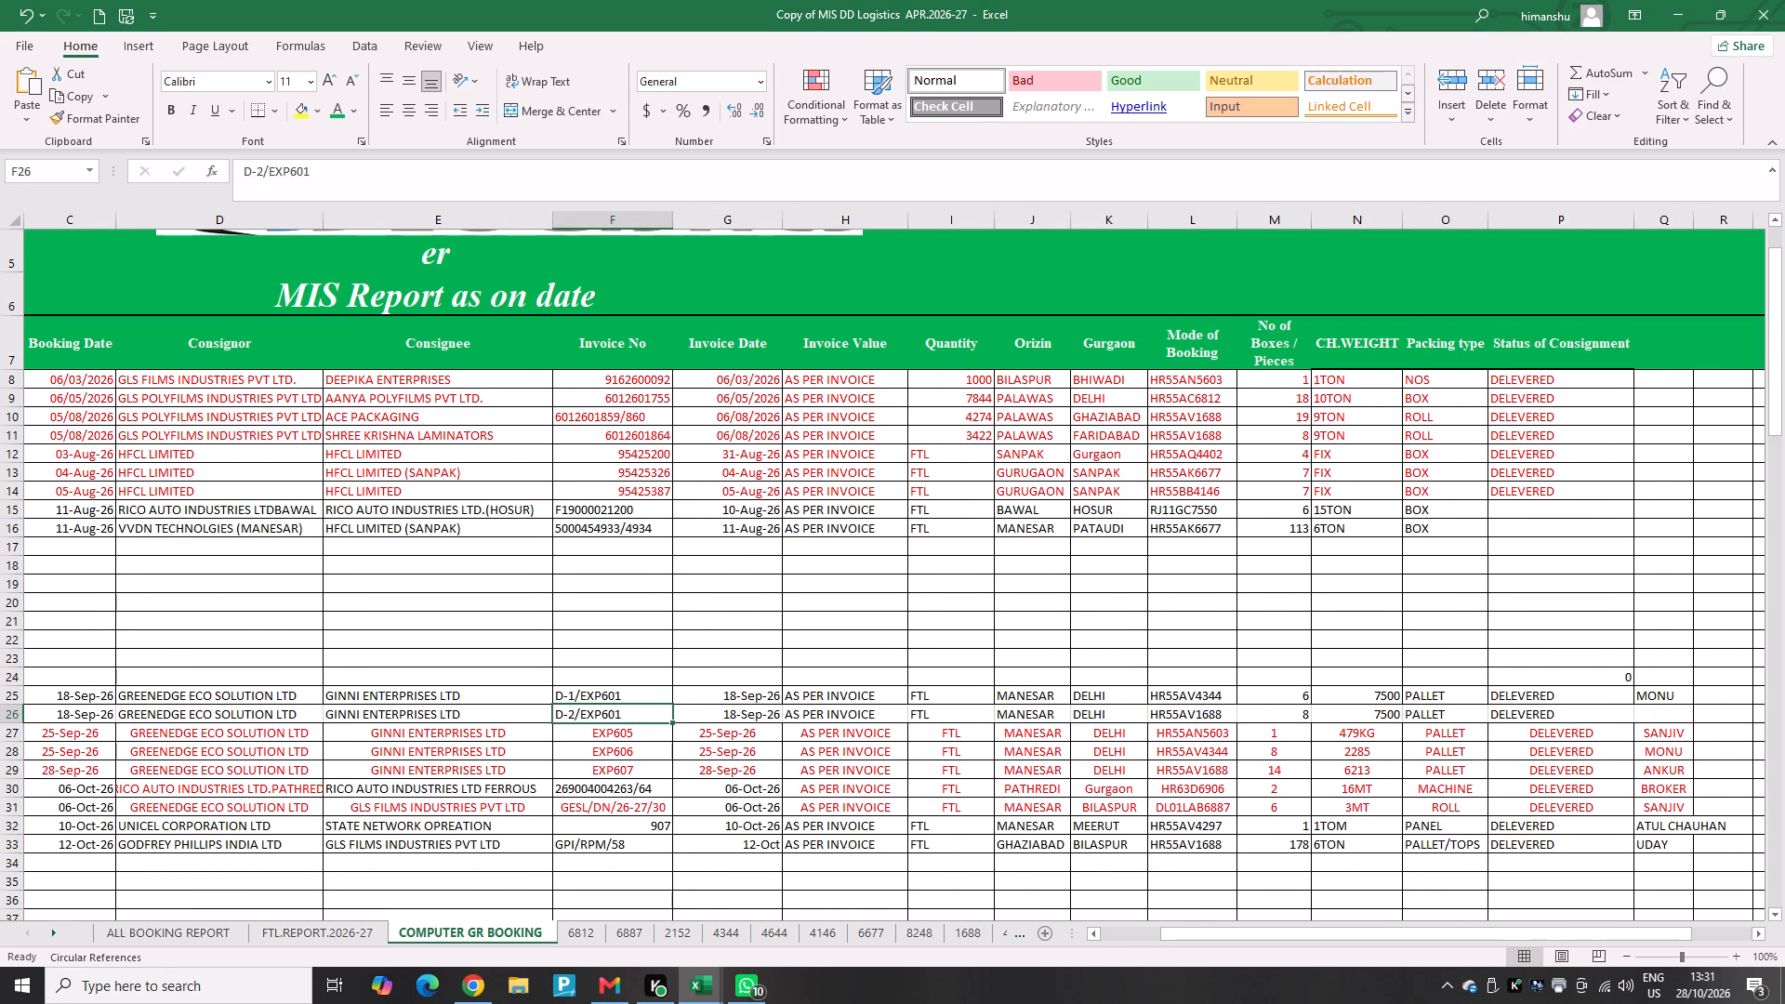
key(Right)
key(Right)
key(Right)
key(Right)
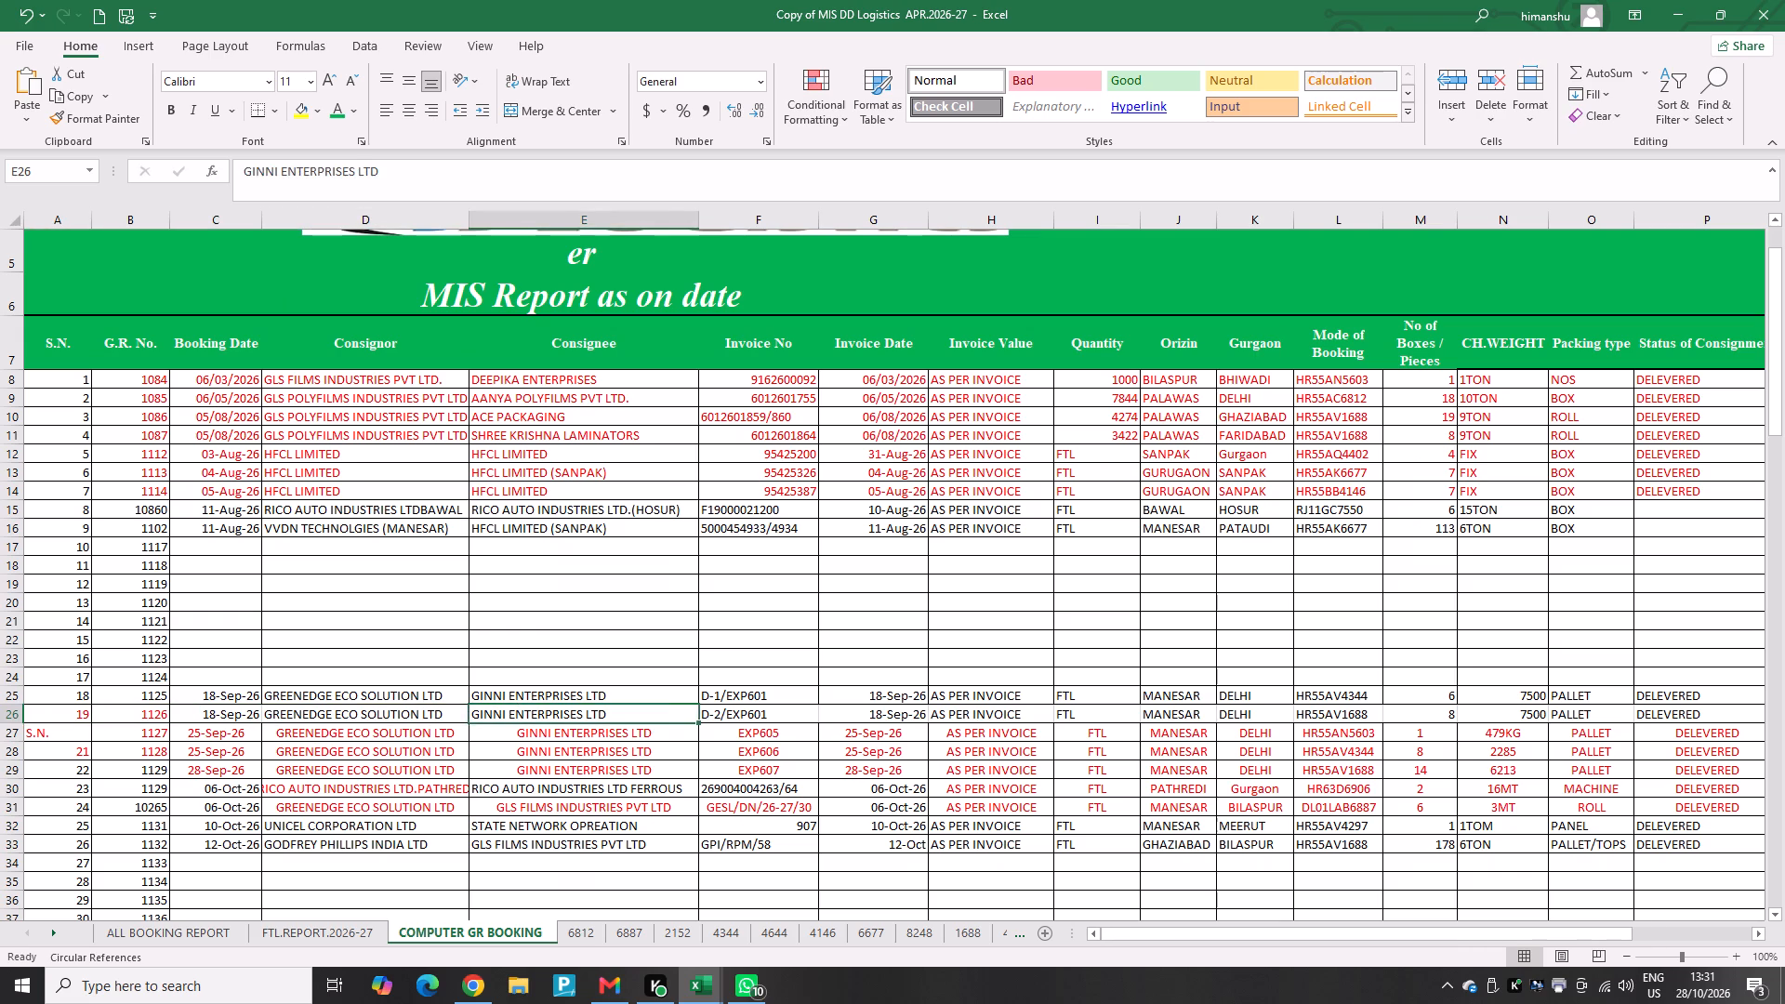
key(Right)
key(Left)
key(Left)
key(Left)
key(Left)
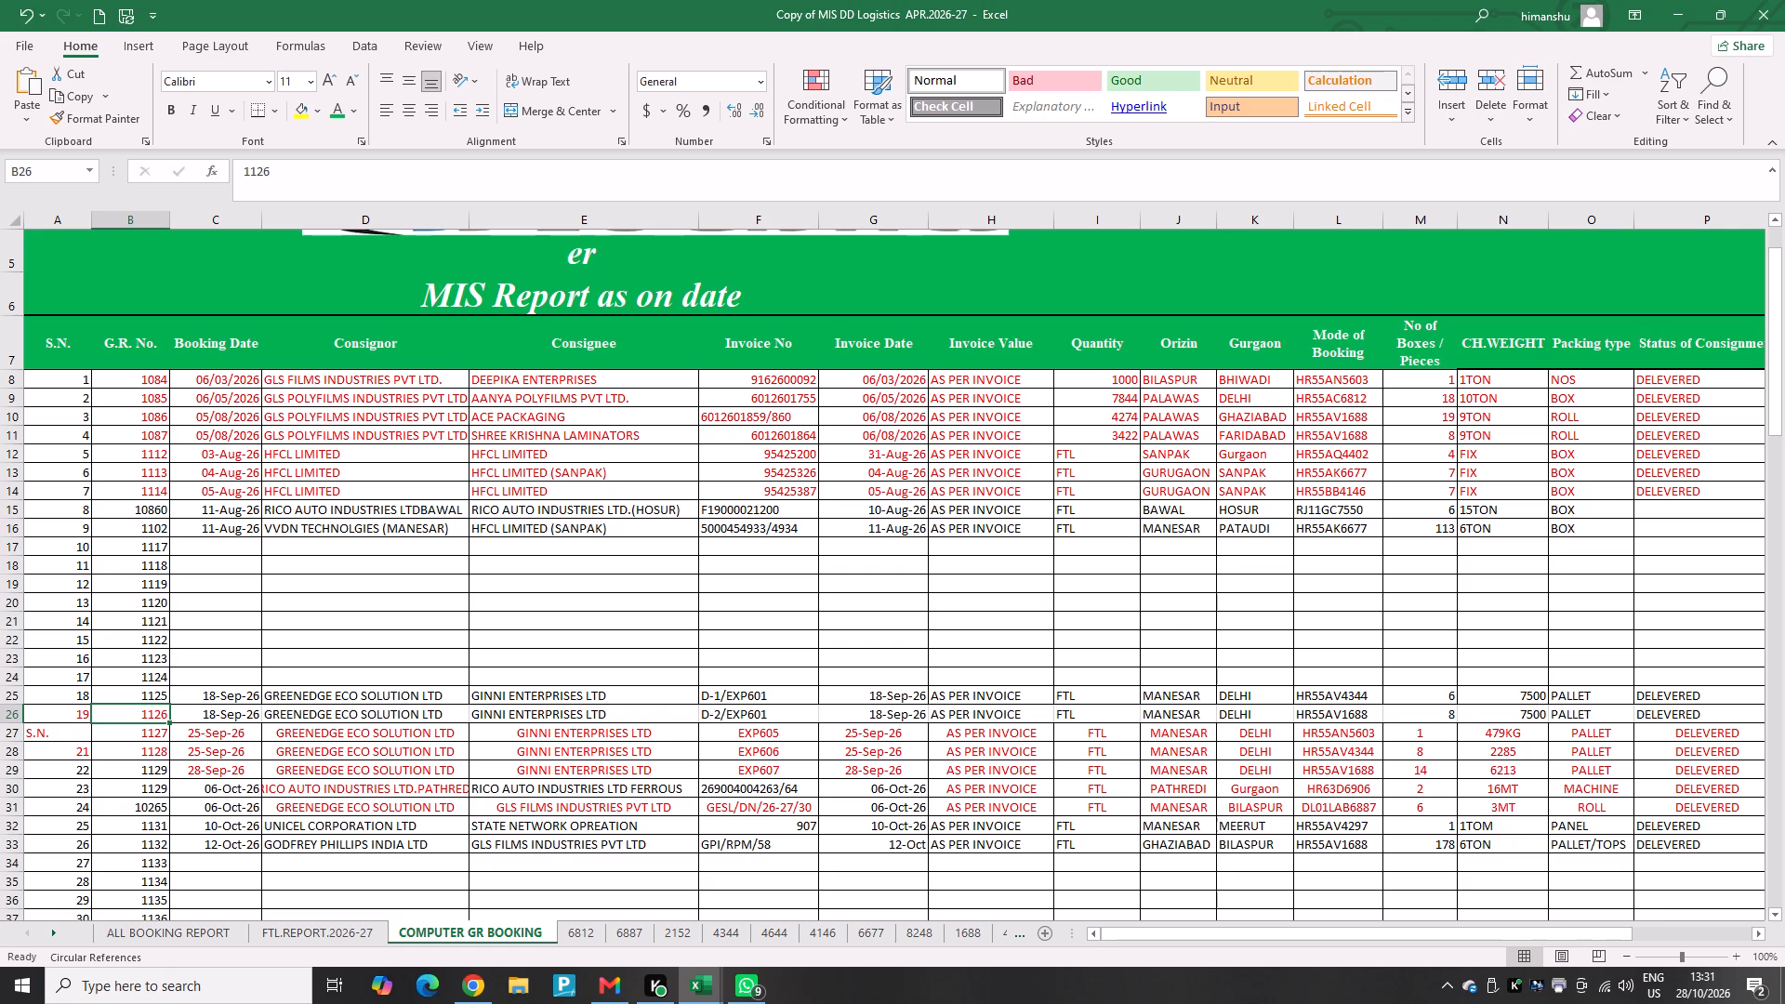
Switch to the ALL BOOKING REPORT sheet.
click(176, 927)
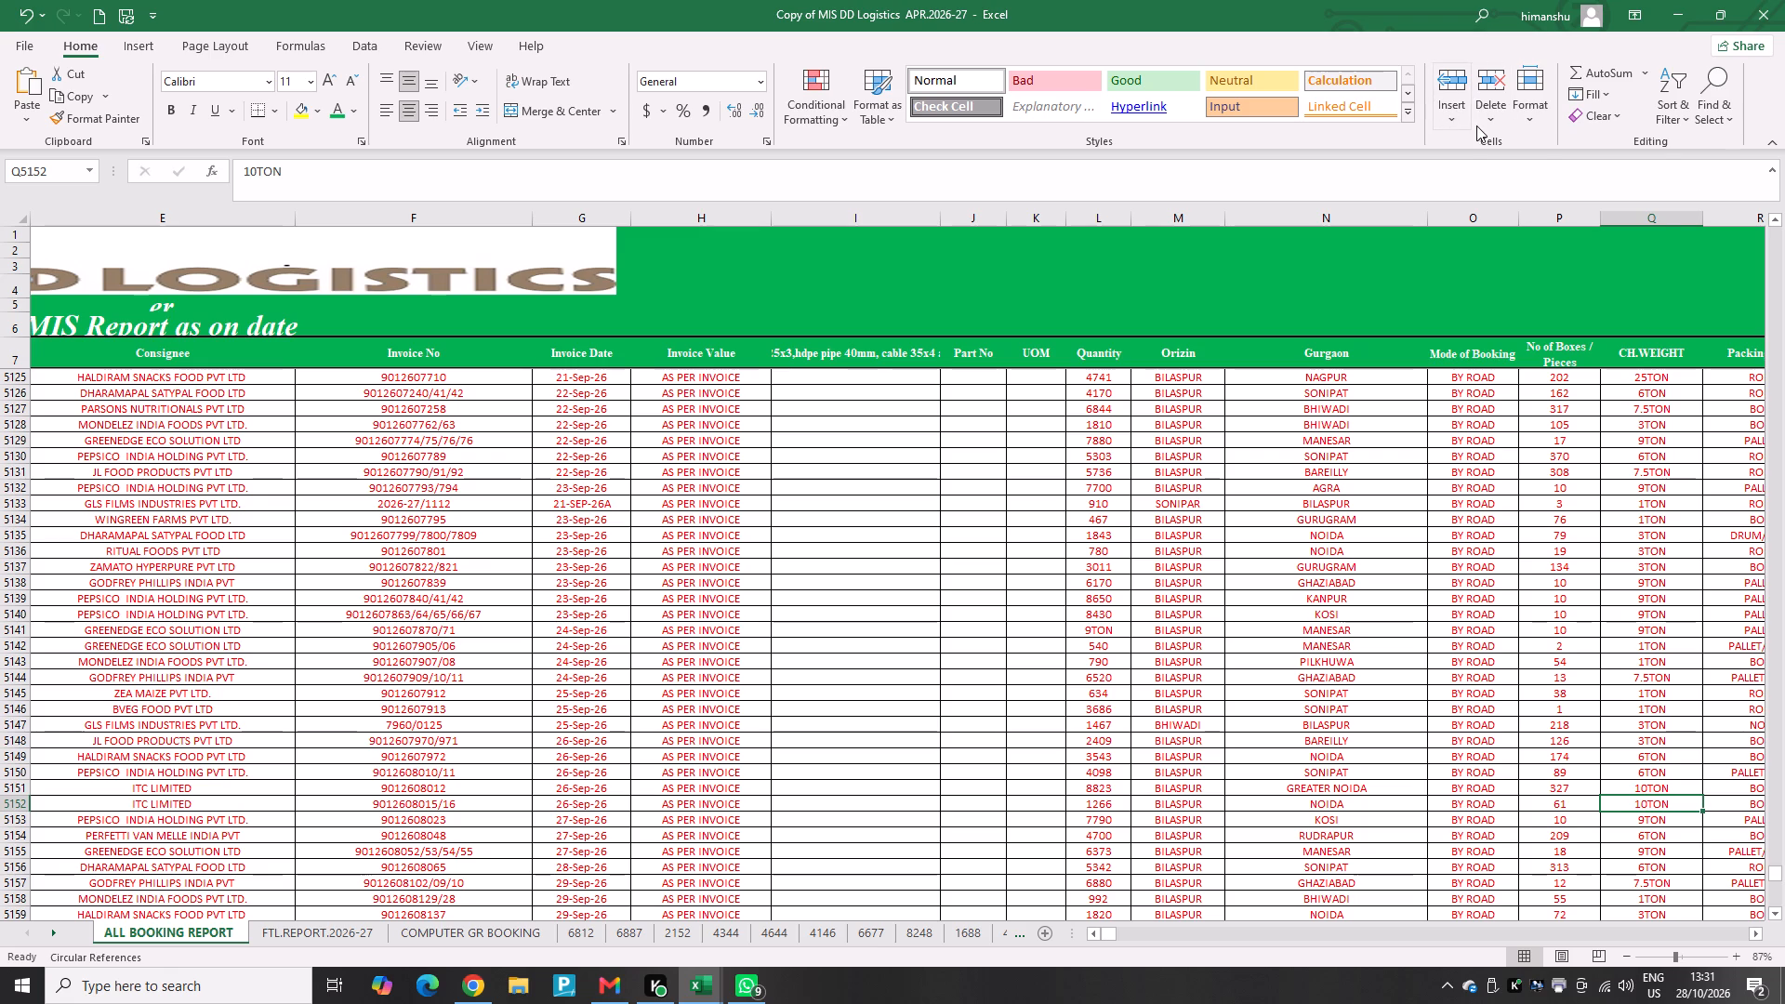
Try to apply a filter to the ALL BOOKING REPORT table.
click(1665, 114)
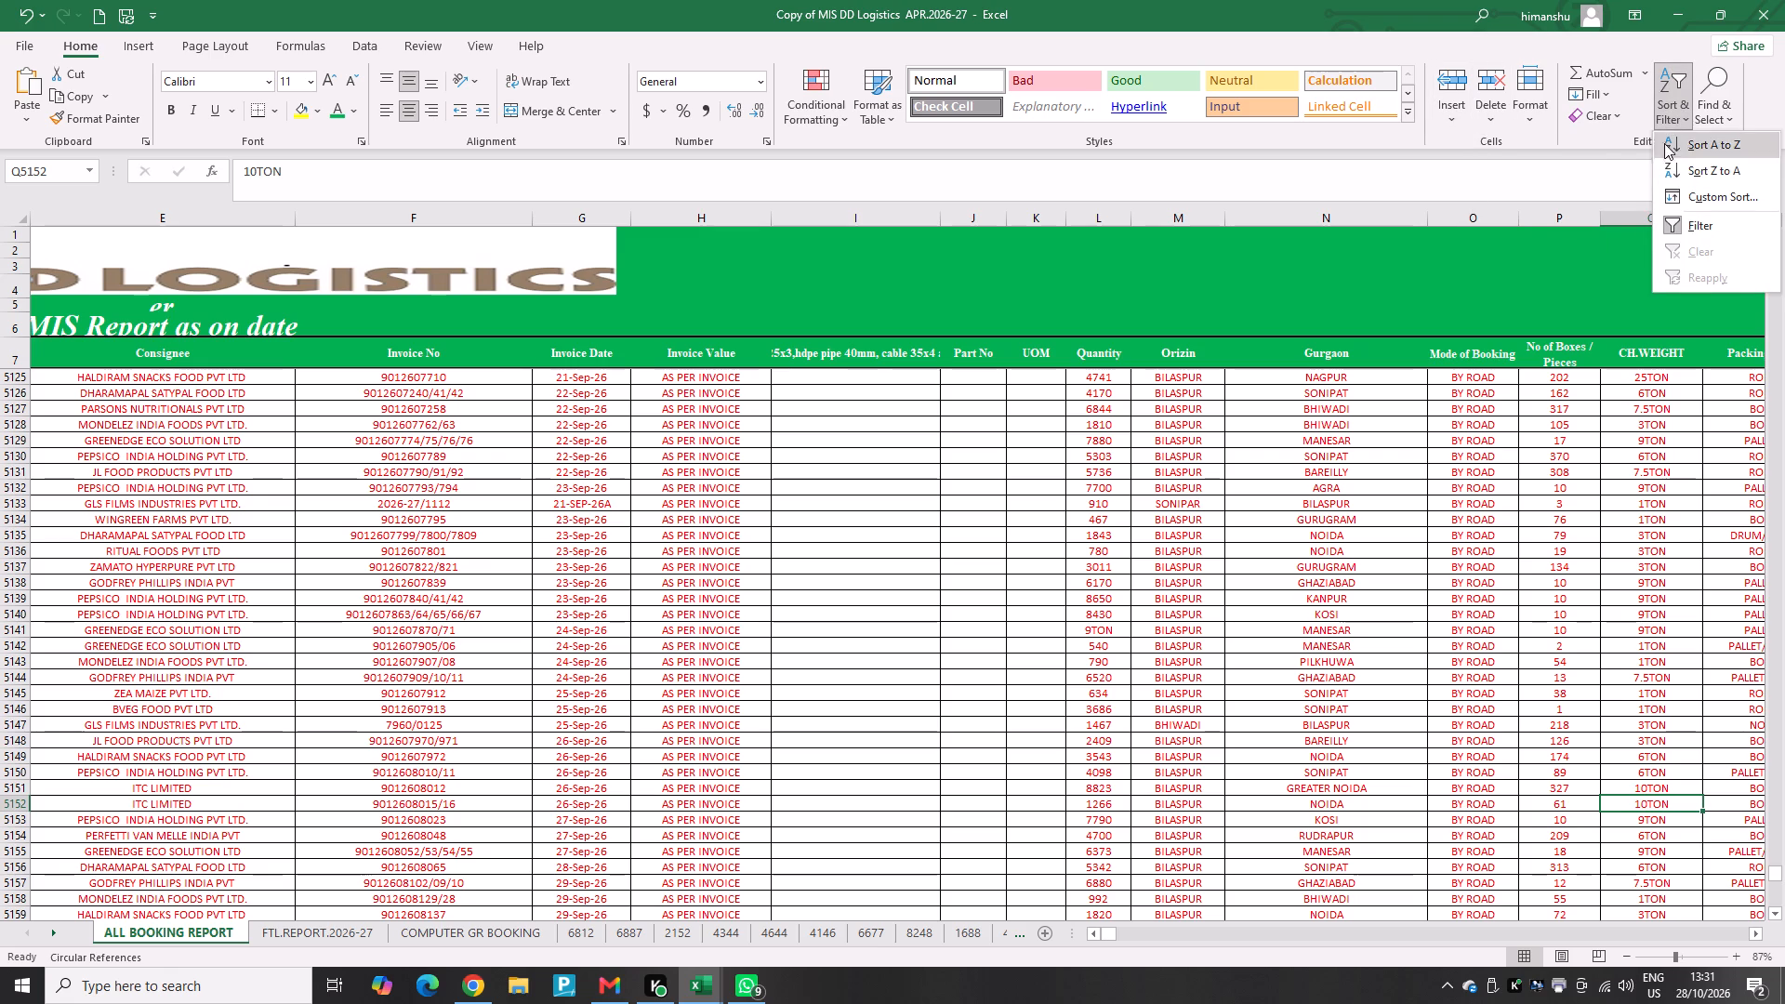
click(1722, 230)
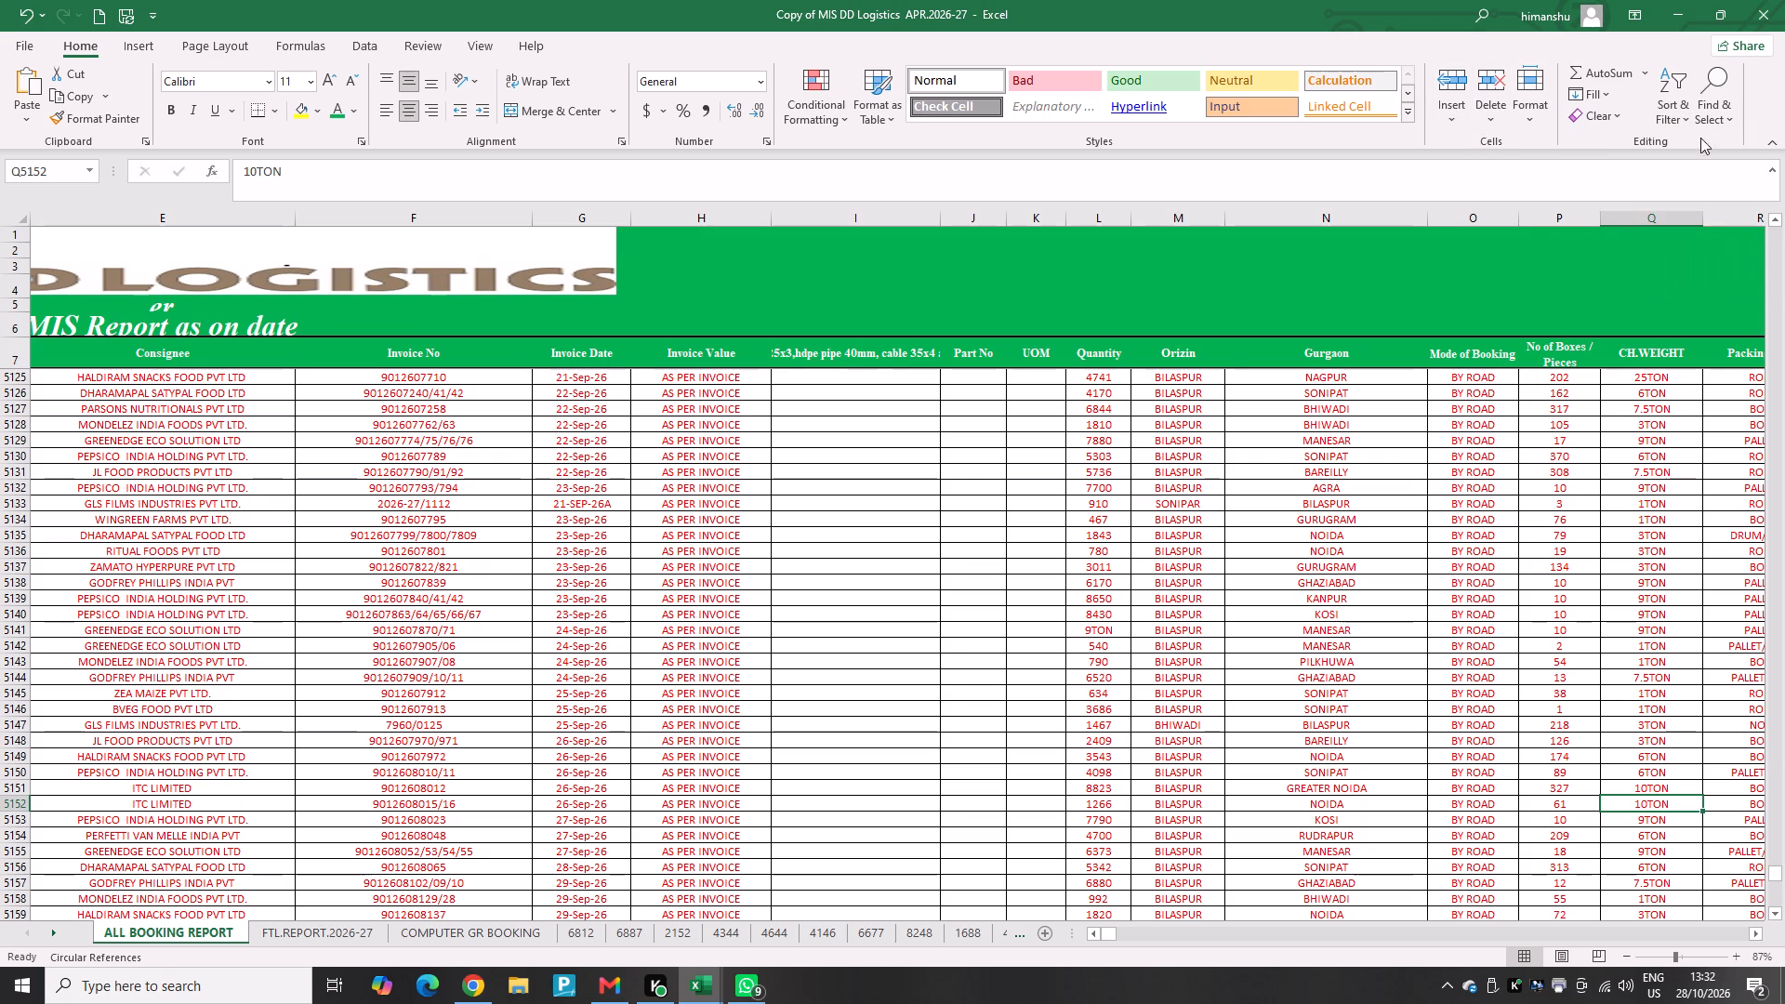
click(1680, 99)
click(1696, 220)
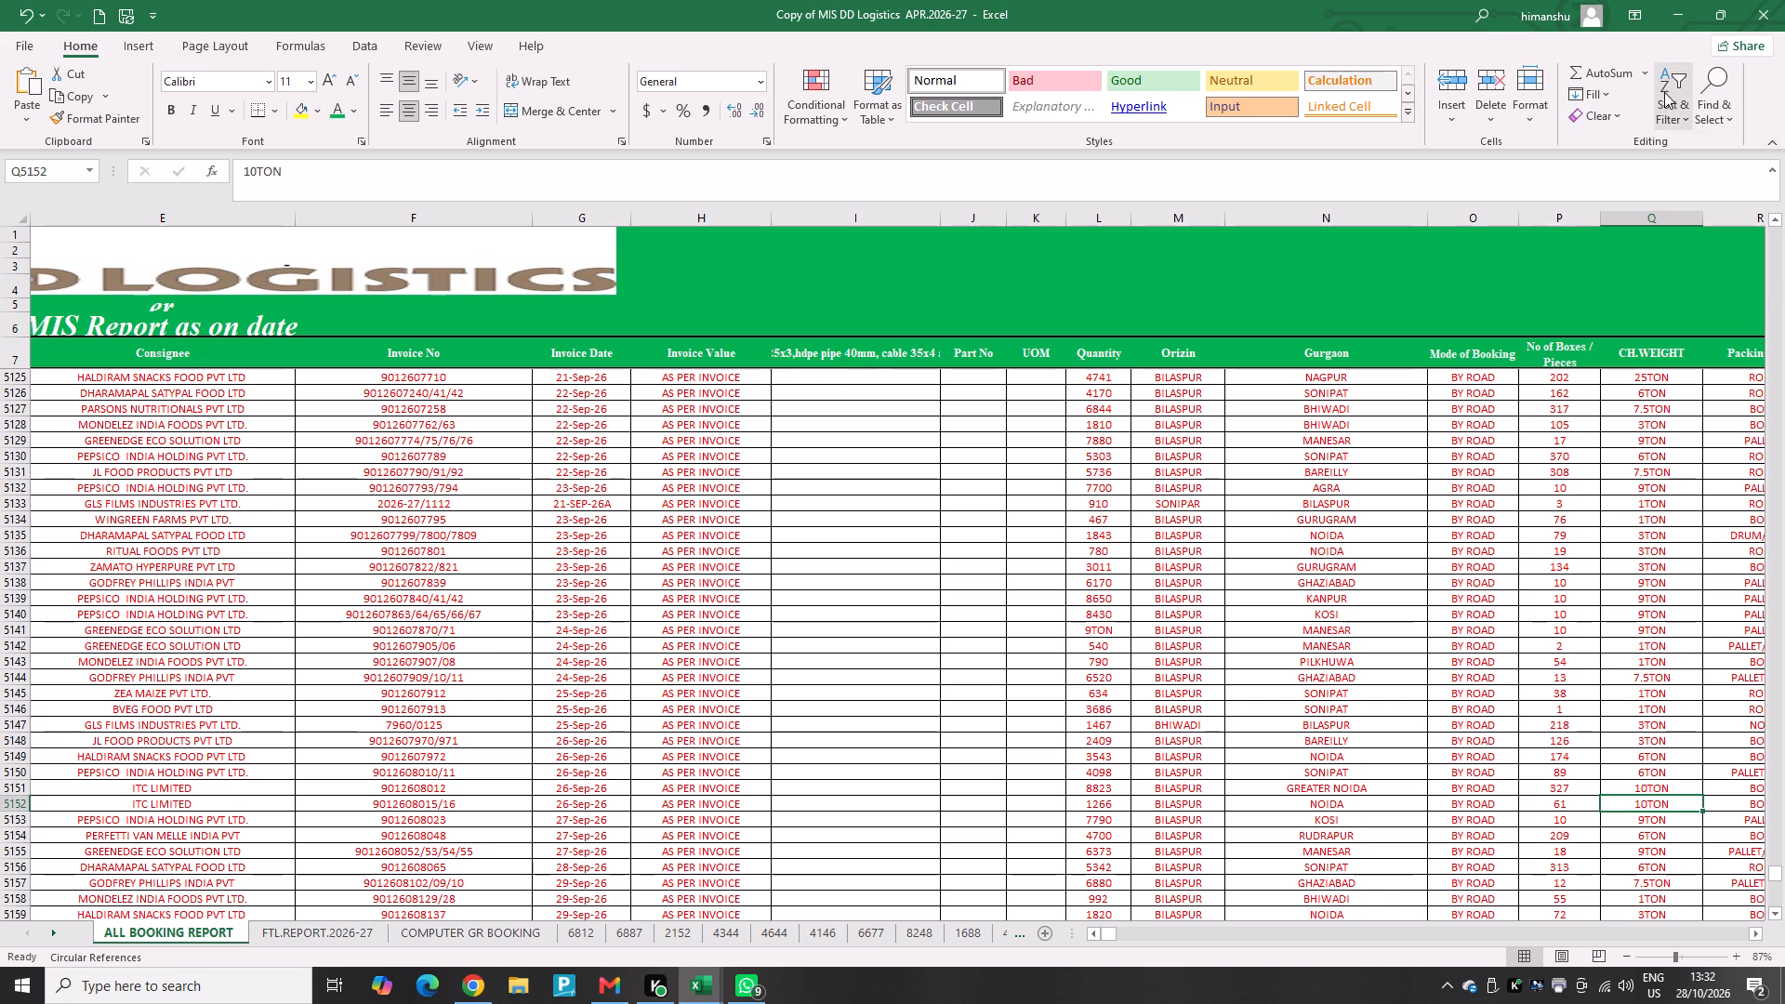
Open a custom sort for the ALL BOOKING REPORT data and check the custom lists offered for its sort order.
click(1664, 92)
click(1690, 200)
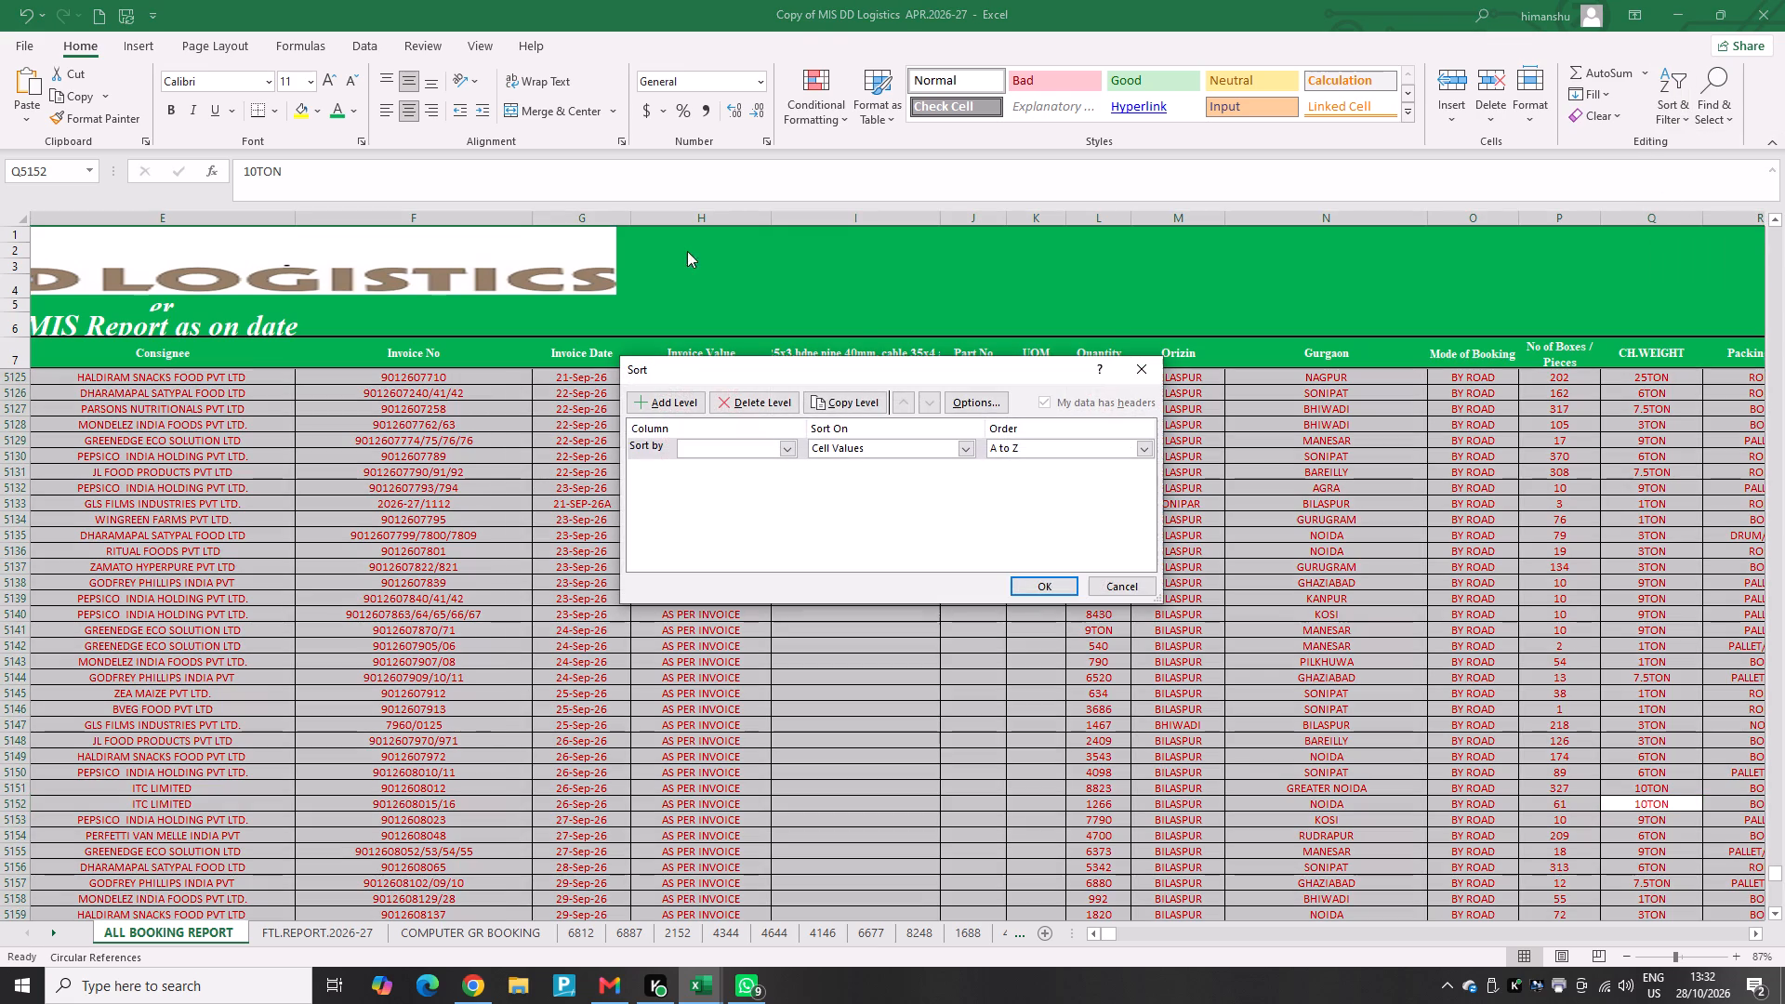
click(702, 453)
click(702, 453)
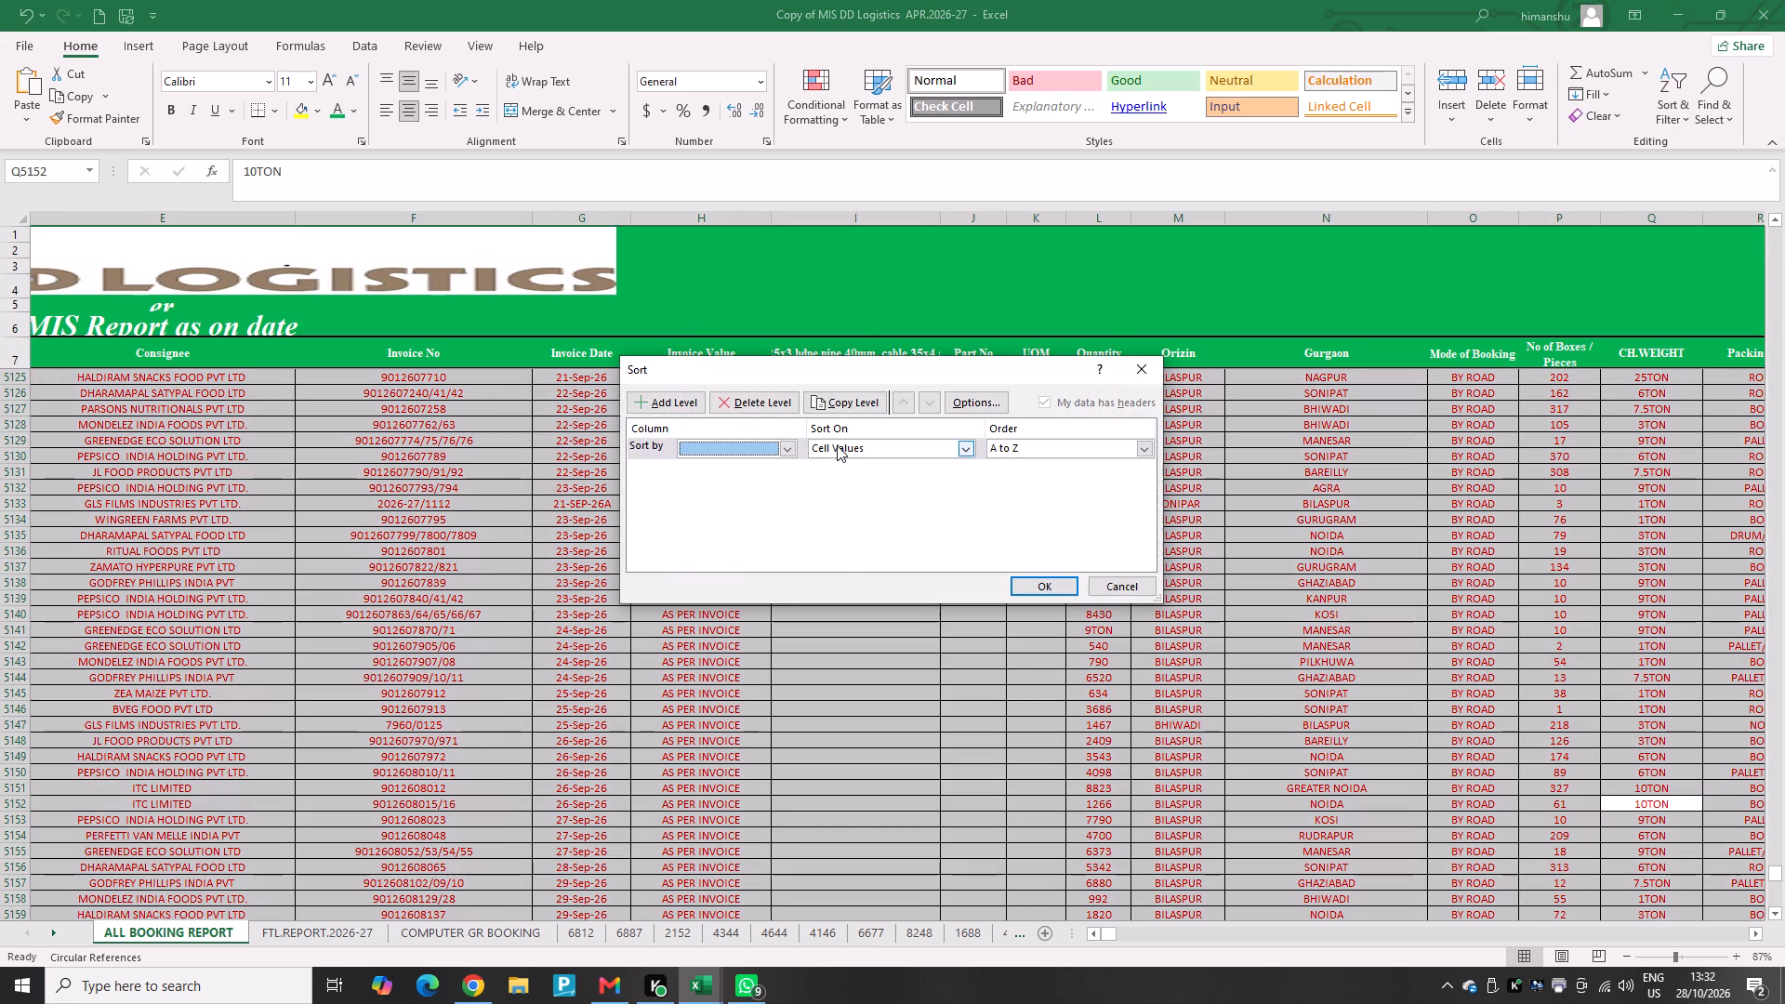
click(847, 446)
click(907, 457)
click(1011, 461)
click(1038, 456)
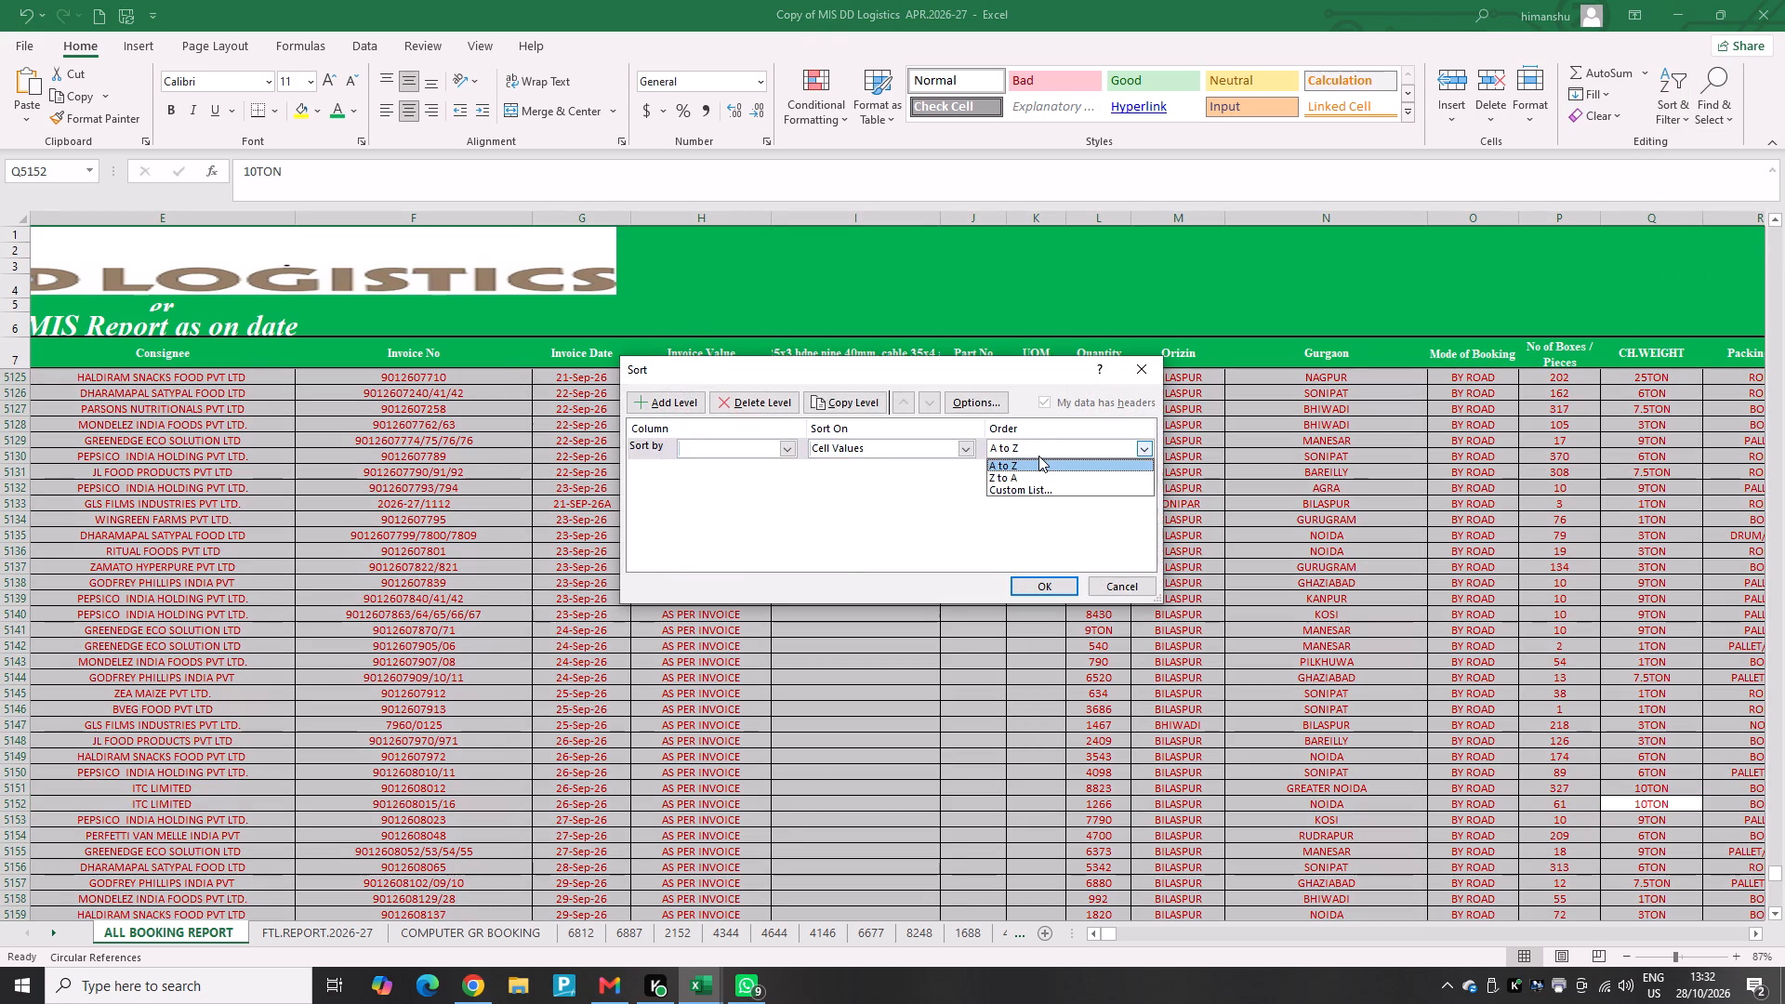
click(1046, 490)
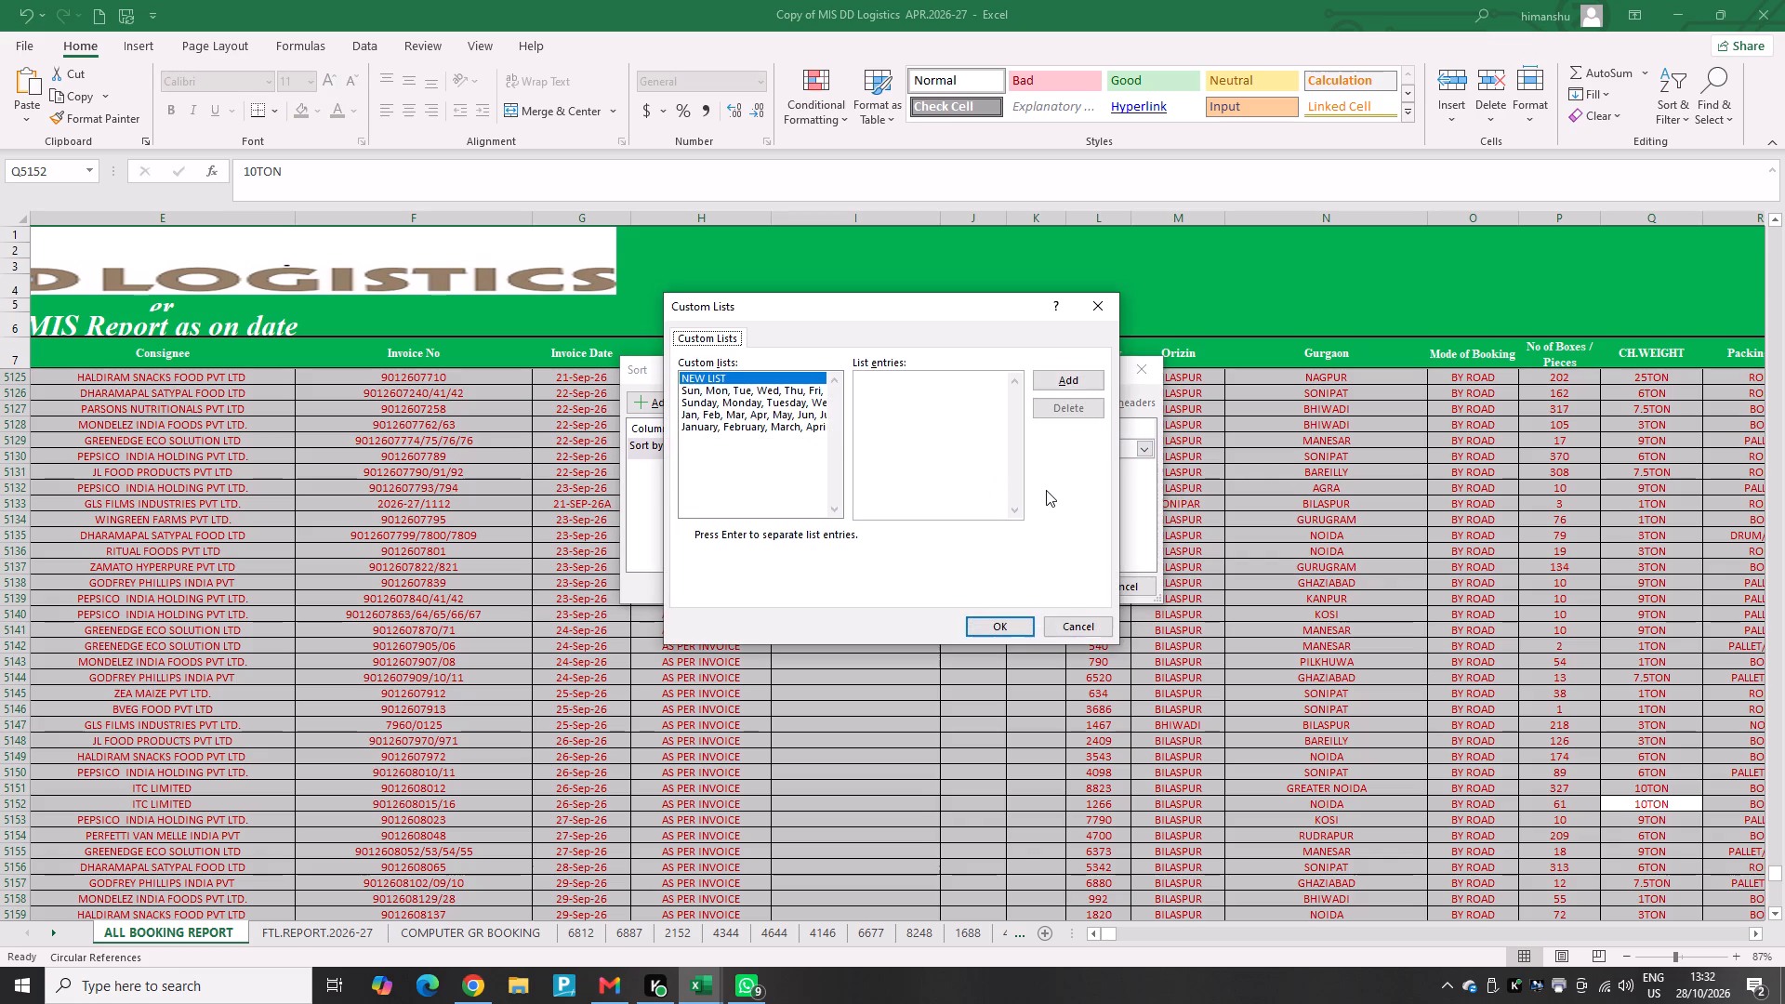
click(1085, 315)
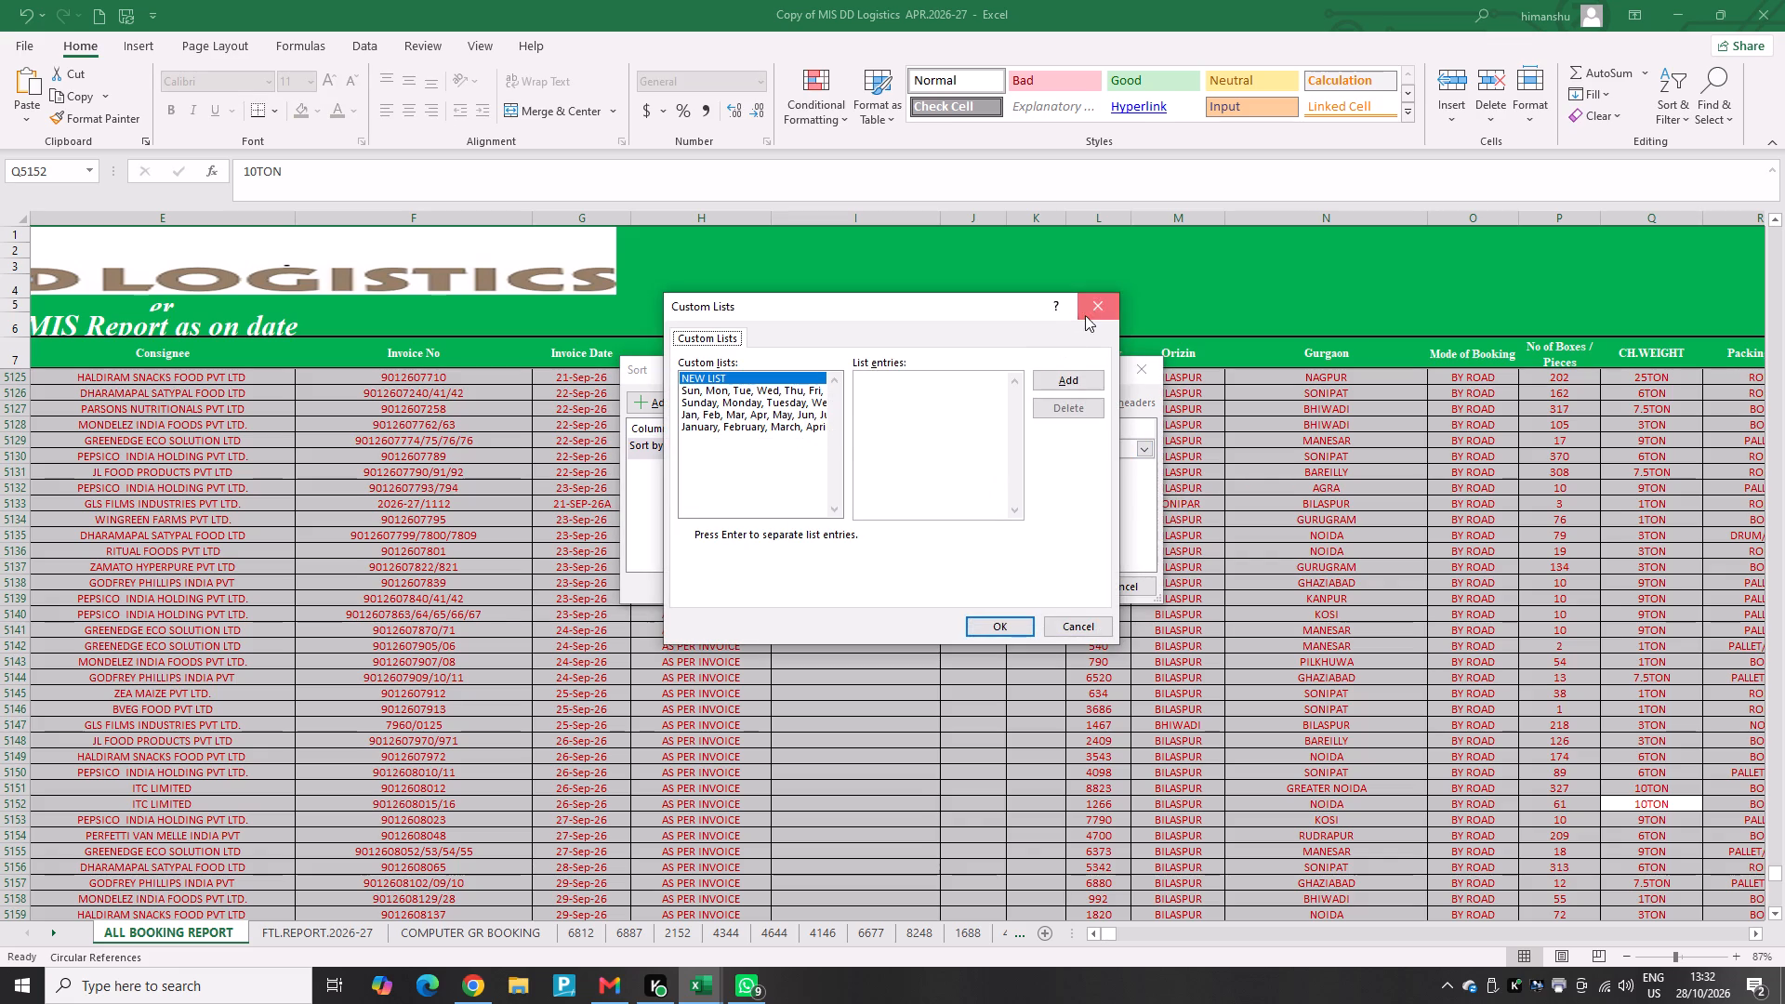
Look through the columns offered for the first sort level of the booking data.
click(736, 443)
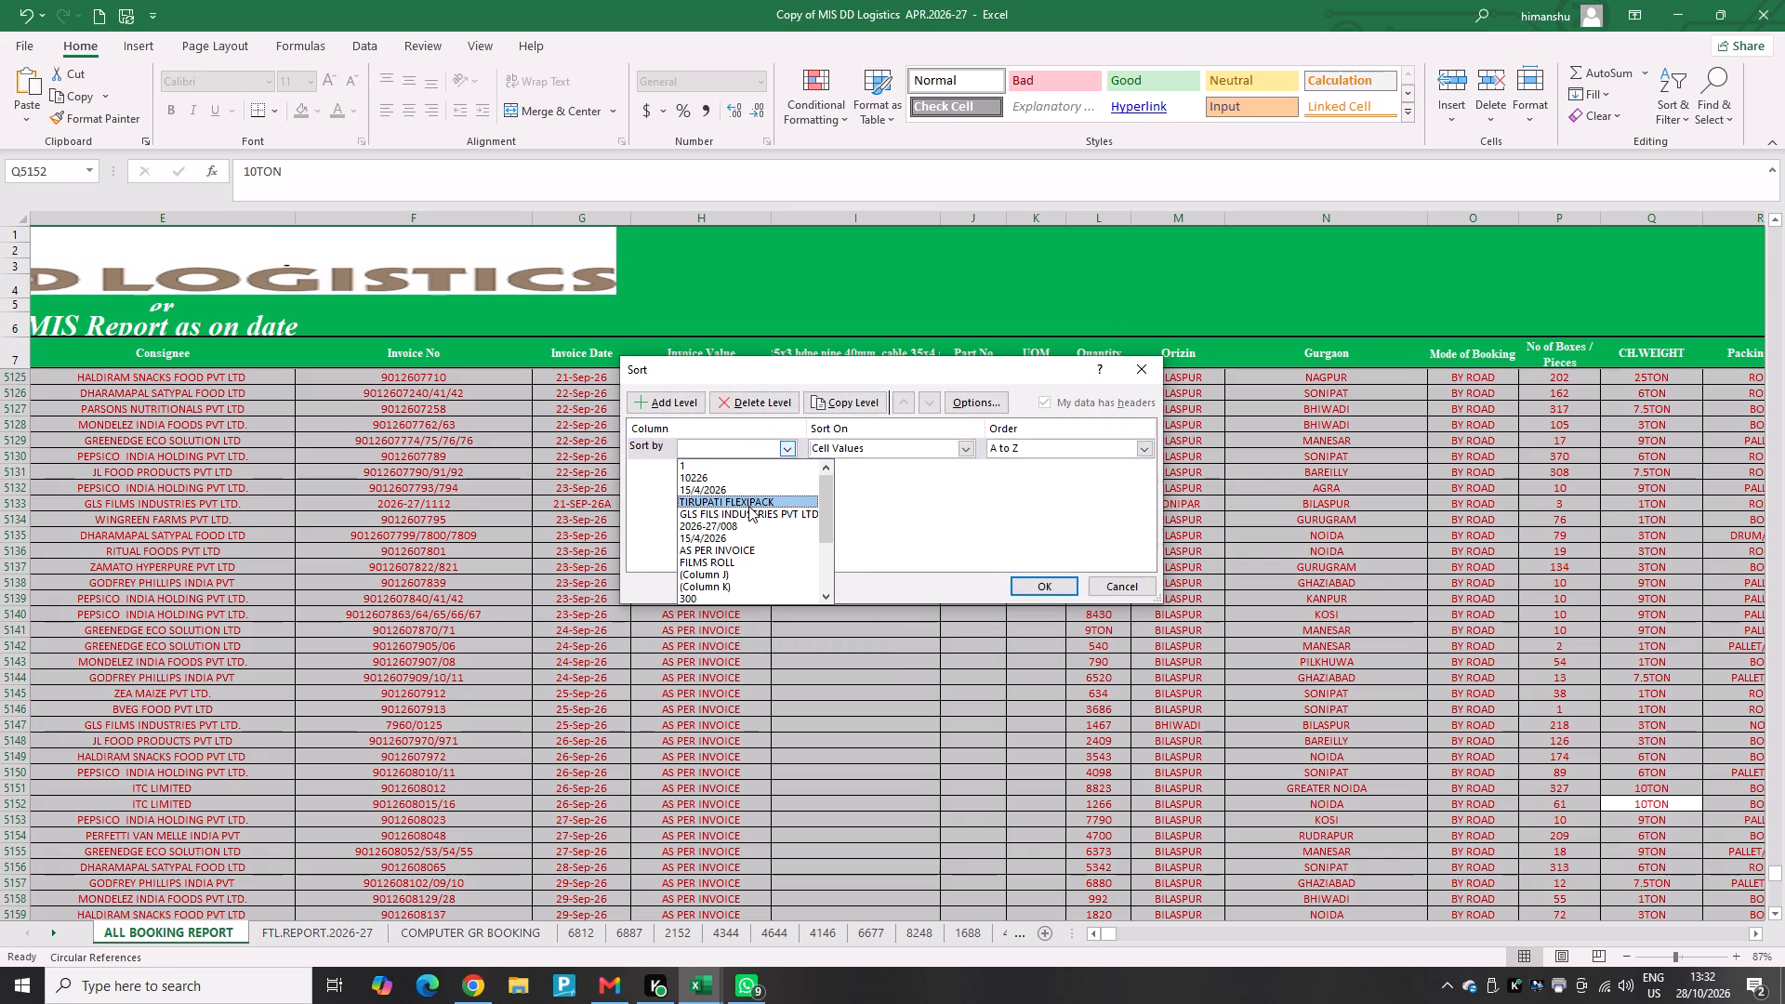
scroll(748, 506, down, 4)
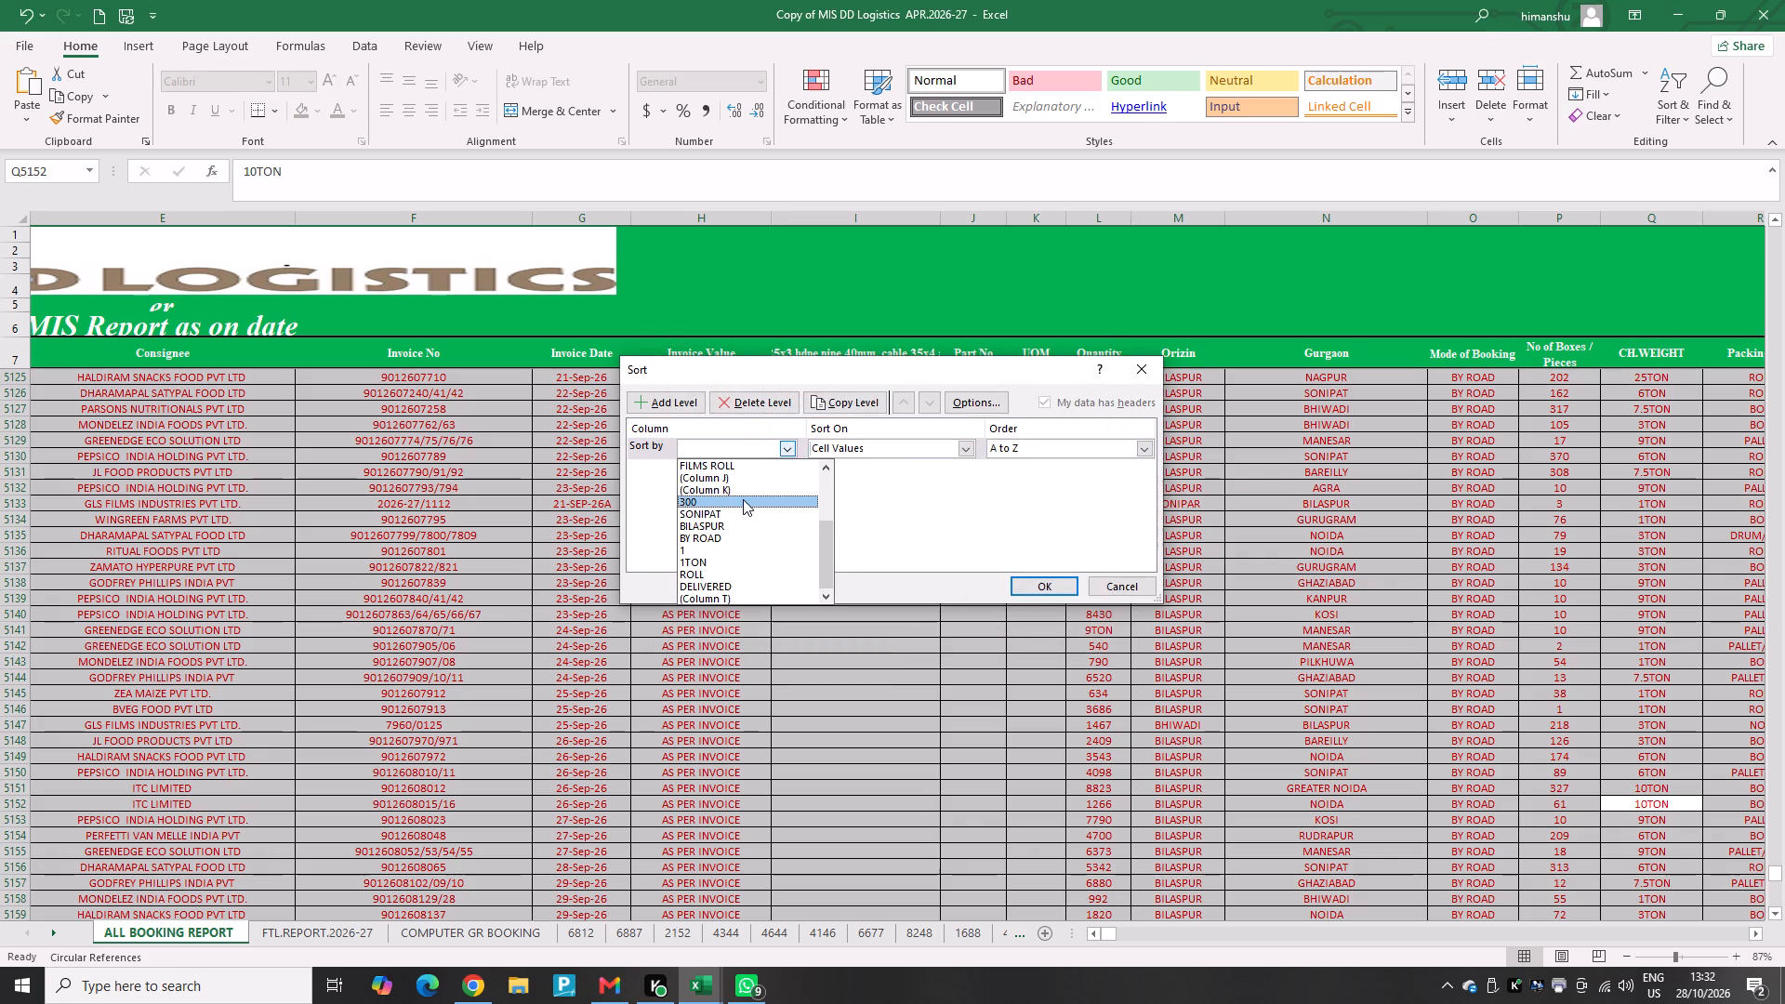
scroll(743, 499, down, 5)
scroll(786, 580, down, 5)
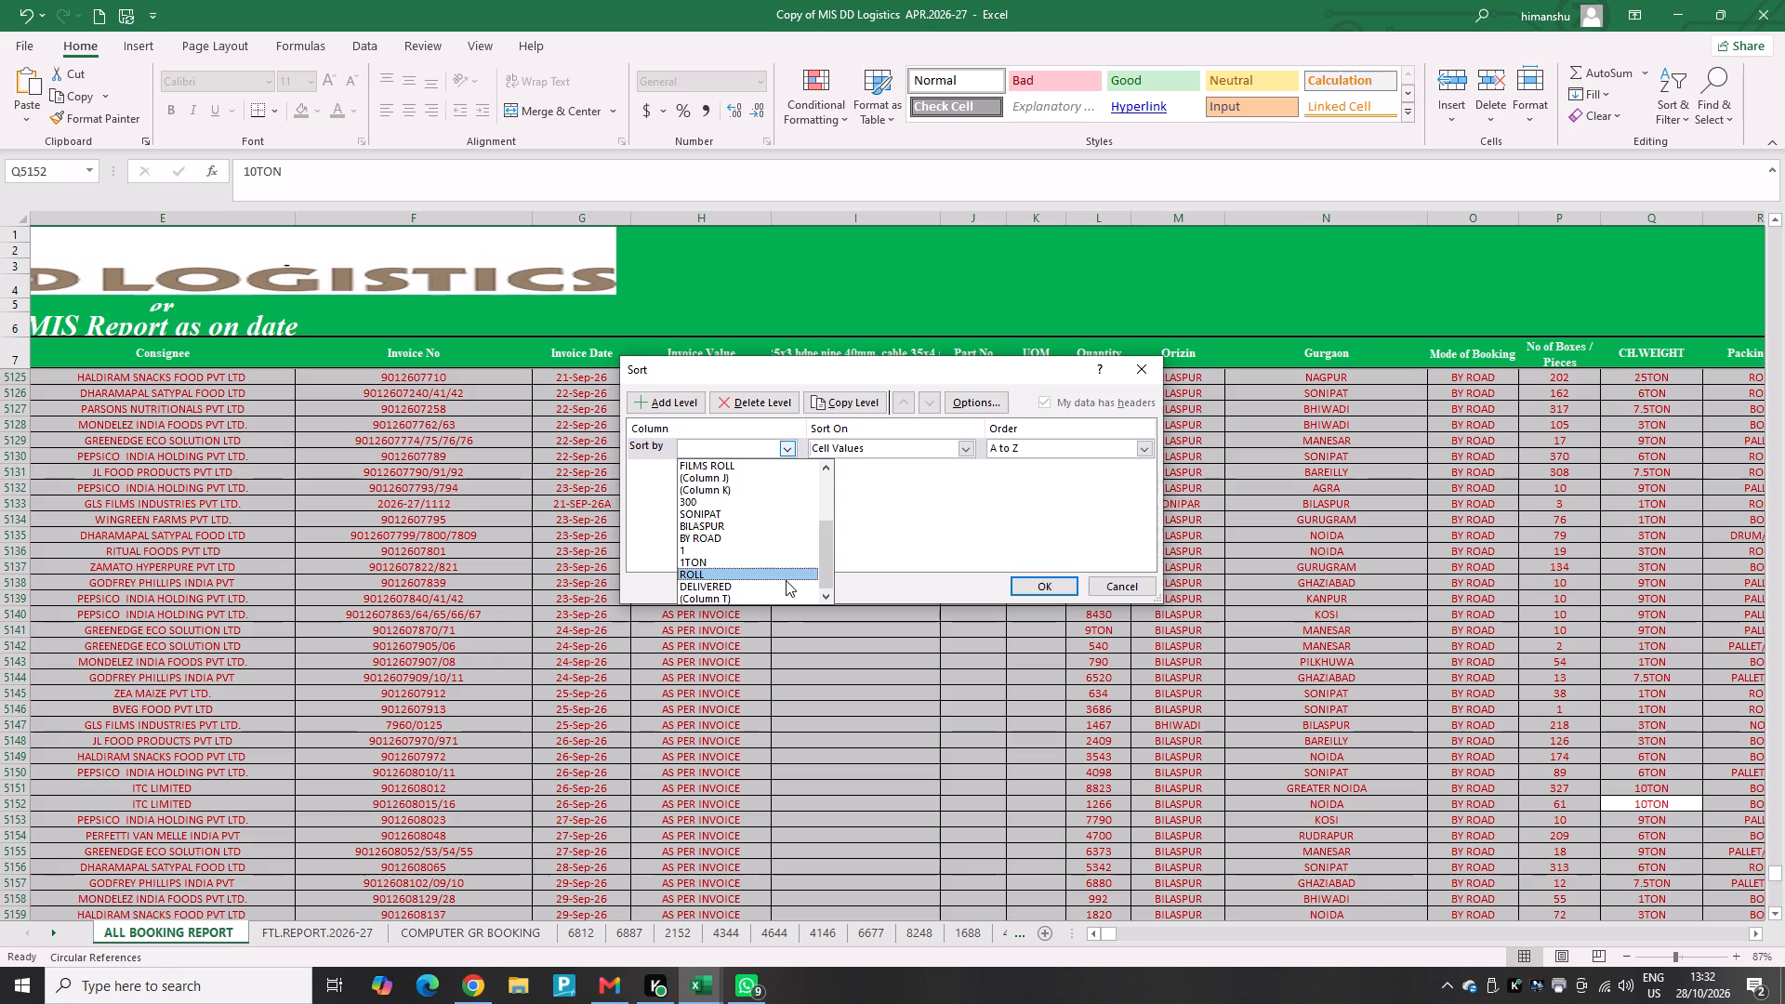
scroll(781, 570, up, 6)
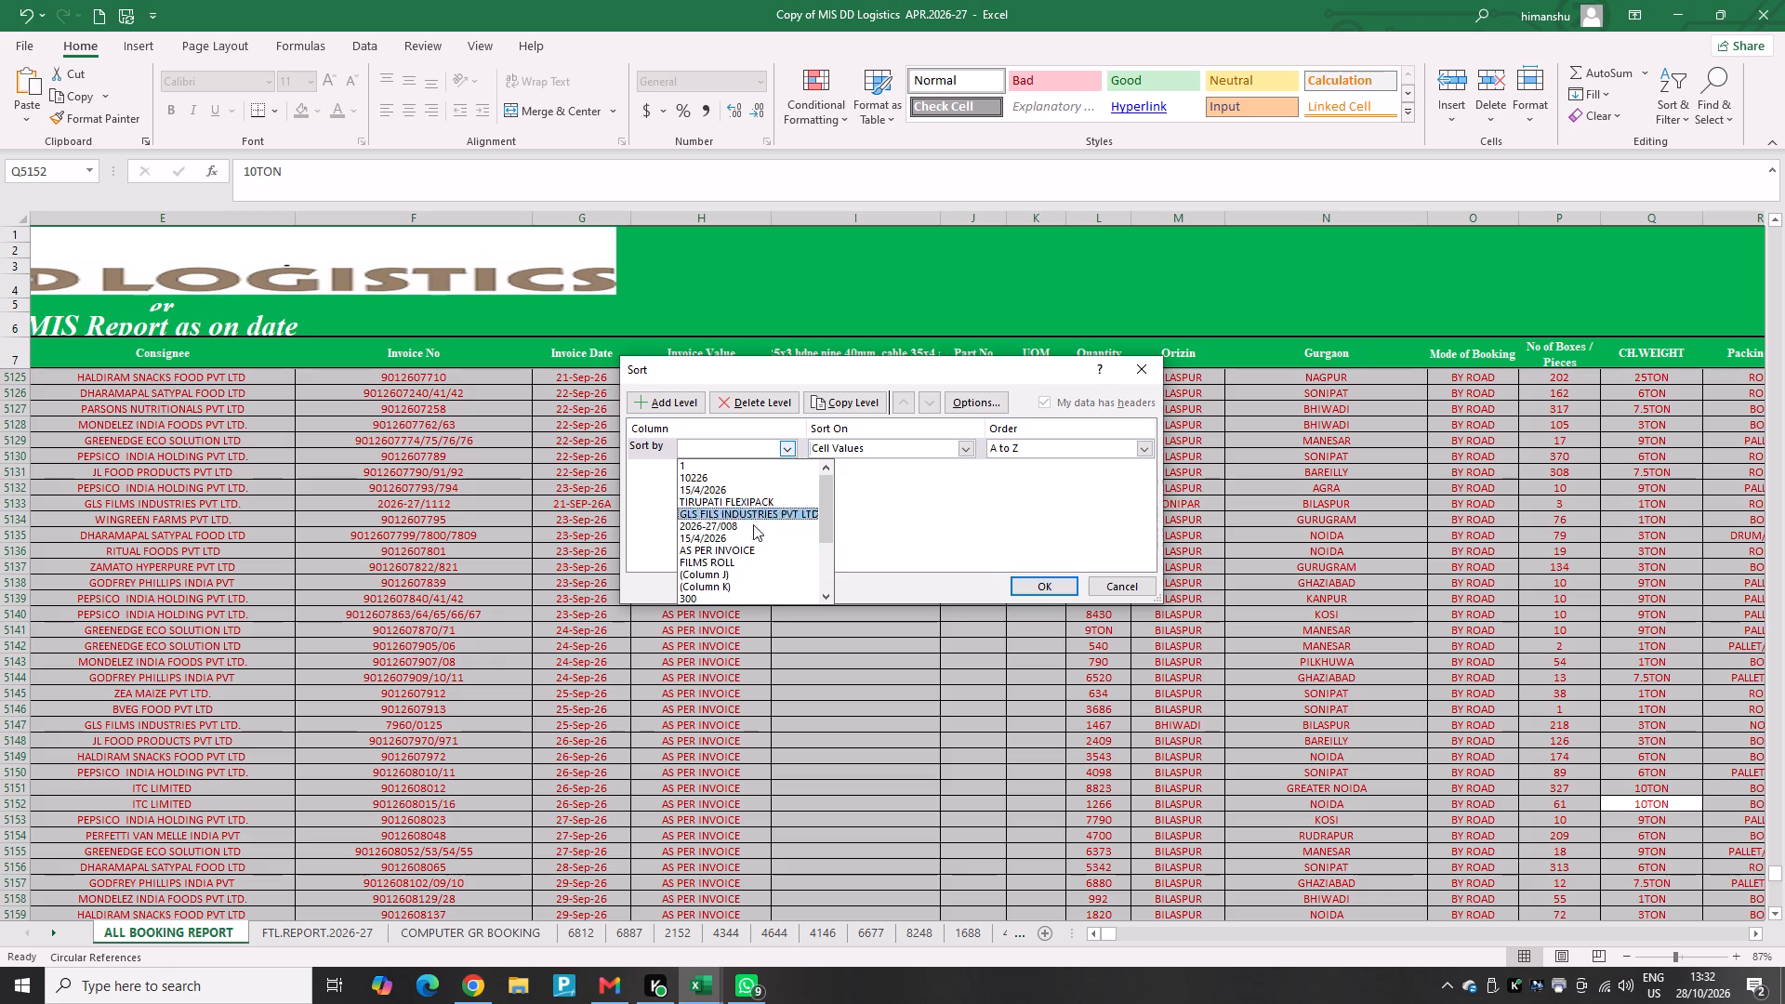
right_drag(753, 552, 754, 568)
scroll(753, 559, down, 11)
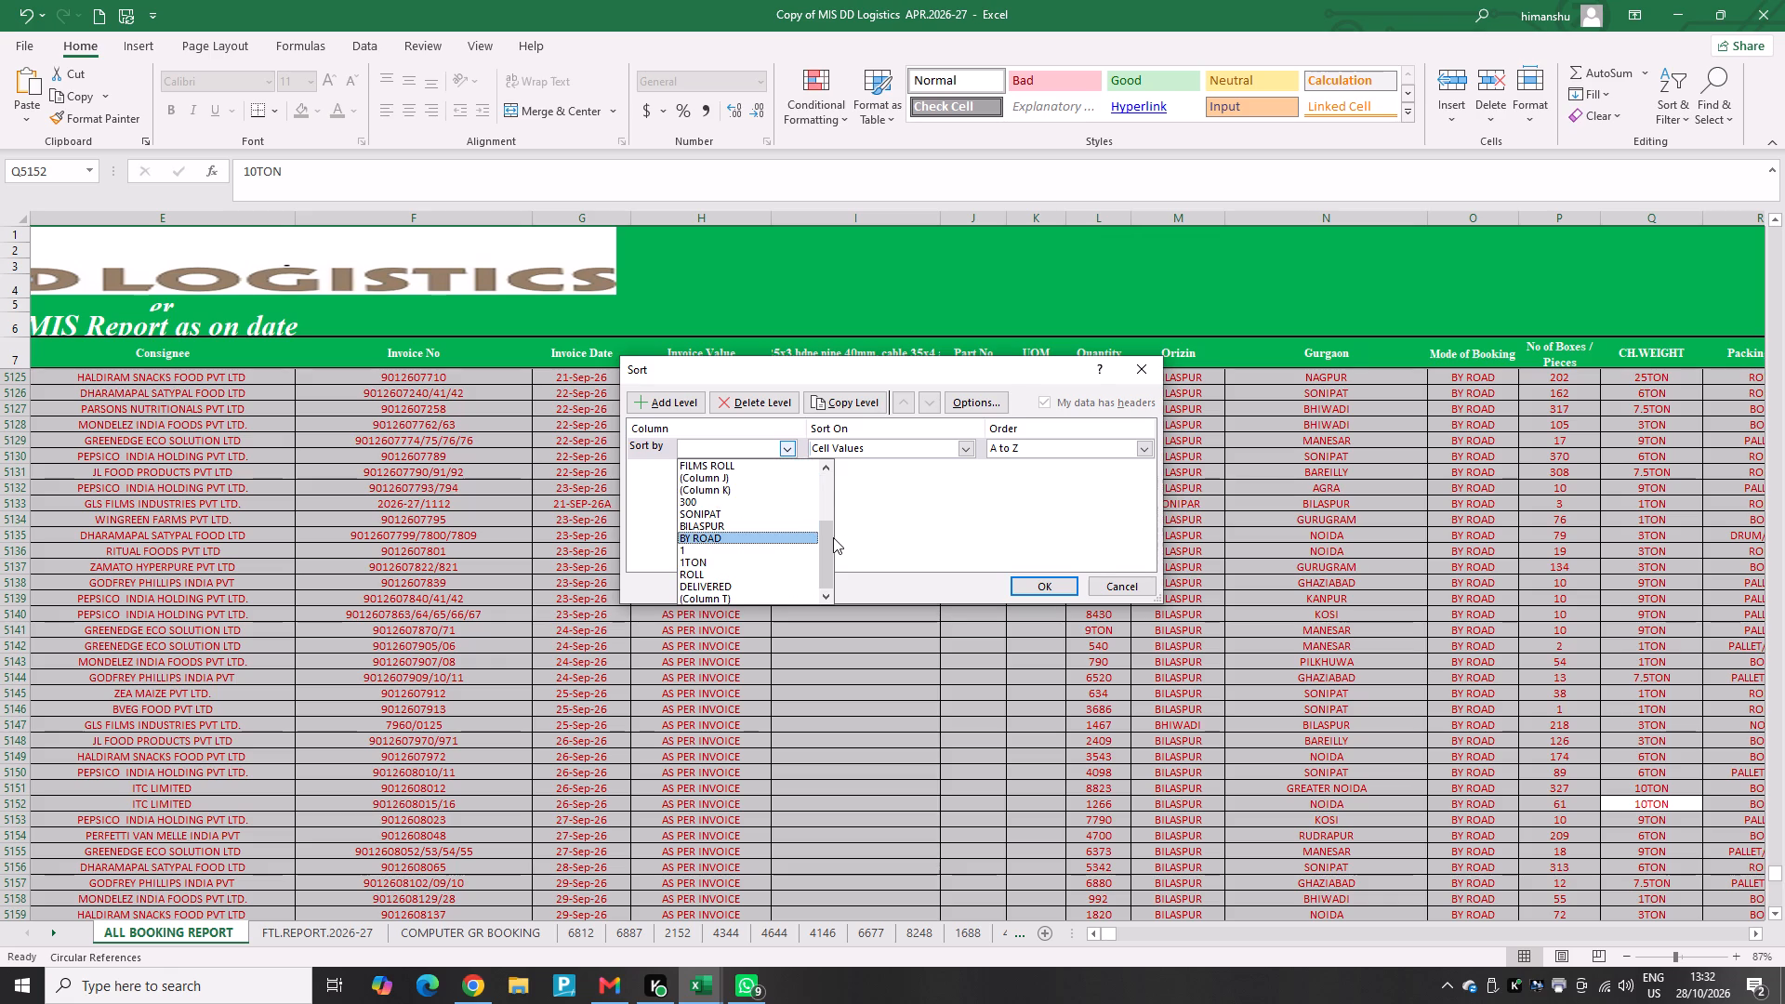
drag(824, 544, 834, 476)
drag(834, 476, 833, 534)
click(788, 446)
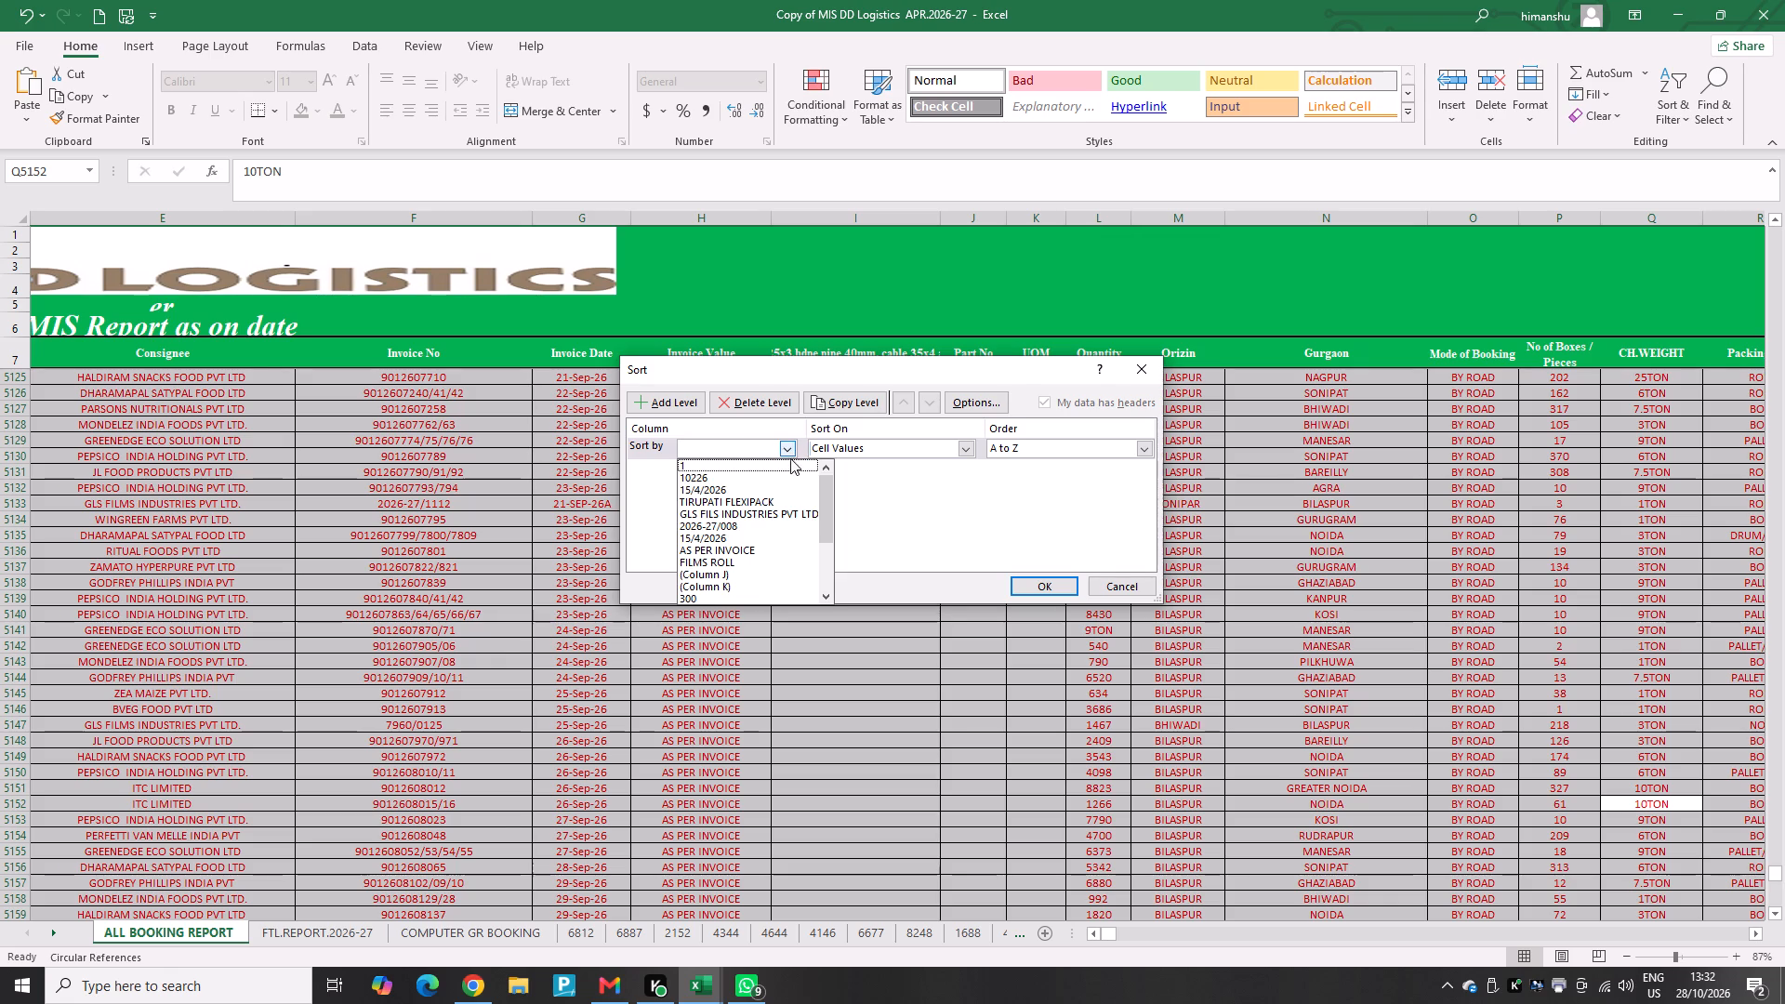
drag(826, 498, 823, 575)
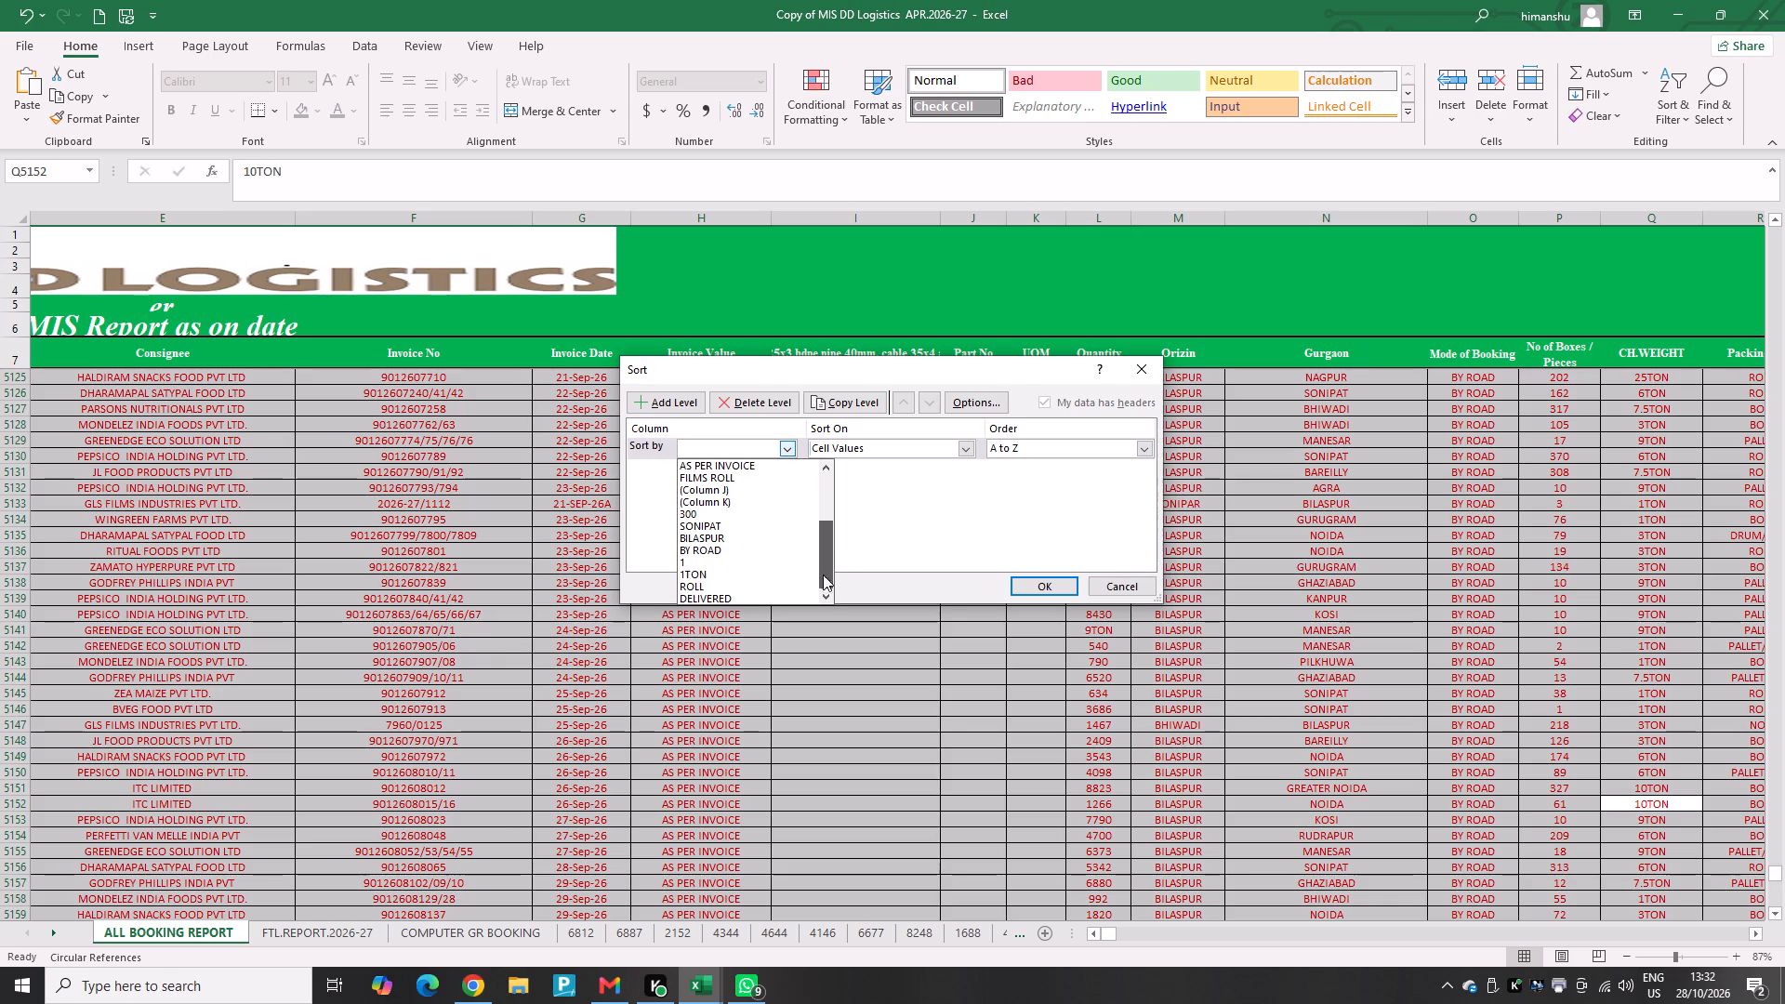
drag(823, 575, 817, 586)
scroll(728, 595, down, 1)
click(883, 522)
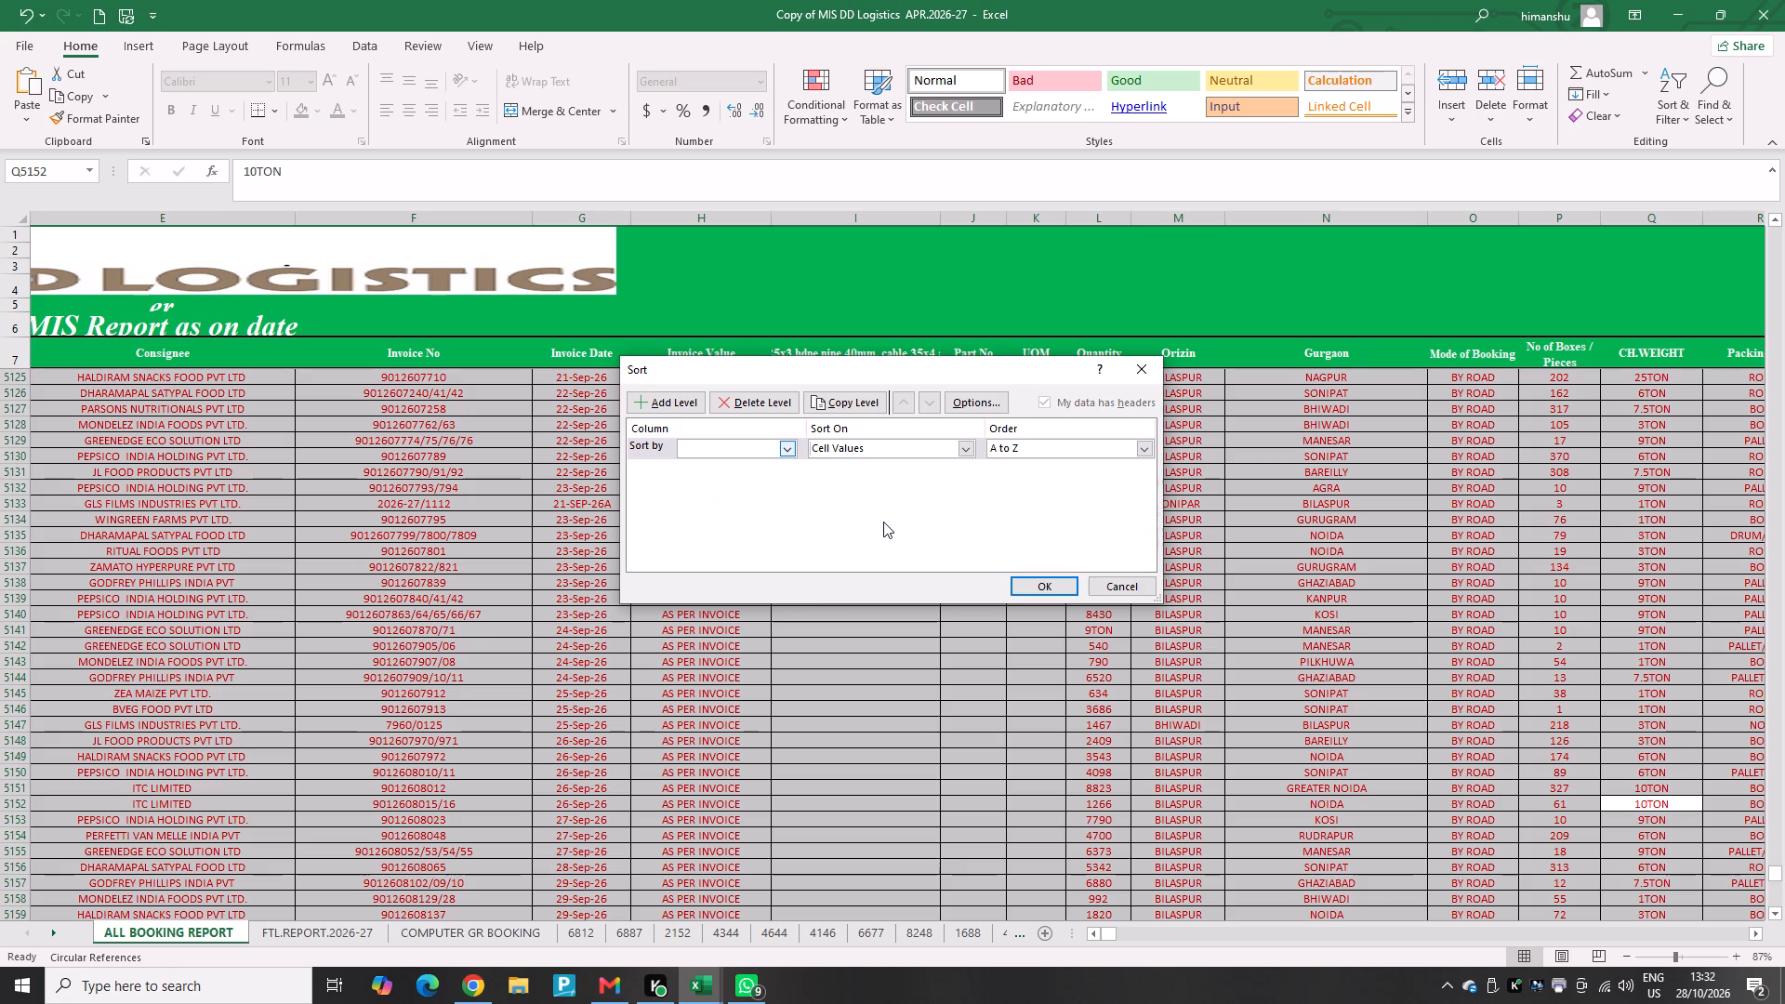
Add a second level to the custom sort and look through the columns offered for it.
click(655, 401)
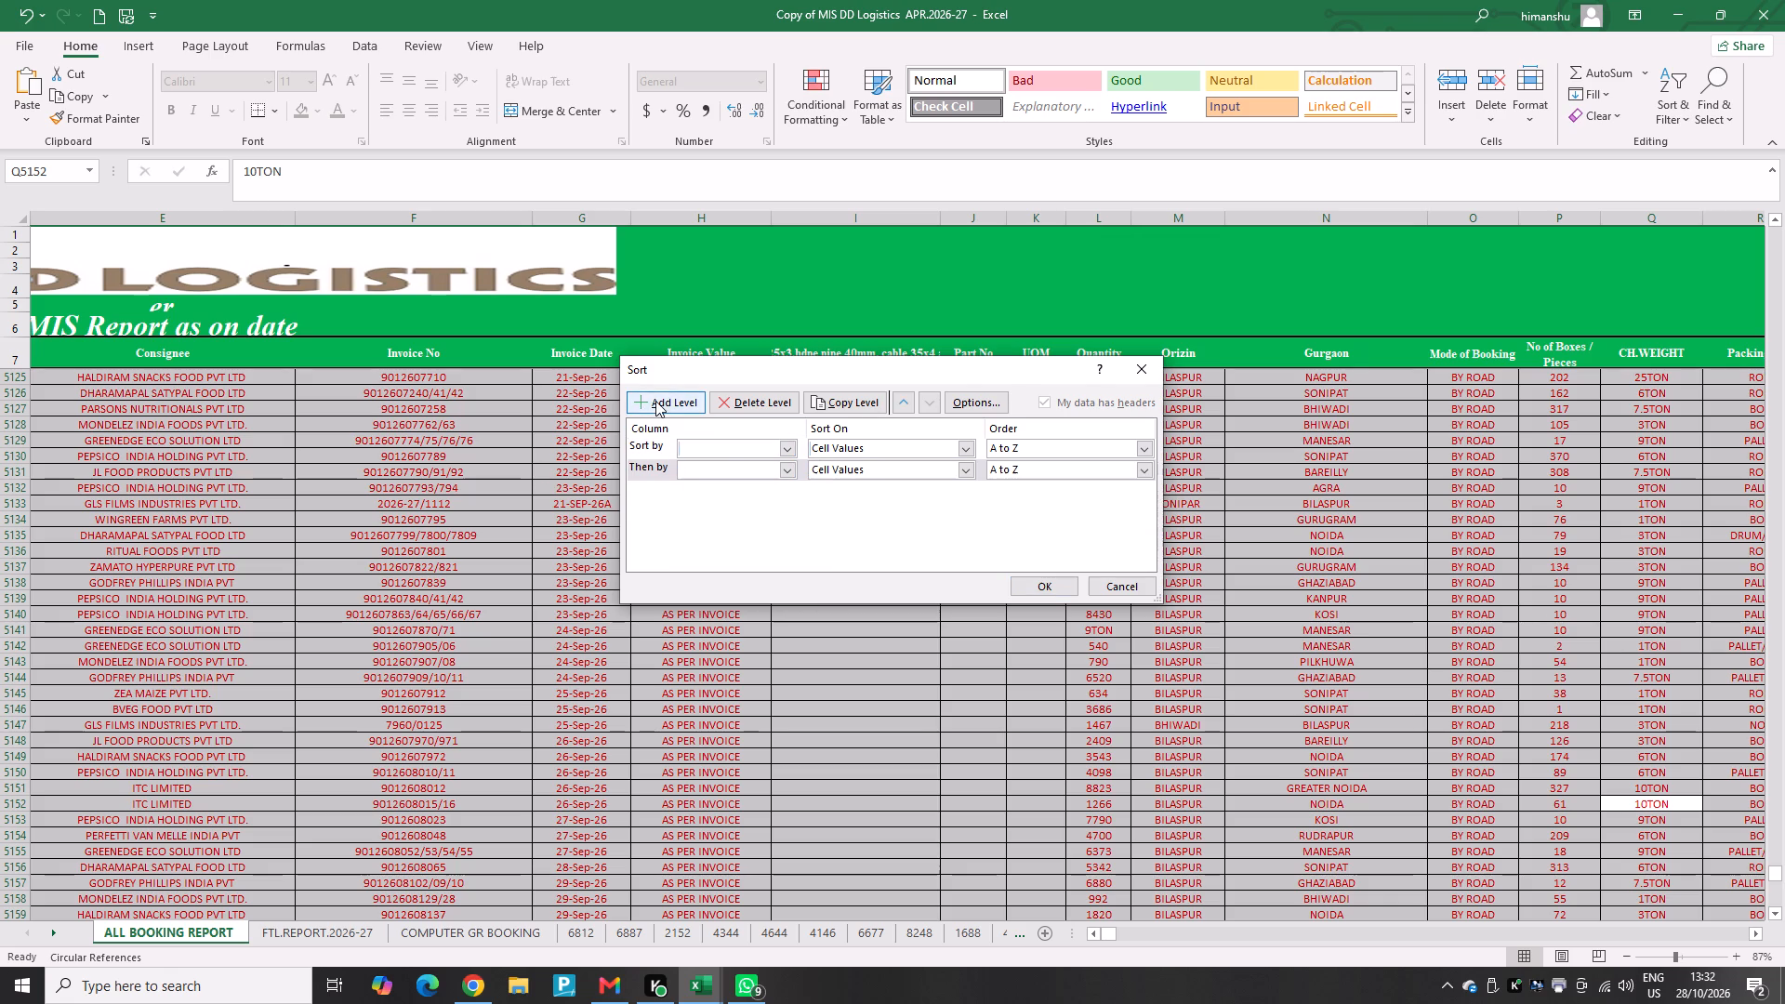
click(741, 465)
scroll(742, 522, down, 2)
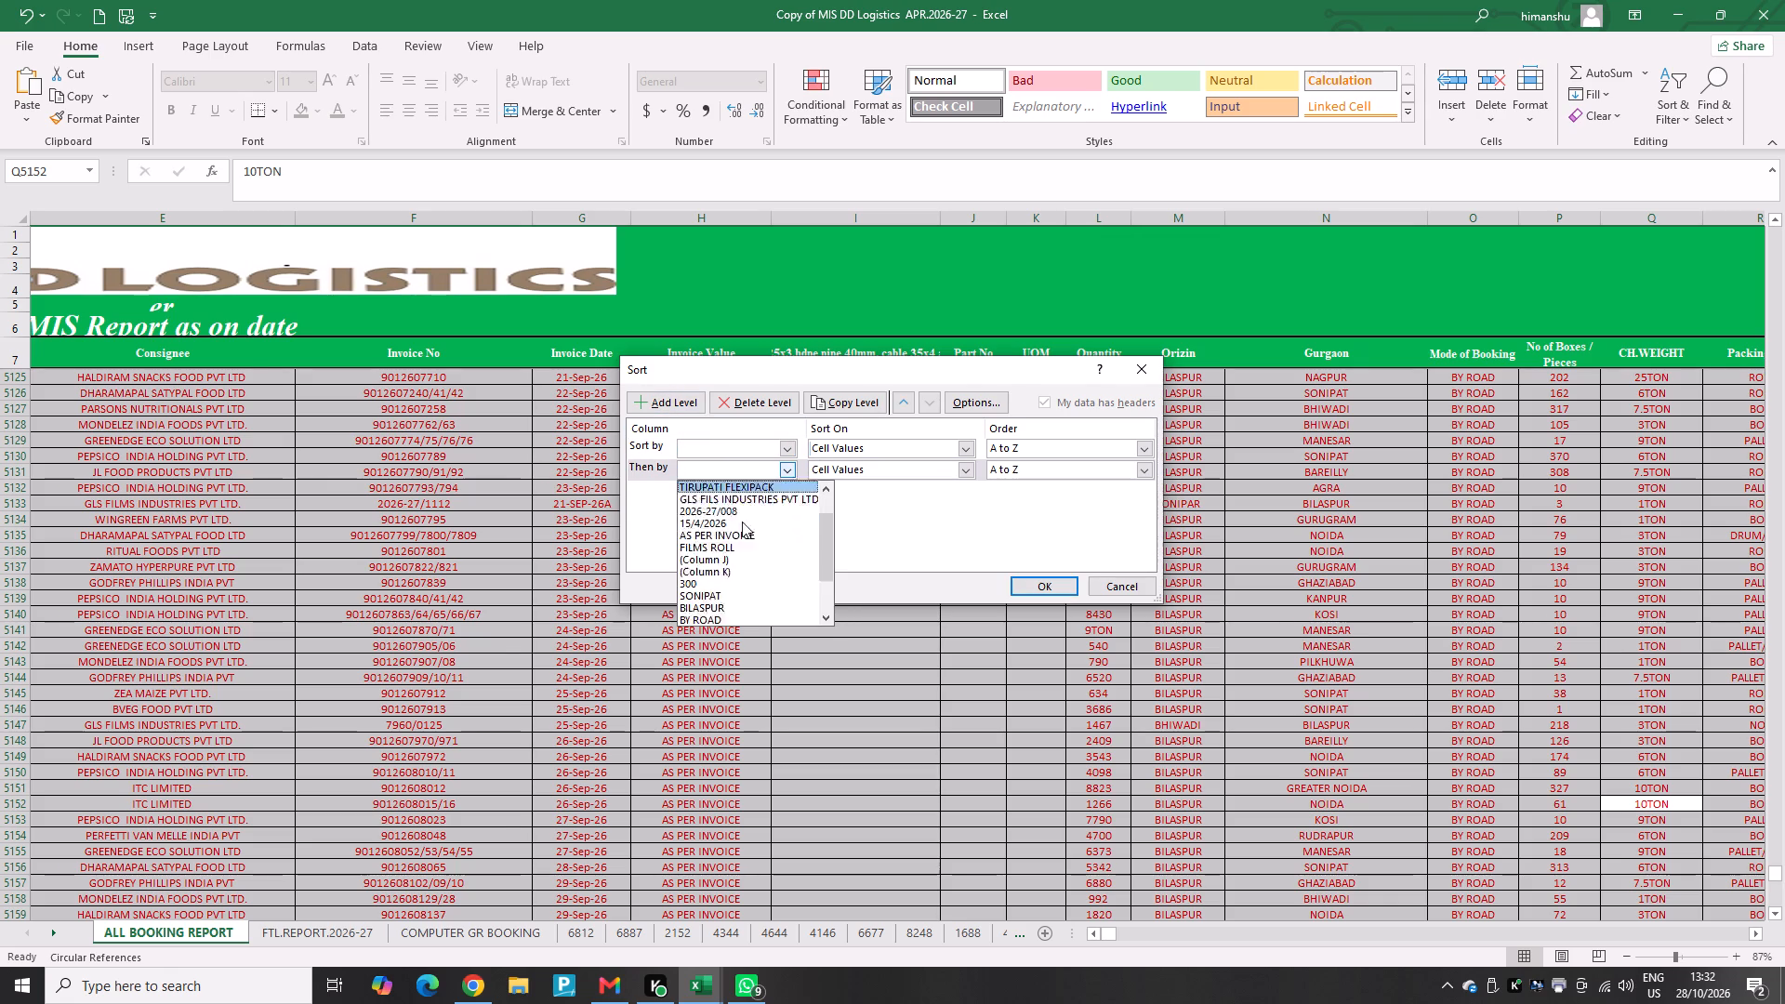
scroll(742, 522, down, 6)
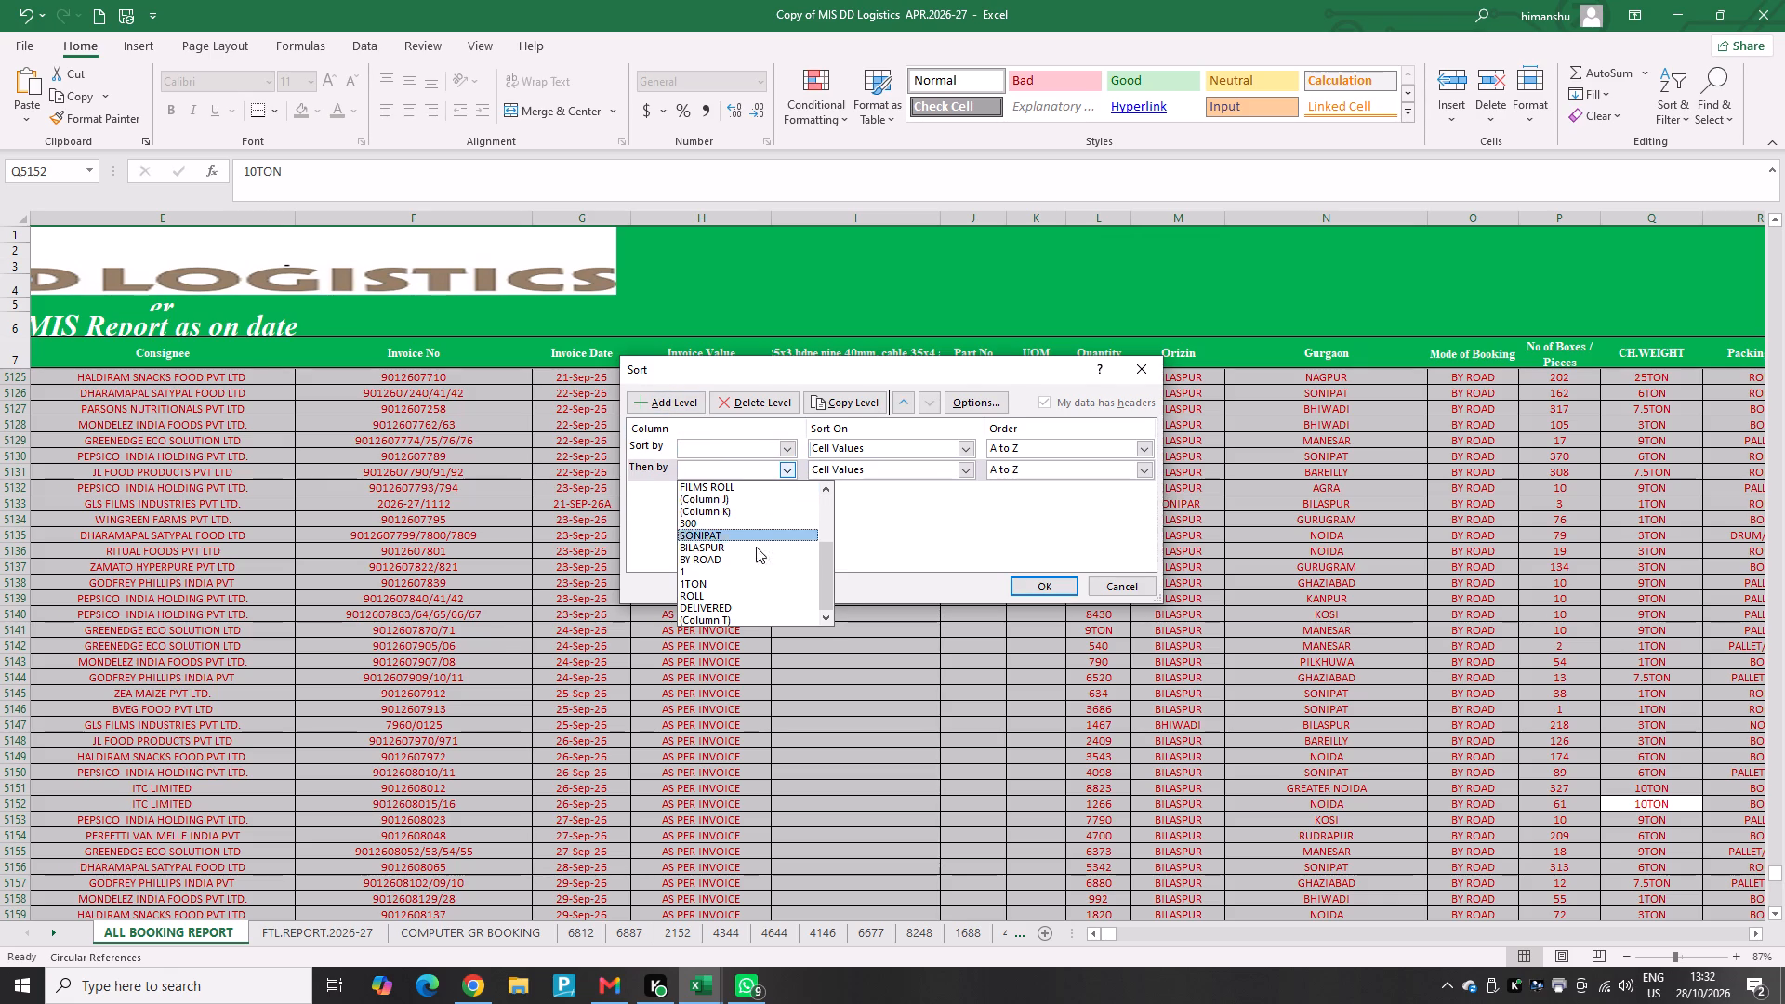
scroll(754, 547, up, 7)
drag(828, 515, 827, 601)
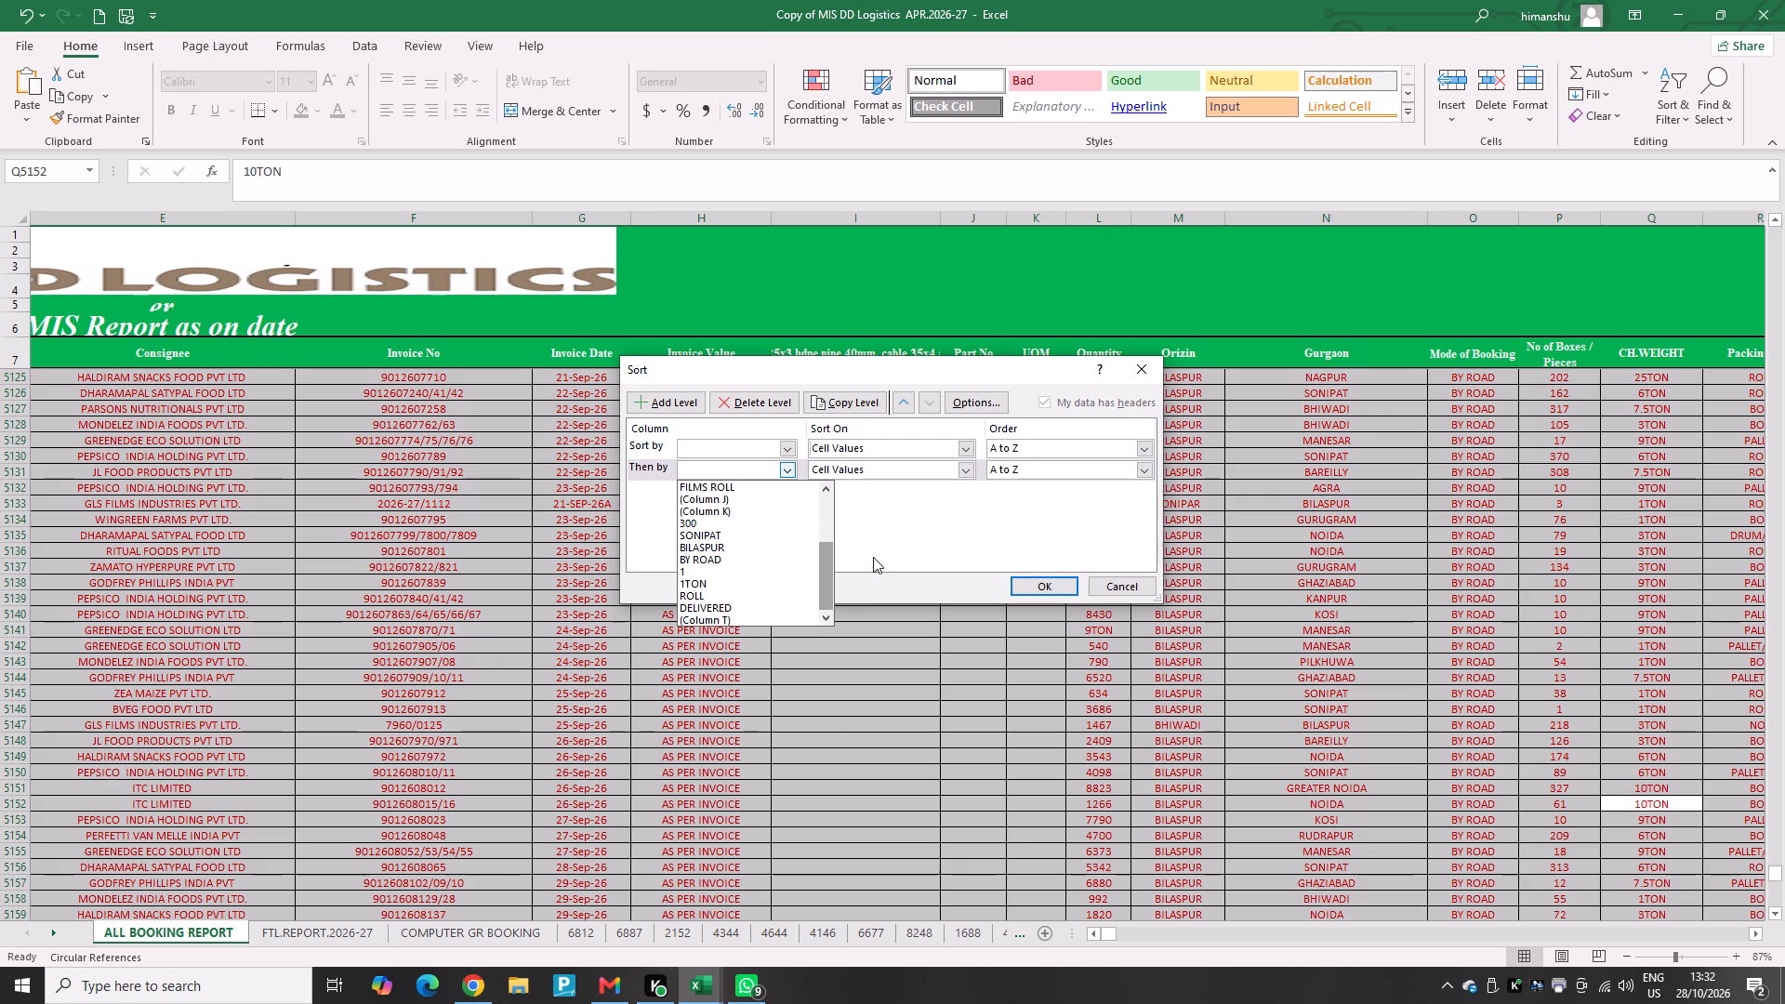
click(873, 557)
Check what the second level can be sorted on, and make the sort case sensitive, running top to bottom.
click(924, 469)
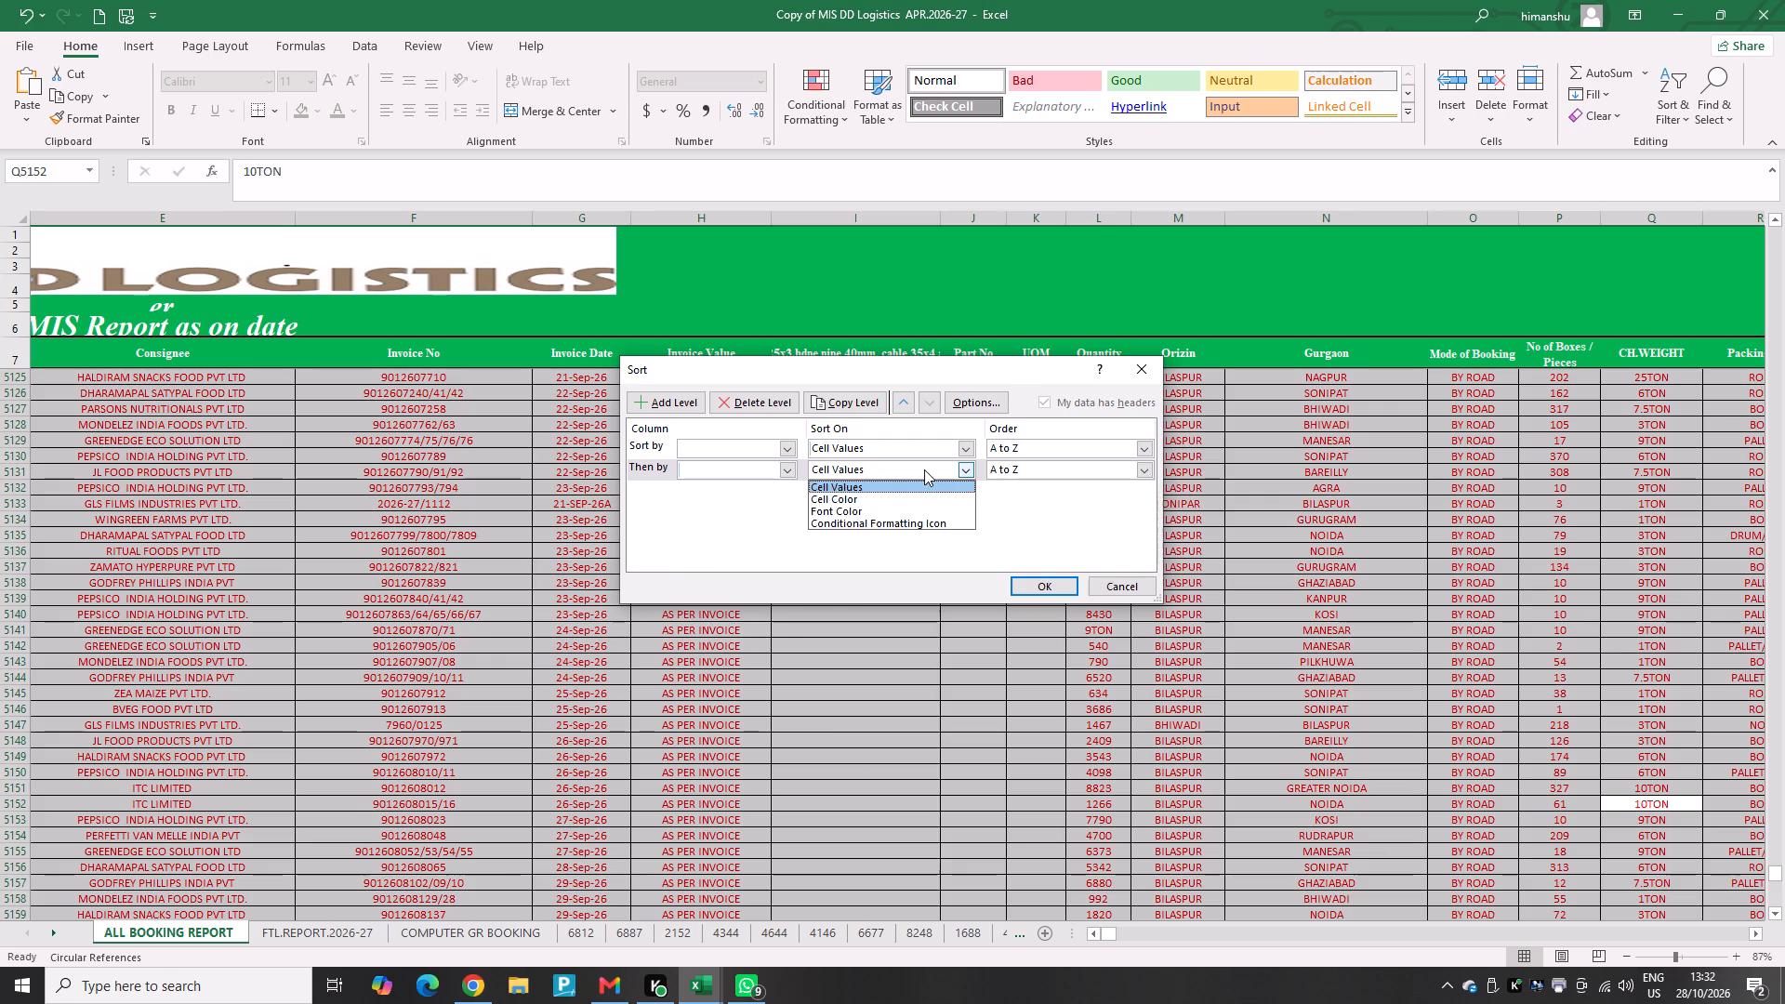
click(924, 469)
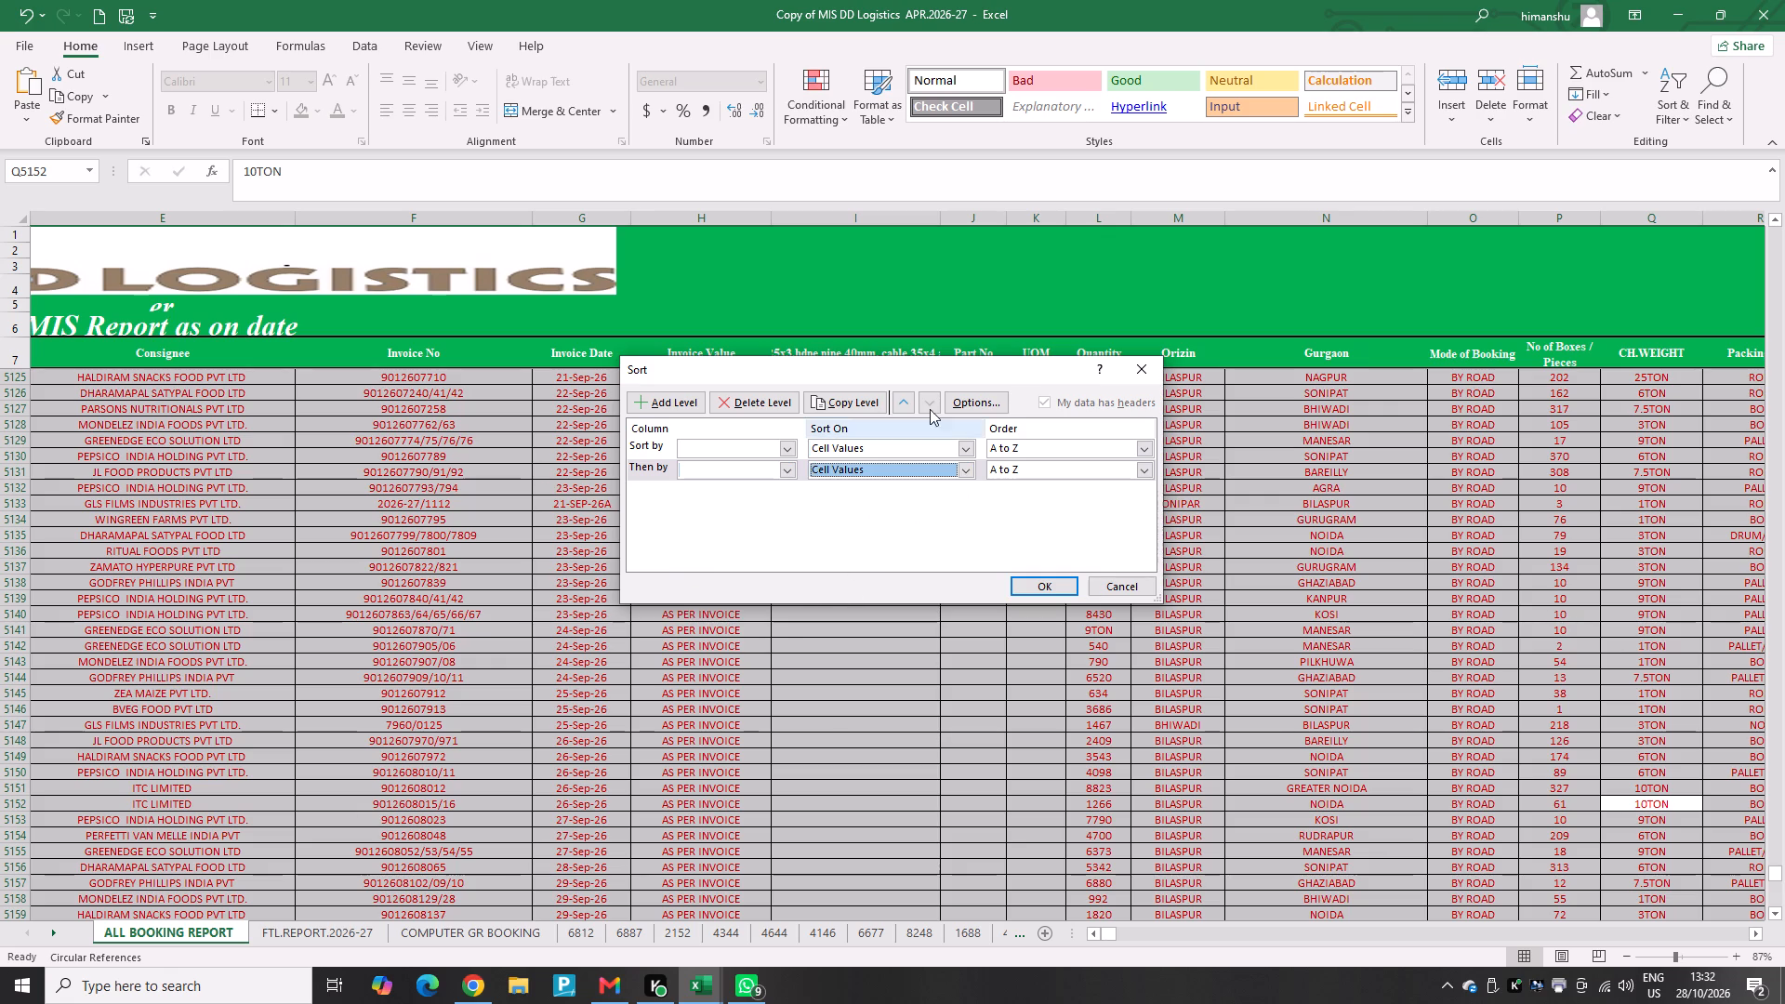
click(906, 394)
click(921, 403)
click(964, 406)
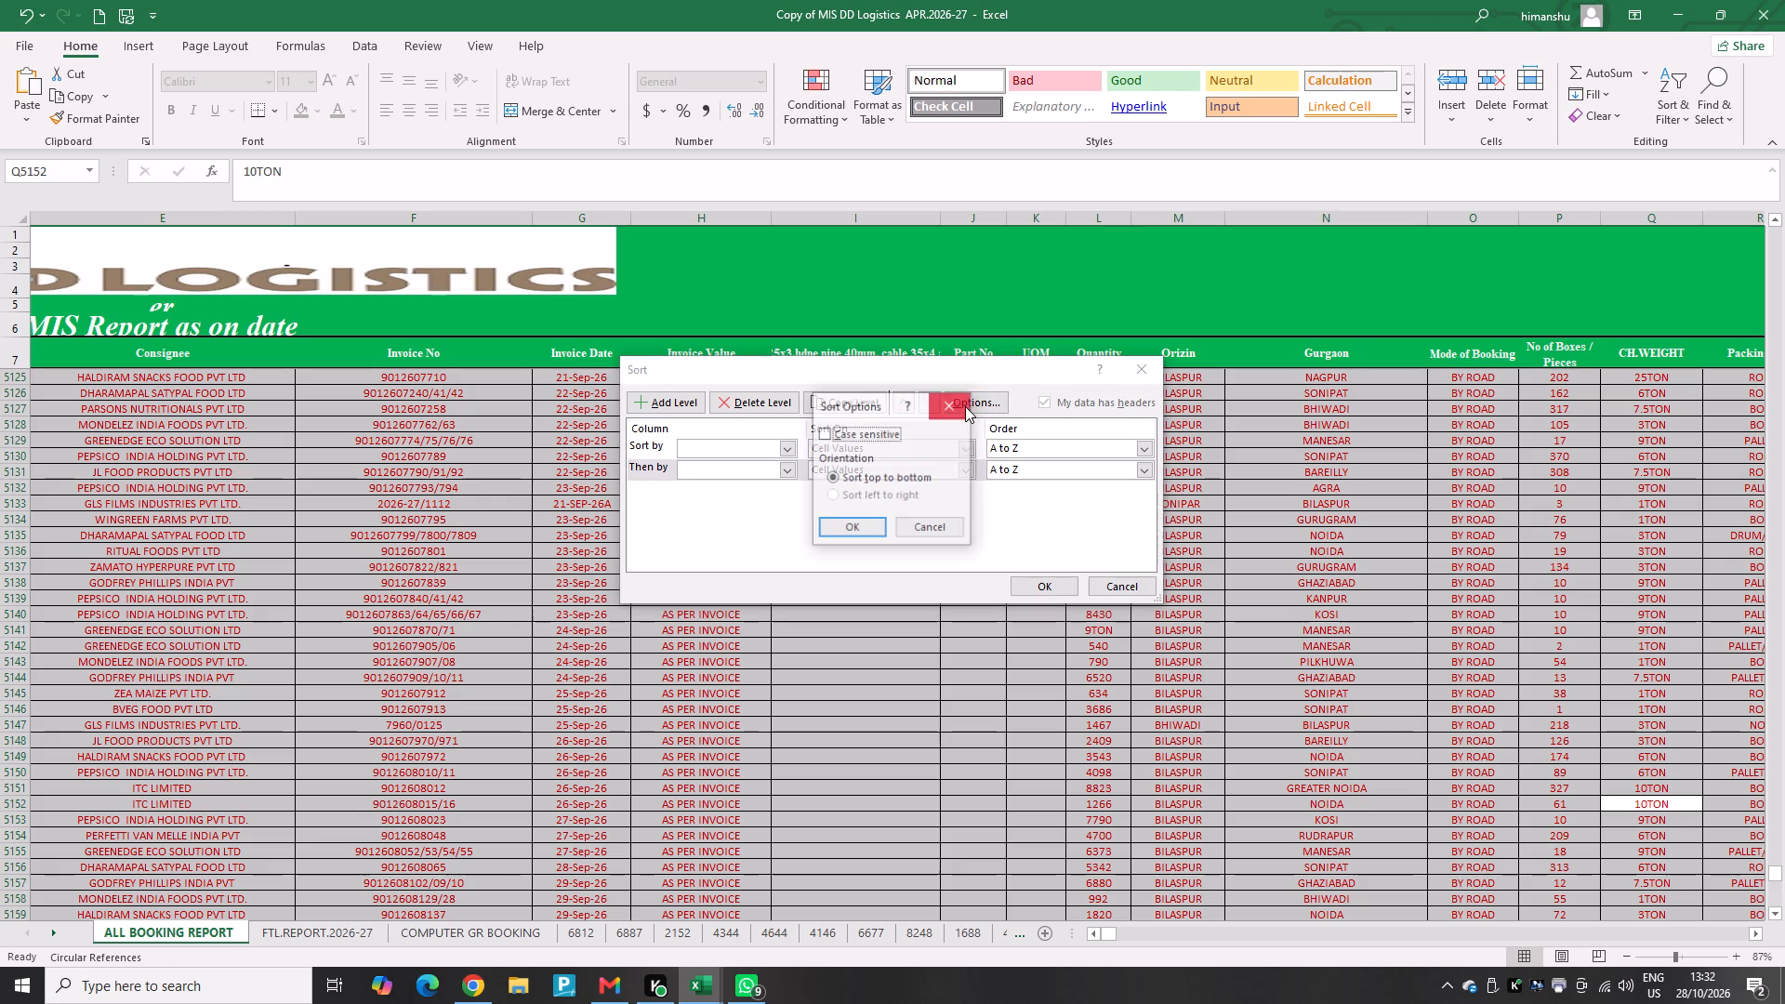
click(866, 492)
click(870, 435)
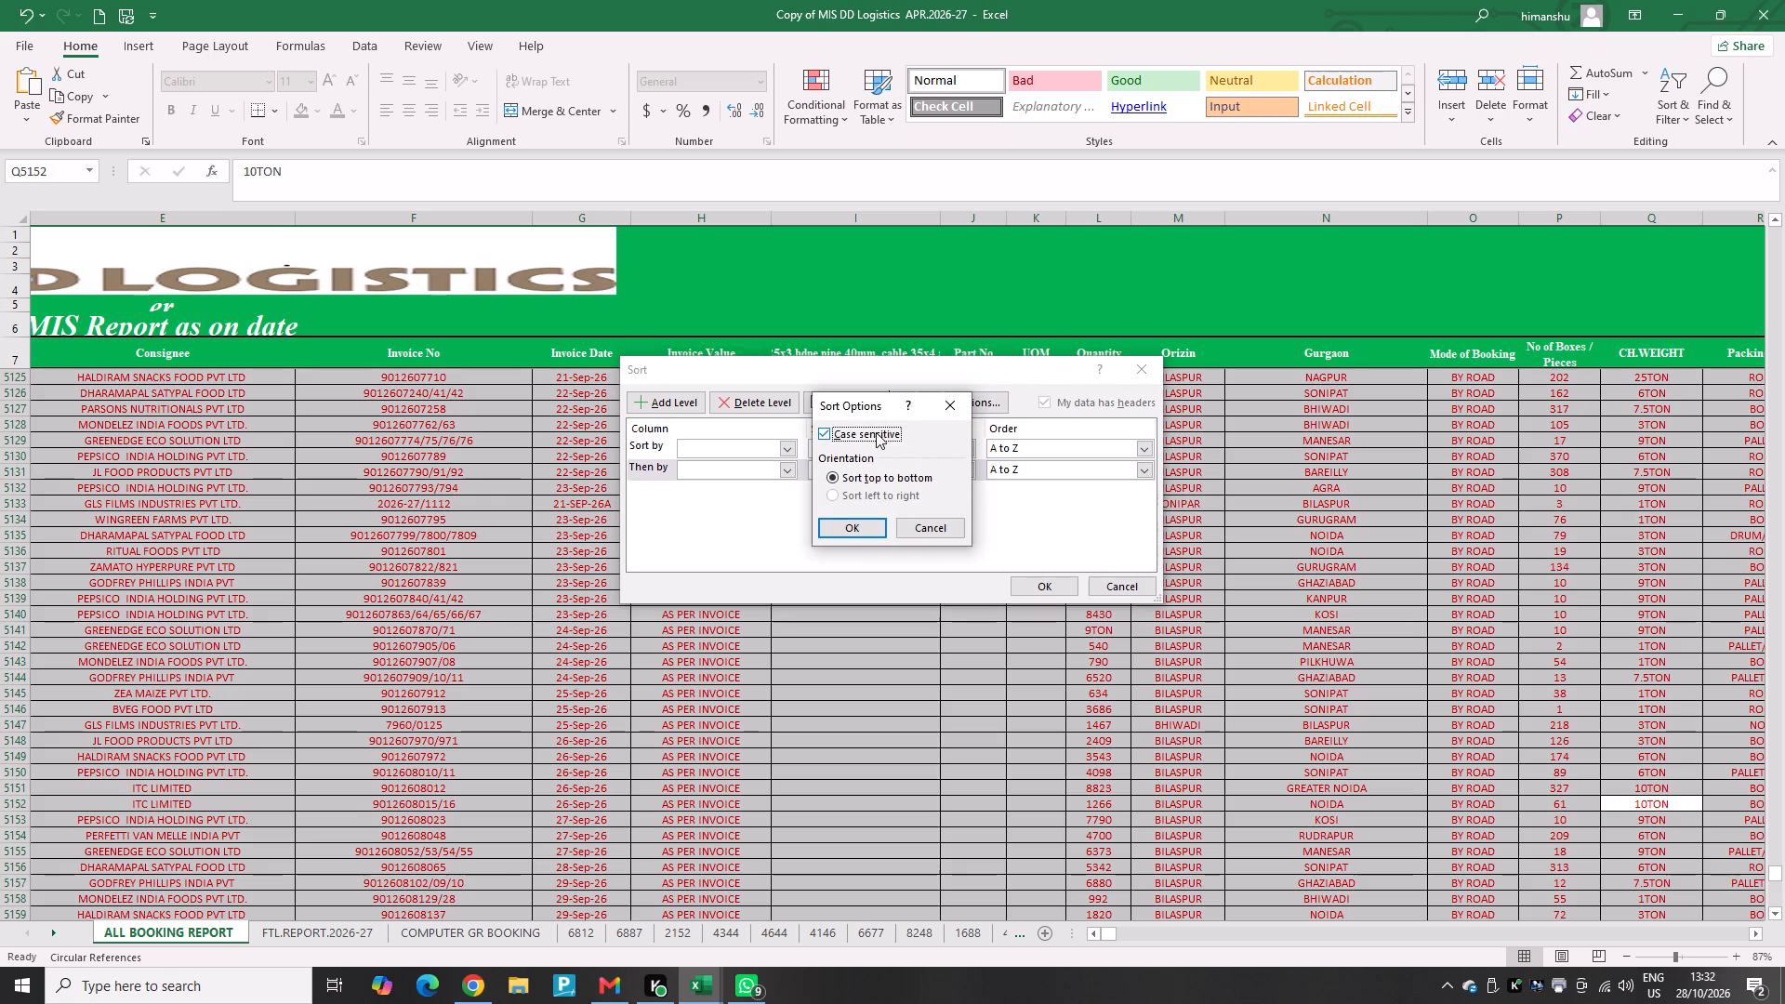
click(834, 522)
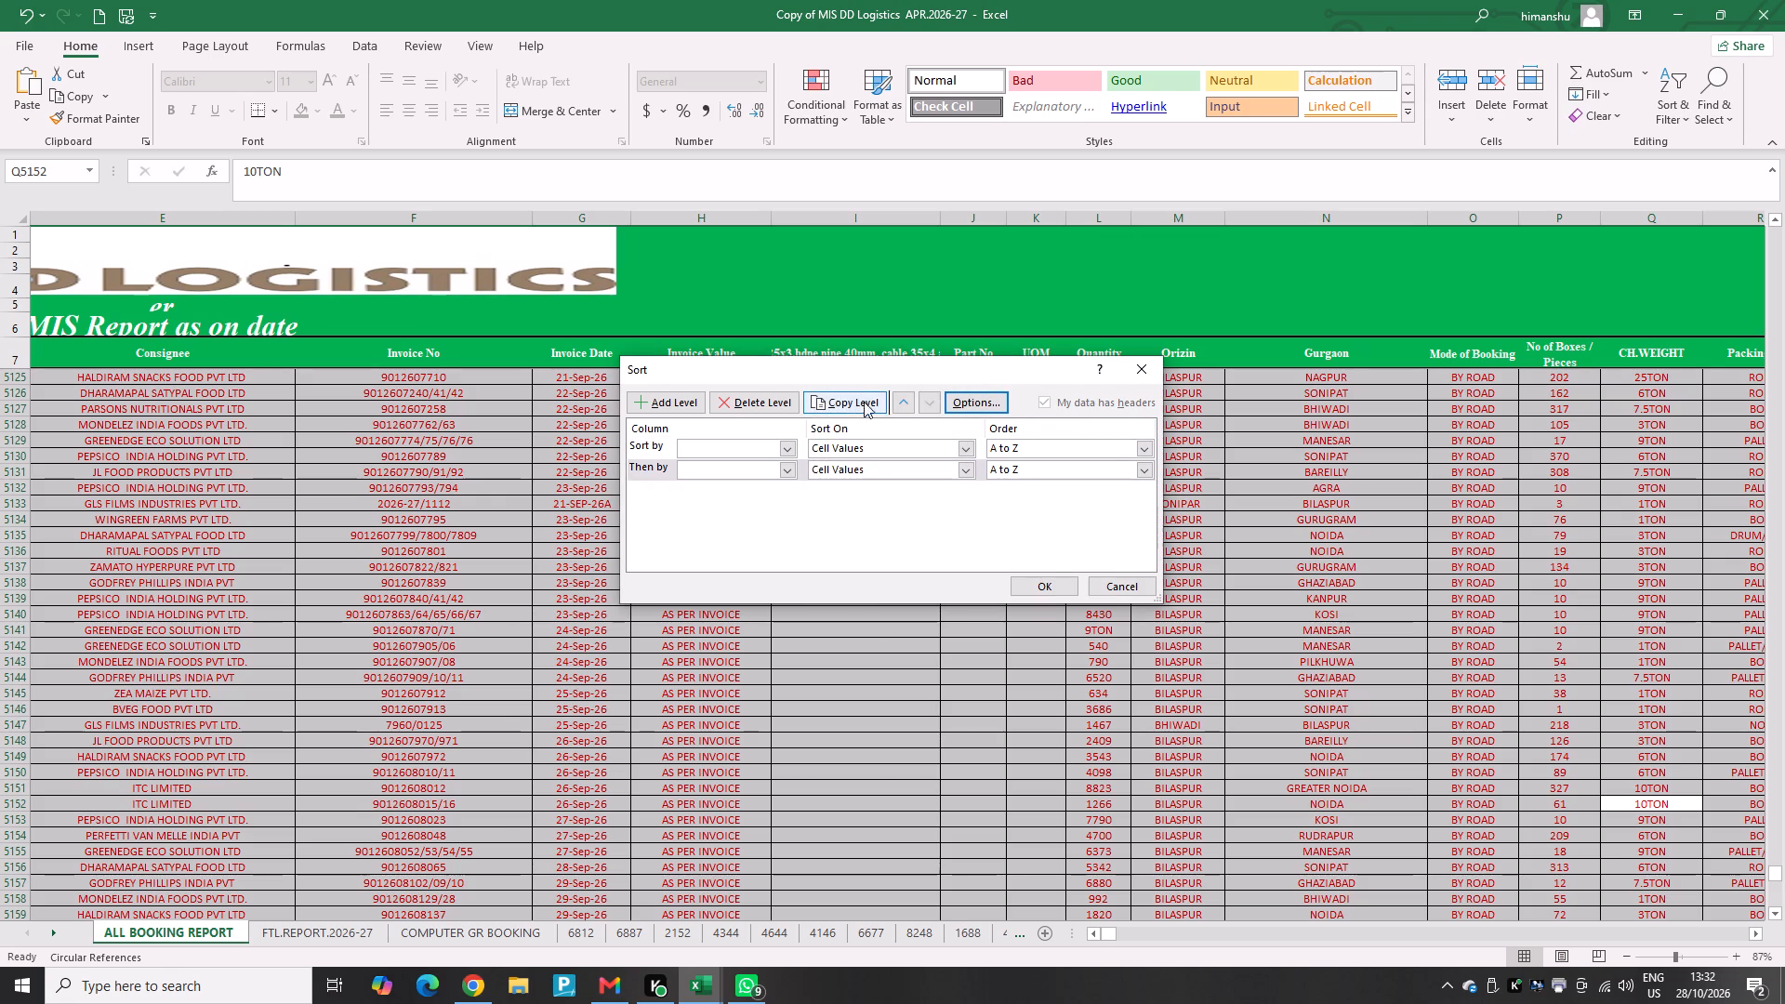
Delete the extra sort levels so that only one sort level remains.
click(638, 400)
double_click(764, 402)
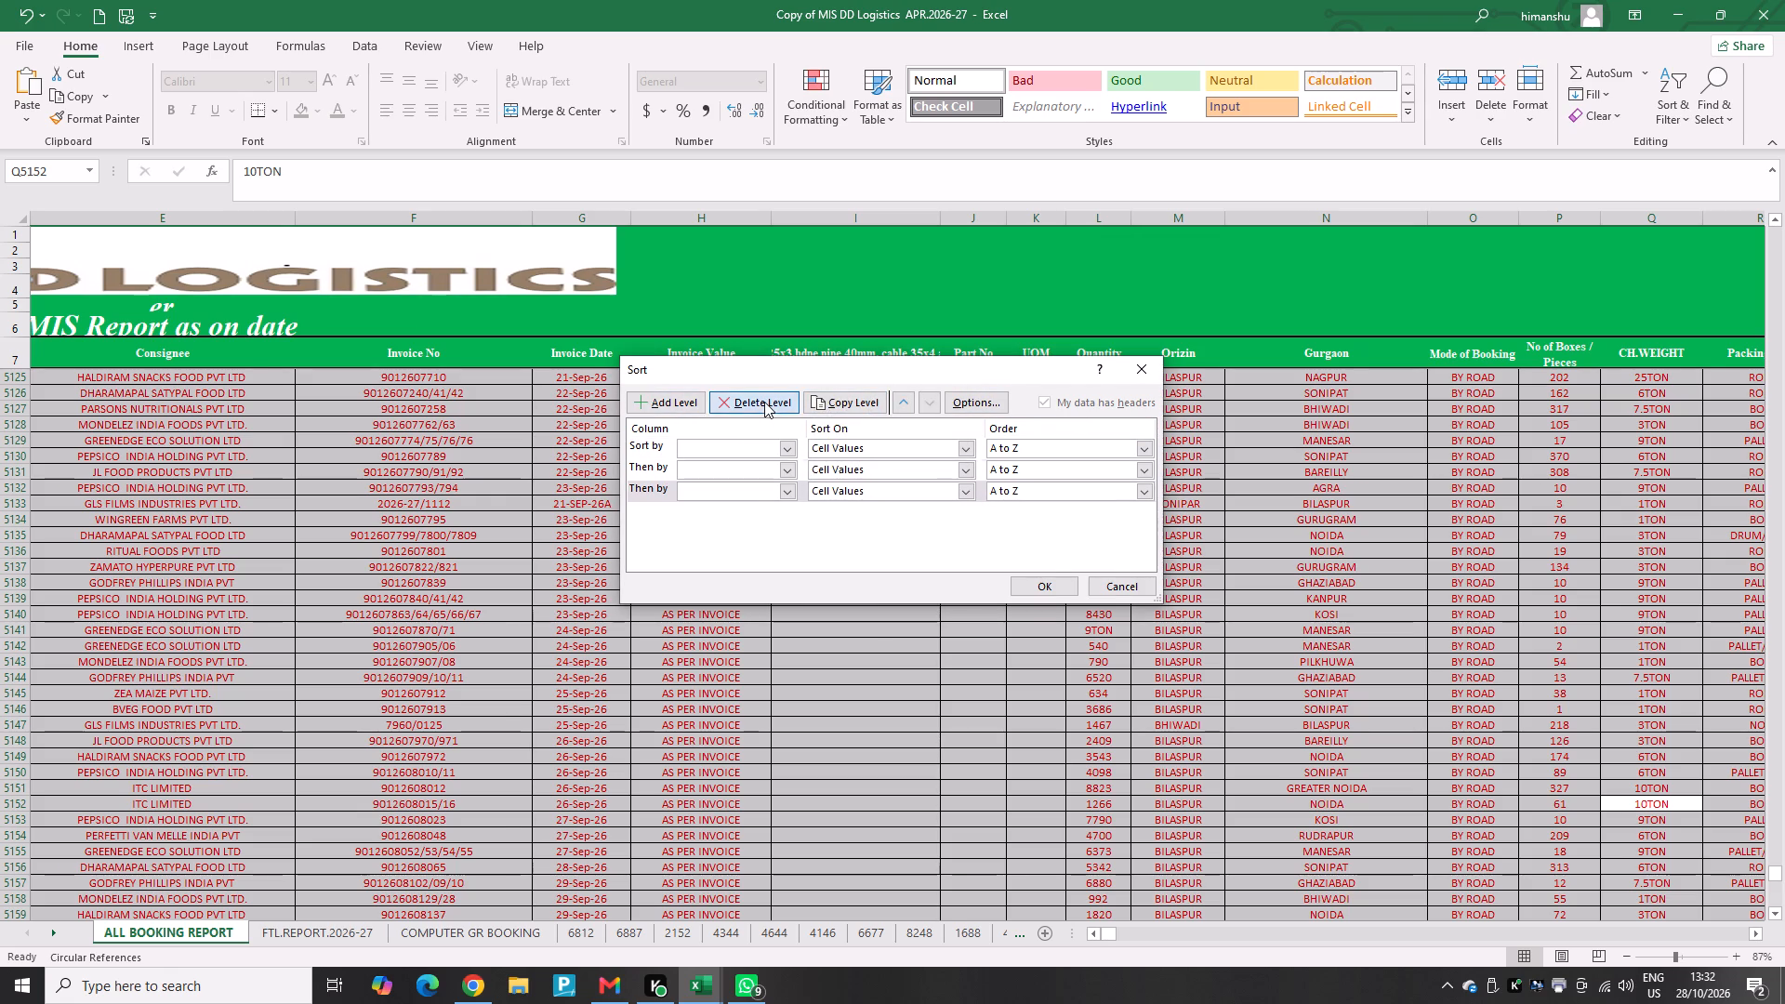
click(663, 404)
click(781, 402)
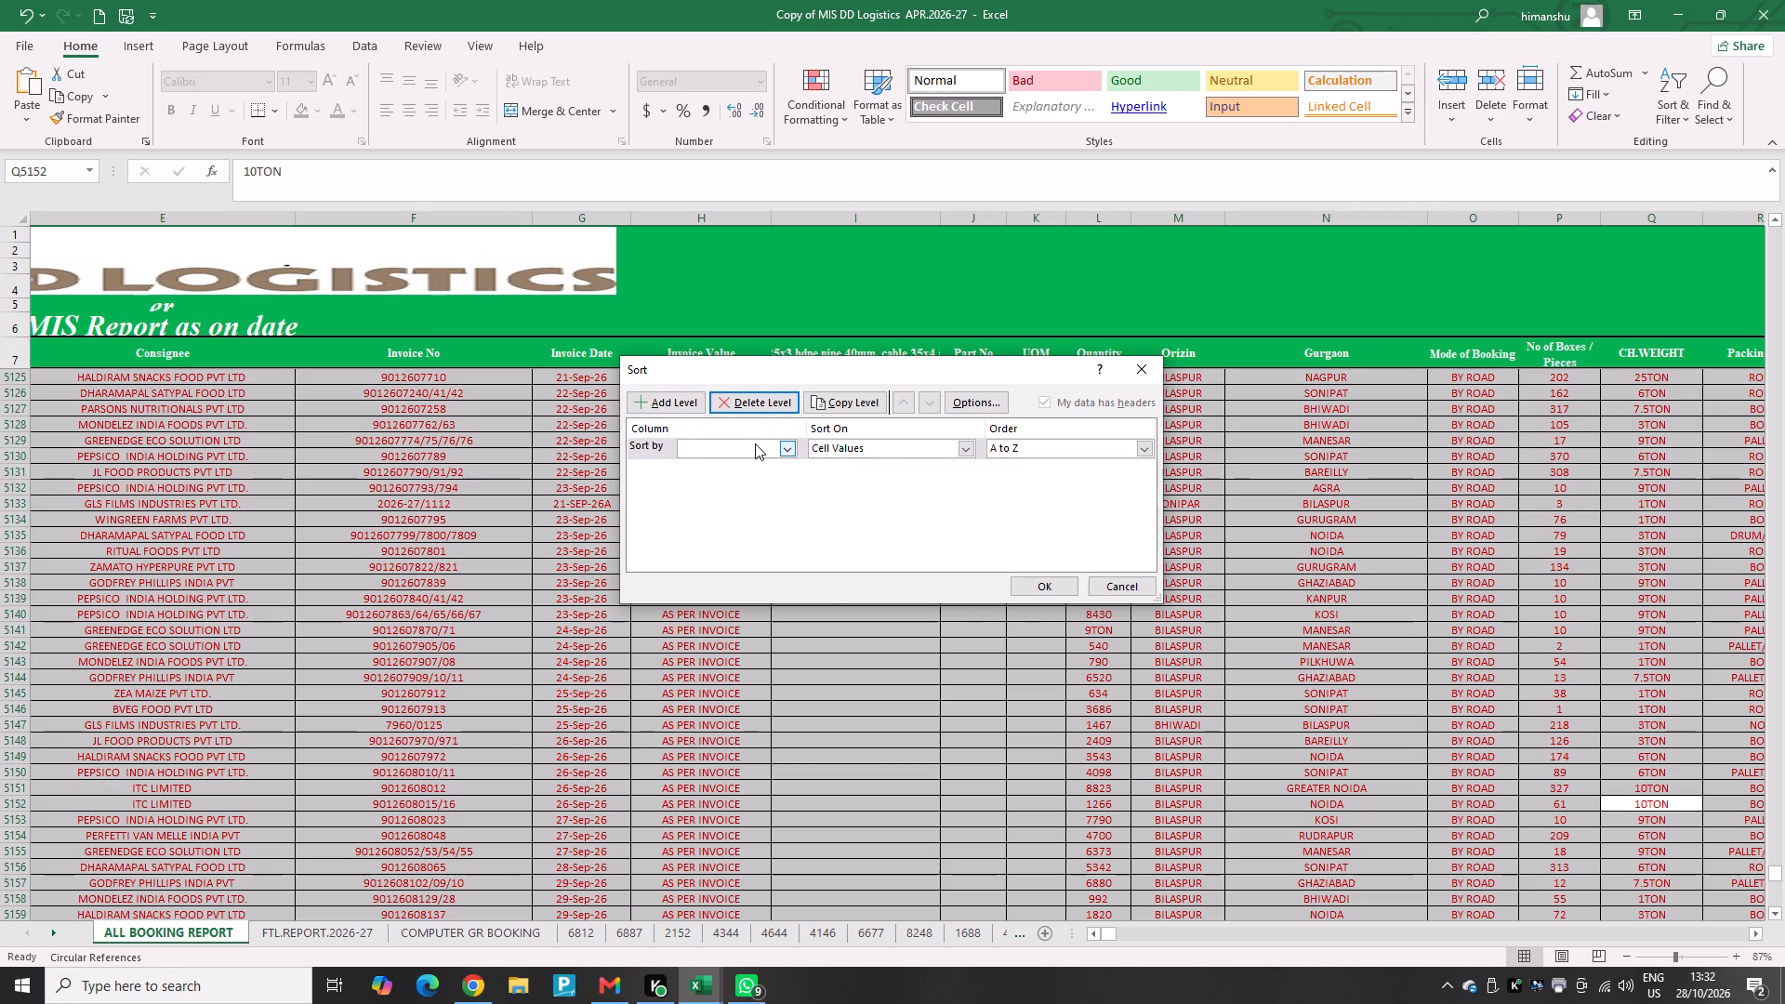
Sort the booking data by the TIRUPATI FLEXIPACK column on cell values, A to Z, and check the reordered rows.
click(755, 443)
scroll(762, 497, down, 4)
scroll(761, 499, up, 3)
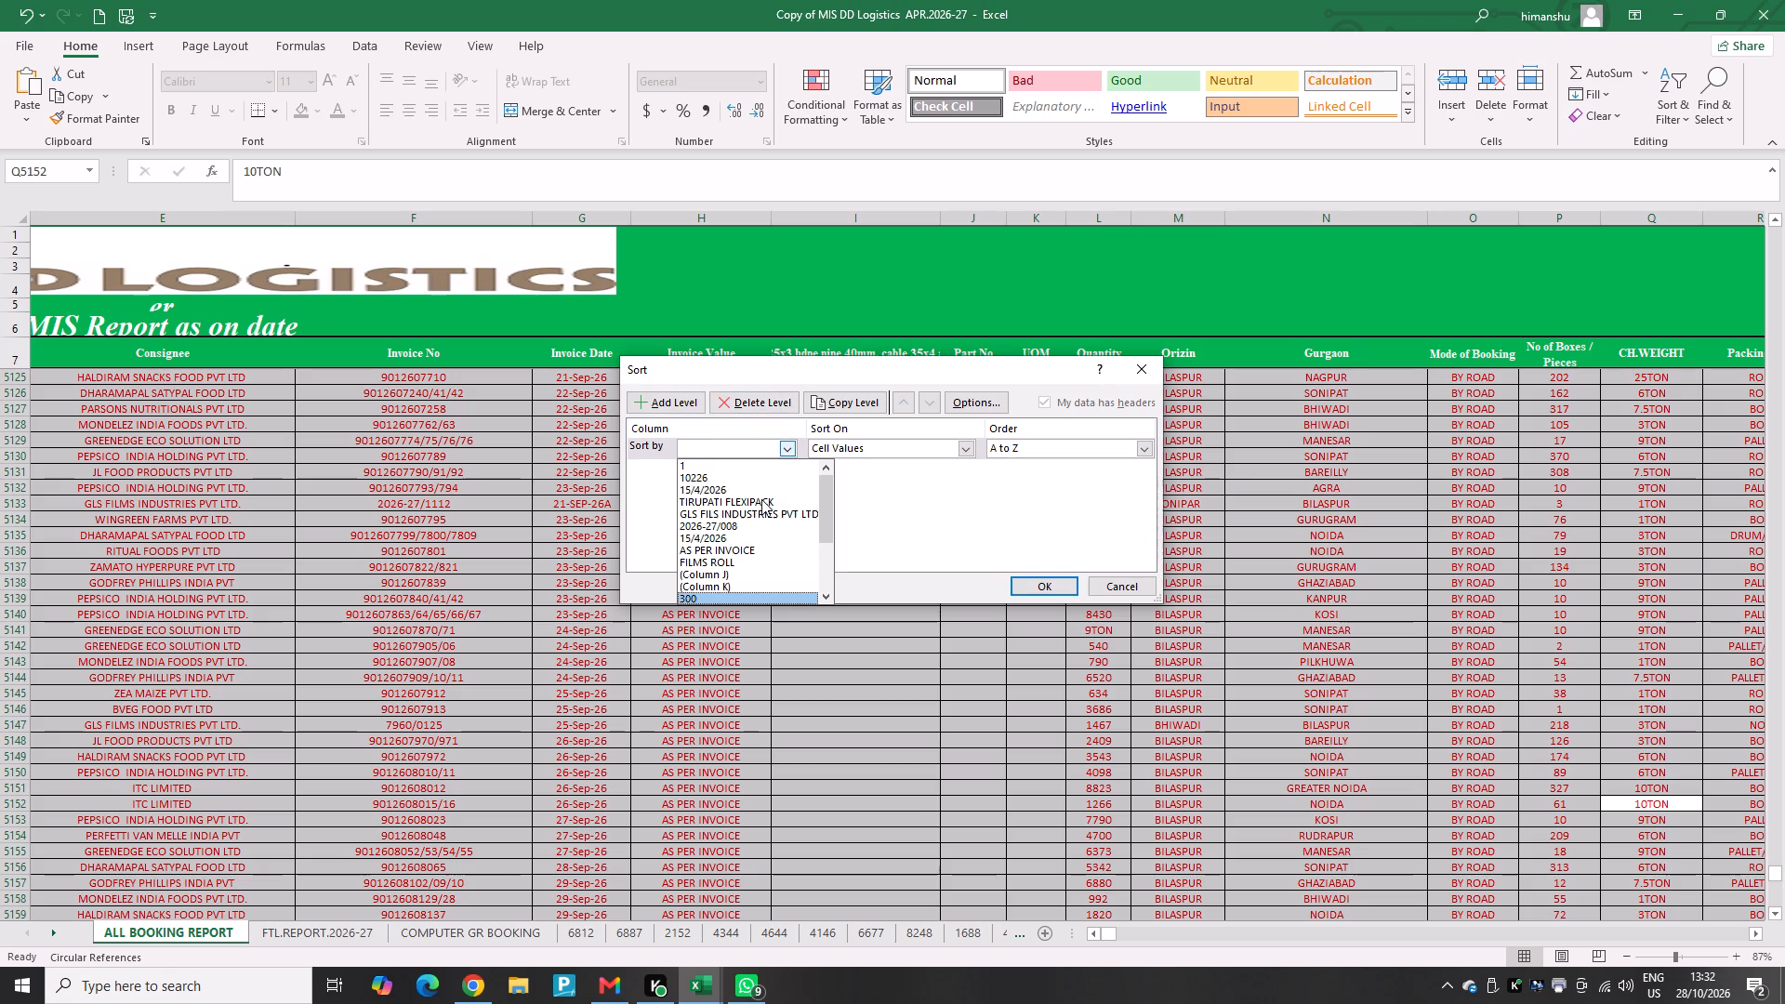
click(761, 498)
click(1032, 582)
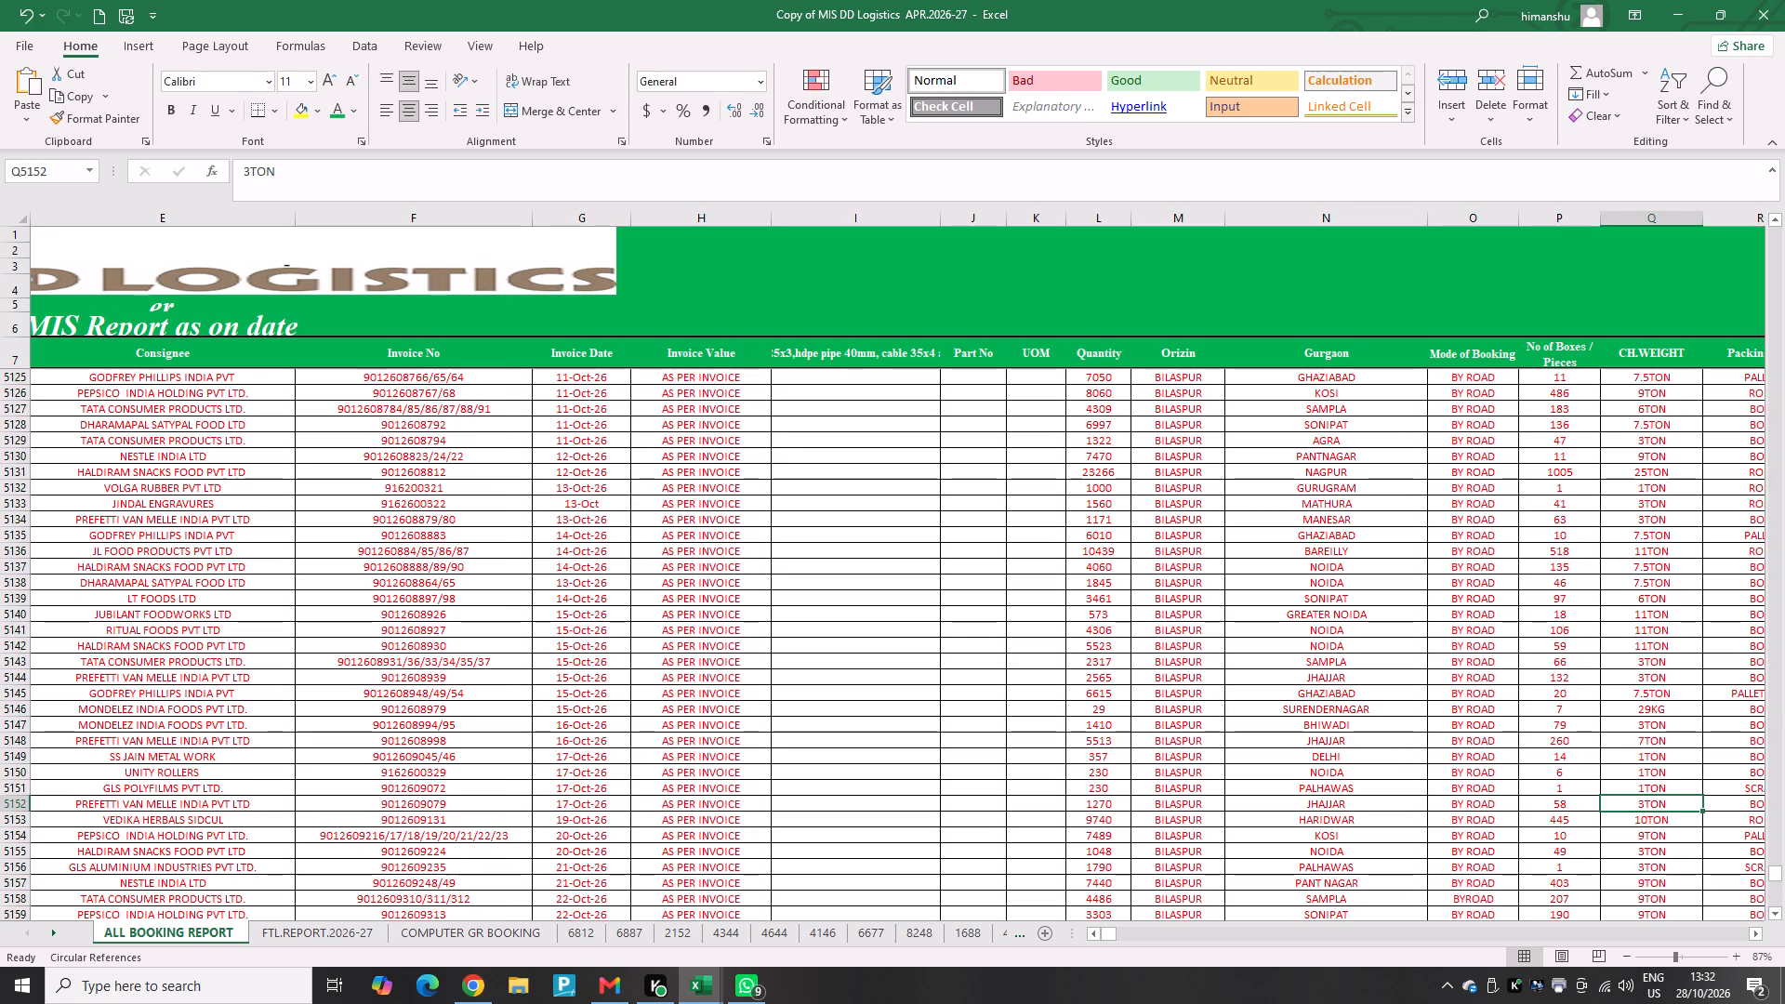
scroll(1298, 466, down, 6)
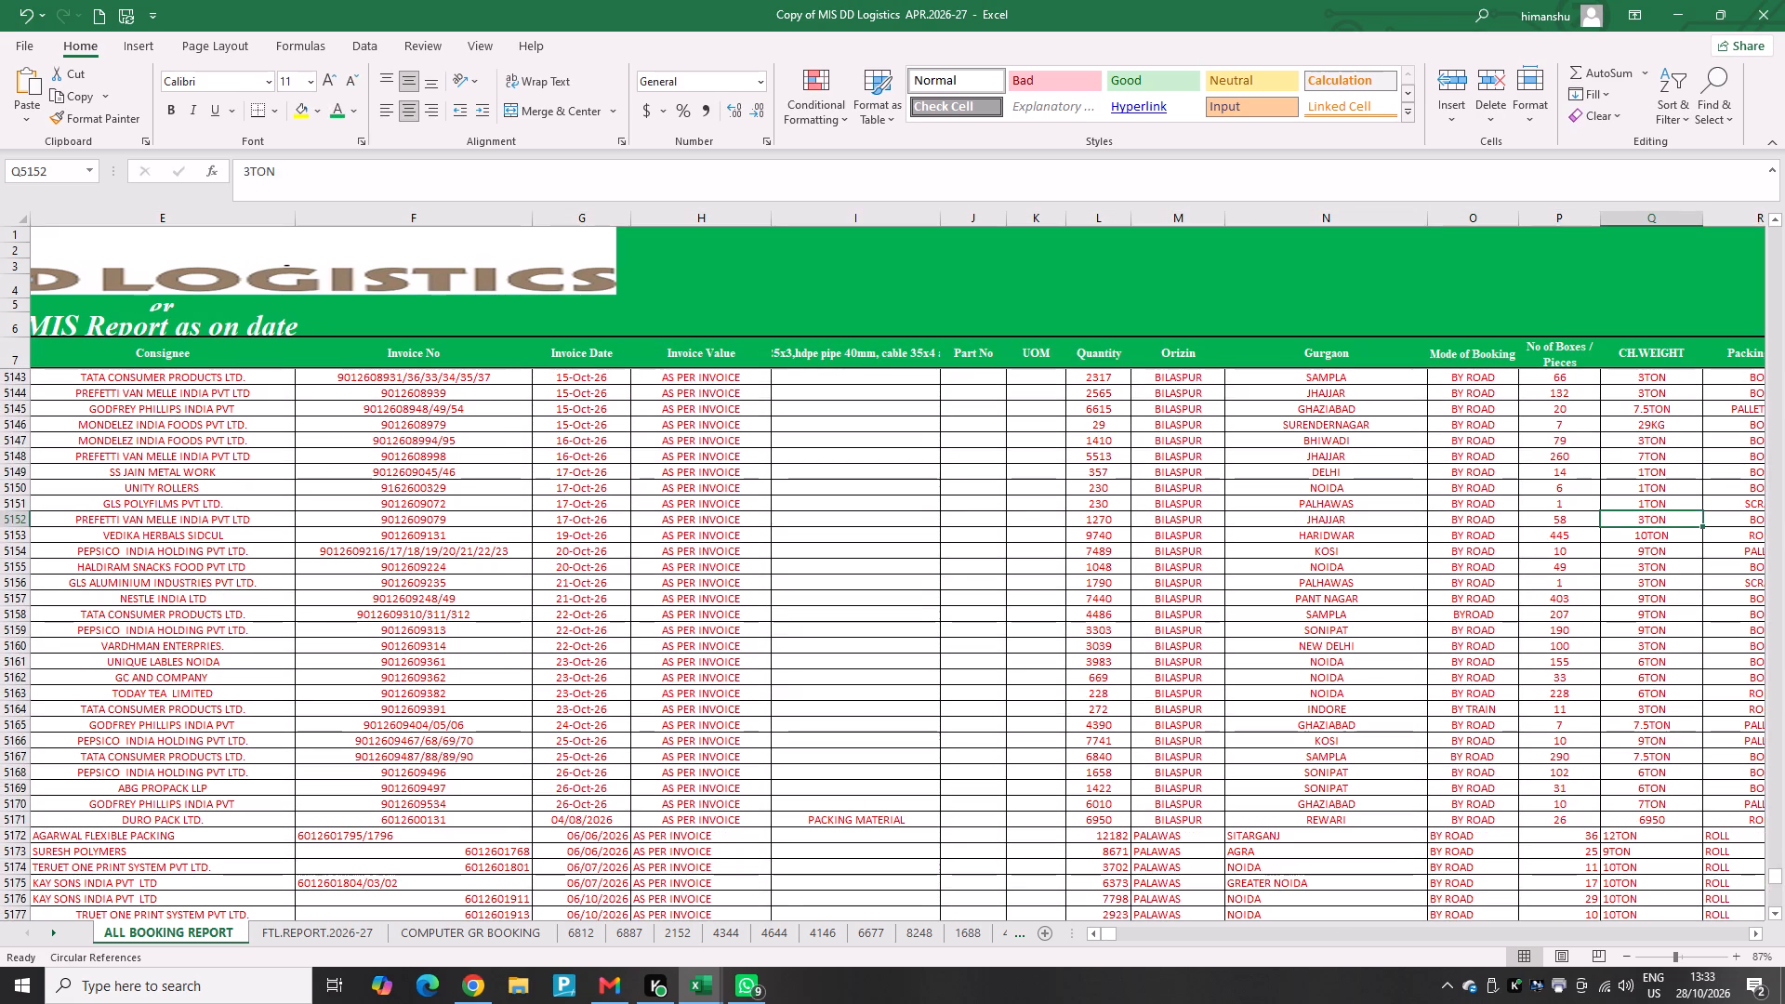
scroll(1313, 476, up, 3)
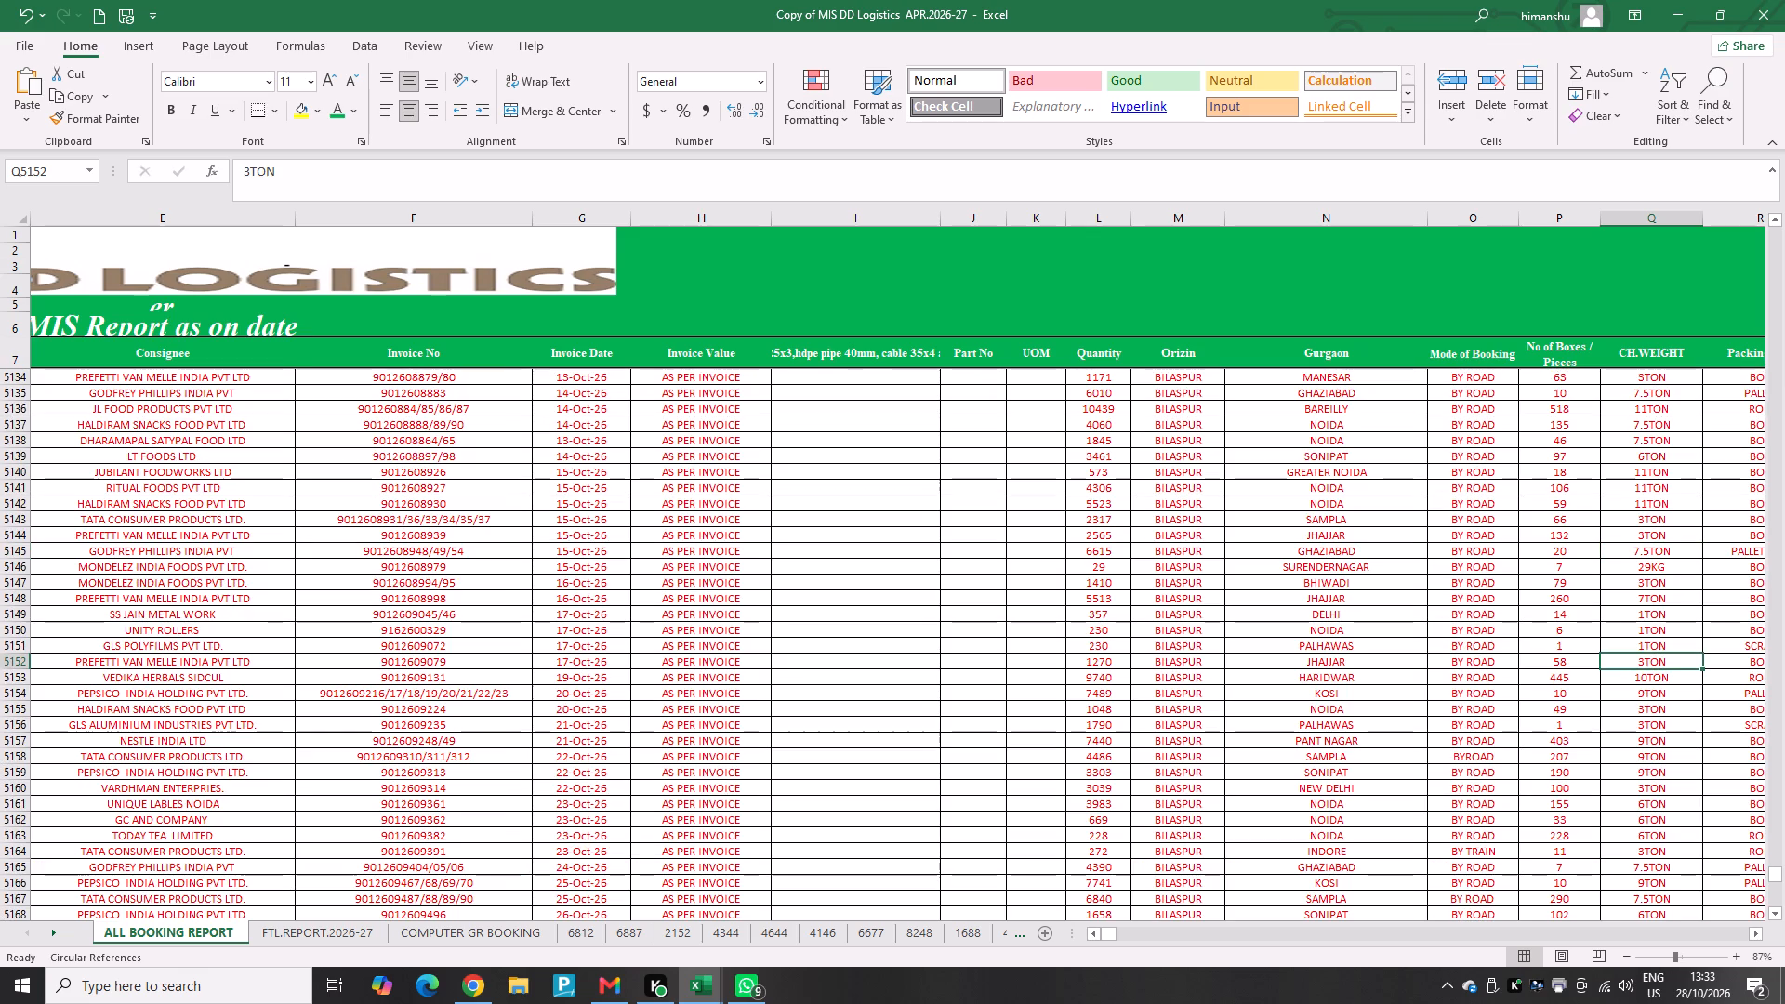
Turn off the filter on the booking table.
click(1686, 117)
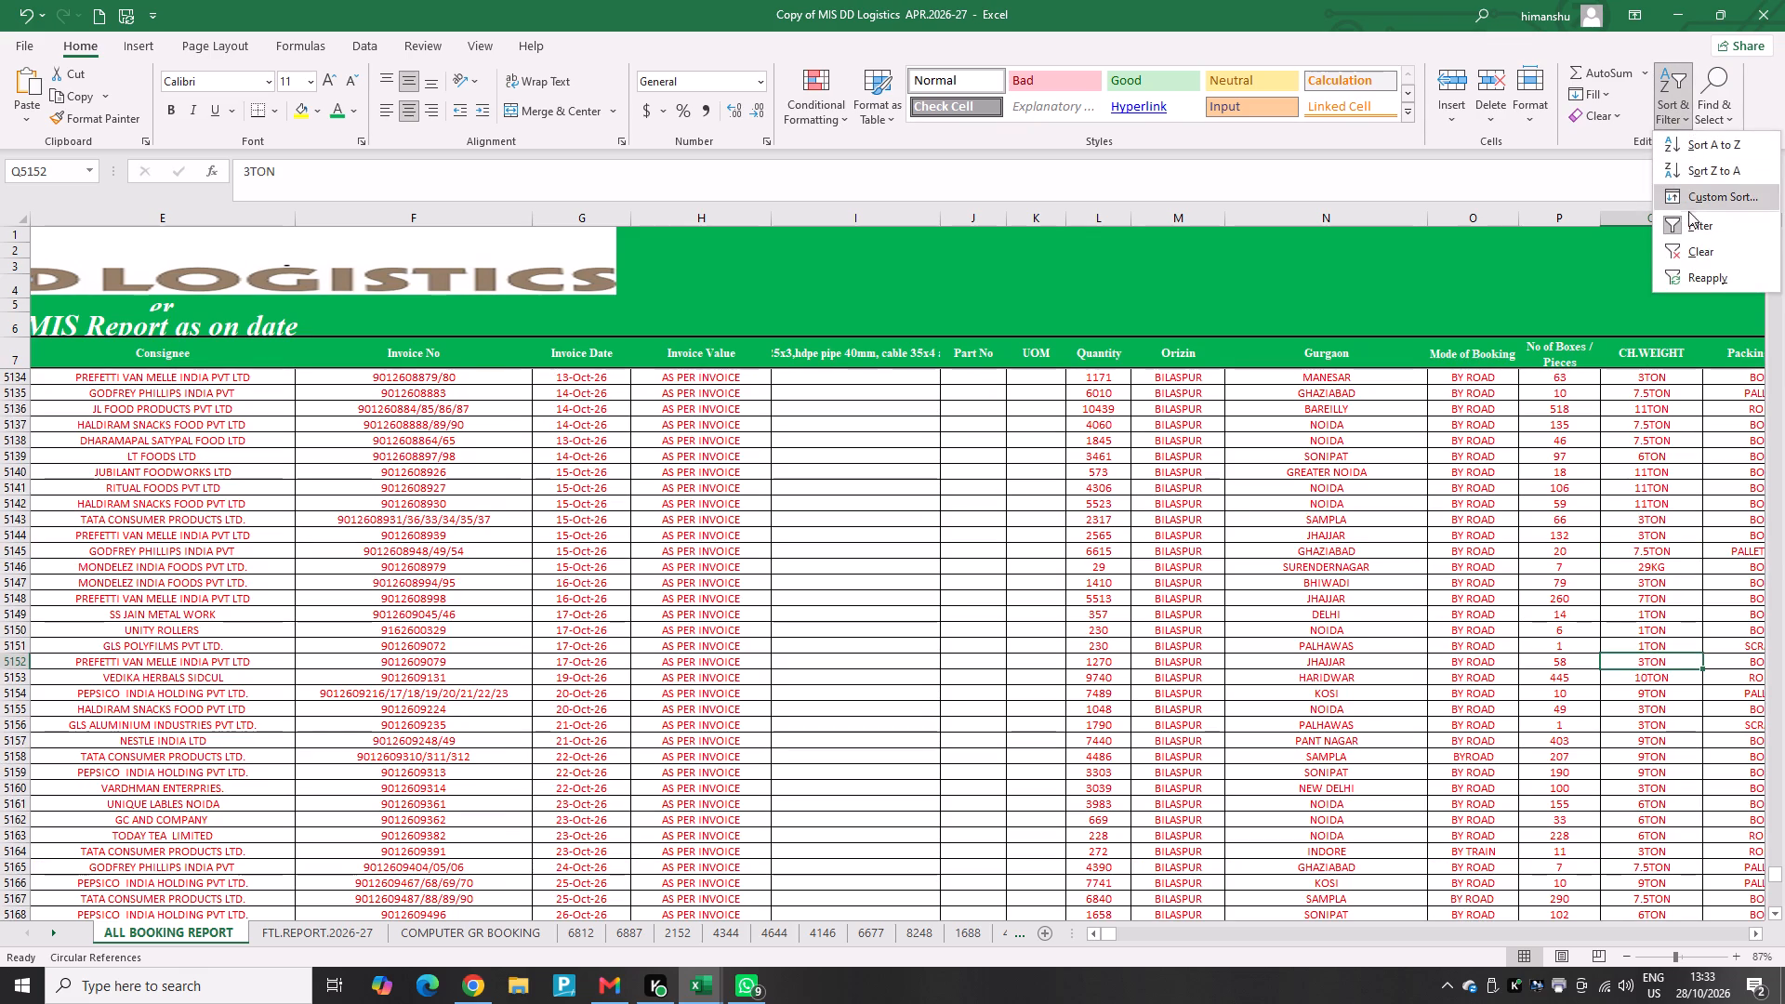
click(1690, 222)
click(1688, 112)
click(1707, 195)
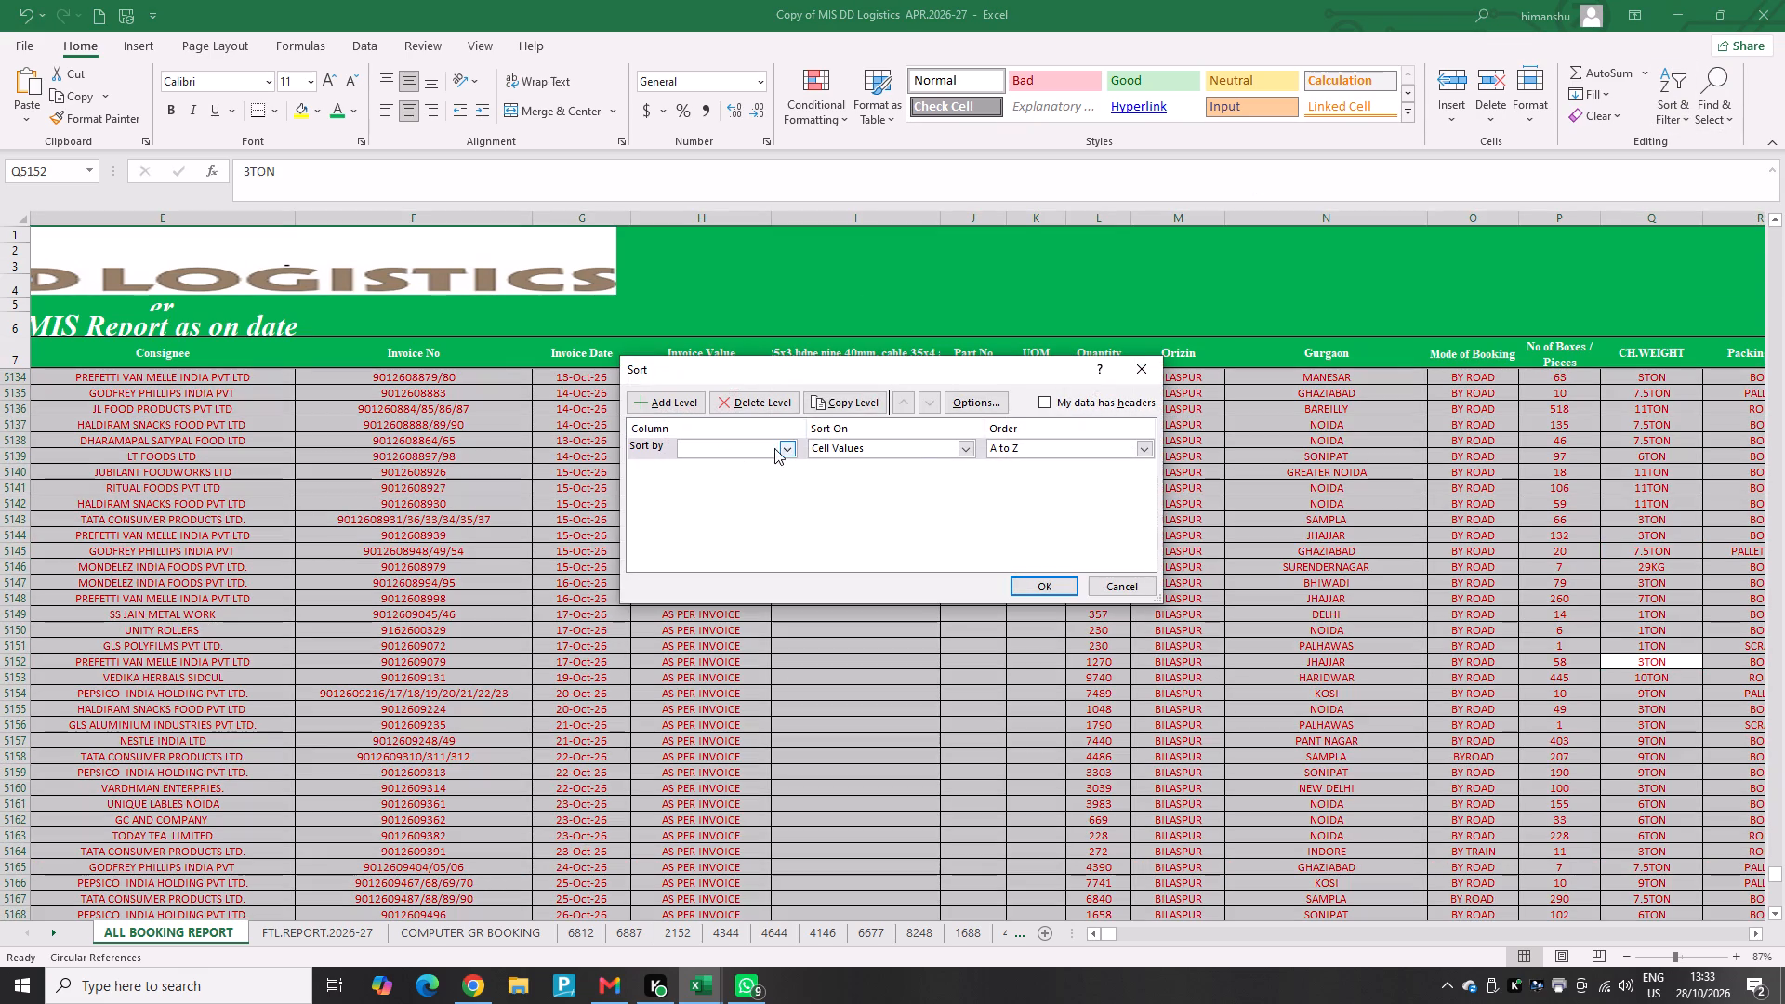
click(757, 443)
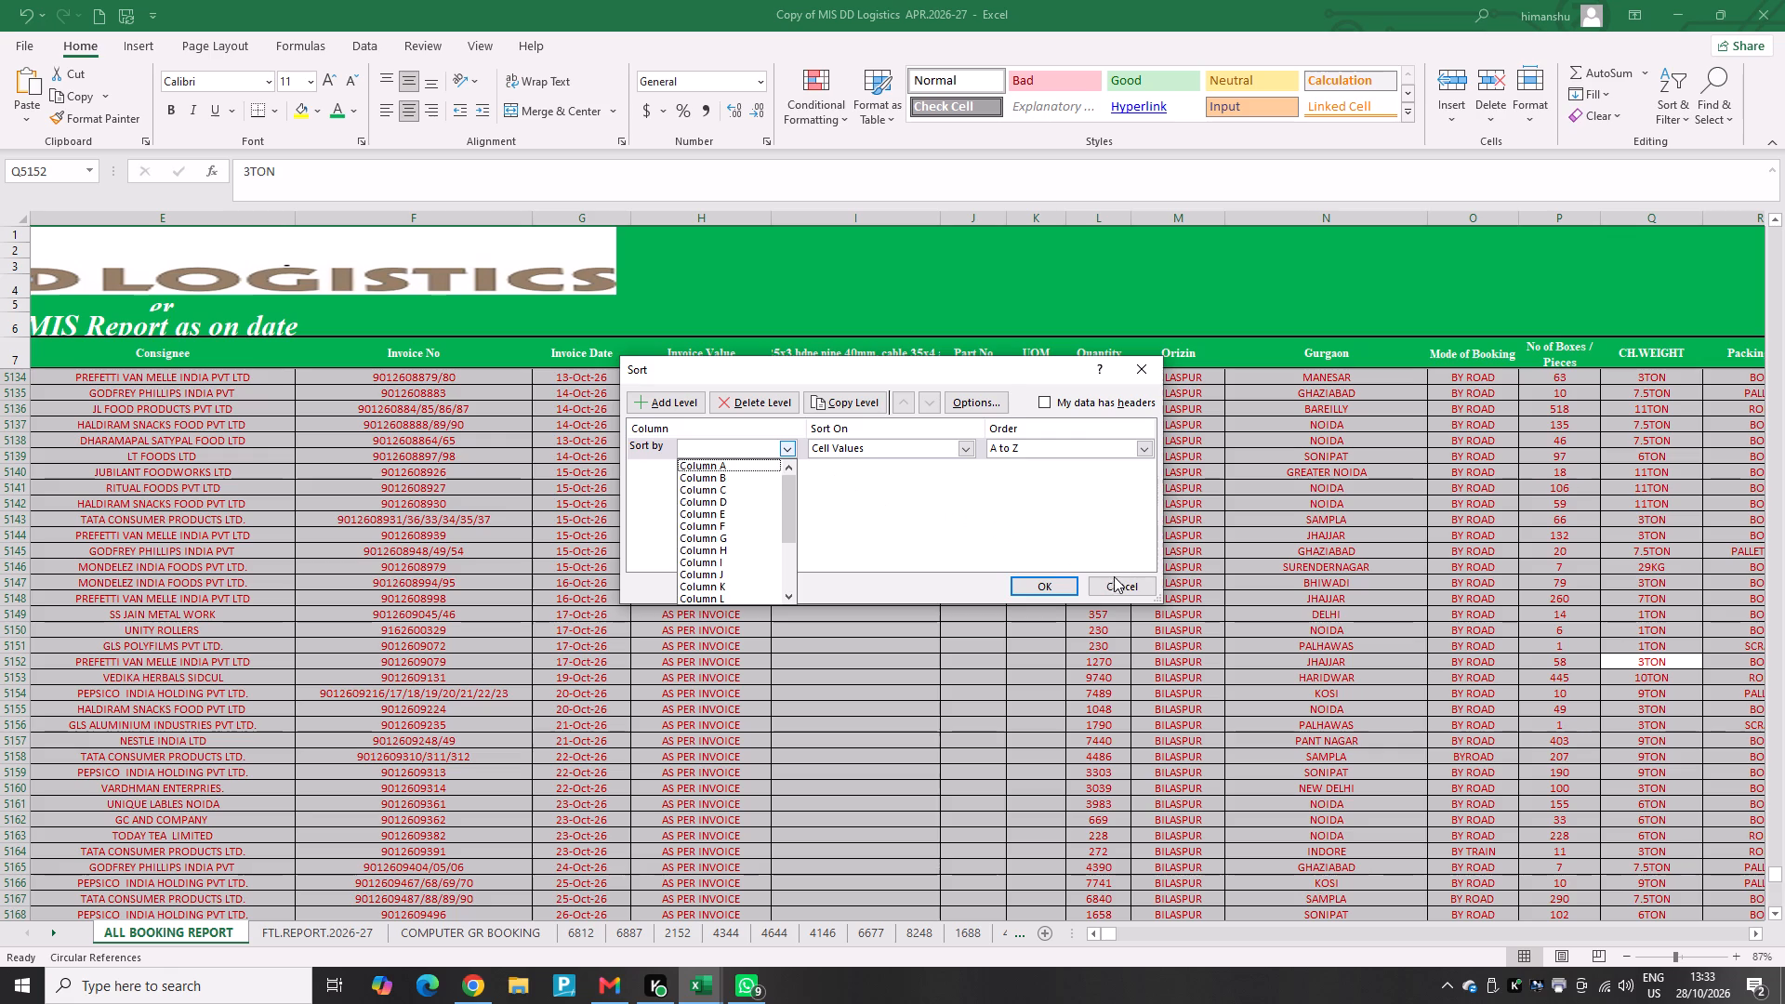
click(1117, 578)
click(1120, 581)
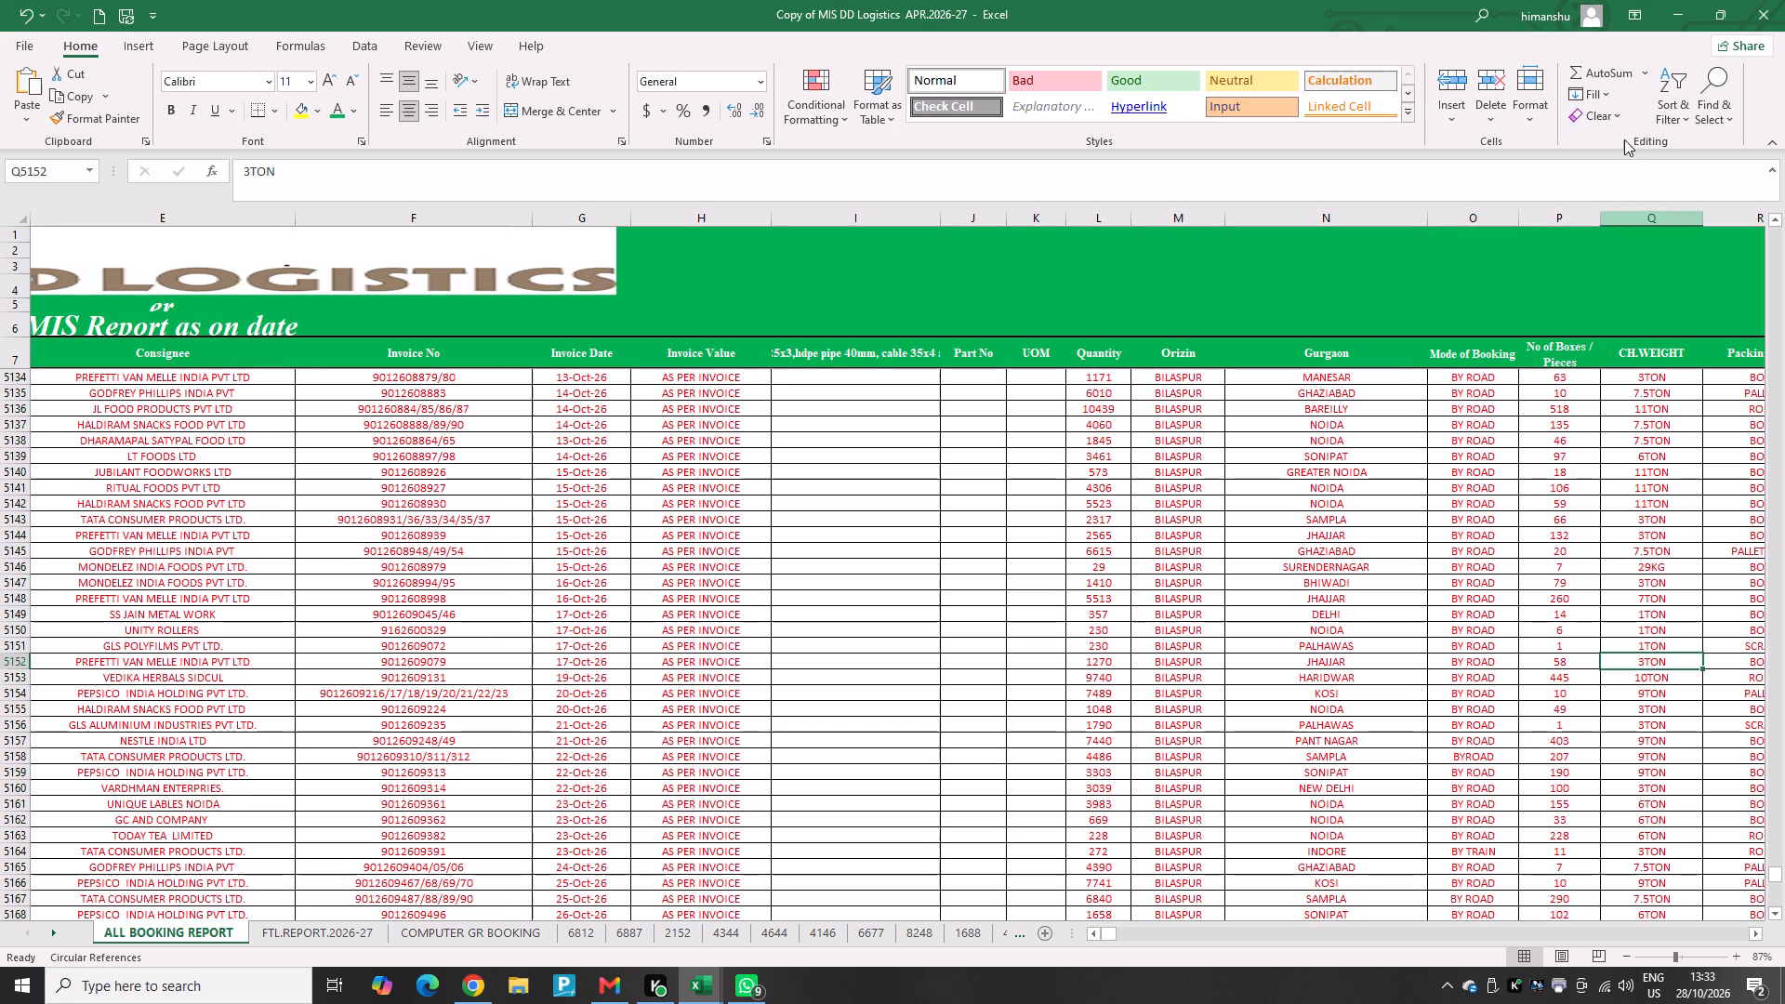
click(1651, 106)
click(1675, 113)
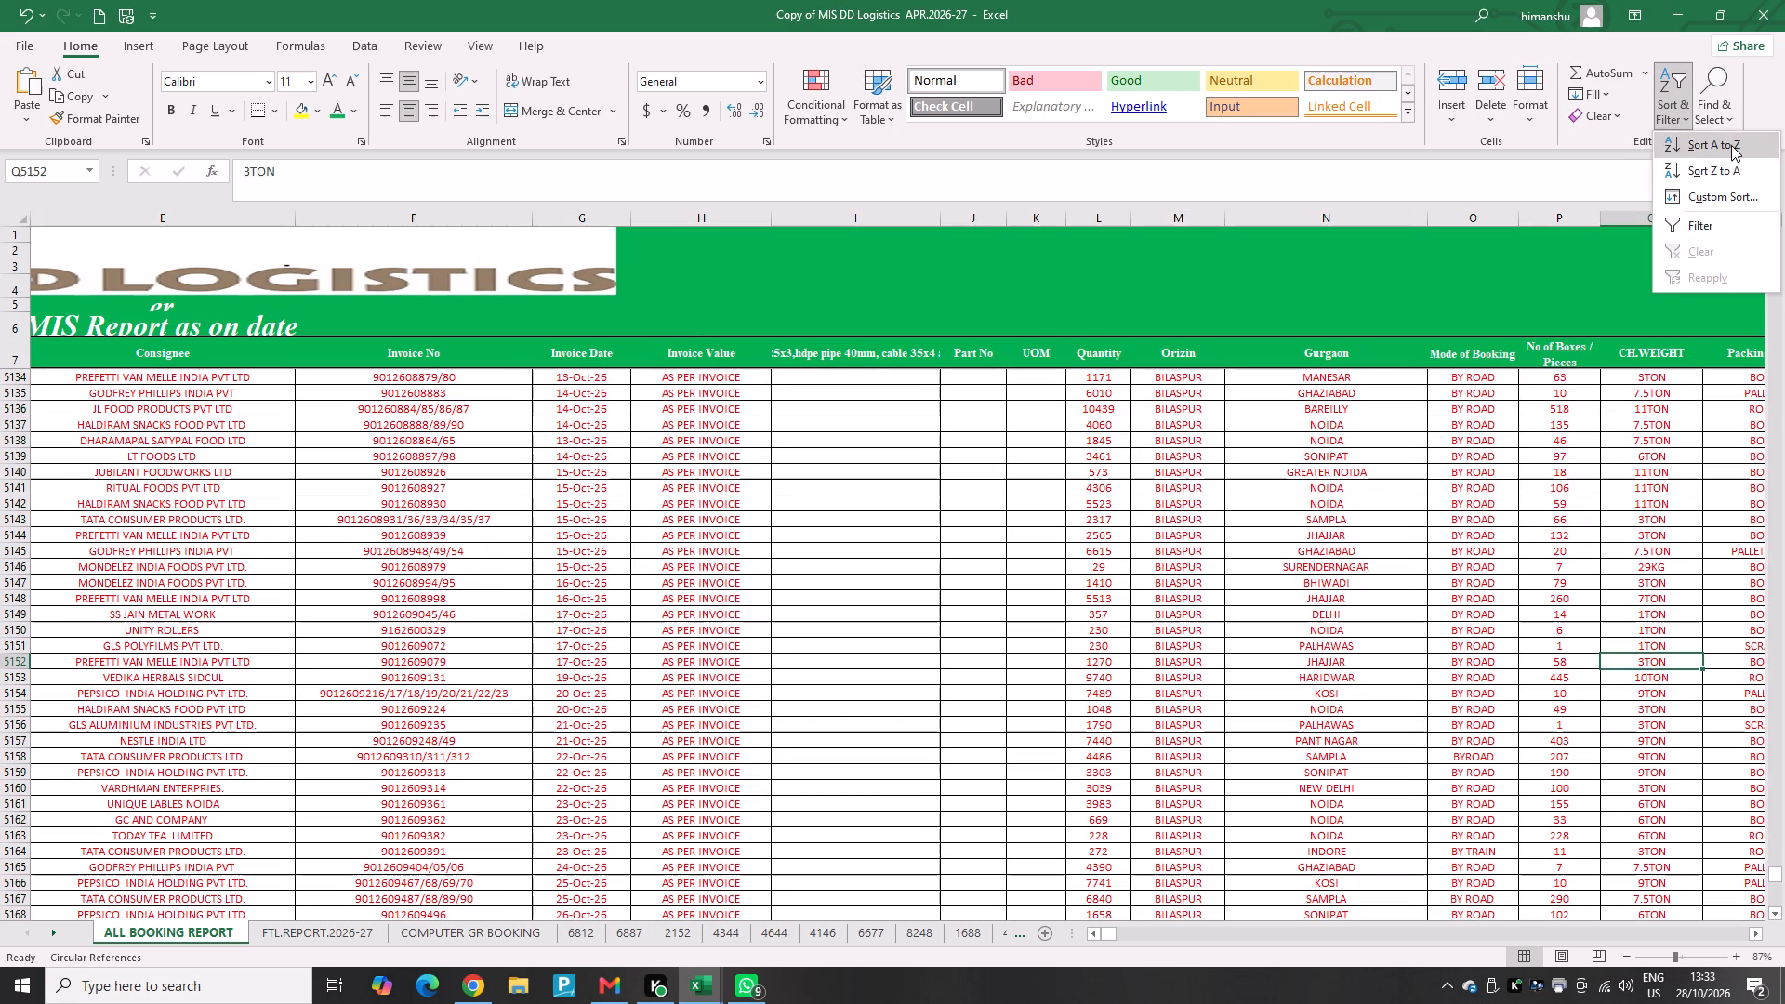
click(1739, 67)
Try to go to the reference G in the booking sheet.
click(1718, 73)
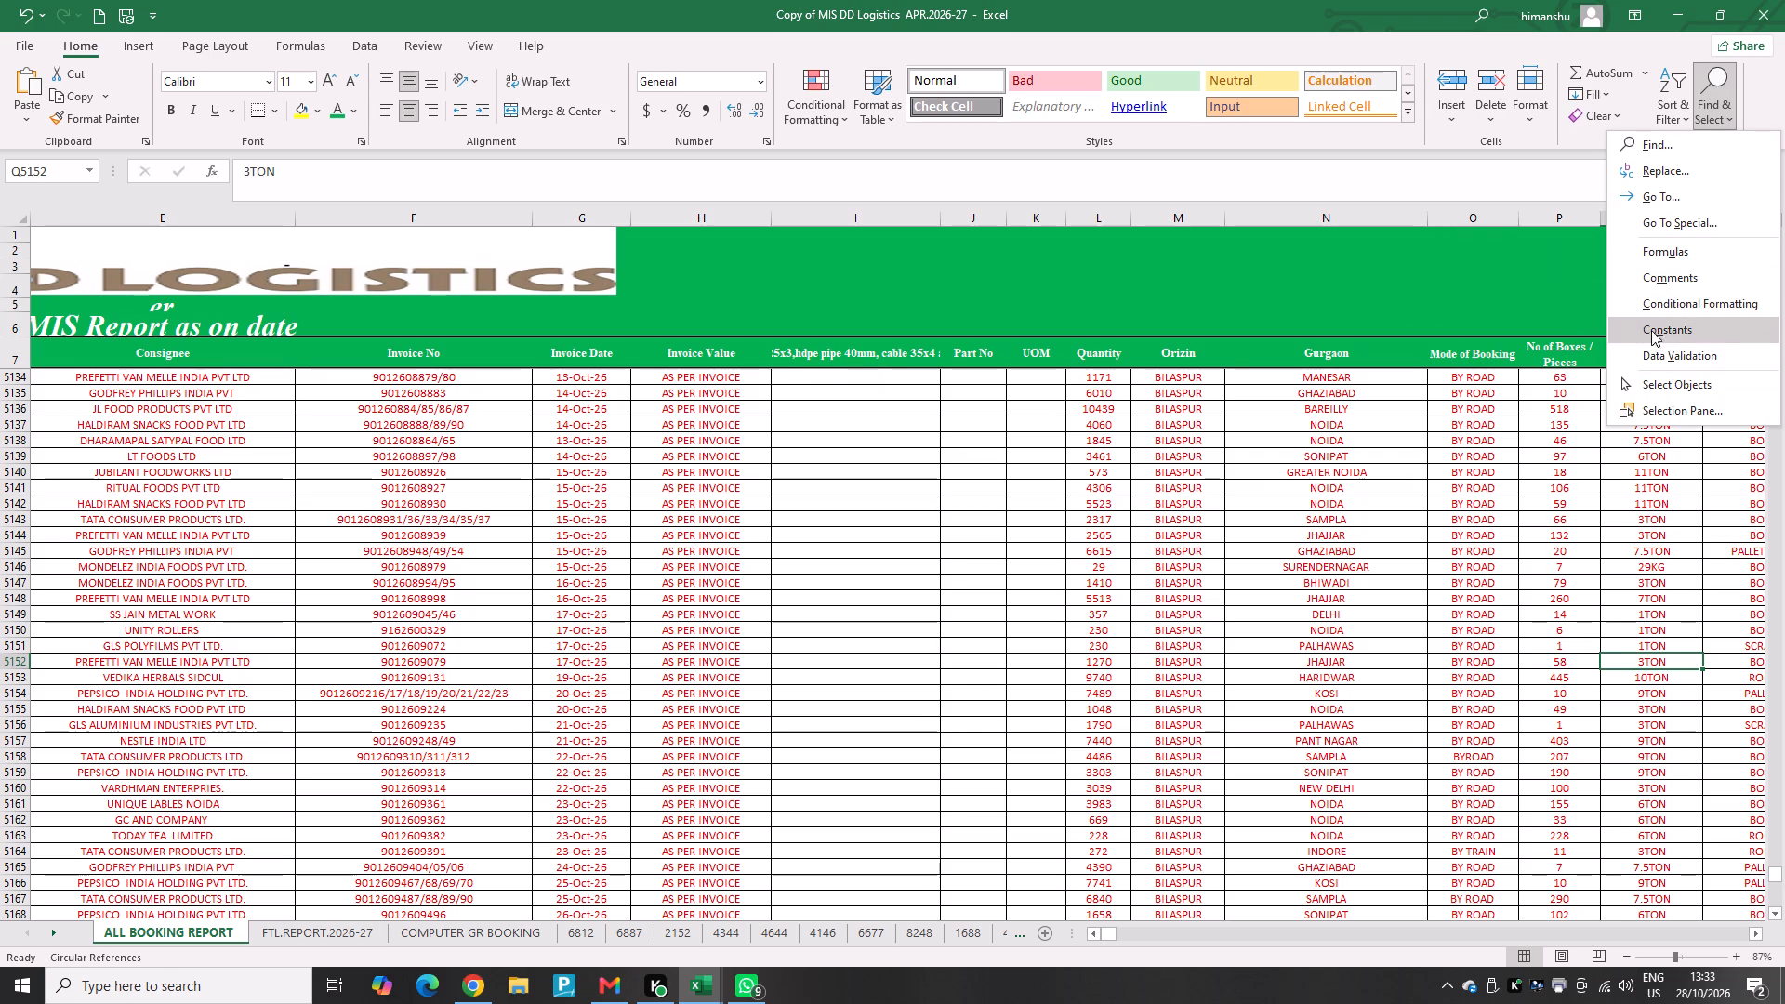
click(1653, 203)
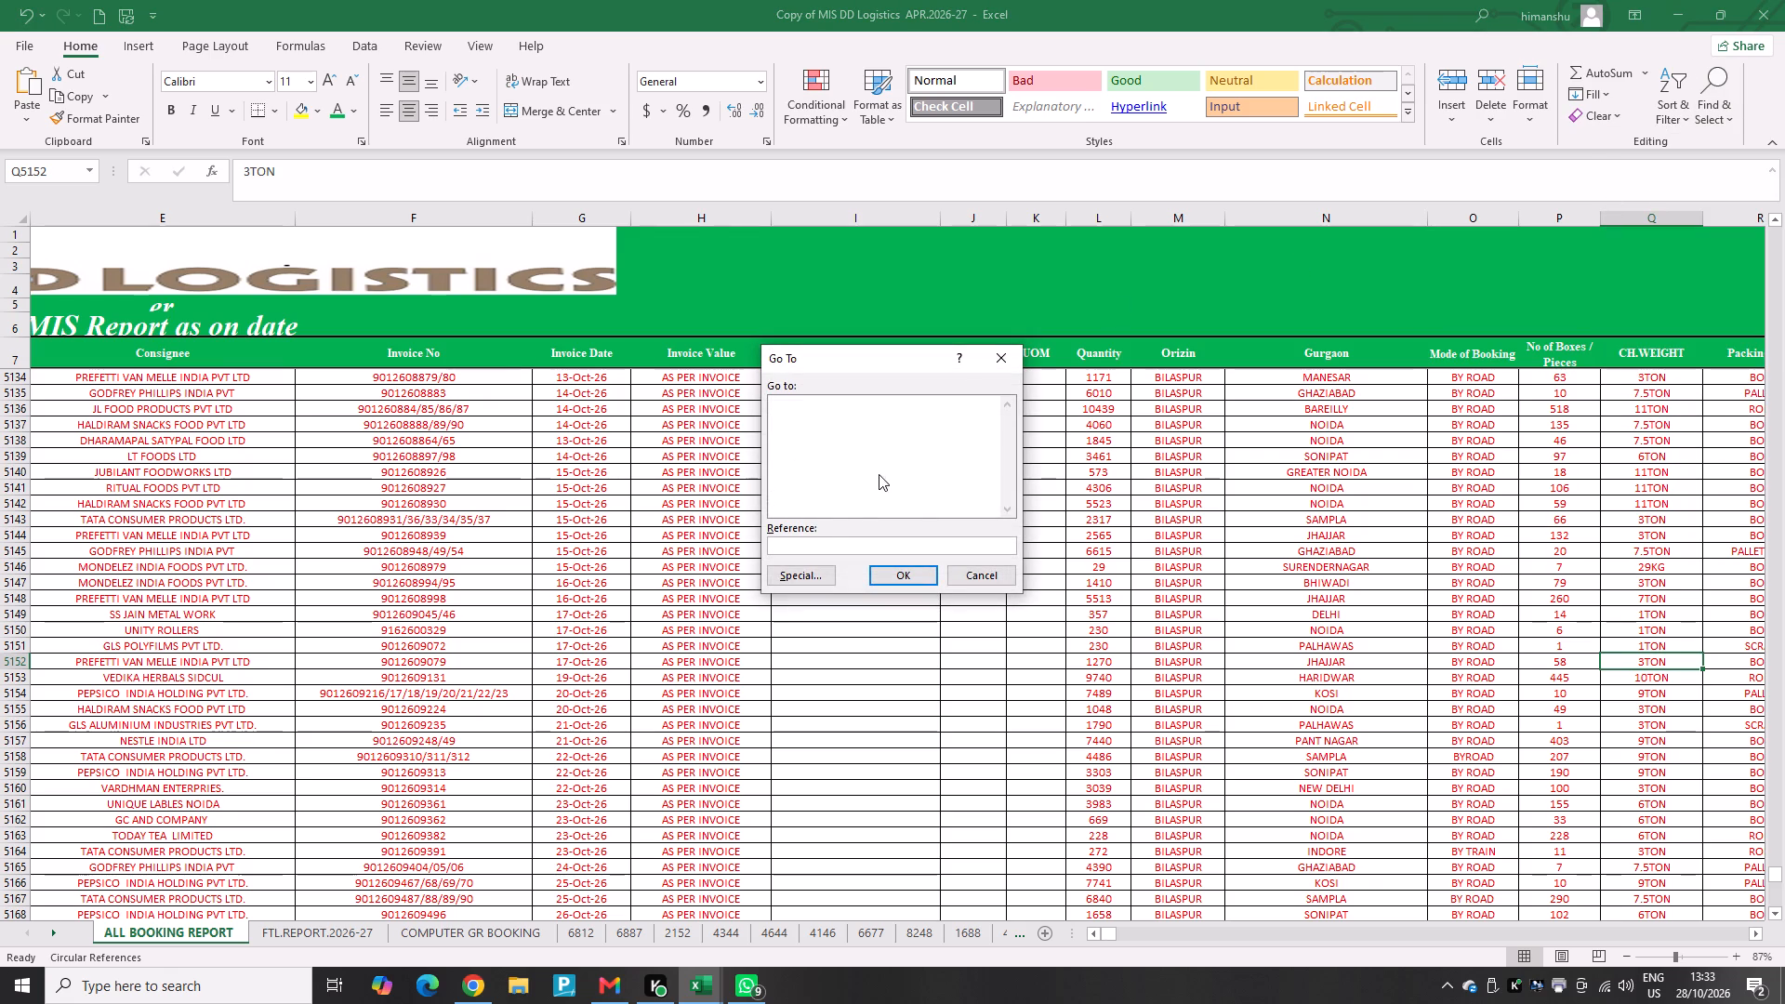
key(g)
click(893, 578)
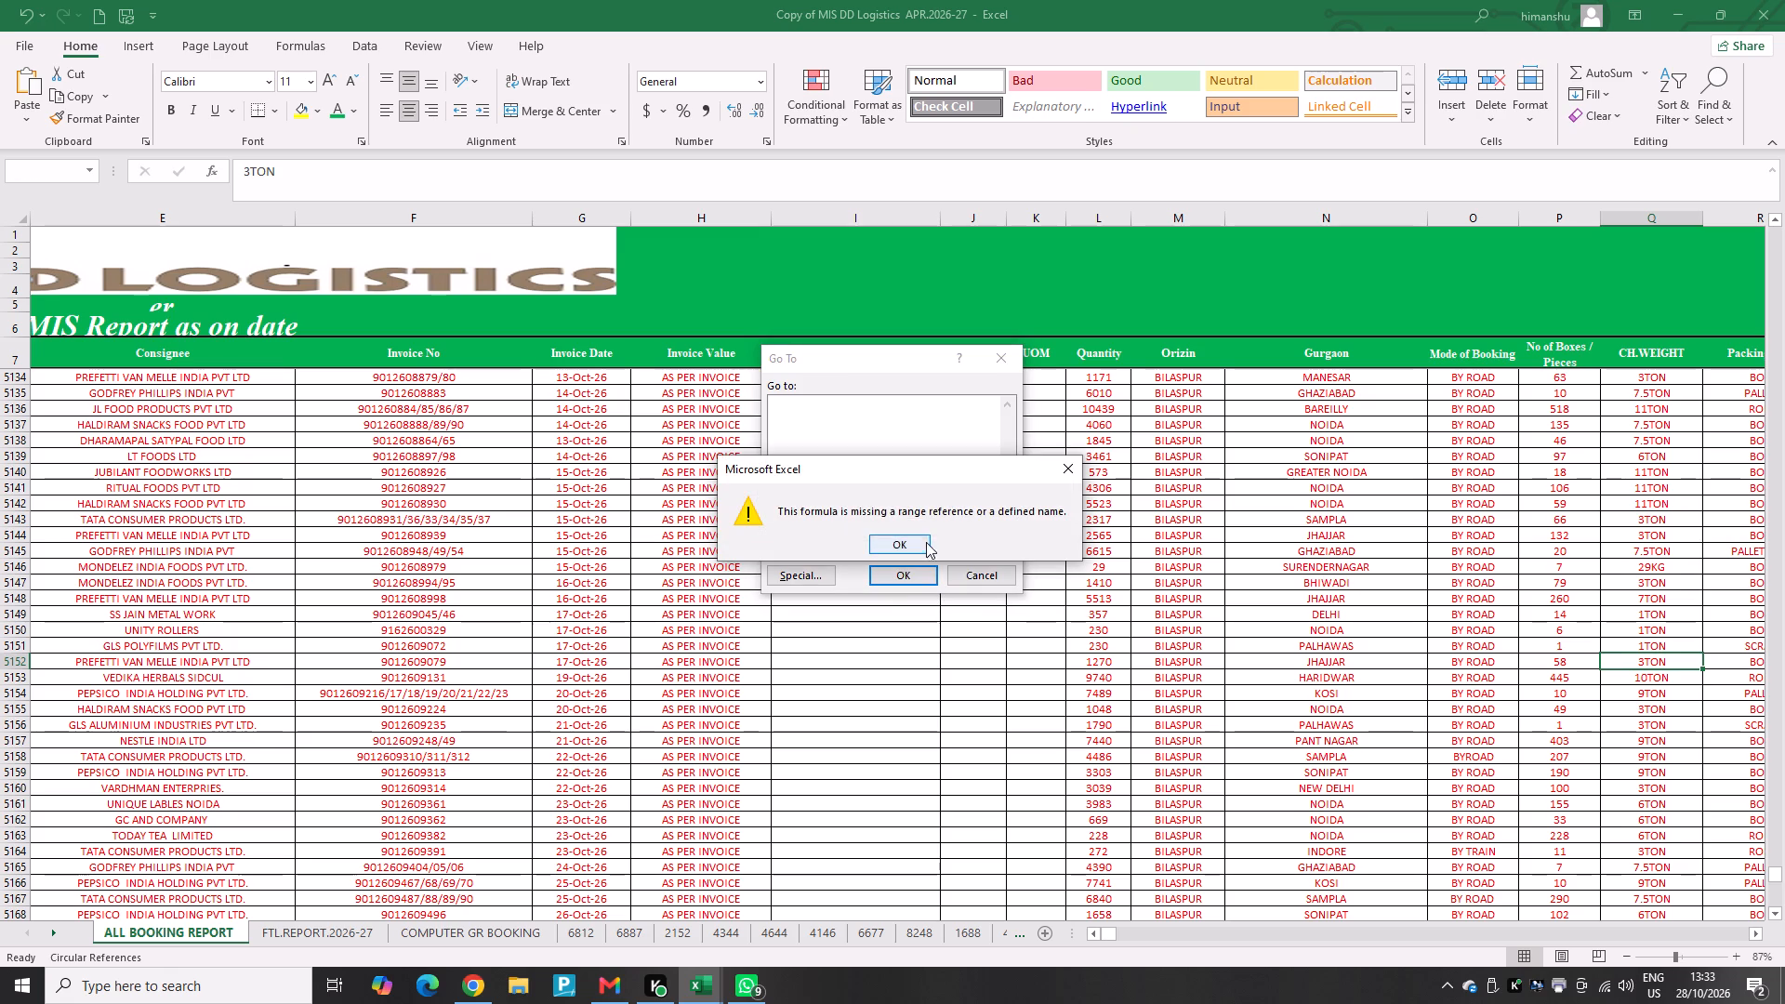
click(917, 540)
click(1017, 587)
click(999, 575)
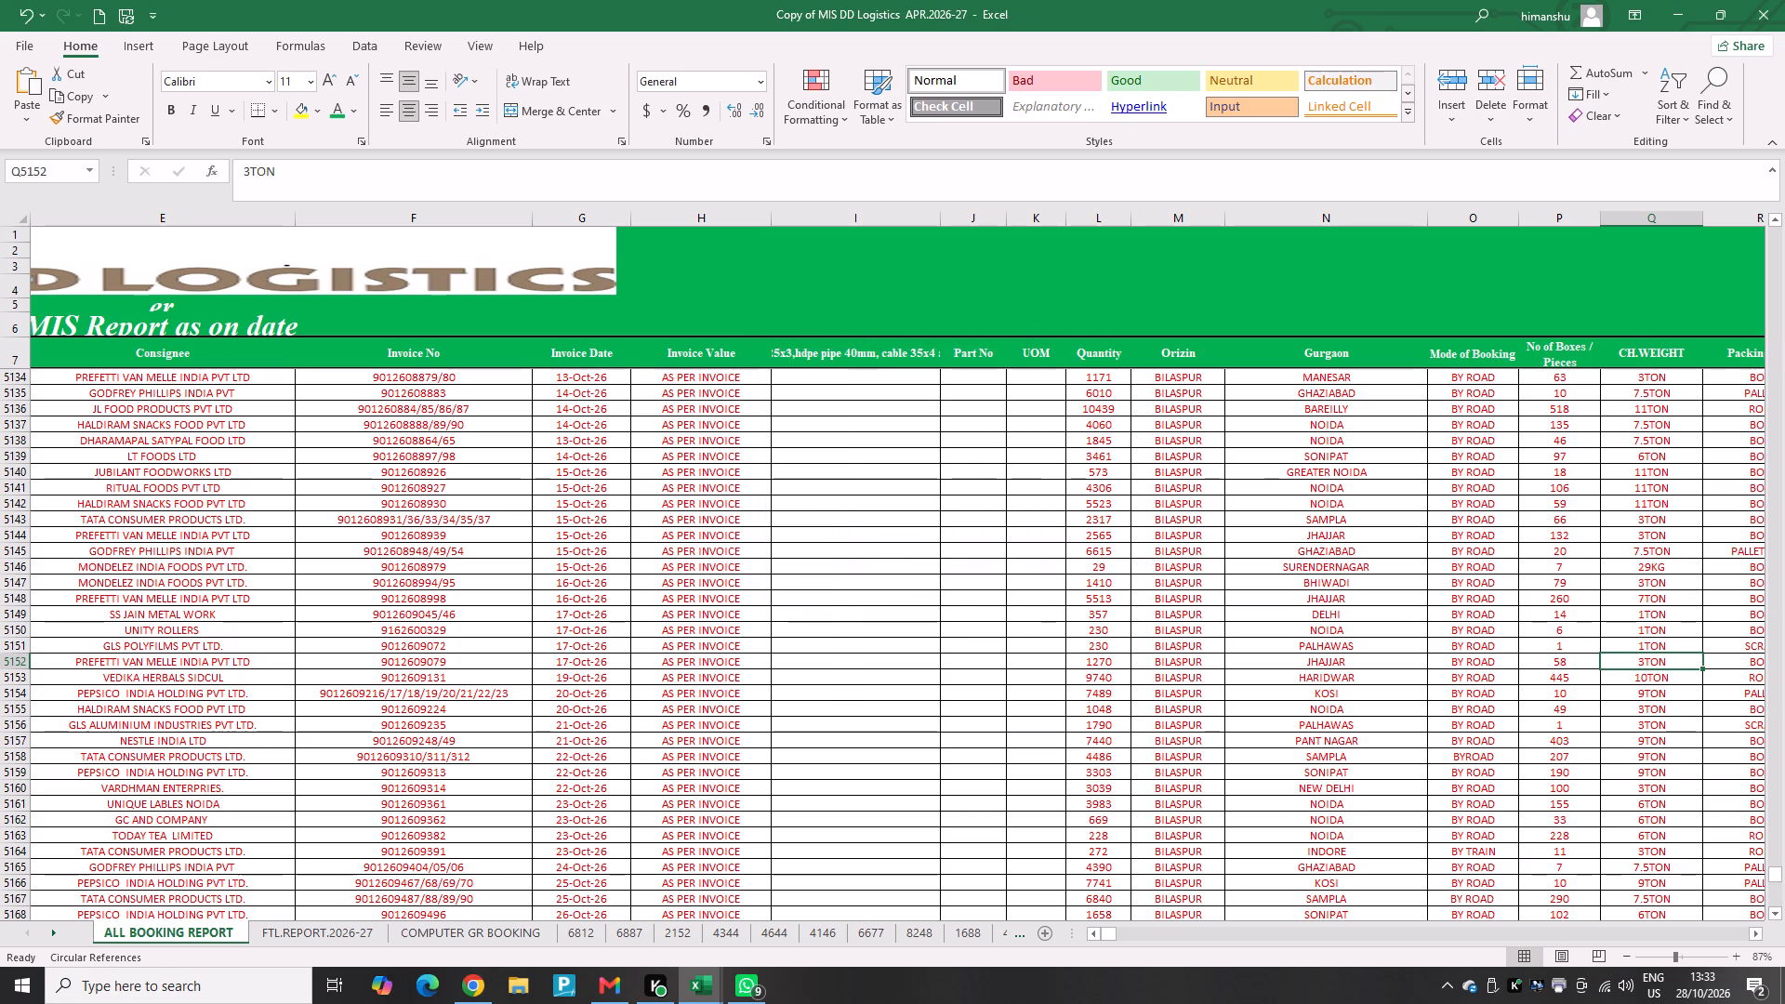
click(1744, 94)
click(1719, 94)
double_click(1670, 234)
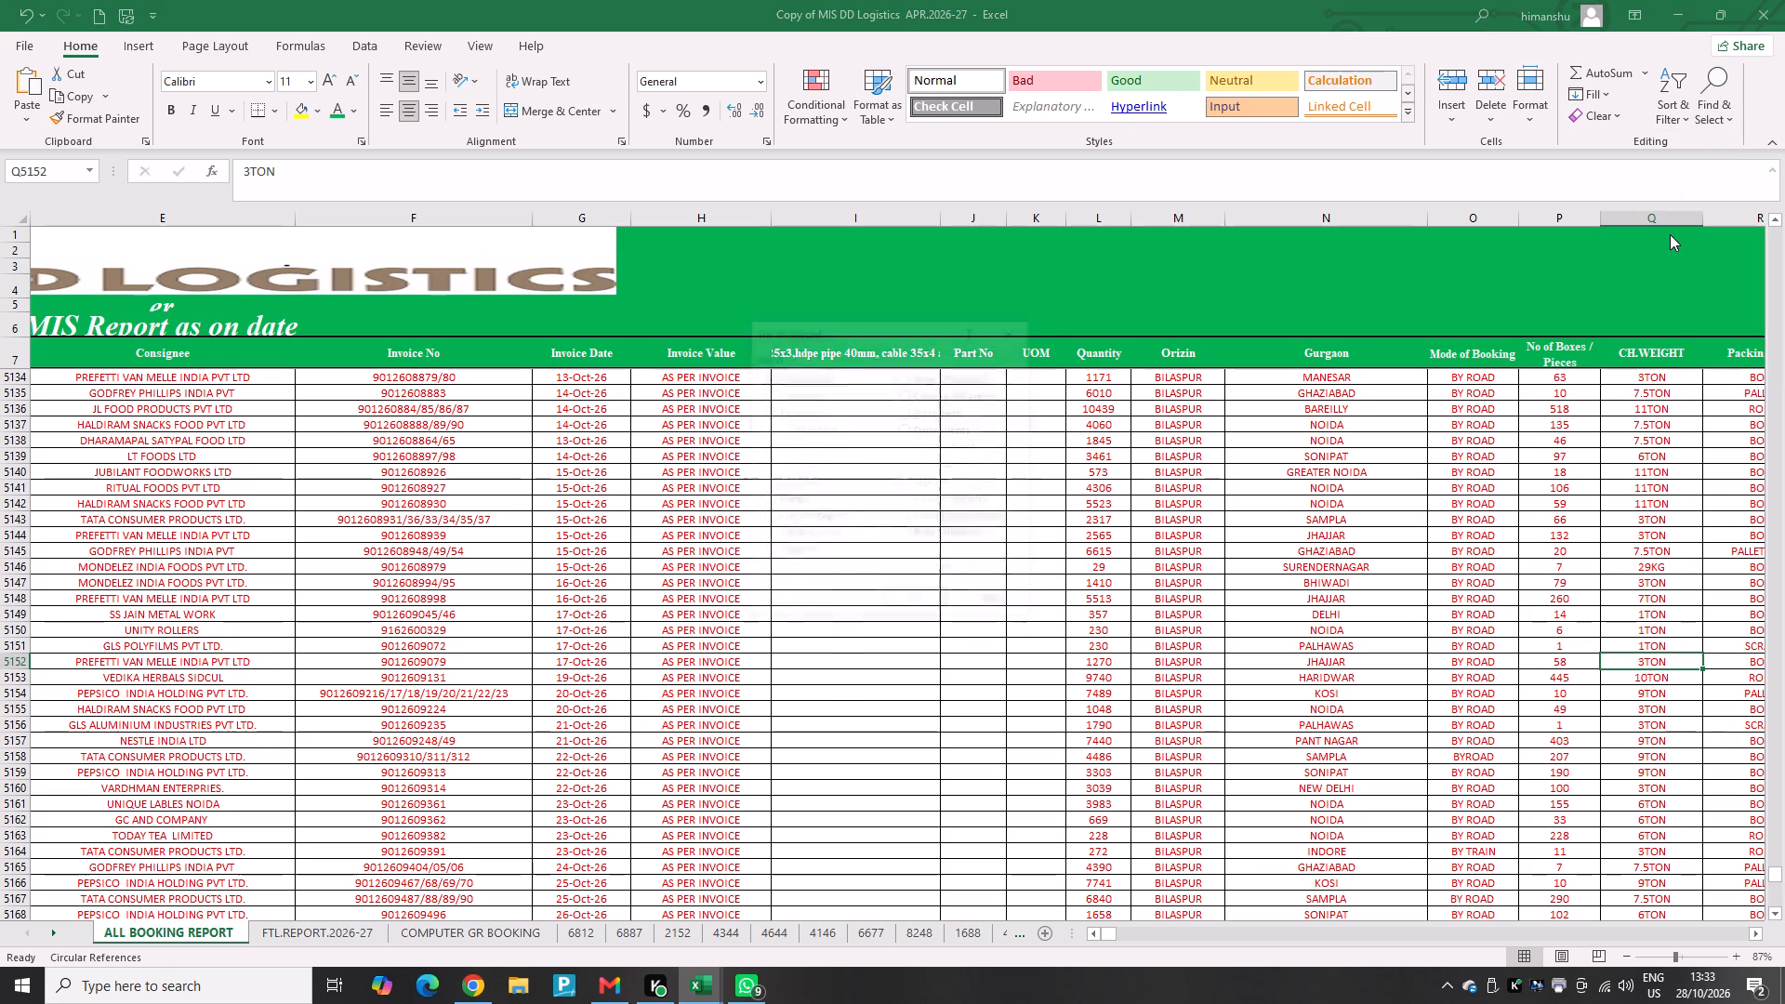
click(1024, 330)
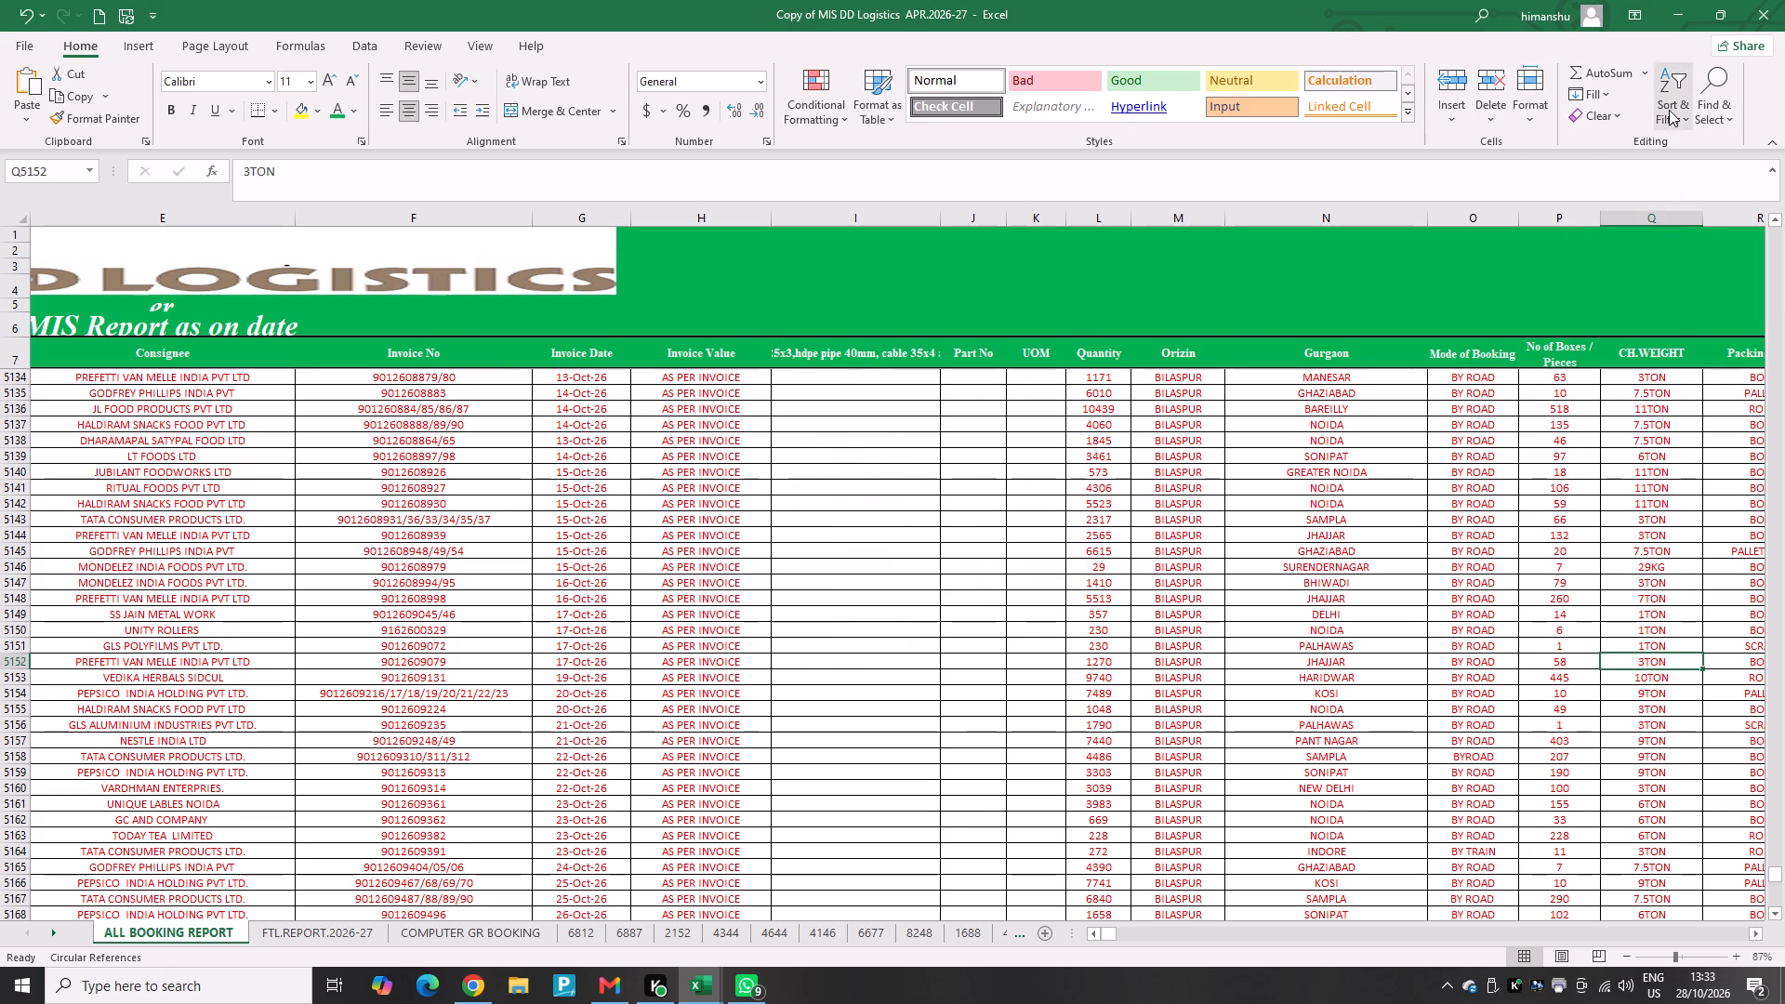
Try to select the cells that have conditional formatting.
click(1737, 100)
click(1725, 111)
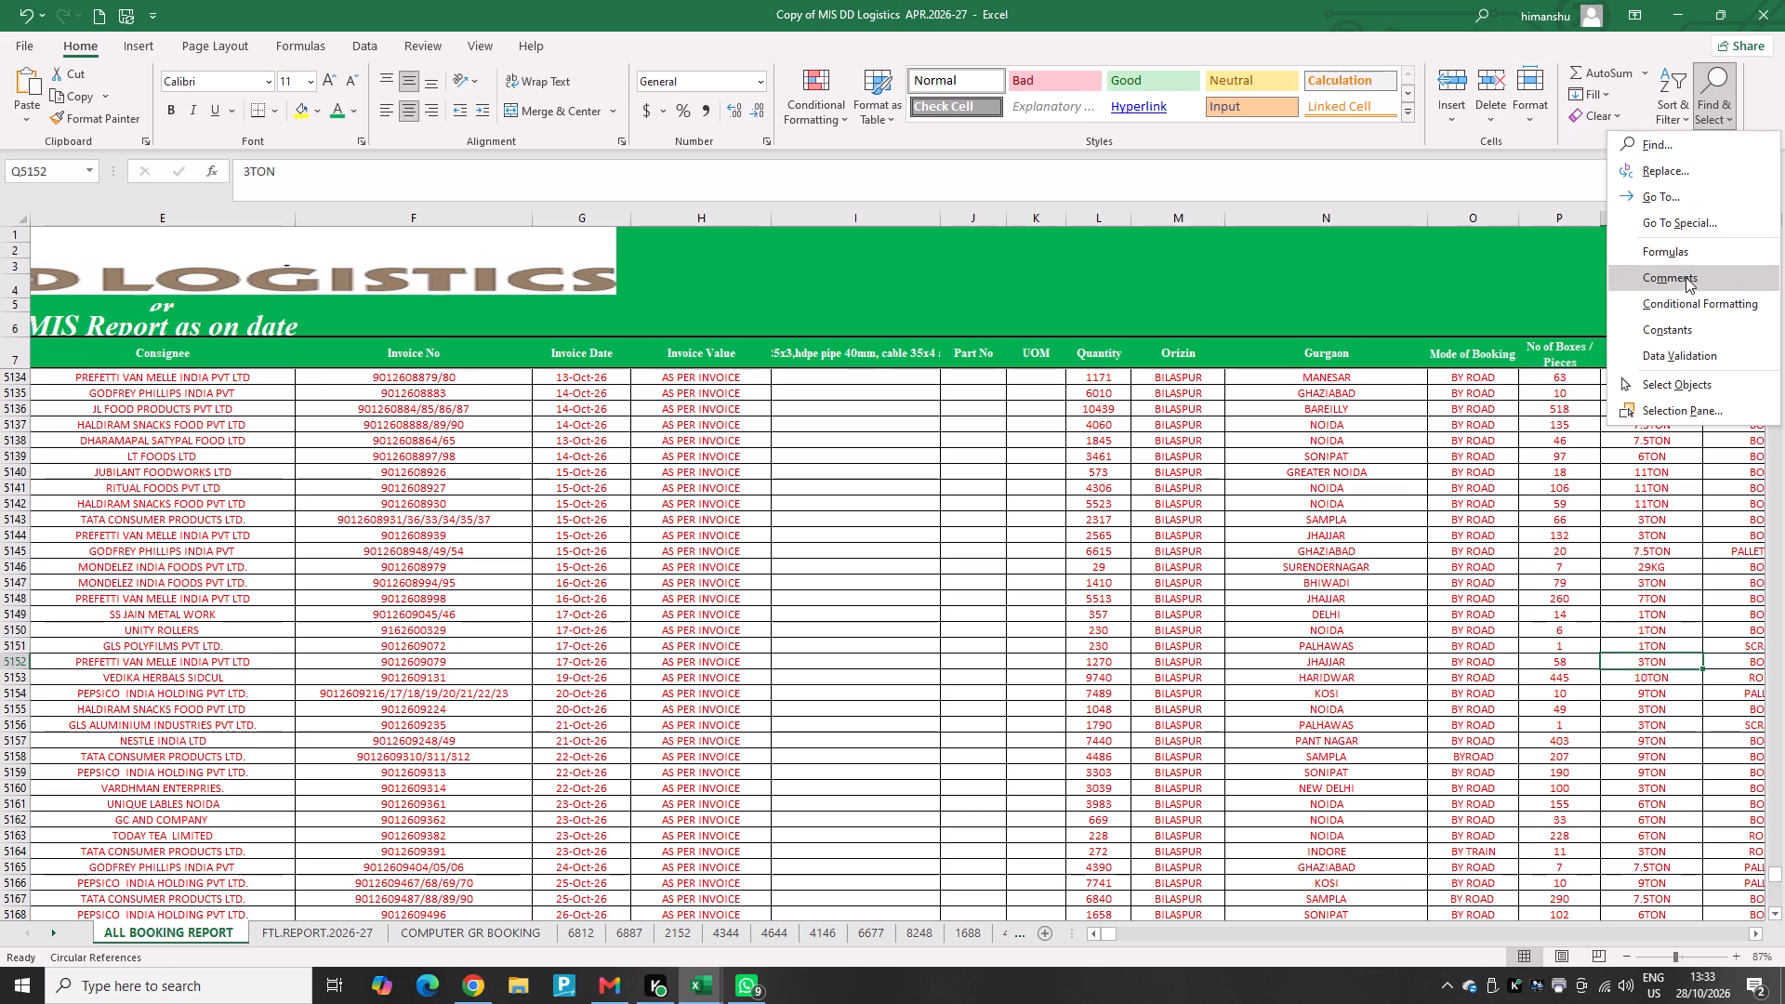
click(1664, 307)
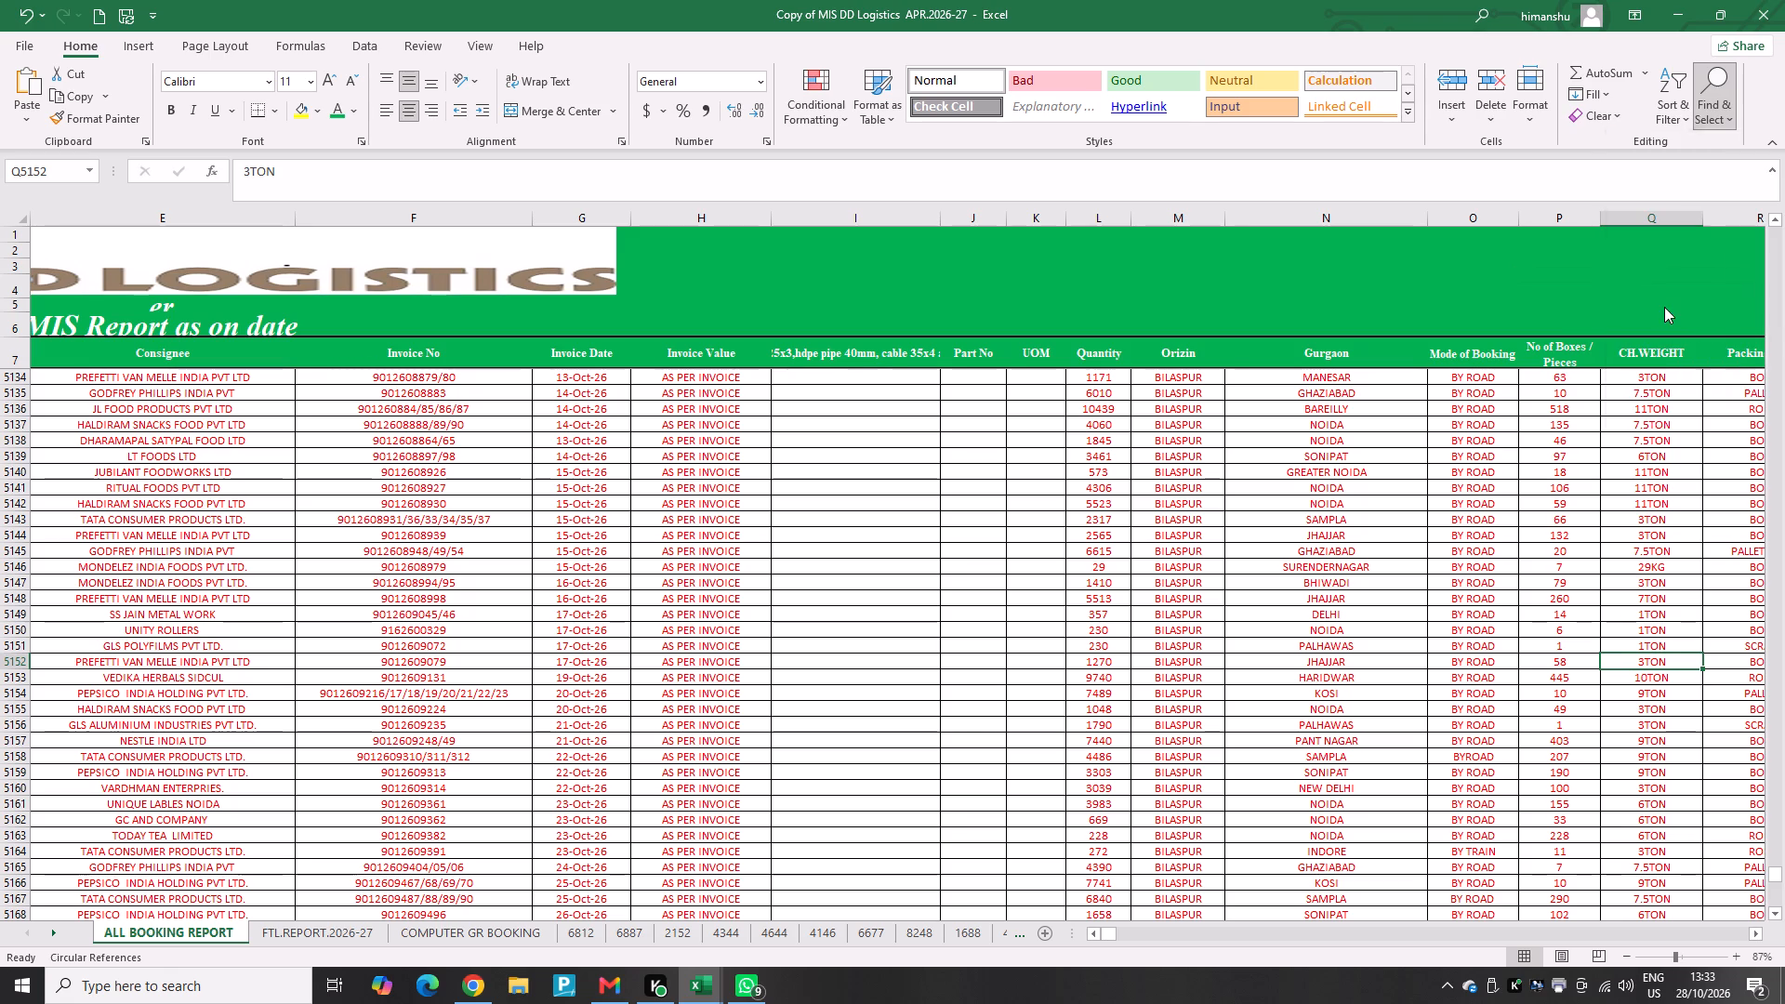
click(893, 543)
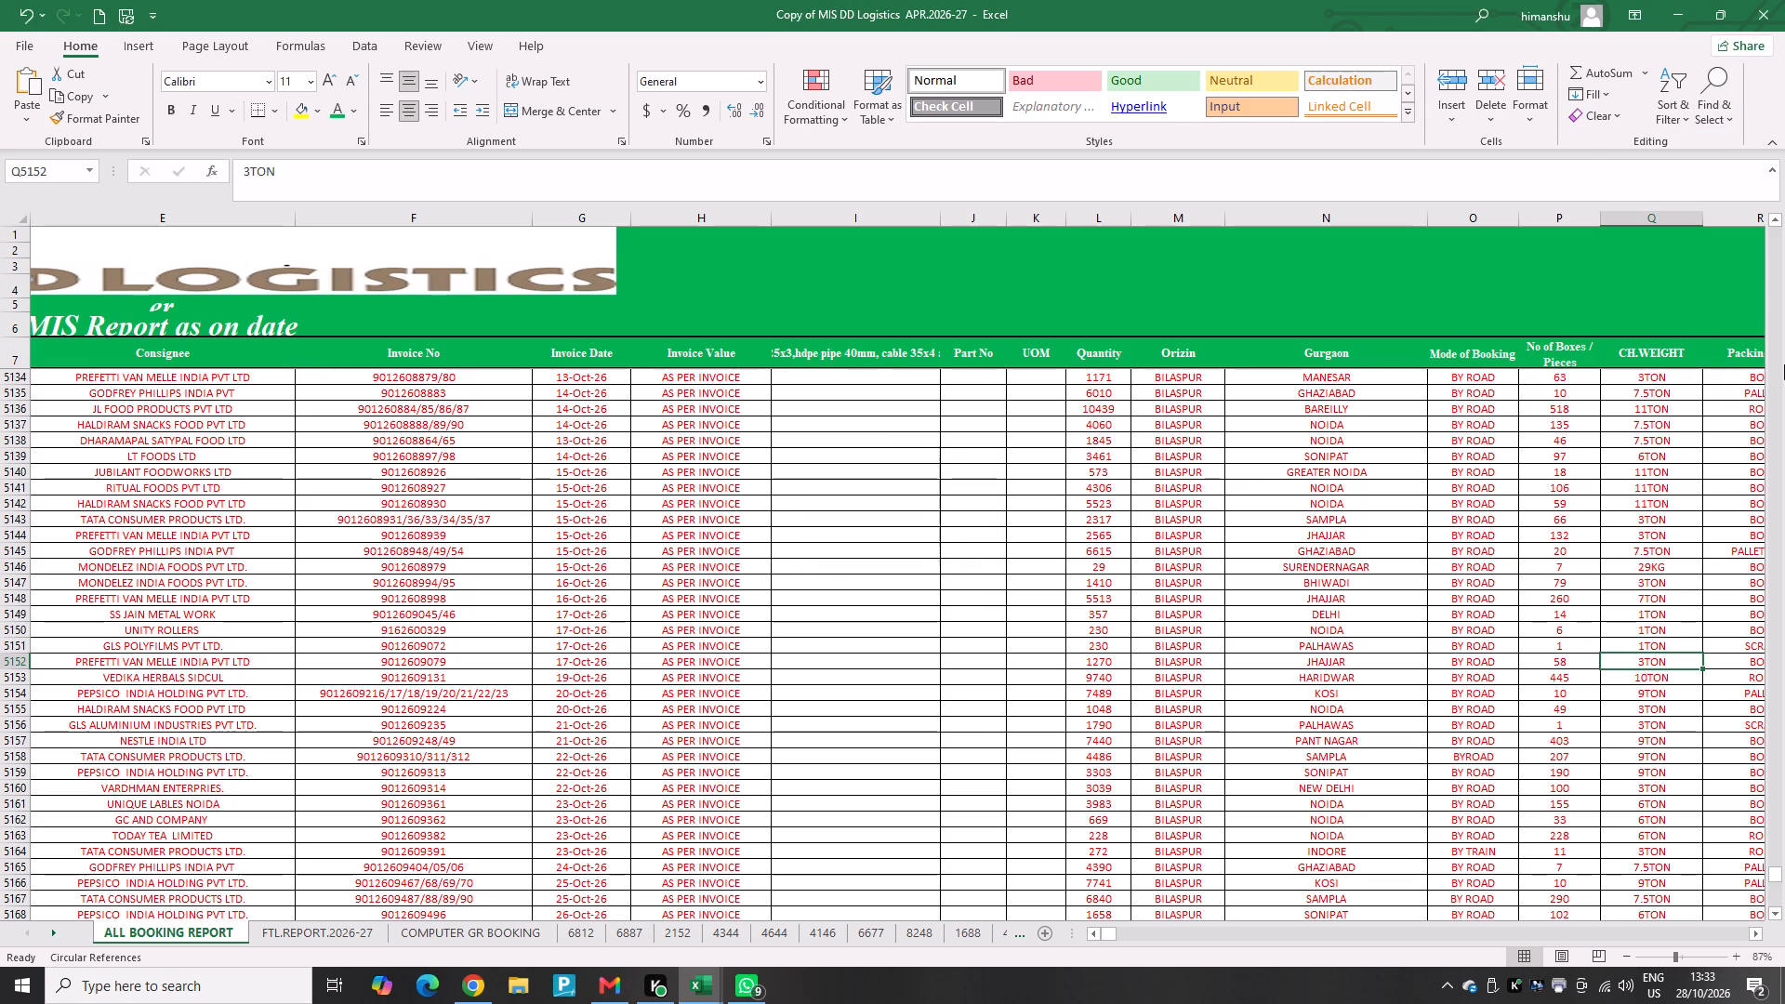
Examine the G.R. numbers, booking dates and consignees of the October GLS FILMS INDUSTRIES bookings around row 5153.
key(Down)
key(Left)
key(Left)
key(Left)
key(Left)
key(Left)
key(Left)
key(Left)
key(Left)
key(Left)
key(Left)
key(Left)
key(Left)
key(Left)
key(Left)
key(Left)
key(Left)
key(Left)
key(Left)
key(Left)
key(Left)
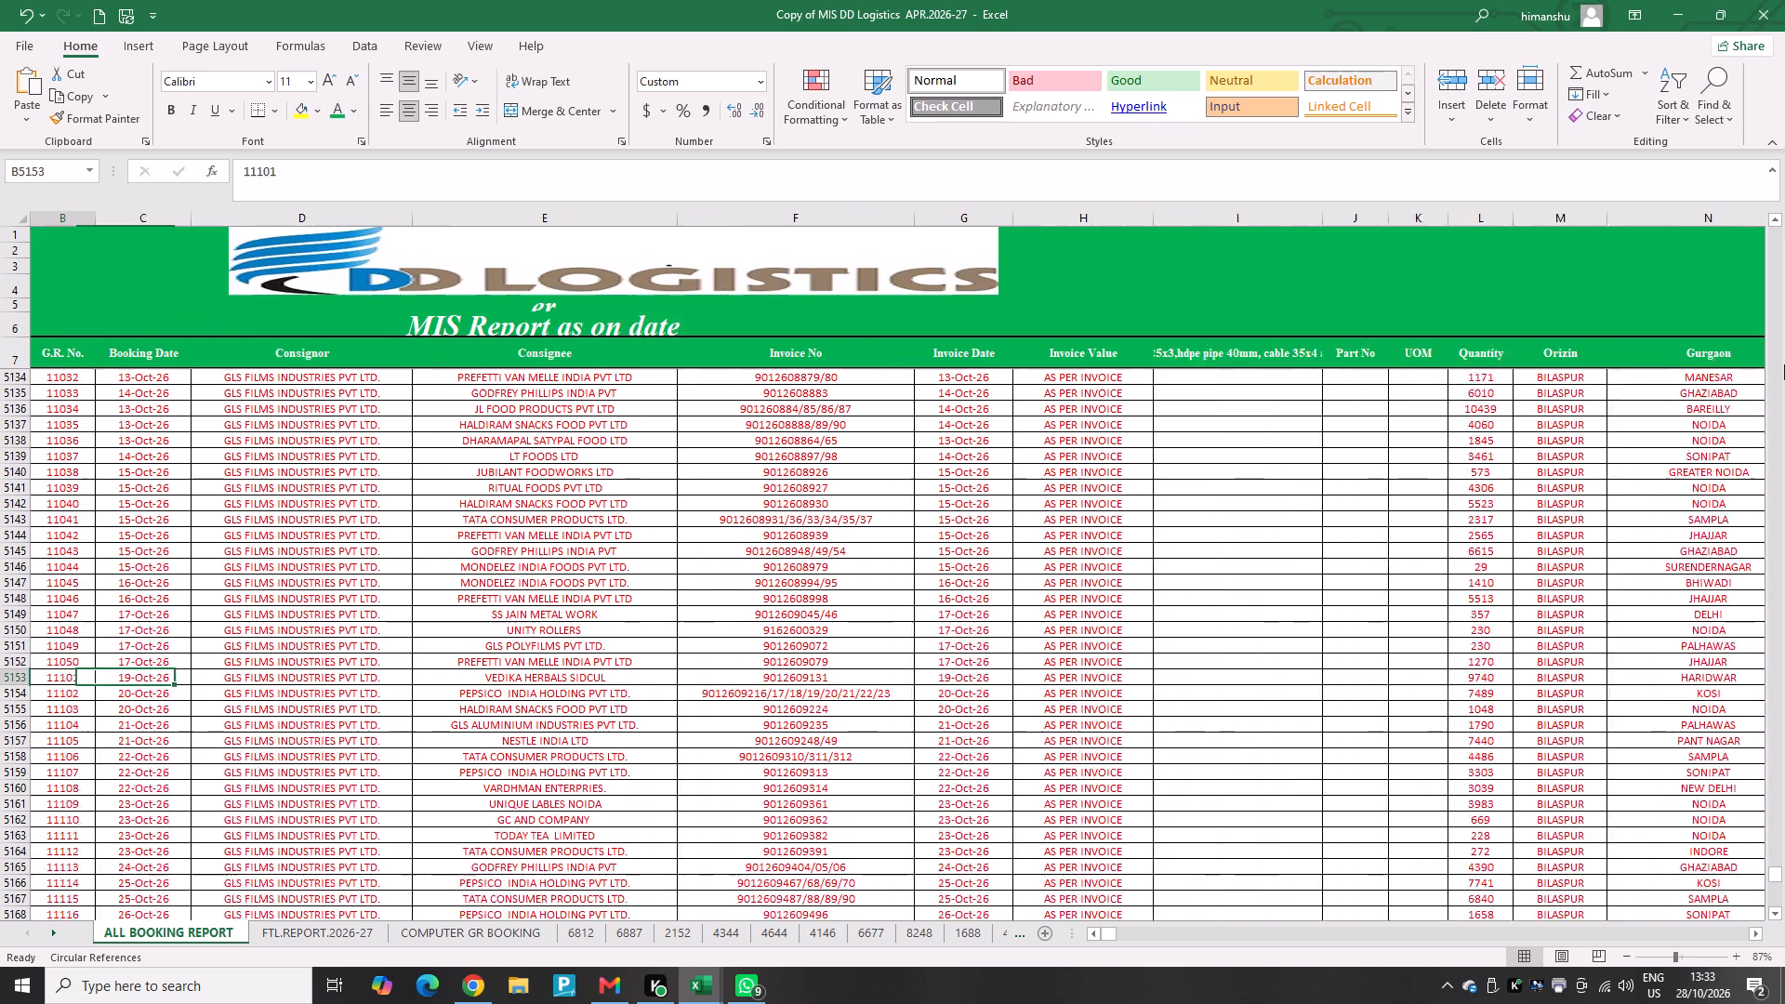
key(Down)
key(Right)
key(Down)
key(Down)
key(Down)
key(Down)
key(Down)
key(Down)
key(Down)
key(Down)
key(Down)
key(Down)
key(Down)
key(Down)
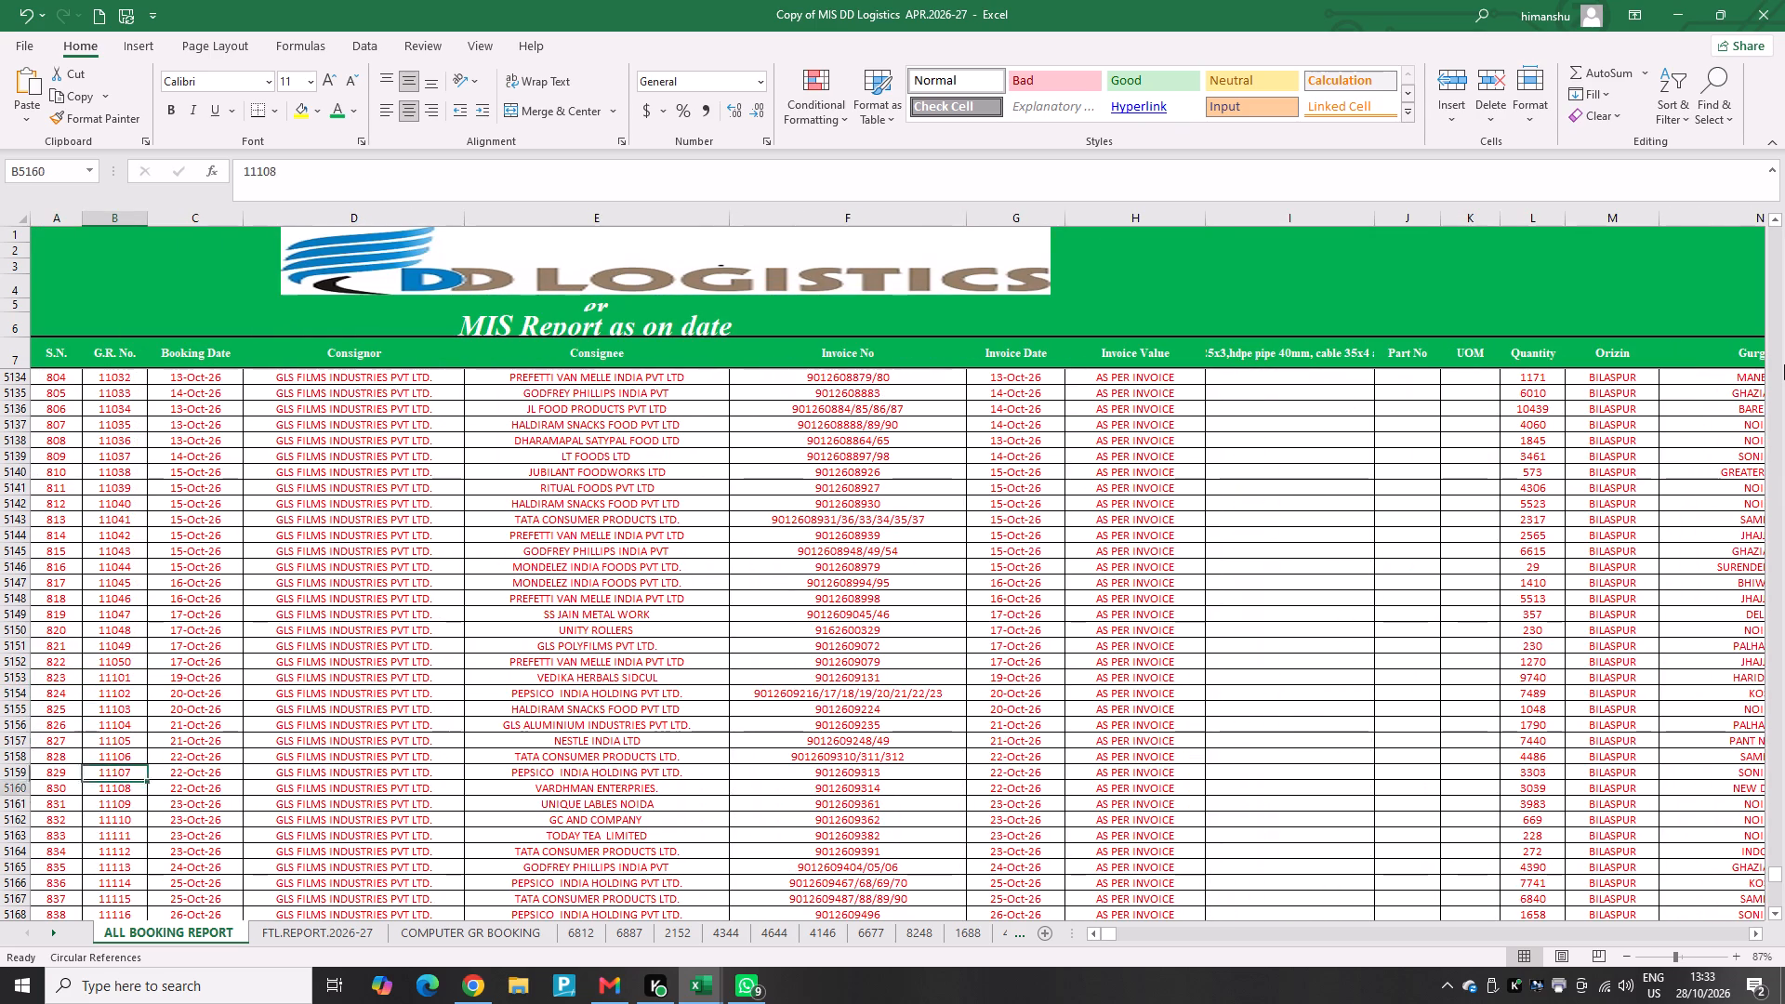
key(Up)
key(Up)
key(Up)
key(Up)
key(Up)
key(Up)
key(Up)
key(Up)
key(Up)
key(Up)
Examine the October bookings across the columns, from G.R. number through quantity, destination, weight and packing type to consignment status and remark.
key(Right)
key(Right)
key(Right)
key(Right)
key(Right)
key(Right)
key(Right)
key(Right)
key(Right)
key(Right)
key(Right)
key(Right)
key(Right)
key(Right)
key(Right)
key(Right)
key(Right)
key(Right)
key(Right)
key(Right)
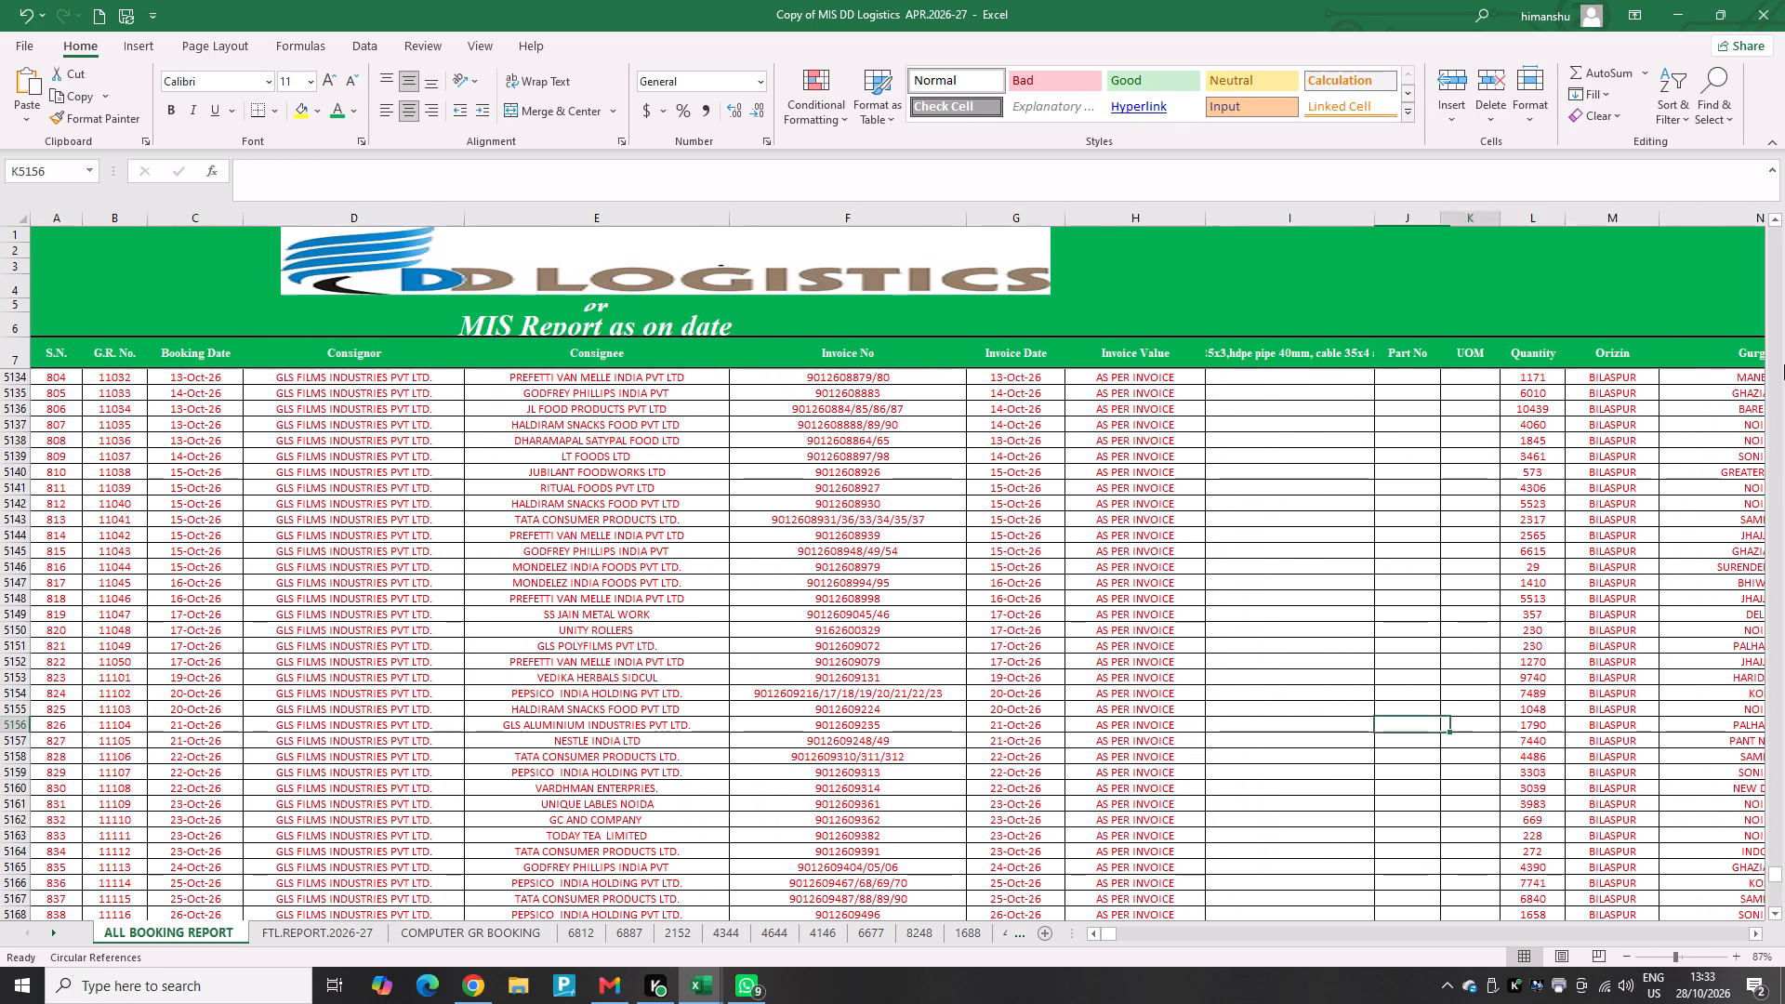
key(Down)
key(Left)
key(Left)
key(Left)
key(Left)
key(Left)
key(Left)
key(Left)
key(Left)
key(Left)
key(Left)
key(Left)
key(Left)
key(Left)
key(Left)
key(Left)
key(Left)
key(Left)
key(Left)
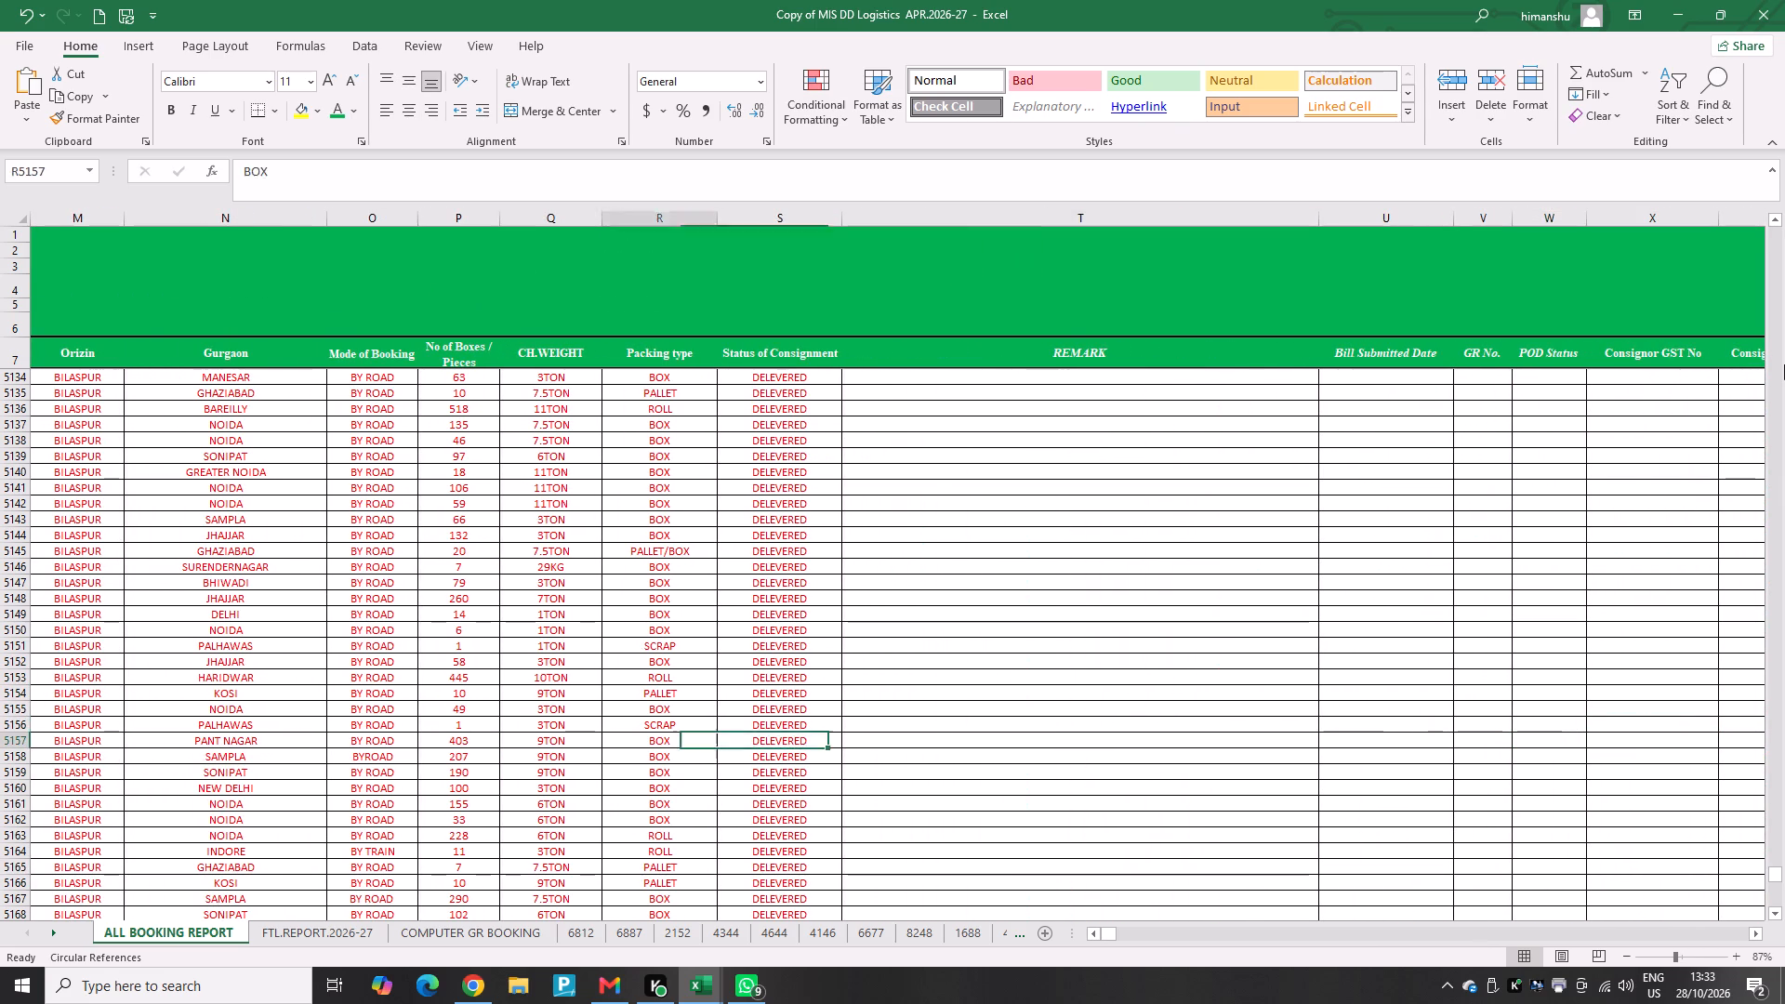
key(Right)
key(Right)
key(Right)
key(Right)
key(Right)
key(Right)
key(Right)
key(Right)
key(Right)
key(Right)
key(Right)
key(Right)
key(Right)
key(Right)
key(Right)
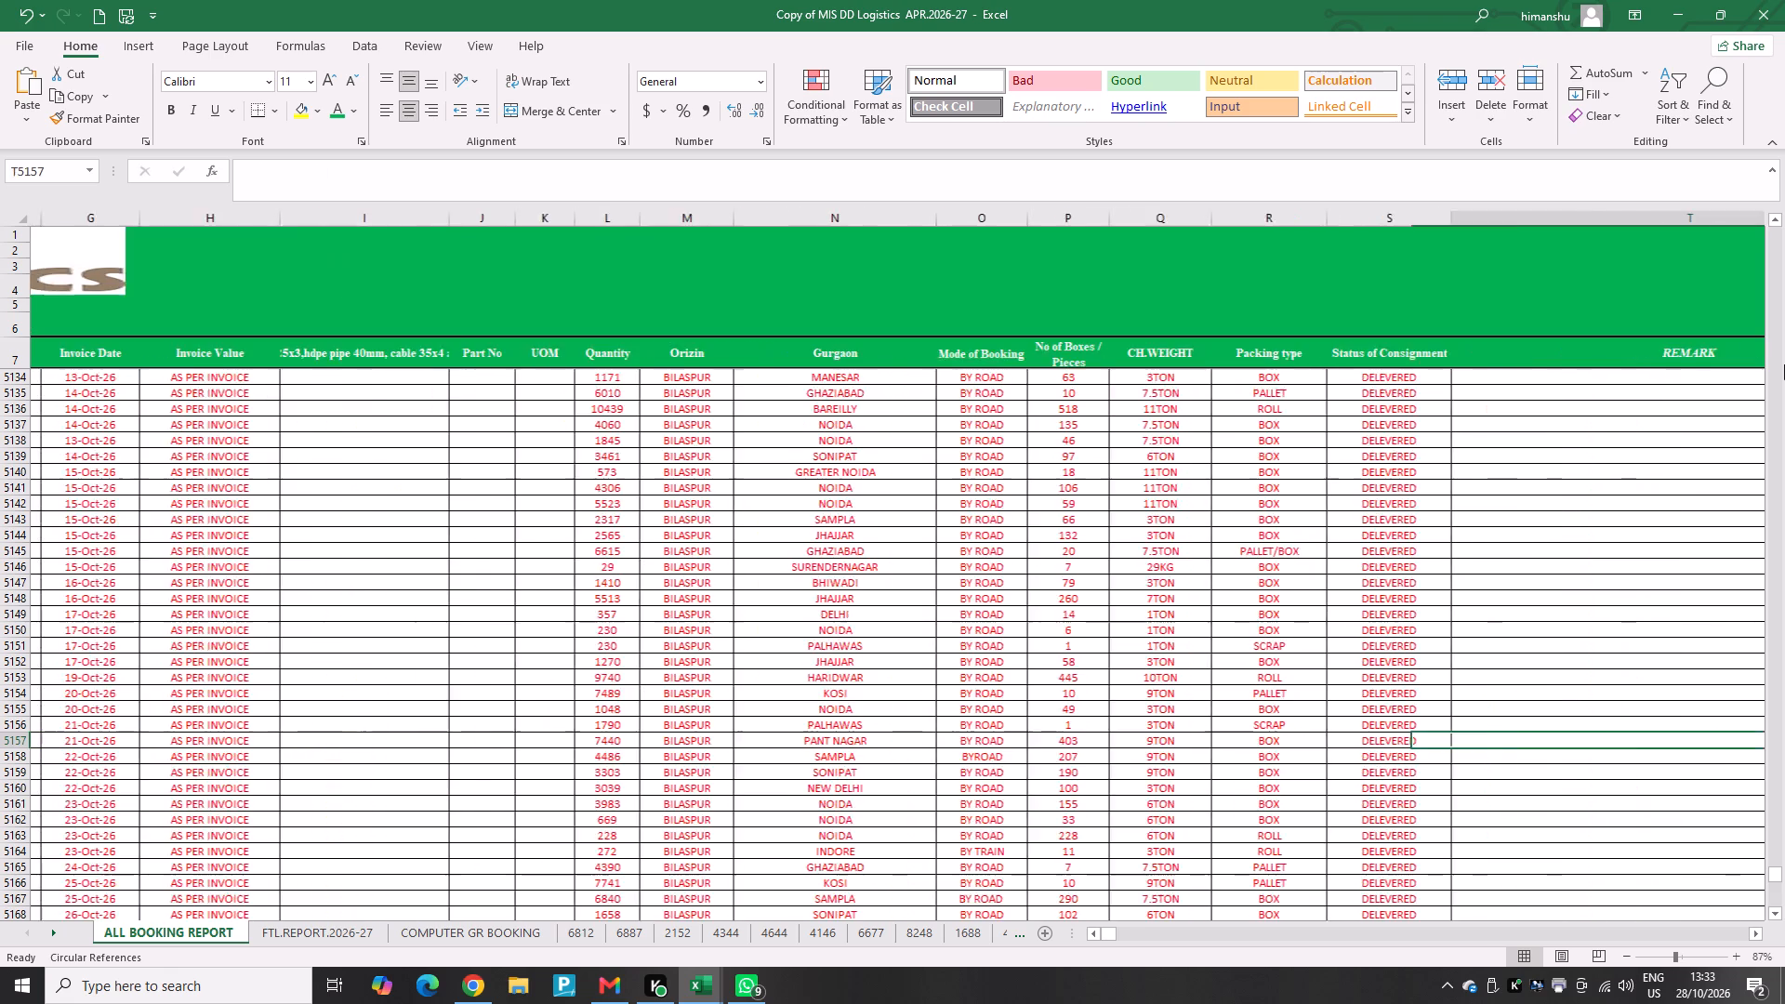
Examine the October booking in row 5157 across the columns, from the remark back to the UOM.
key(Right)
key(Right)
key(Left)
key(Left)
key(Left)
key(Left)
key(Left)
key(Left)
key(Left)
key(Left)
key(Left)
key(Left)
key(Left)
key(Left)
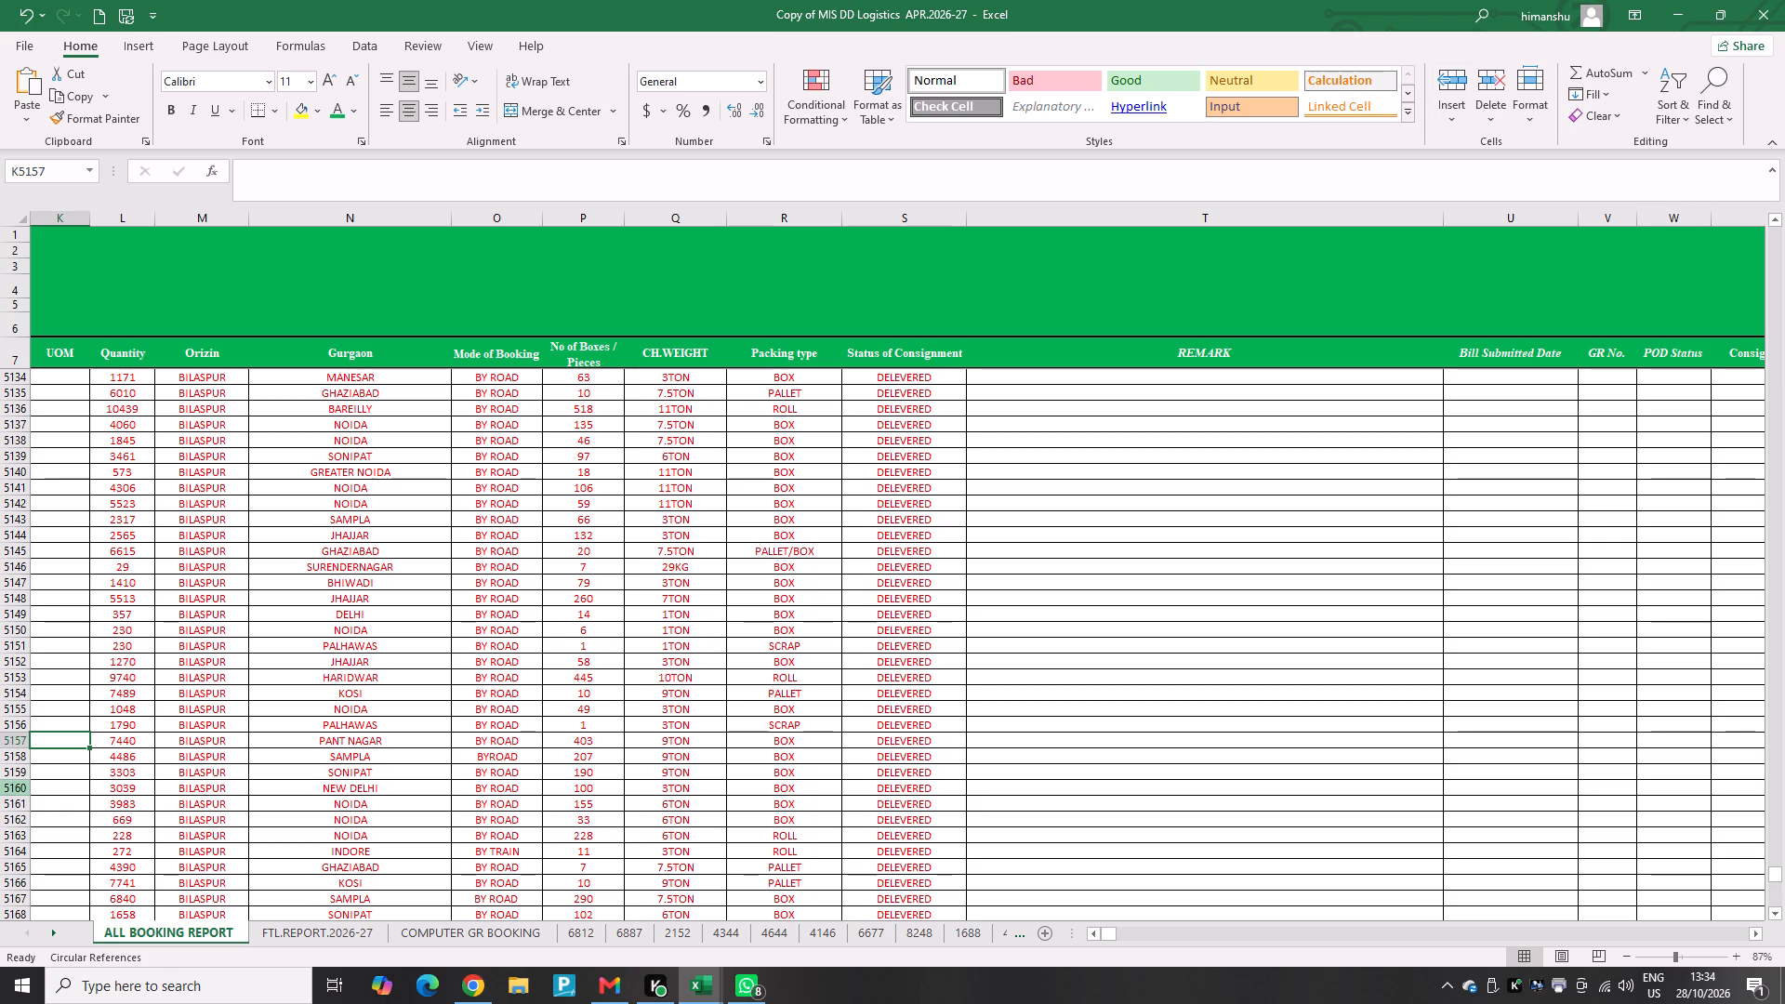
Clear the stray DELEVERED consignment status in row 5250, below the filled bookings.
scroll(258, 875, down, 20)
scroll(258, 875, down, 13)
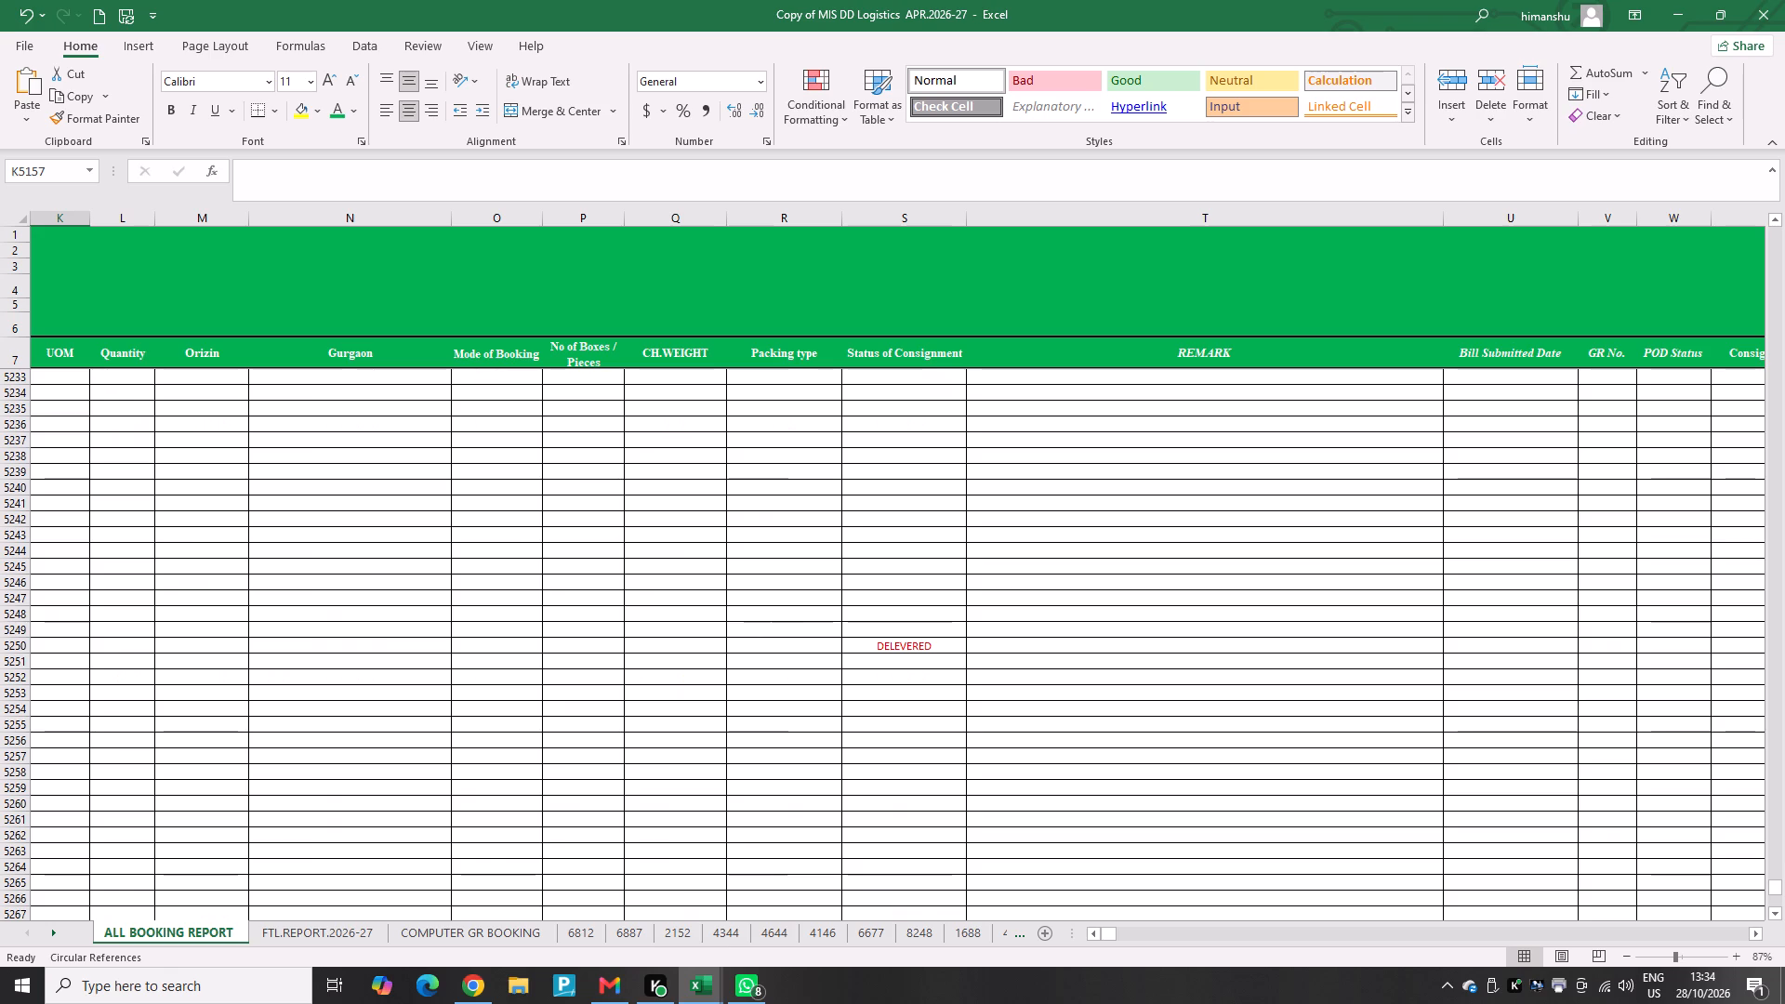
scroll(308, 802, up, 7)
scroll(370, 764, down, 3)
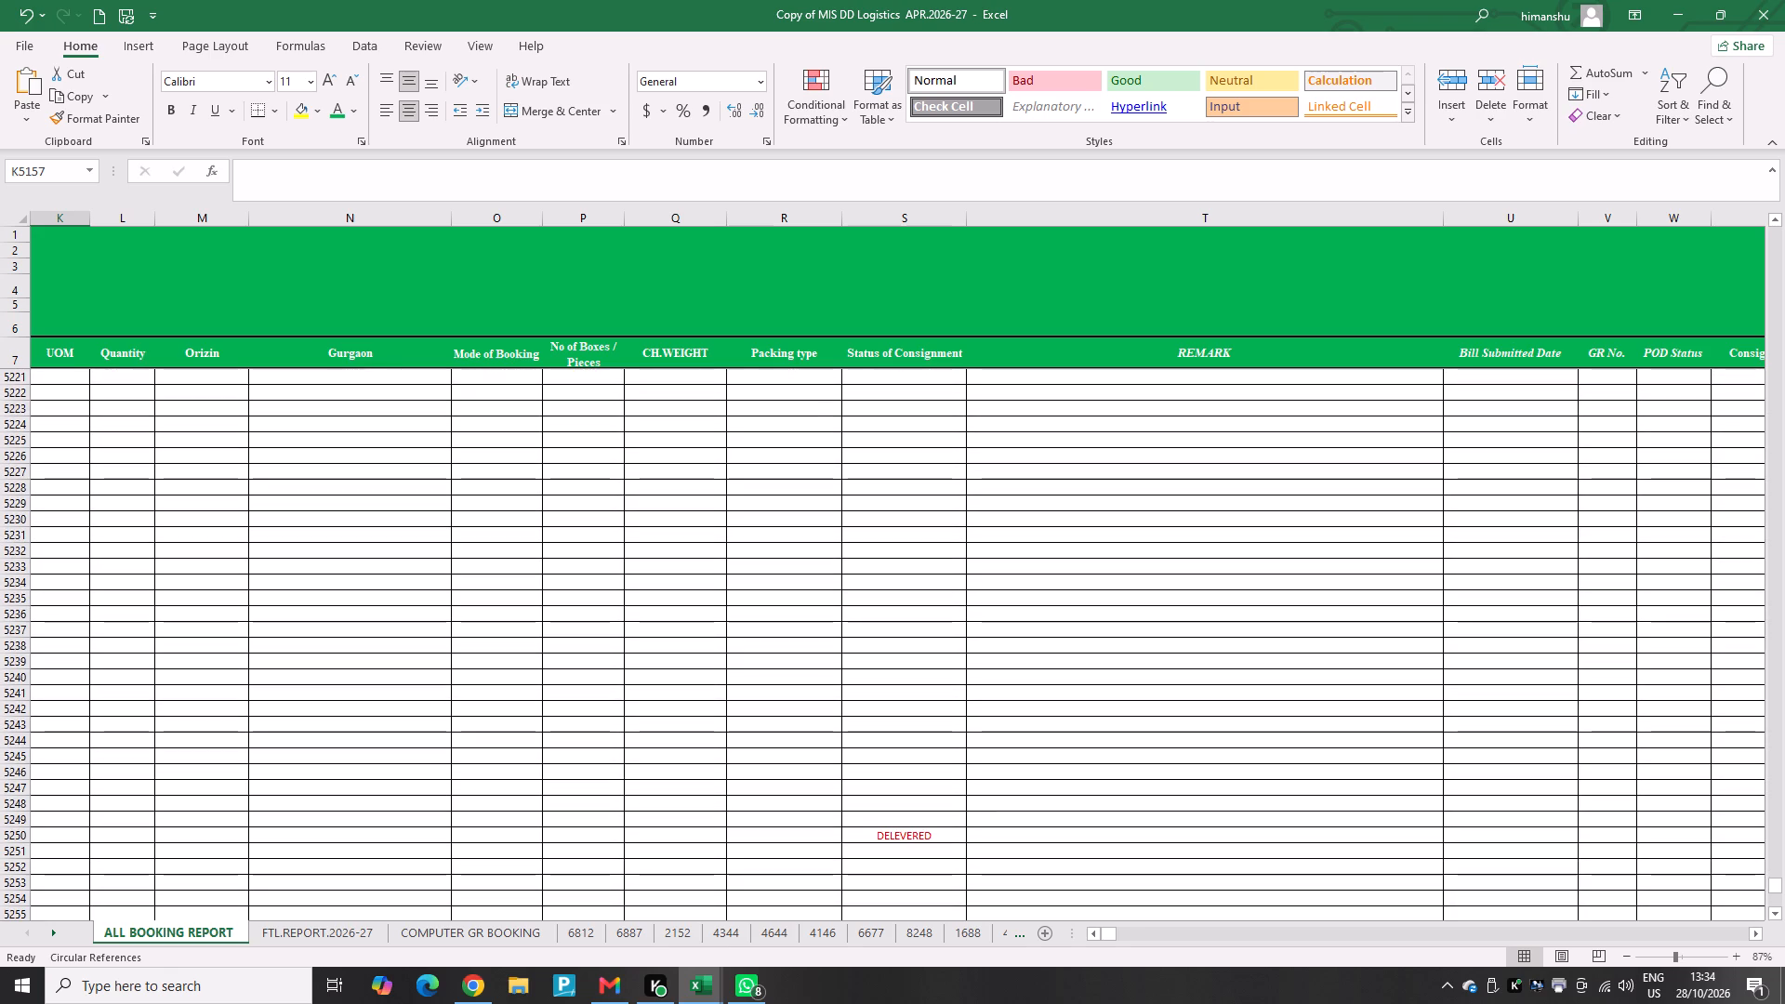
click(877, 828)
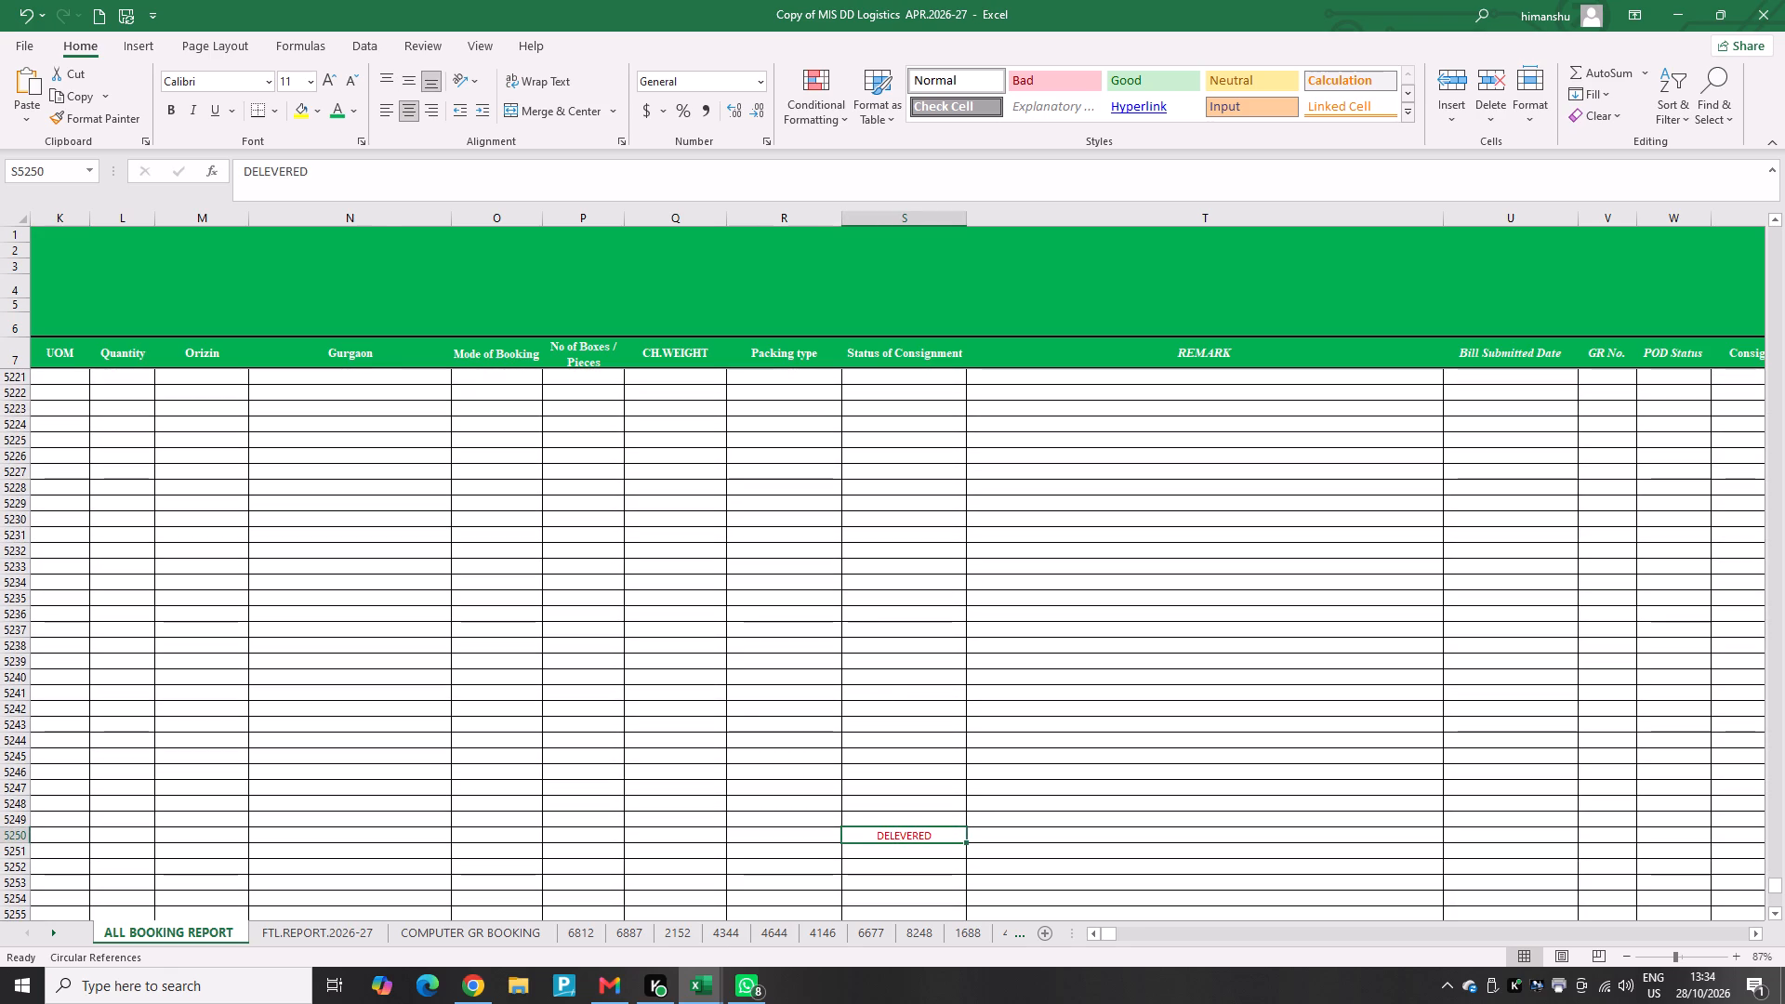
key(BackSpace)
click(671, 746)
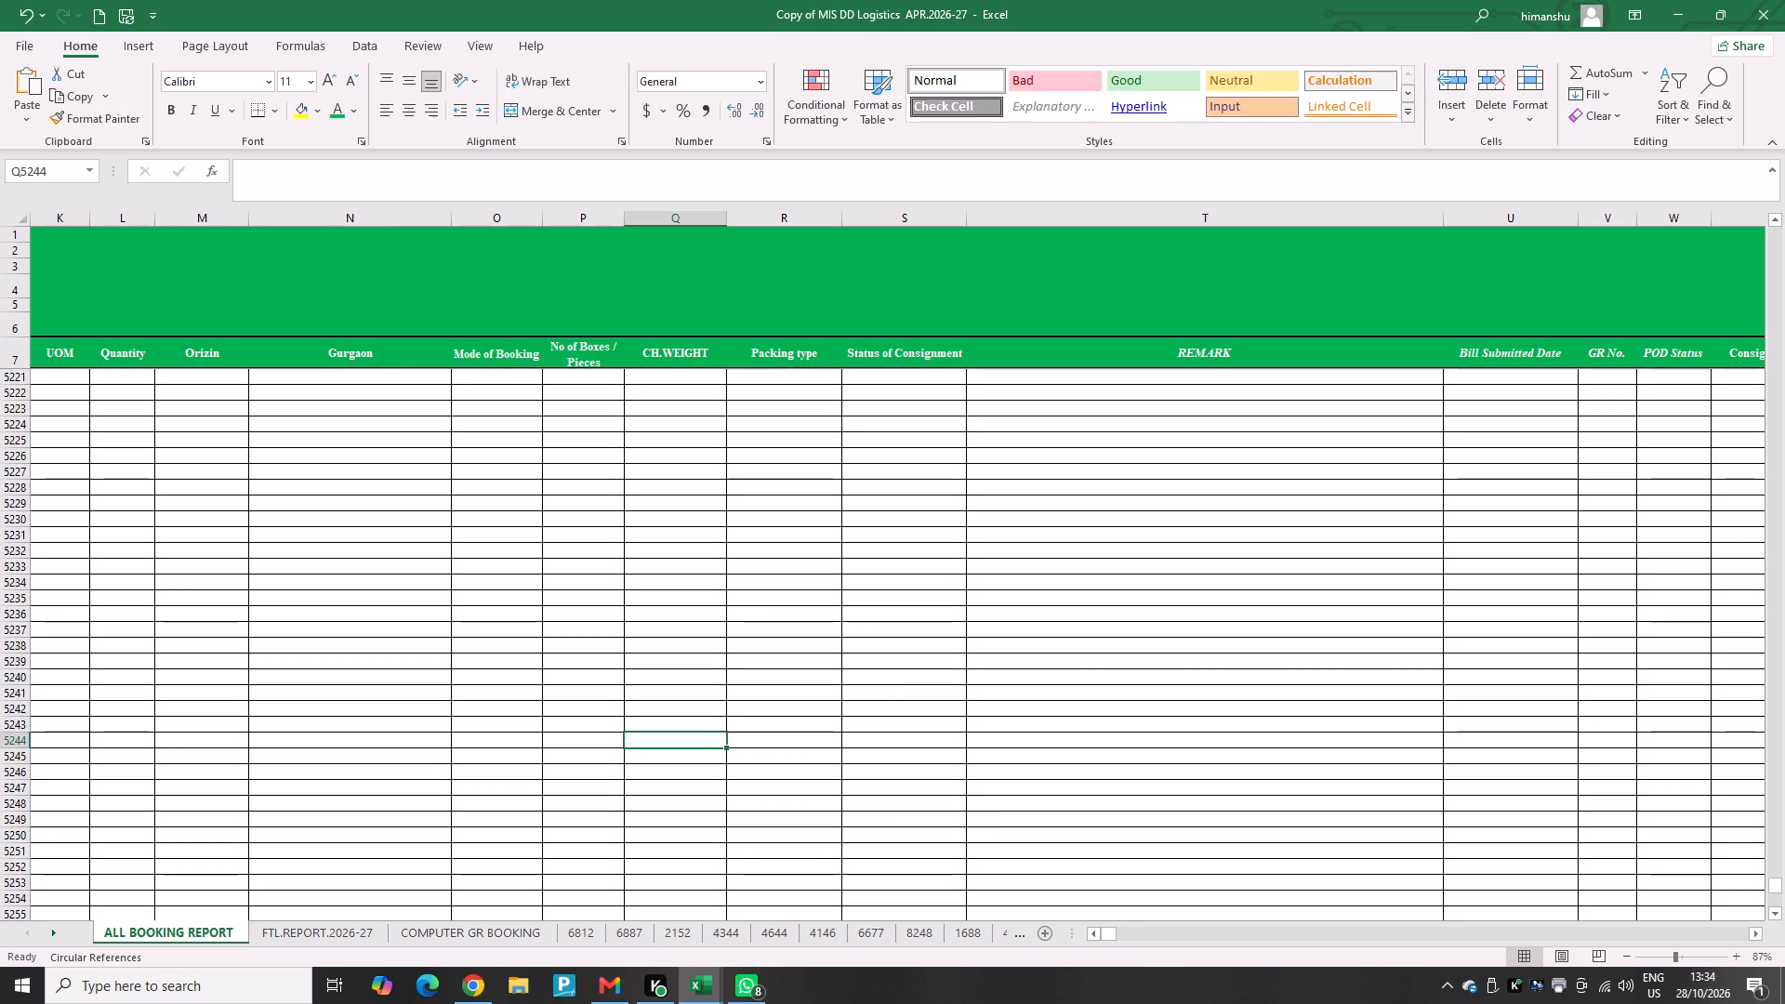
Examine the G.R. numbers of the rows without booking details around row 5228.
key(Left)
key(Up)
key(Up)
key(Up)
key(Up)
key(Up)
key(Up)
key(Up)
key(Up)
key(Up)
key(Up)
key(Up)
key(Up)
key(Up)
key(Left)
key(Left)
key(Left)
key(Left)
key(Left)
key(Left)
key(Left)
key(Left)
key(Left)
key(Left)
key(Left)
key(Left)
key(Left)
key(Left)
key(Left)
key(Left)
key(Left)
key(Left)
key(Left)
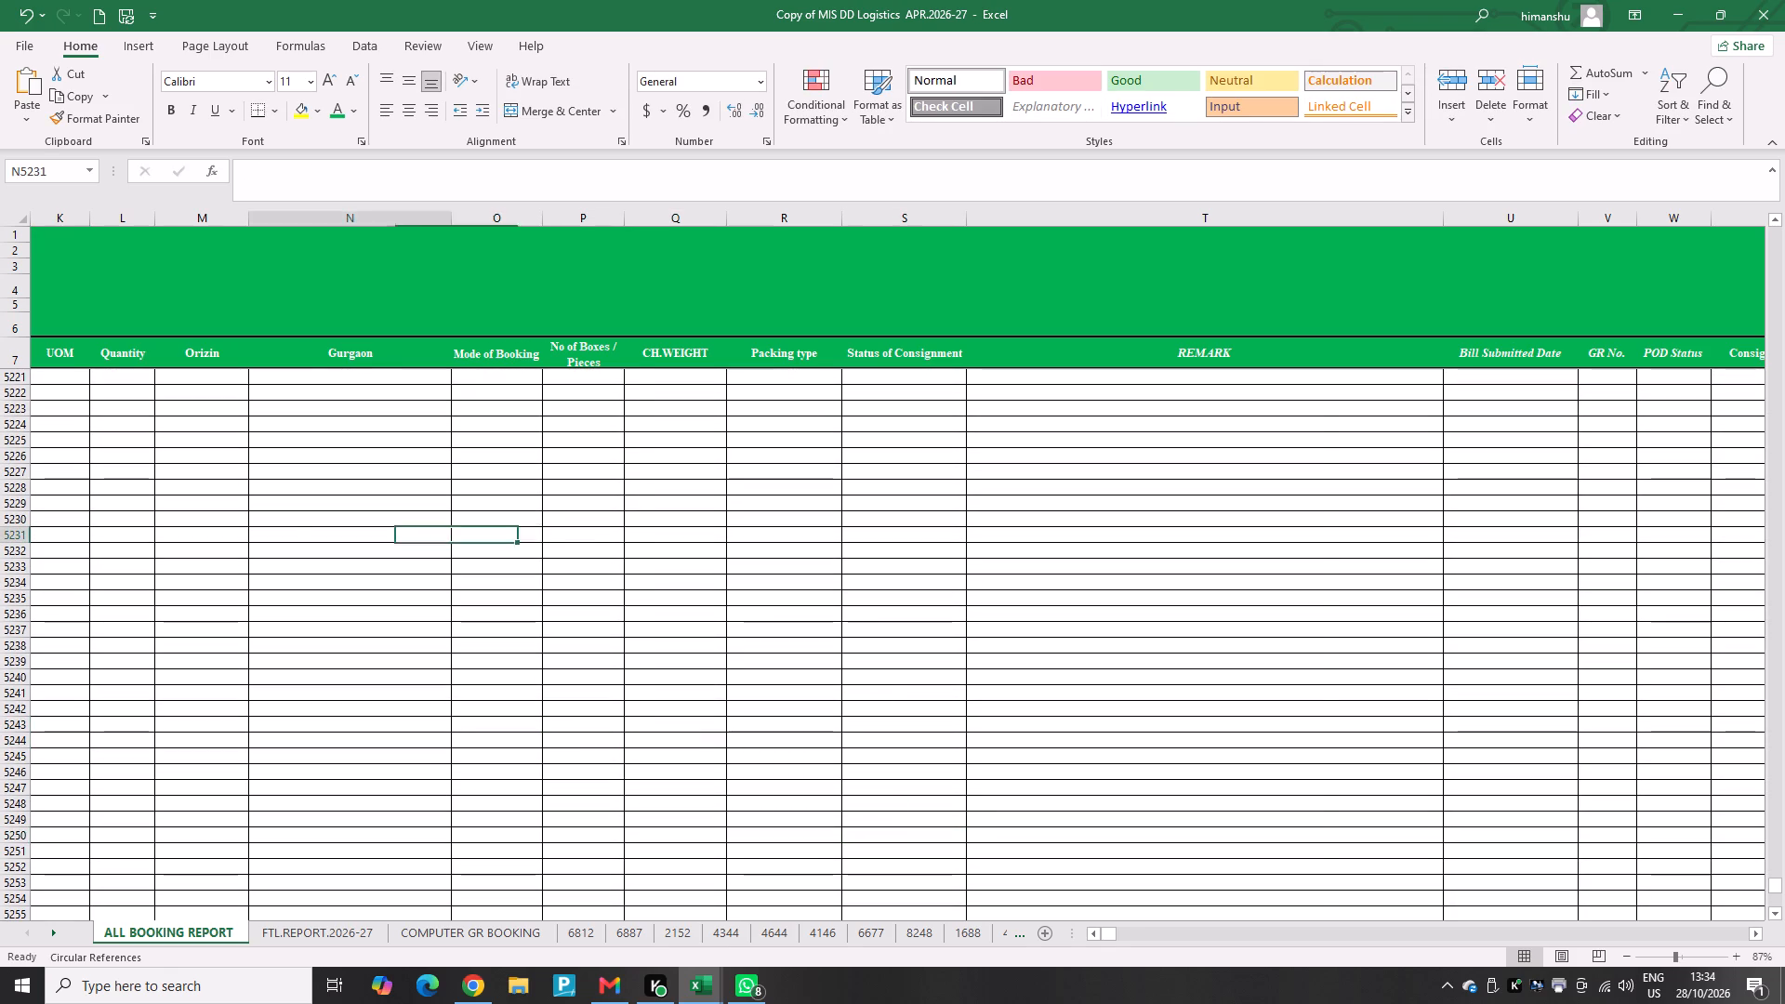
key(Up)
key(Up)
key(Up)
key(Up)
key(Up)
key(Up)
key(Up)
key(Up)
key(Up)
key(Up)
key(Up)
key(Up)
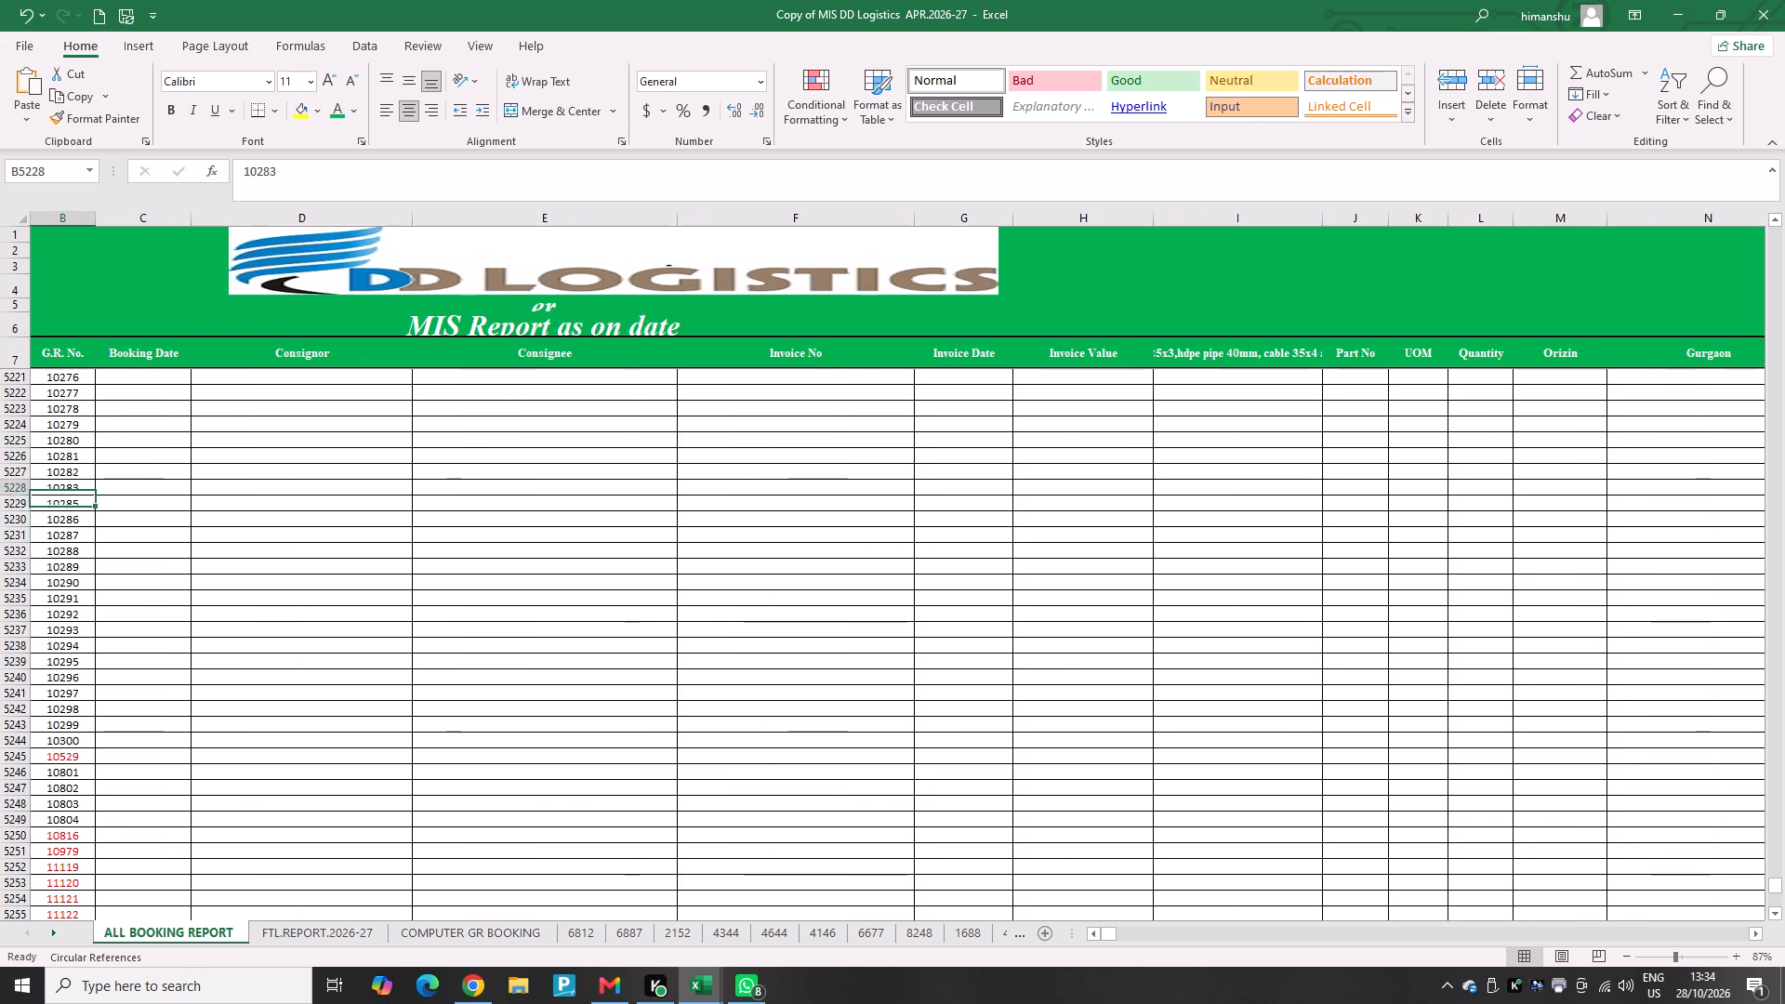
Examine the last filled bookings in rows 5210 to 5215 and the first row with a blank booking date below them.
key(Right)
key(Right)
key(Right)
key(Right)
key(Up)
key(Up)
key(Up)
key(Up)
key(Up)
key(Up)
key(Up)
key(Up)
key(Up)
key(Up)
key(Up)
key(Up)
key(Up)
key(Up)
key(Left)
key(Left)
key(Left)
key(Left)
key(Left)
key(Left)
key(Left)
key(Left)
key(Left)
key(Left)
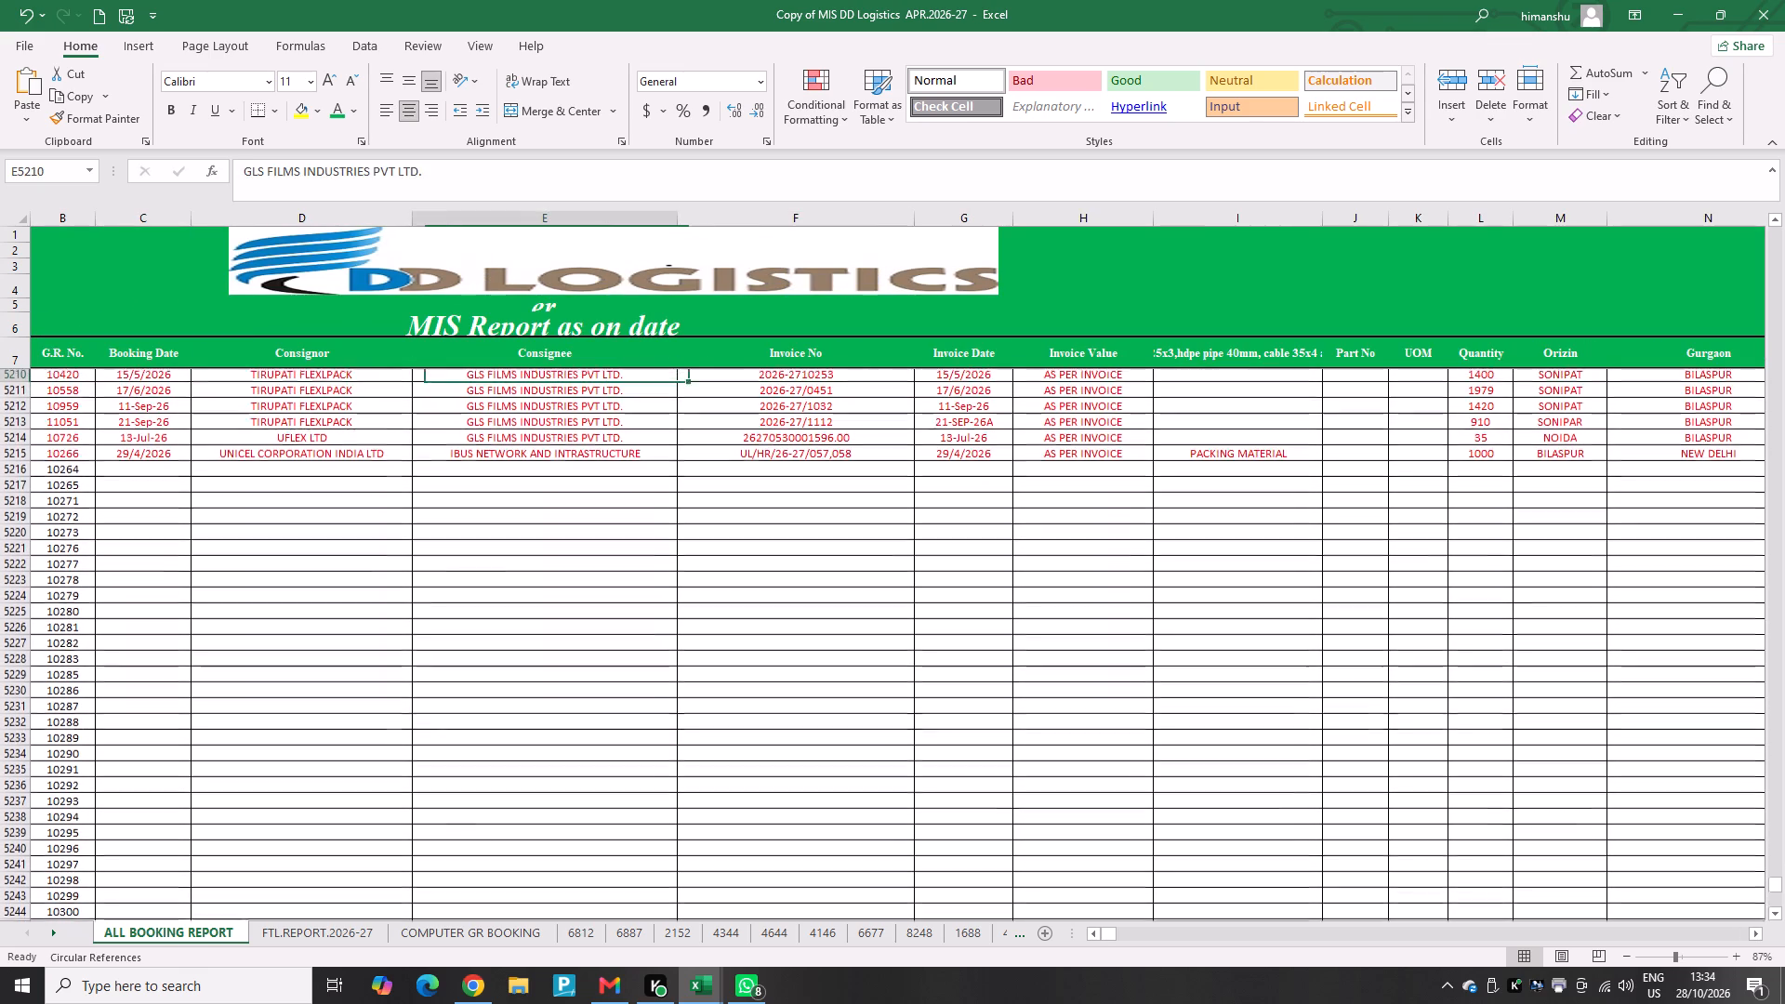
key(Down)
key(Down)
key(Down)
key(Down)
key(Down)
key(Down)
key(Down)
key(Down)
key(Down)
key(Down)
key(Down)
key(Right)
key(Up)
key(Up)
key(Up)
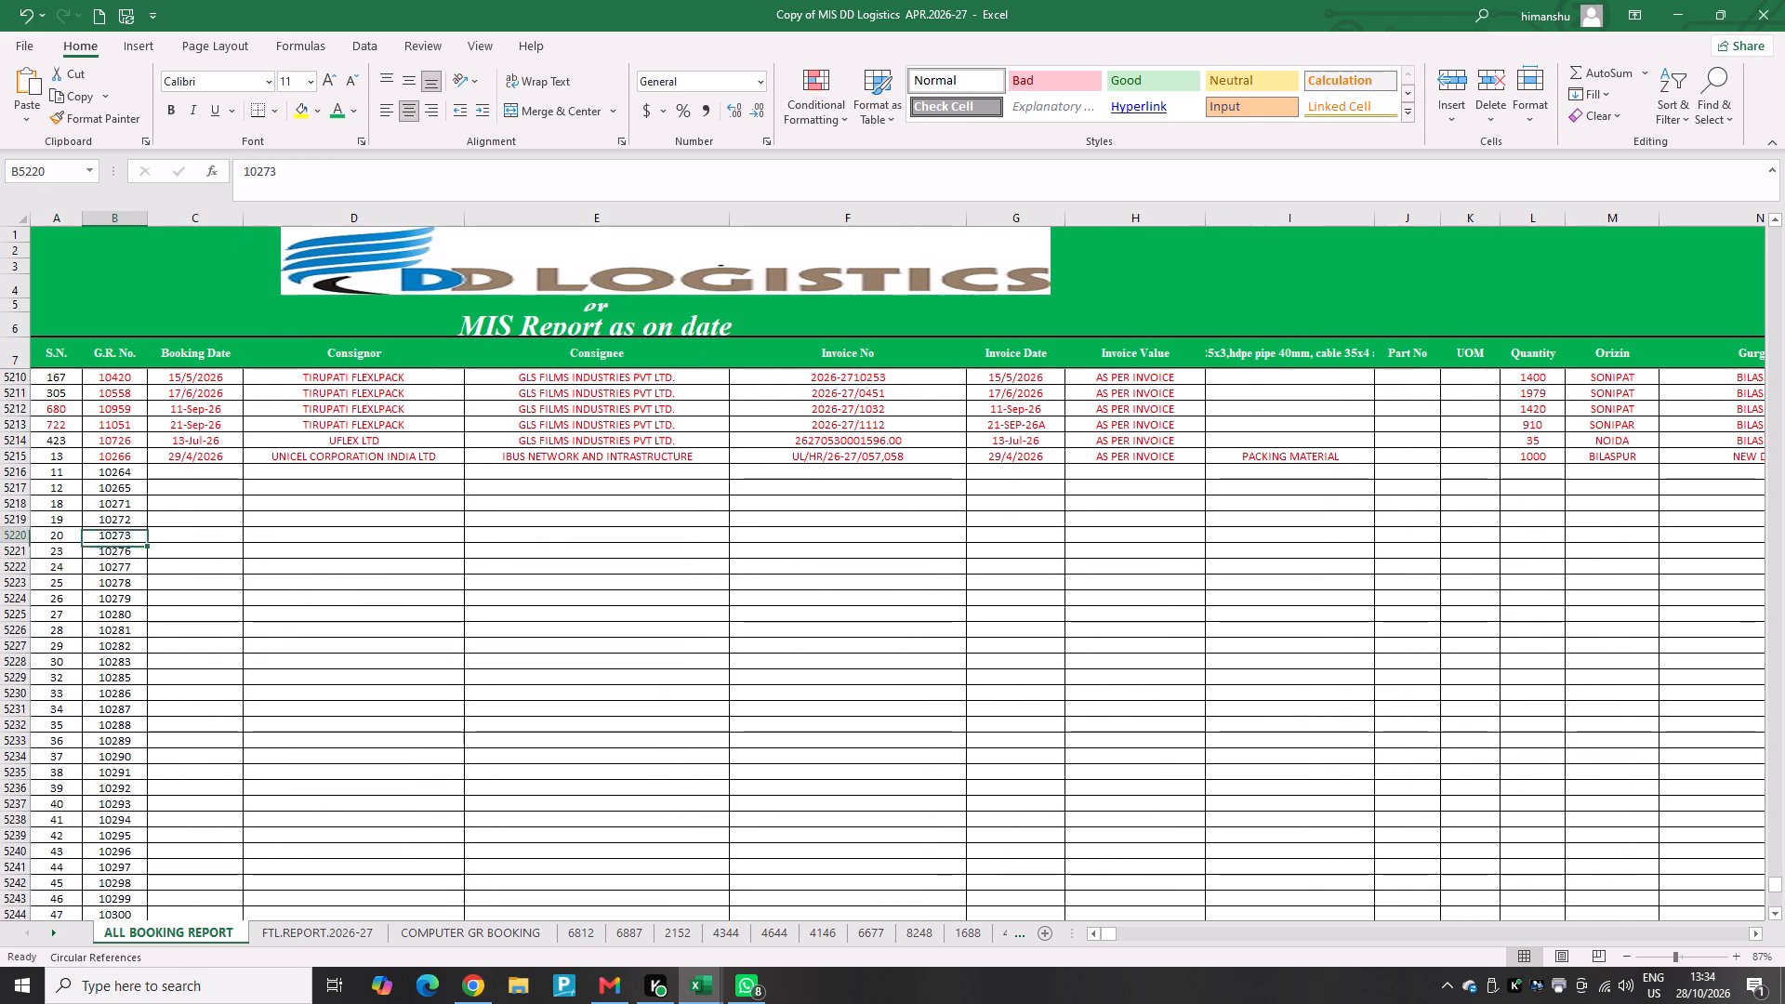
key(Right)
key(Up)
key(Up)
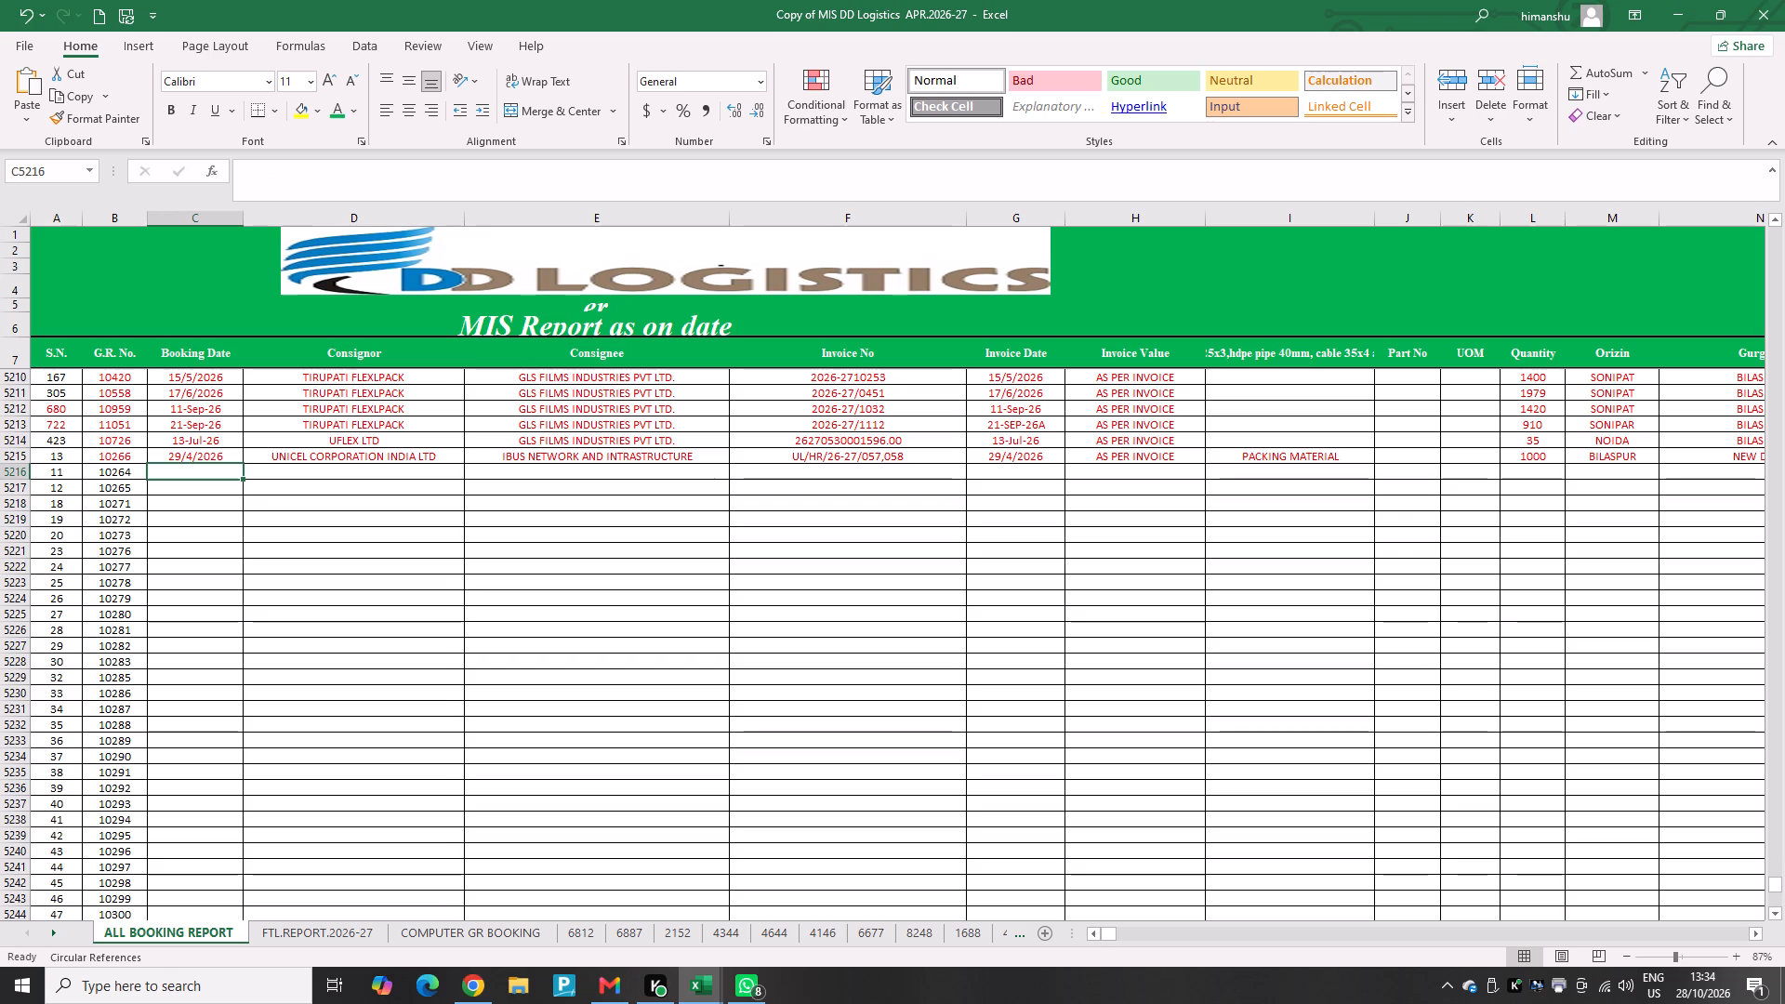
Check the rows beneath the last G.R. numbers, down to about row 5318, for further booking entries.
key(Down)
key(Down)
key(Down)
key(Down)
key(Down)
key(Down)
key(Down)
key(Down)
key(Down)
key(Down)
key(Down)
key(Down)
key(Down)
key(Down)
key(Down)
key(Down)
key(Down)
key(Down)
key(Down)
key(Down)
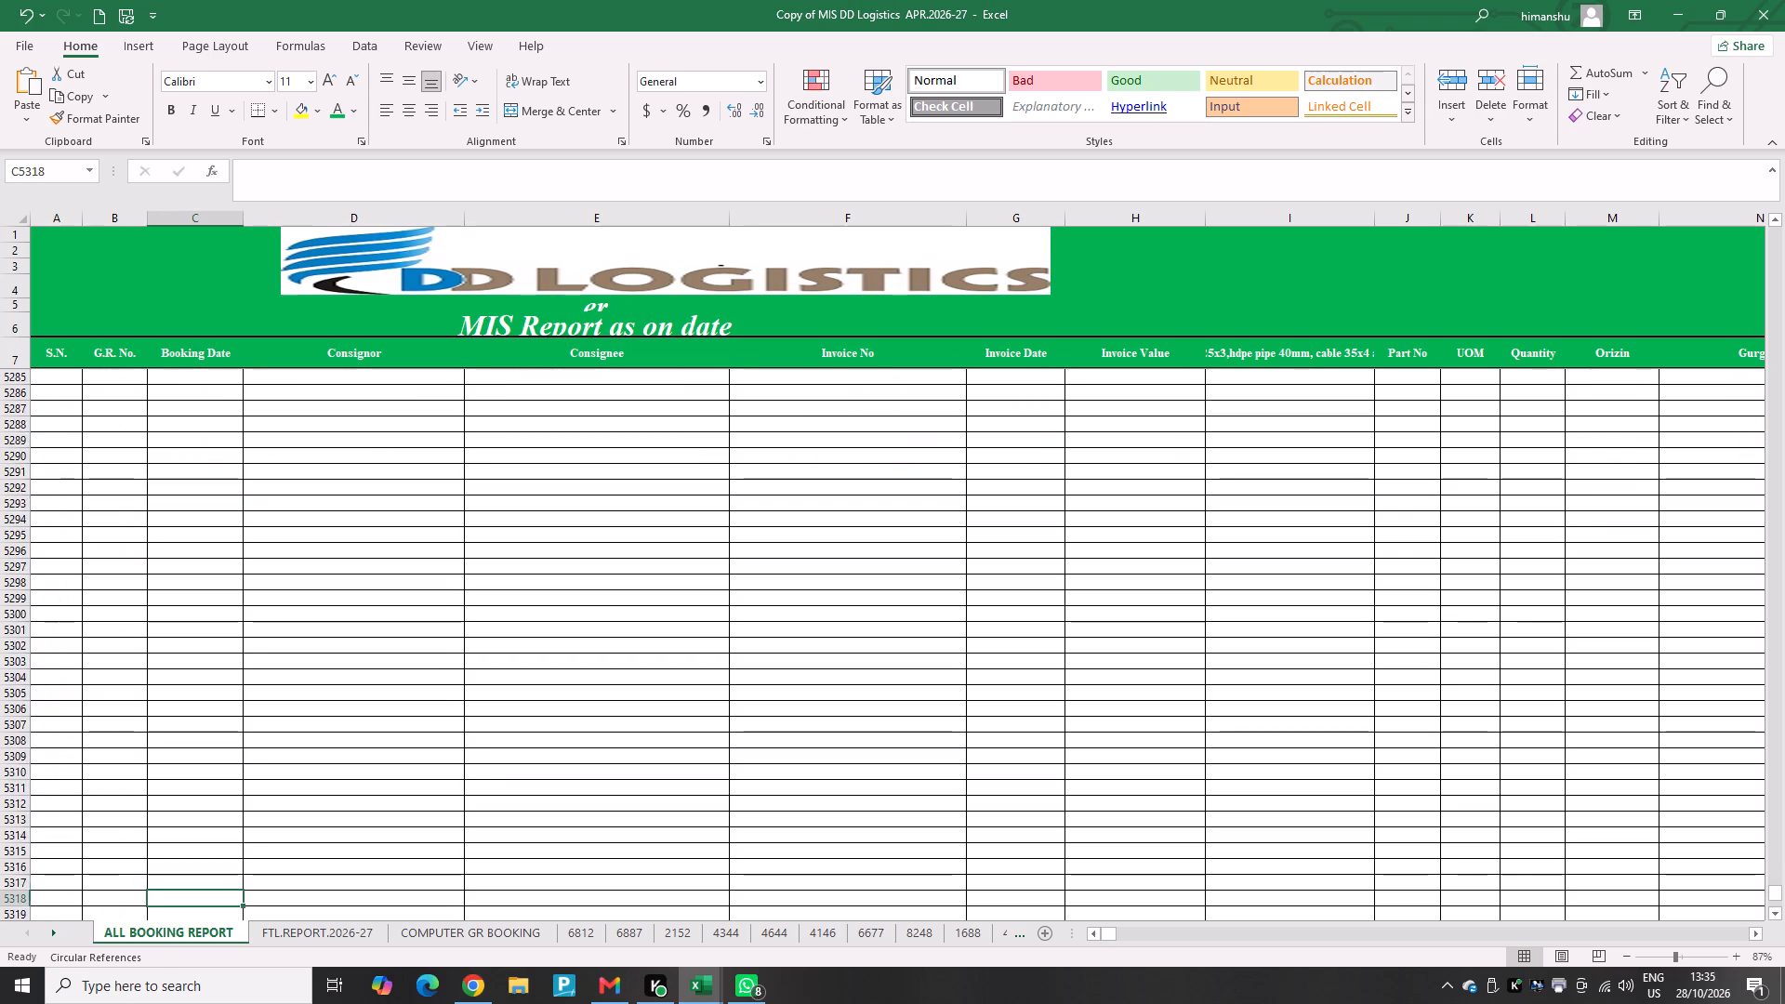
key(Up)
key(Up)
key(Up)
key(Up)
key(Up)
key(Up)
key(Up)
key(Up)
key(Up)
key(Up)
key(Up)
key(Up)
key(Up)
key(Up)
key(Up)
key(Up)
key(Up)
key(Up)
key(Up)
key(Up)
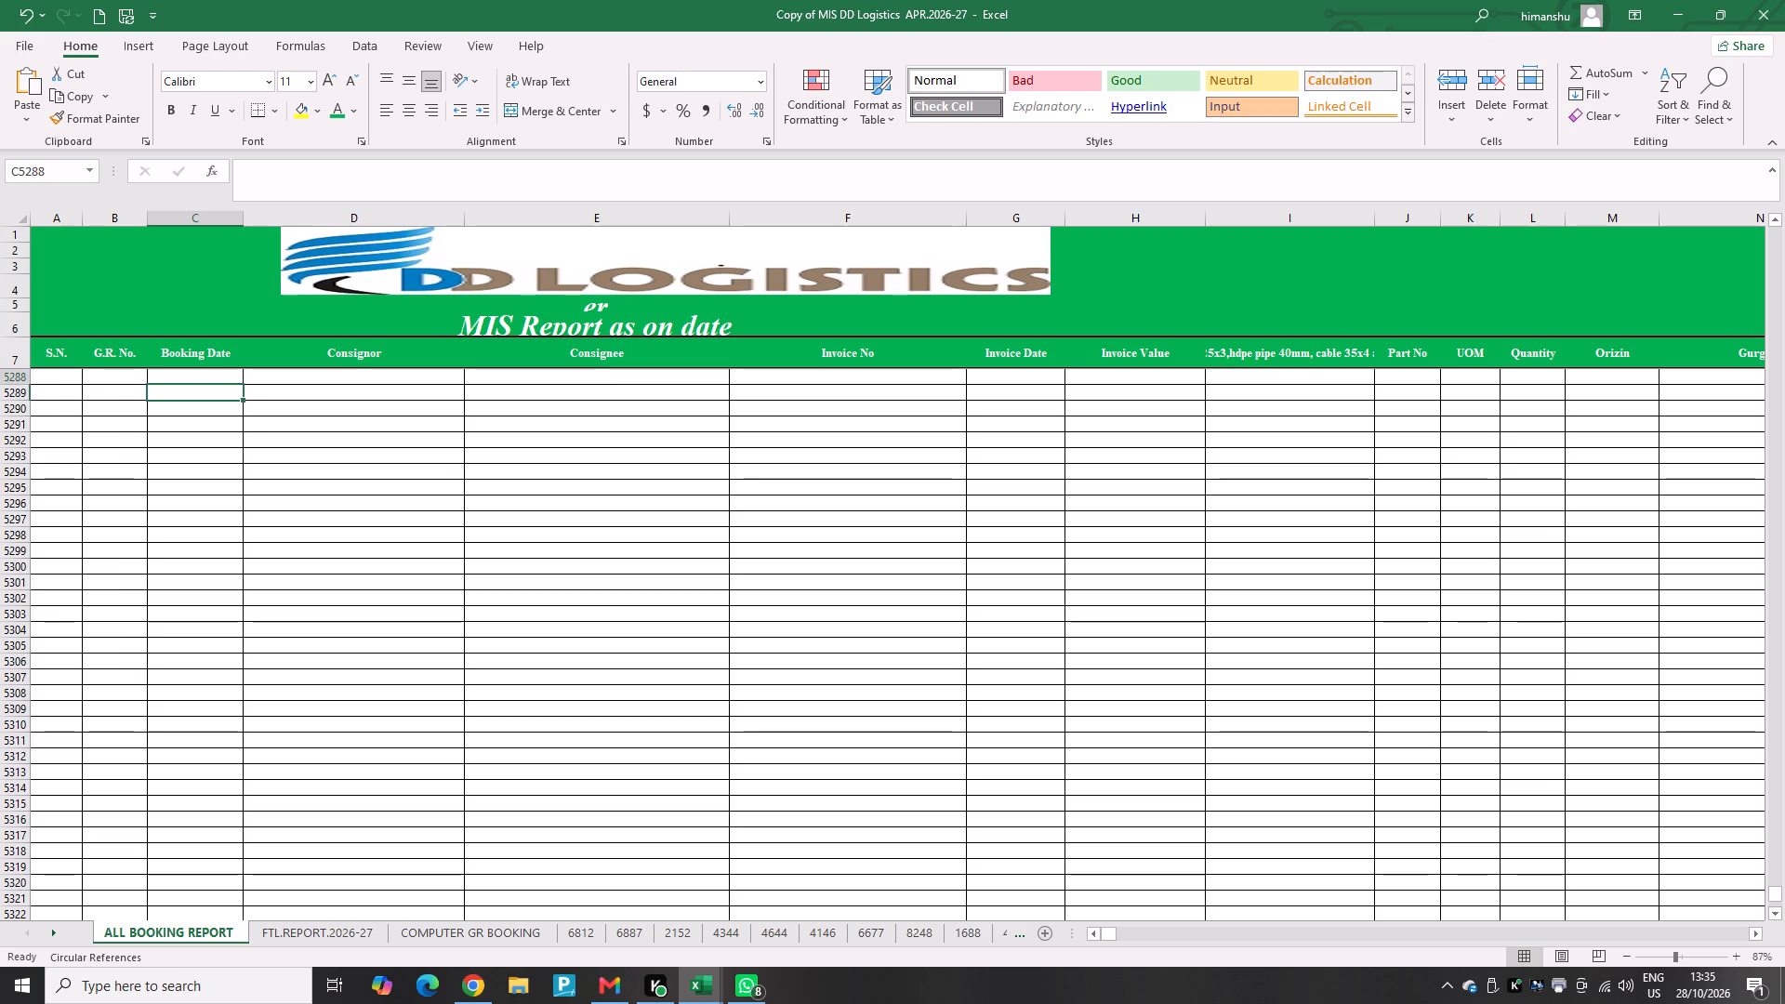
Review the rows from about 5288 back through the G.R. numbers without booking details to the last filled bookings near row 5205.
key(Up)
key(Up)
key(Up)
key(Up)
key(Up)
key(Up)
key(Up)
key(Up)
key(Up)
key(Up)
key(Up)
key(Up)
key(Up)
key(Up)
key(Up)
key(Up)
key(Up)
key(Up)
key(Up)
key(Up)
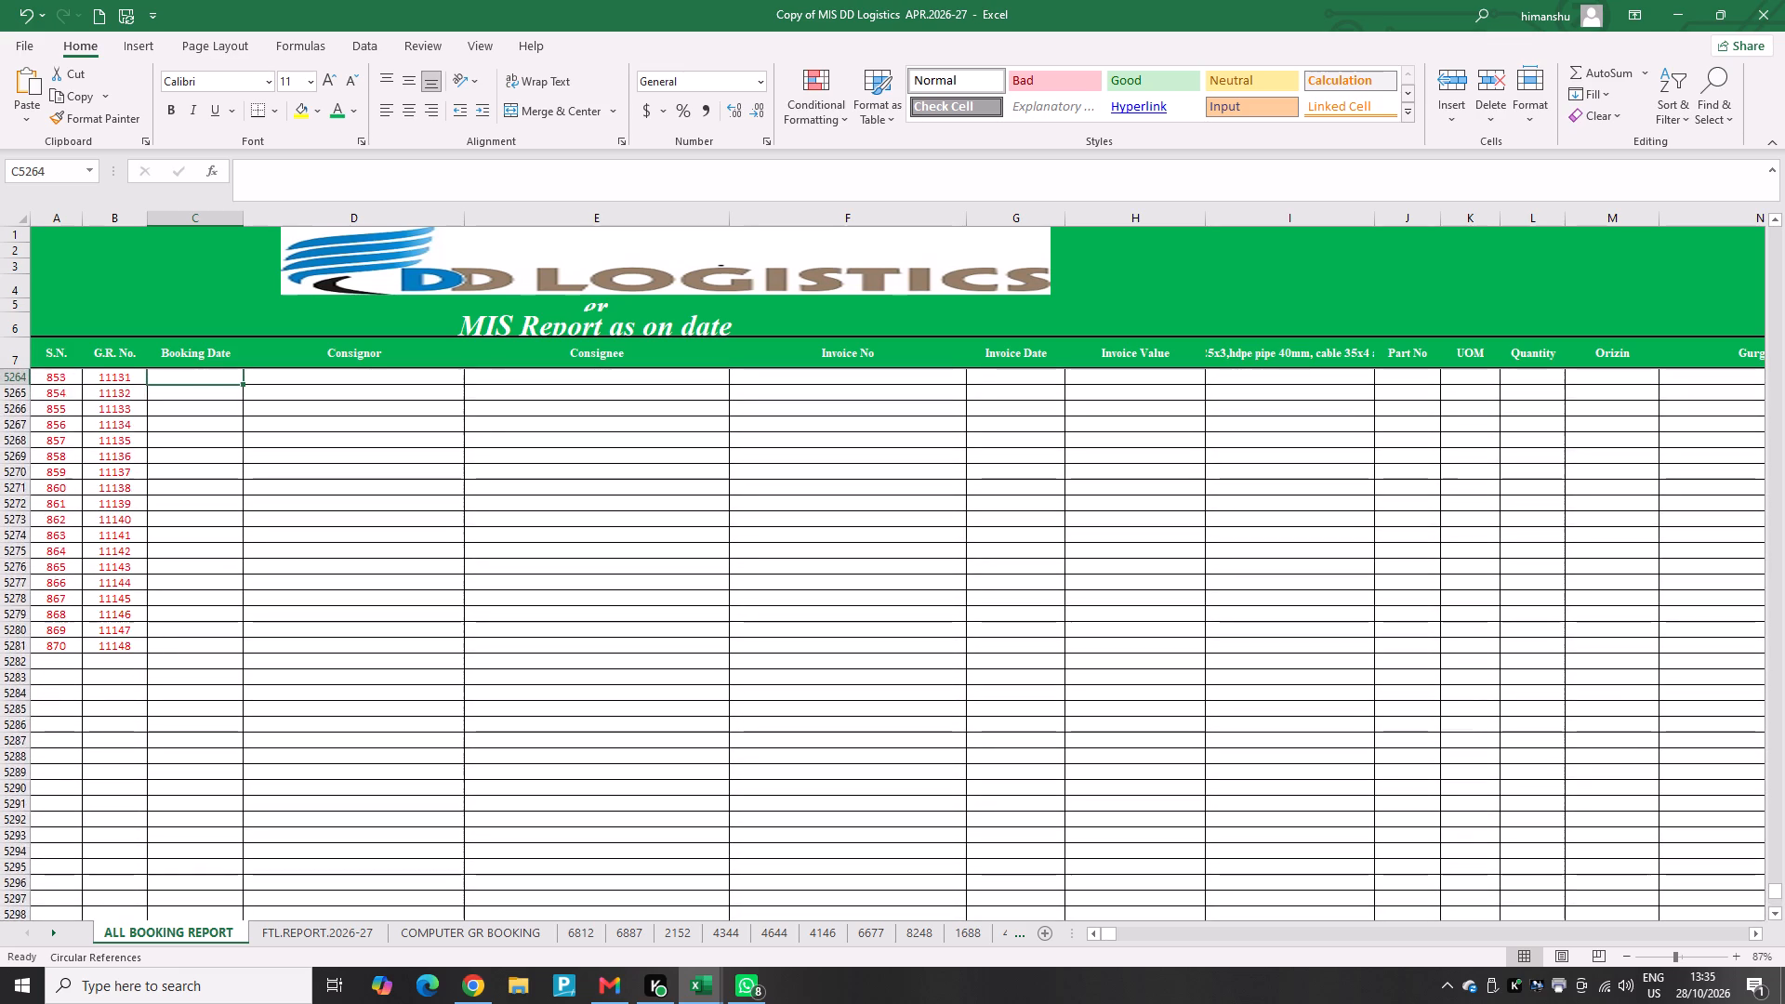
key(Up)
key(Up)
key(Up)
key(Up)
key(Up)
key(Up)
key(Up)
key(Up)
key(Up)
key(Up)
key(Up)
key(Up)
key(Up)
key(Up)
key(Up)
key(Up)
key(Up)
key(Up)
key(Up)
key(Up)
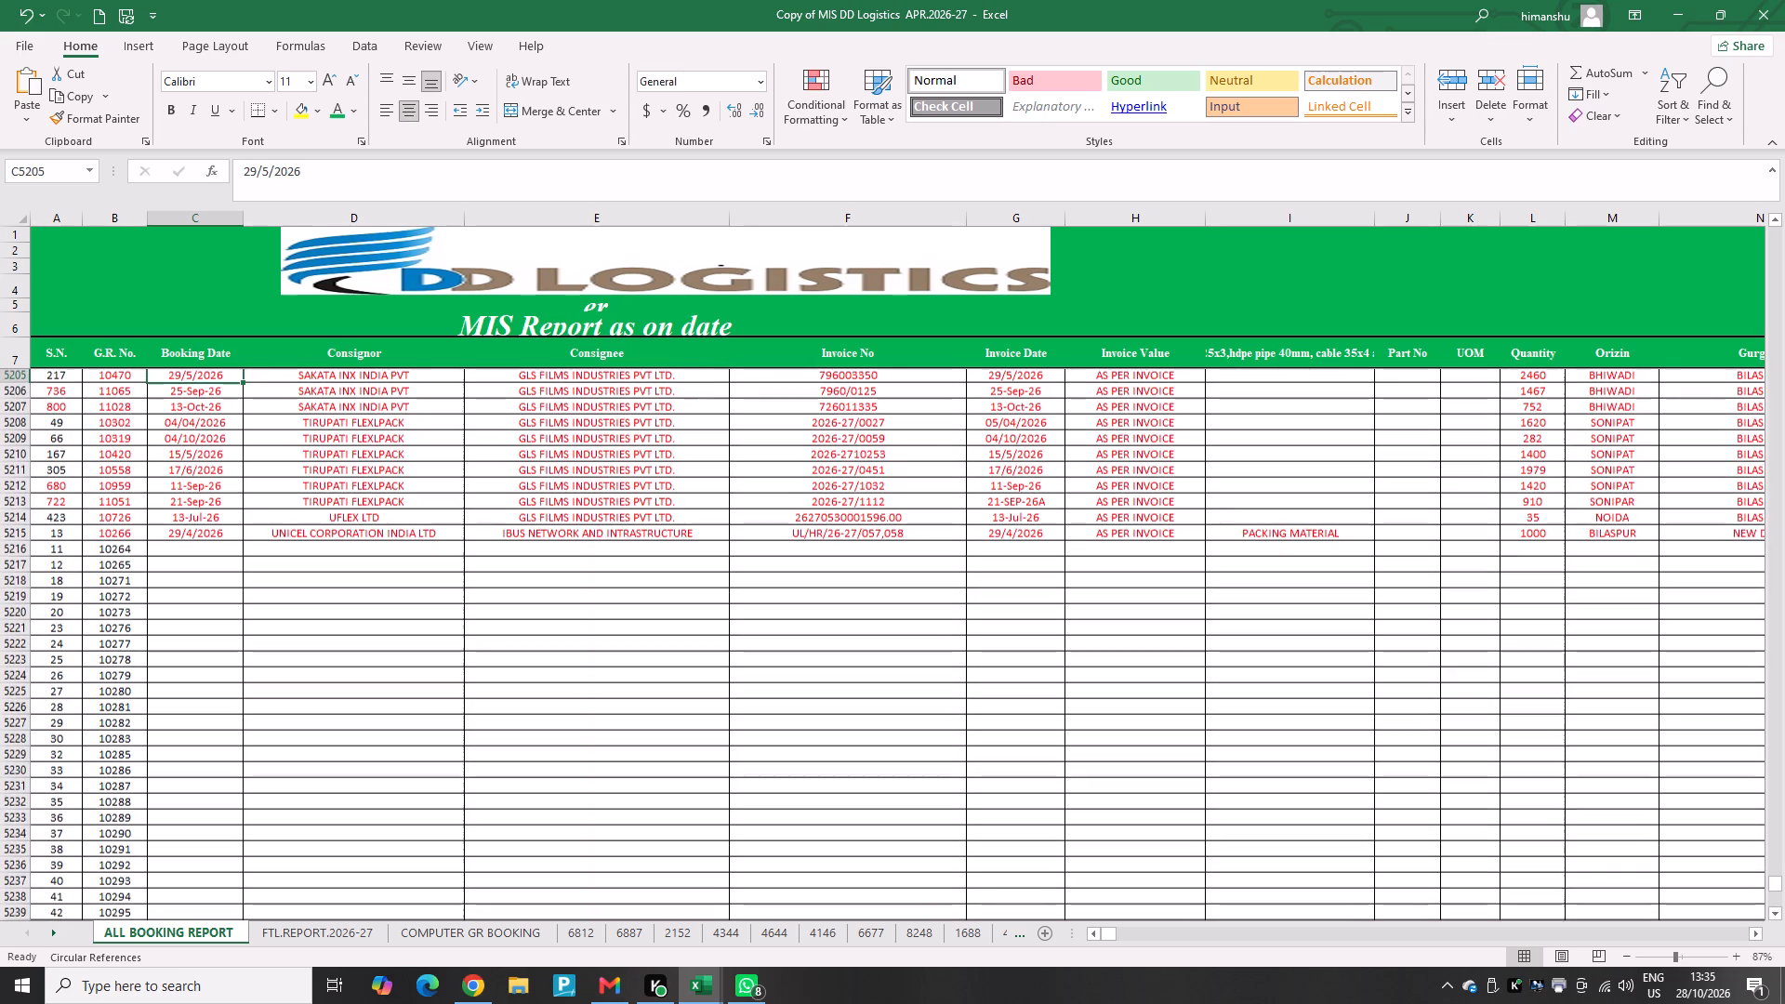
Examine the last filled bookings from row 5205 and the G.R. numbers without details beneath them, down to about row 5262.
key(Down)
key(Down)
key(Down)
key(Down)
key(Down)
key(Down)
key(Down)
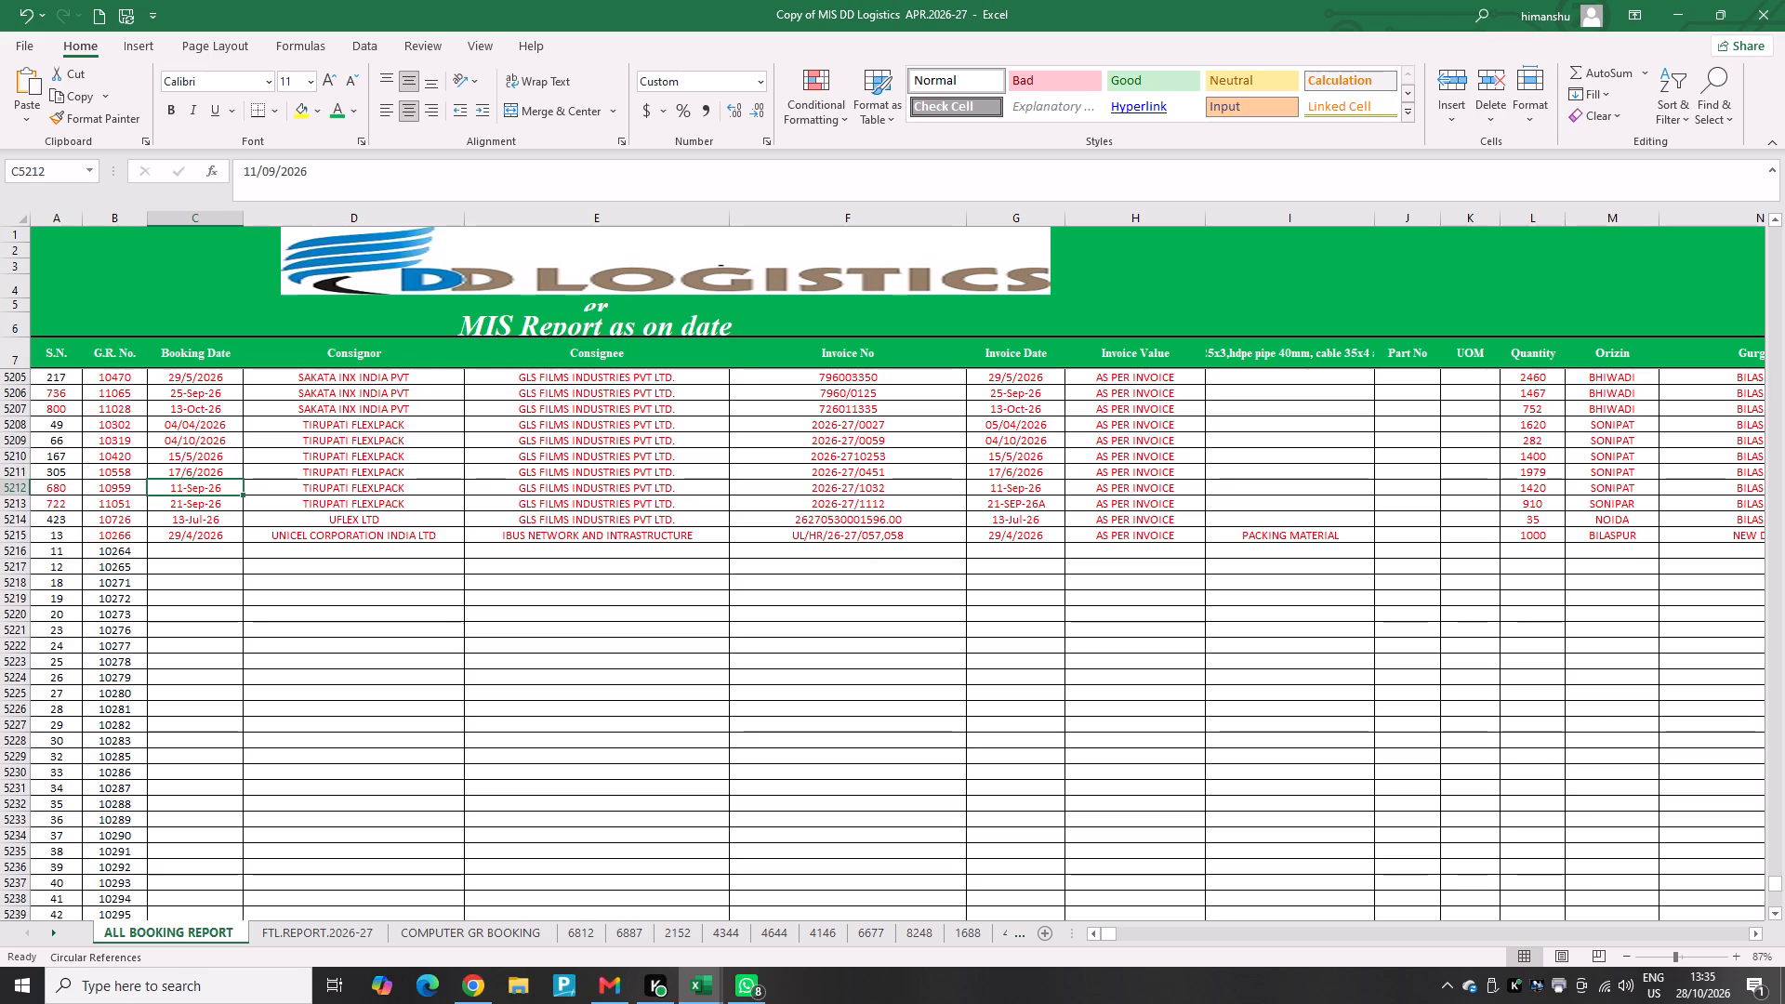
key(Down)
key(Down)
key(Down)
key(Down)
key(Down)
key(Down)
key(Down)
key(Down)
key(Down)
key(Down)
key(Down)
key(Down)
key(Down)
key(Down)
key(Down)
key(Down)
key(Down)
key(Down)
key(Down)
key(Down)
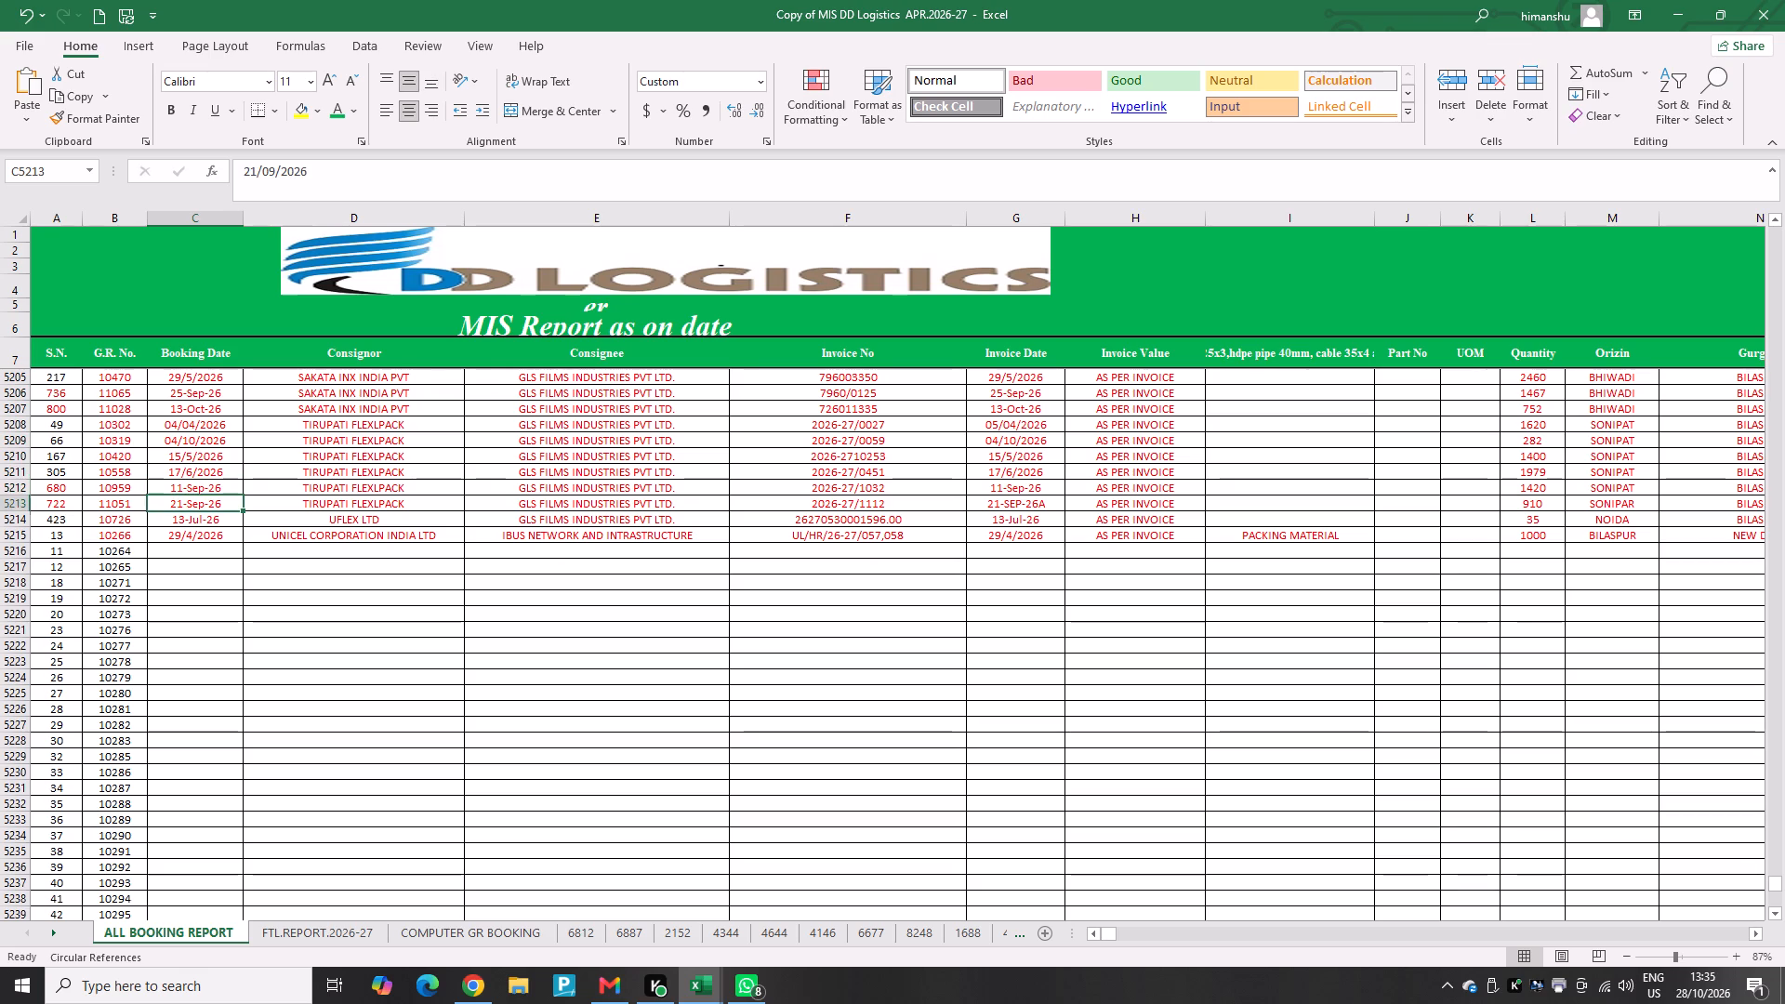
key(Down)
key(Down)
key(Down)
key(Down)
key(Down)
key(Down)
key(Down)
key(Down)
key(Down)
key(Down)
key(Down)
key(Down)
key(Down)
key(Down)
key(Down)
key(Down)
key(Down)
key(Down)
key(Down)
key(Down)
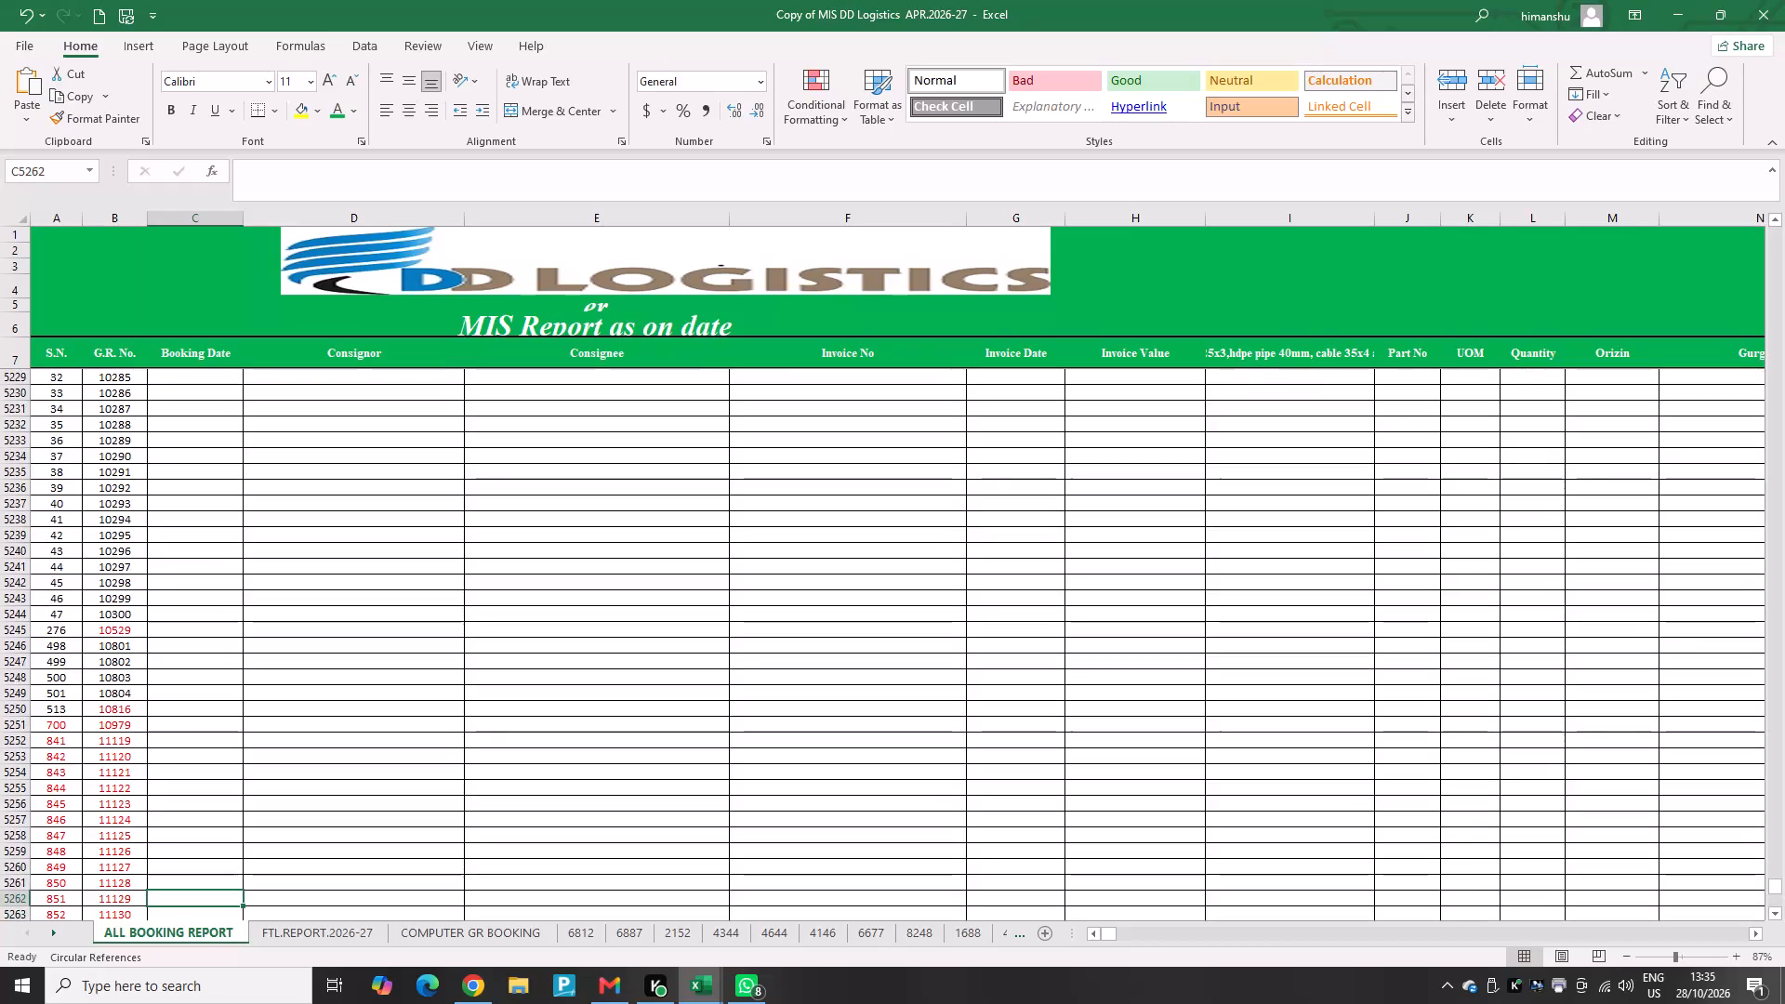
Check the filled bookings above the blank rows, back to the GLS FILMS INDUSTRIES bookings of 26-Oct-26 near row 5169.
key(Up)
key(Up)
key(Up)
key(Up)
key(Up)
key(Up)
key(Up)
key(Up)
key(Up)
key(Up)
key(Up)
key(Up)
key(Up)
key(Up)
key(Up)
key(Up)
key(Up)
key(Up)
key(Up)
key(Up)
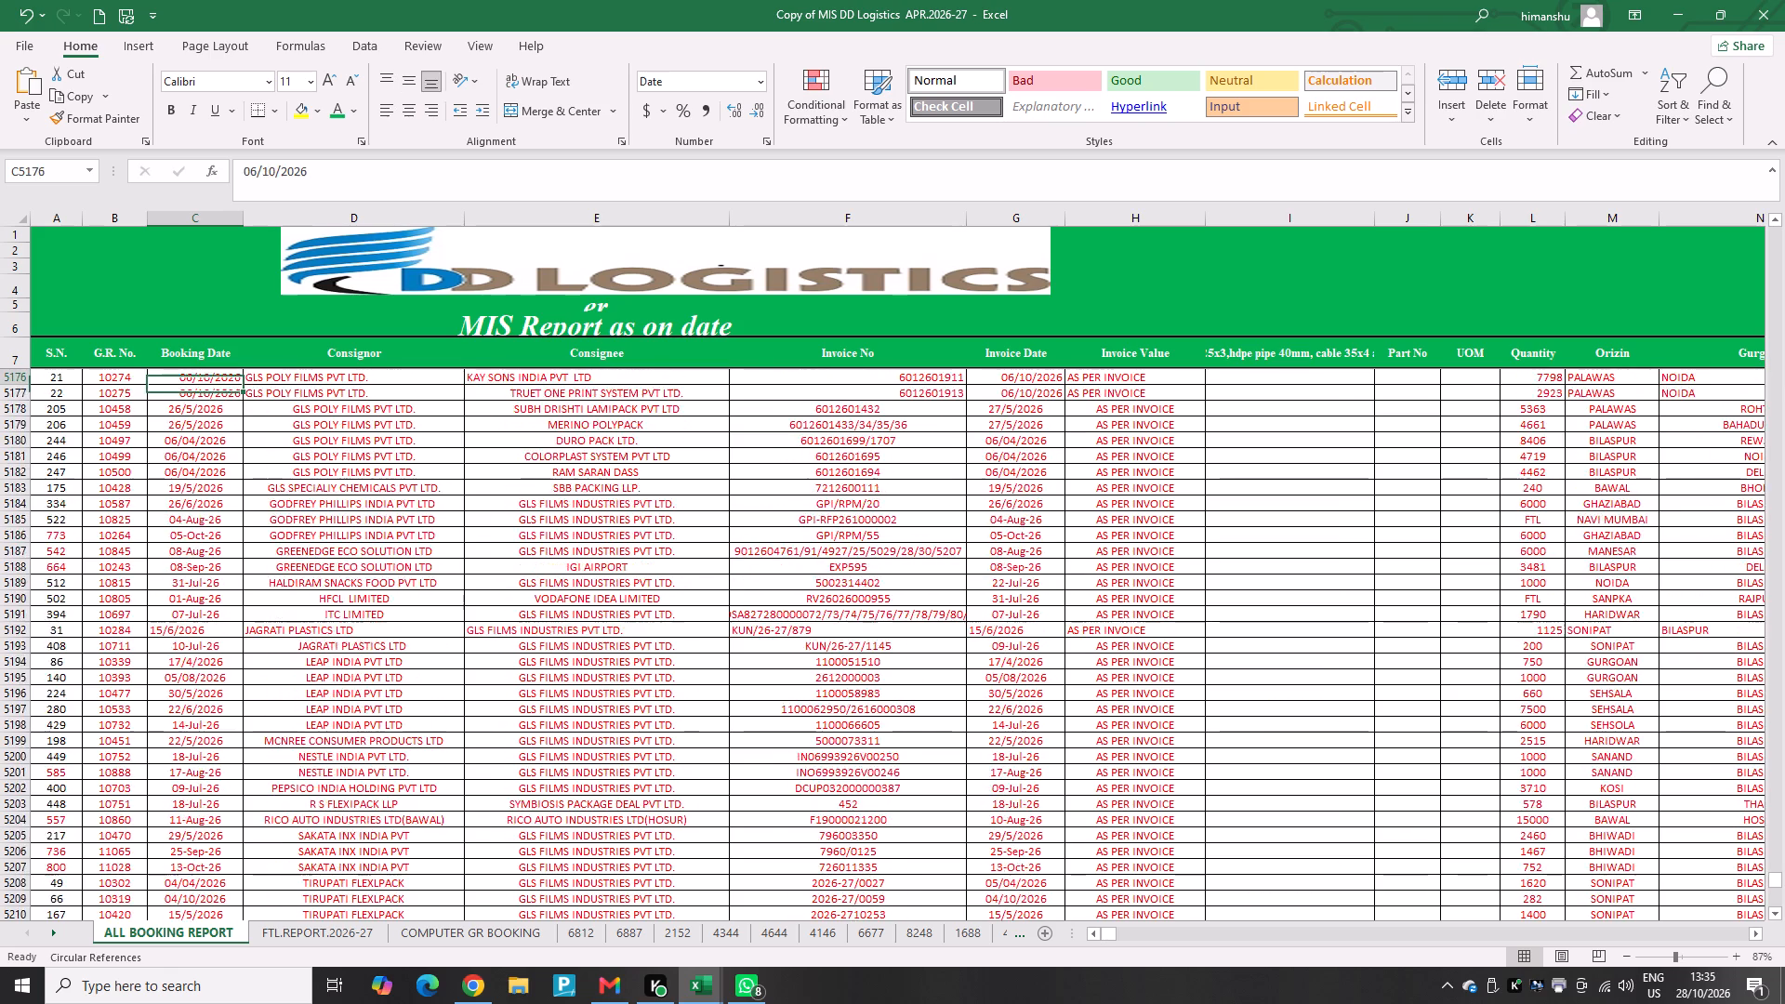
key(Up)
key(Up)
key(Up)
key(Up)
key(Up)
key(Up)
key(Up)
key(Up)
key(Up)
key(Up)
key(Up)
key(Up)
key(Up)
key(Up)
key(Up)
key(Up)
key(Up)
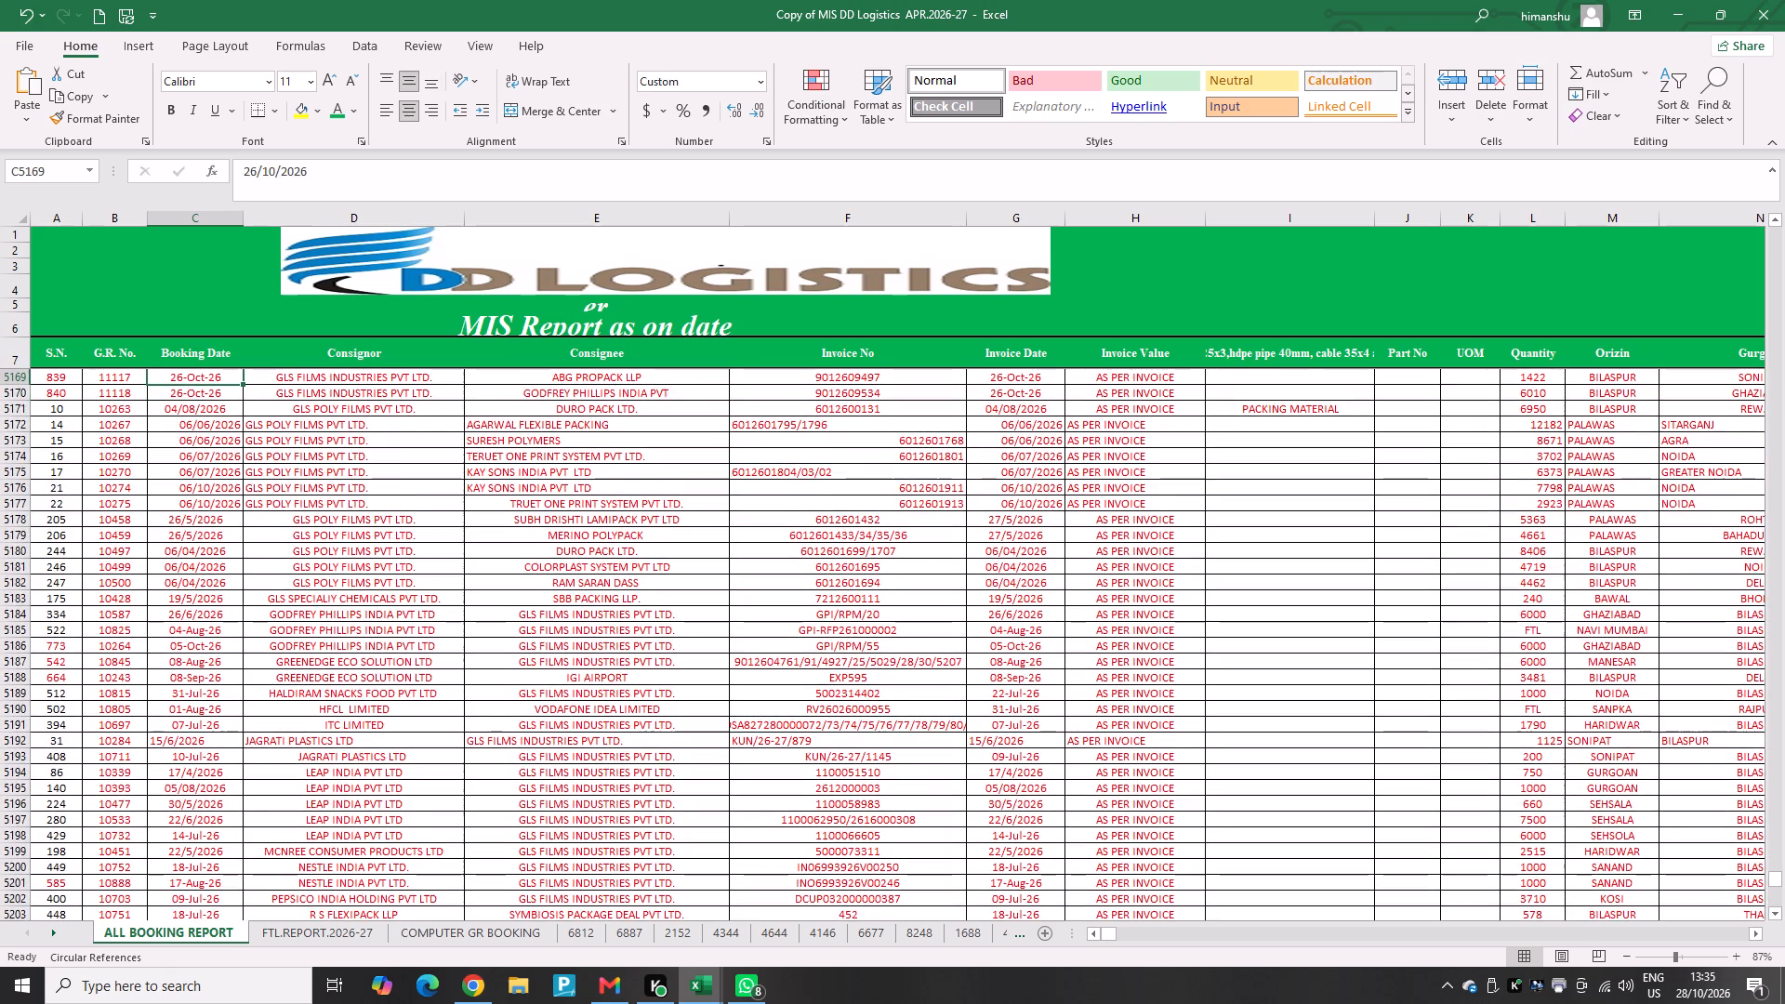
Examine the bookings around rows 5157 to 5191, where the GLS FILMS INDUSTRIES entries end and the other consignors begin.
key(Down)
key(Down)
key(Down)
key(Down)
key(Down)
key(Down)
key(Down)
key(Down)
key(Down)
key(Down)
key(Down)
key(Down)
key(Down)
key(Down)
key(Down)
key(Down)
key(Down)
key(Down)
key(Down)
key(Down)
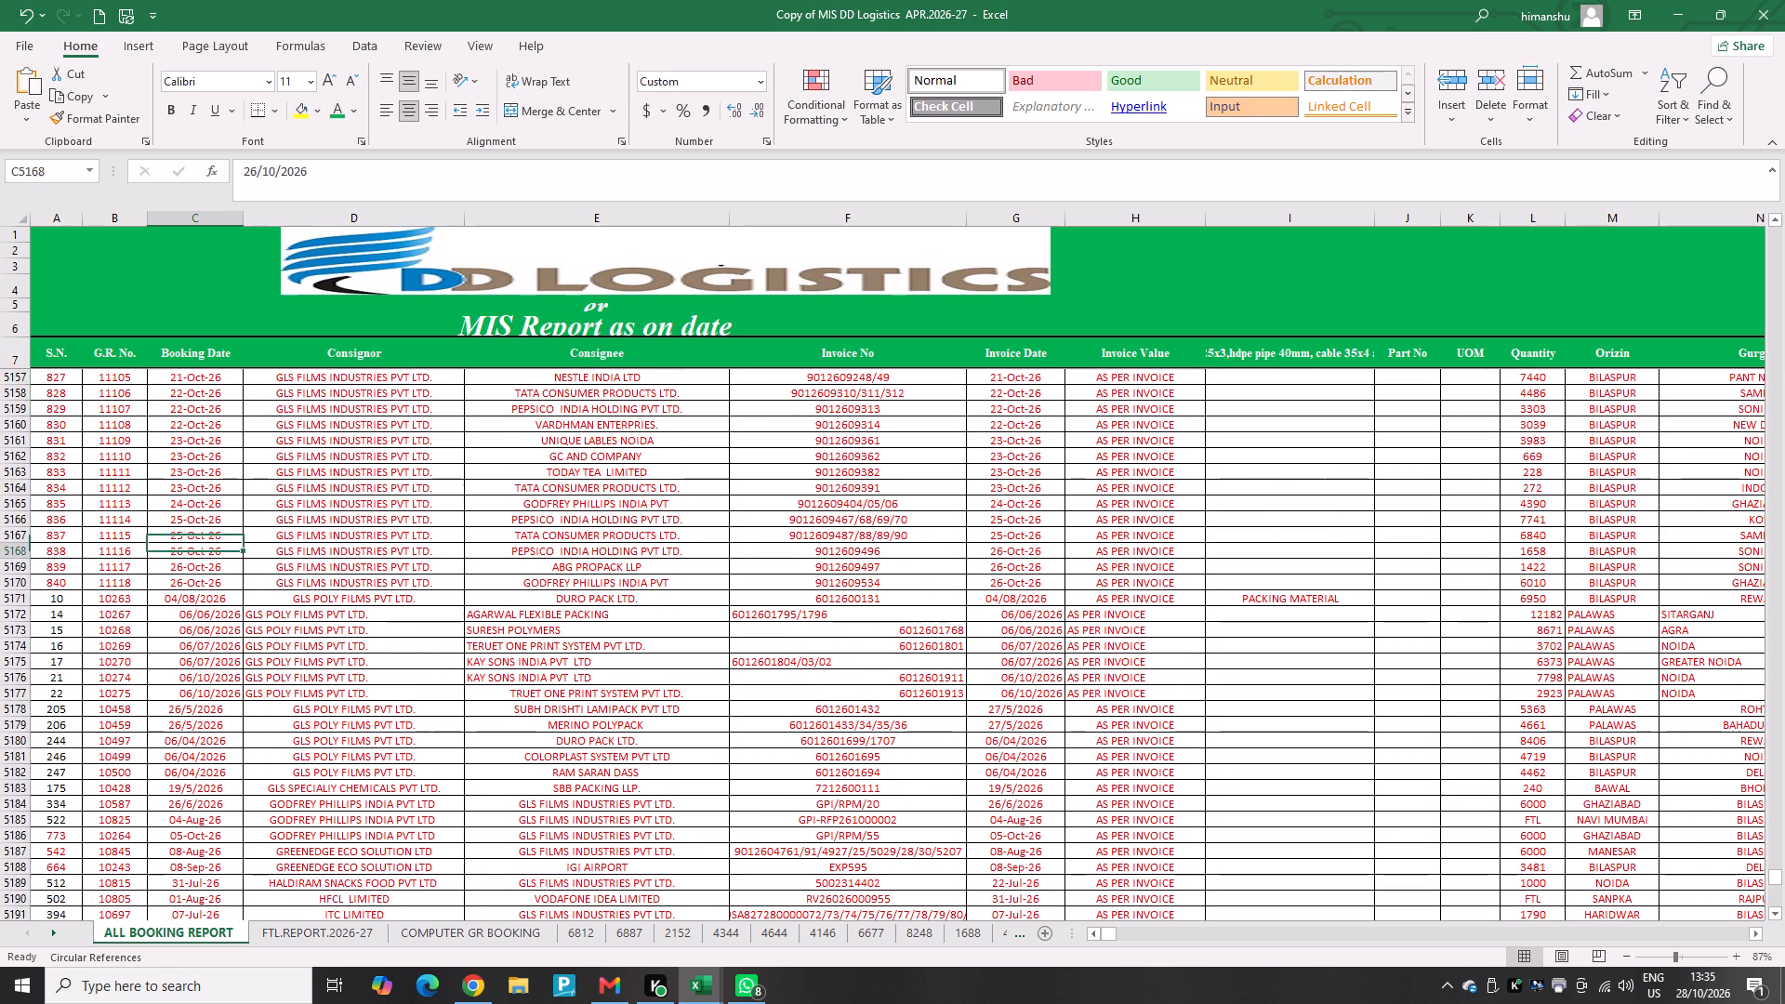
key(Up)
key(Up)
key(Up)
key(Up)
key(Up)
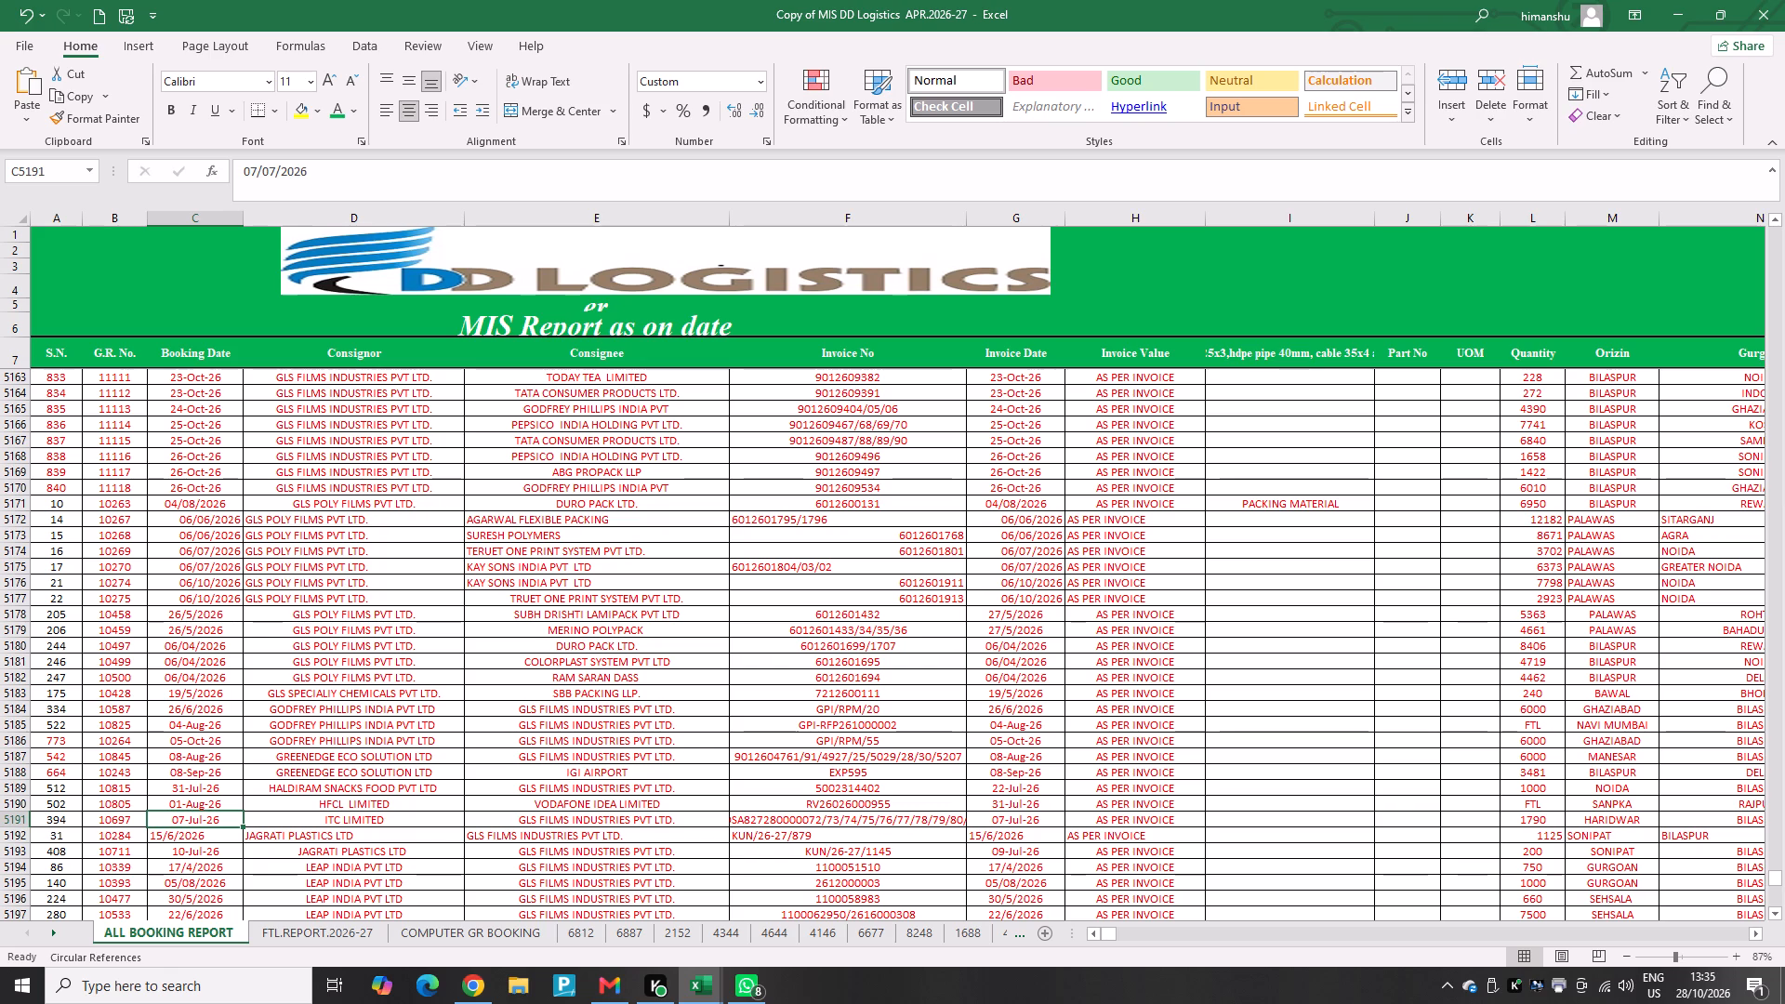
Review the bookings from row 5191 back through the GLS POLY FILMS entries to the GLS FILMS INDUSTRIES bookings of 16-Oct-26 near row 5148.
key(Up)
key(Up)
key(Up)
key(Up)
key(Up)
key(Up)
key(Up)
key(Up)
key(Up)
key(Up)
key(Up)
key(Up)
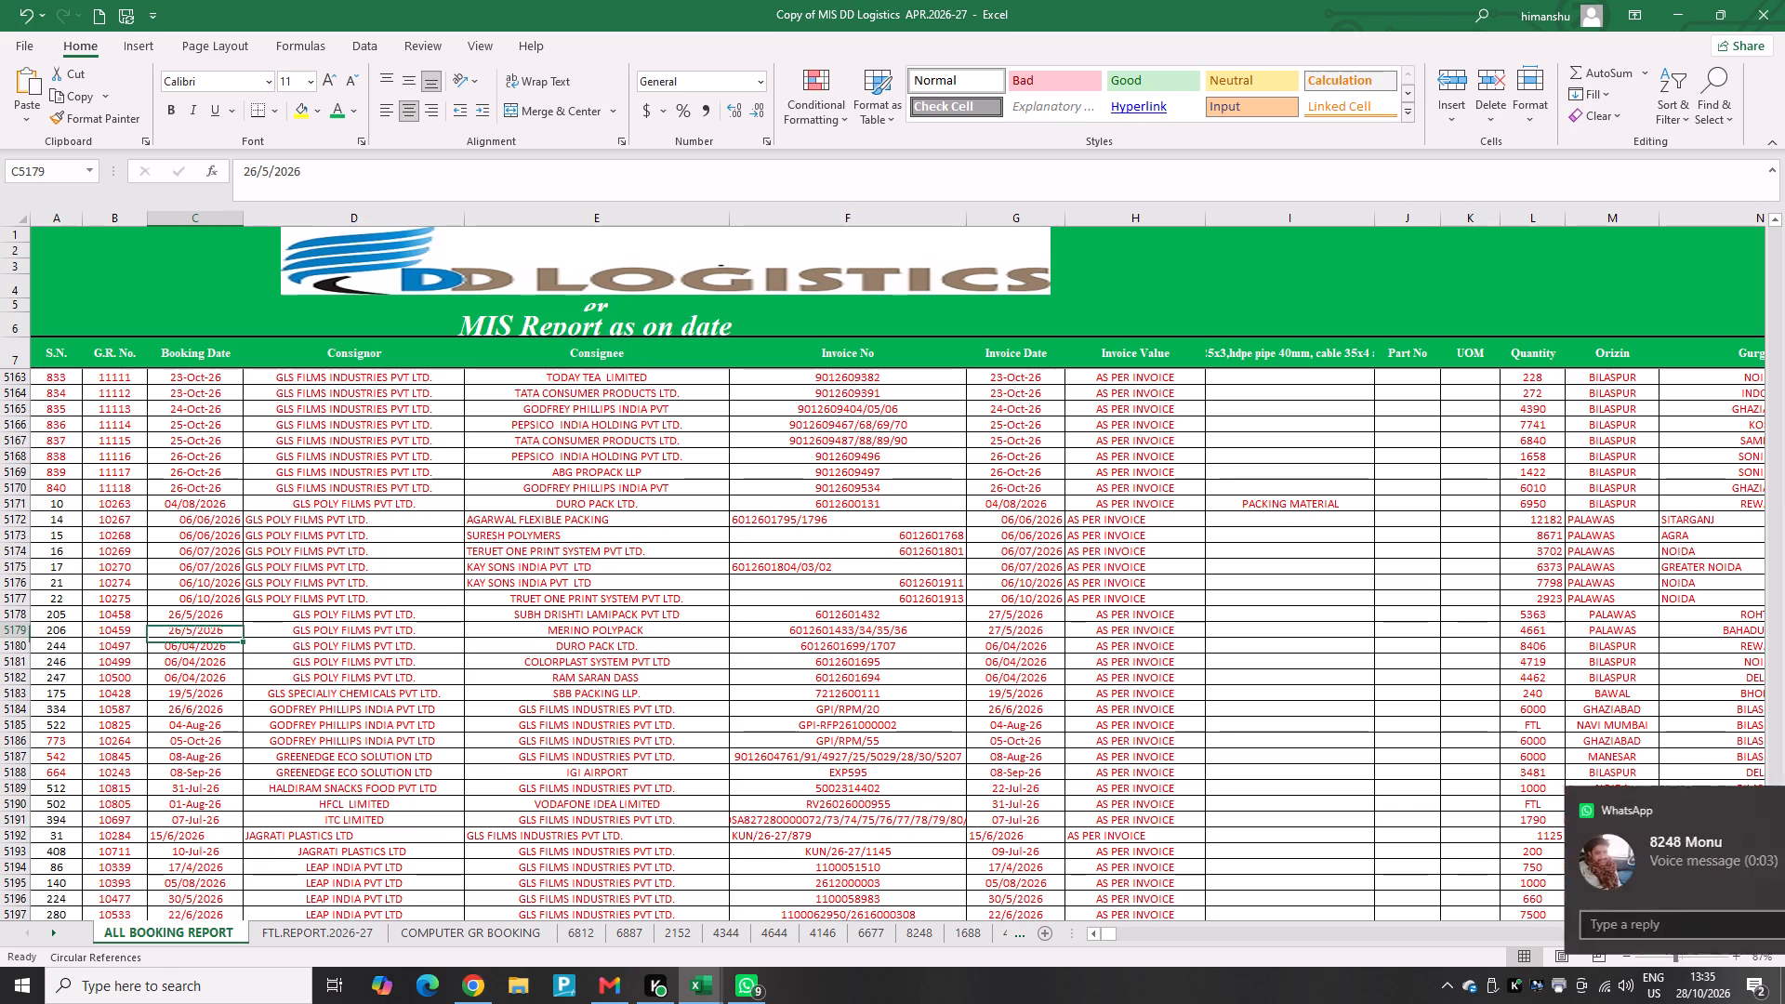
key(Up)
key(Up)
key(Up)
key(Up)
key(Up)
key(Up)
key(Up)
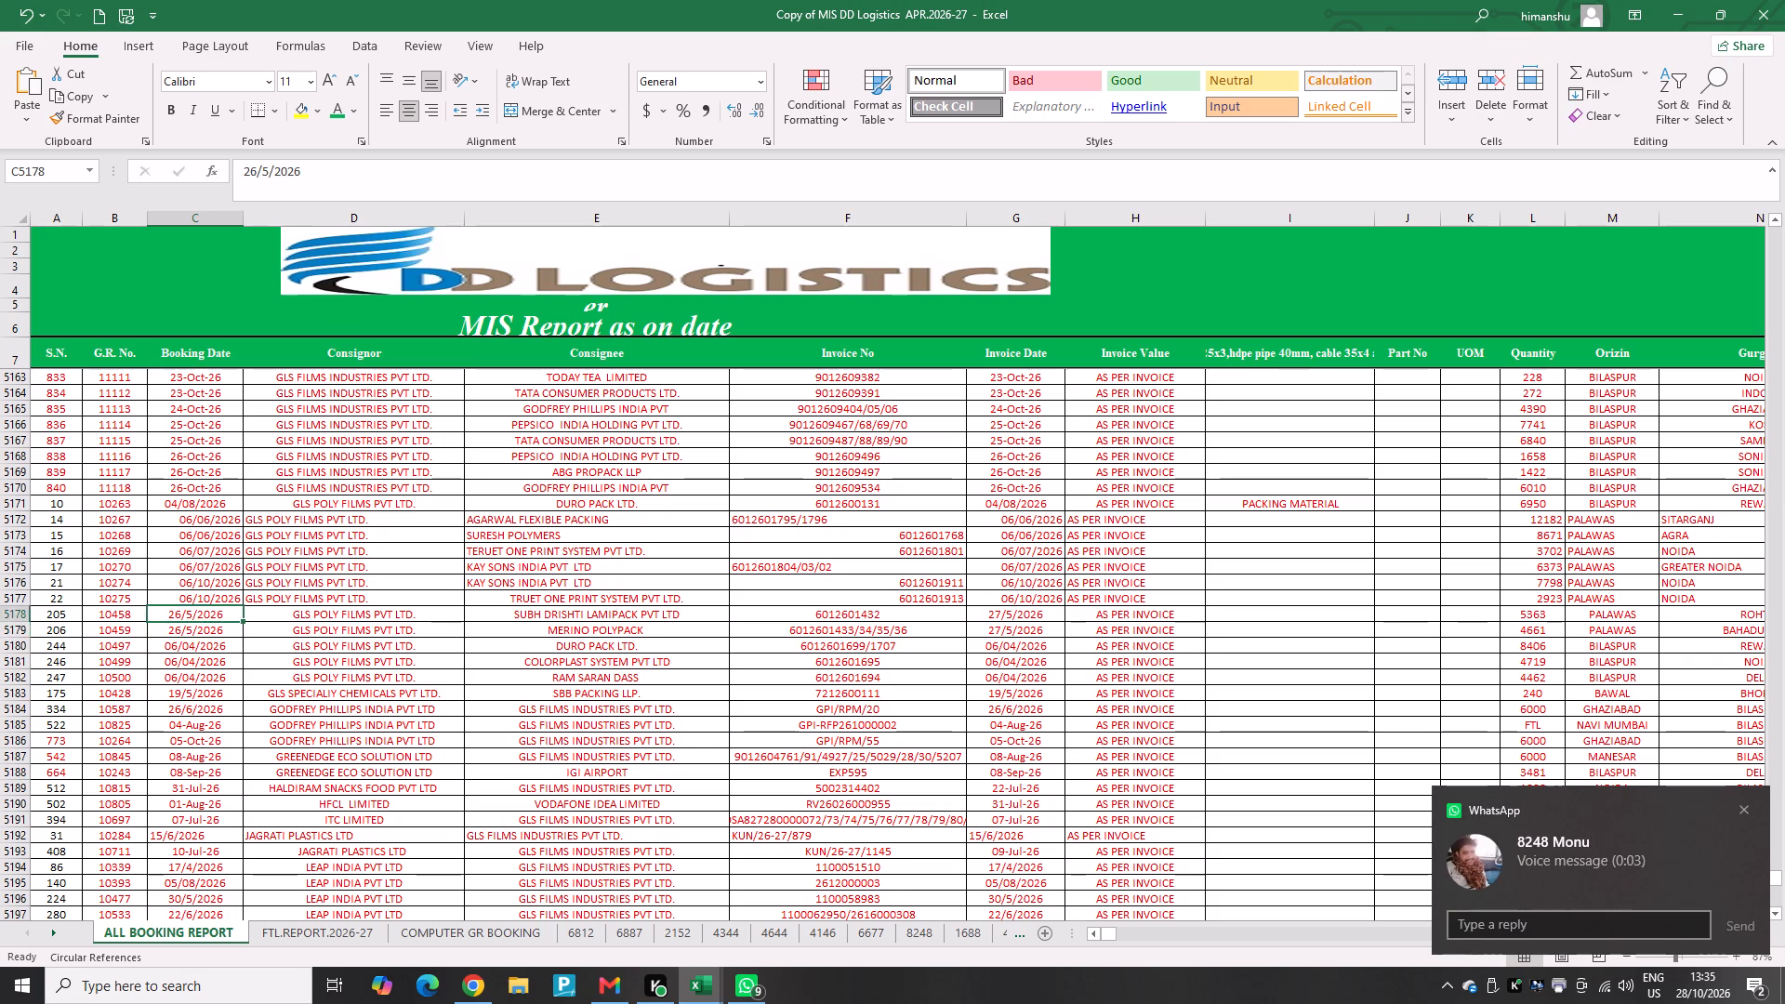
key(Up)
key(Up)
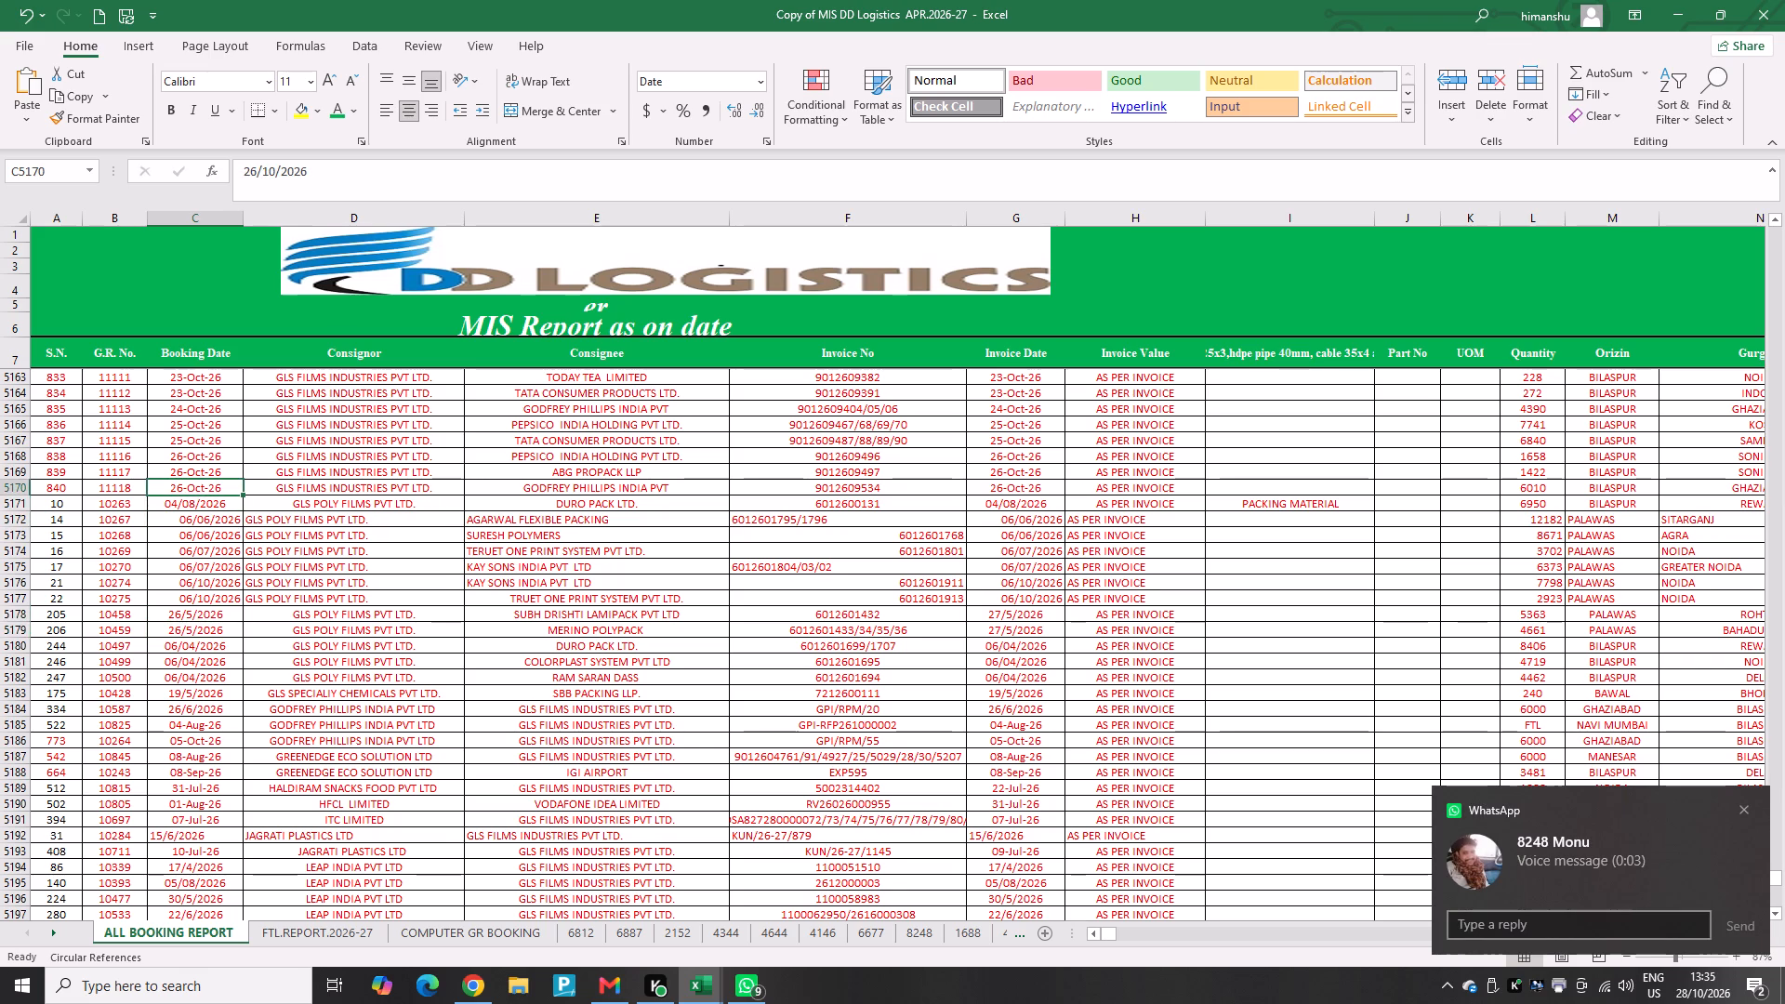
key(Up)
key(Up)
key(Up)
key(Up)
key(Up)
key(Up)
key(Up)
key(Up)
key(Up)
key(Up)
key(Up)
key(Up)
key(Up)
key(Up)
key(Up)
key(Up)
key(Up)
key(Up)
key(Up)
key(Up)
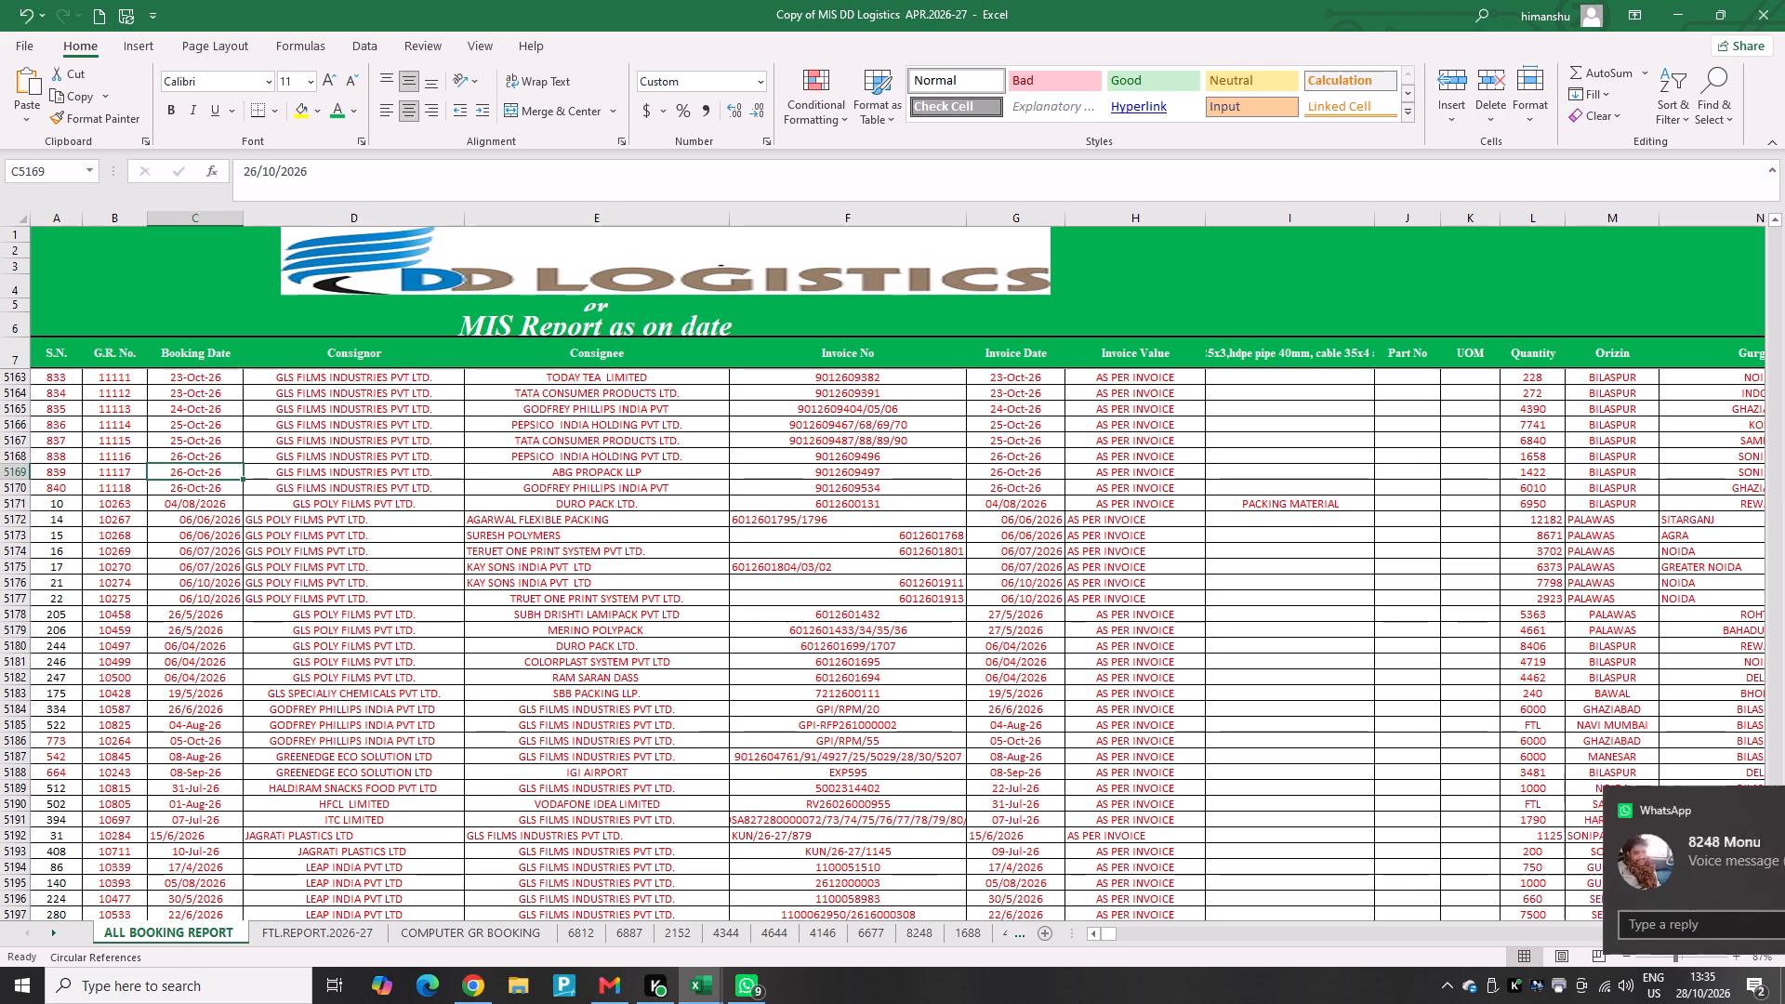
key(Up)
key(Up)
key(Up)
key(Up)
key(Up)
key(Up)
key(Up)
key(Up)
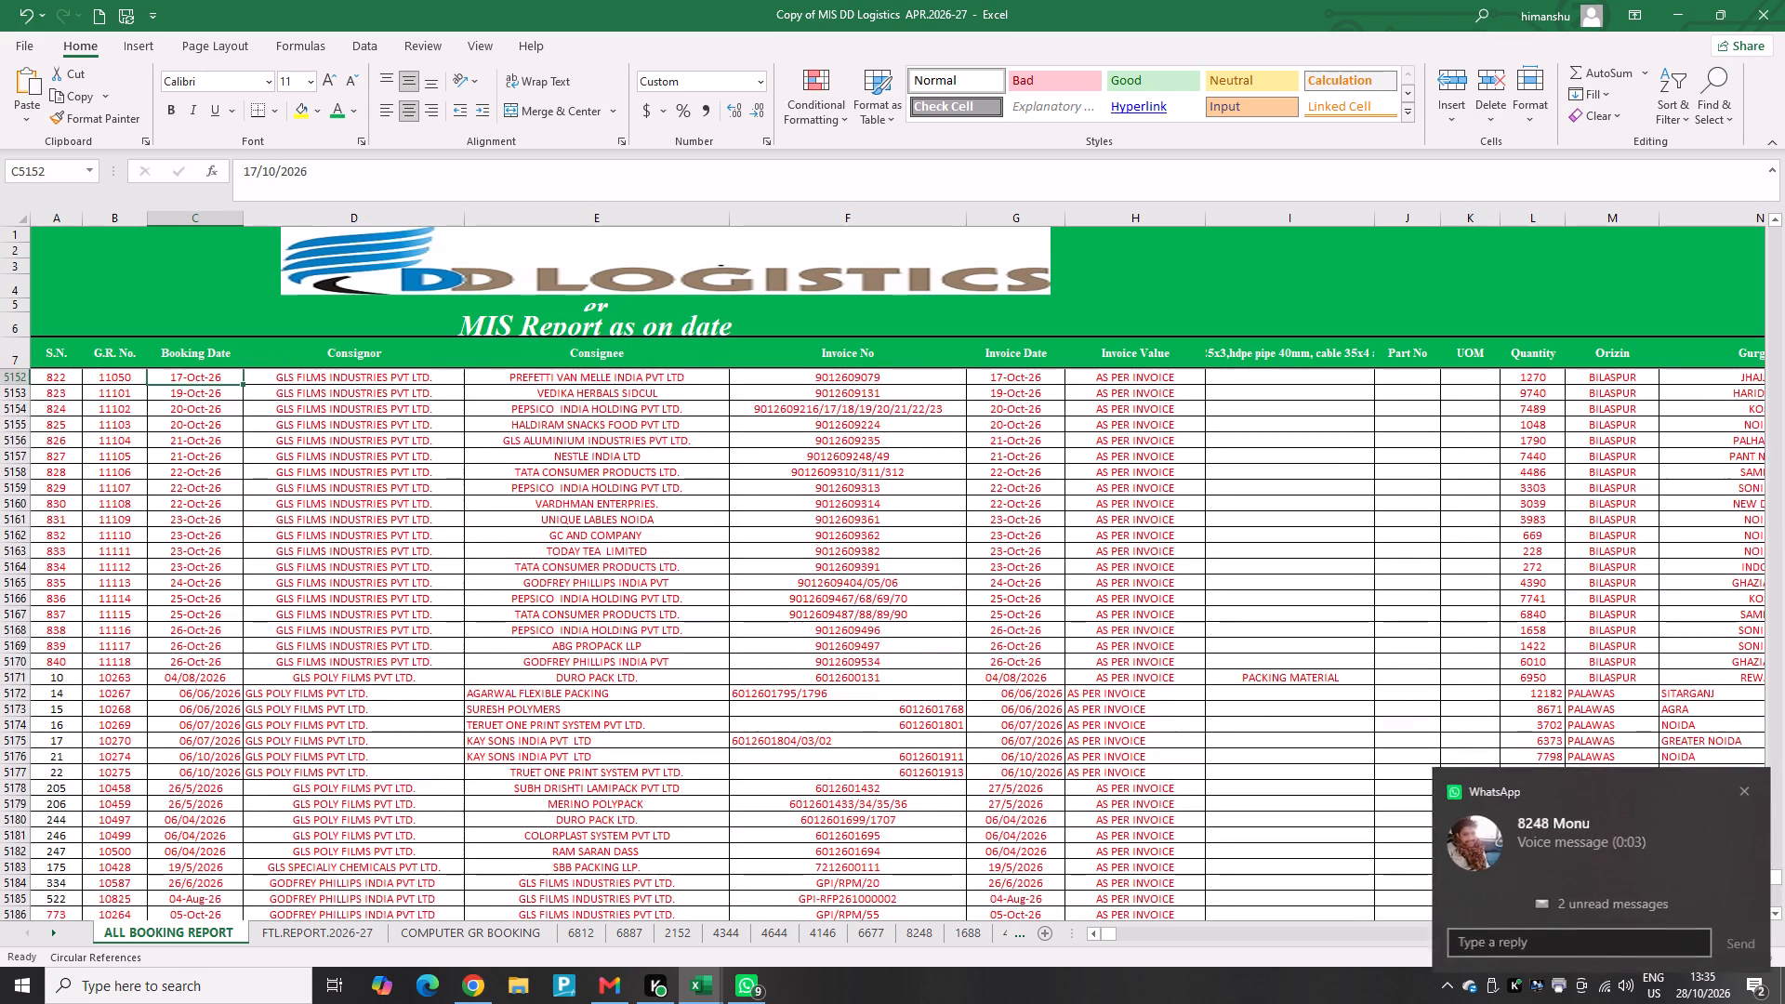
Check the GLS FILMS INDUSTRIES bookings down to row 5174 and return to the last one, G.R. No. 11118.
key(Down)
key(Down)
key(Down)
key(Down)
key(Down)
key(Down)
key(Down)
key(Down)
key(Down)
key(Down)
key(Down)
key(Down)
key(Down)
key(Down)
key(Down)
key(Down)
key(Down)
key(Down)
key(Down)
key(Down)
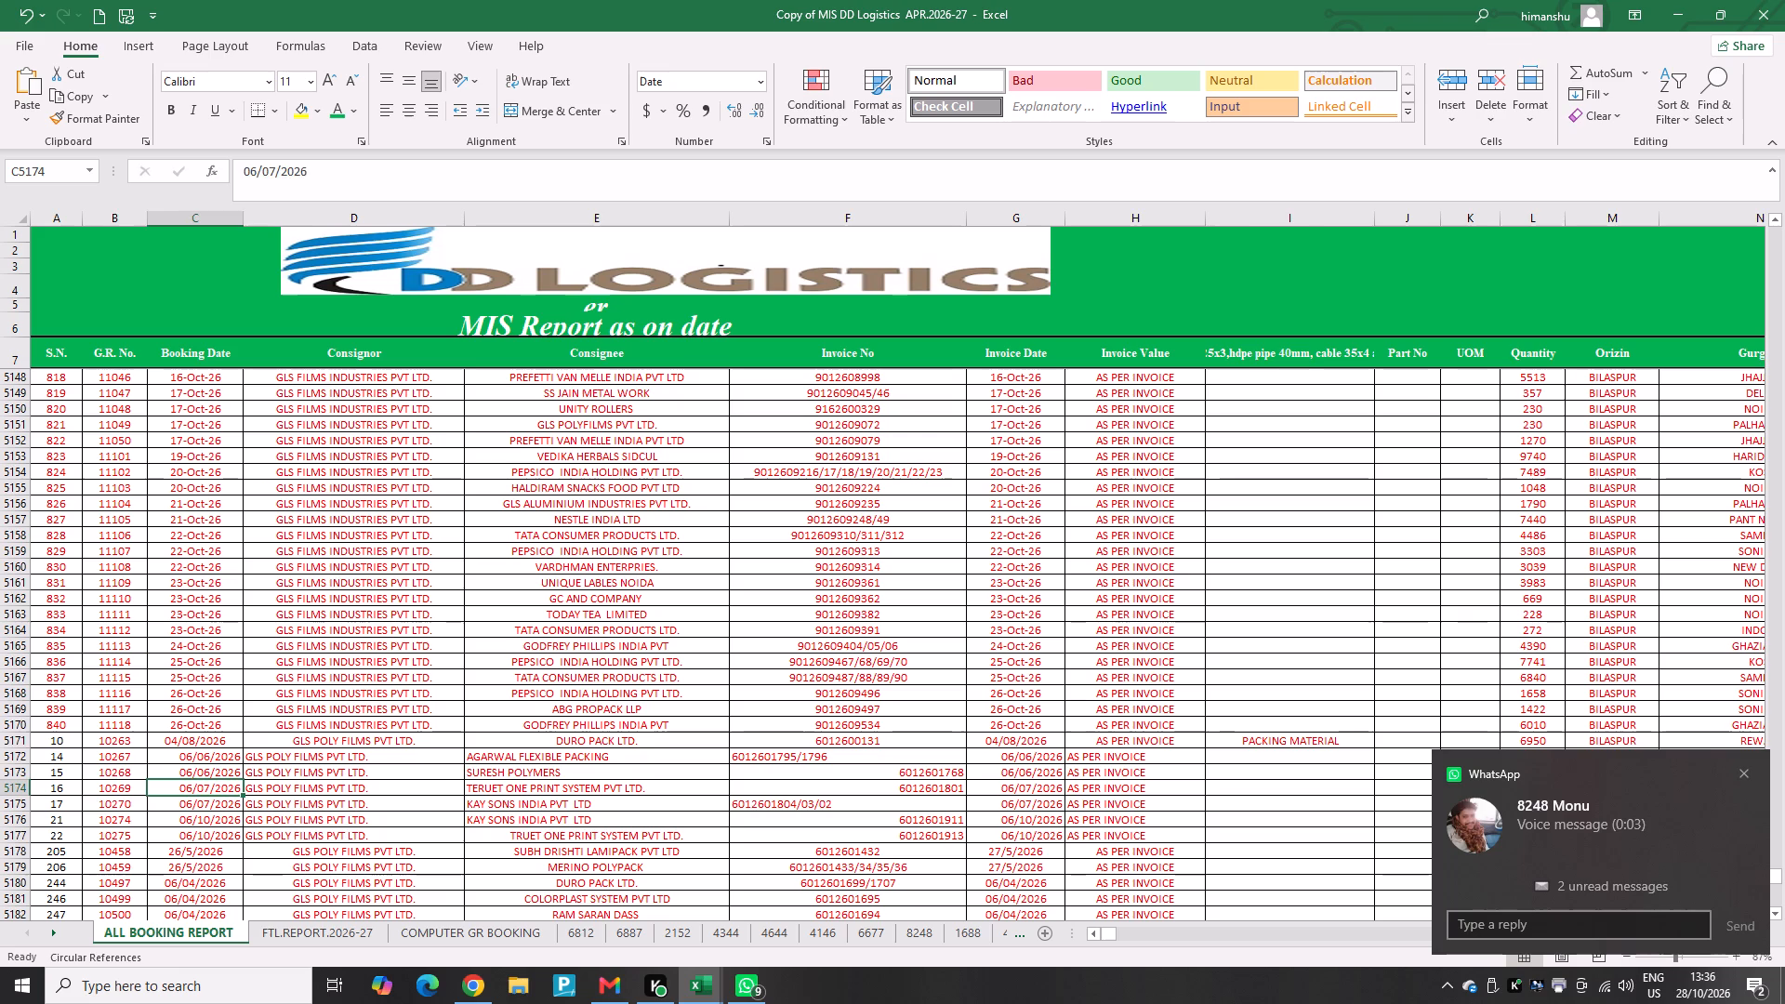
key(Left)
key(Up)
key(Up)
key(Up)
key(Up)
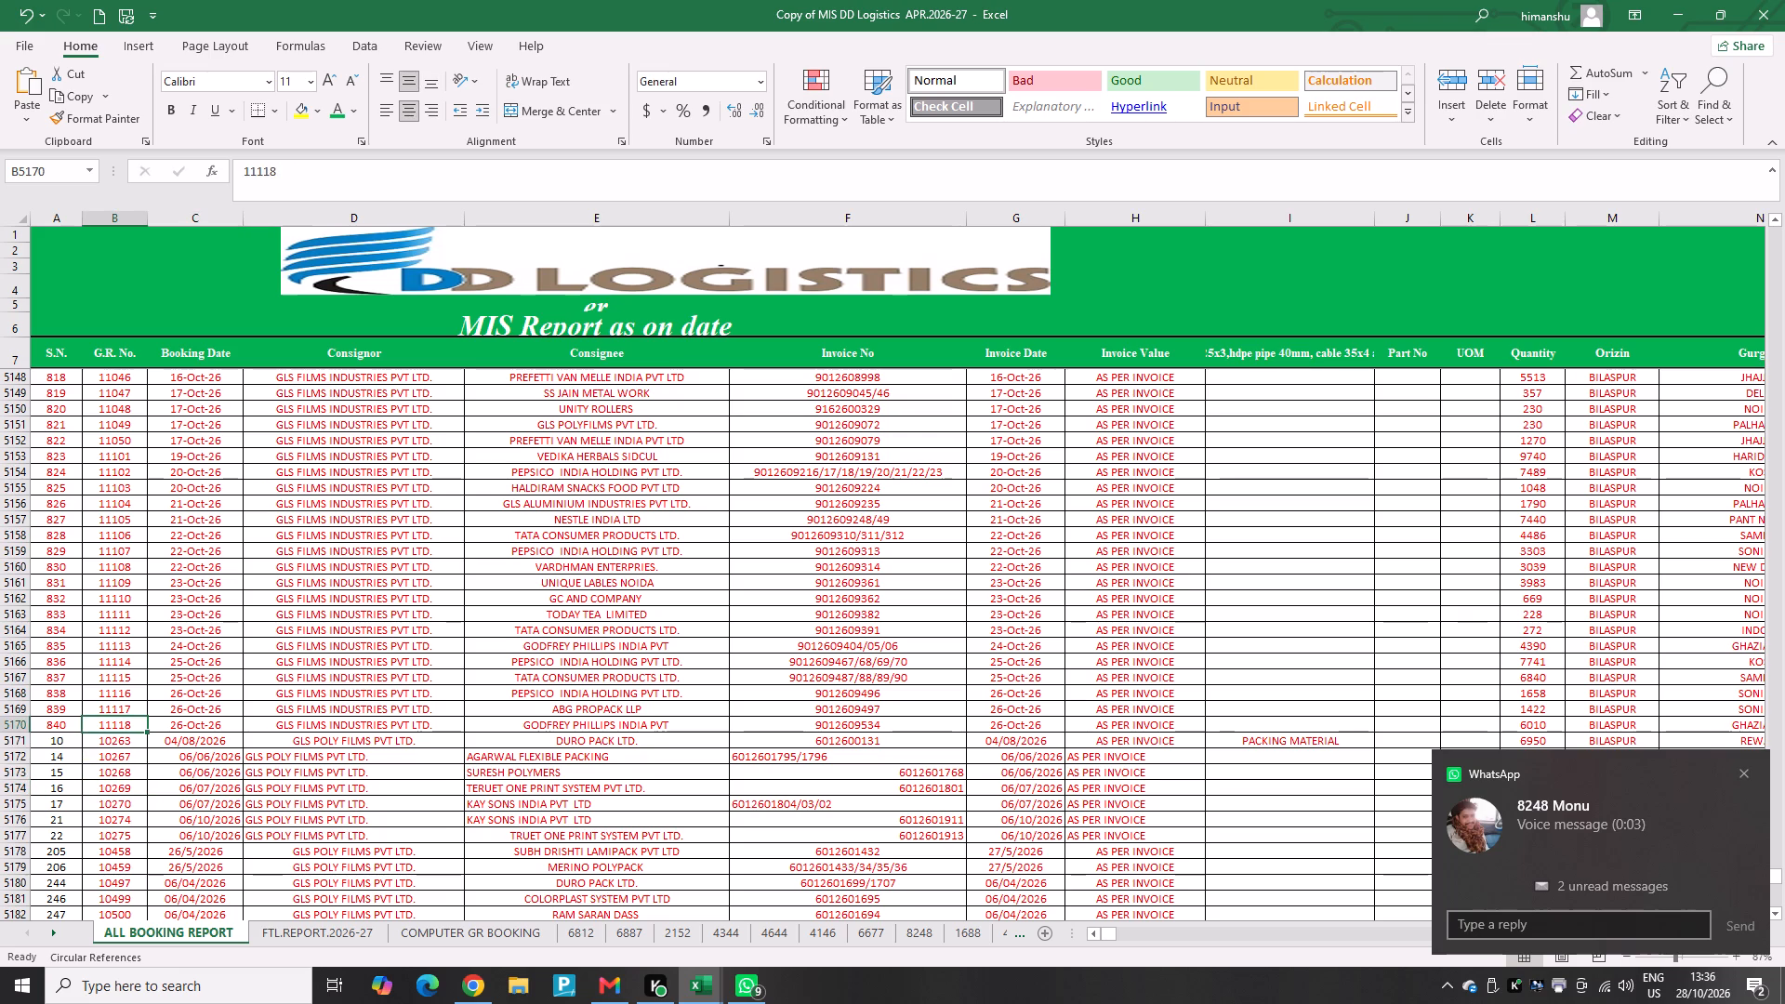
Close the Copy of MIS DD Logistics workbook without saving its changes.
click(1784, 0)
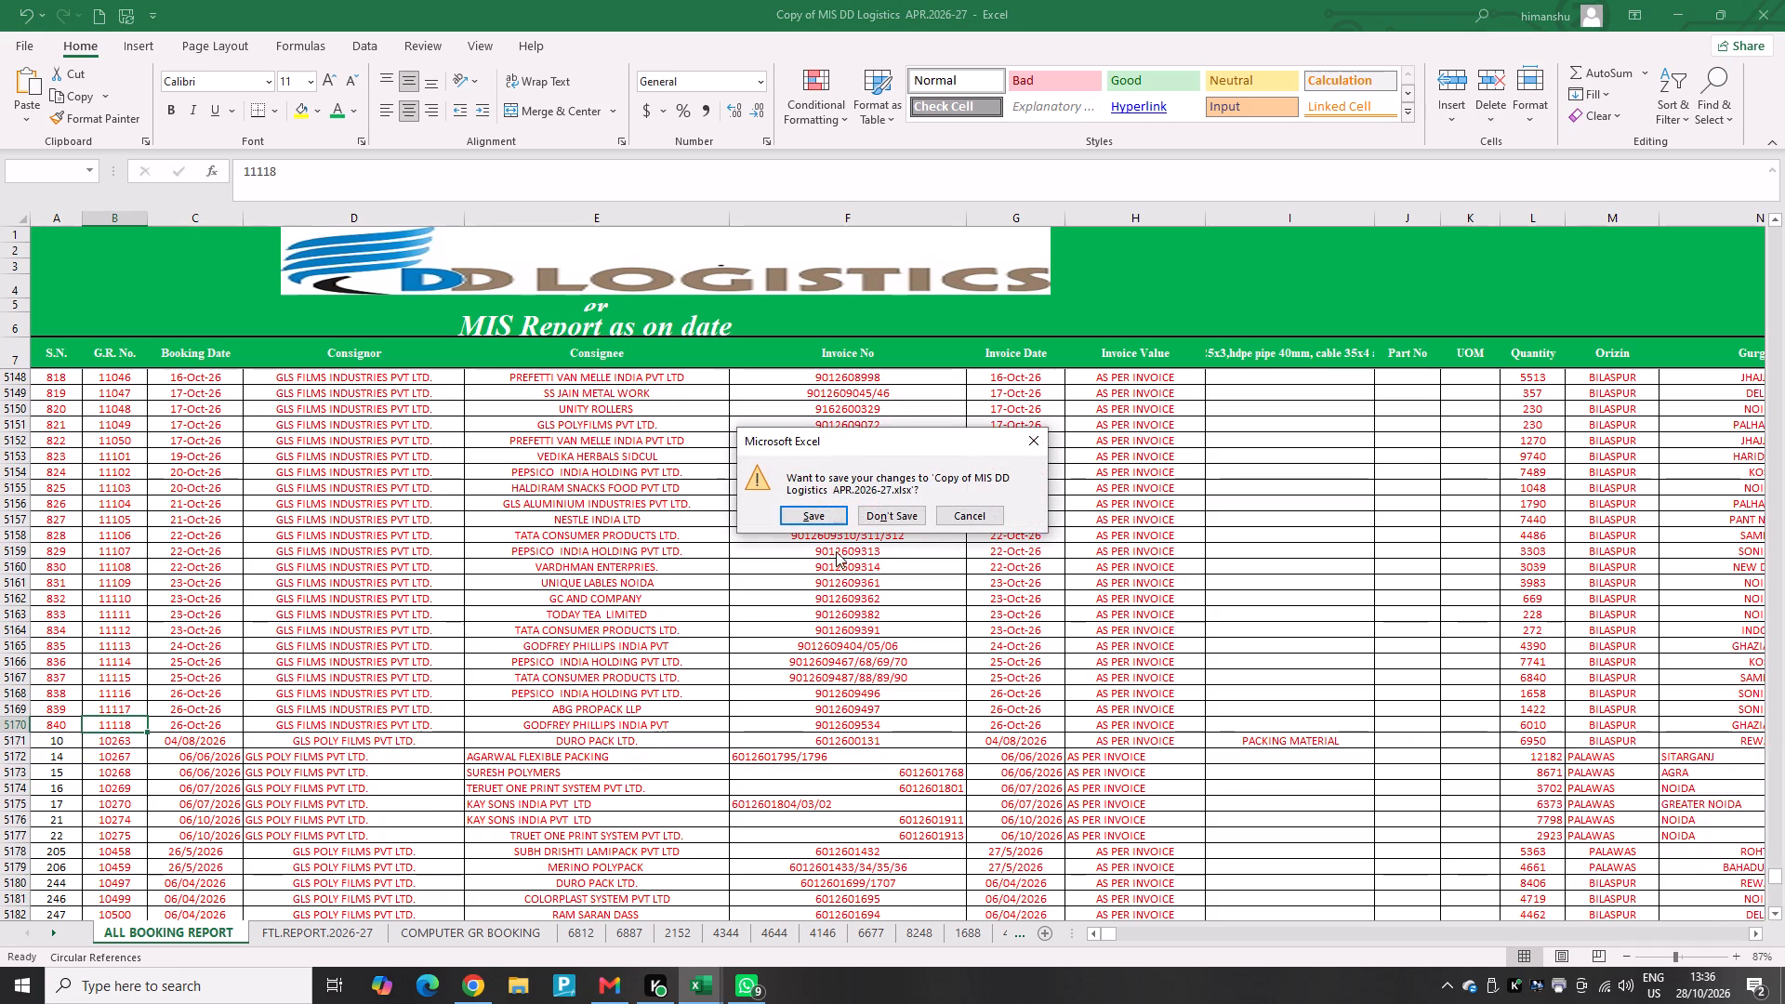
click(904, 513)
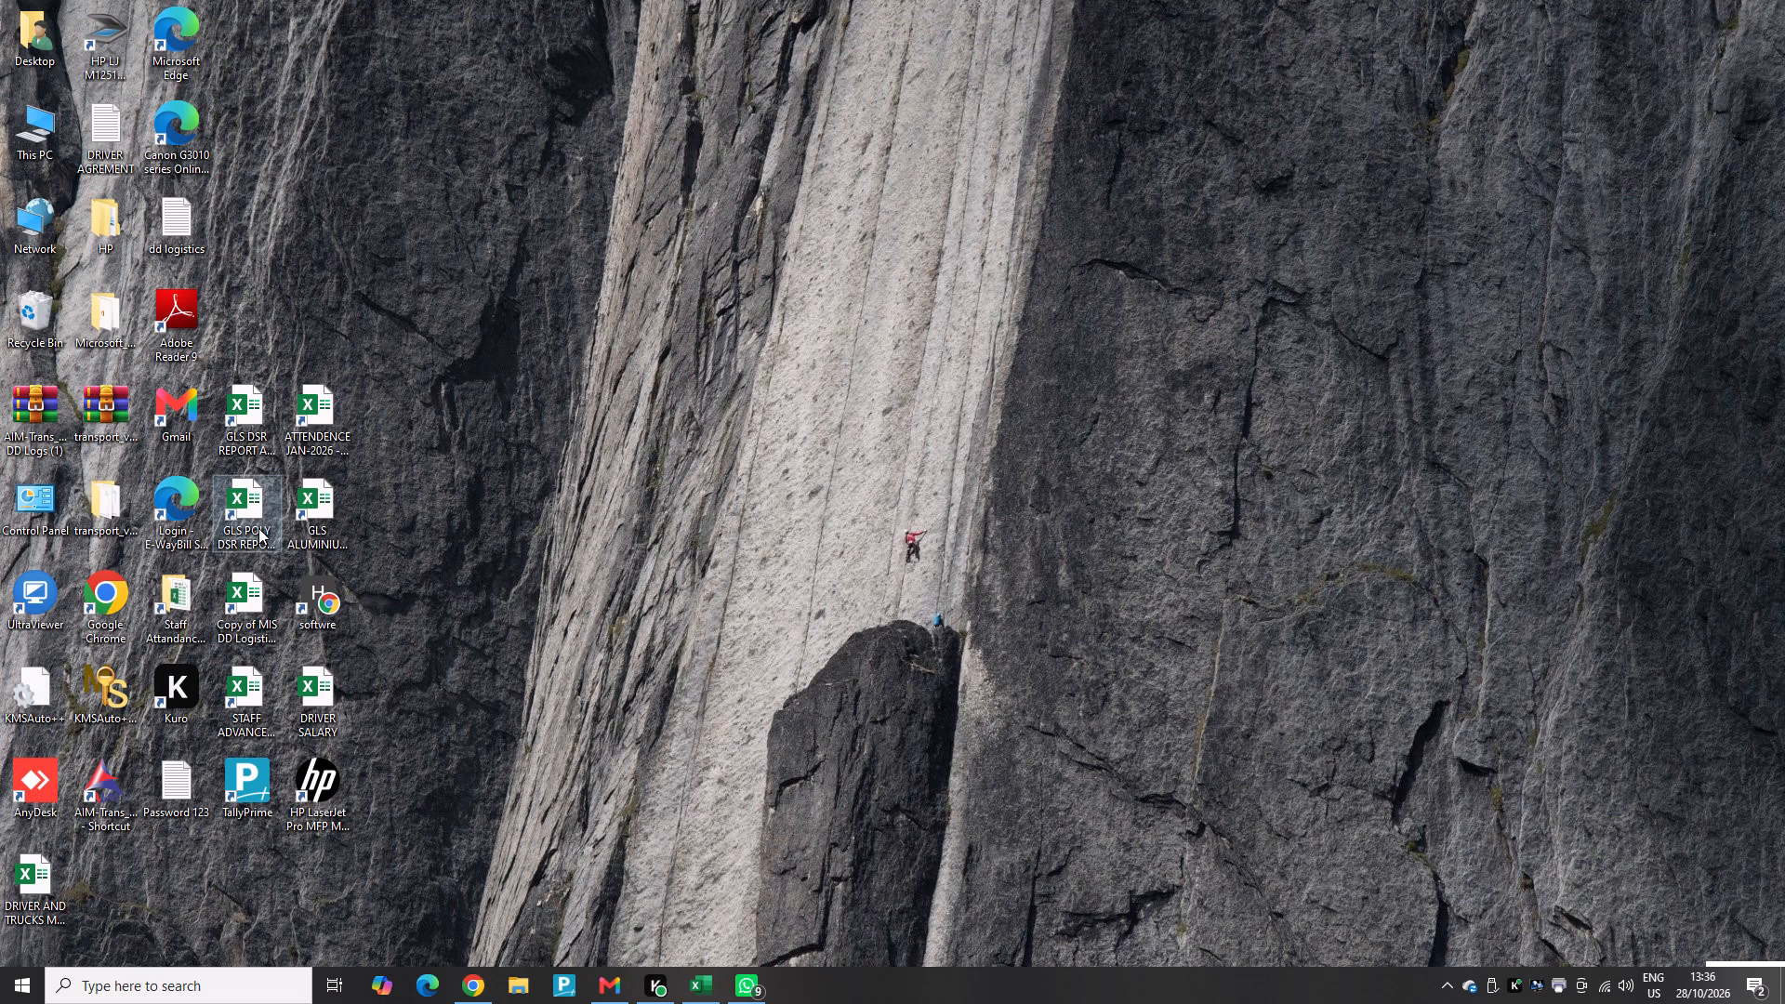
Reopen the Copy of MIS DD Logistics workbook from the desktop.
triple_click(265, 605)
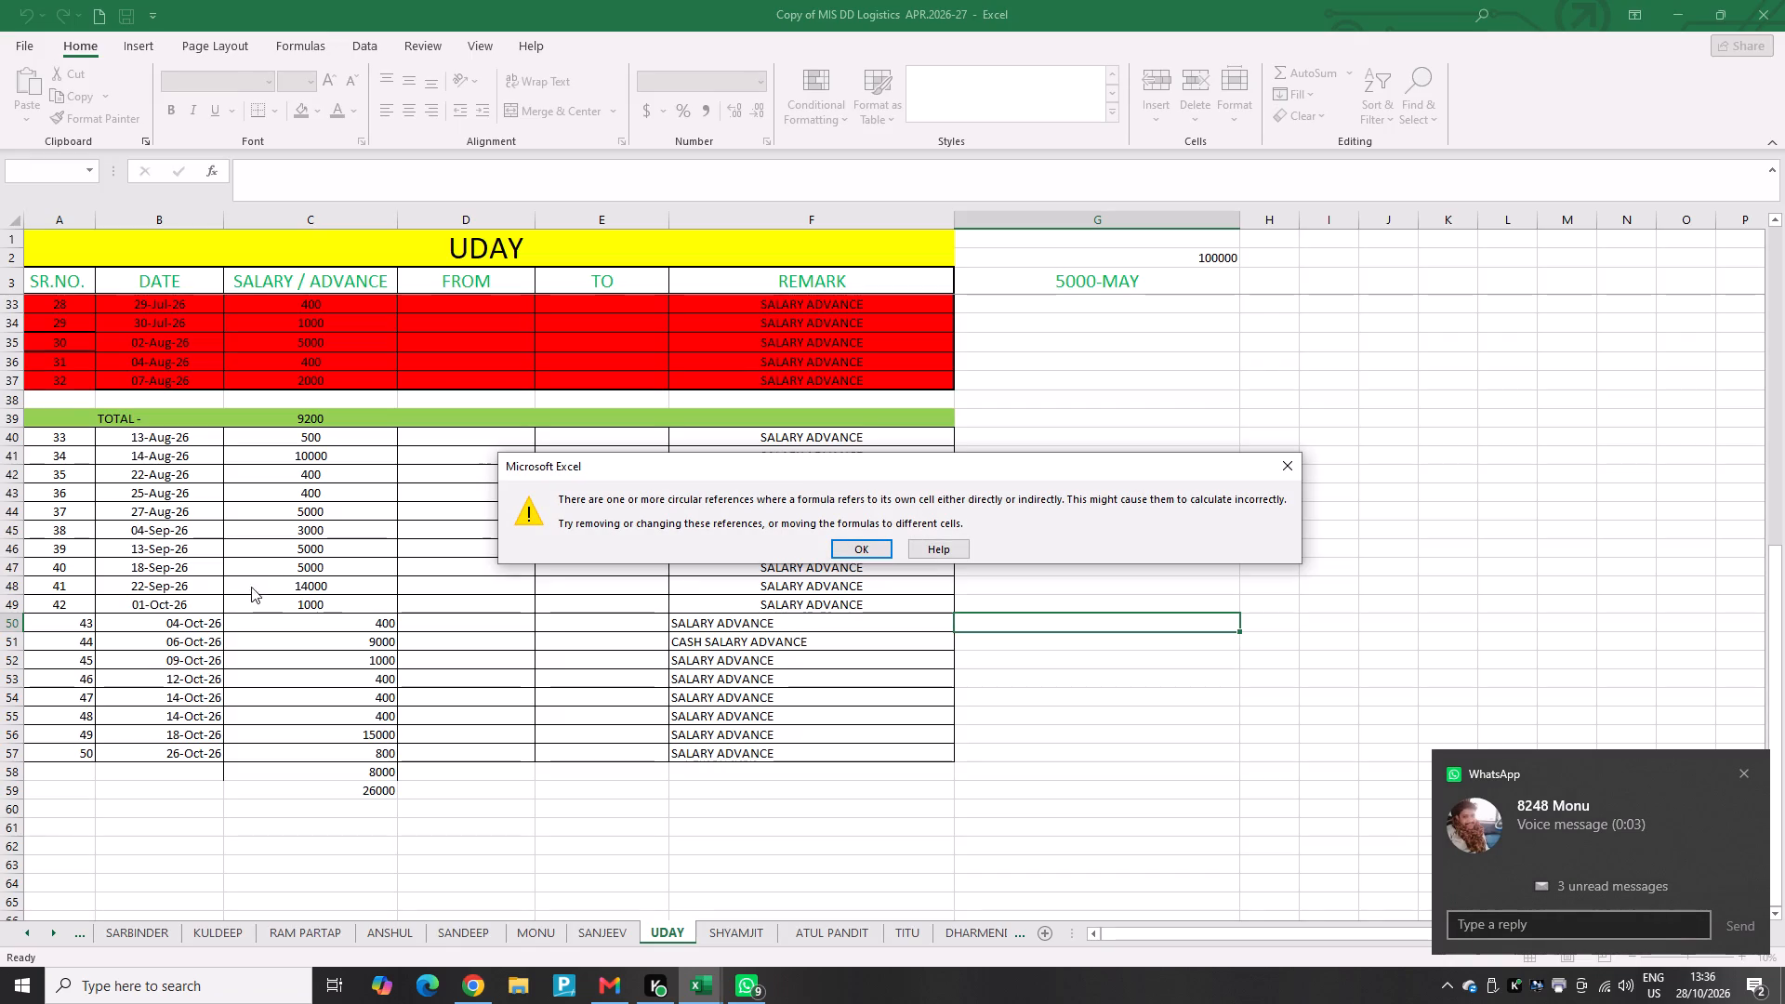
click(865, 559)
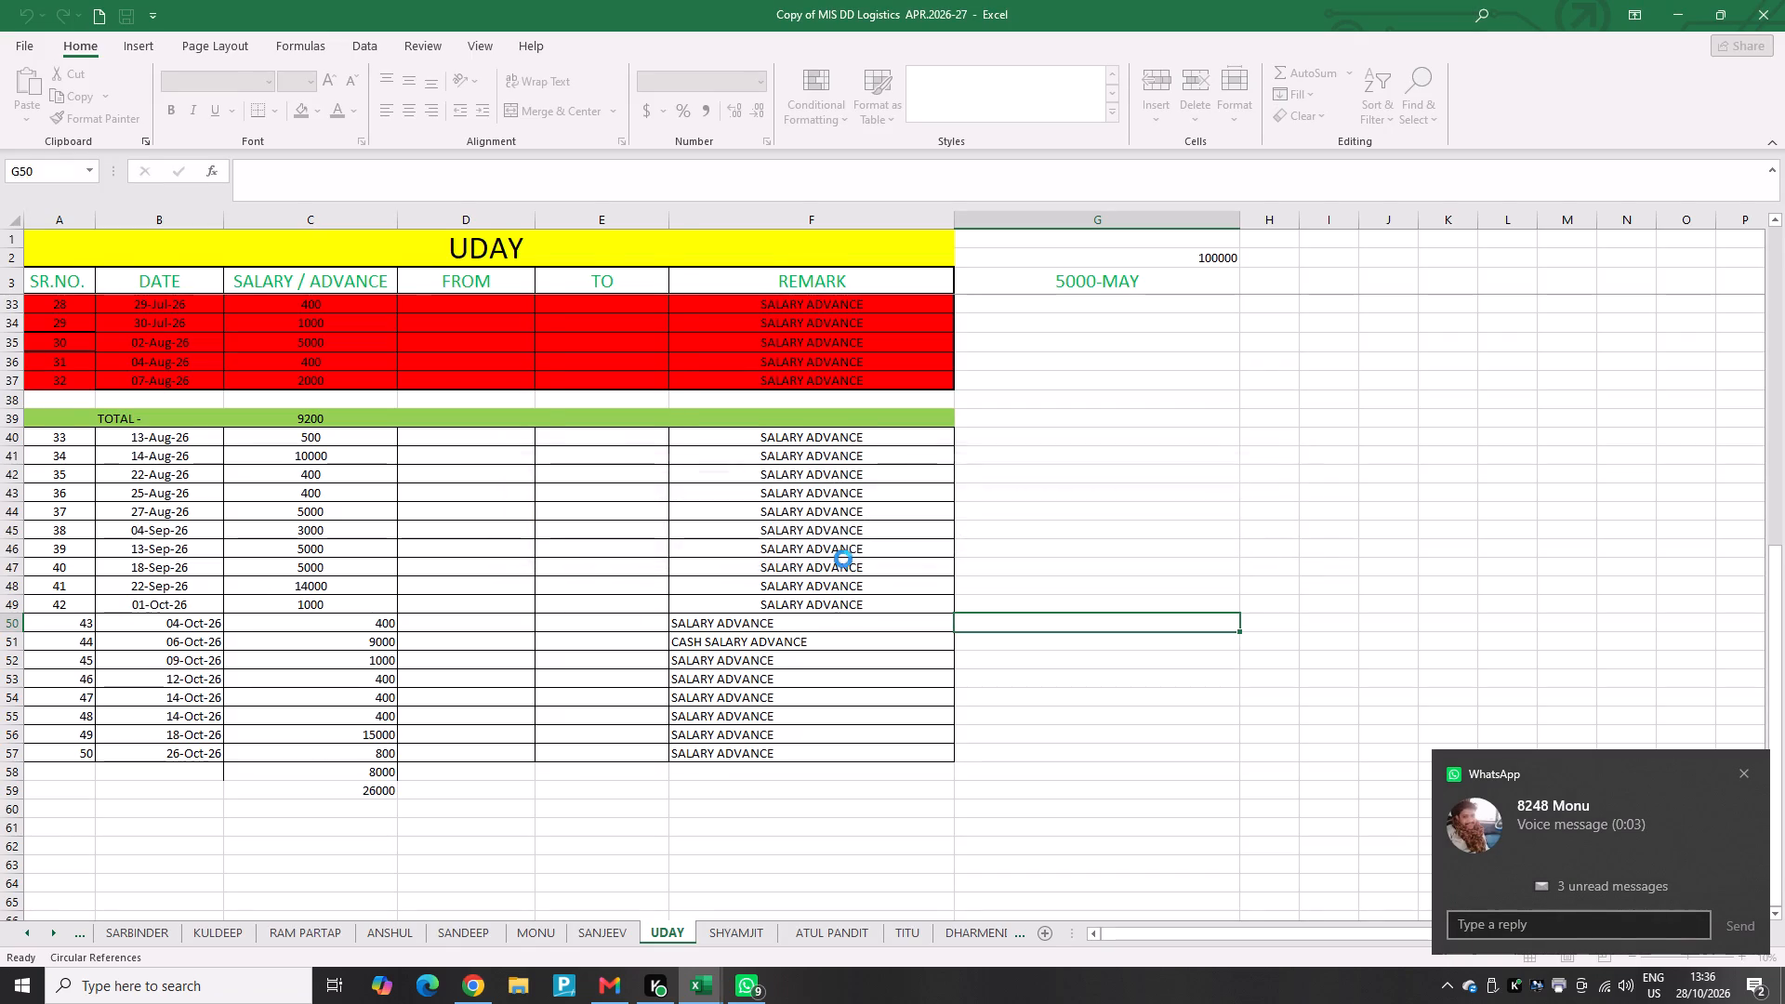
click(31, 935)
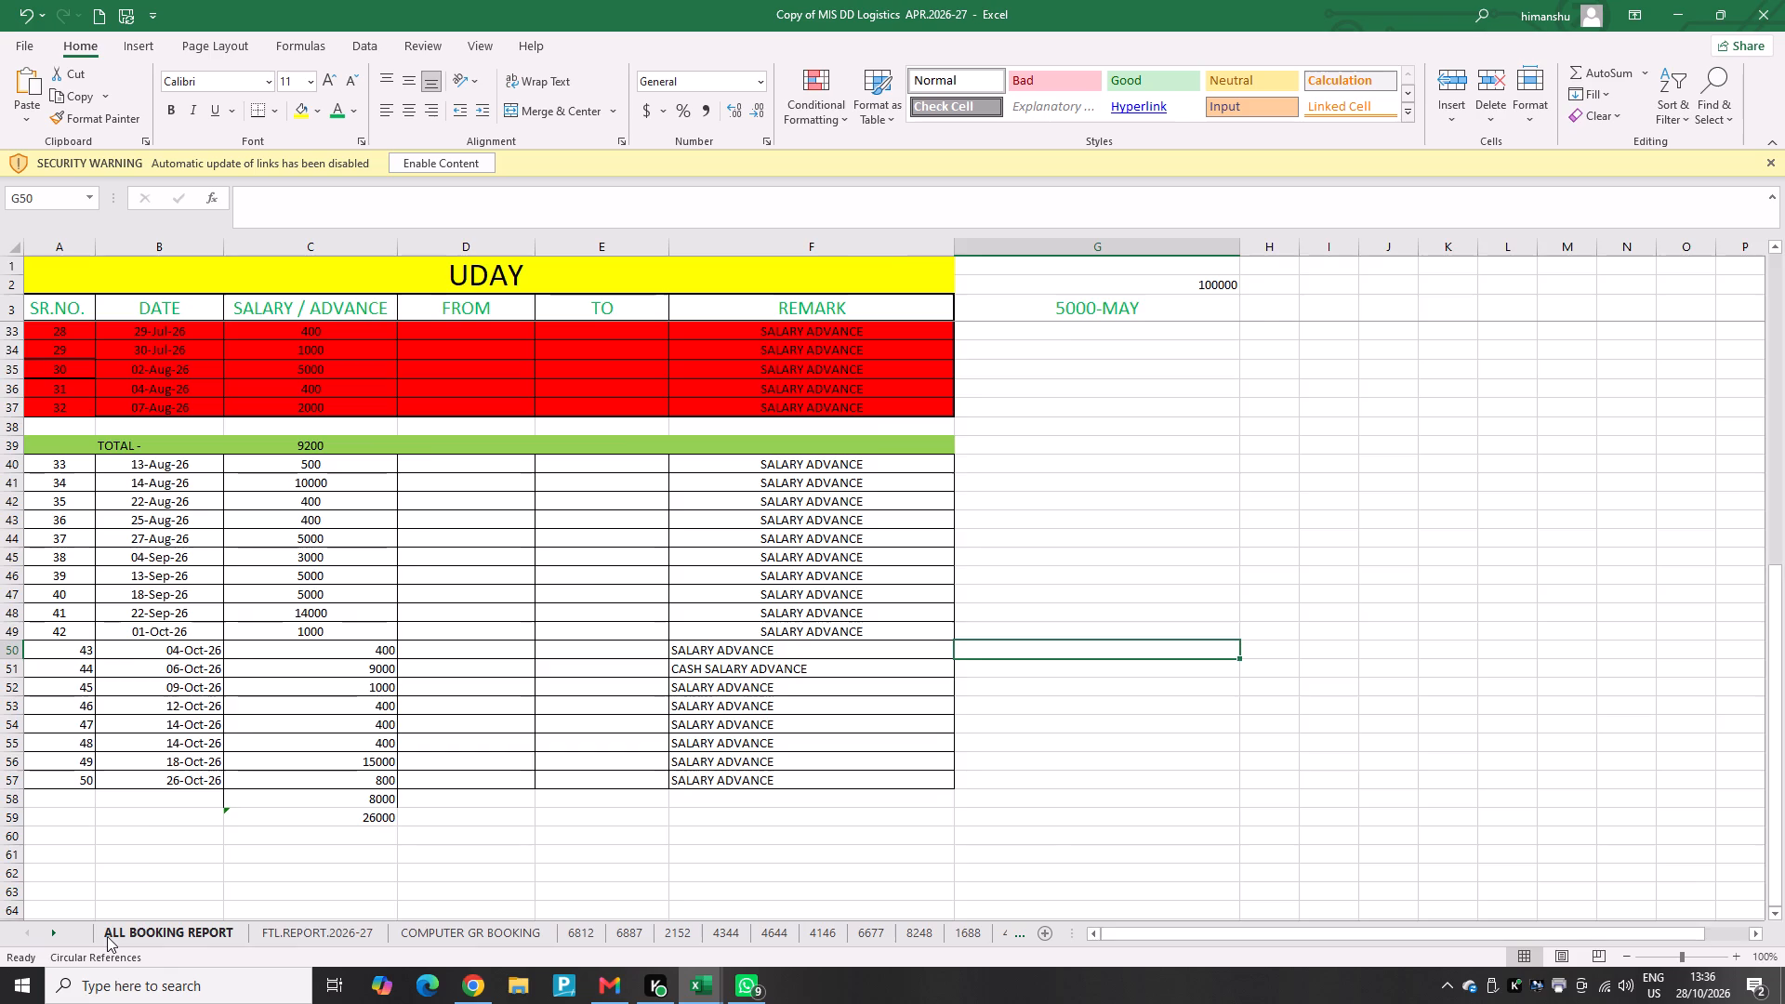
click(108, 936)
click(194, 617)
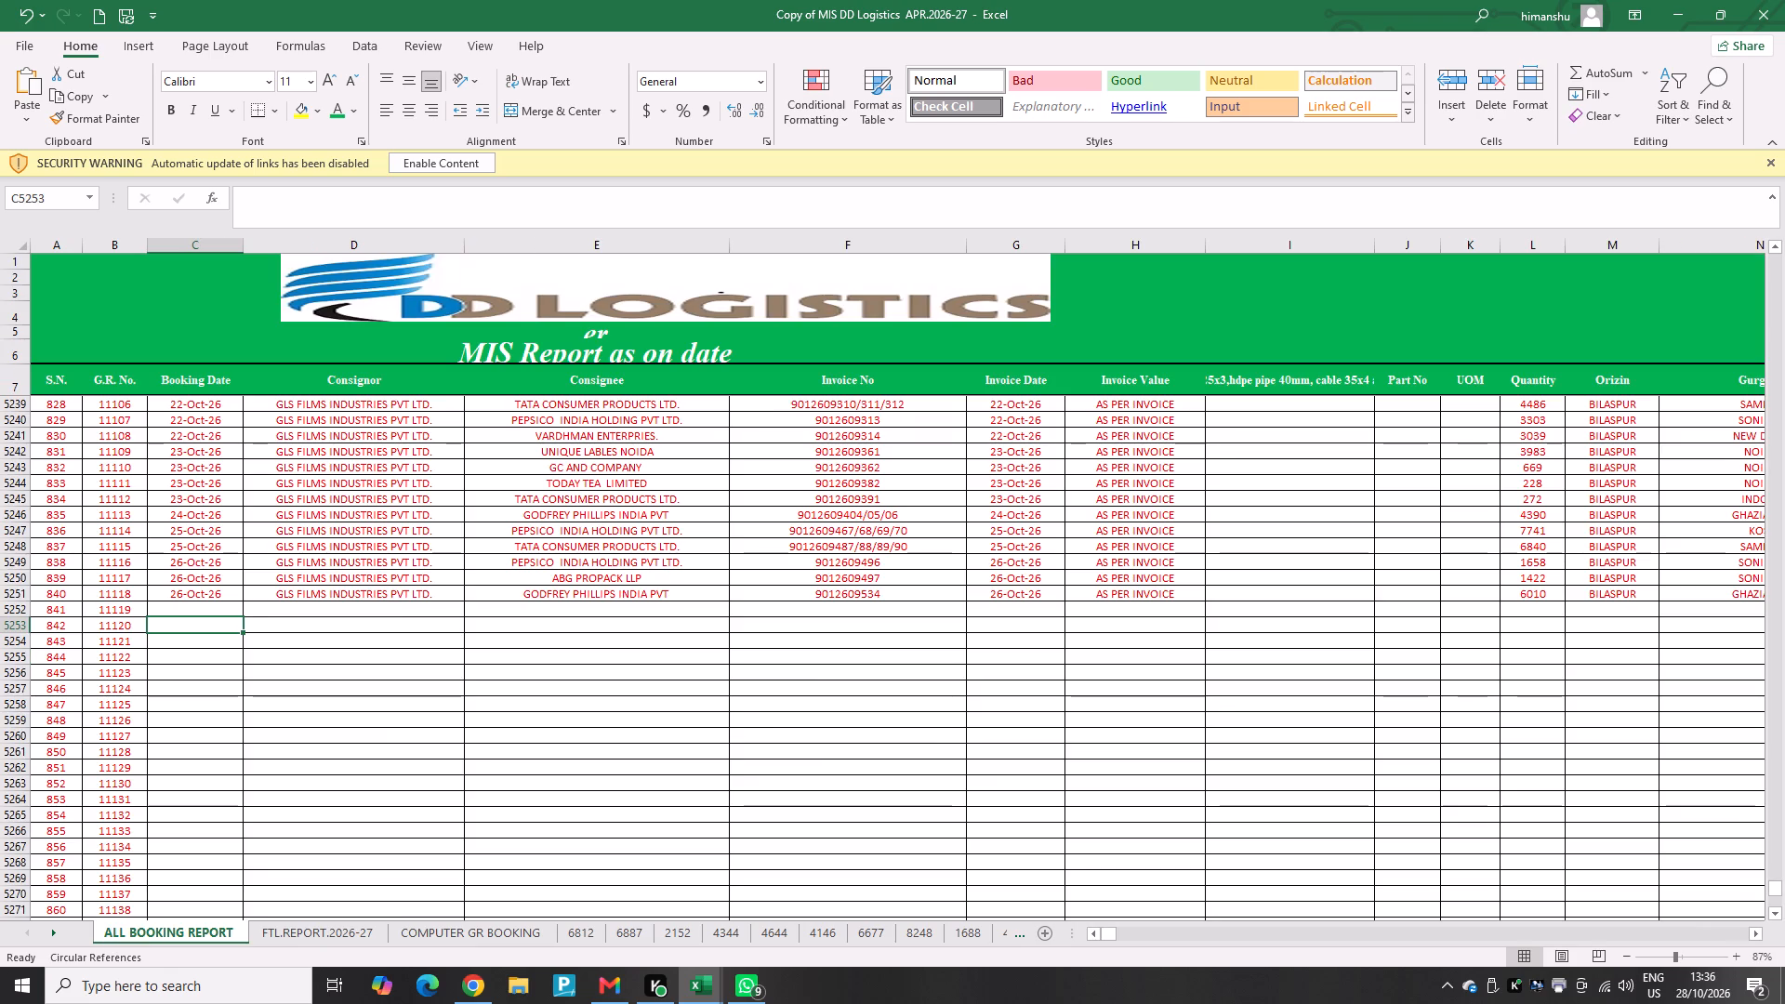
click(218, 609)
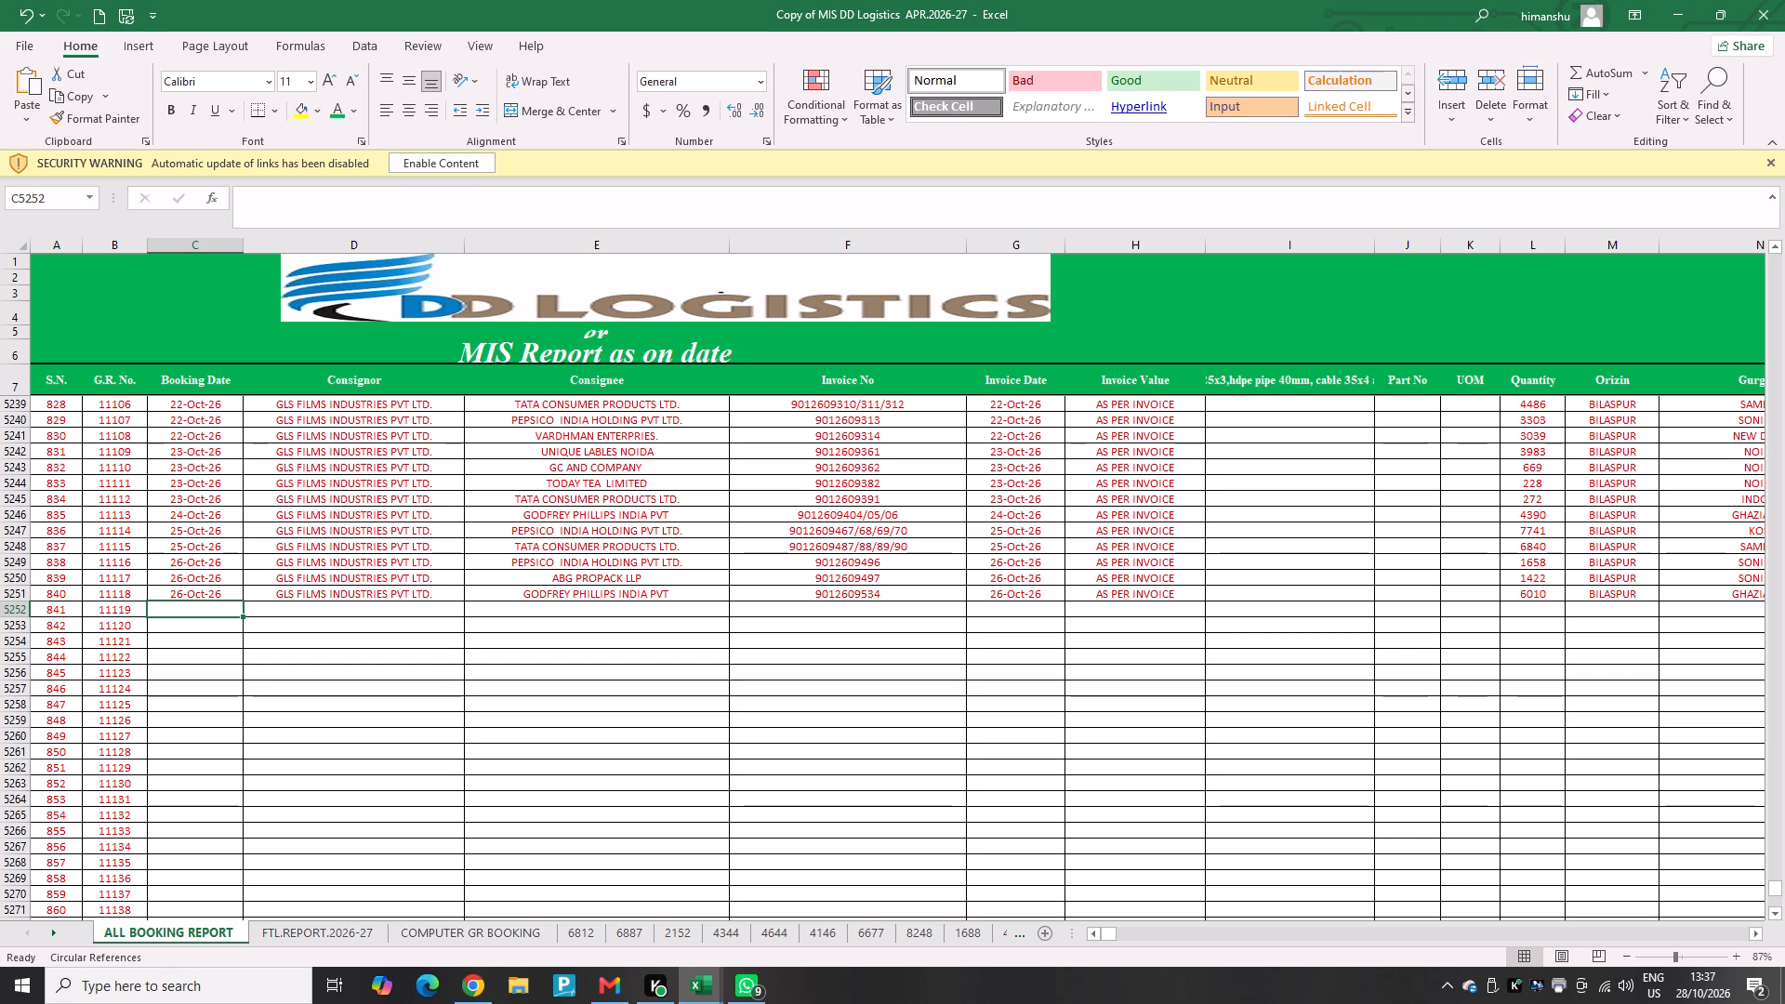
Start the booking for G.R. 11119 with date 28-Oct-26, consignor GLS FILMS INDUSTRIES PVT LTD. and consignee DHARAMAPAL SATYPAL FOOD LTD.
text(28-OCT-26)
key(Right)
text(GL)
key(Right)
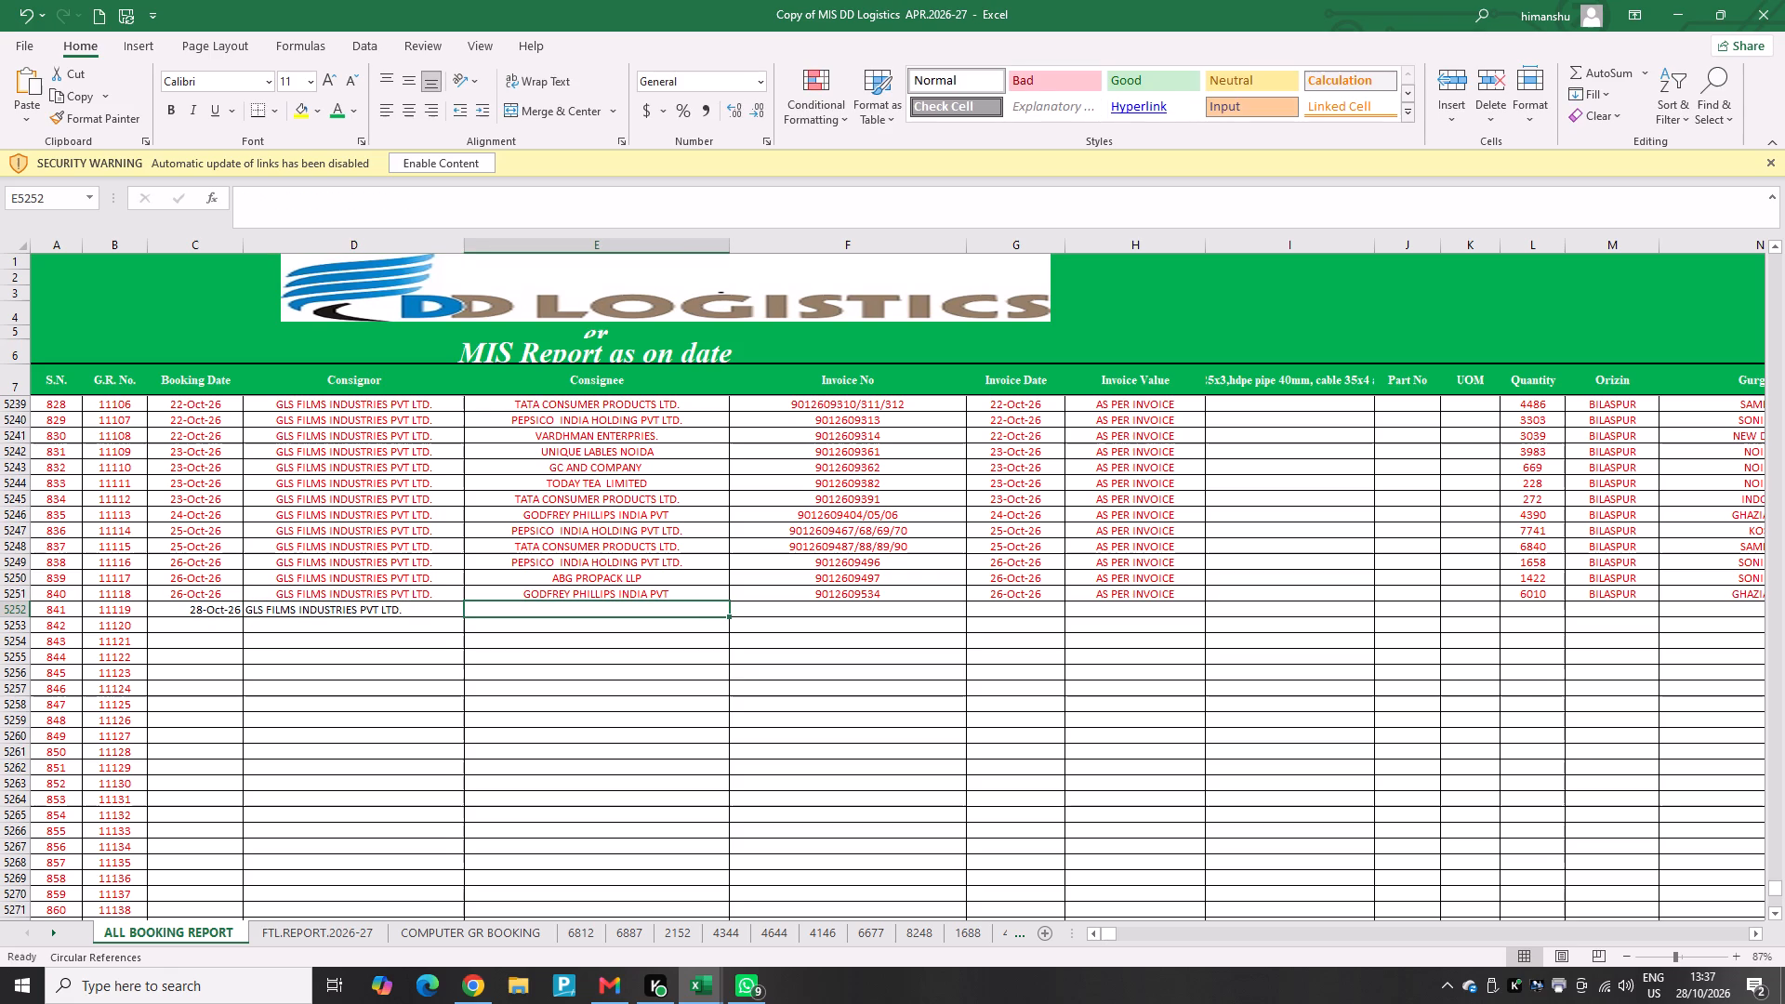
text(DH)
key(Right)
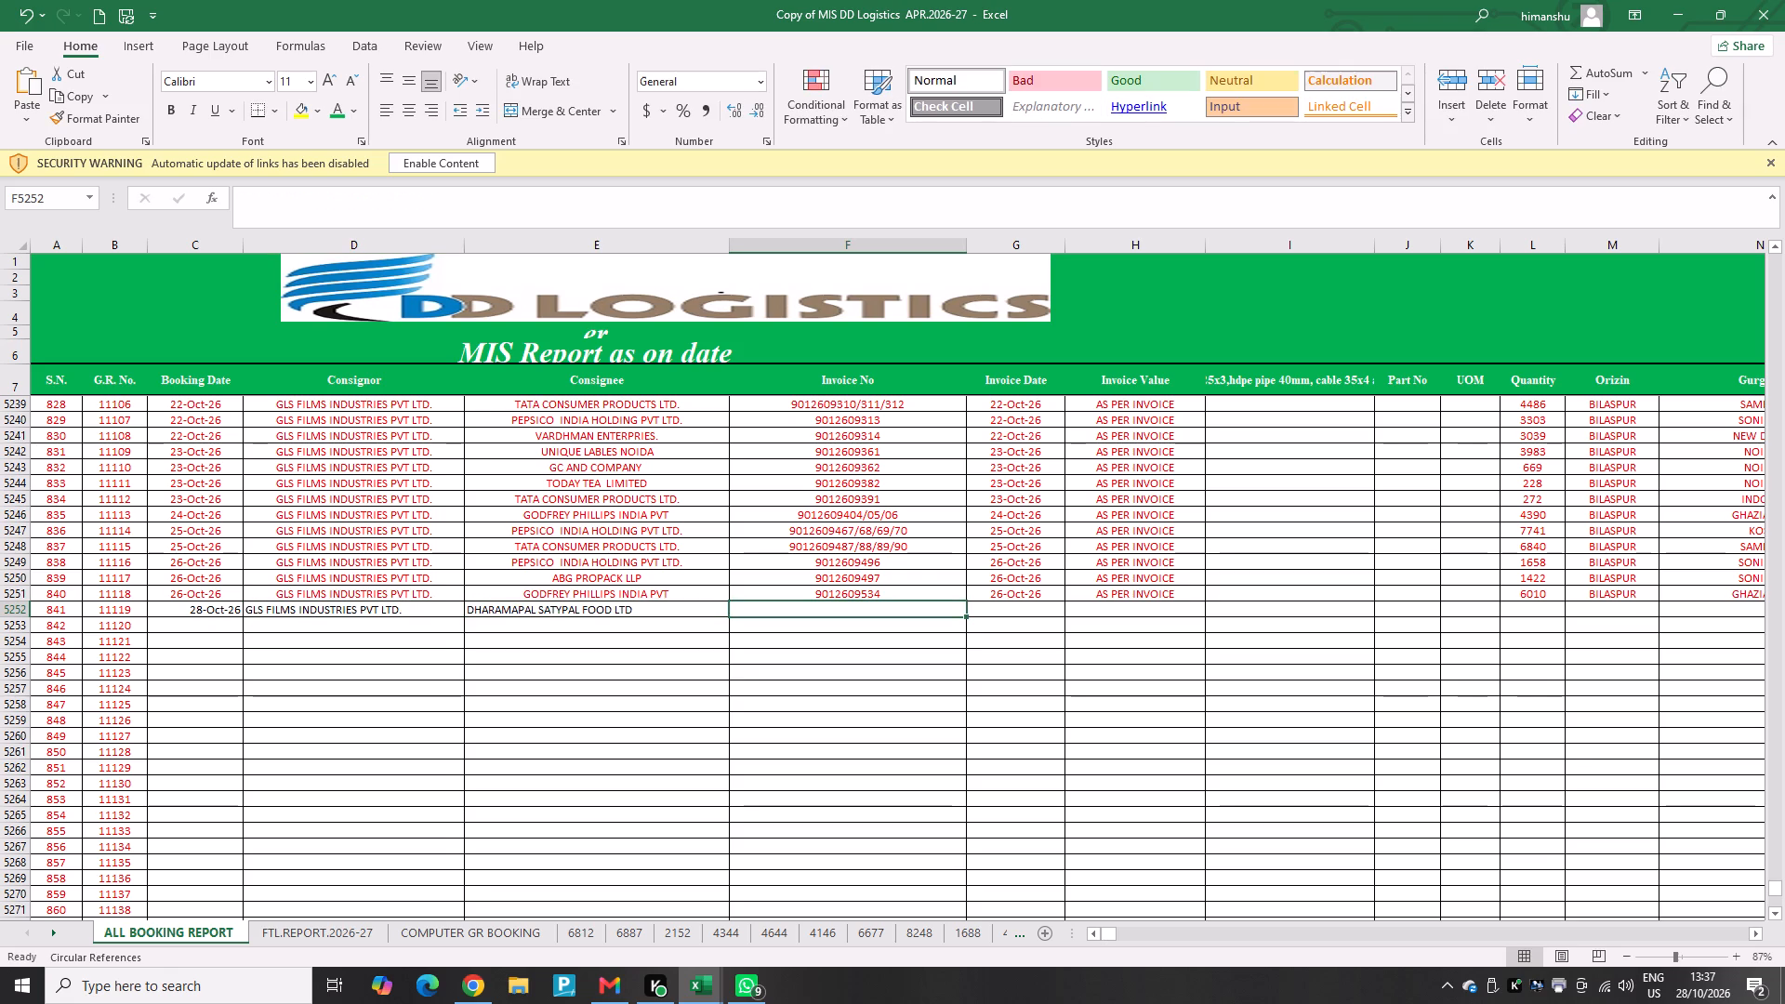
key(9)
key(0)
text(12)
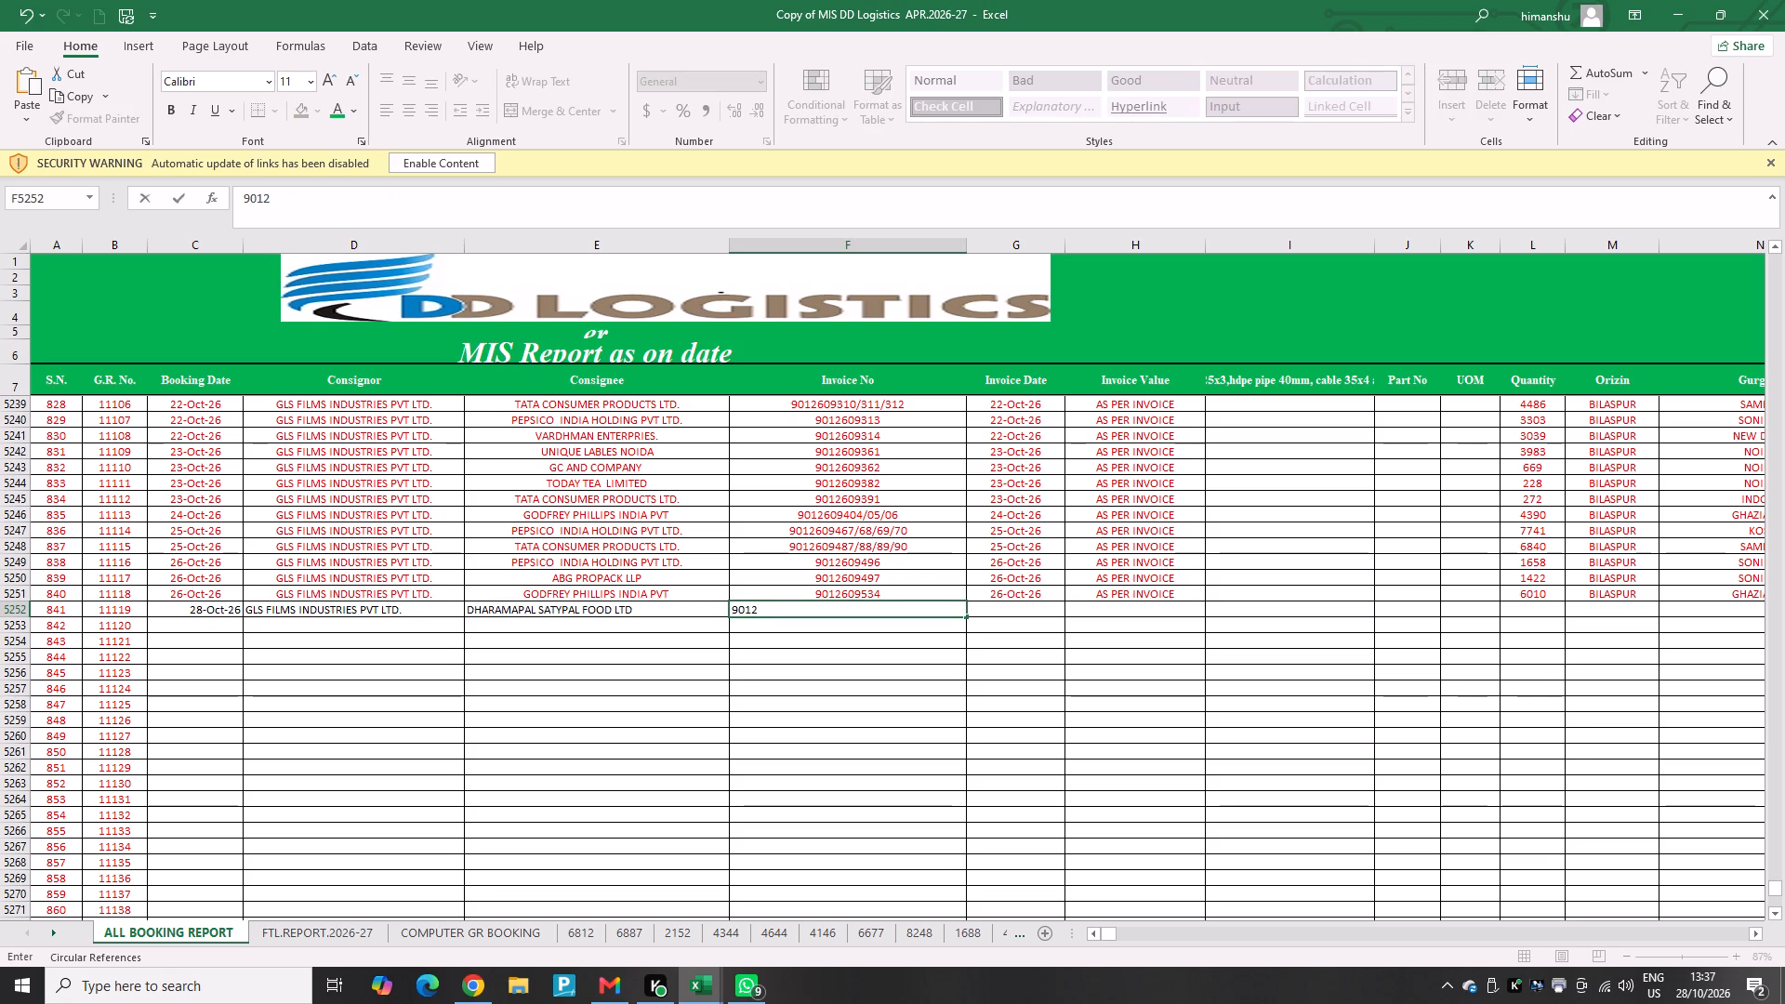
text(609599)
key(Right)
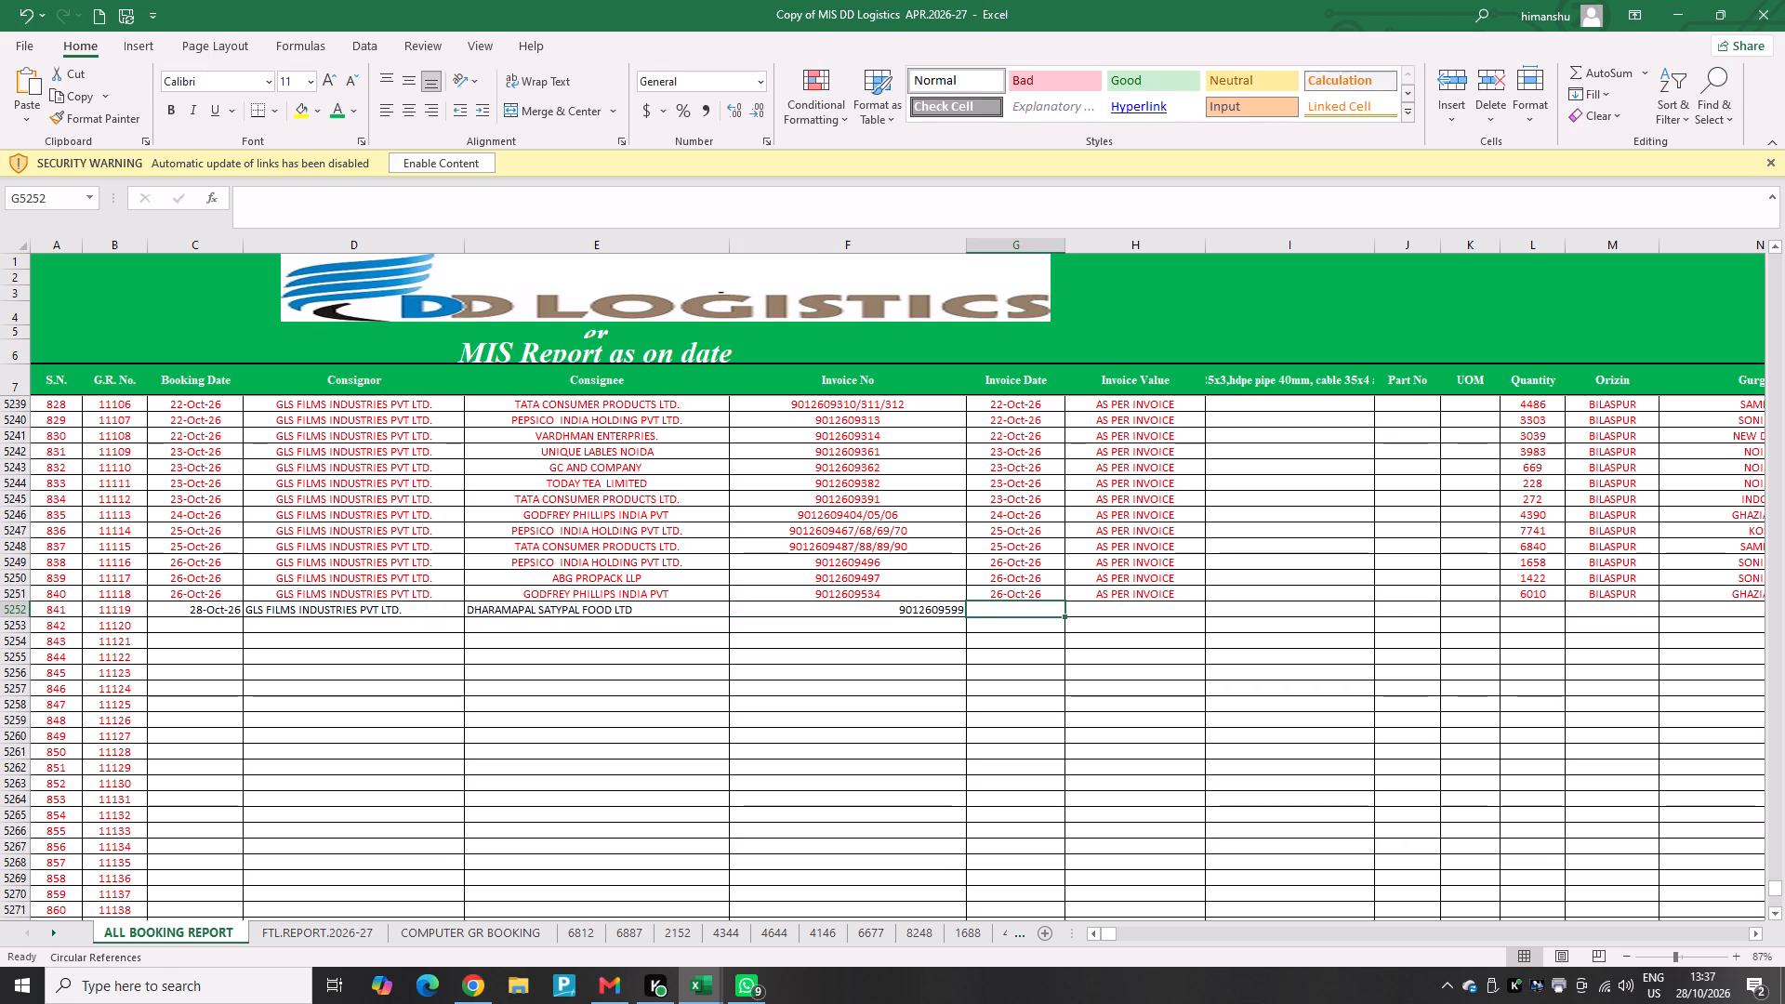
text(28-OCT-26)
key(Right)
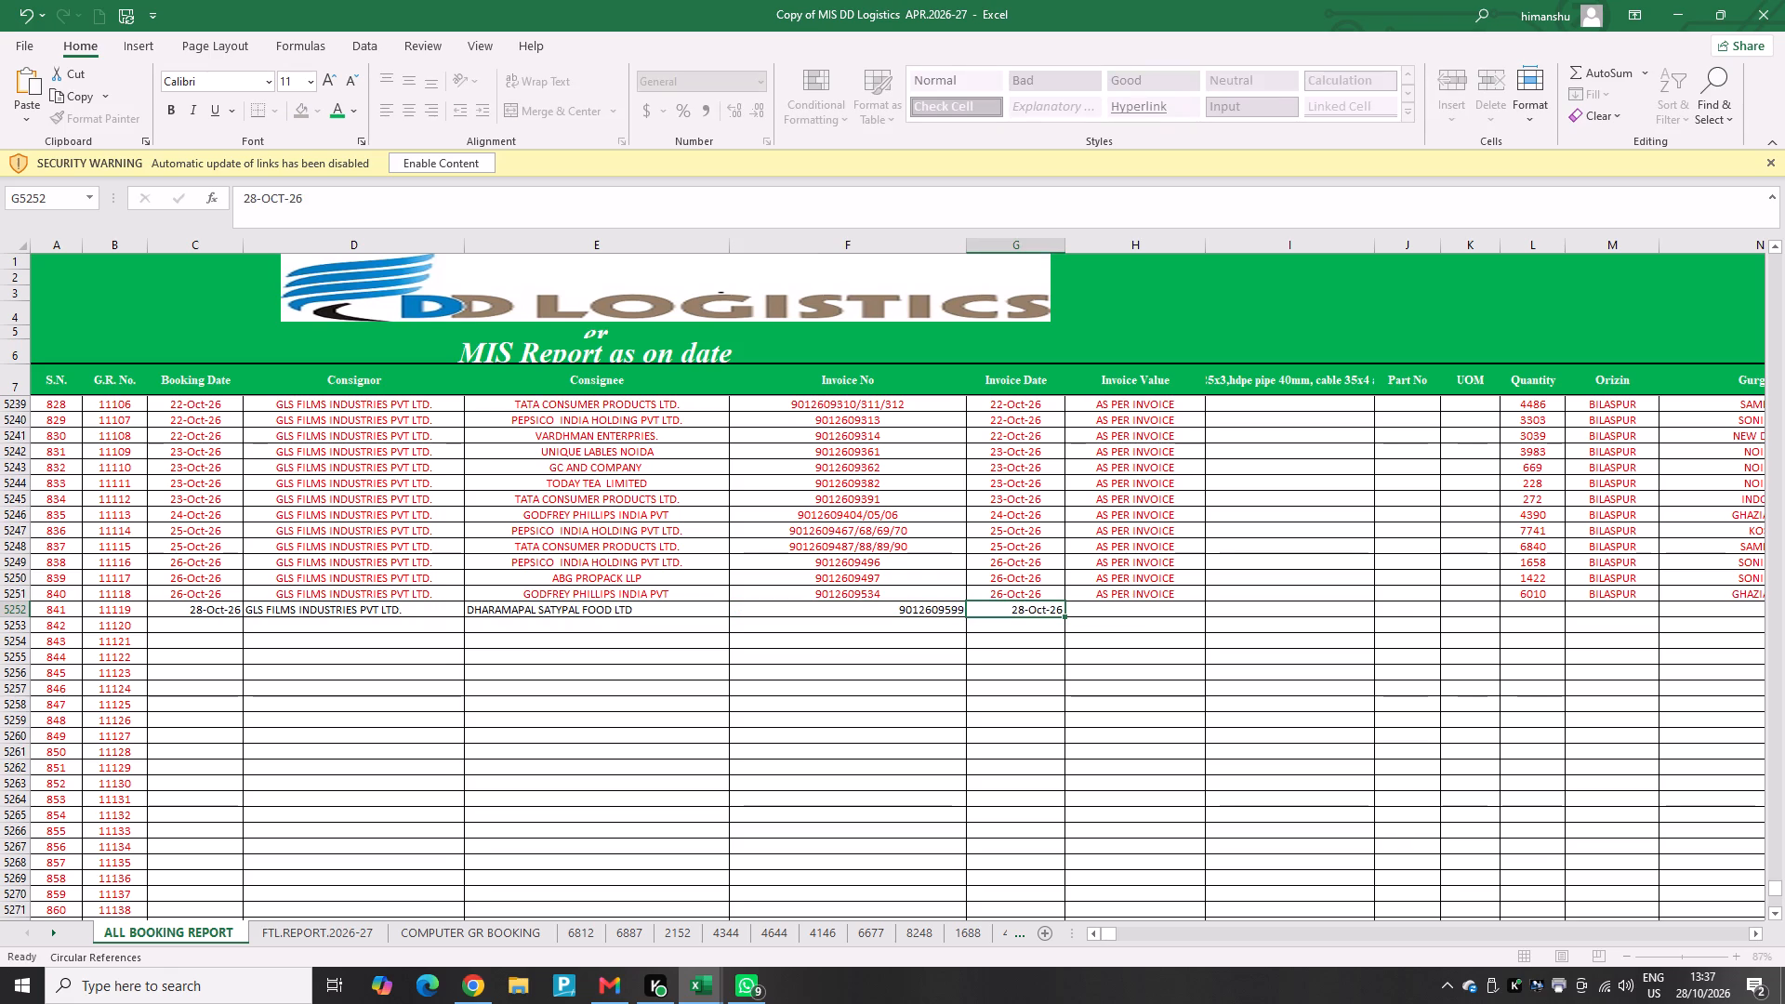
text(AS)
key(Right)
Enter quantity 554, origin BILASPUR and destination SONIPAT for the G.R. 11119 booking.
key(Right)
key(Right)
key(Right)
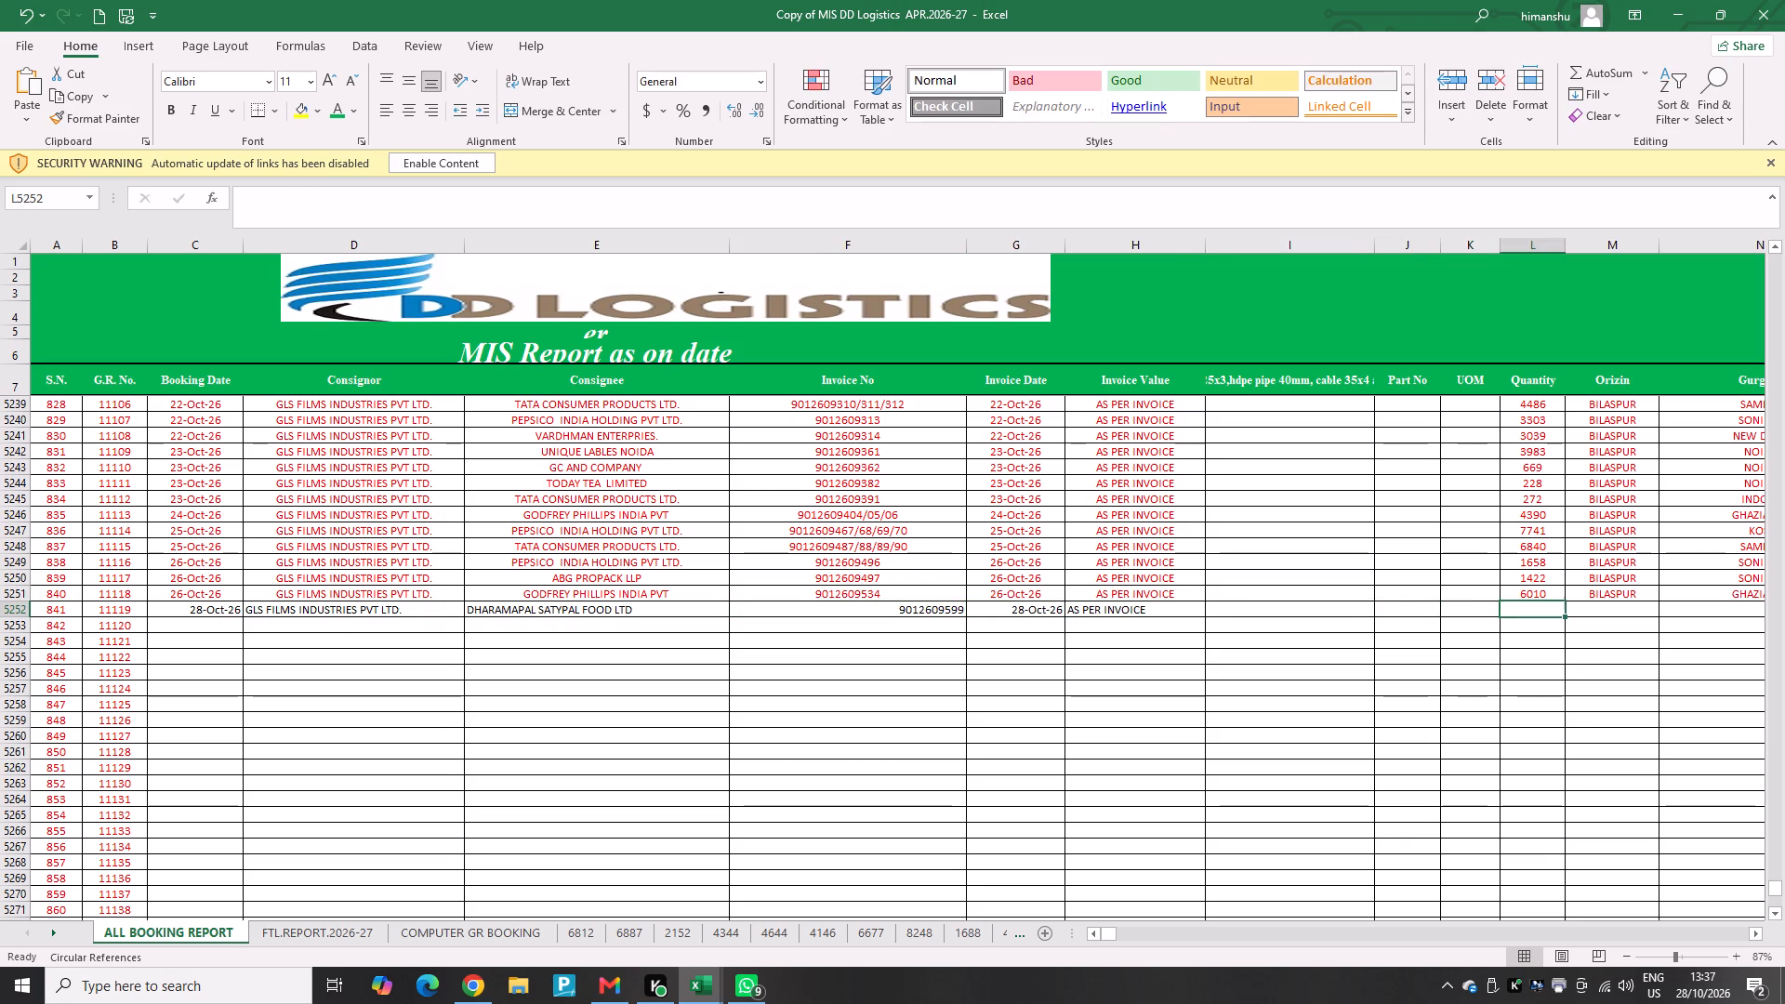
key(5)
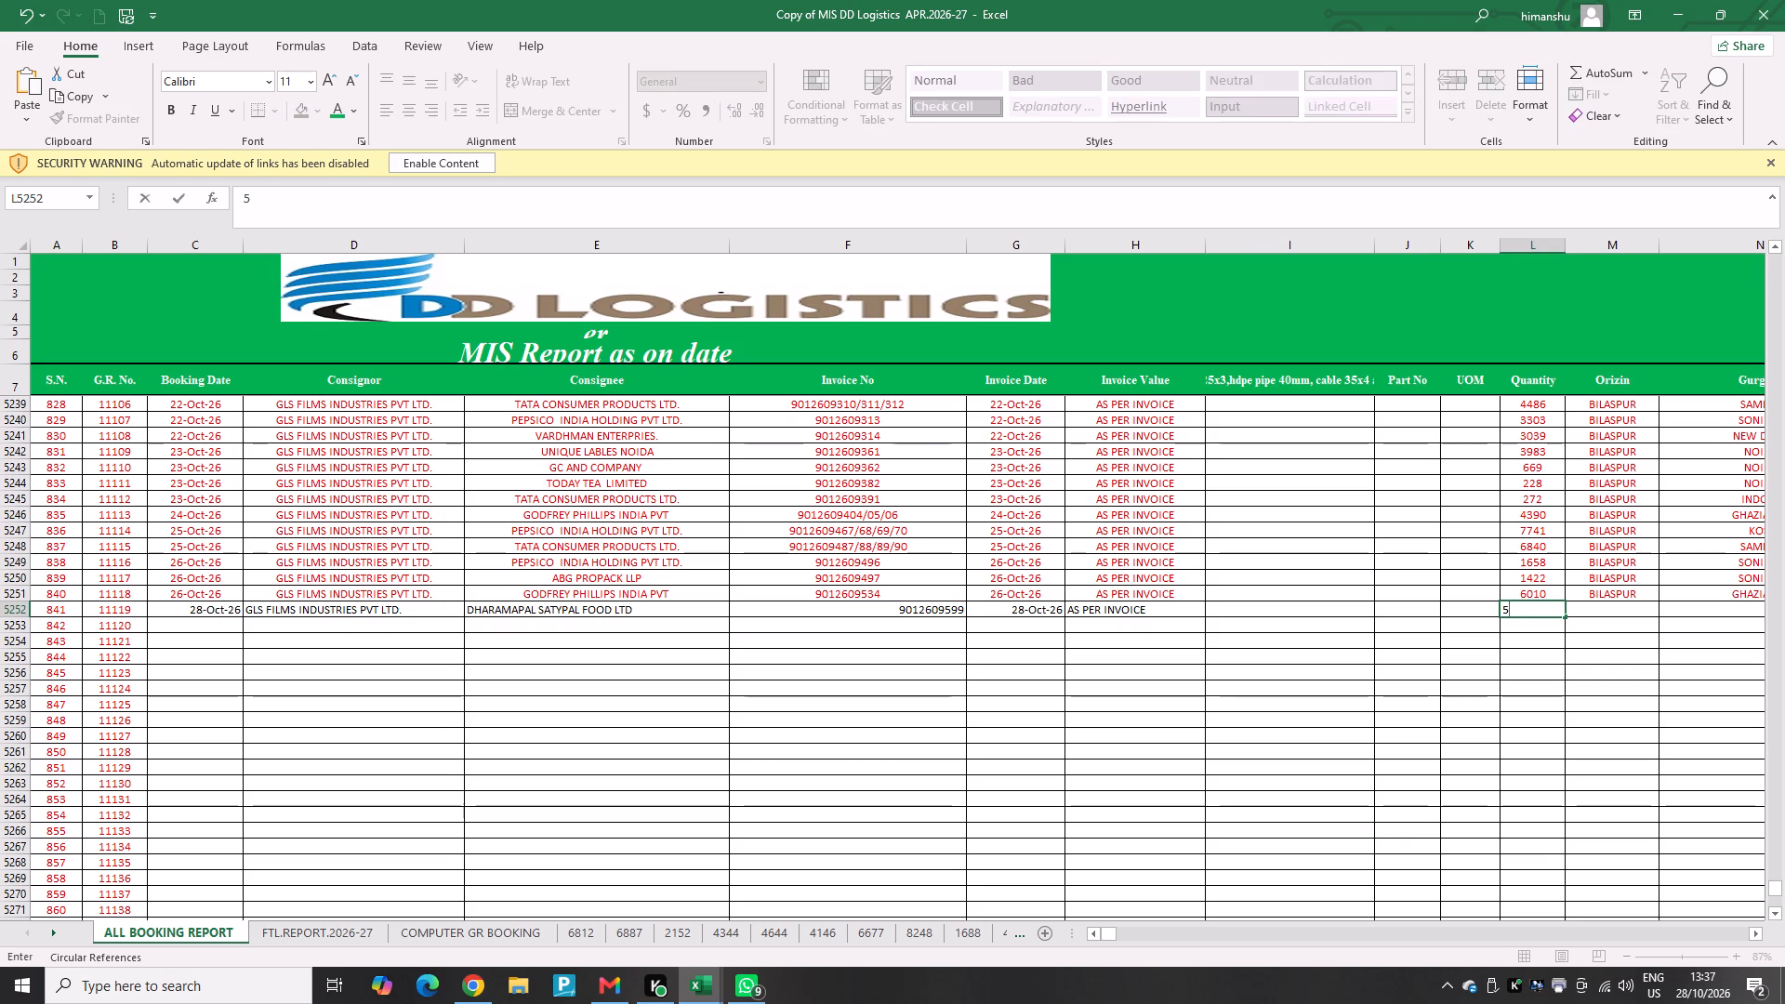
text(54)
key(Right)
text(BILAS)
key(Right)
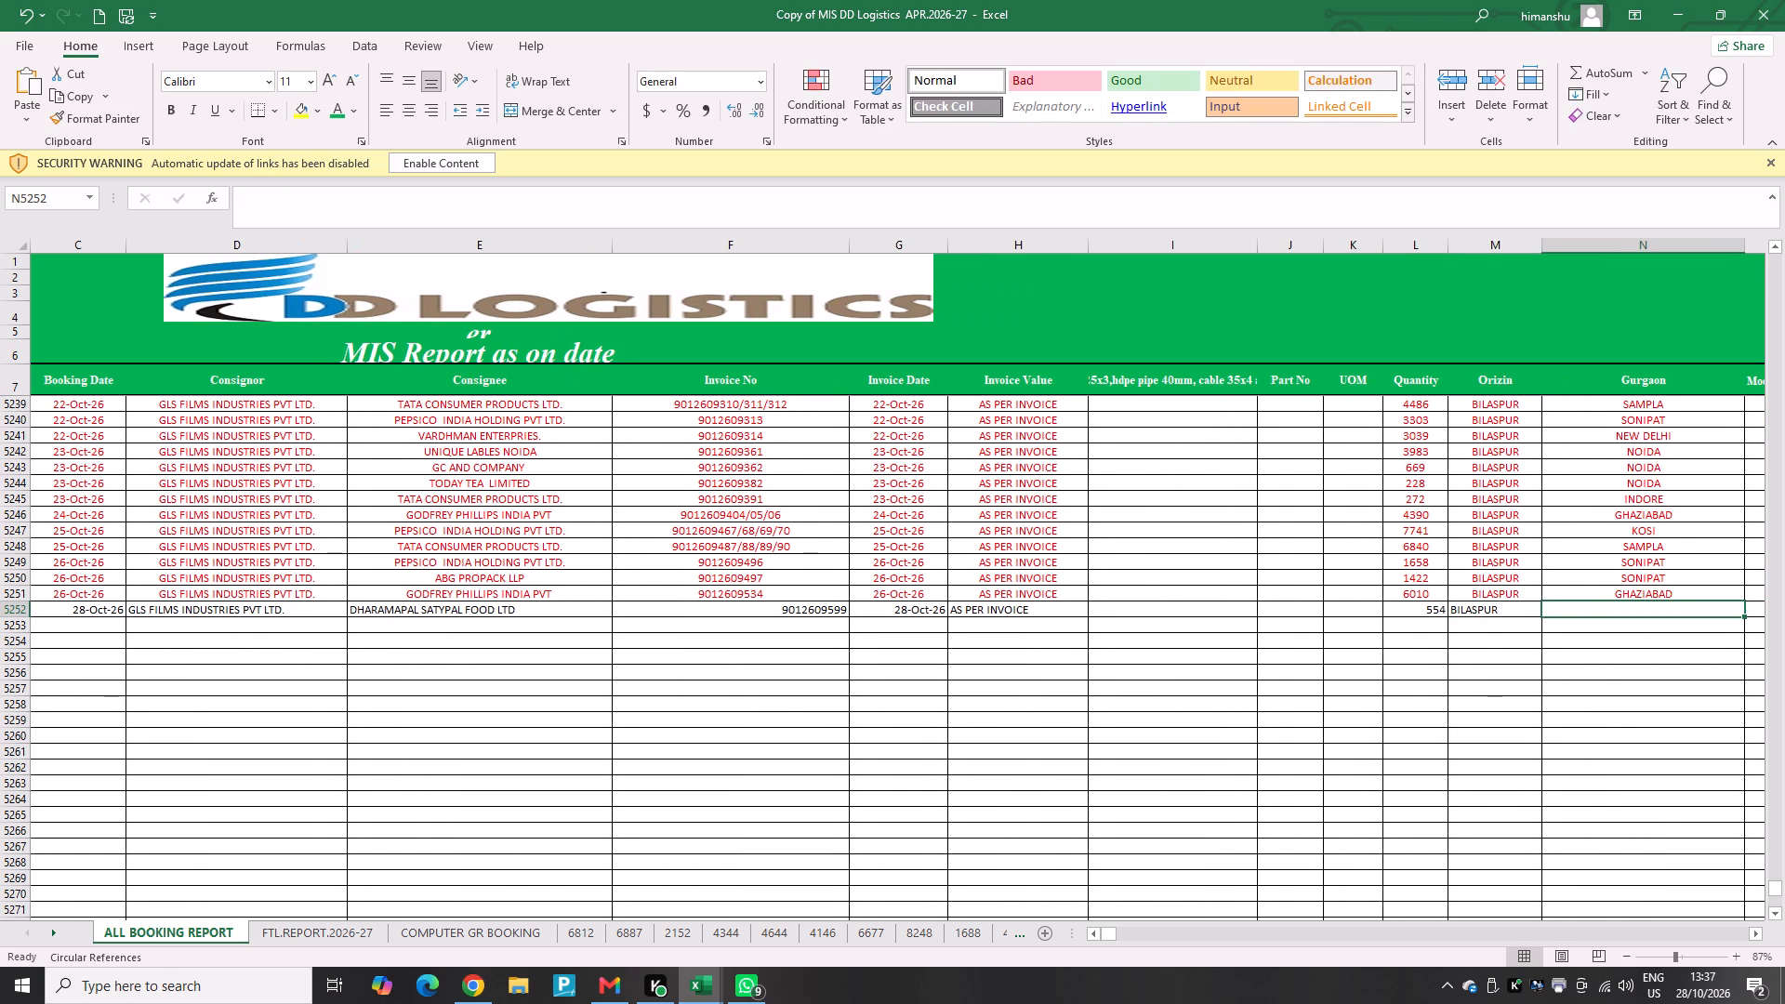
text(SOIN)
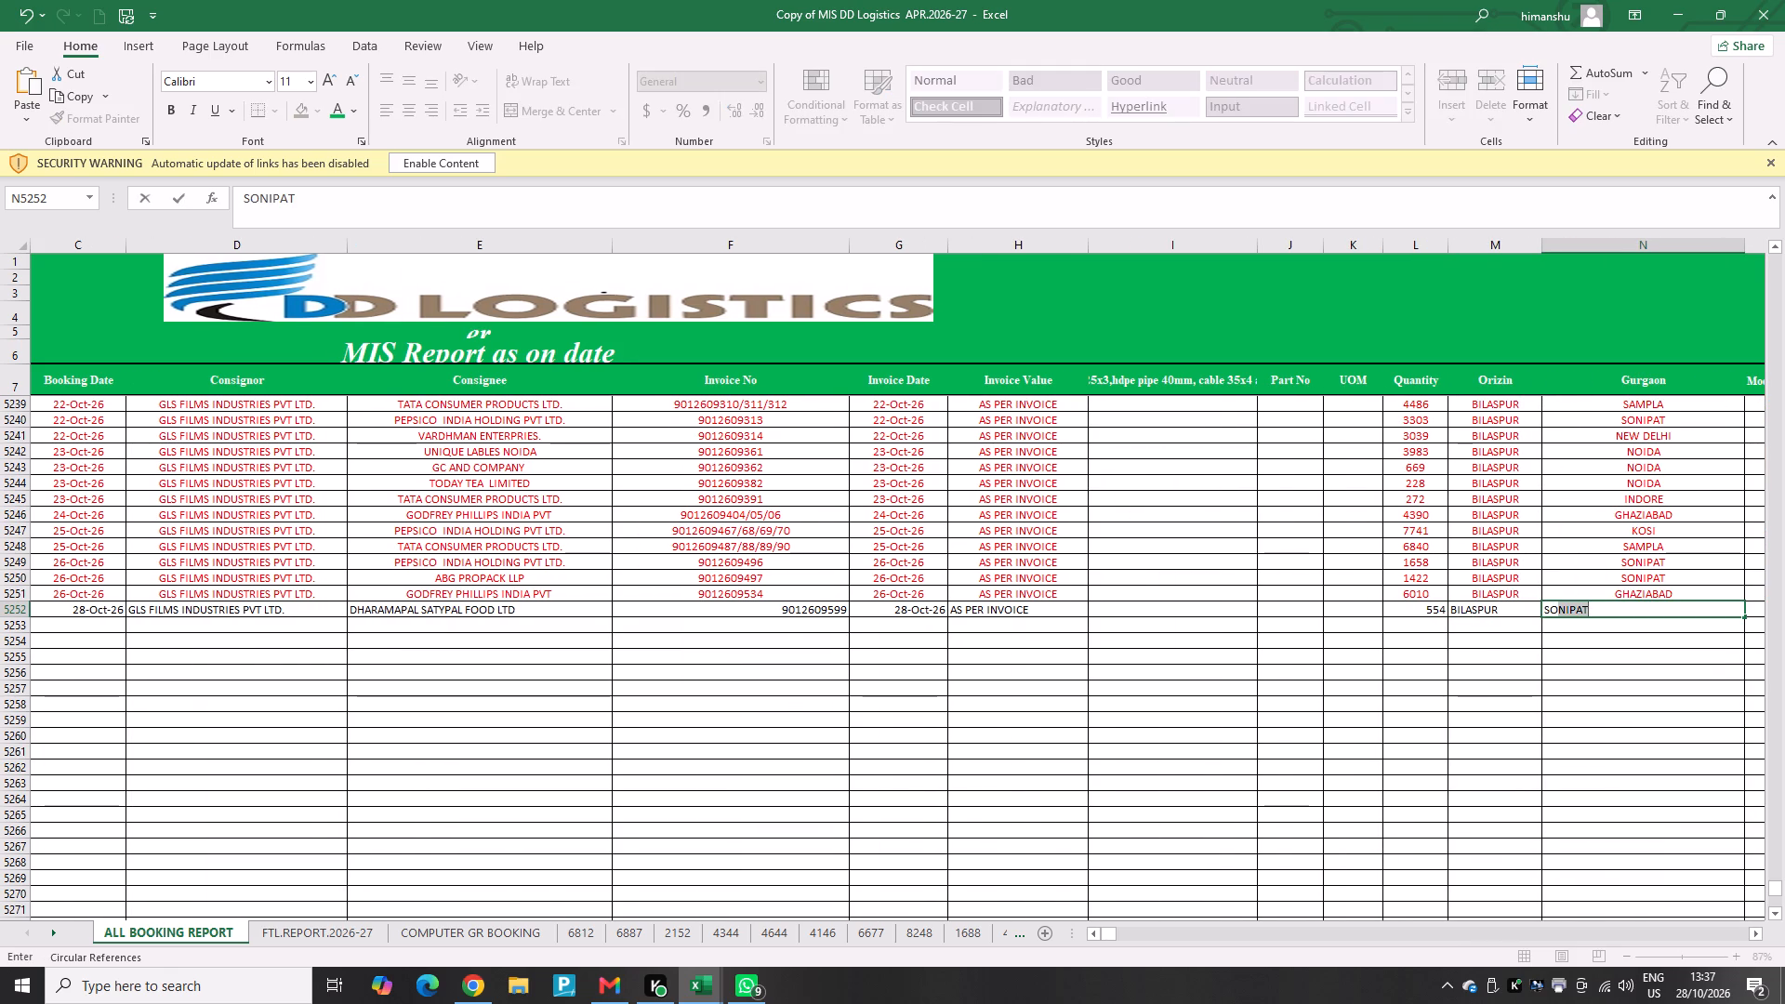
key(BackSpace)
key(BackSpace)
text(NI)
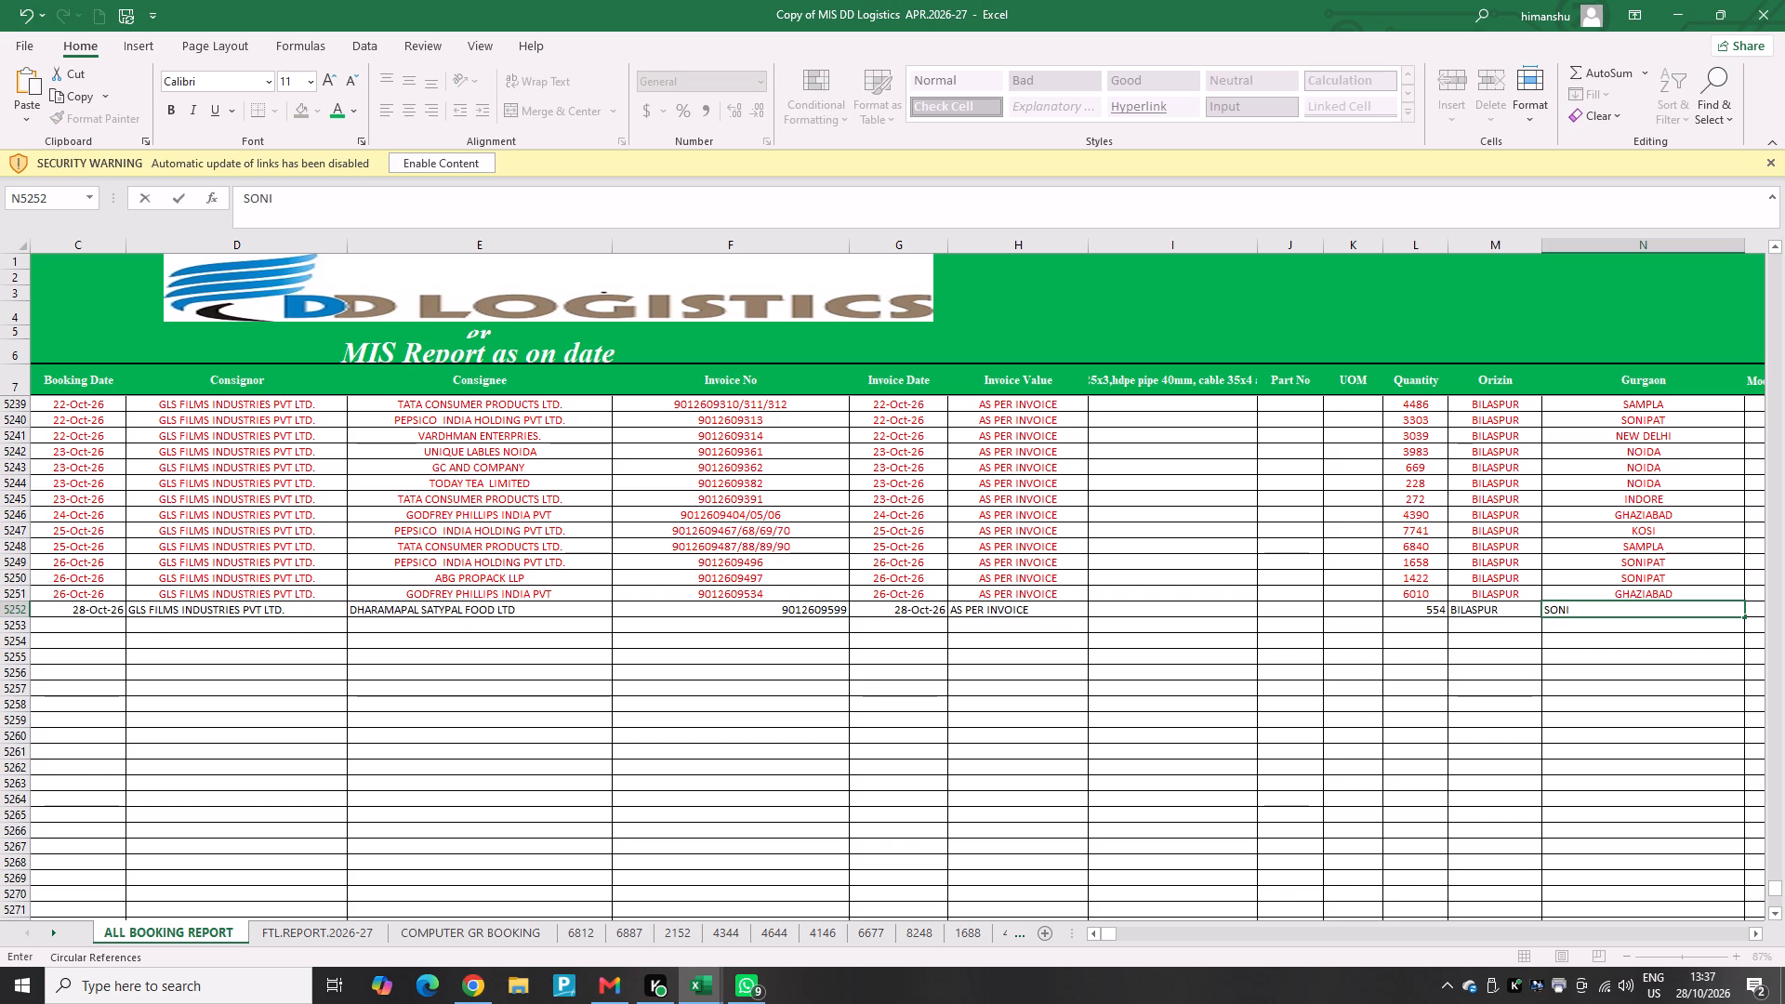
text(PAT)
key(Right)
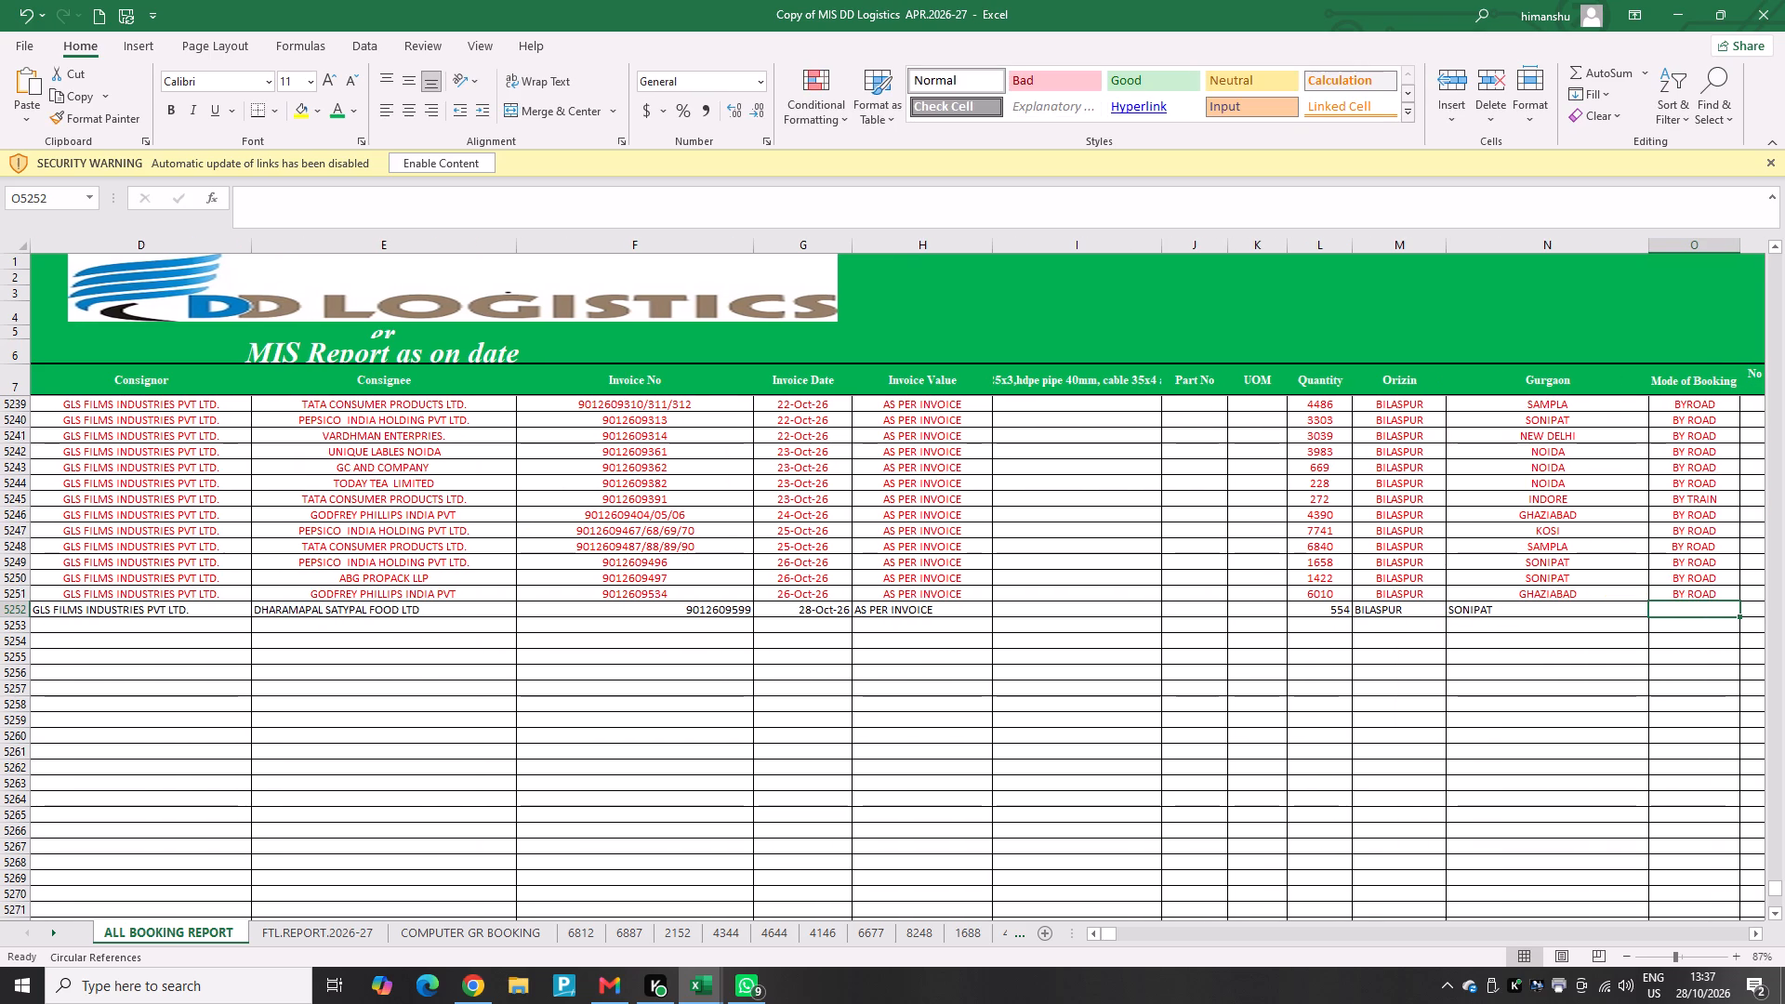
Complete the G.R. 11119 booking with mode BY ROAD, 27 boxes, charged weight 9TON, packing type BOX and status DELEVERED.
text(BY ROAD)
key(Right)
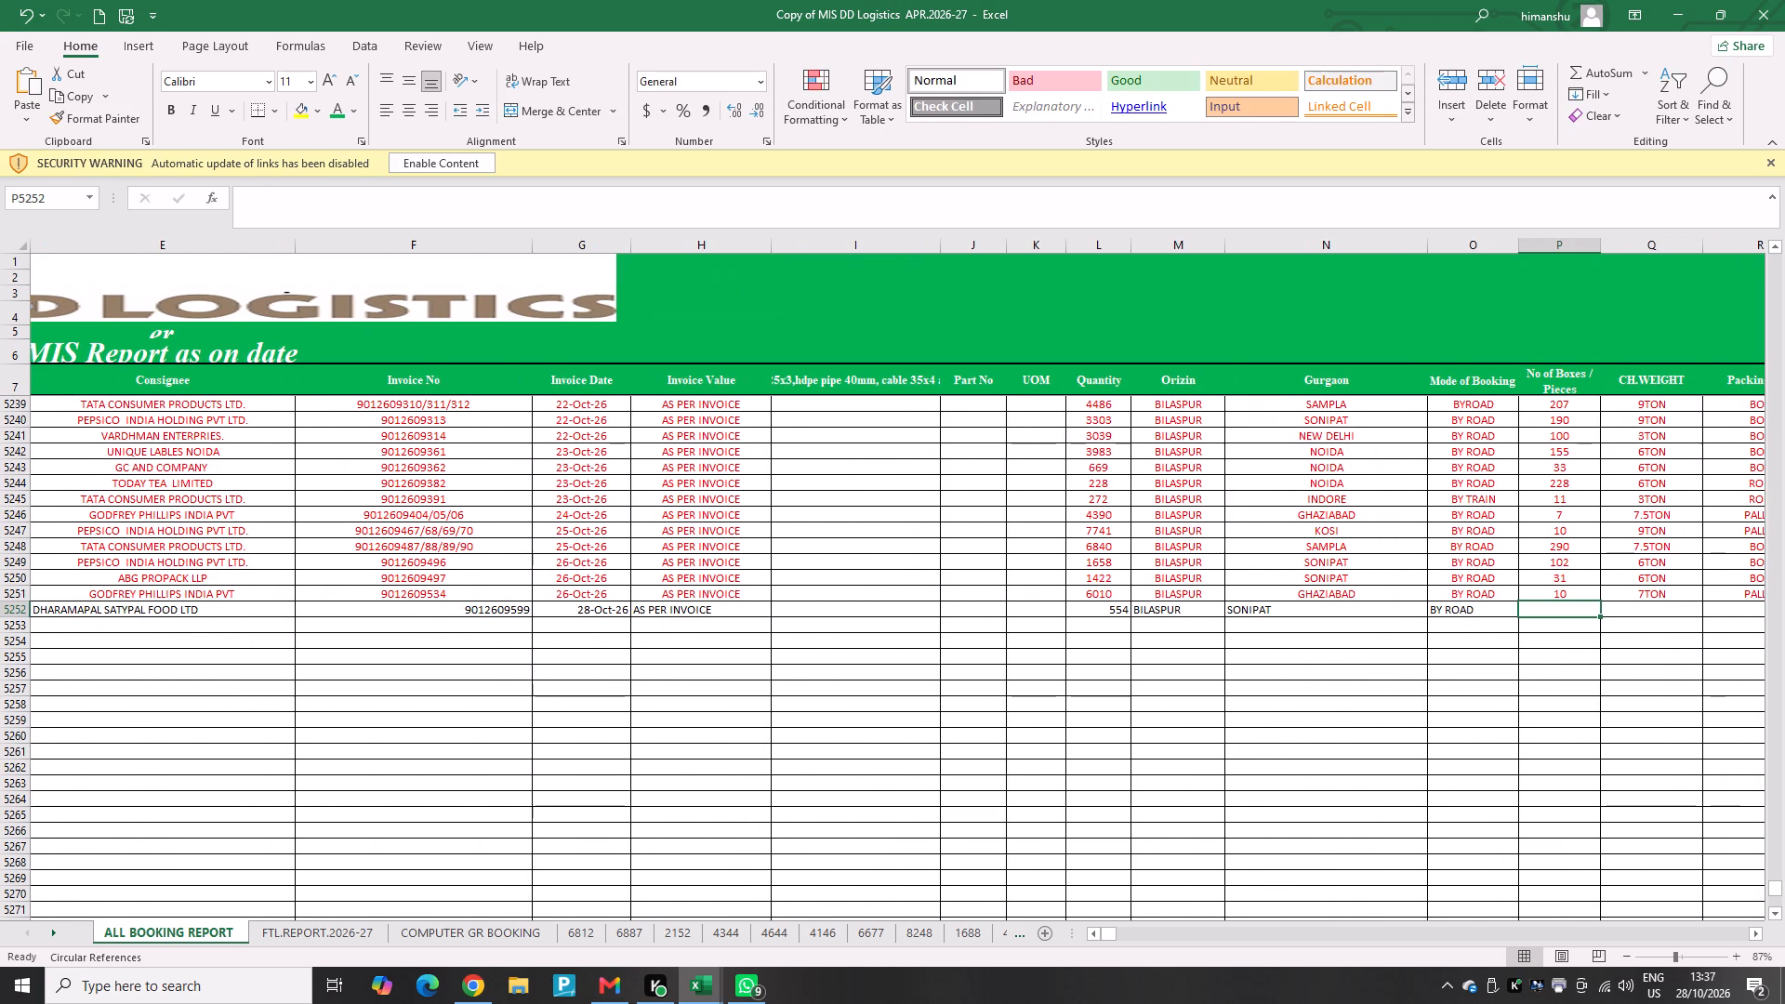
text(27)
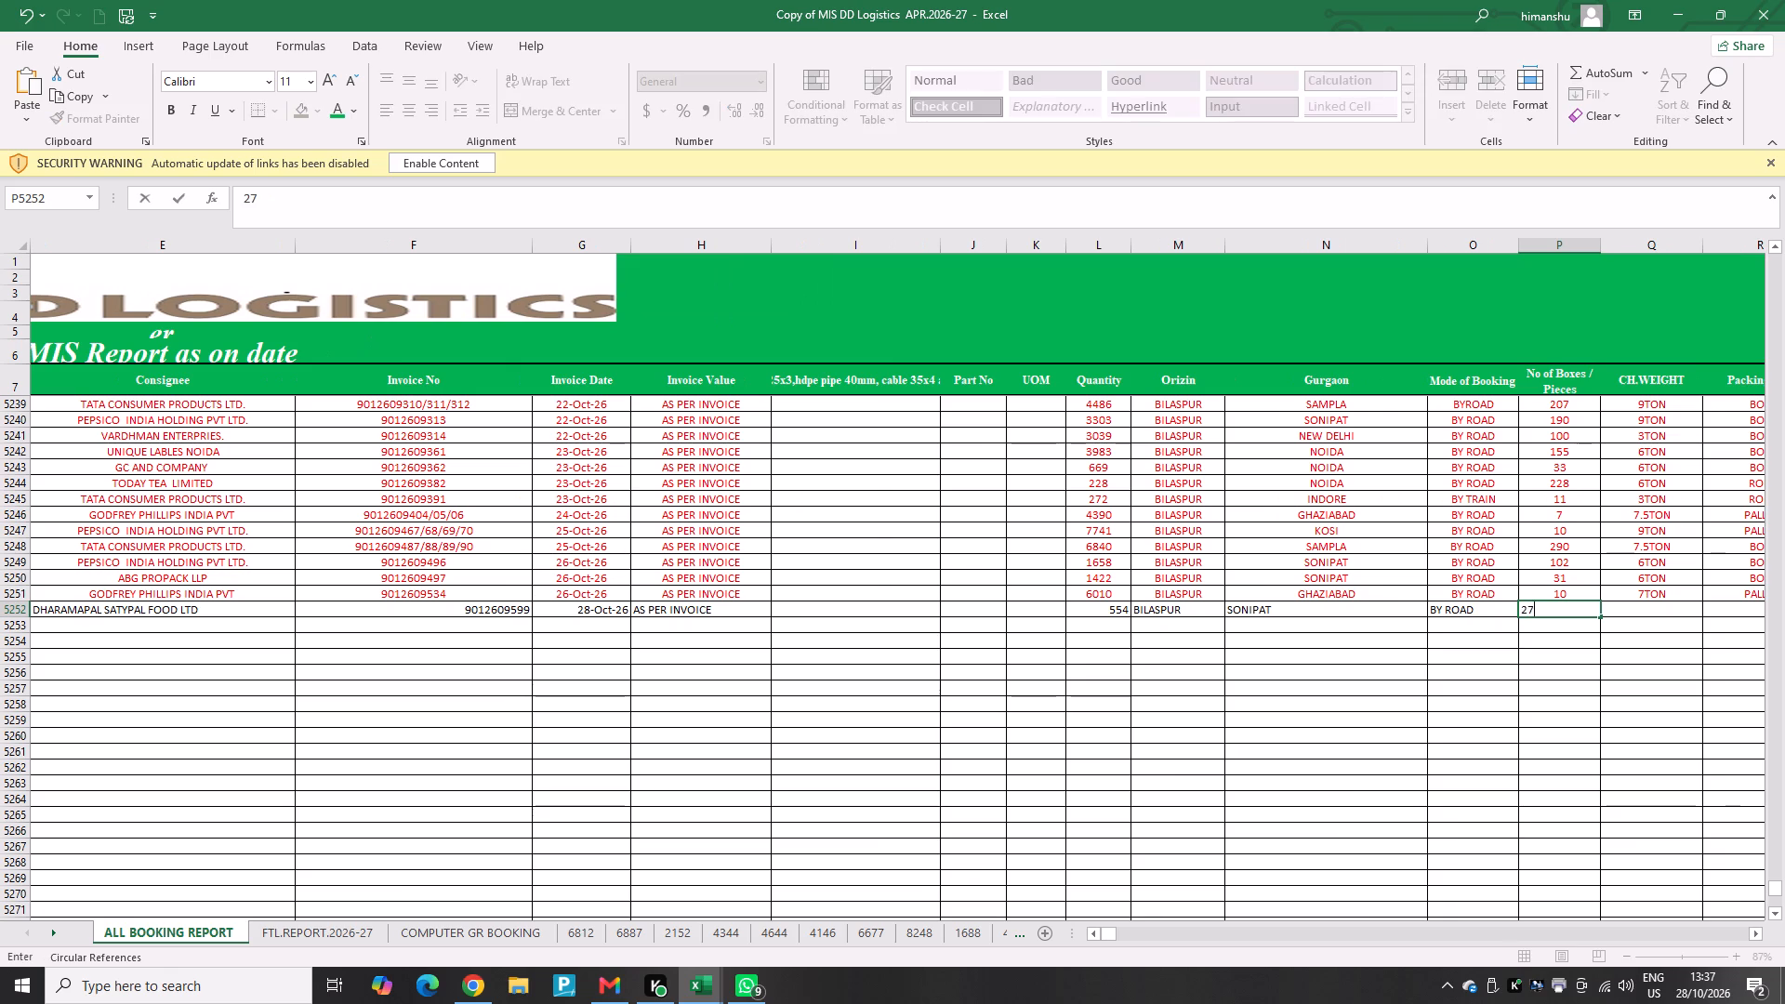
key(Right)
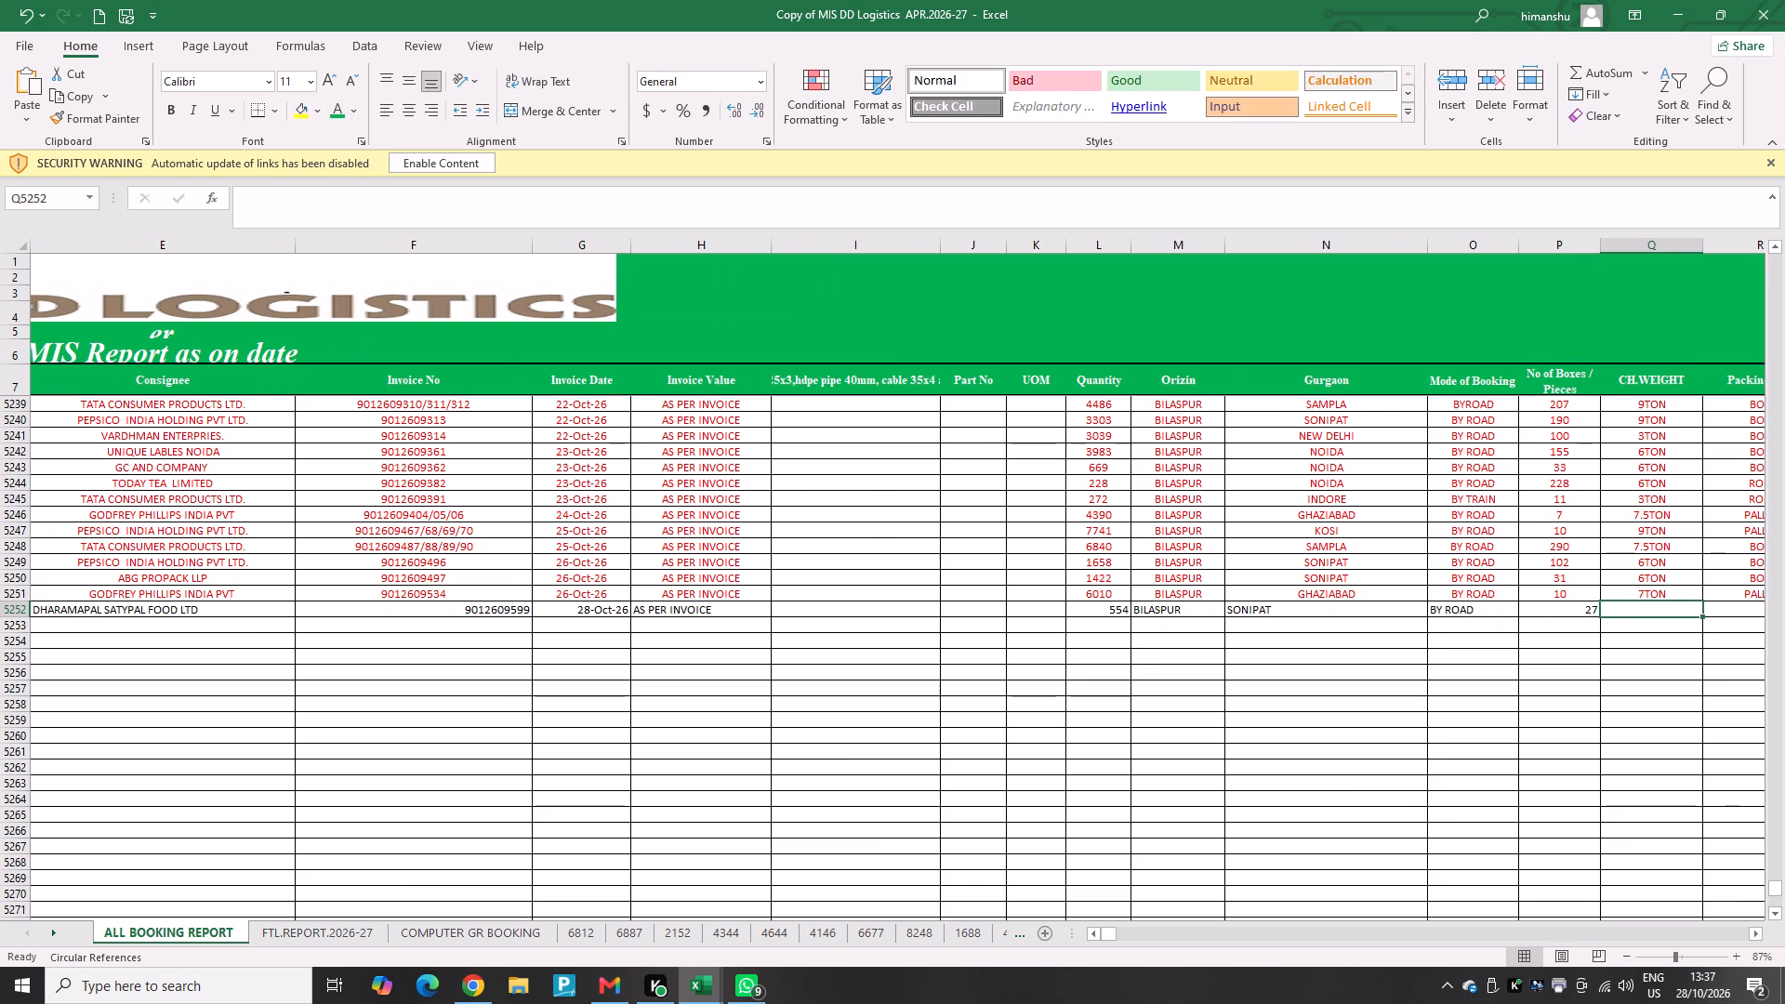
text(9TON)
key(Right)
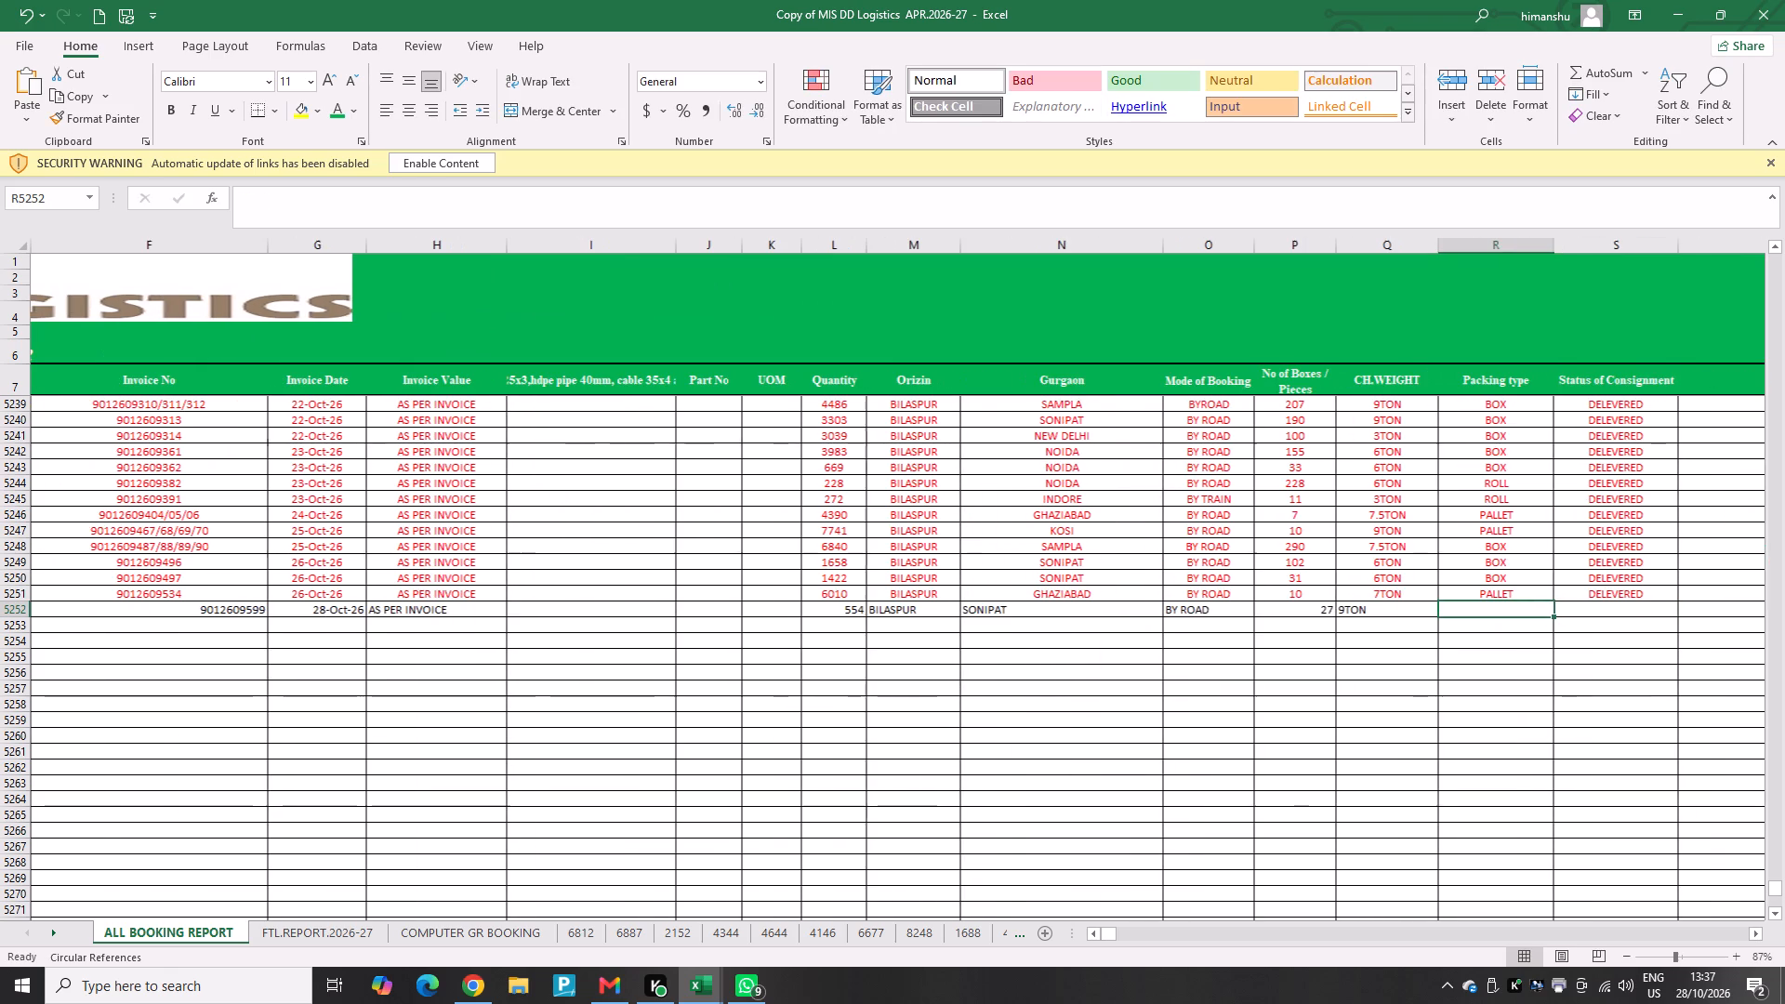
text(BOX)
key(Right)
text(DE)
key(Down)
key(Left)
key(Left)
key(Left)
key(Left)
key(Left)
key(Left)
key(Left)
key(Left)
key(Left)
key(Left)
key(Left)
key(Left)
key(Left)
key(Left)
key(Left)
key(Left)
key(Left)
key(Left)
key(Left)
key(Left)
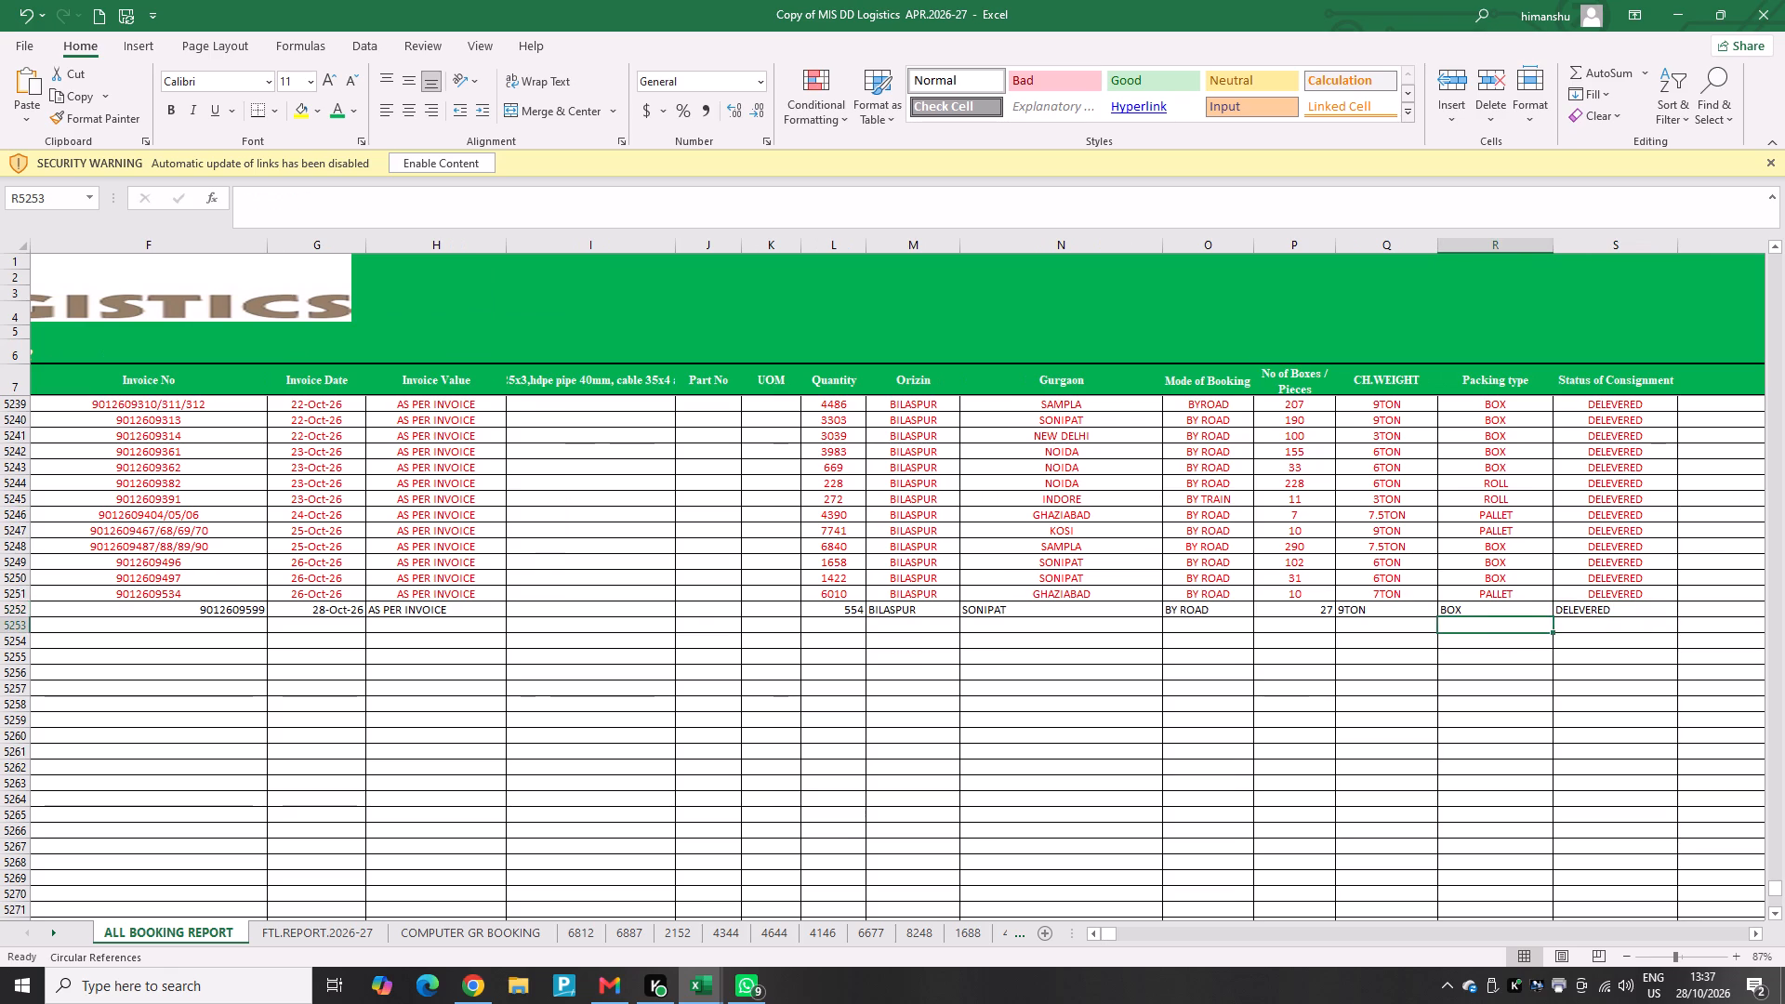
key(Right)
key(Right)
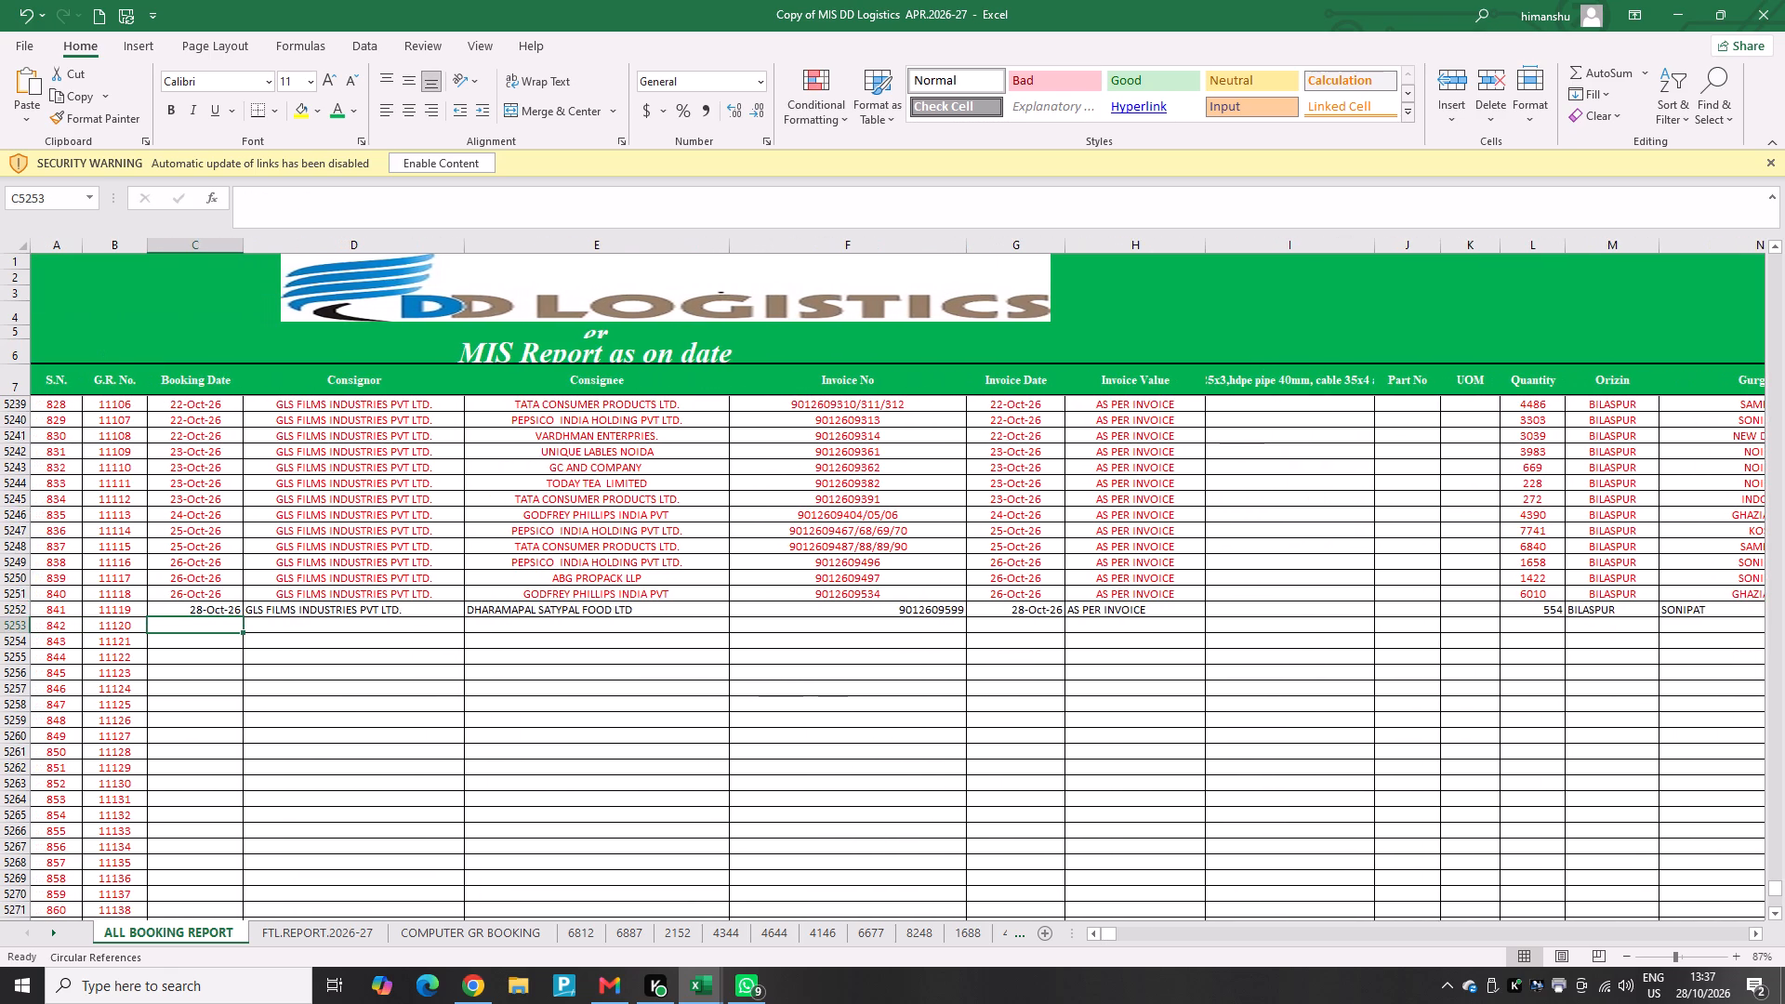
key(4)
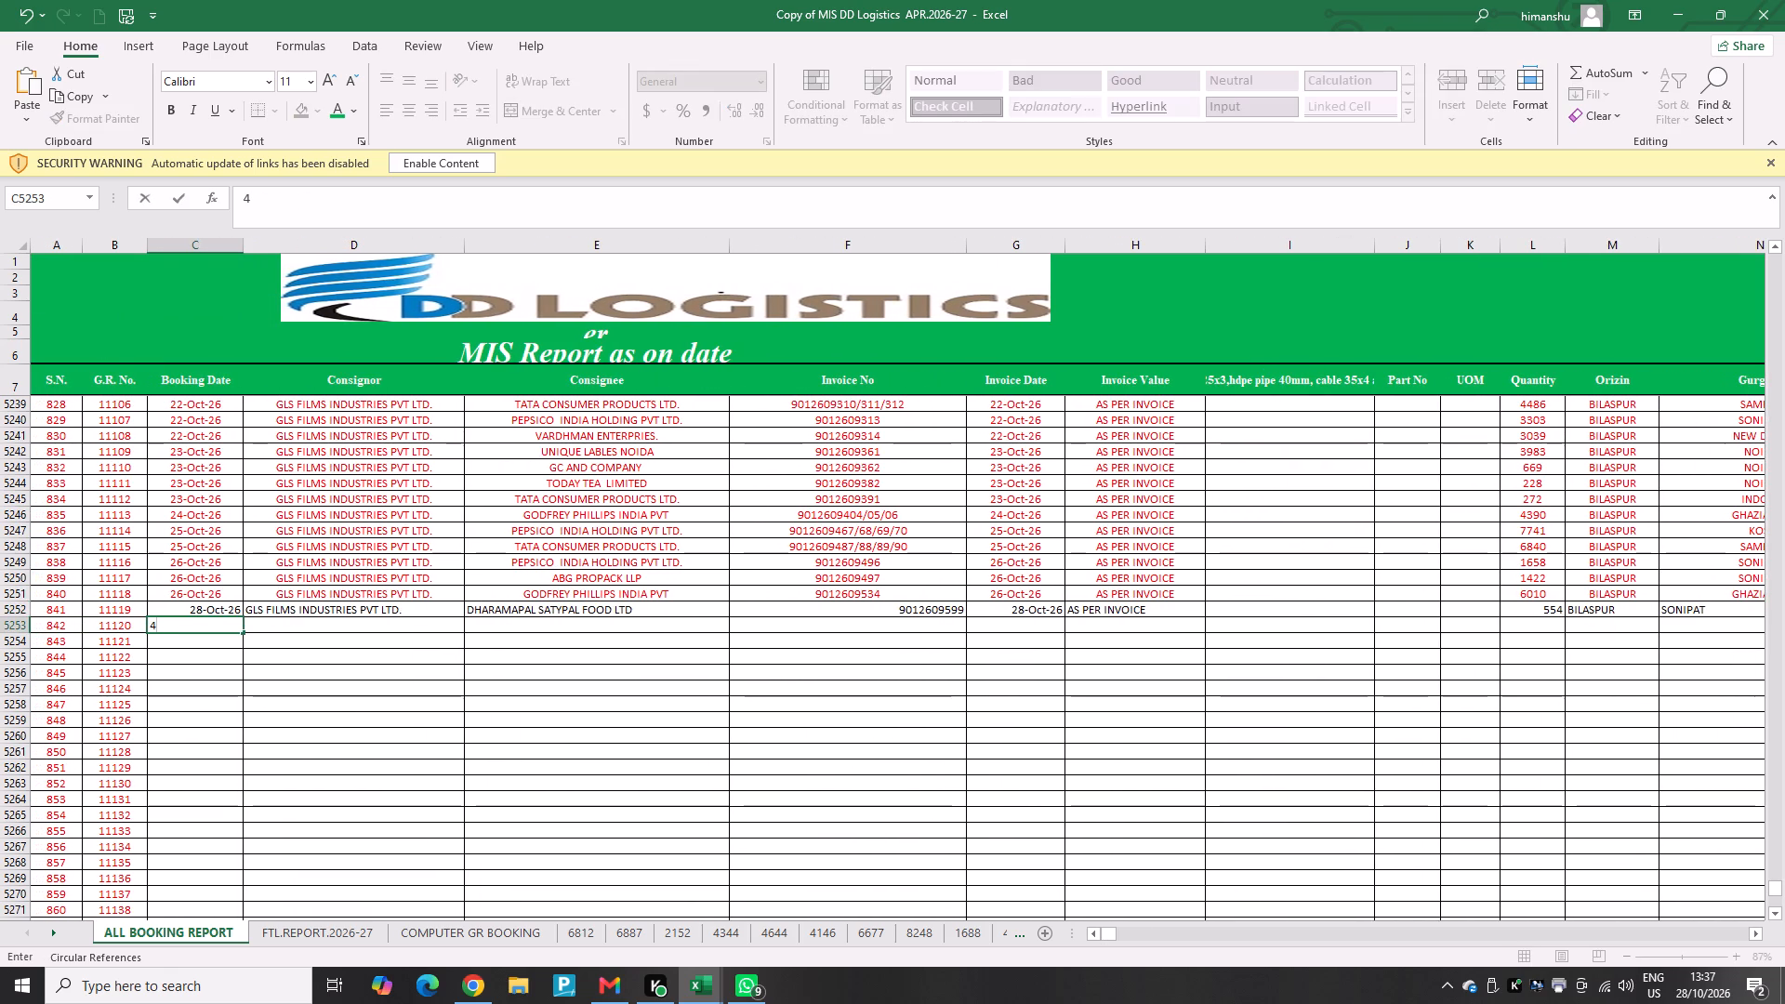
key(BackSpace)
Move the DHARAMAPAL SATYPAL booking details, from booking date to consignment status, from the G.R. 11119 row to the G.R. 11120 row.
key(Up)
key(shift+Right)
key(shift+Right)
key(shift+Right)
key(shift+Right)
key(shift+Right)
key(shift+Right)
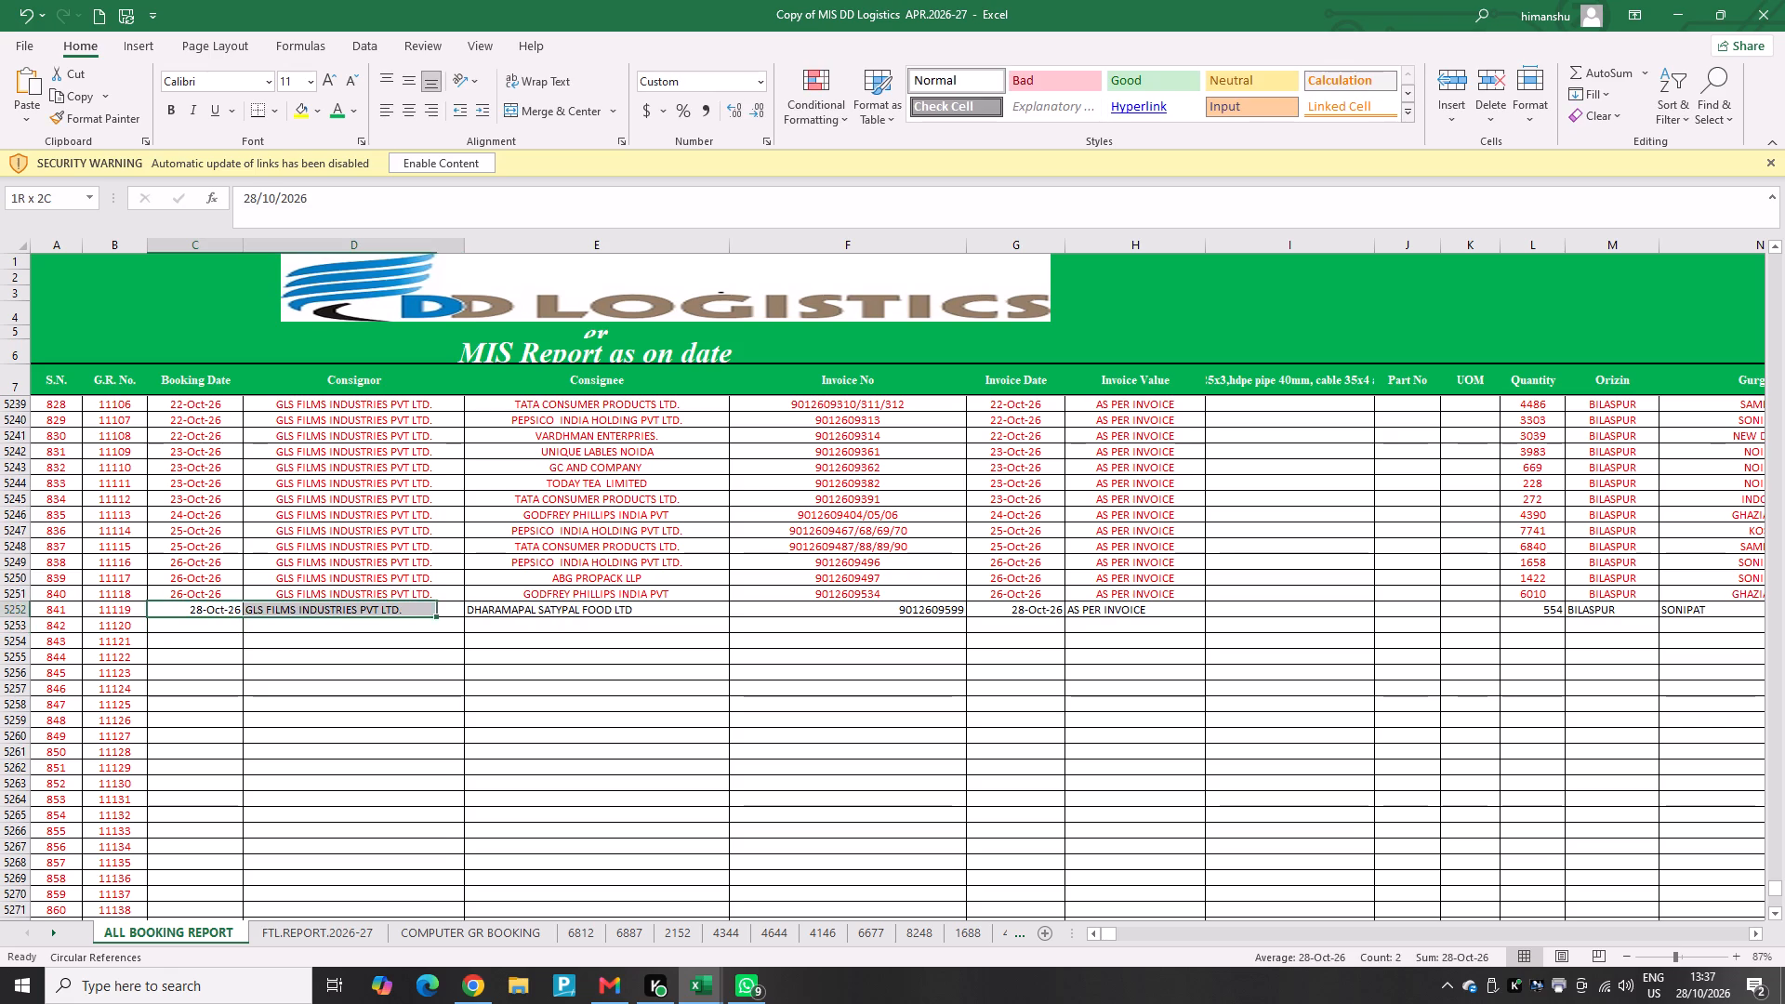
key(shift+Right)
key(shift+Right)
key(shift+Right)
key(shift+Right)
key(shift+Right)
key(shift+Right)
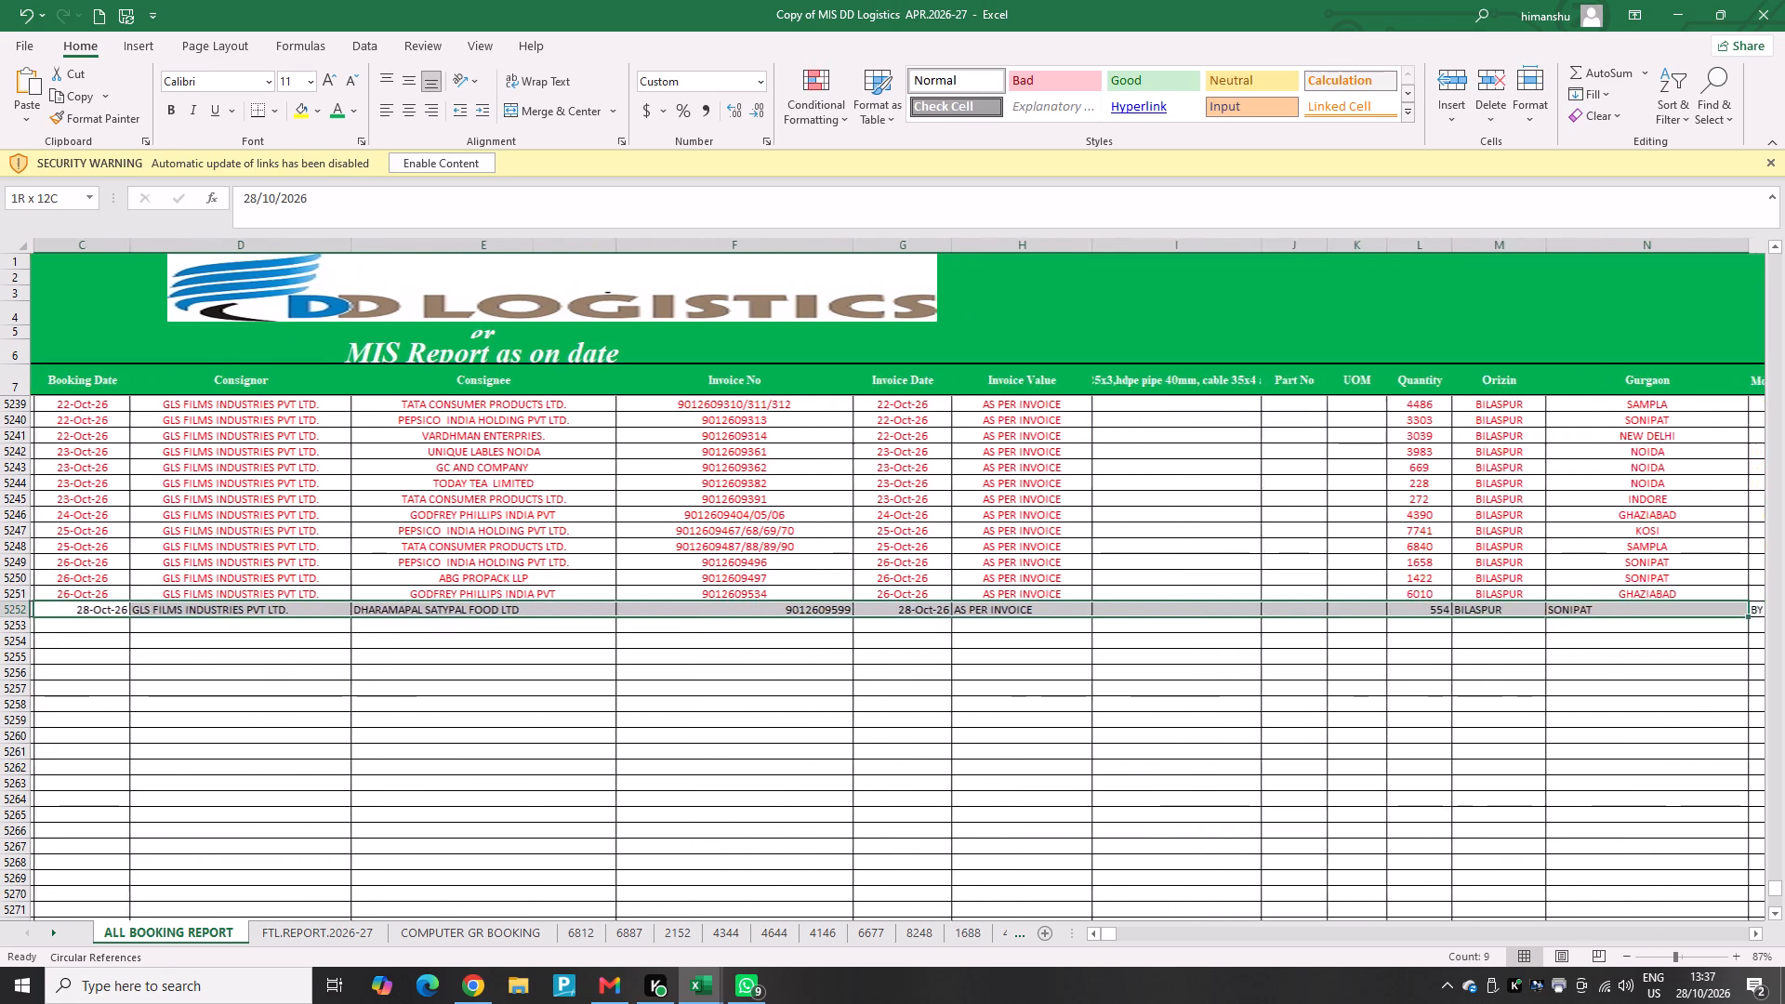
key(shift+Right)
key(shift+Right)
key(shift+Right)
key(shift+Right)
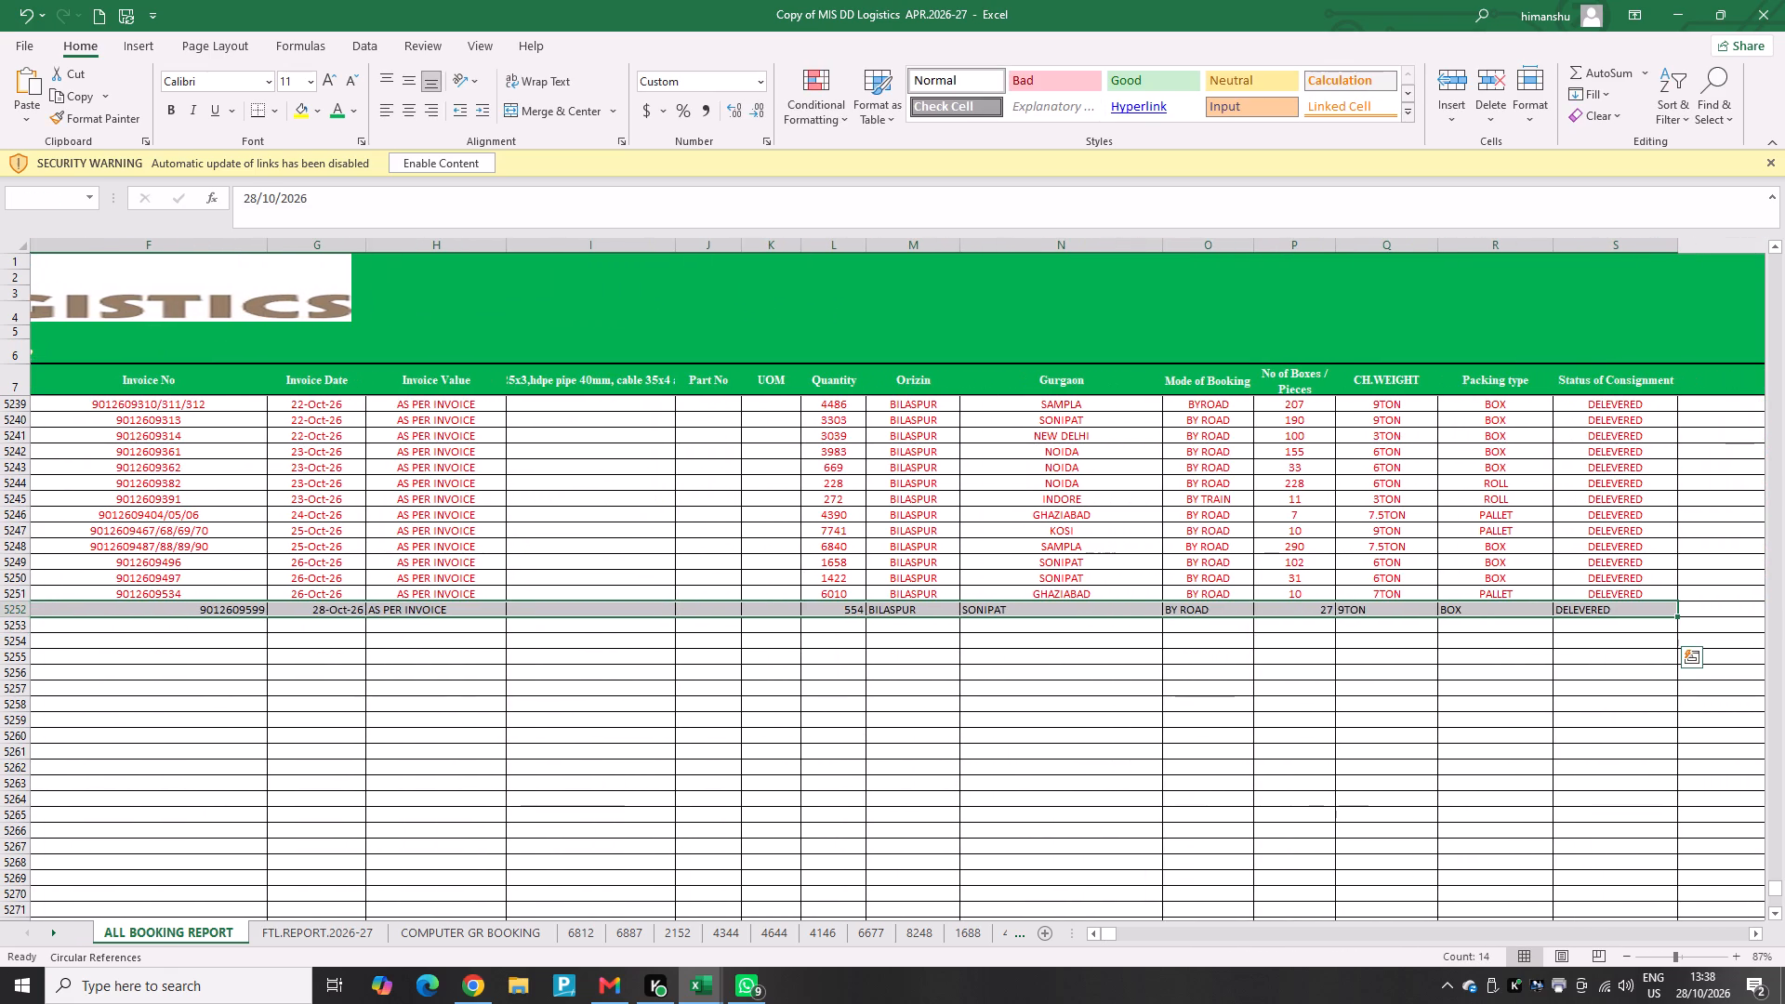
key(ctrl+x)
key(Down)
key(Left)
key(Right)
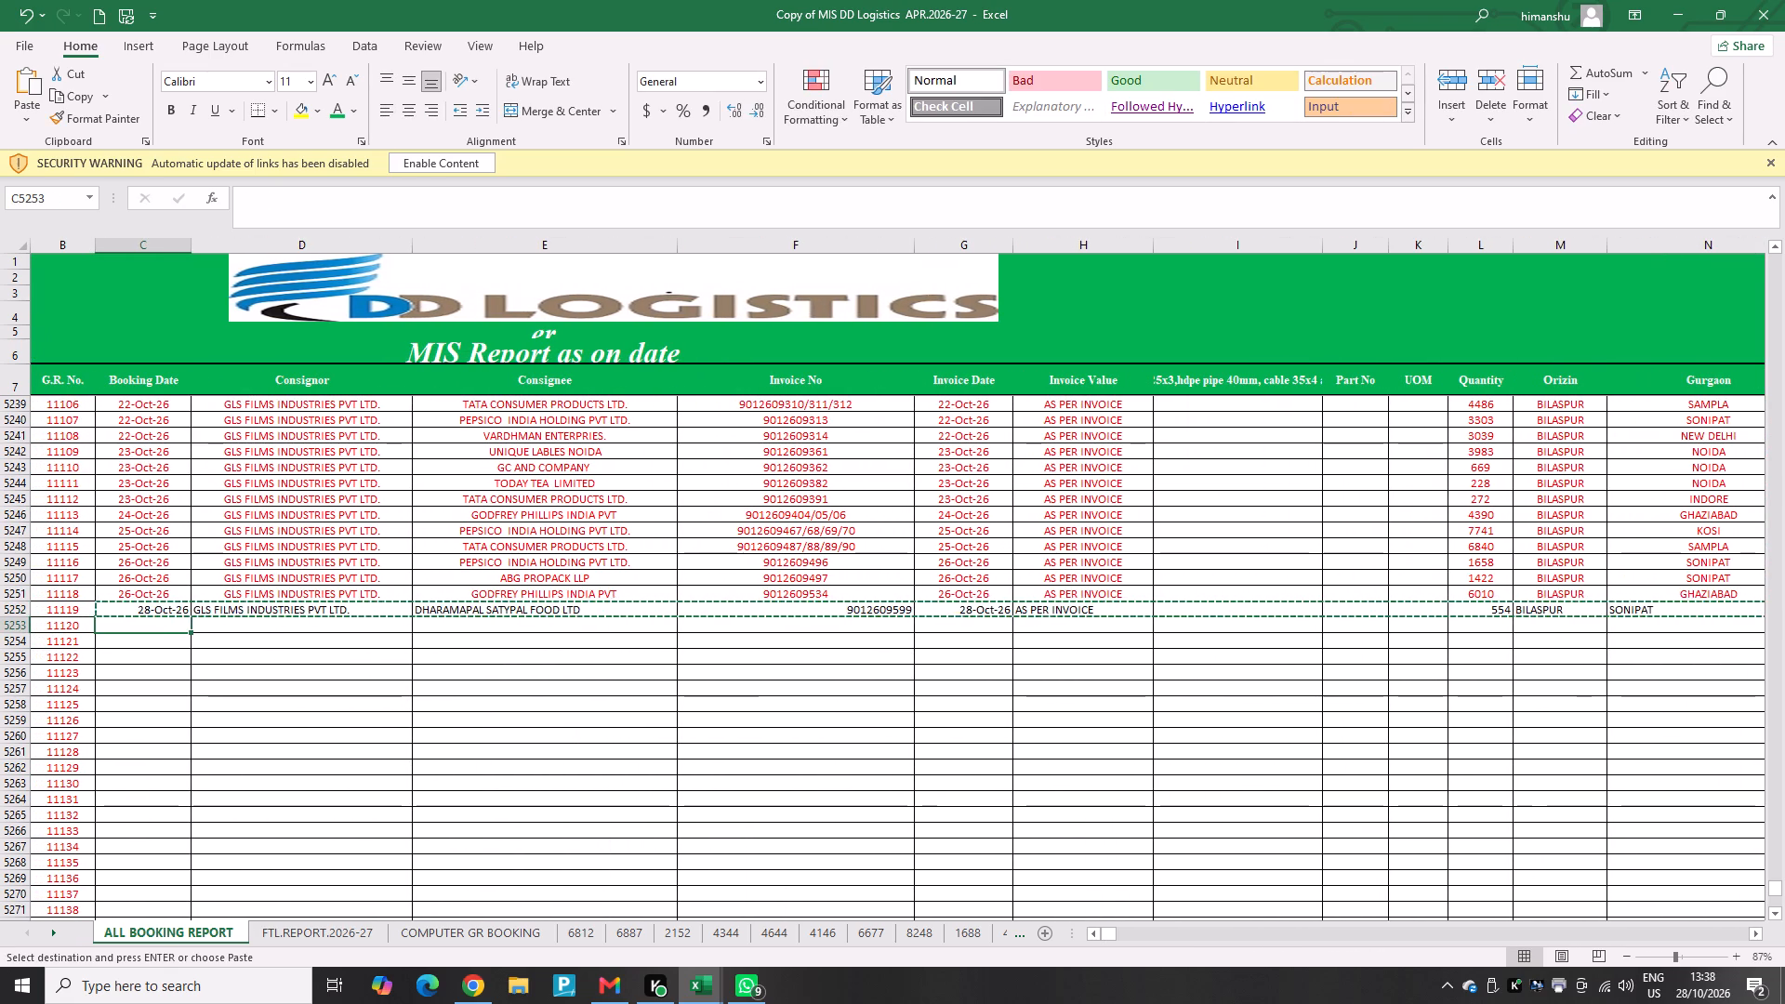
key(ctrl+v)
Start the booking for G.R. 11121 with date 28-Oct-26, consignor GLS FILMS INDUSTRIES PVT LTD. and consignee GODFREY PHILLIPS INDIA PVT.
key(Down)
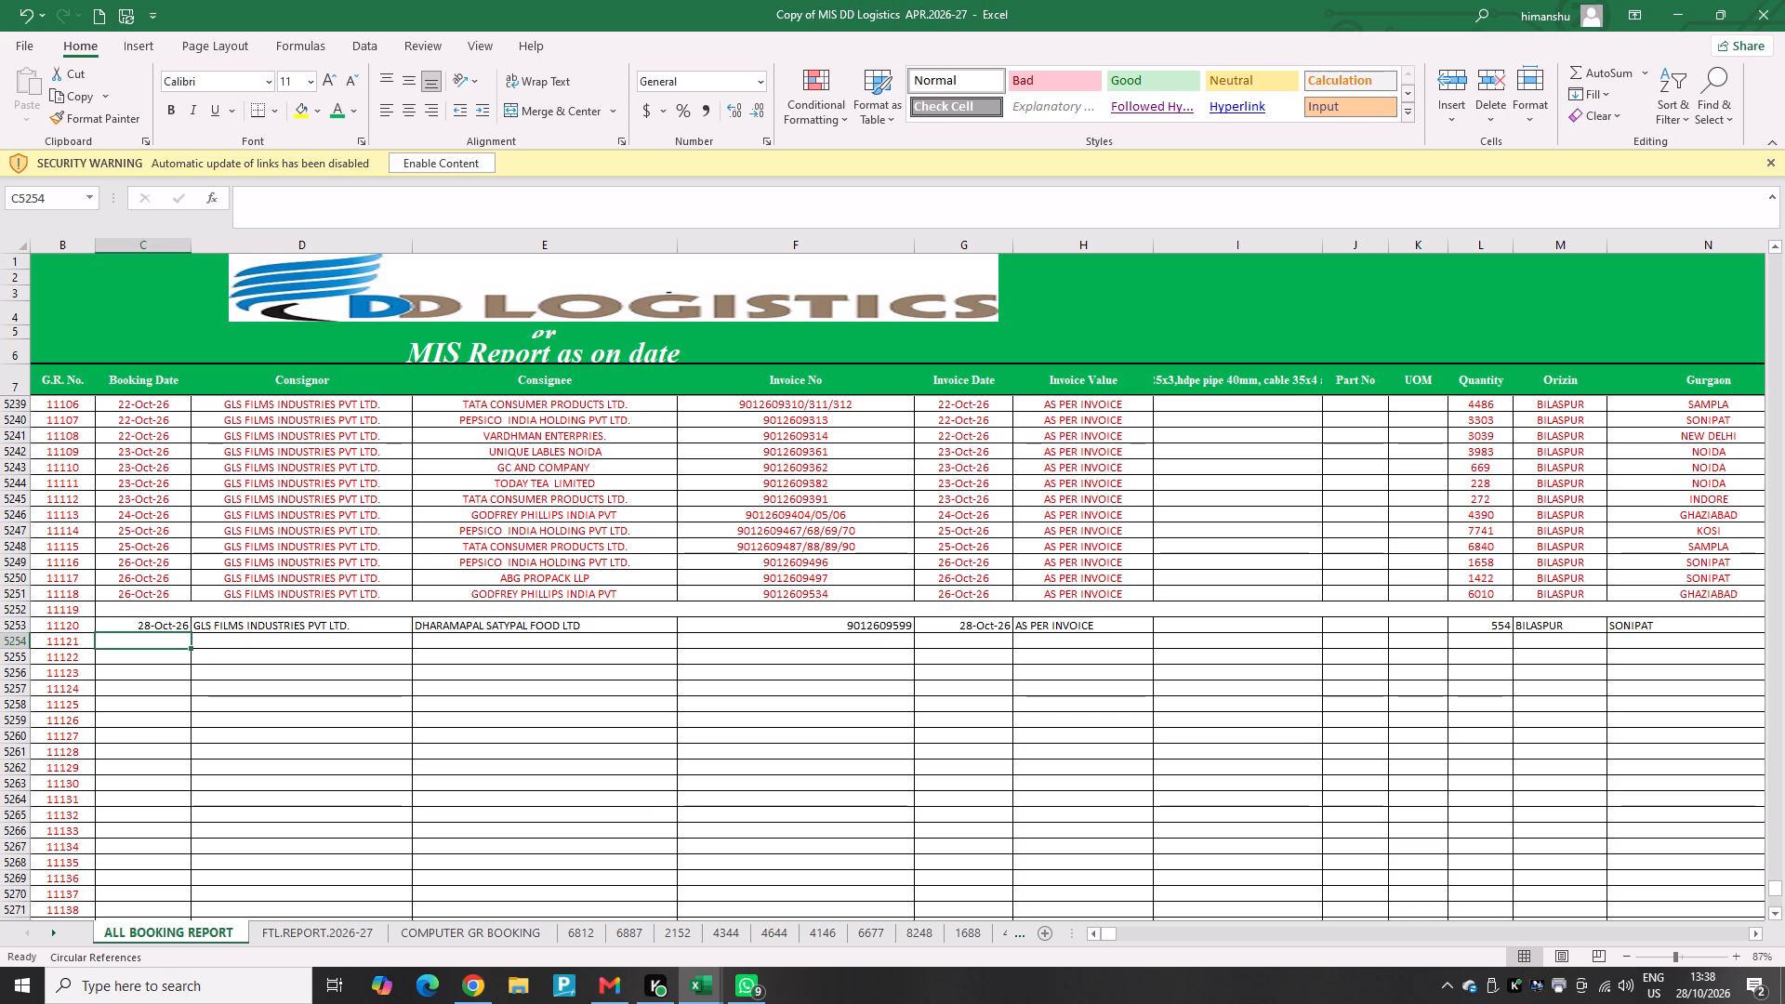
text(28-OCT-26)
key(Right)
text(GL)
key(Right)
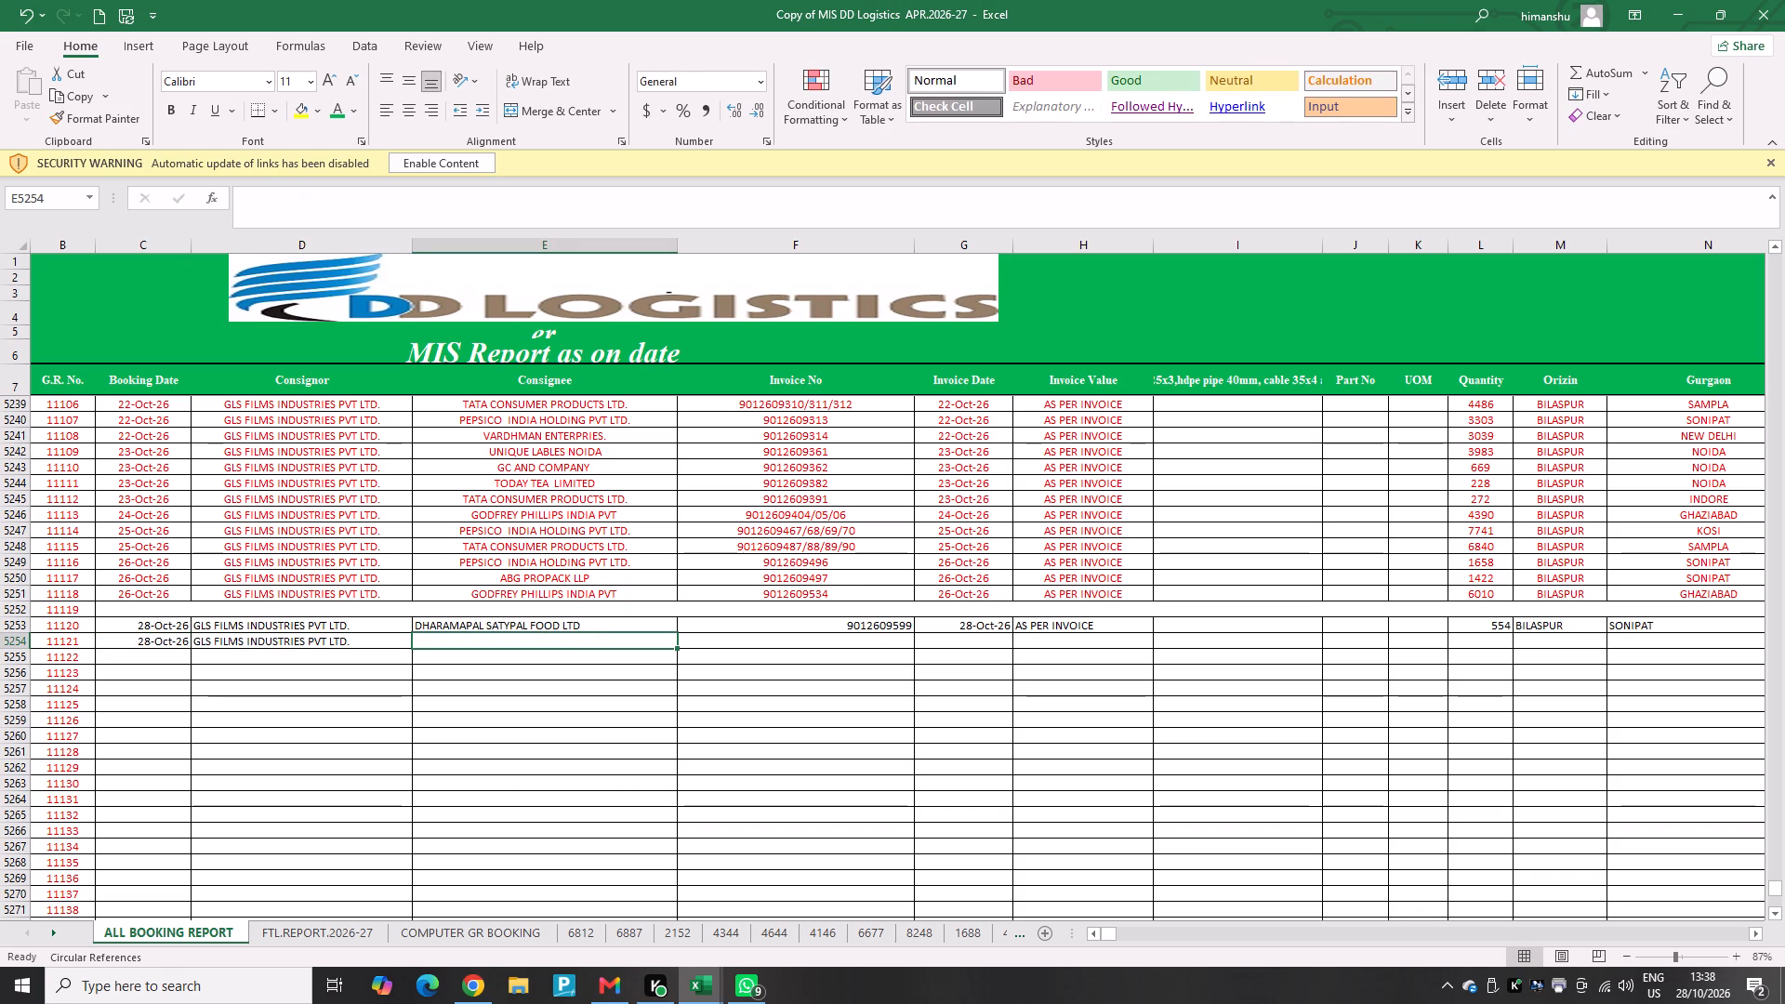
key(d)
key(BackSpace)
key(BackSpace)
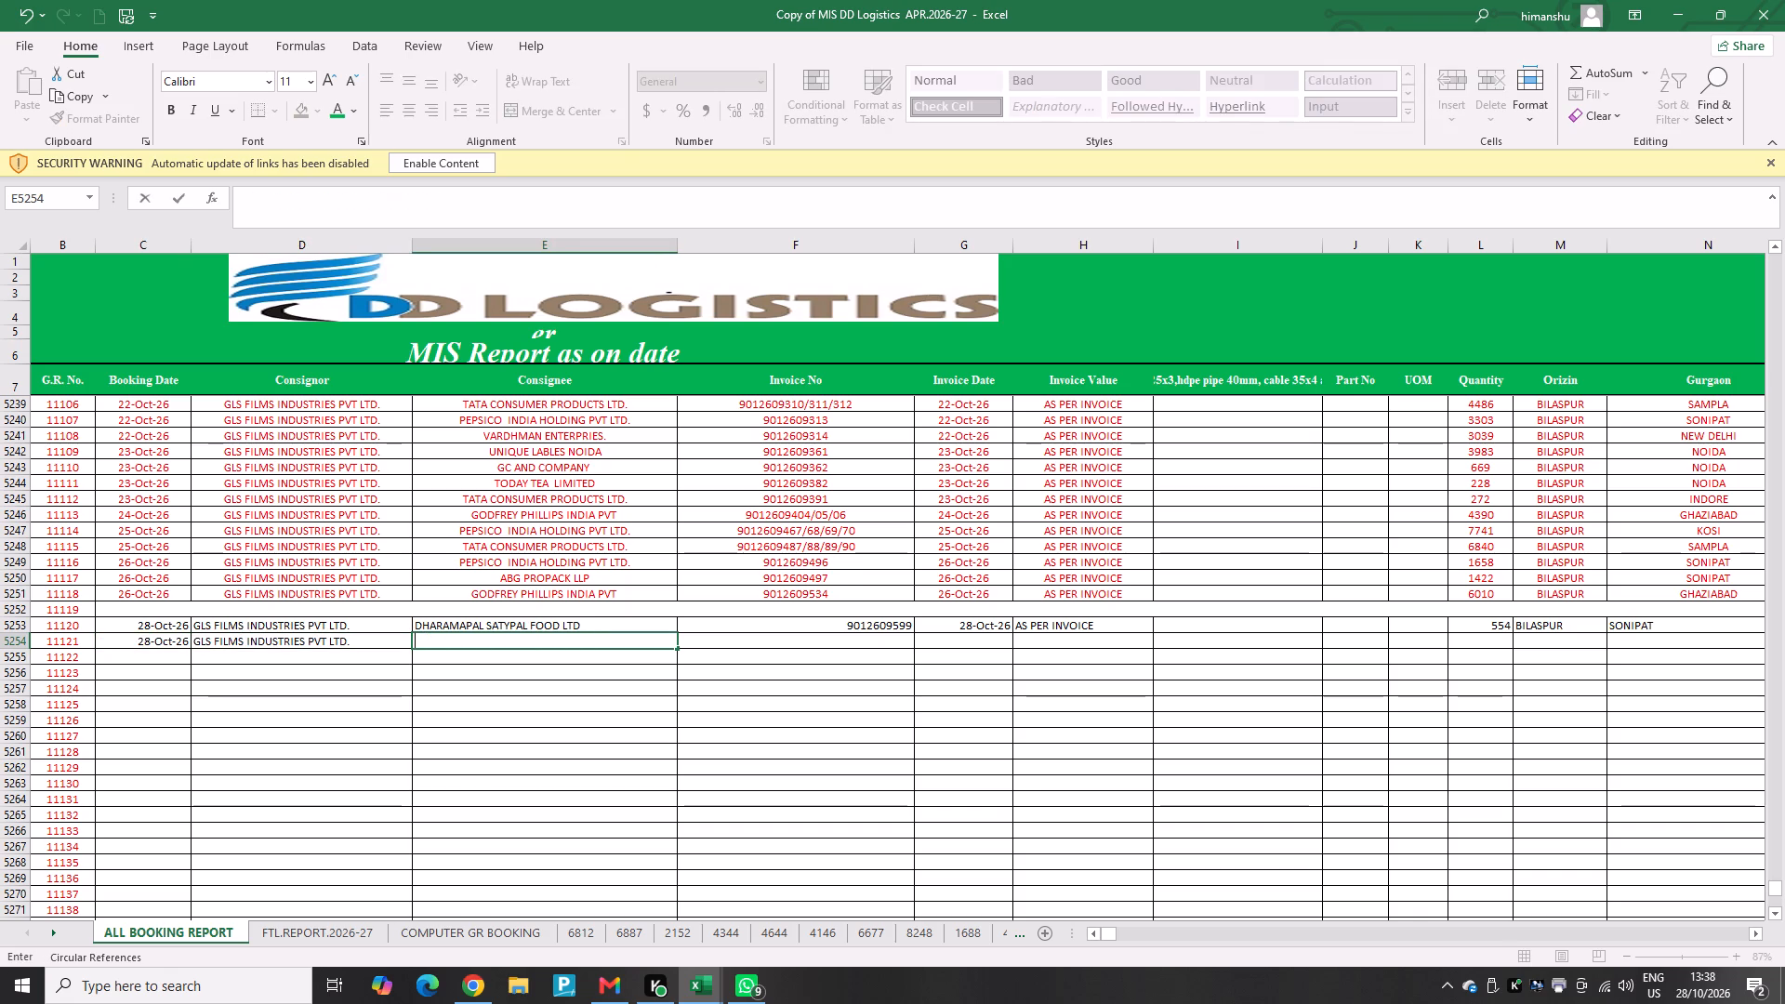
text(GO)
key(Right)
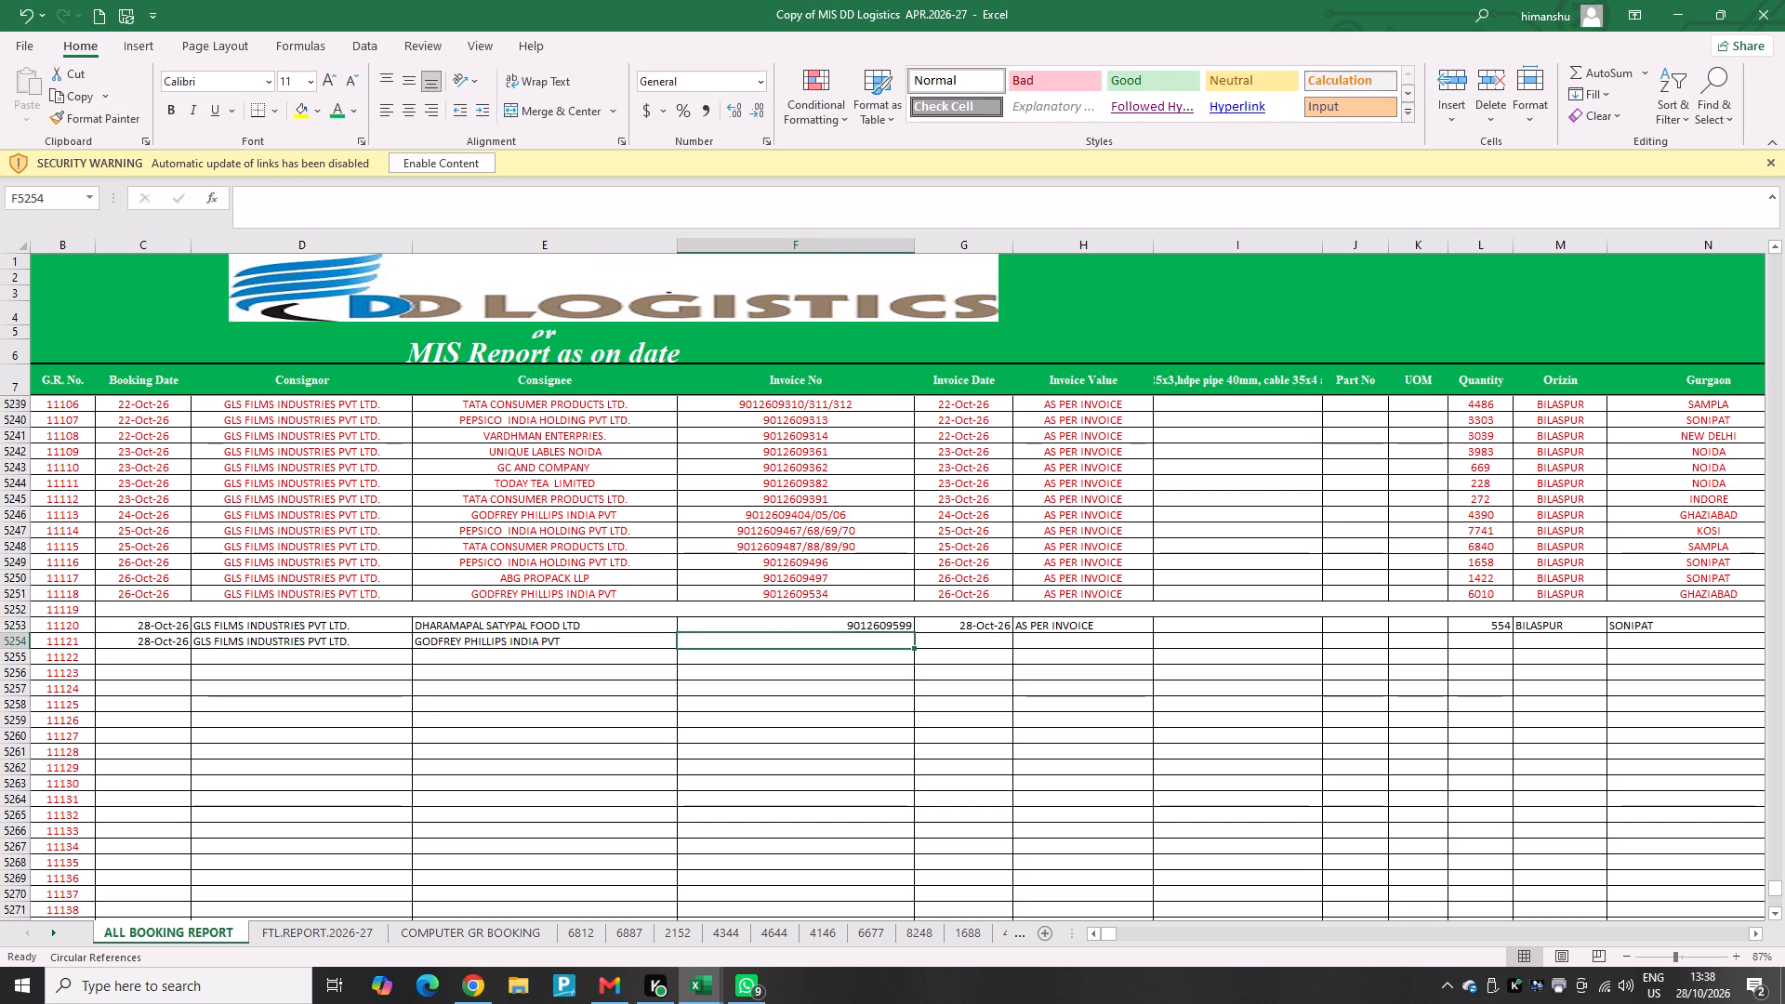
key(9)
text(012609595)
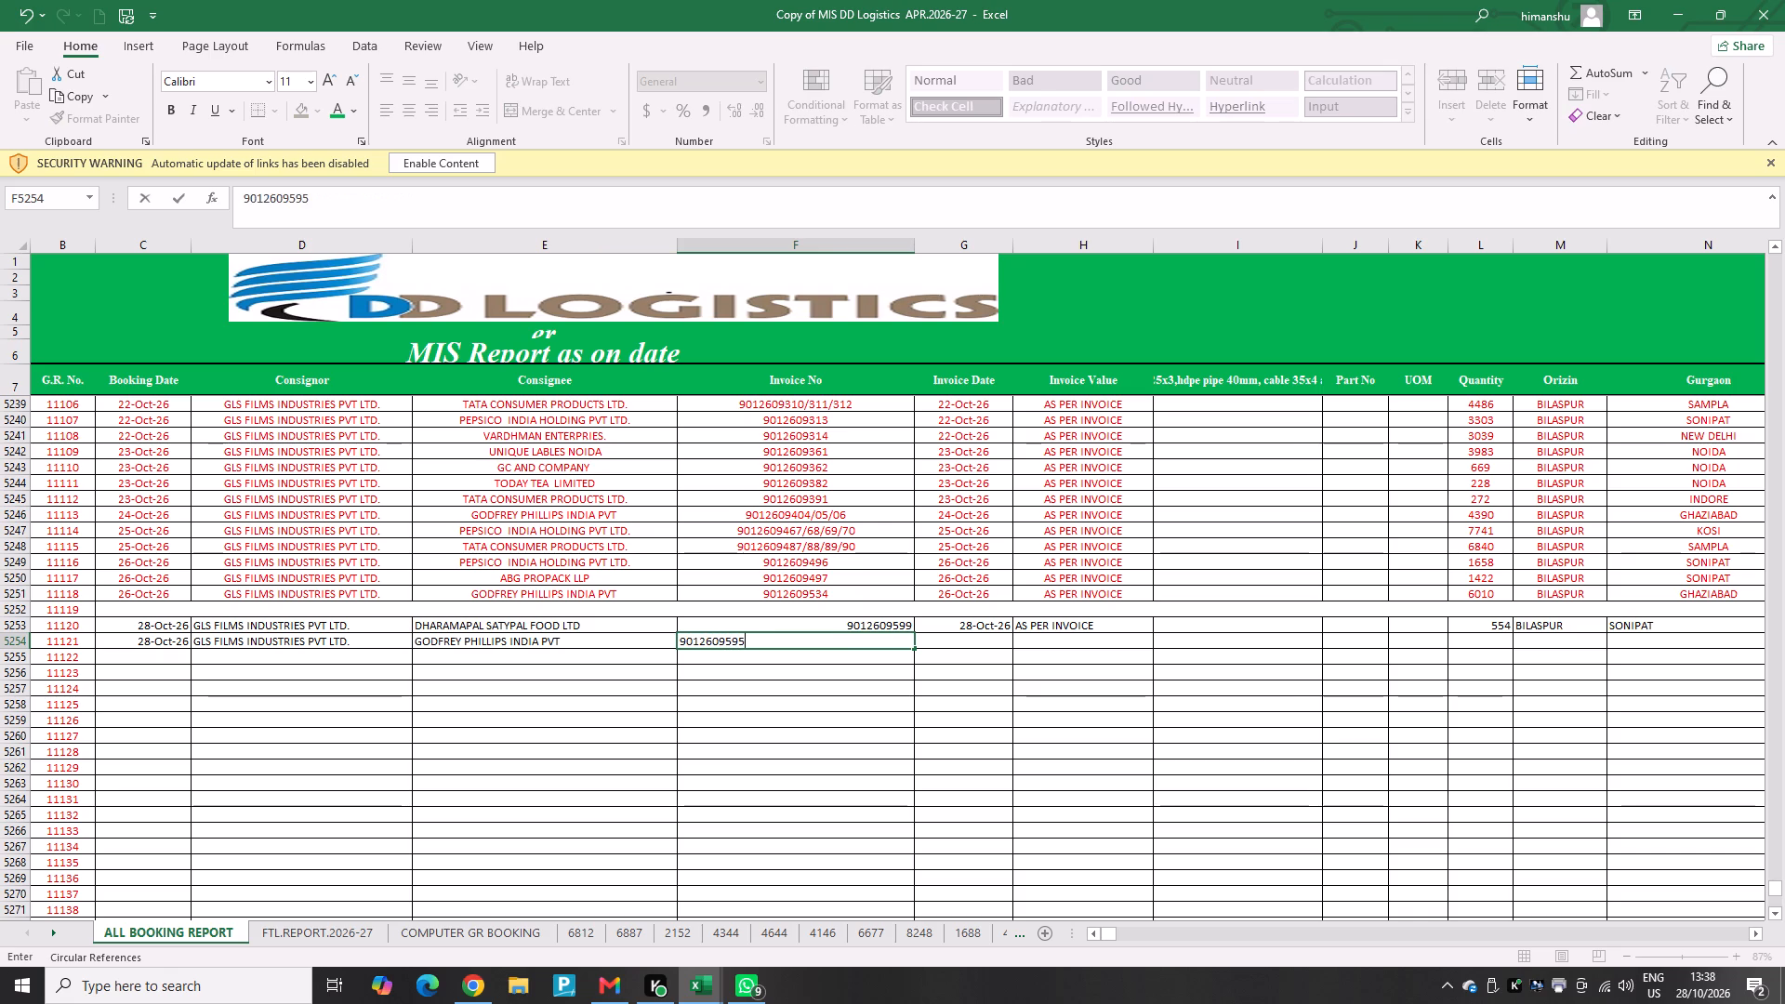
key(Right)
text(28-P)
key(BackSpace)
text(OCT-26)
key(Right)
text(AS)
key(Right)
Enter quantity 5493, origin BILASPUR and destination GHAZIABAD for the G.R. 11121 booking.
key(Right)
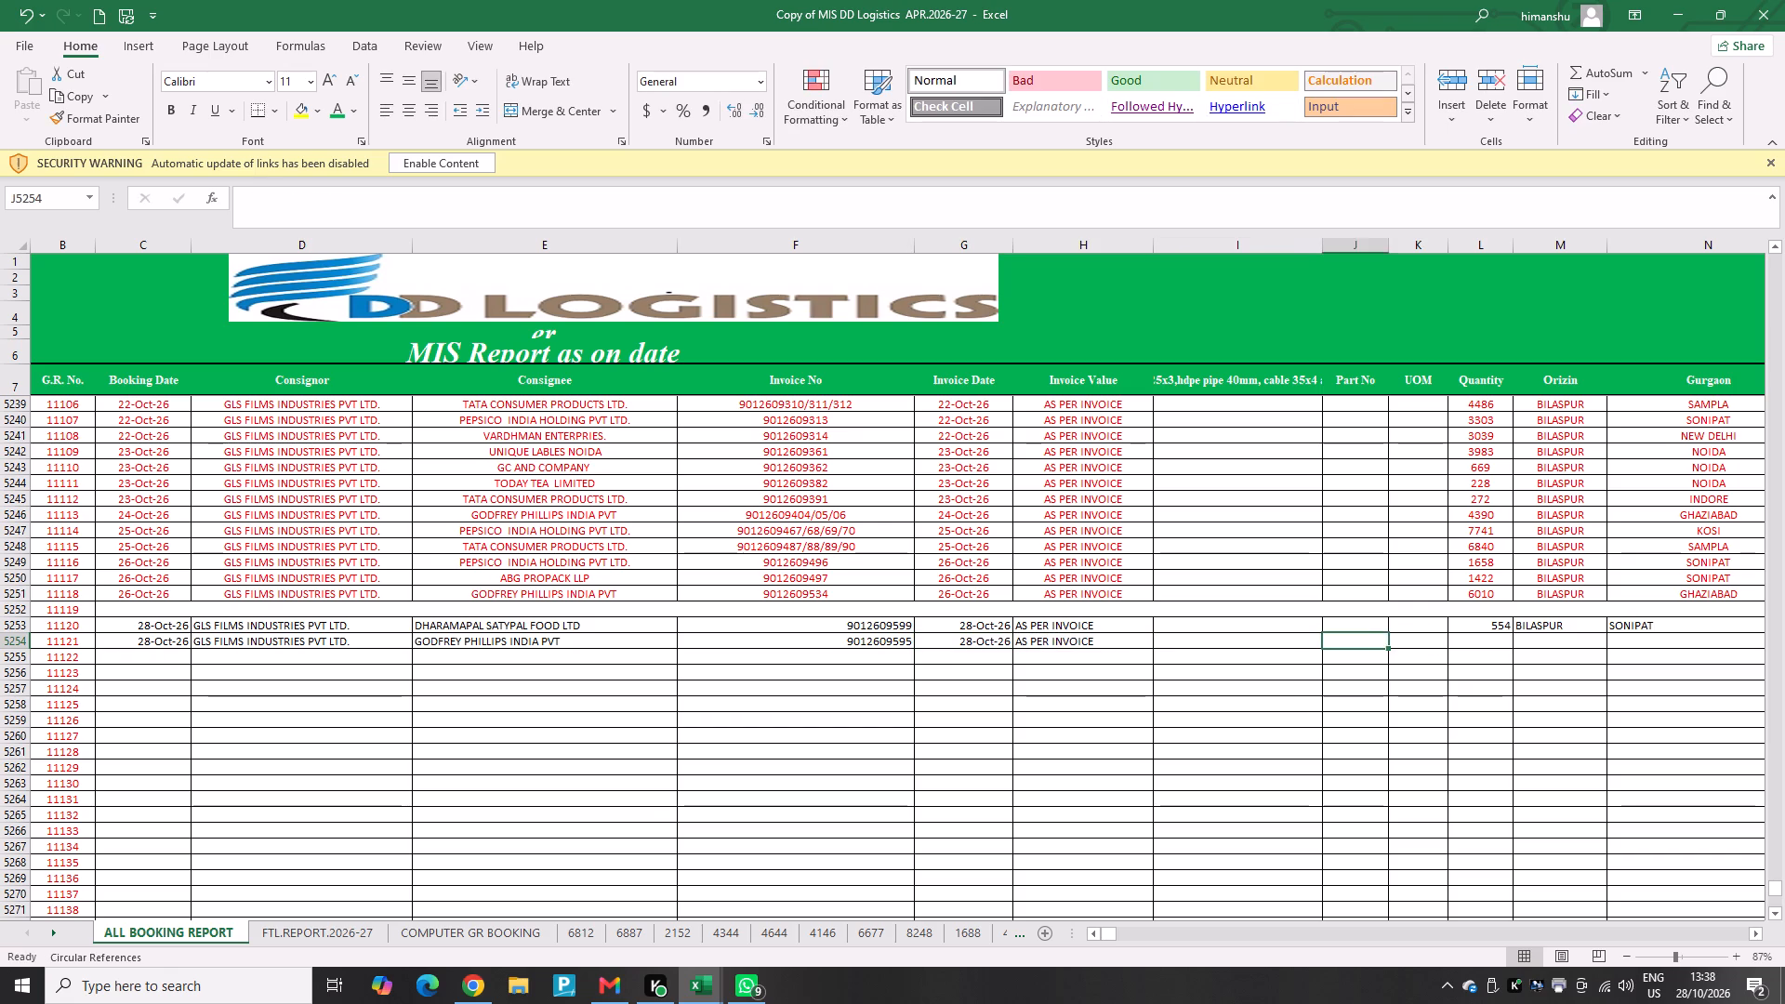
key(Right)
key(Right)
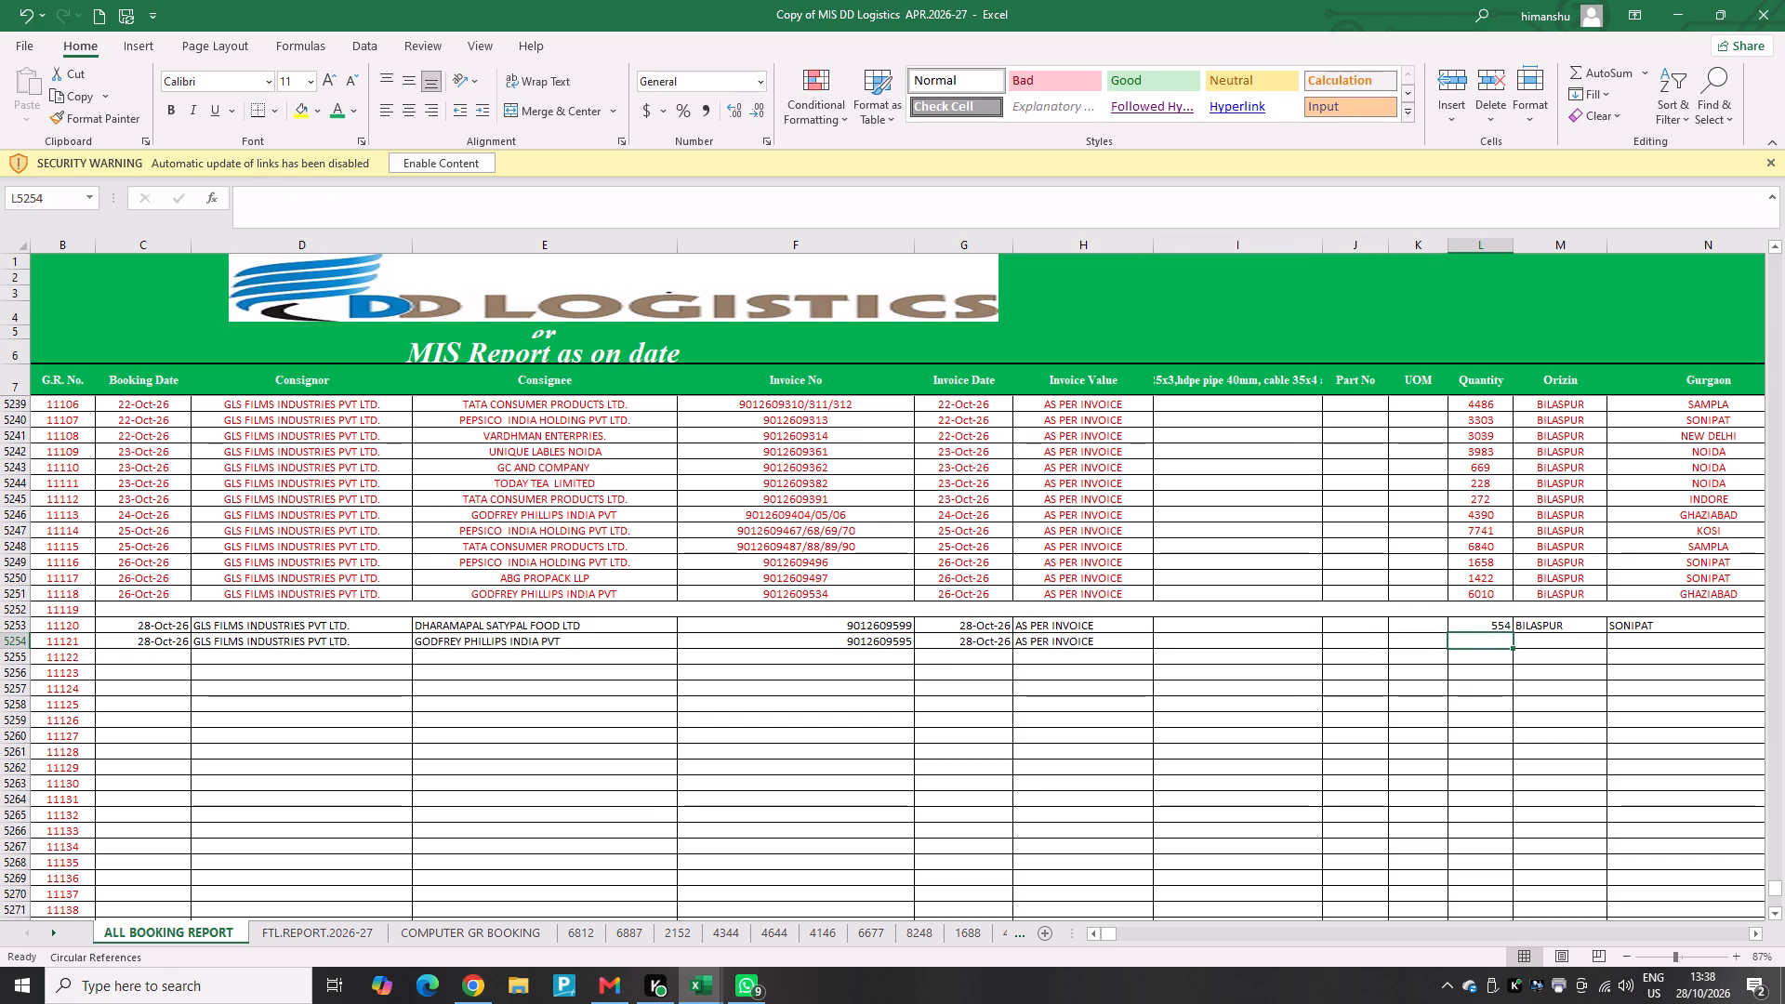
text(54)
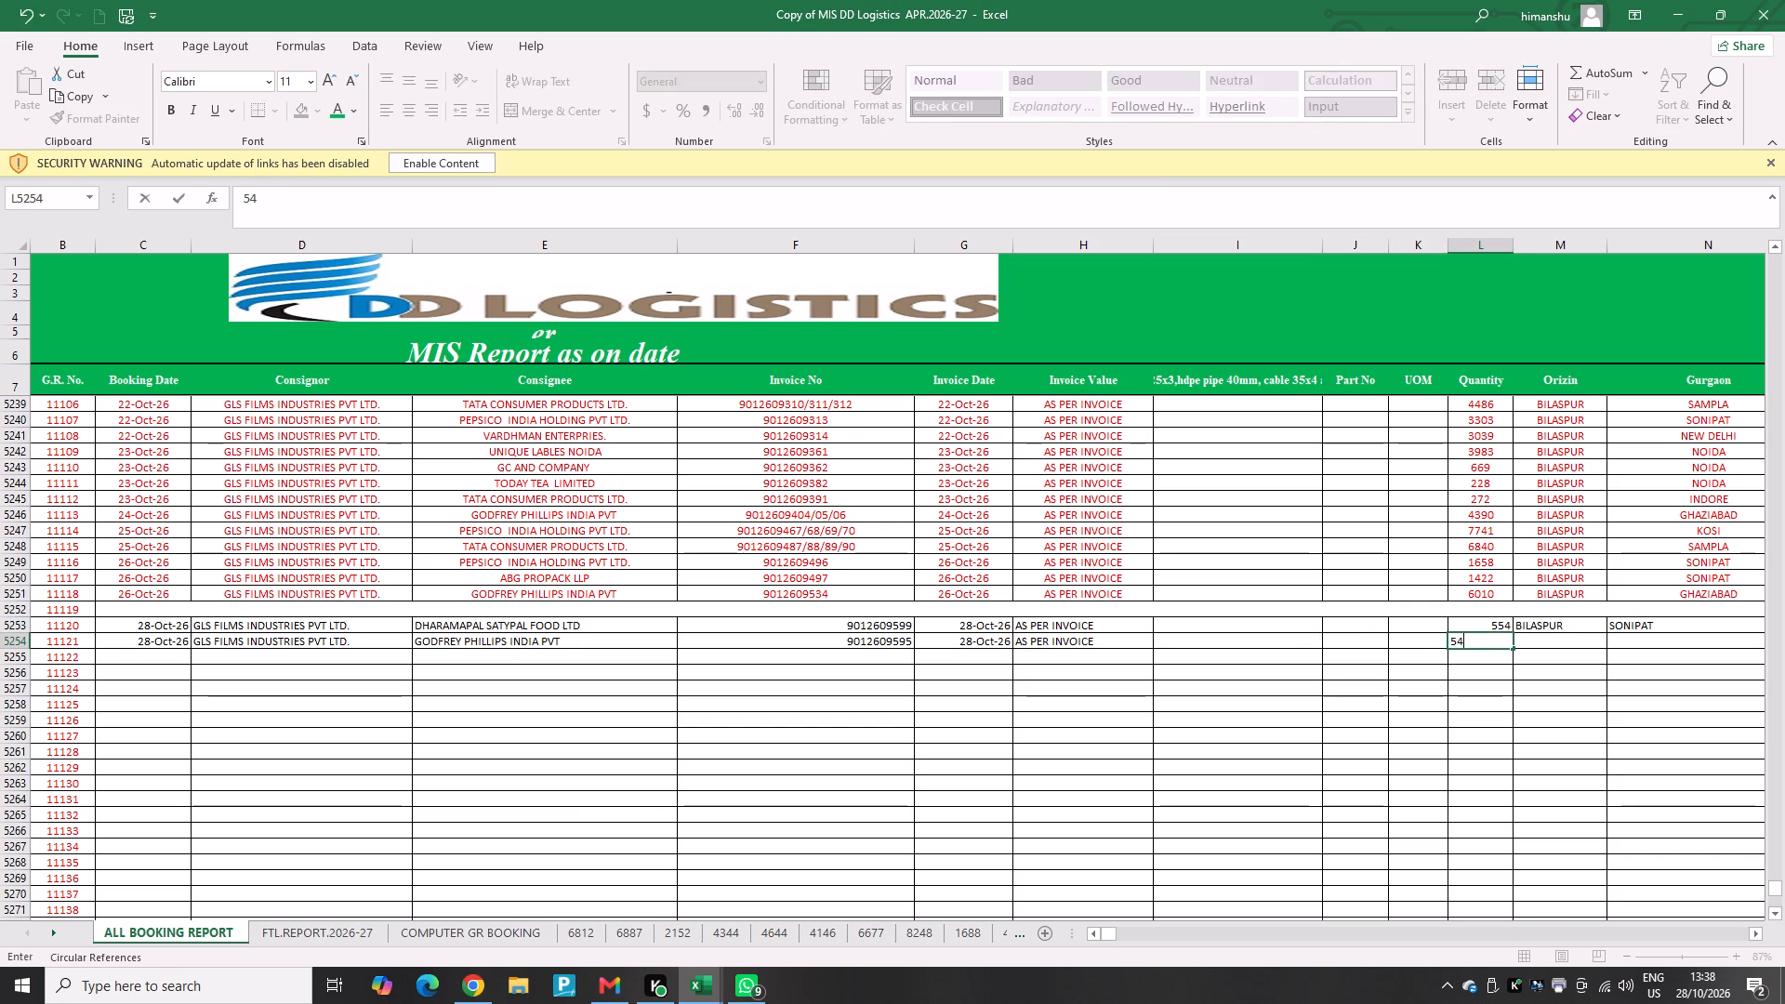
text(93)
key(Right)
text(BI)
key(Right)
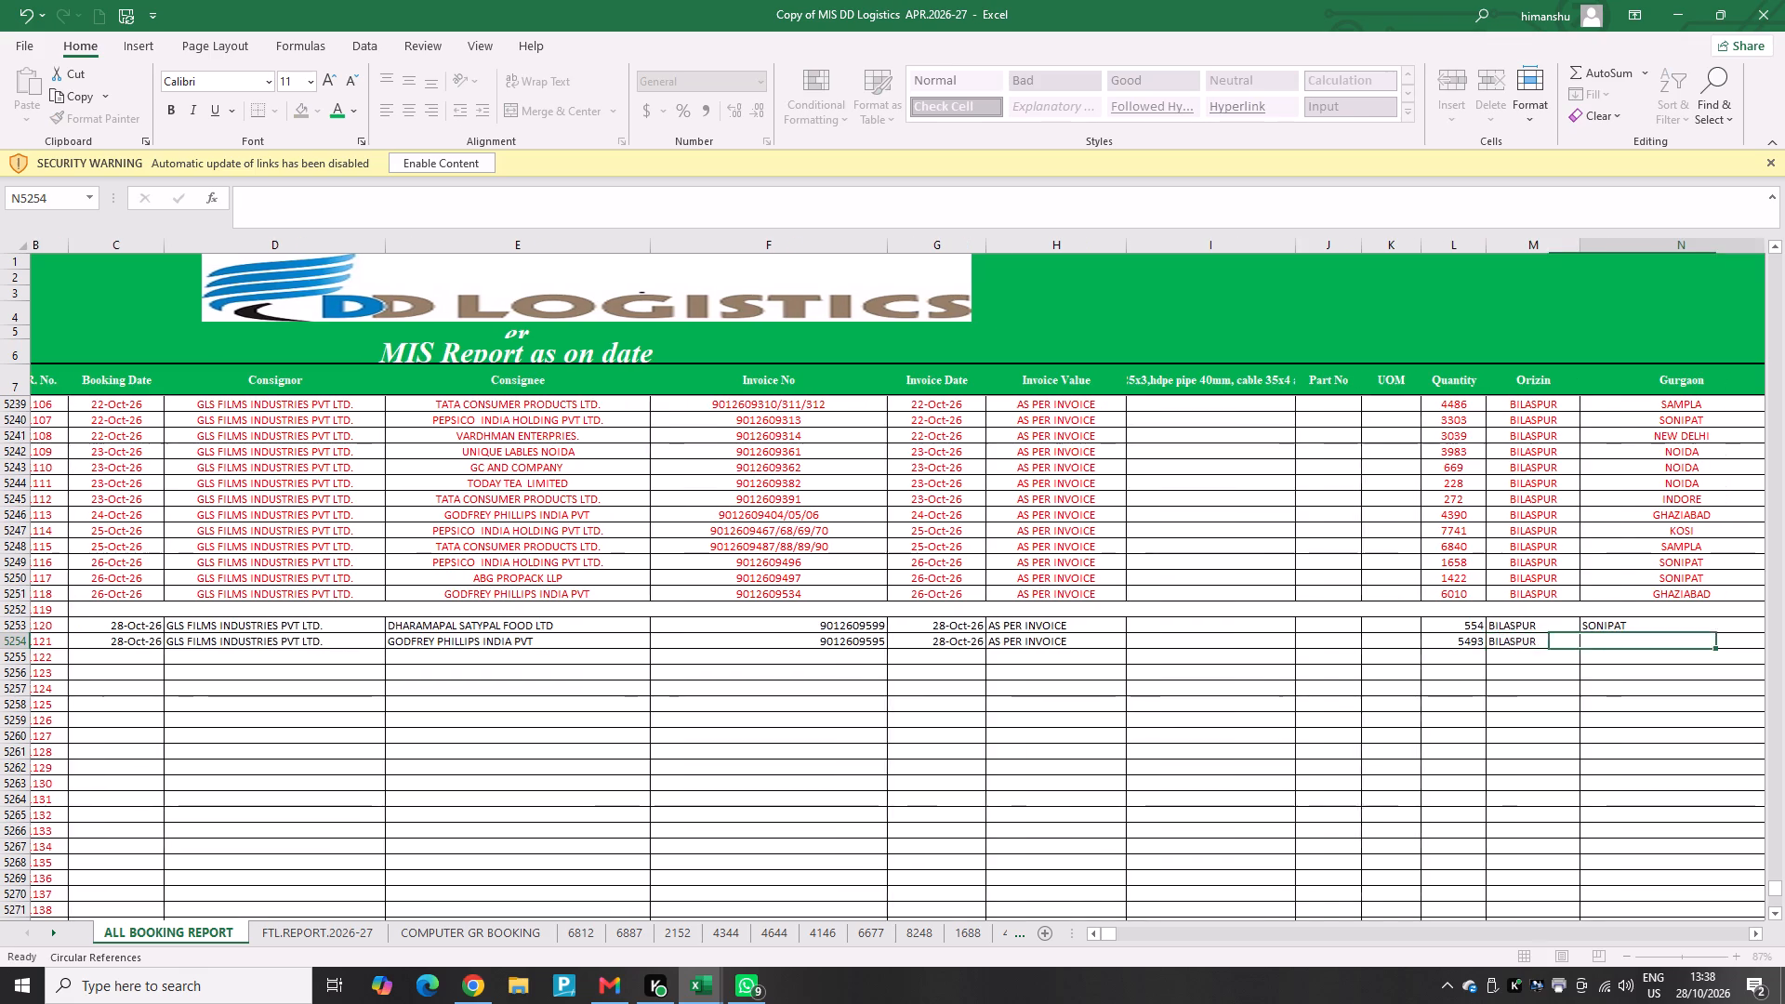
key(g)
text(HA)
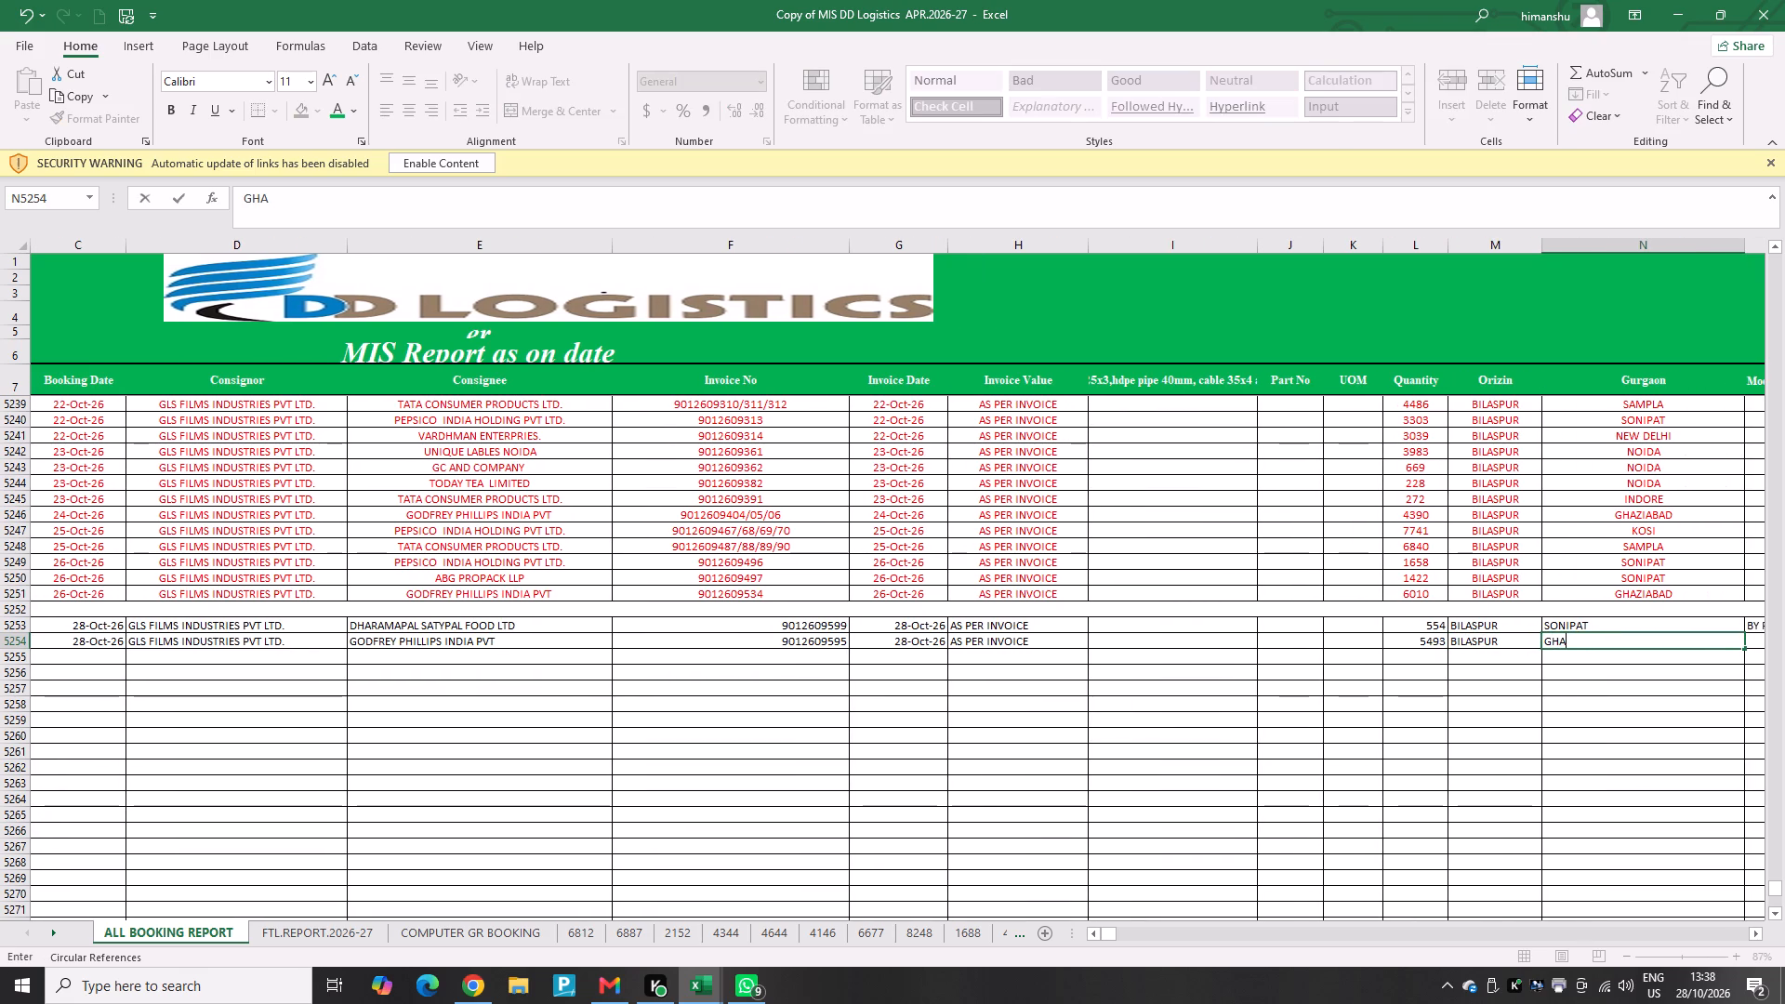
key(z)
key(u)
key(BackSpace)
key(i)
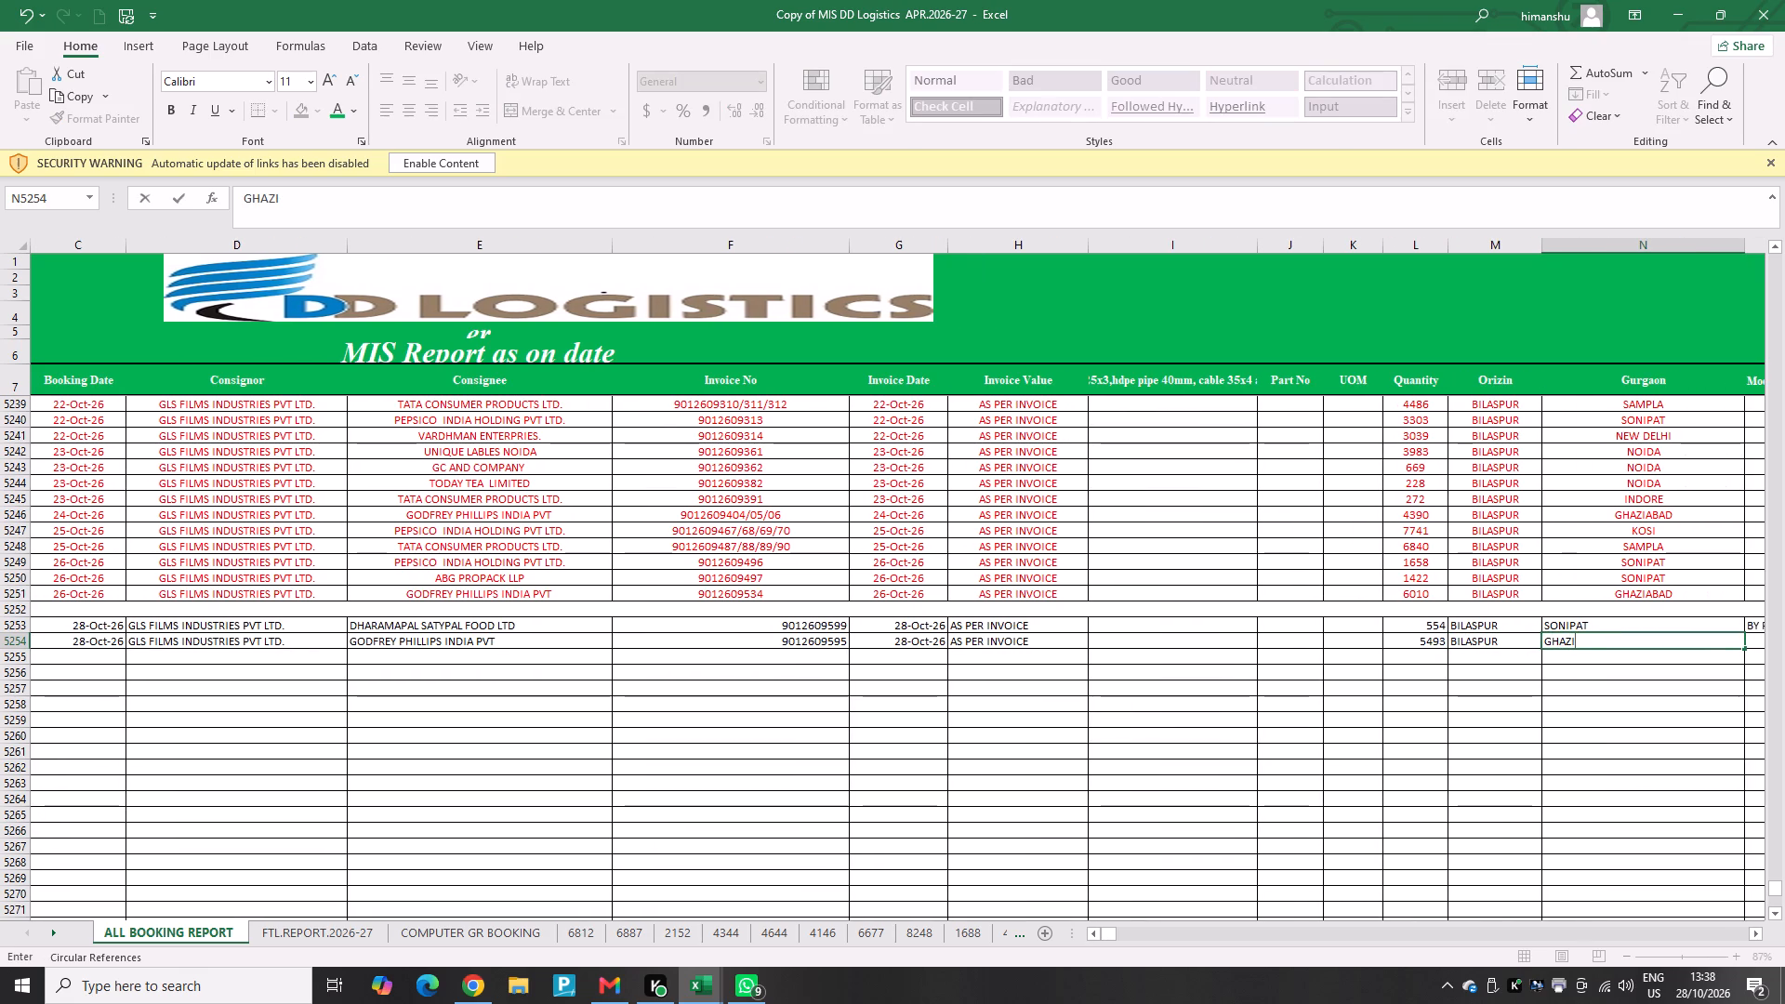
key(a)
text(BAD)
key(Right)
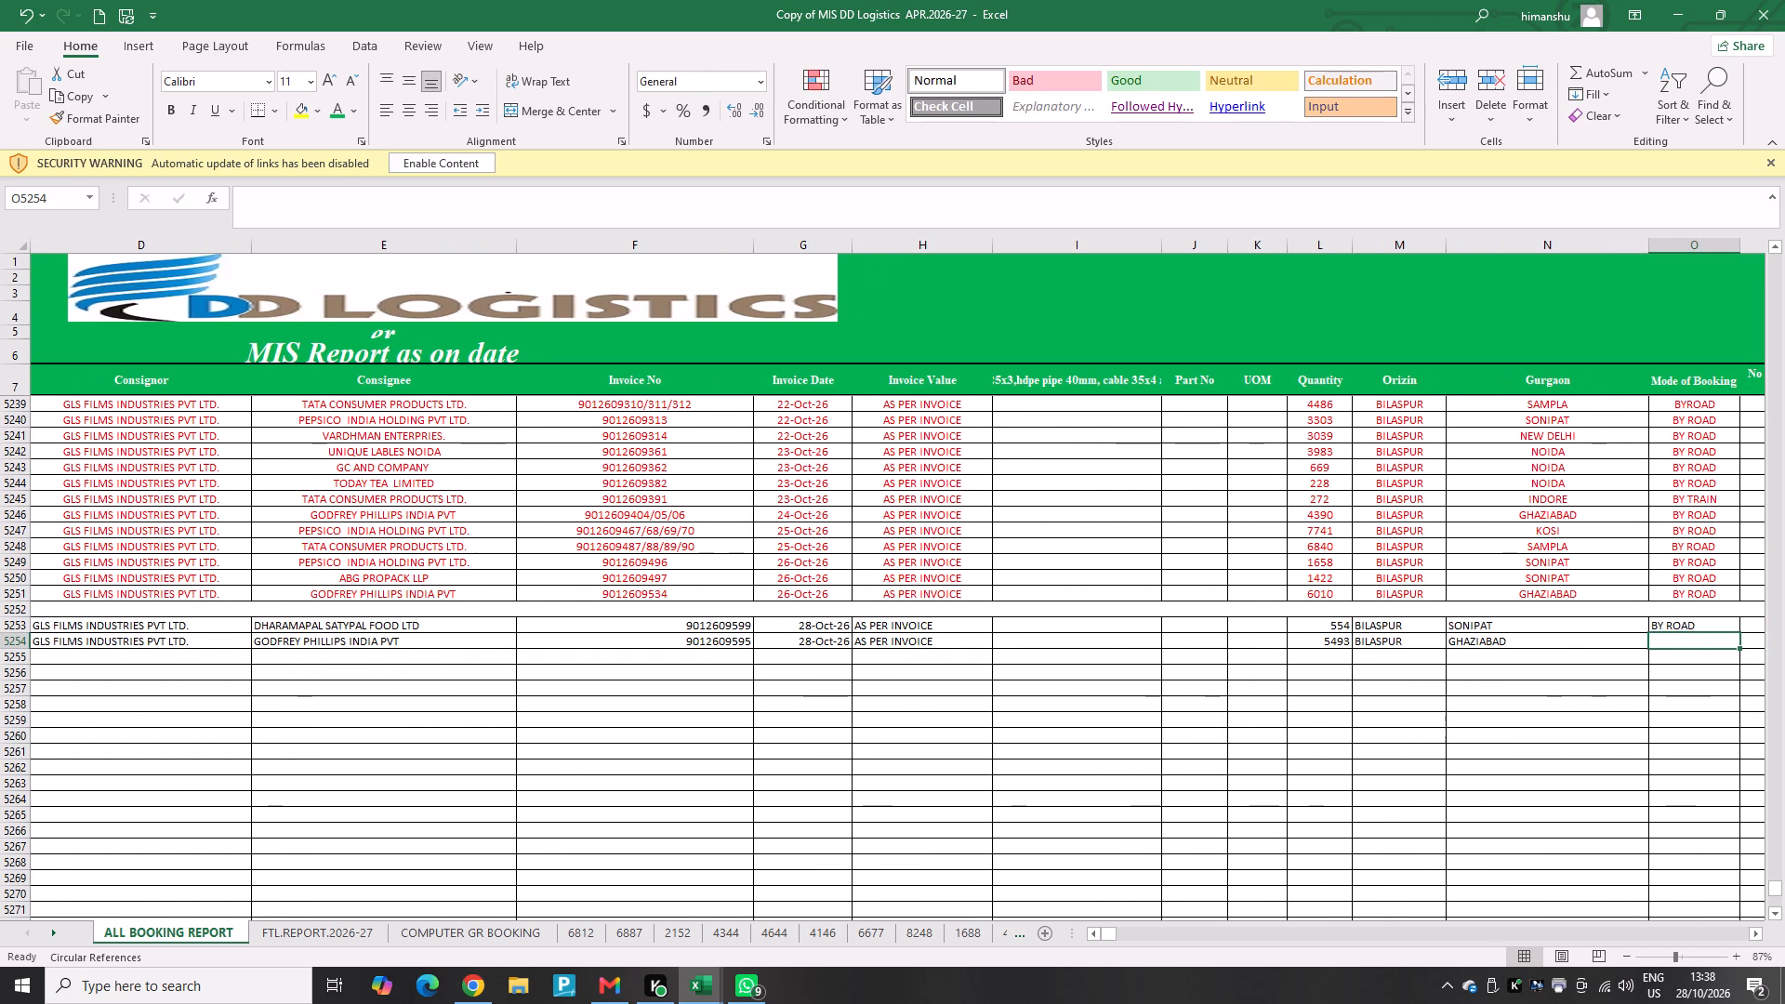
Complete the G.R. 11121 booking with mode BY ROAD, 9 boxes, weight 7.5TON, packing type PALLET and status DELEVERED.
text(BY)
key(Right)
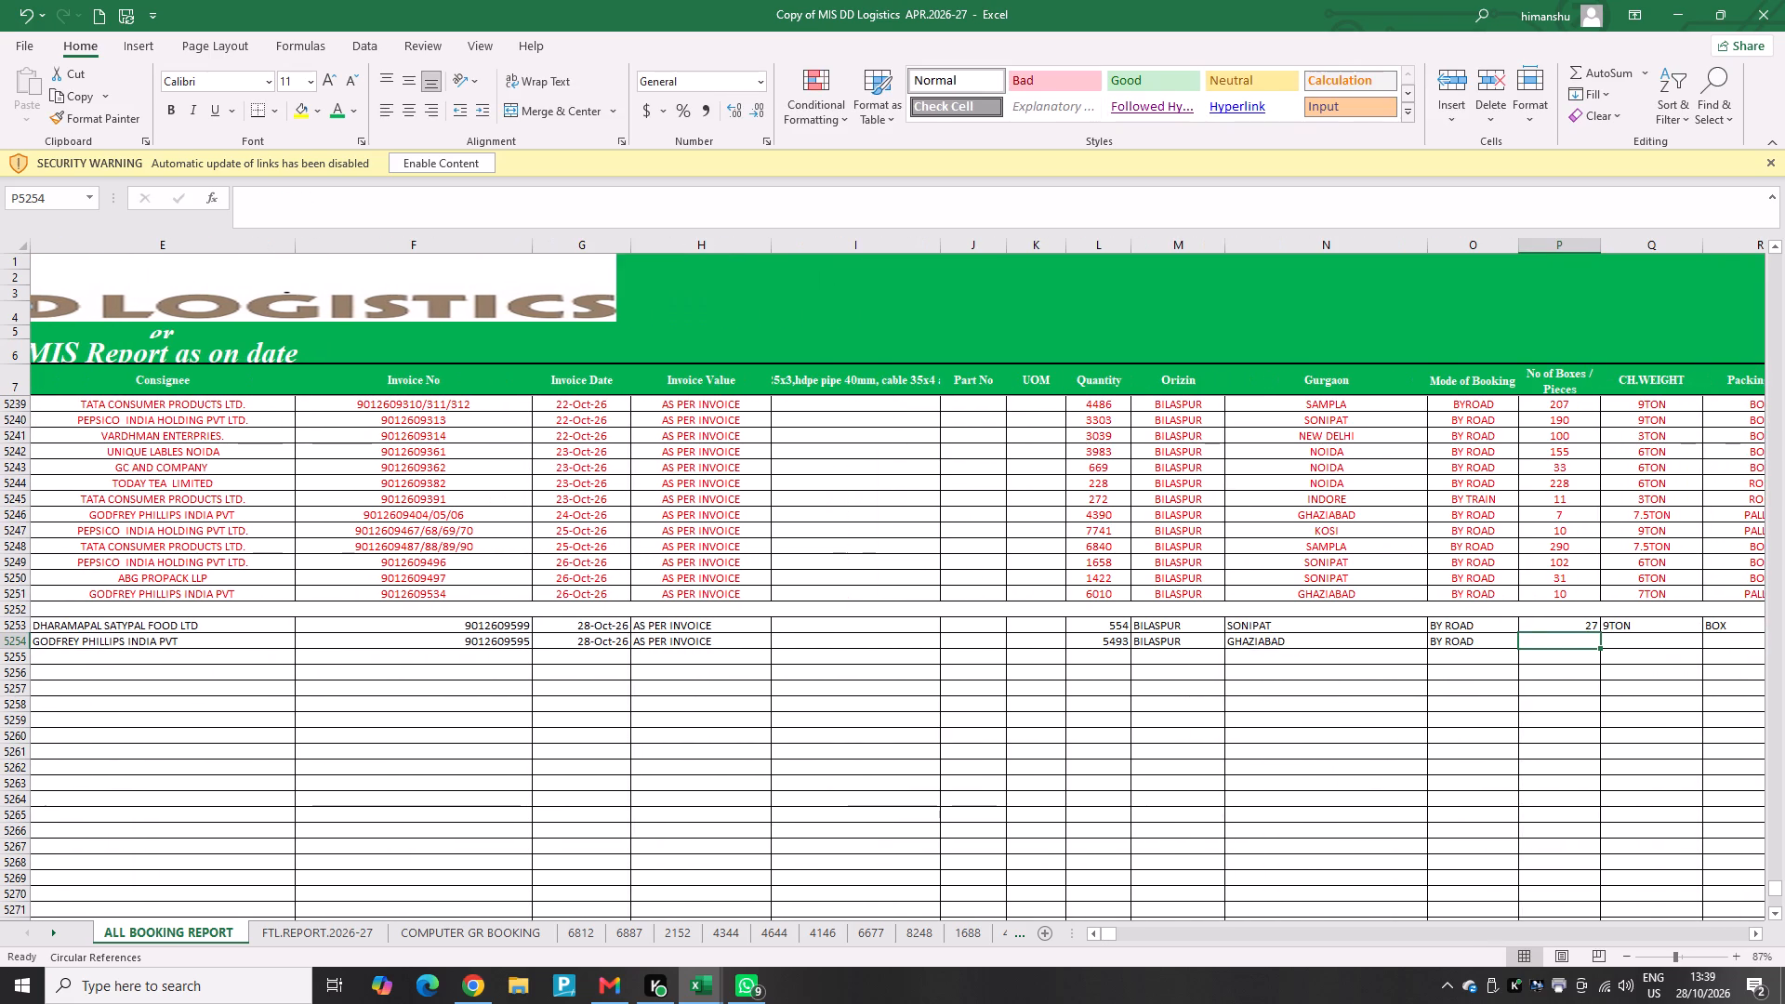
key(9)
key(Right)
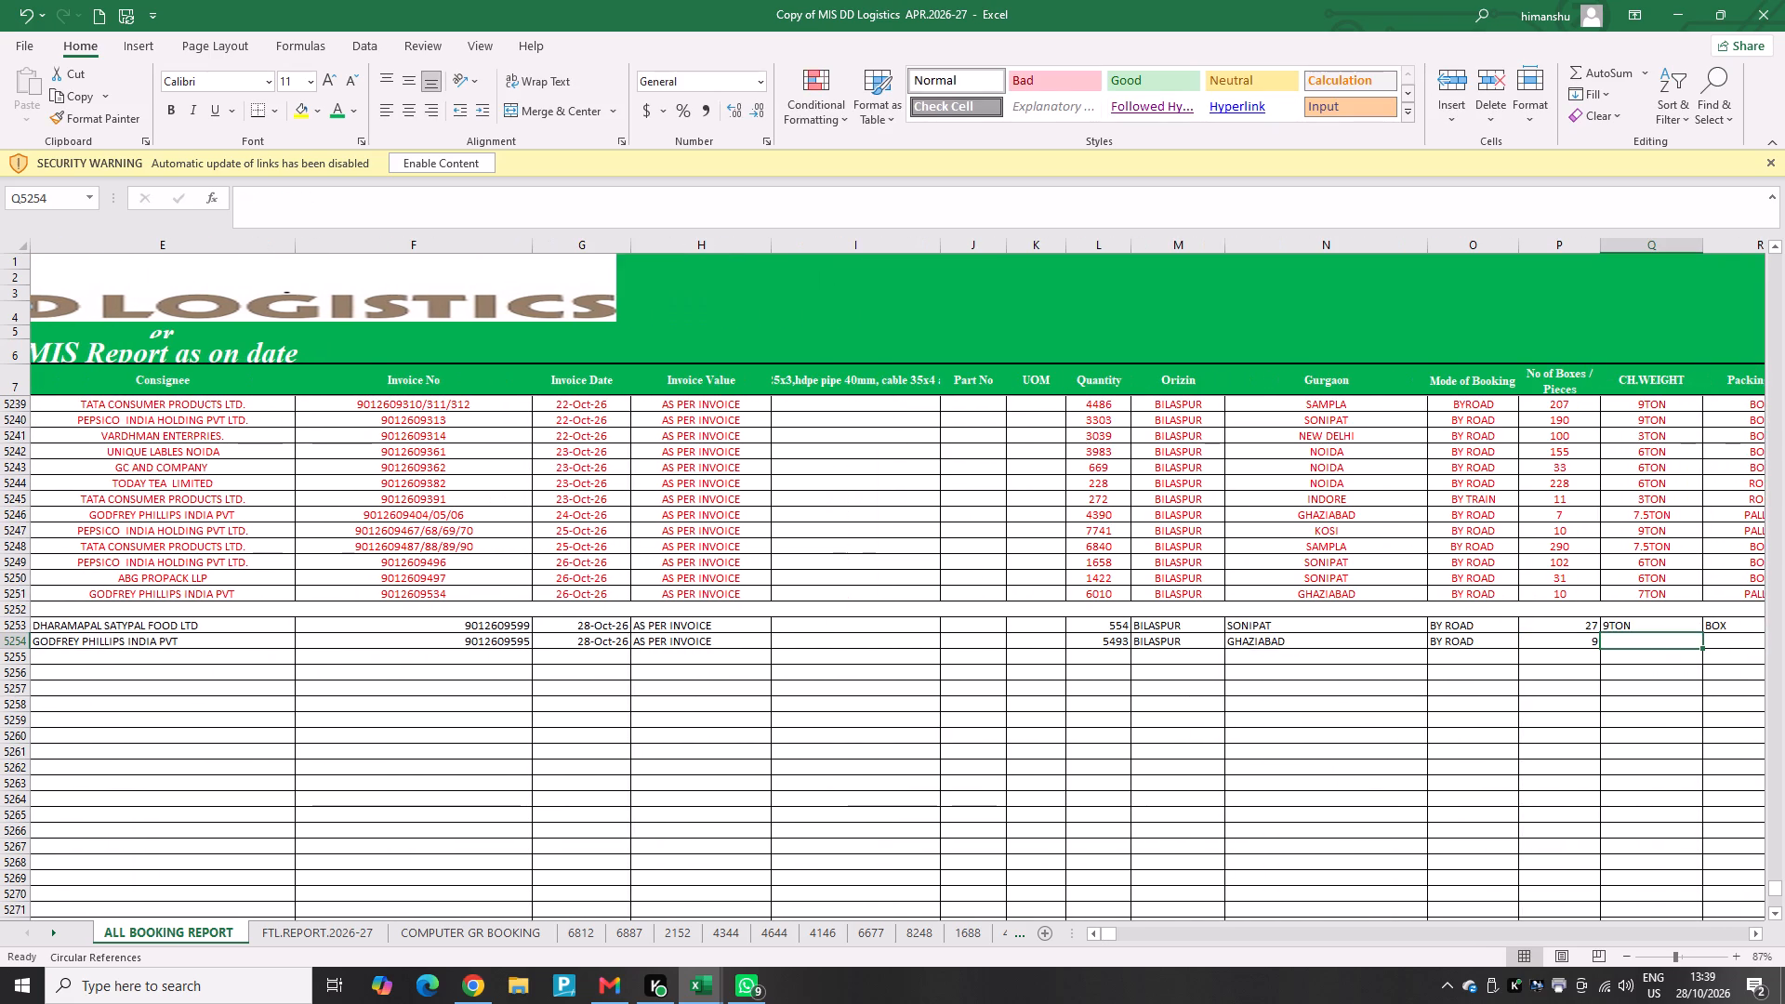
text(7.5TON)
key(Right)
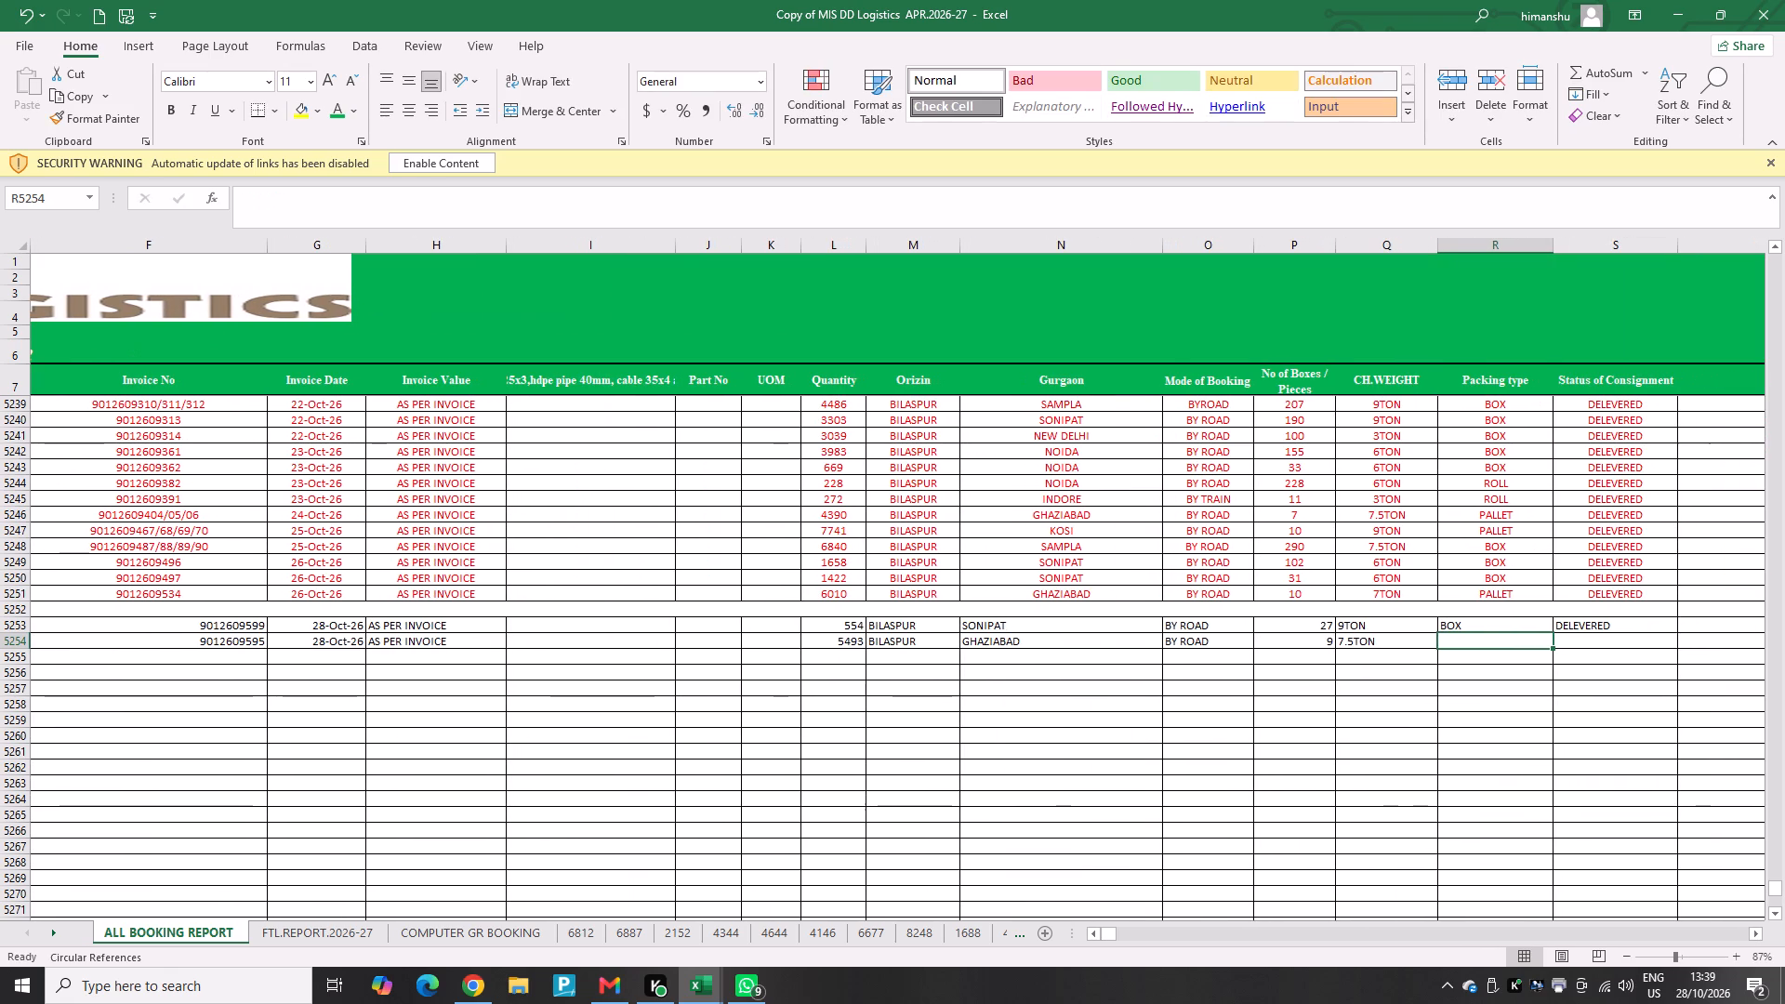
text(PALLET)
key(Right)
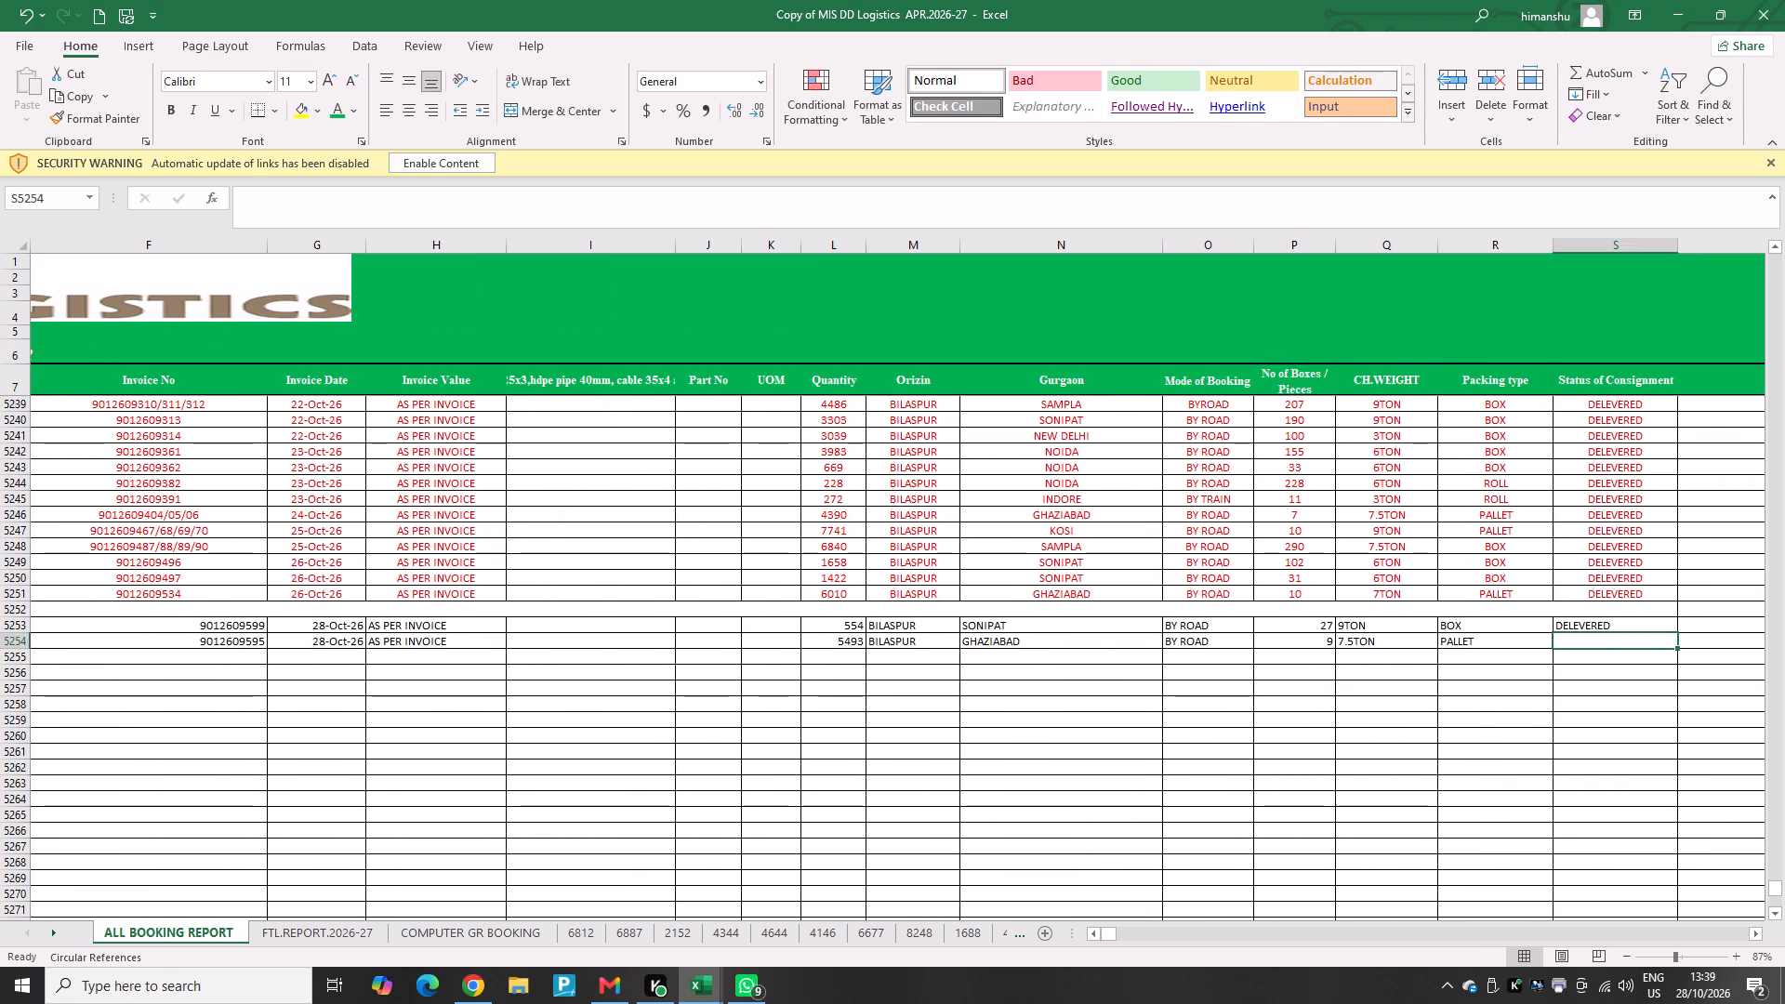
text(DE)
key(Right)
Start the booking for G.R. 11122 with date 28-Oct-26, consignor GLS FILMS INDUSTRIES PVT LTD. and consignee LT FOODS LTD.
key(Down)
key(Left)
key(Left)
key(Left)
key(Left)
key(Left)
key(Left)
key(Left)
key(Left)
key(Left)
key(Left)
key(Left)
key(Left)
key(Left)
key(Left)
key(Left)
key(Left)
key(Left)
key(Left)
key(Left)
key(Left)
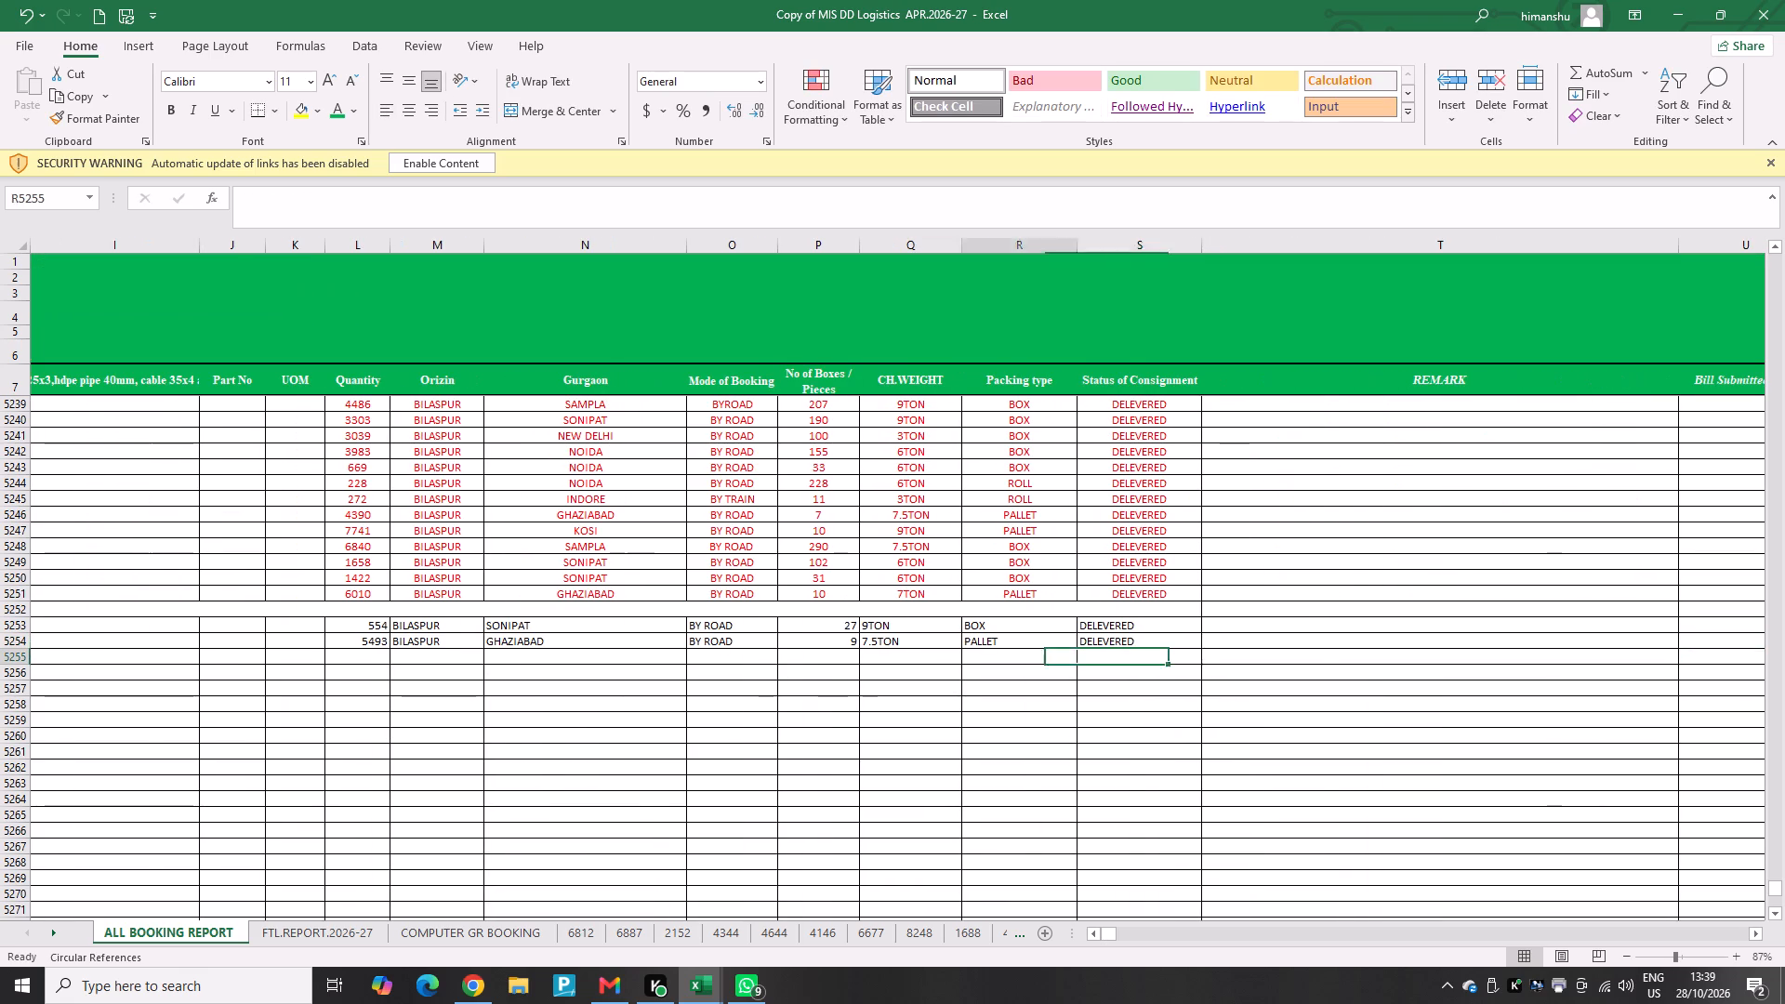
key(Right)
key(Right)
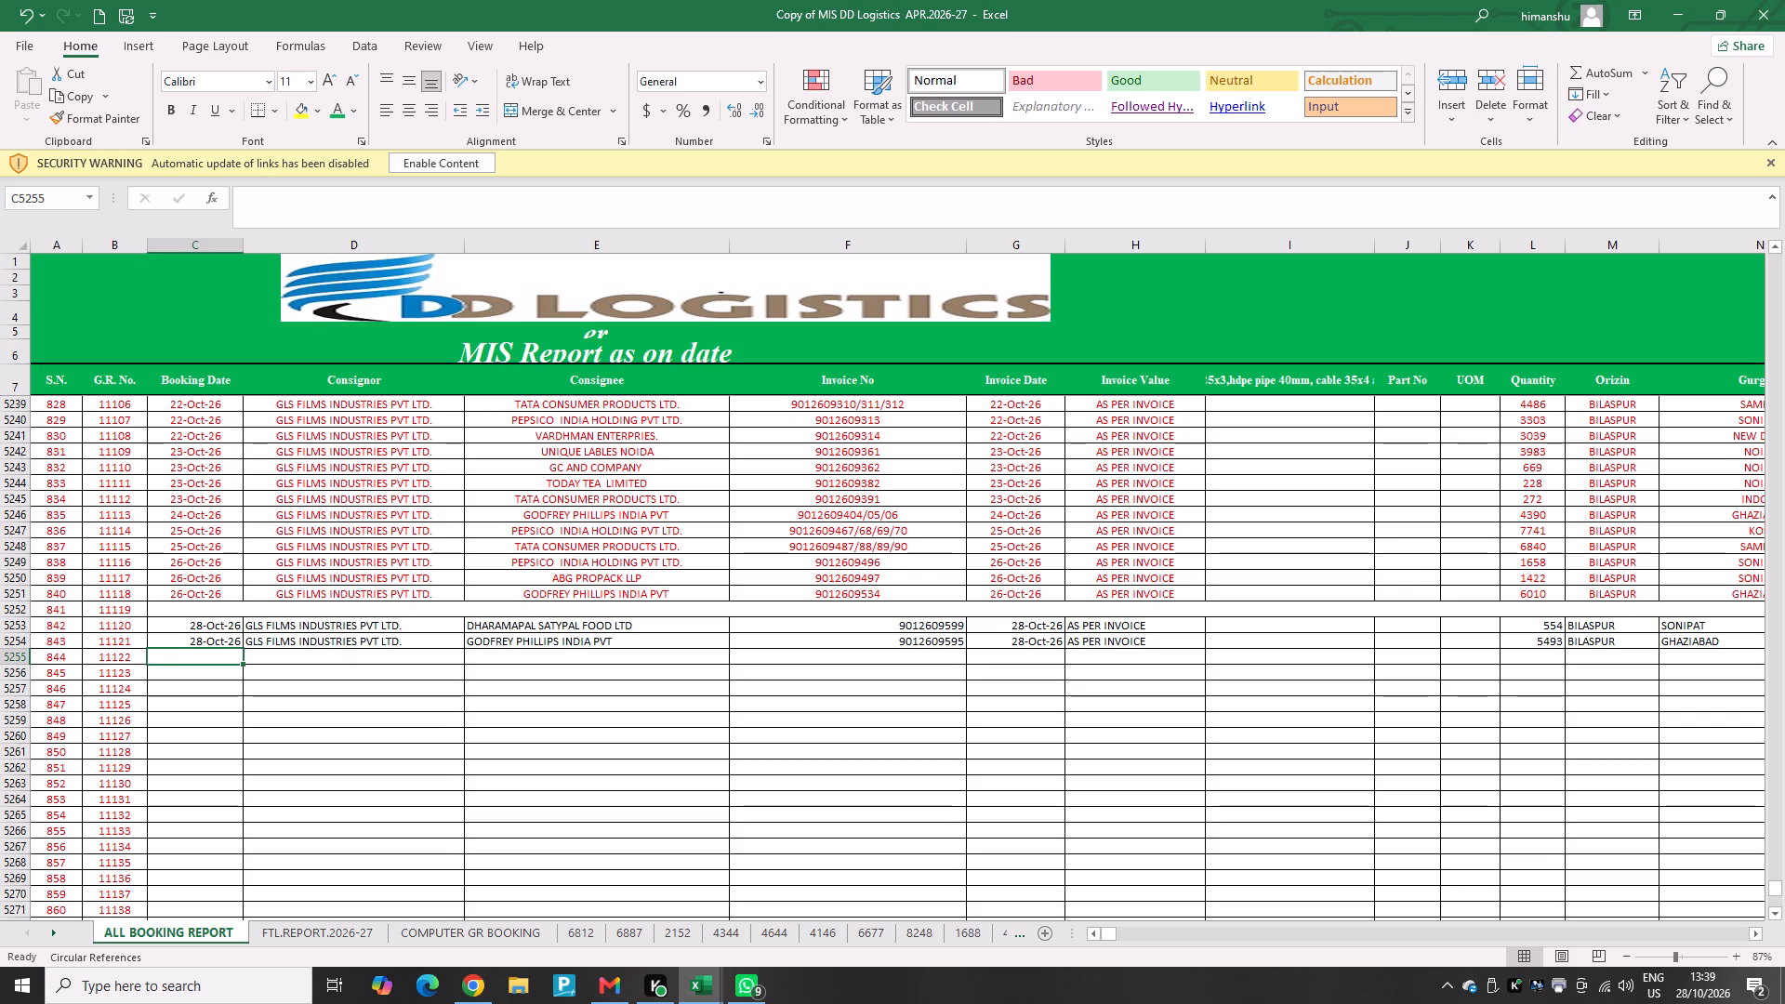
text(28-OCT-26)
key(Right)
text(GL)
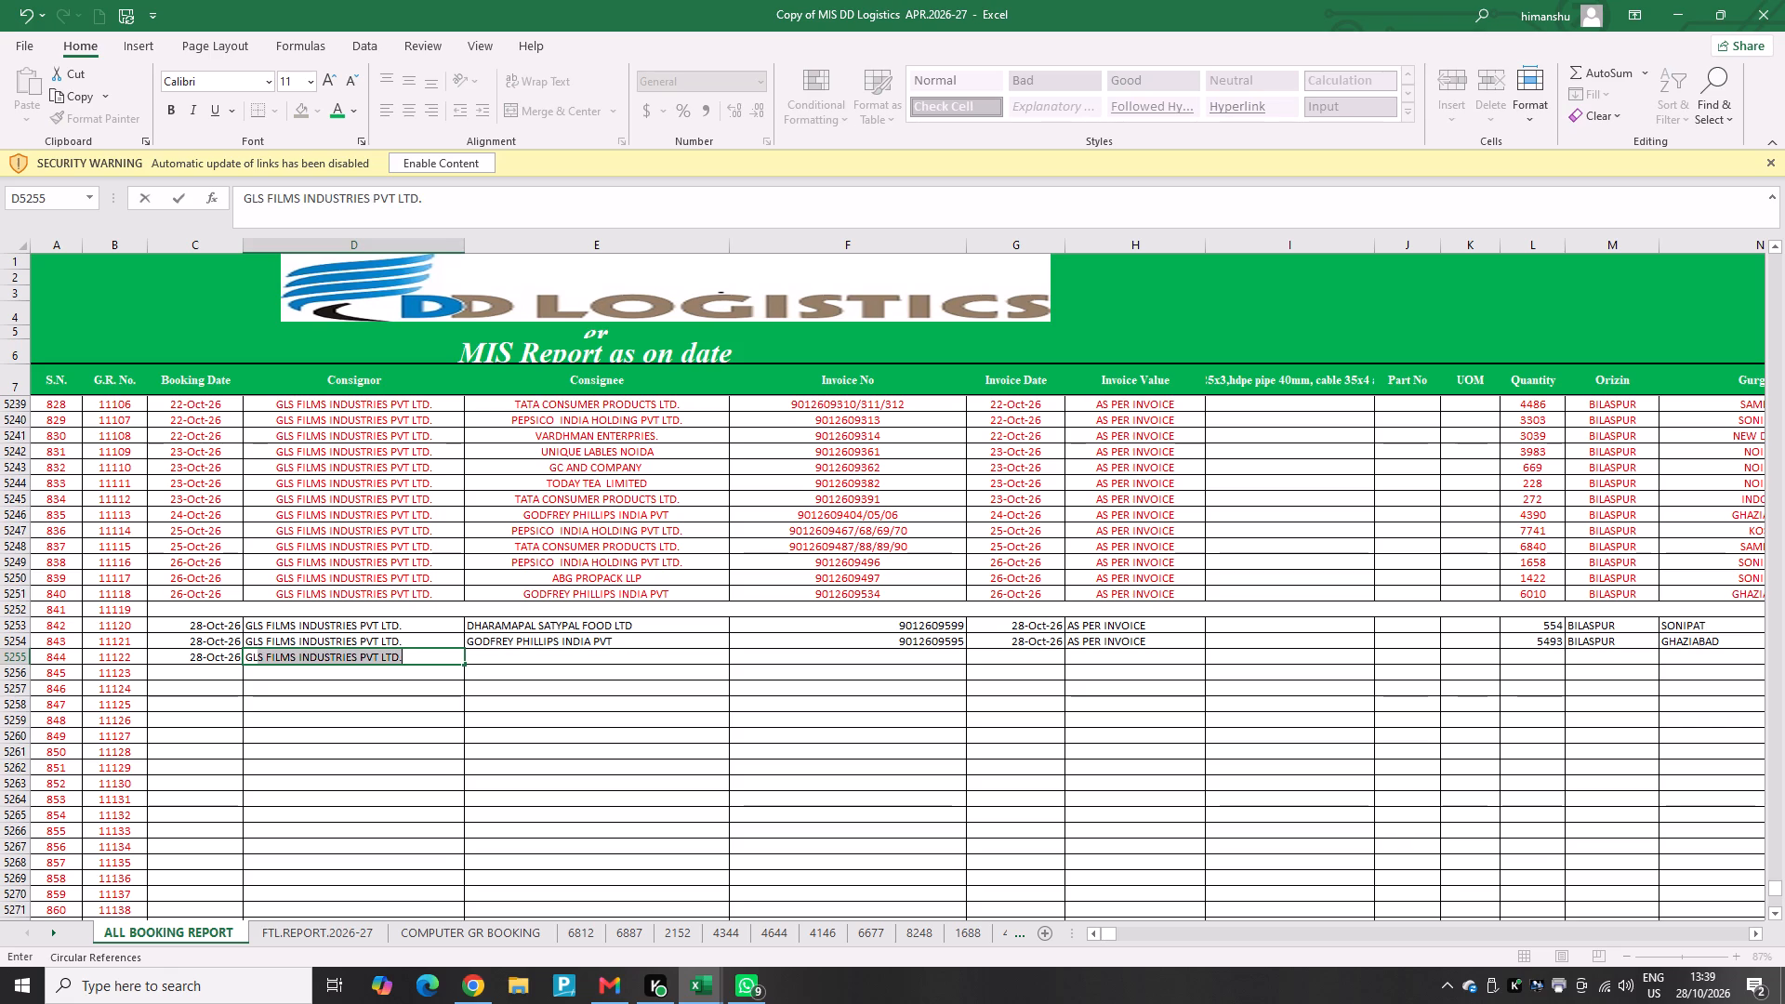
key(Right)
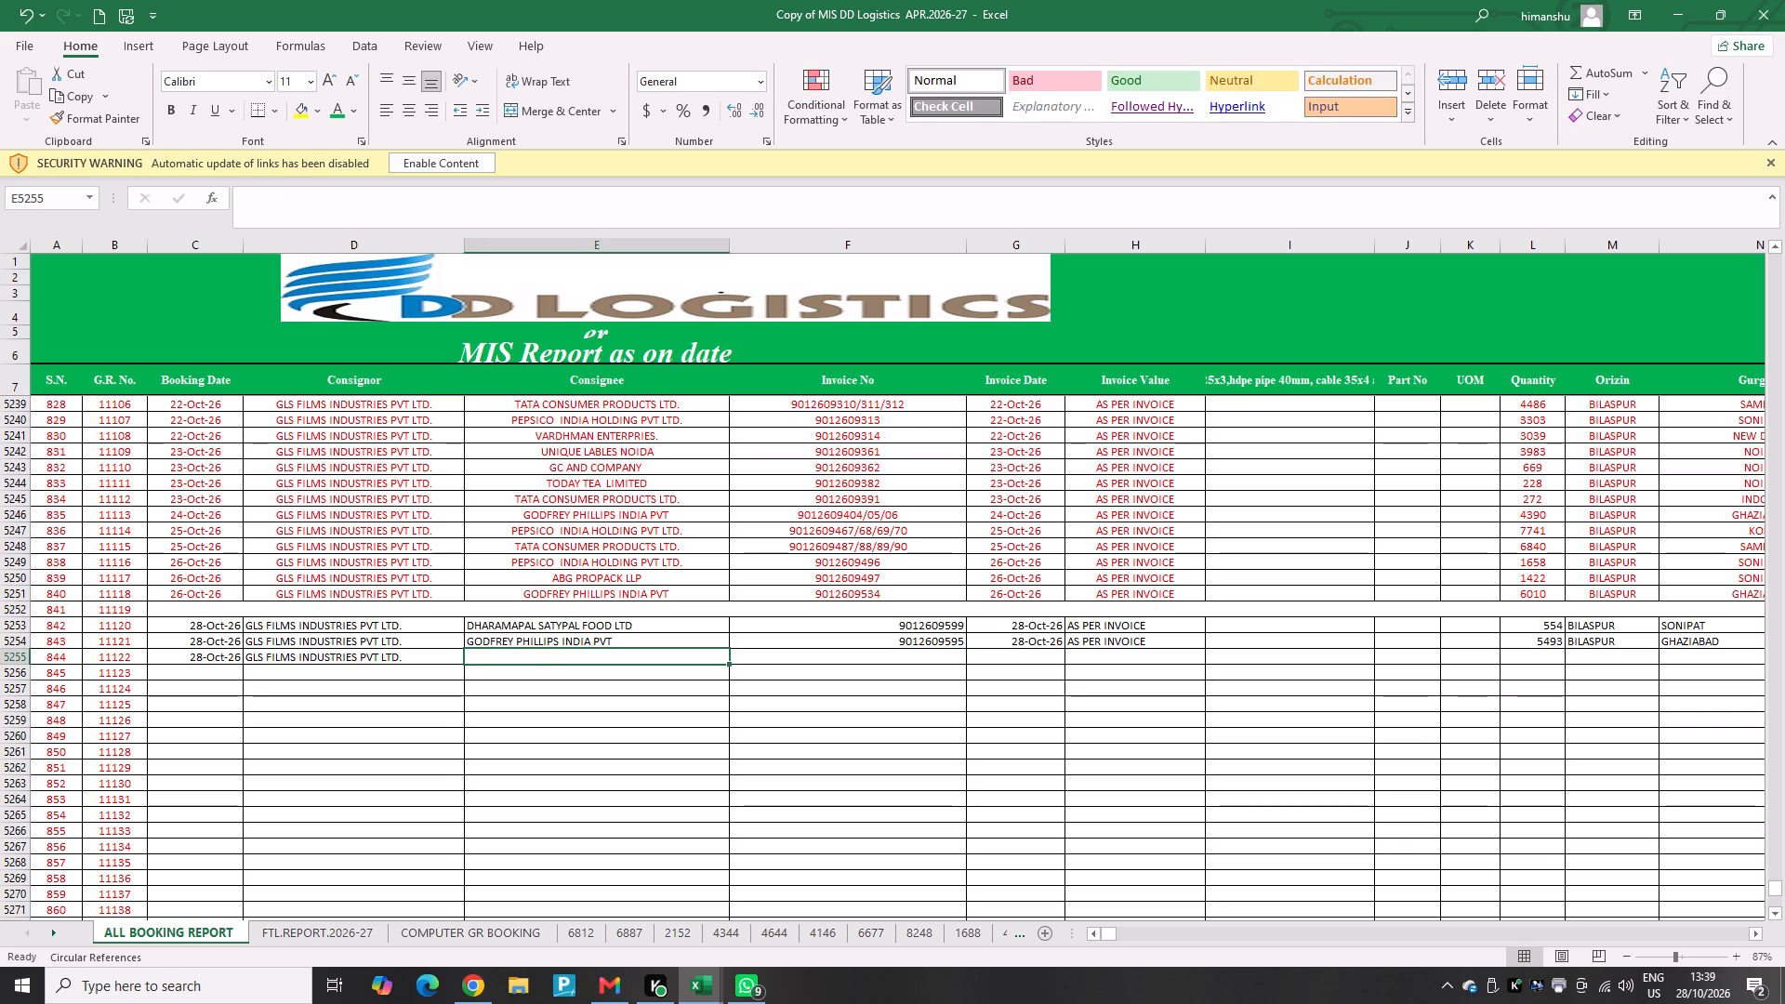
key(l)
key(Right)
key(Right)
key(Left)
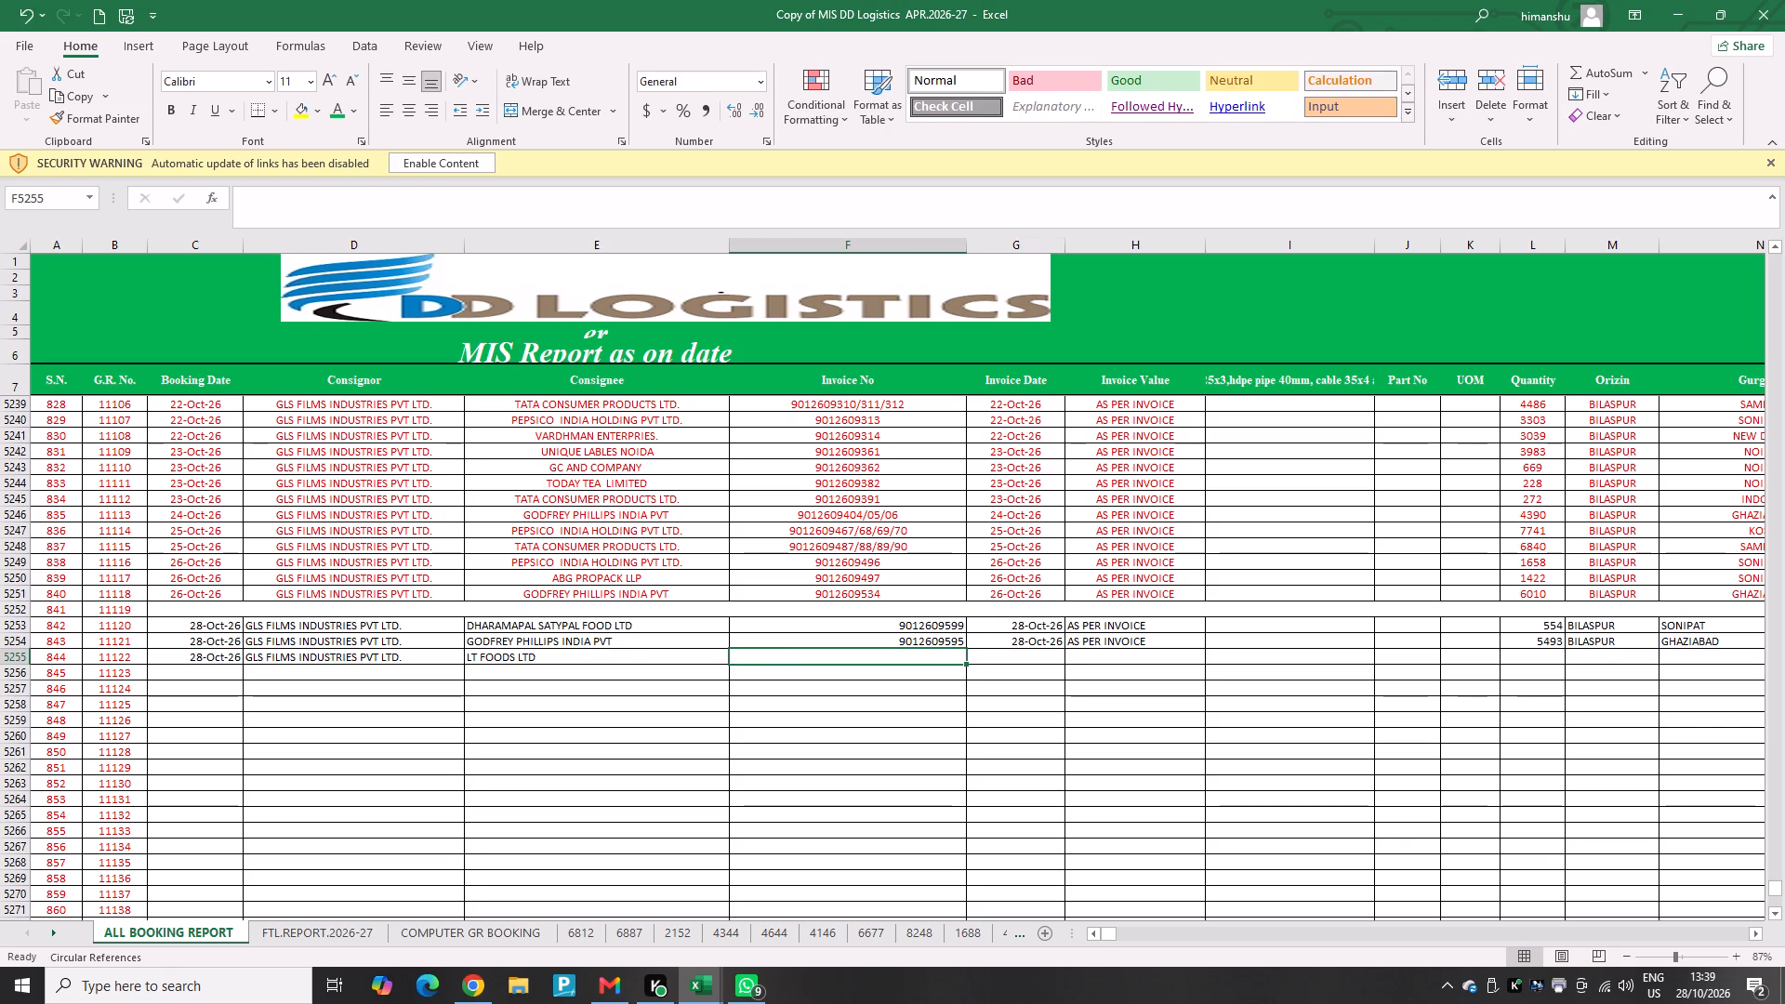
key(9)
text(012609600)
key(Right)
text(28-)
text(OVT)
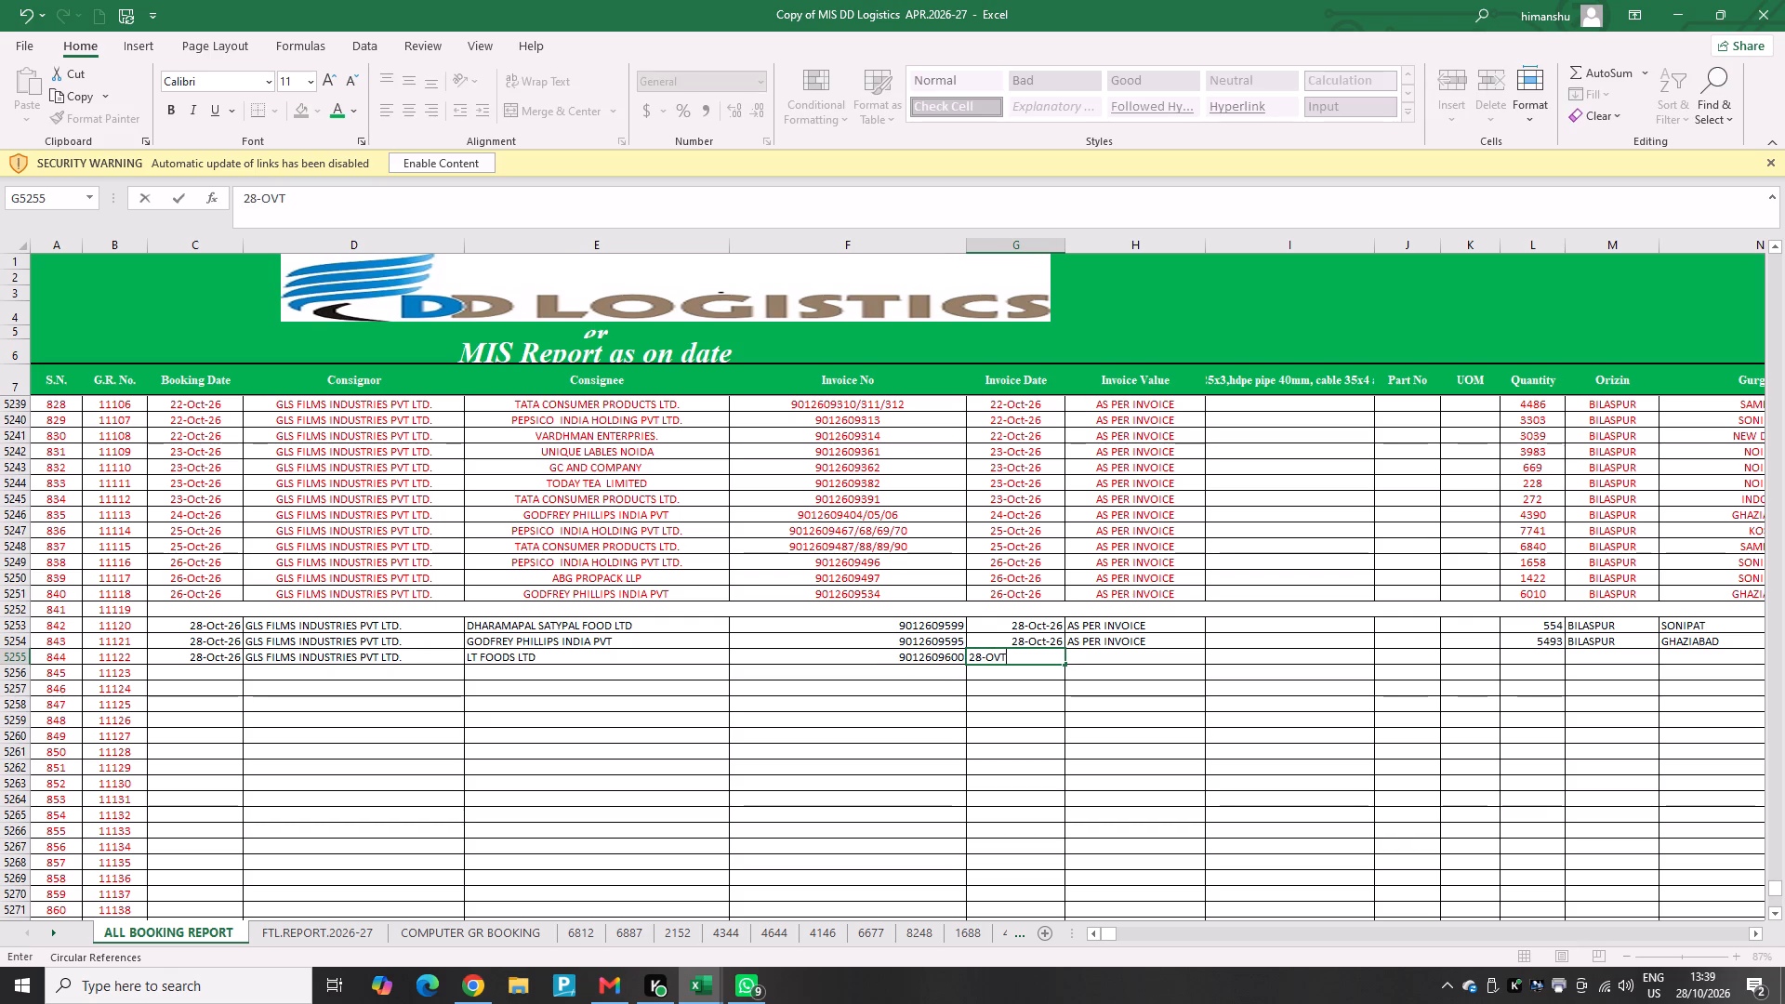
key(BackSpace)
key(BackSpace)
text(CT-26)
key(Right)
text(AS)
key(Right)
Enter quantity 4131, origin BILASPUR and destination SONIPAT for the G.R. 11122 booking.
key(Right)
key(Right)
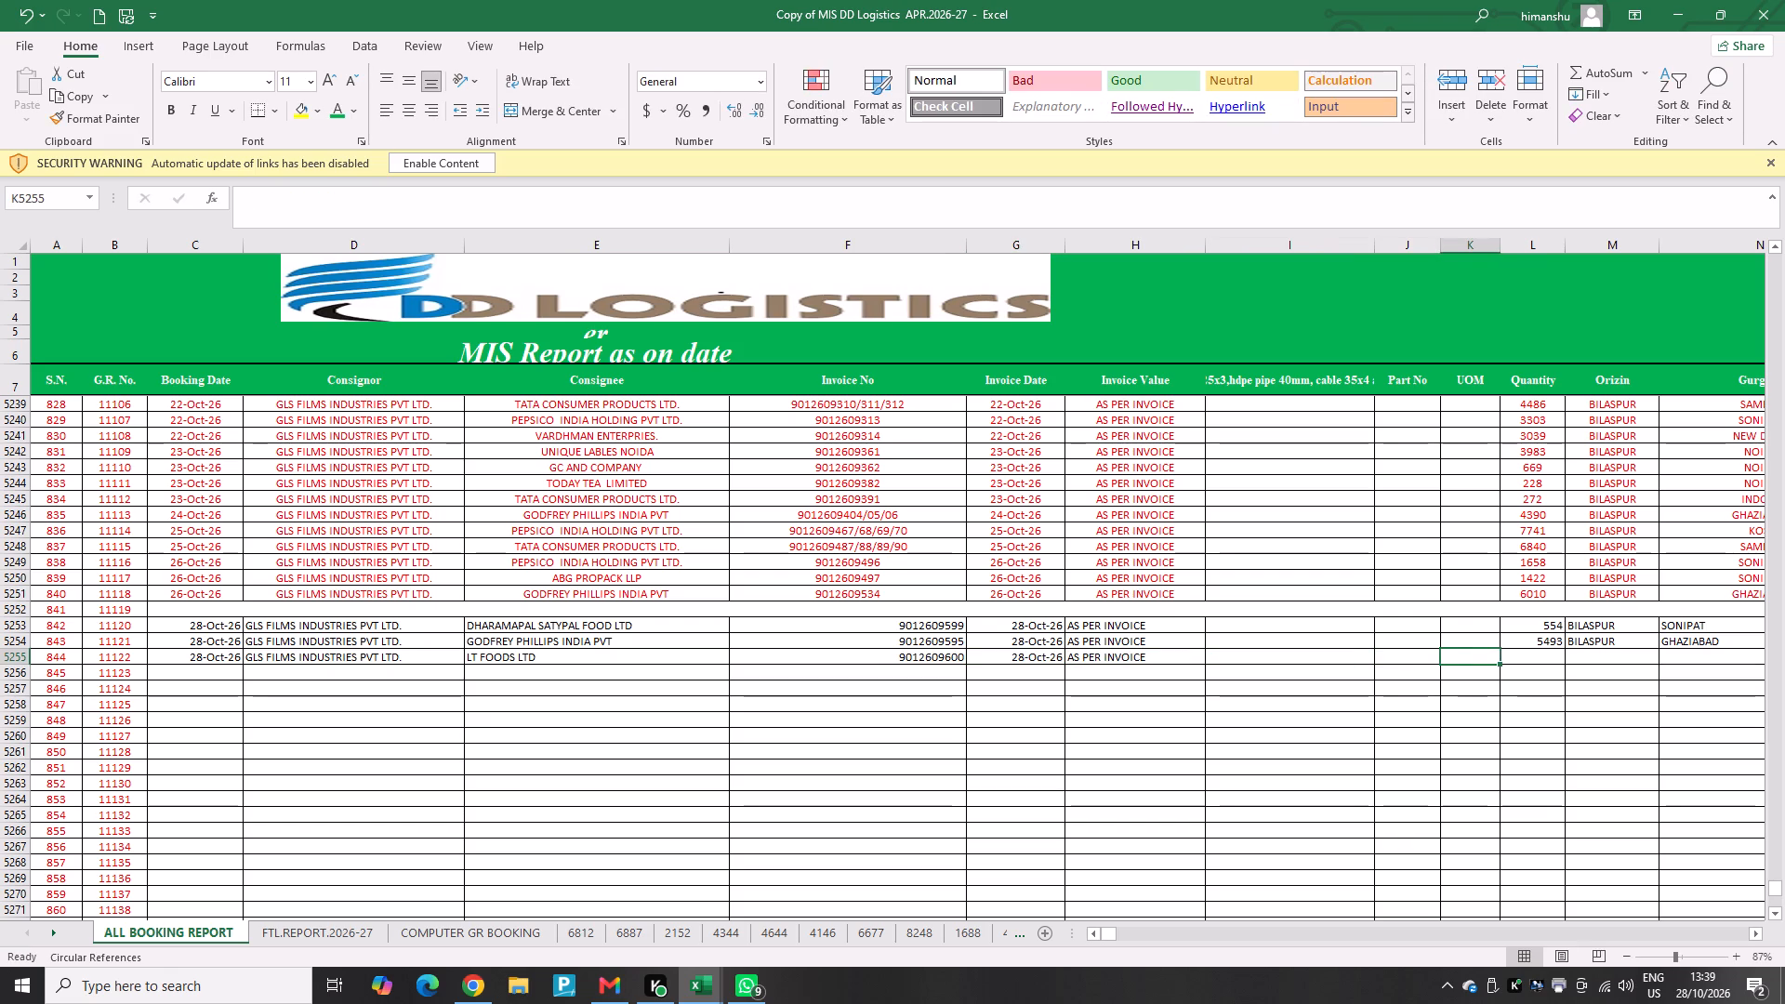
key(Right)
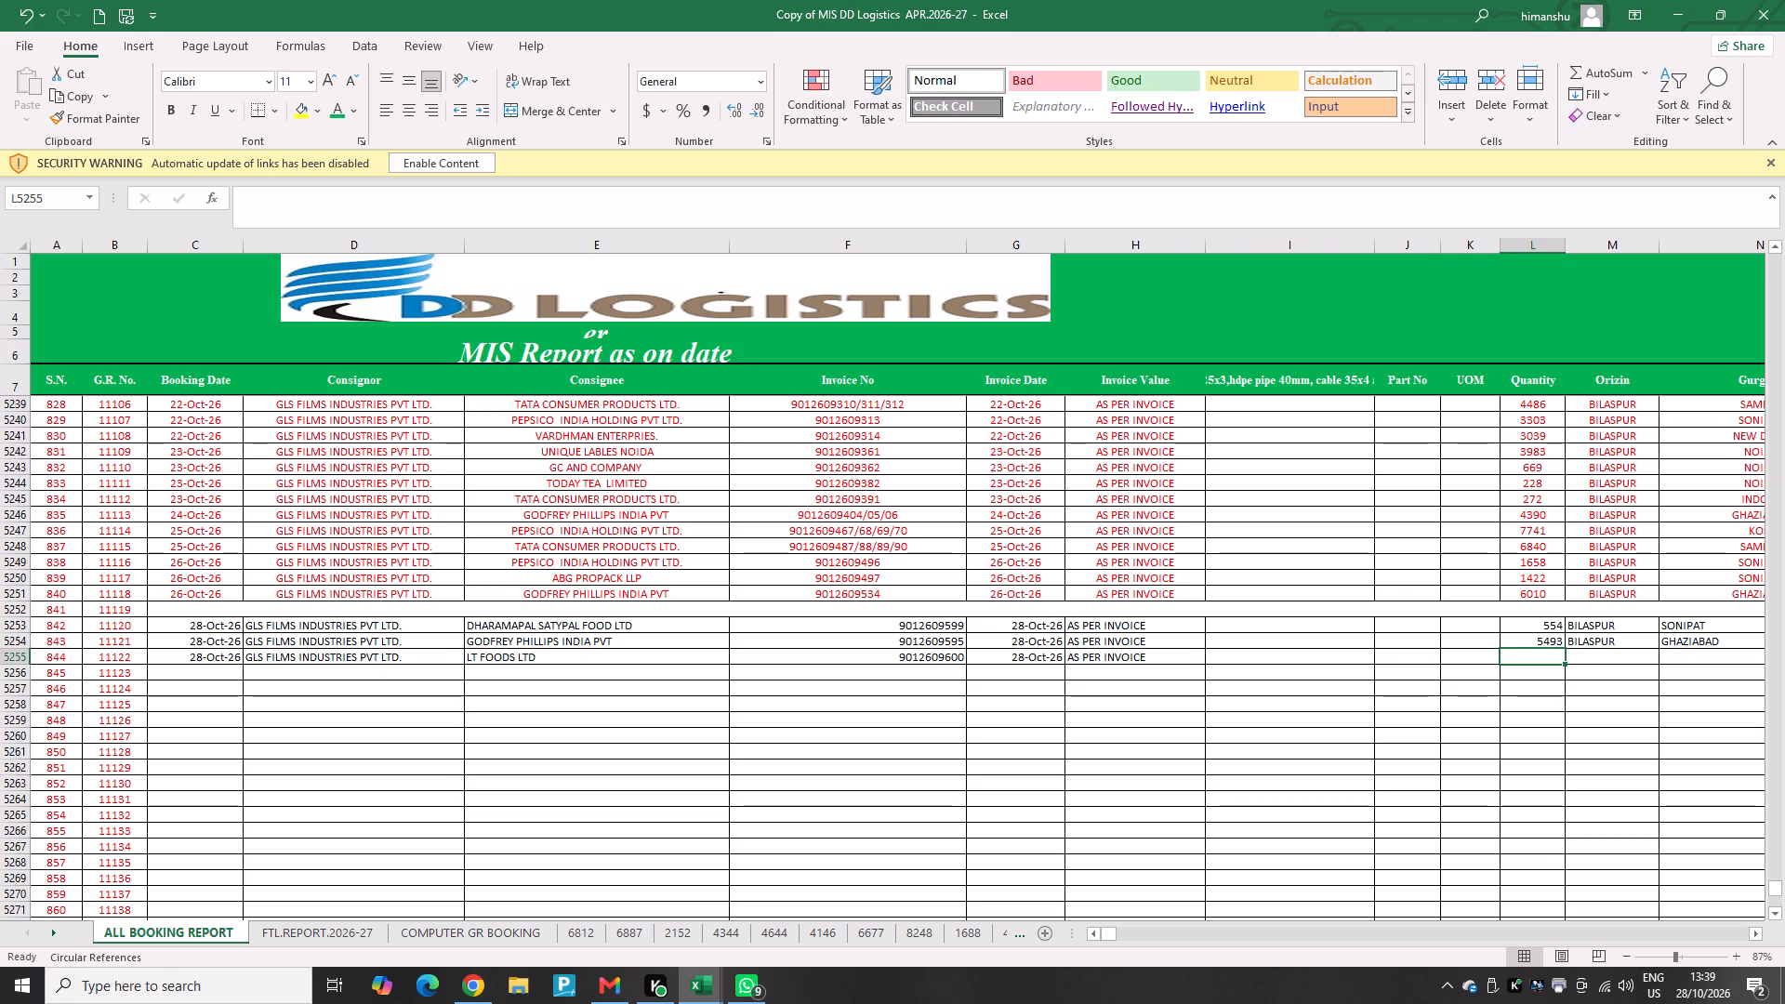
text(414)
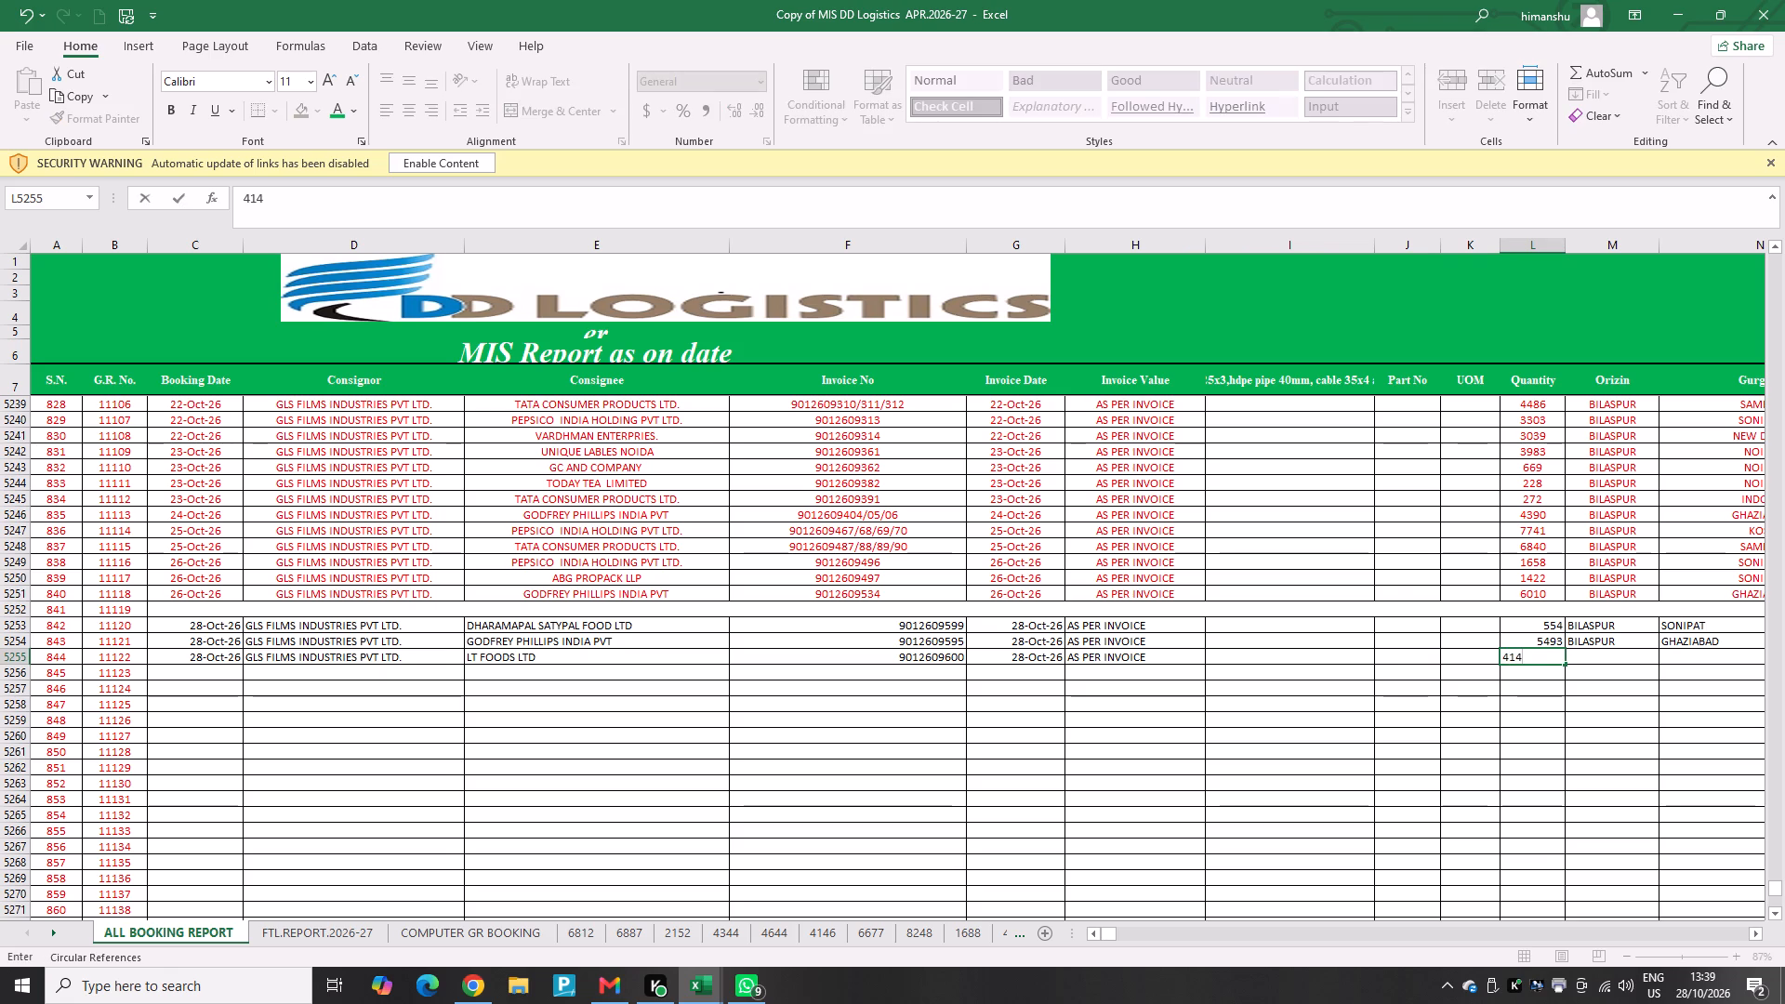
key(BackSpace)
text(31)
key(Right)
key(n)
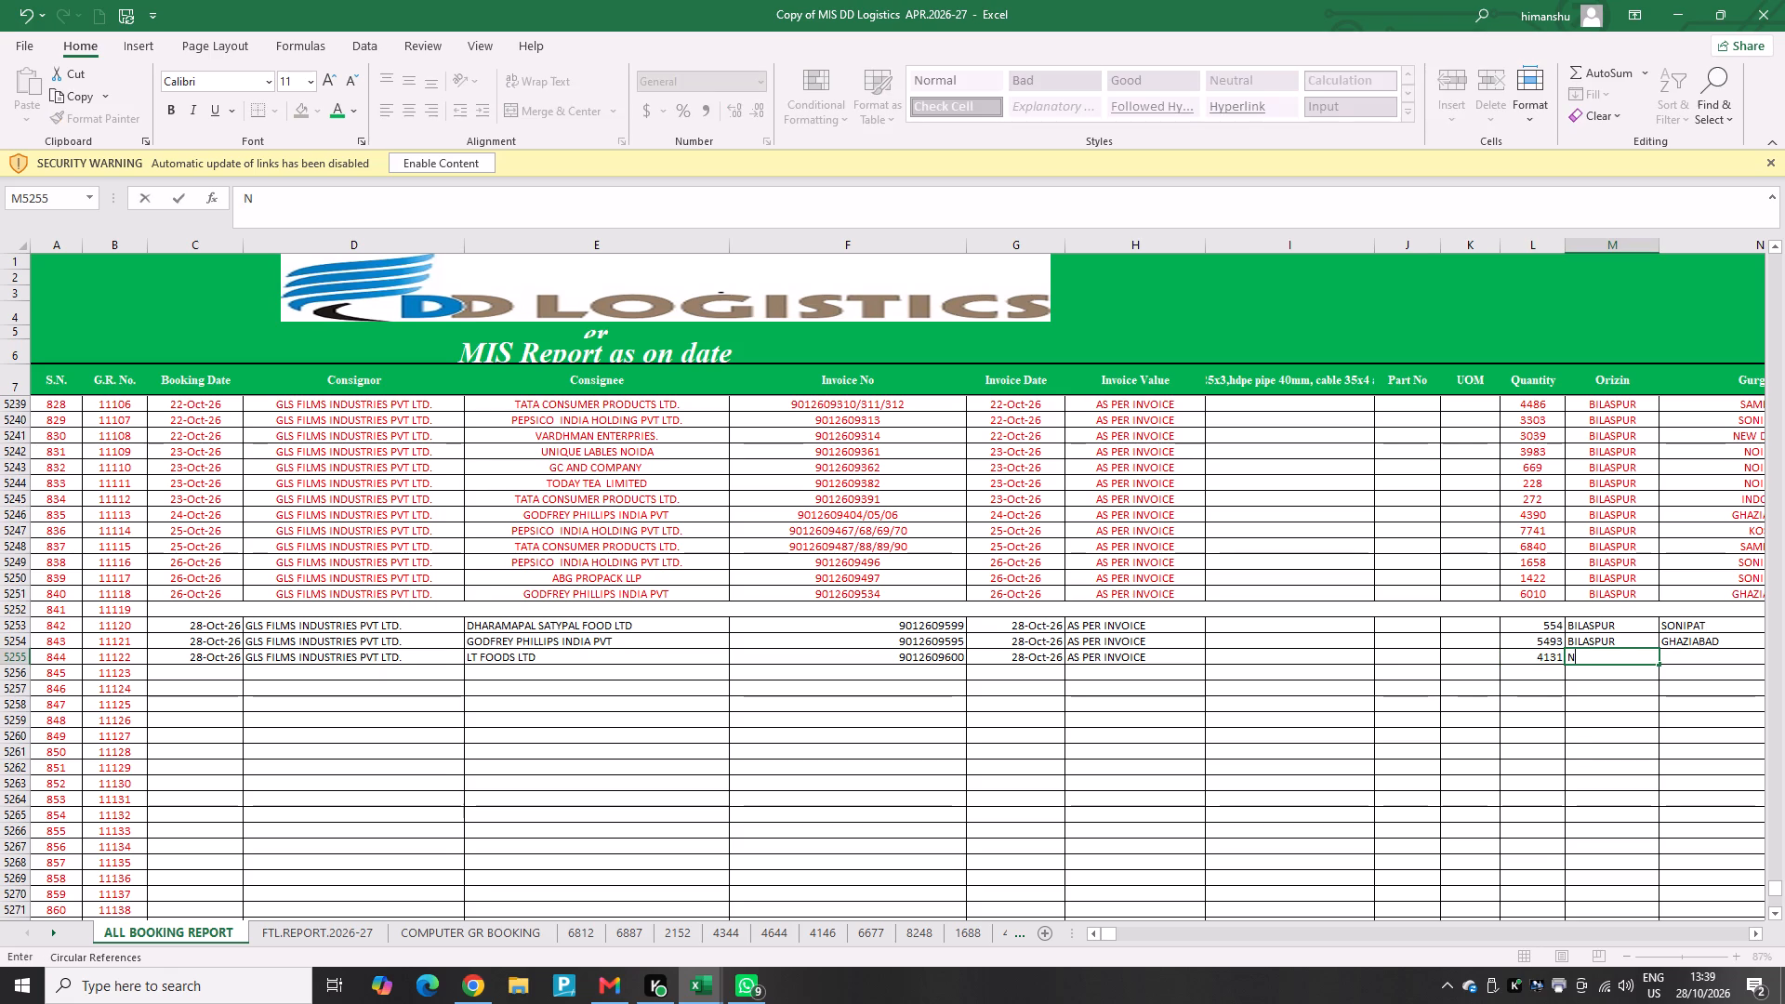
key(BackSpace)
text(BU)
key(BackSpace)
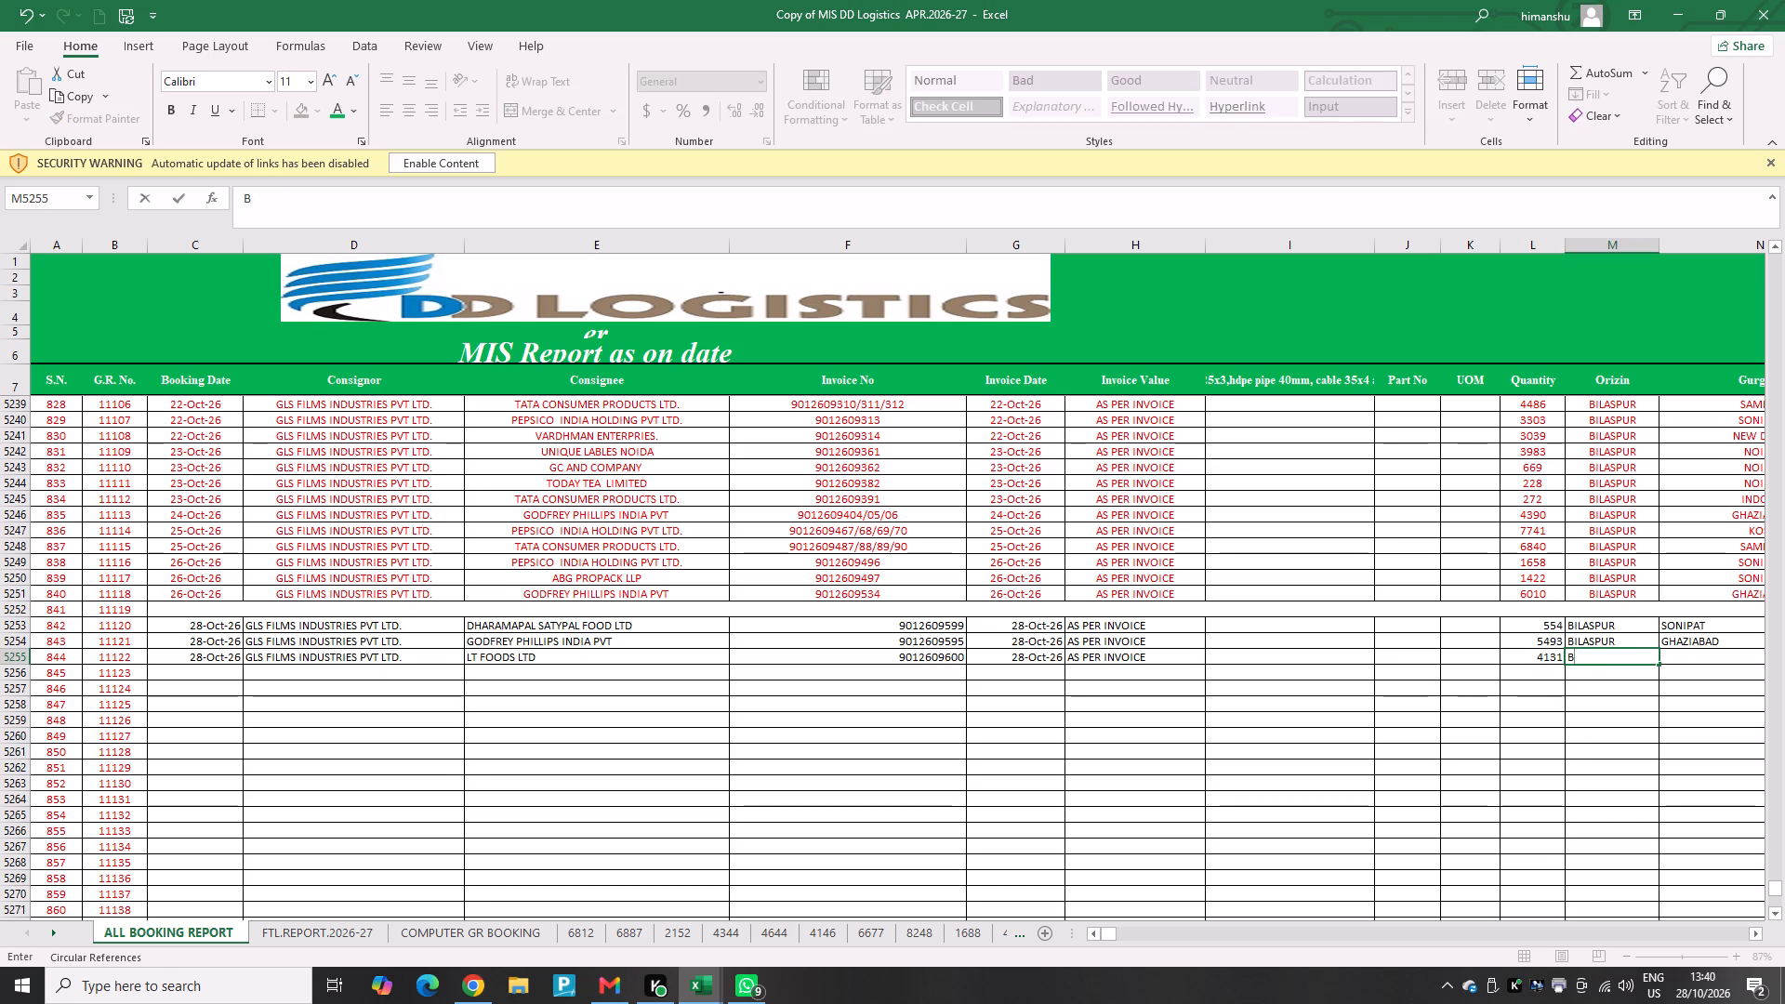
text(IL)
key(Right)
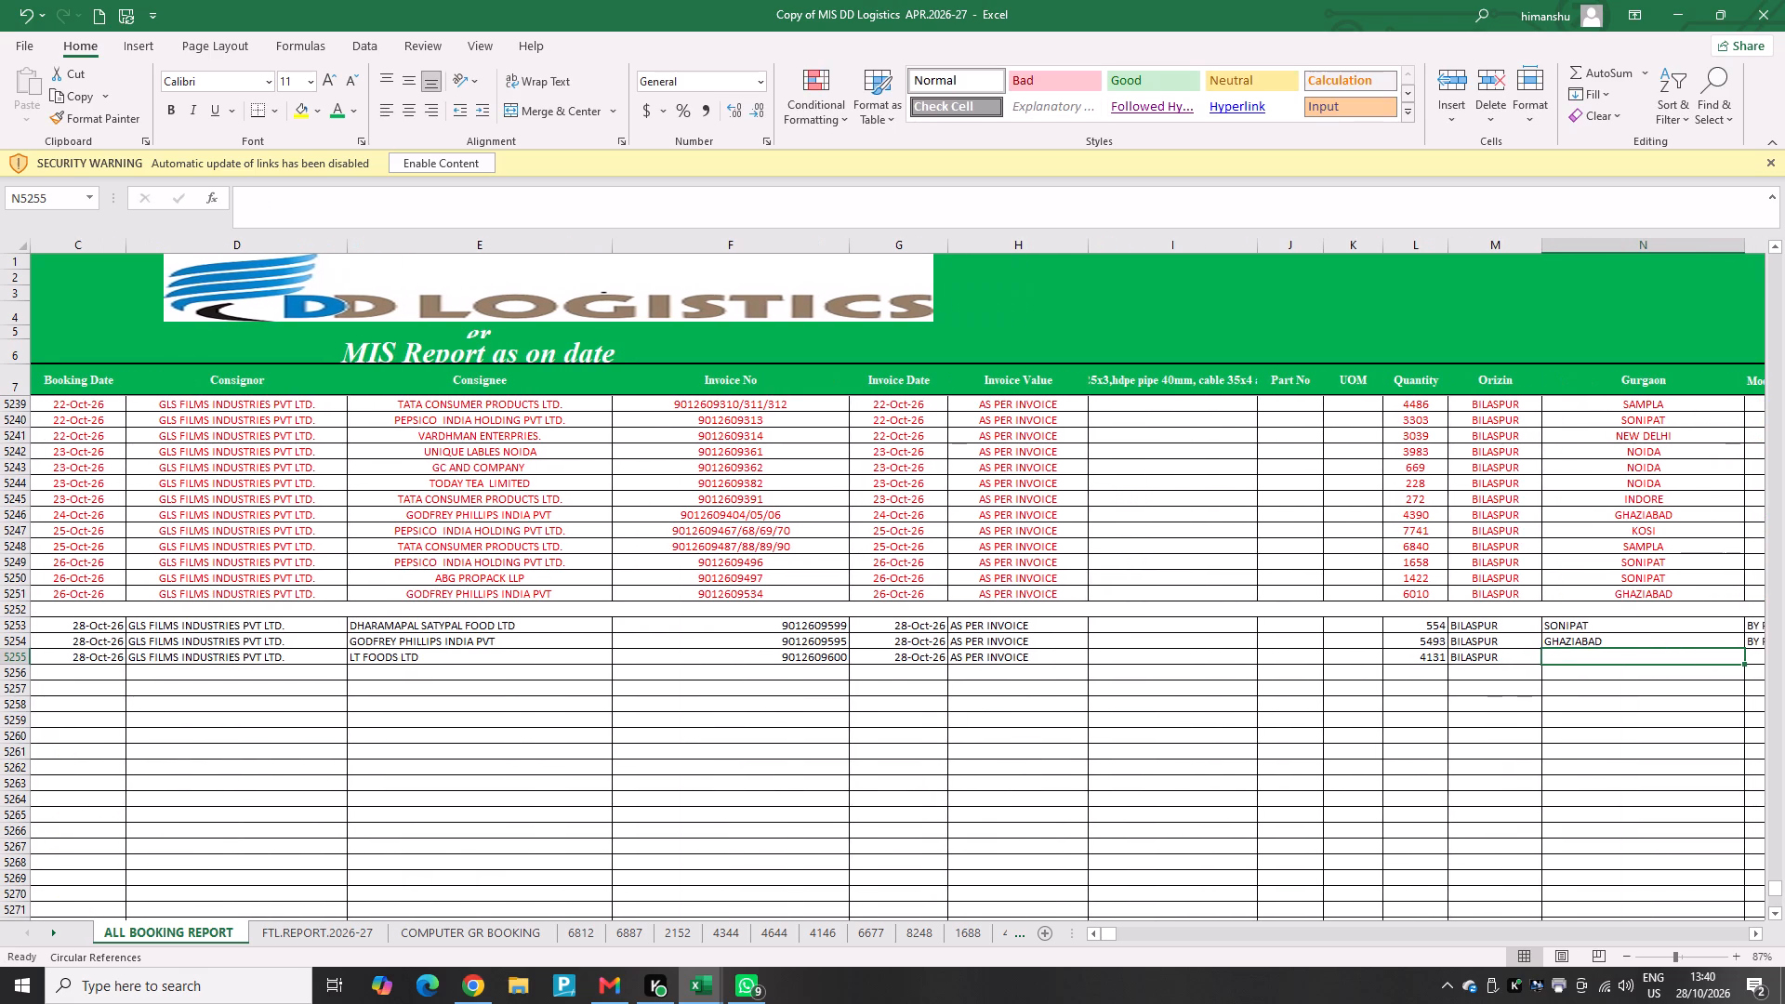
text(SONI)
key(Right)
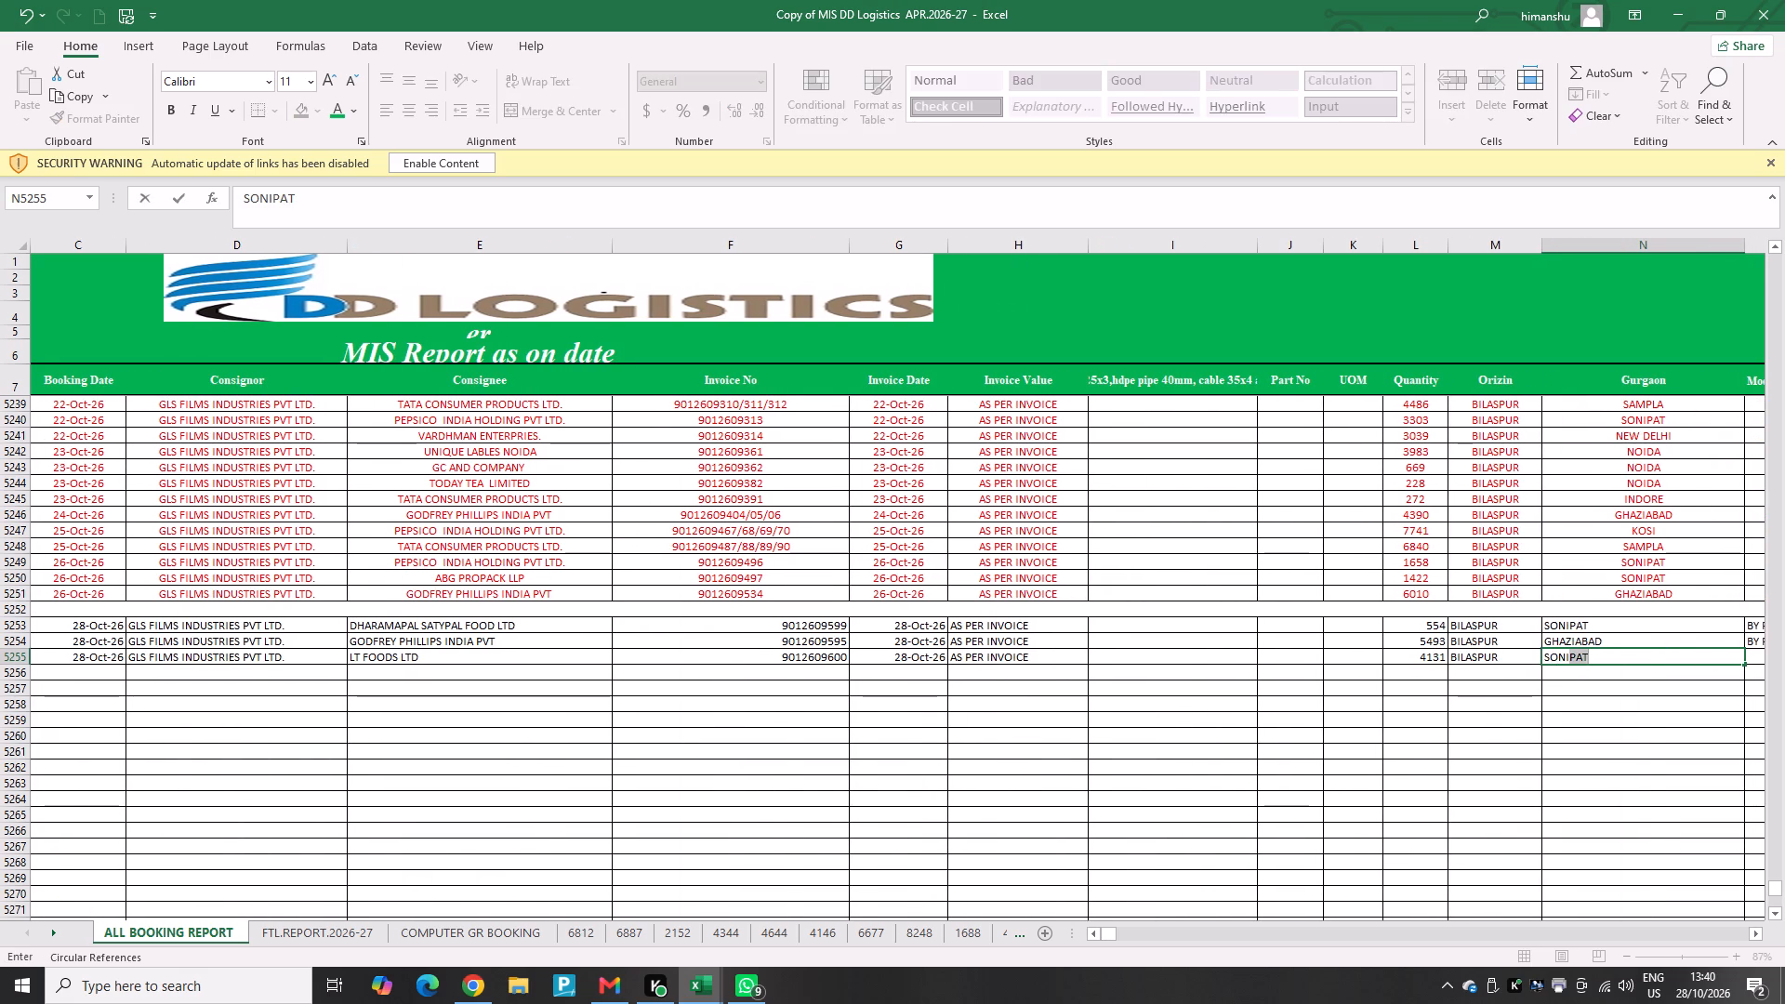
Complete the G.R. 11122 booking with mode BY ROAD, 116 boxes, weight 9TON, packing type BOX and status DELEVERED.
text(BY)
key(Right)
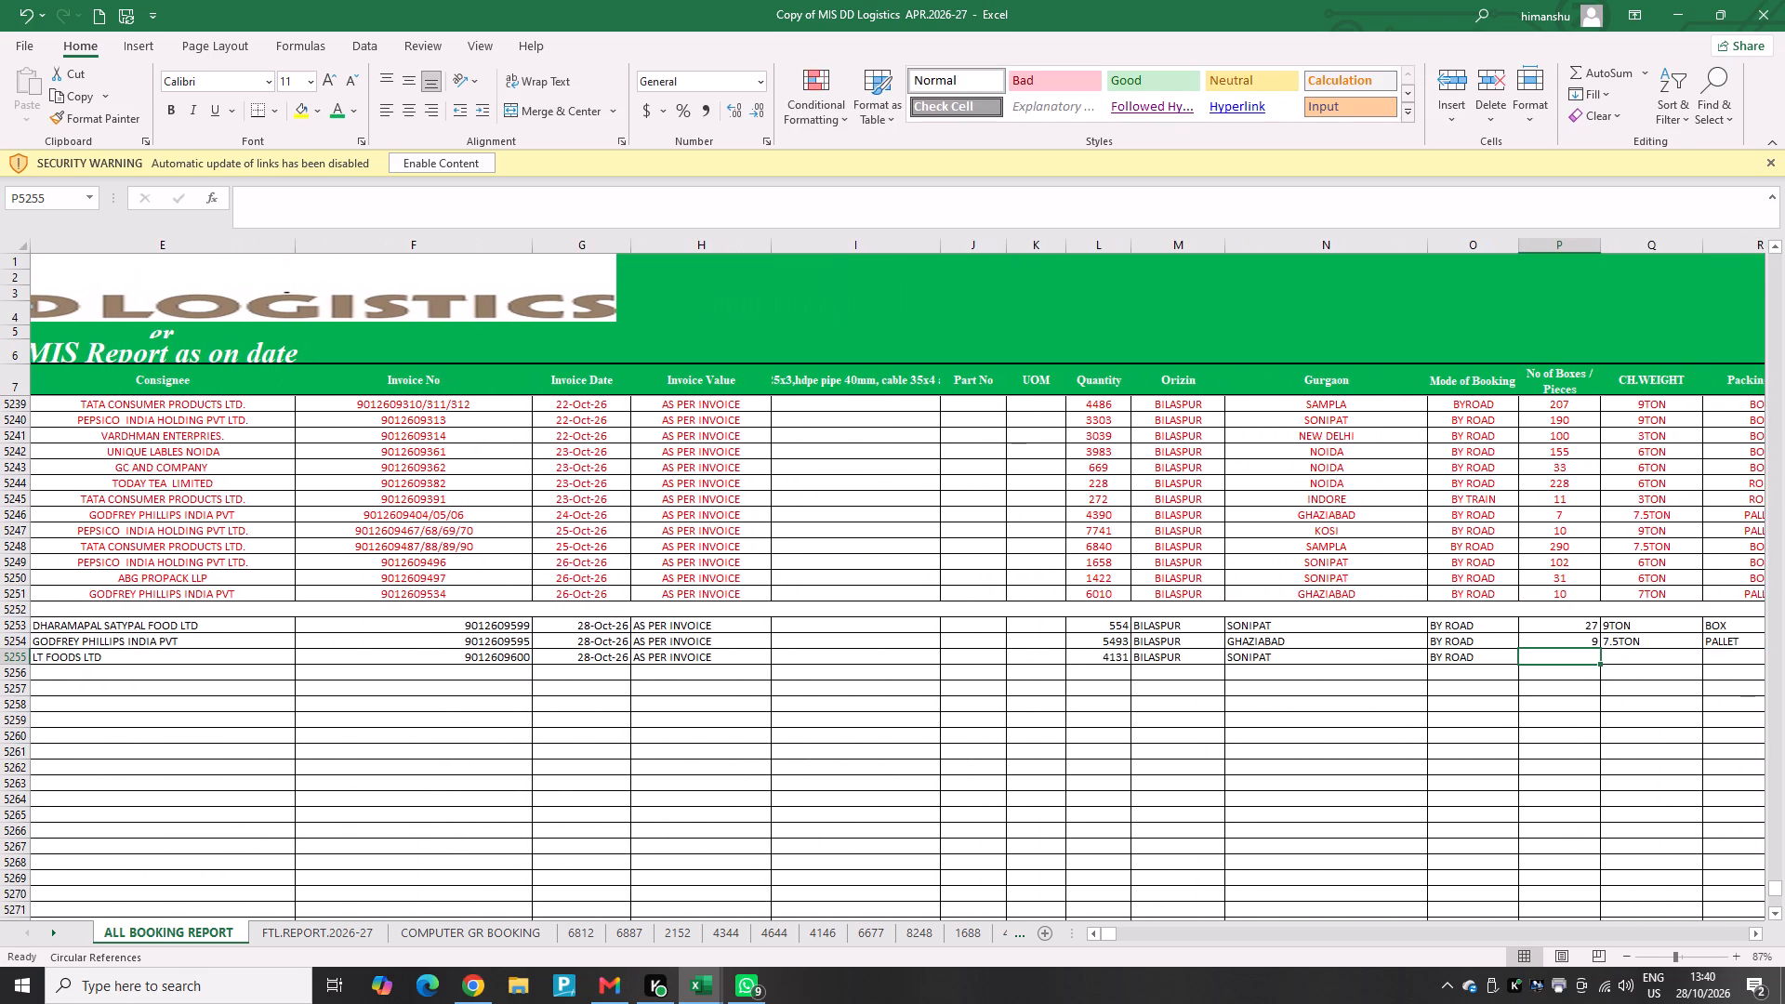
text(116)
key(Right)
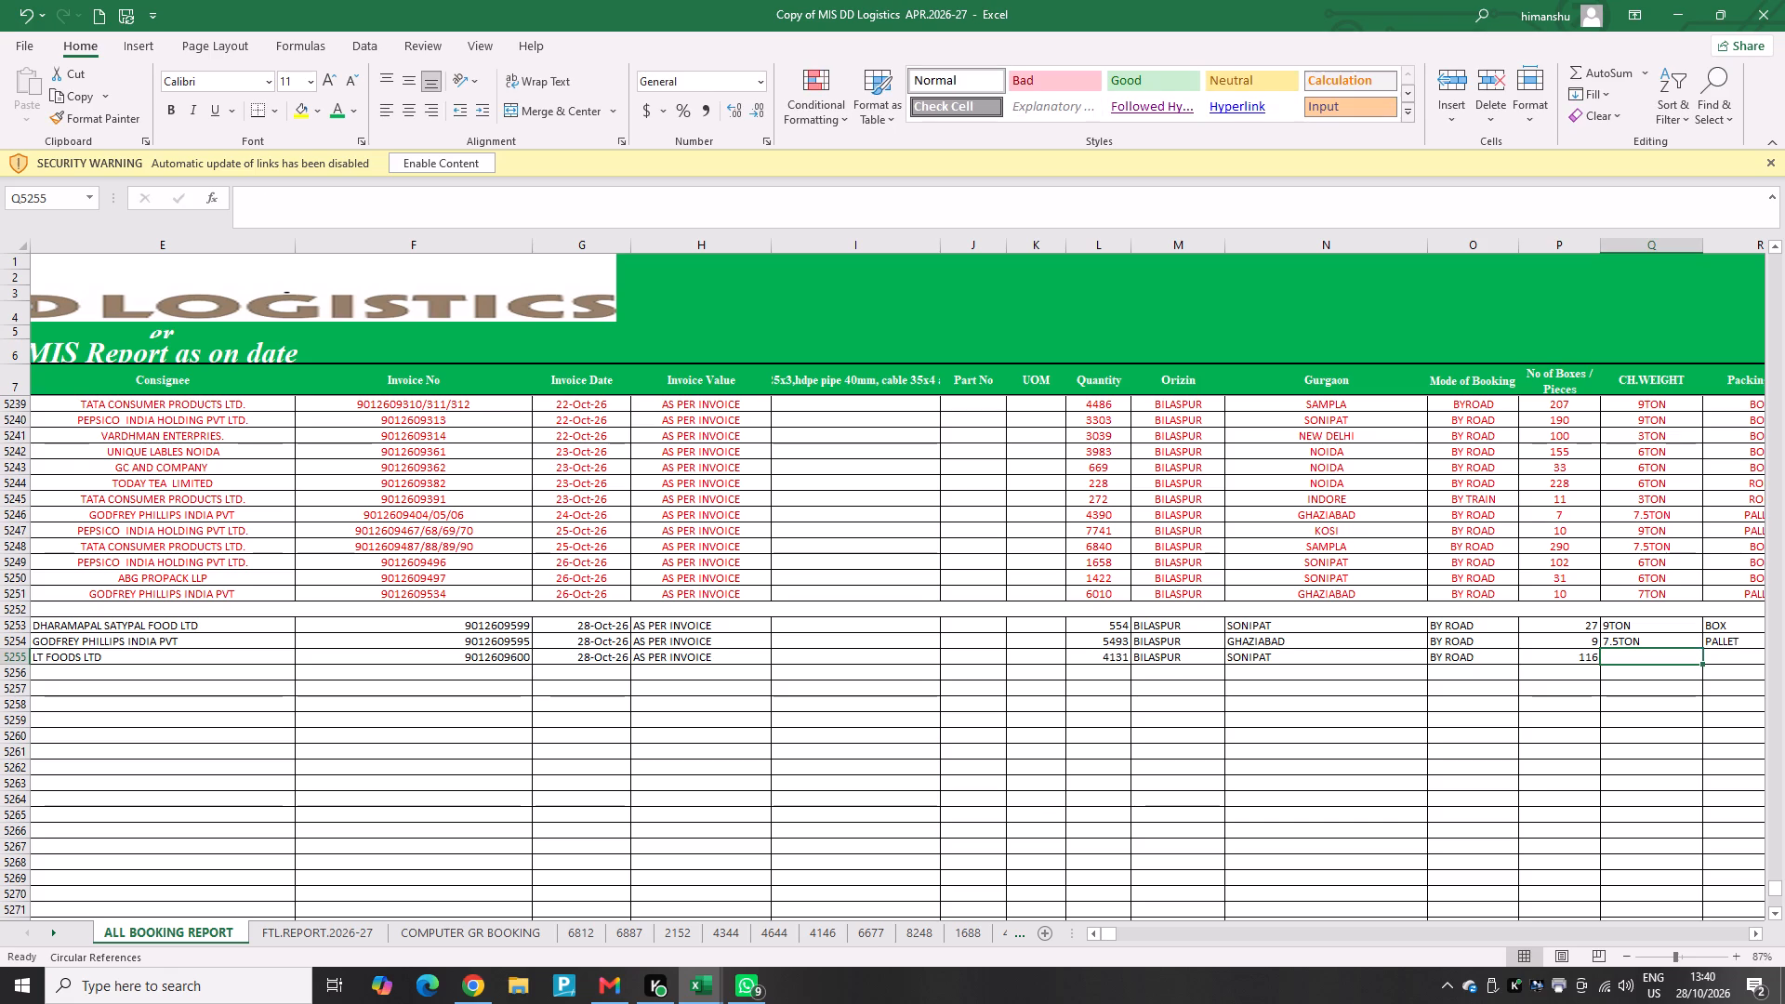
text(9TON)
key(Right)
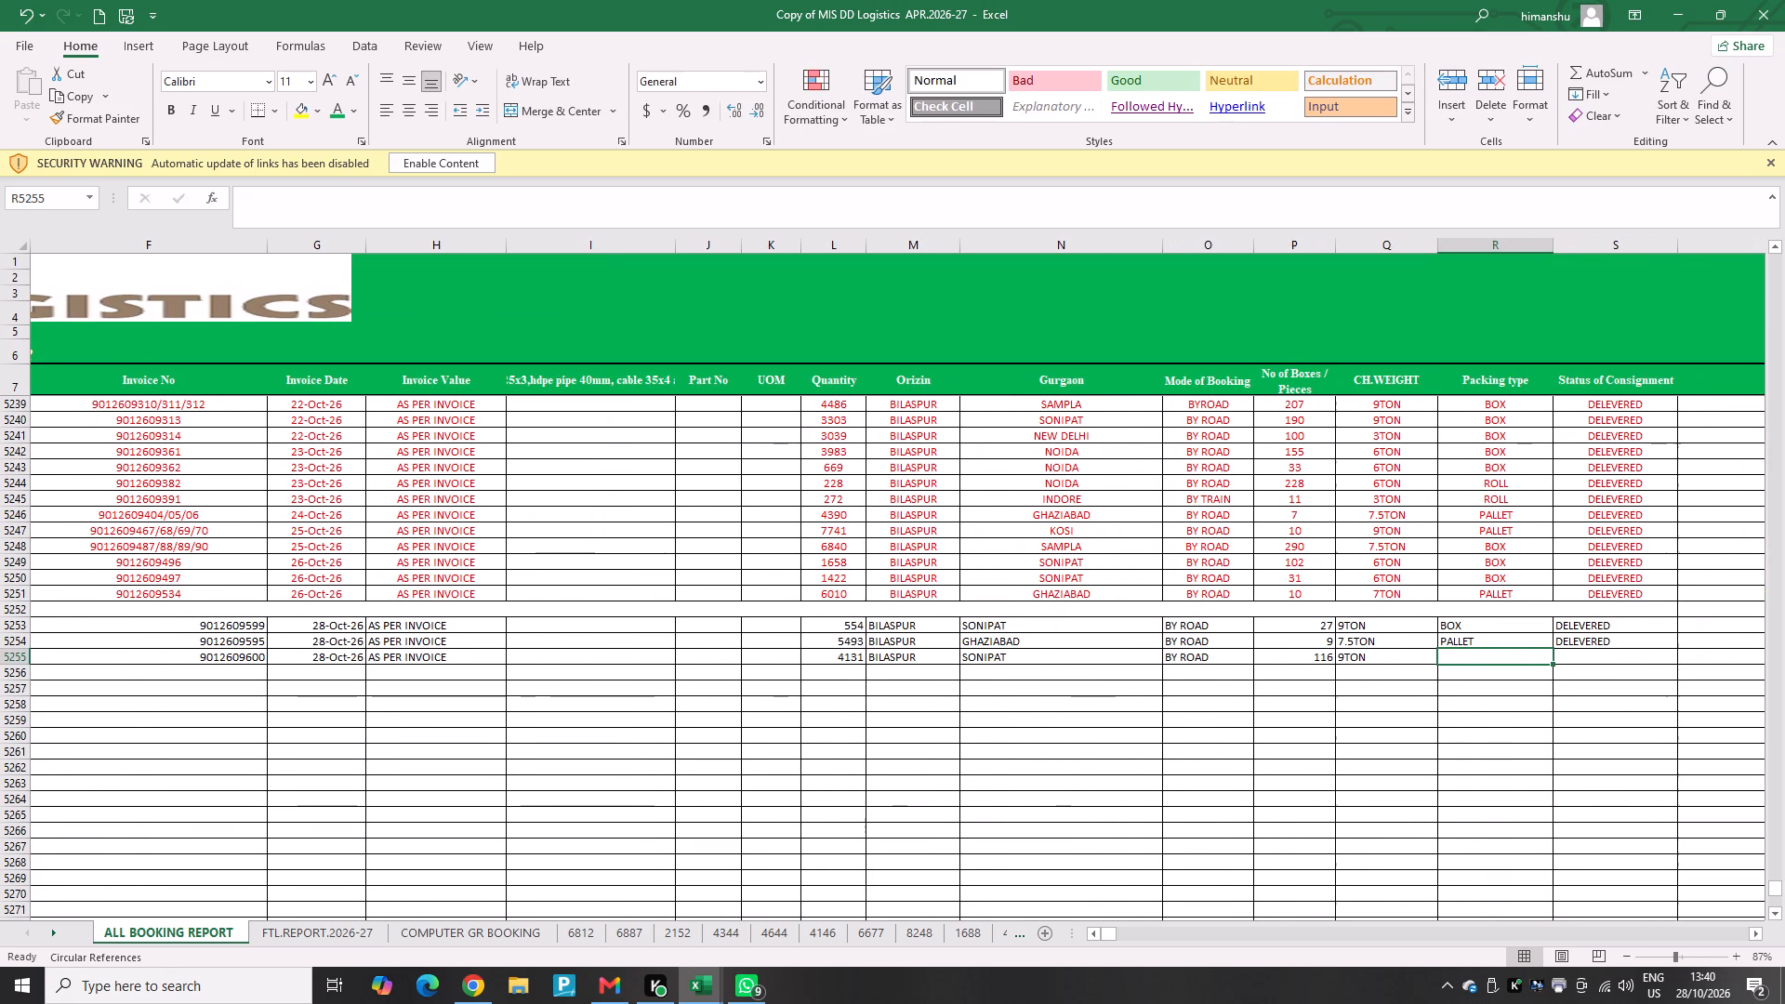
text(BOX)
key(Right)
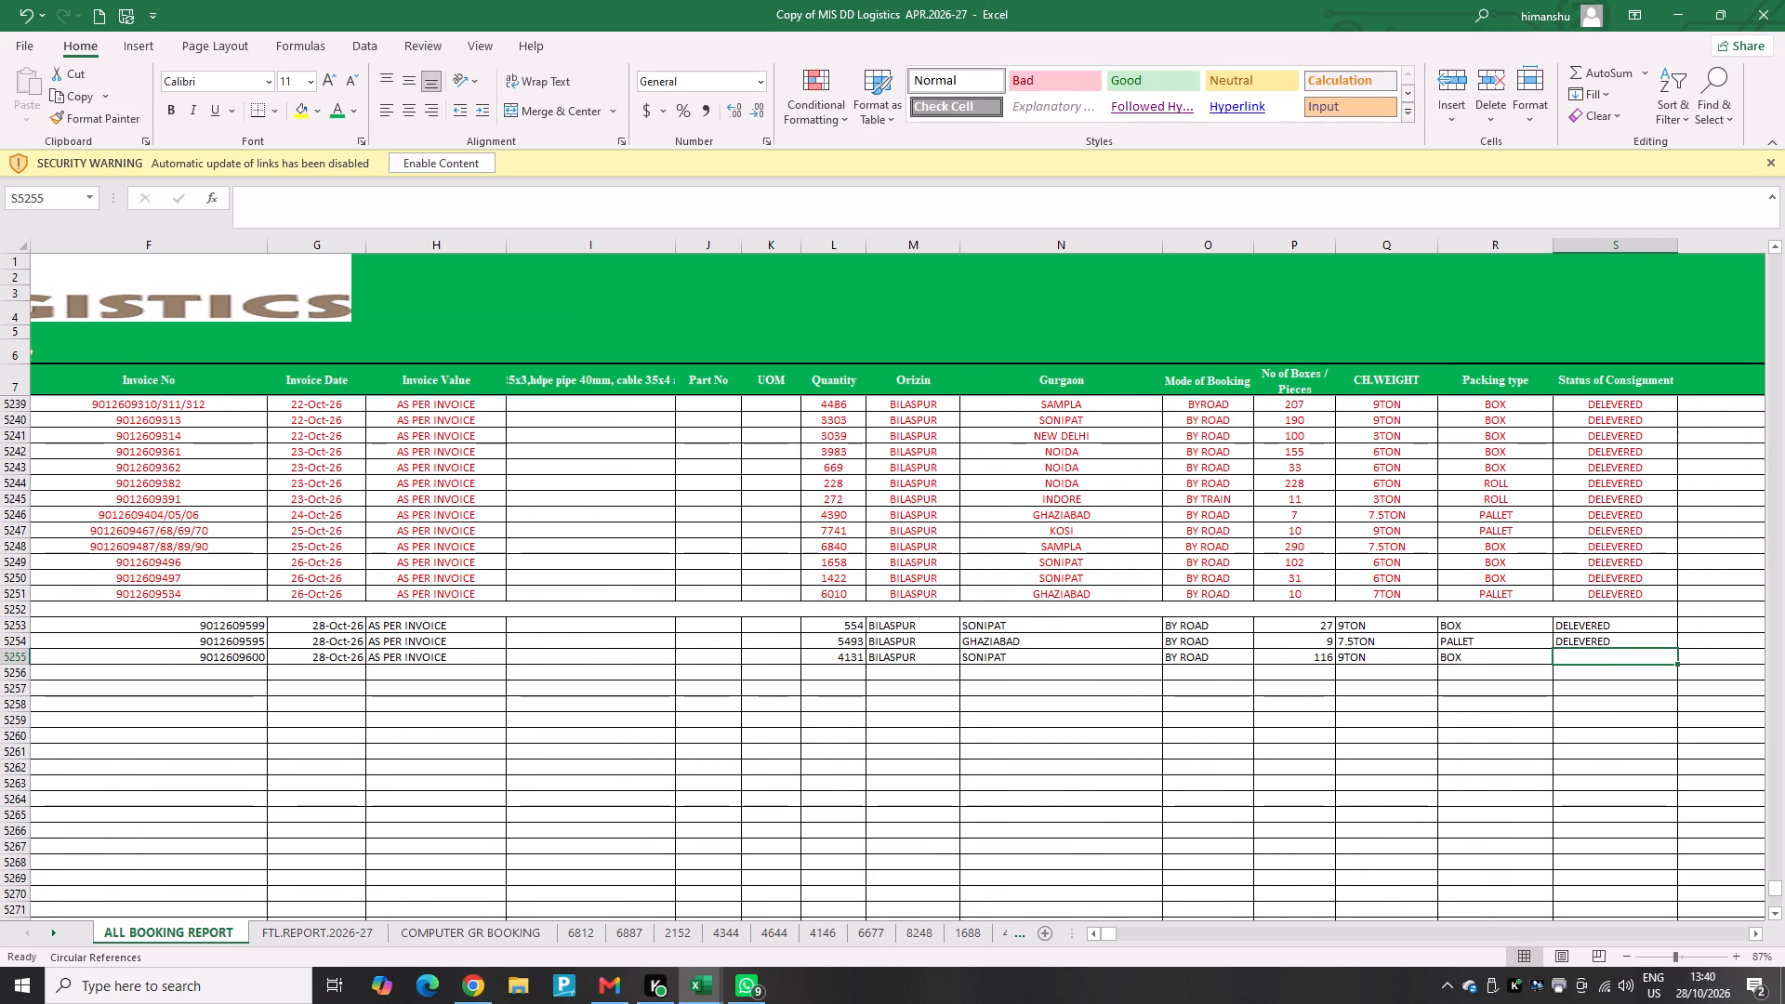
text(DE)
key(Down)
Move the LT FOODS LTD booking details, from booking date to consignment status, from the G.R. 11122 row to the G.R. 11123 row.
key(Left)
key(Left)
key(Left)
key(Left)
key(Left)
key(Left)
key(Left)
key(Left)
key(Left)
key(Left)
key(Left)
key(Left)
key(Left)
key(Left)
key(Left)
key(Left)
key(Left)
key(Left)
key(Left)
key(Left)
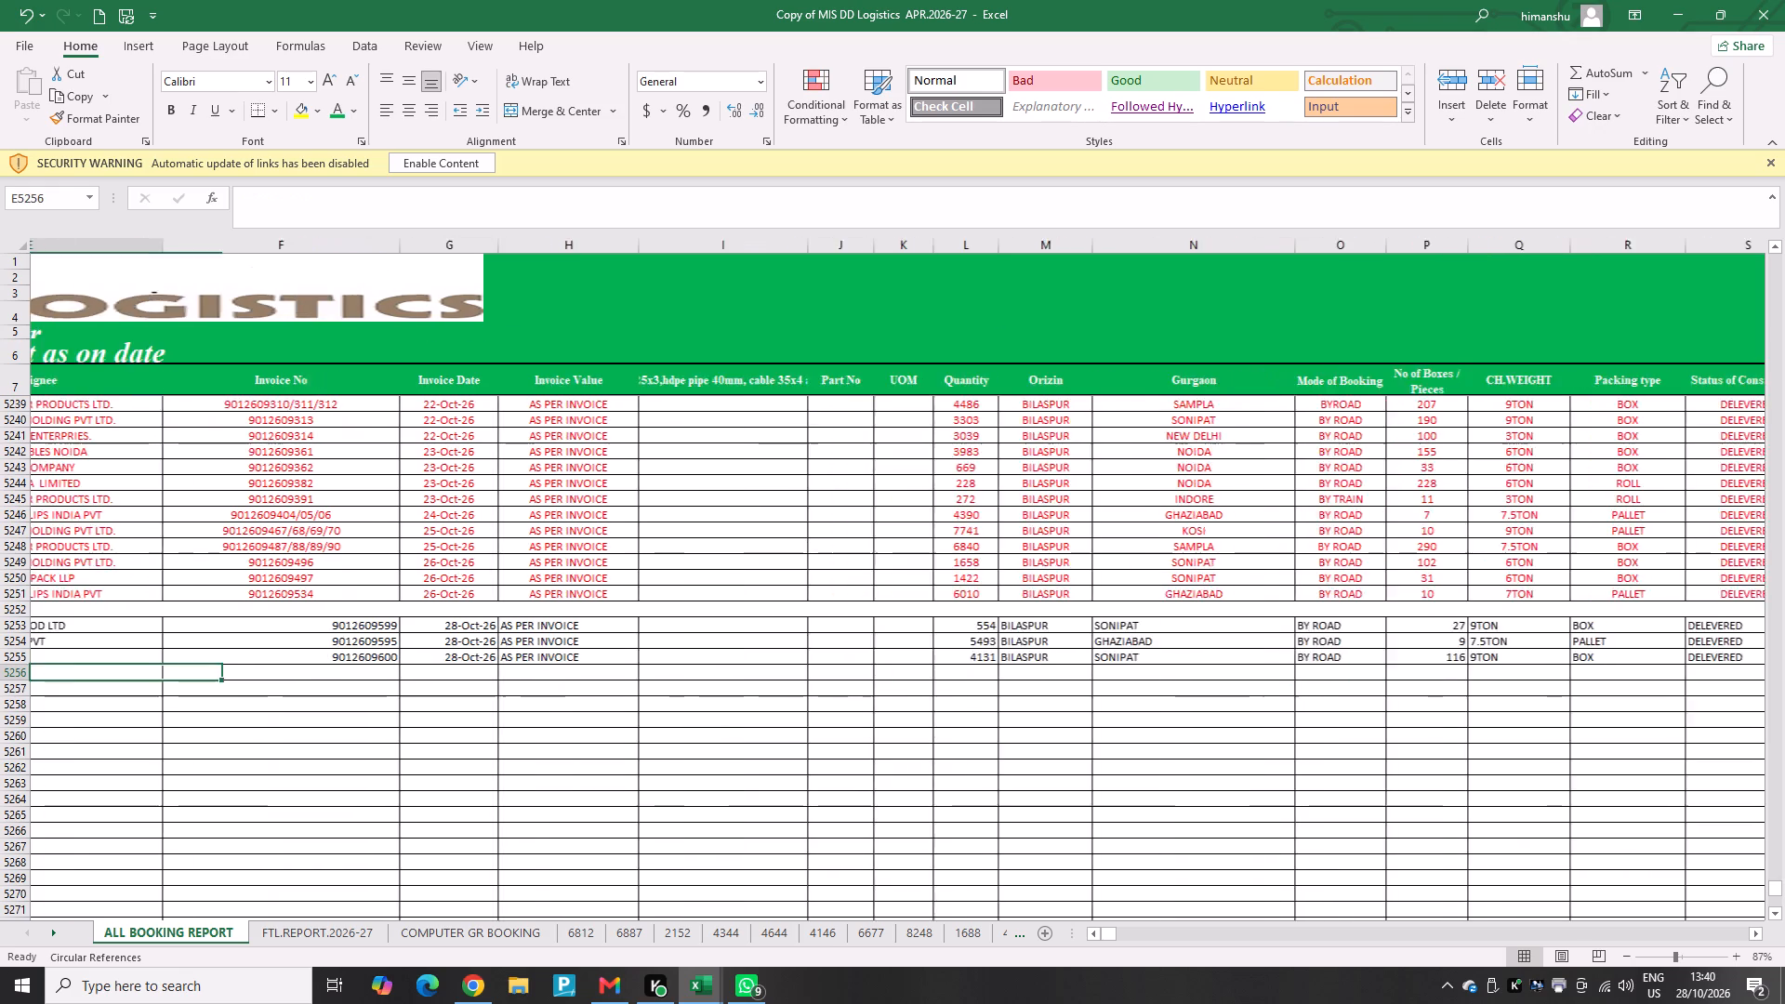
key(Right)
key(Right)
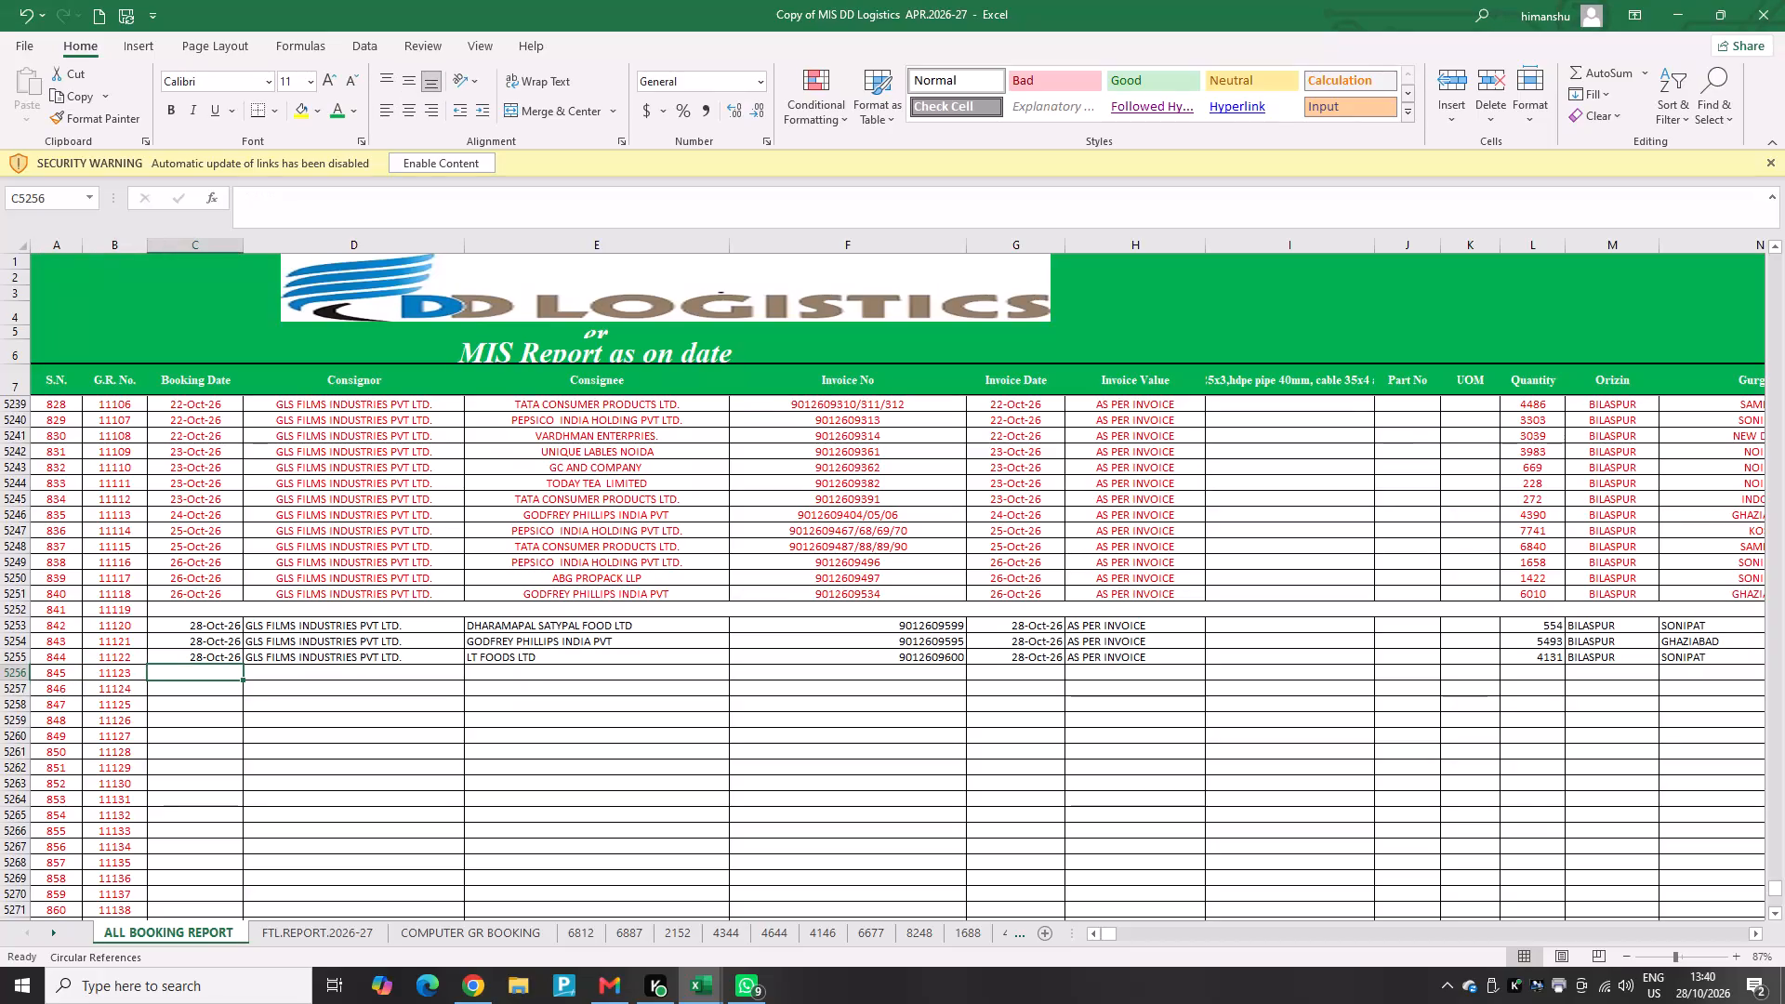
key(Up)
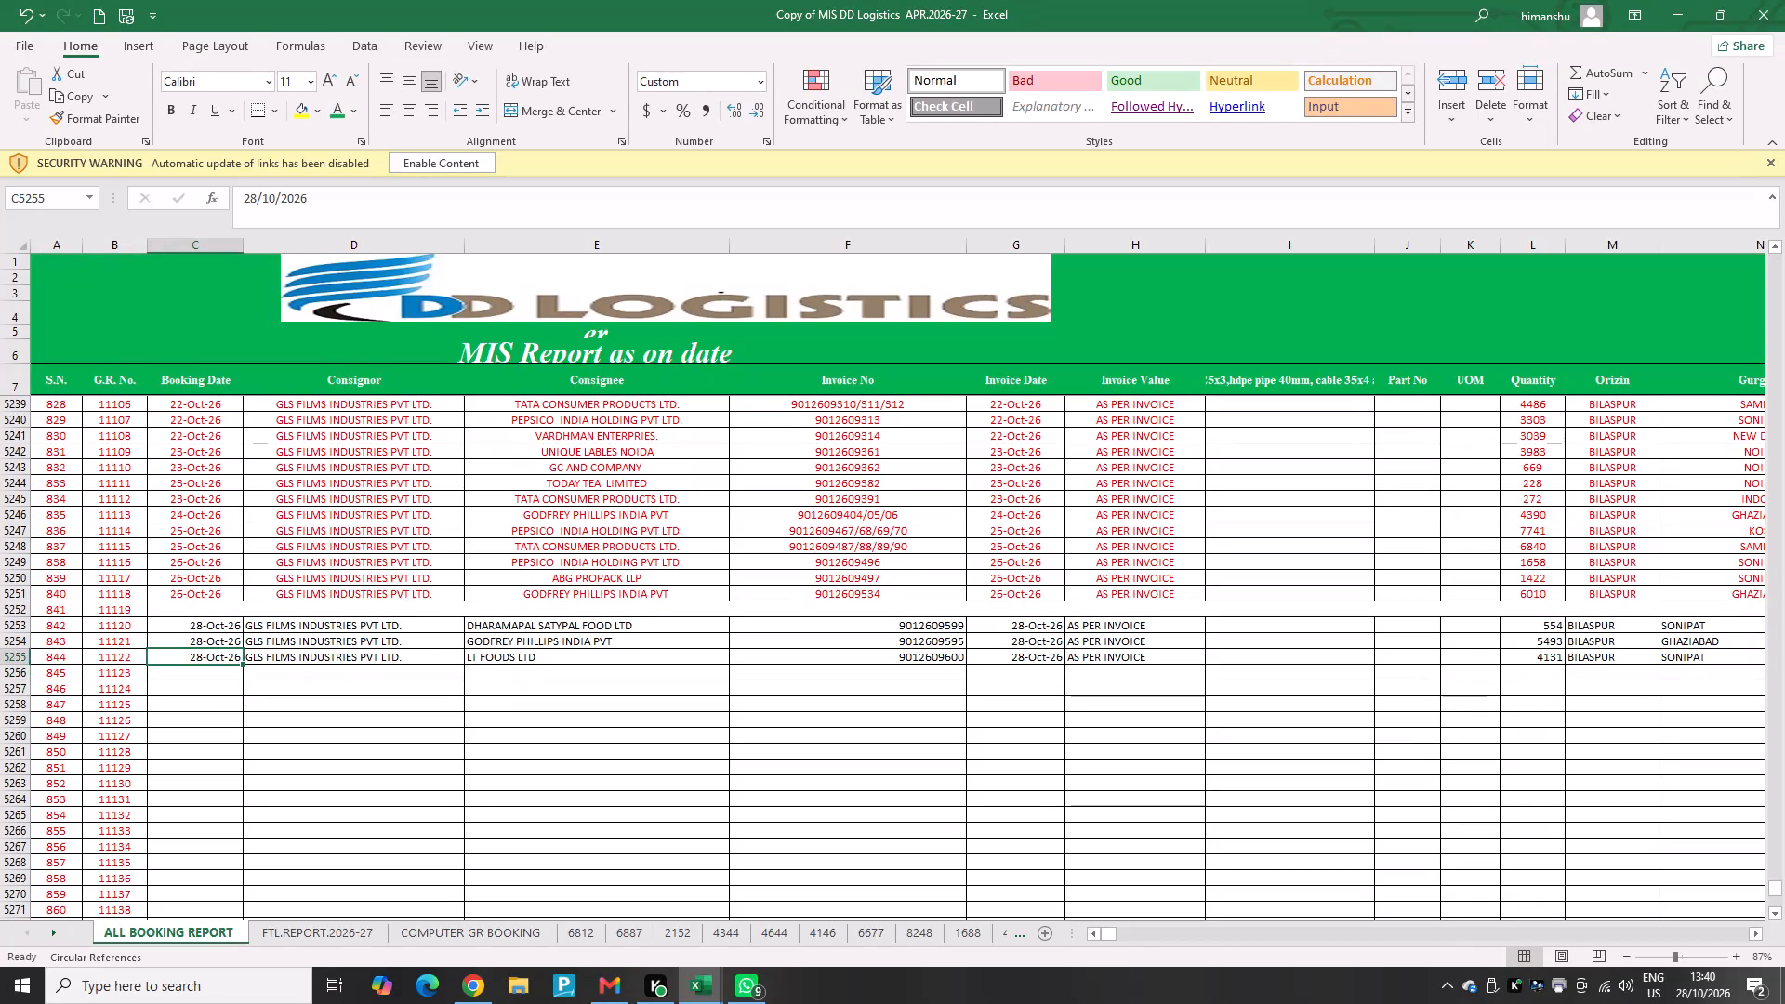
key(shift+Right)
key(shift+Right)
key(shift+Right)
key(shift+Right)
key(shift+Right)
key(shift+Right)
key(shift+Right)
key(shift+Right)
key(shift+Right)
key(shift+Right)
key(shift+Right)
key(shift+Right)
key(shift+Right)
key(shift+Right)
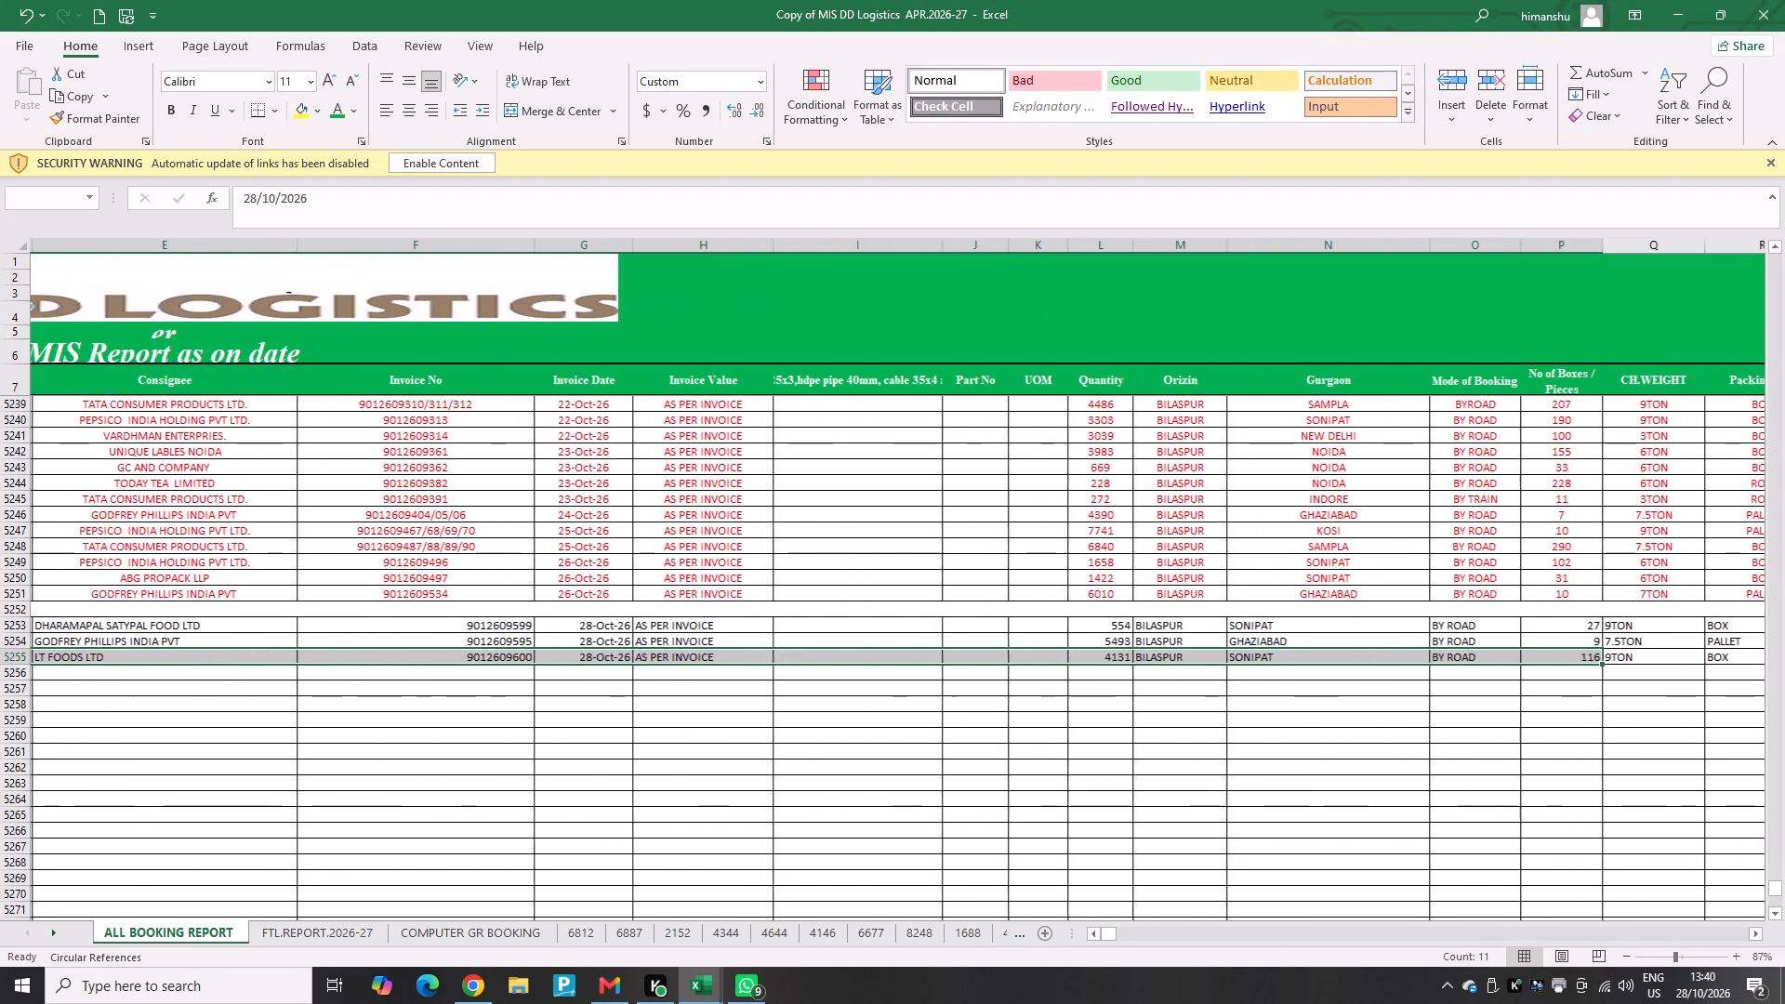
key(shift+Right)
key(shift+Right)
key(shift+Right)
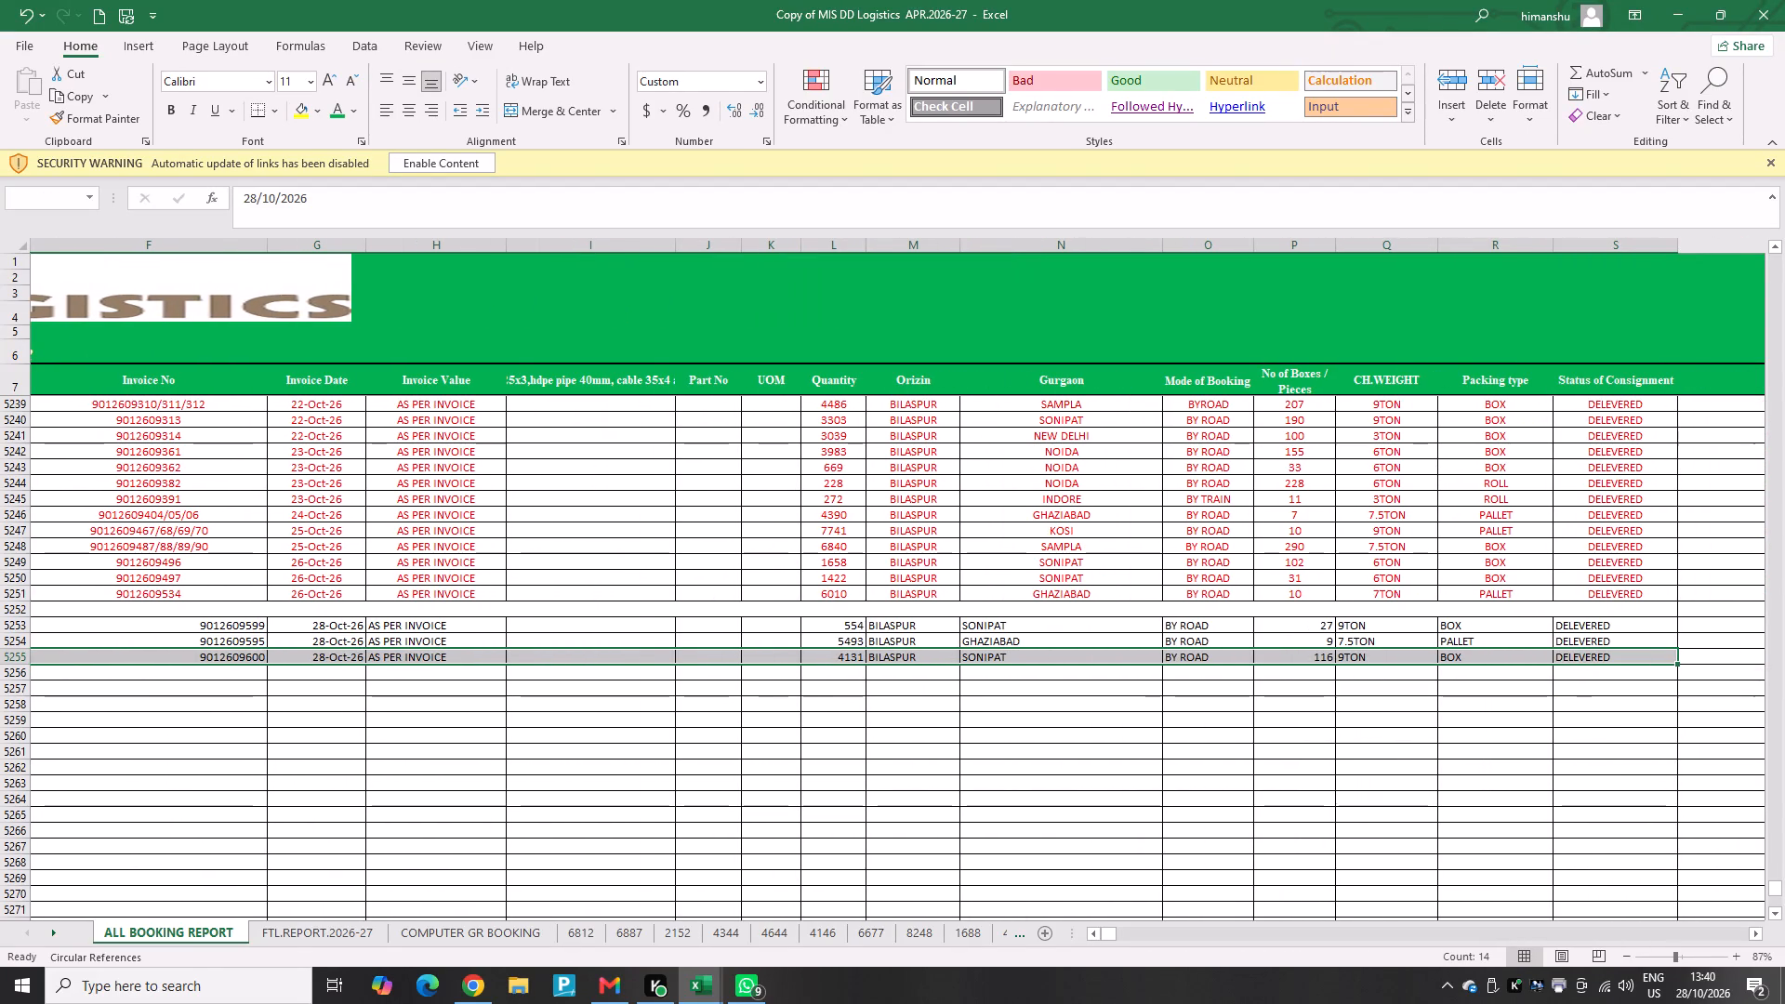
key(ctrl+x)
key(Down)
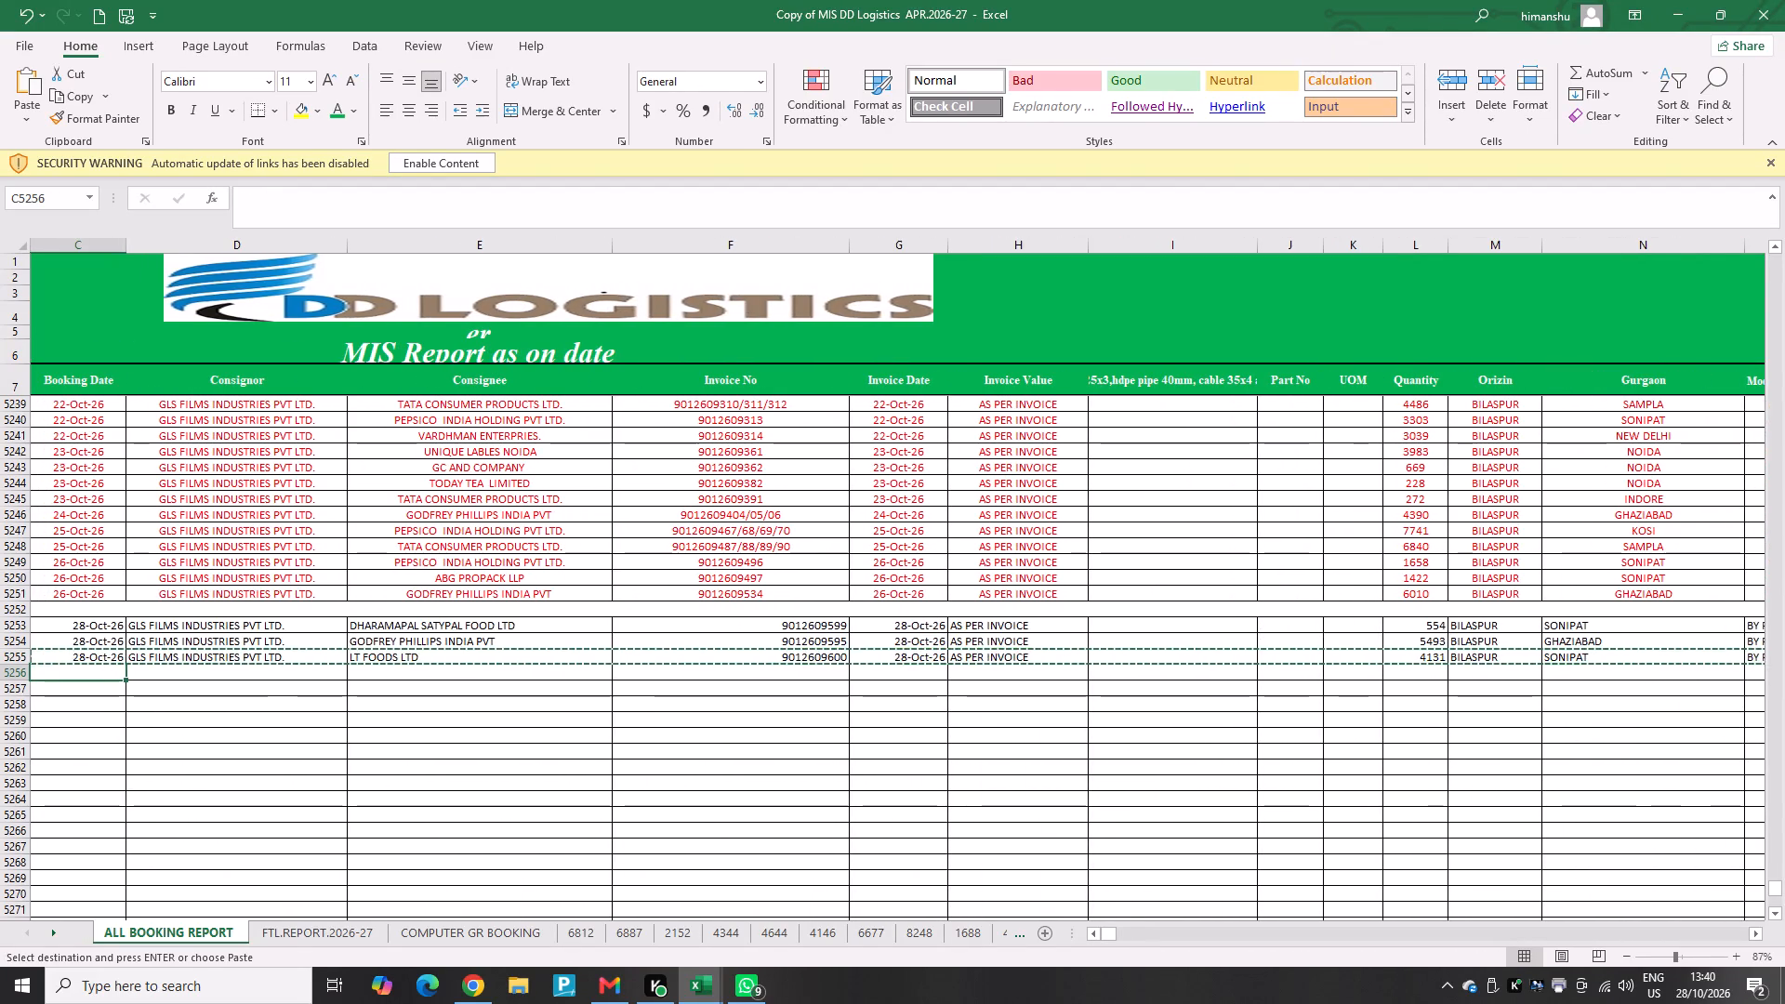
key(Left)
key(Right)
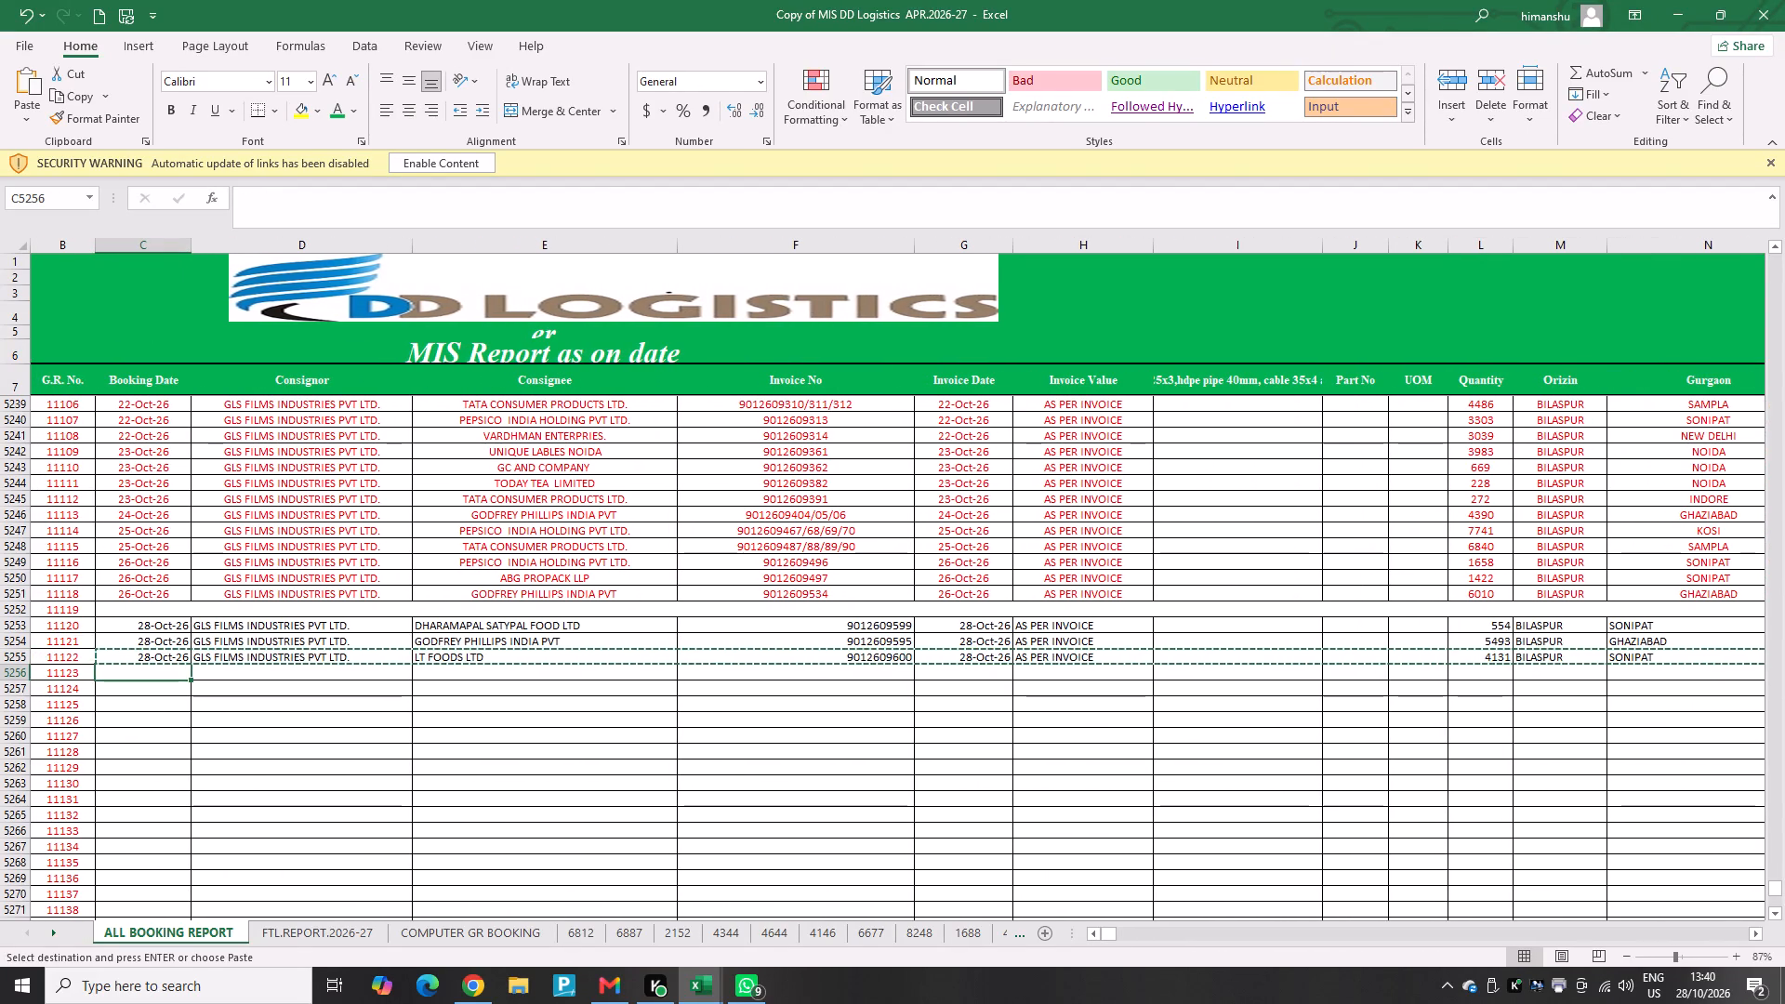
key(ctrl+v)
Start the booking for G.R. 11124 with date 28-Oct-26, consignor GLS FILMS INDUSTRIES PVT LTD. and consignee ZEA MAIZE PVT LTD.
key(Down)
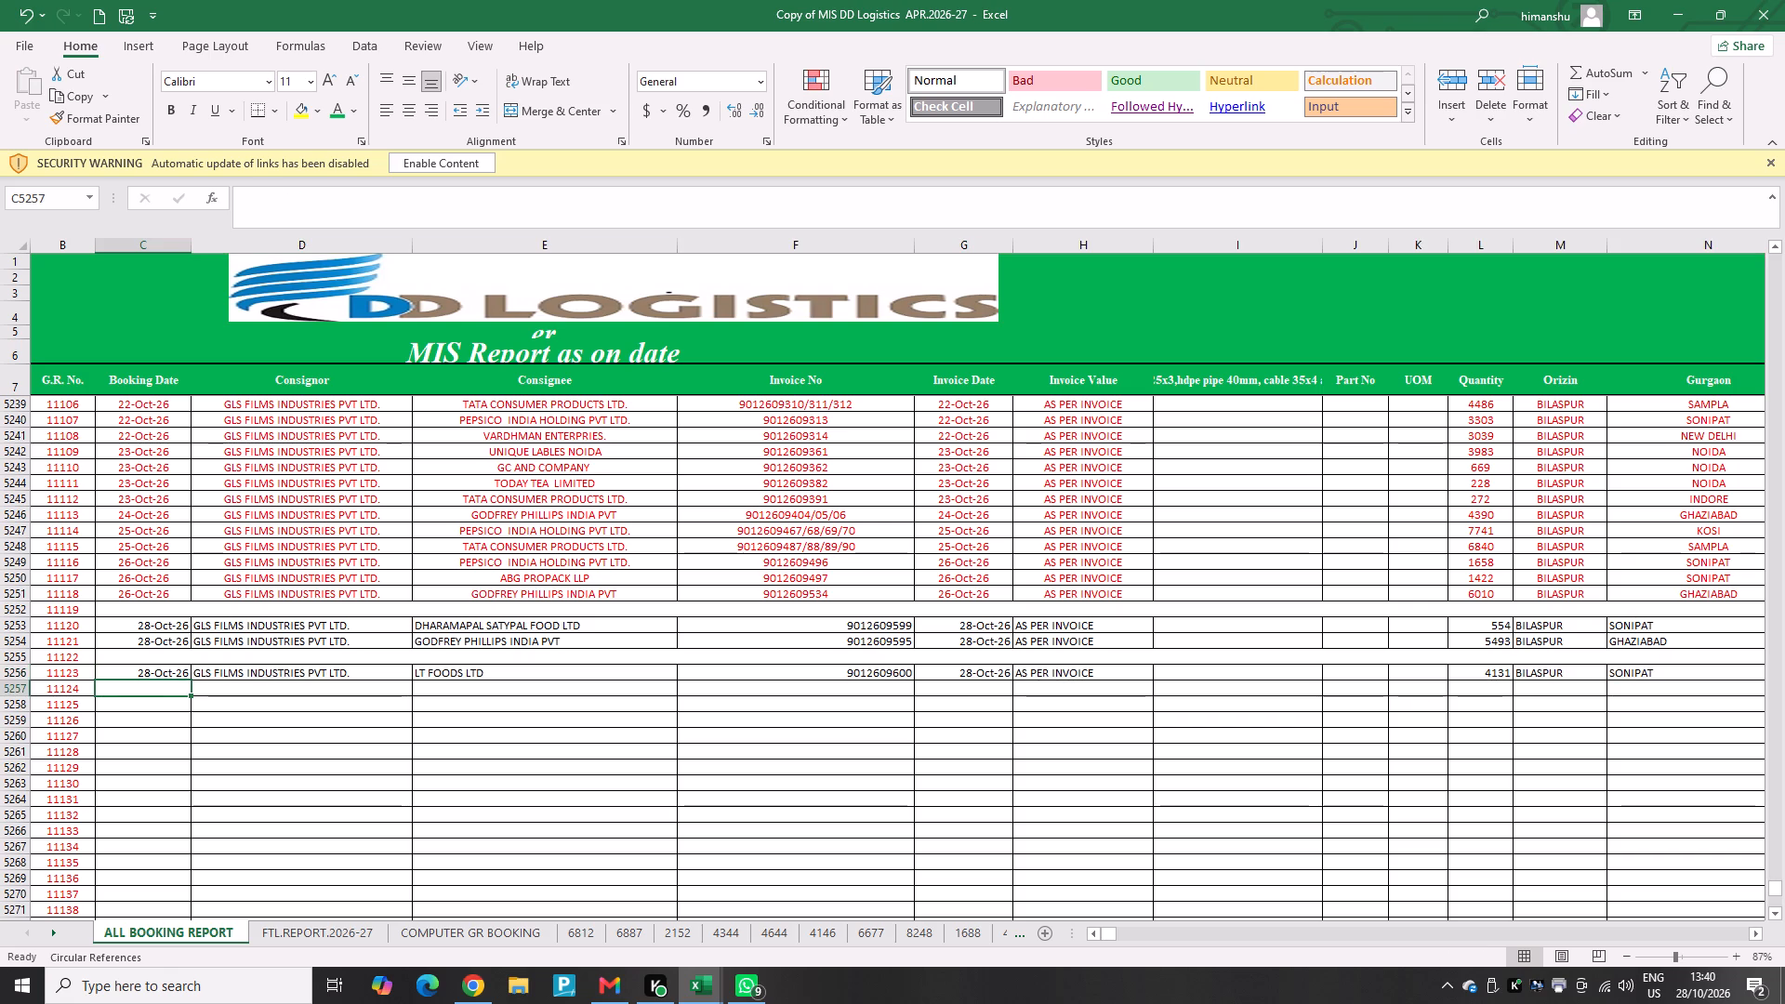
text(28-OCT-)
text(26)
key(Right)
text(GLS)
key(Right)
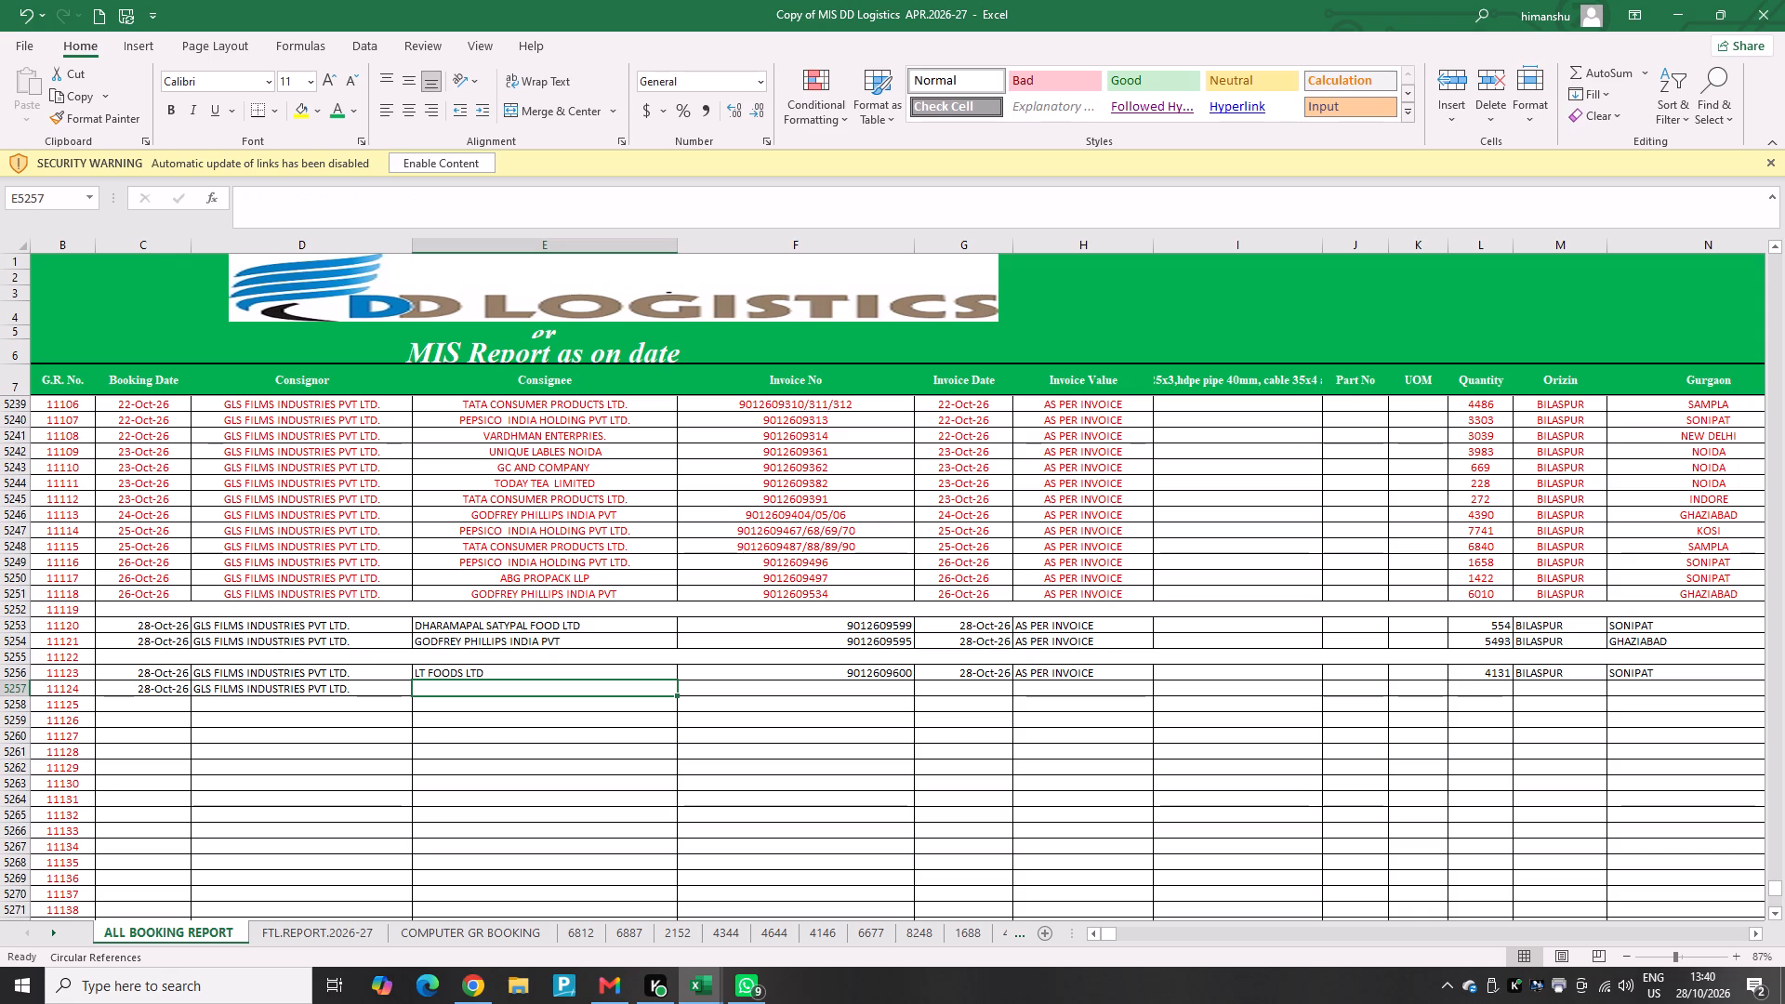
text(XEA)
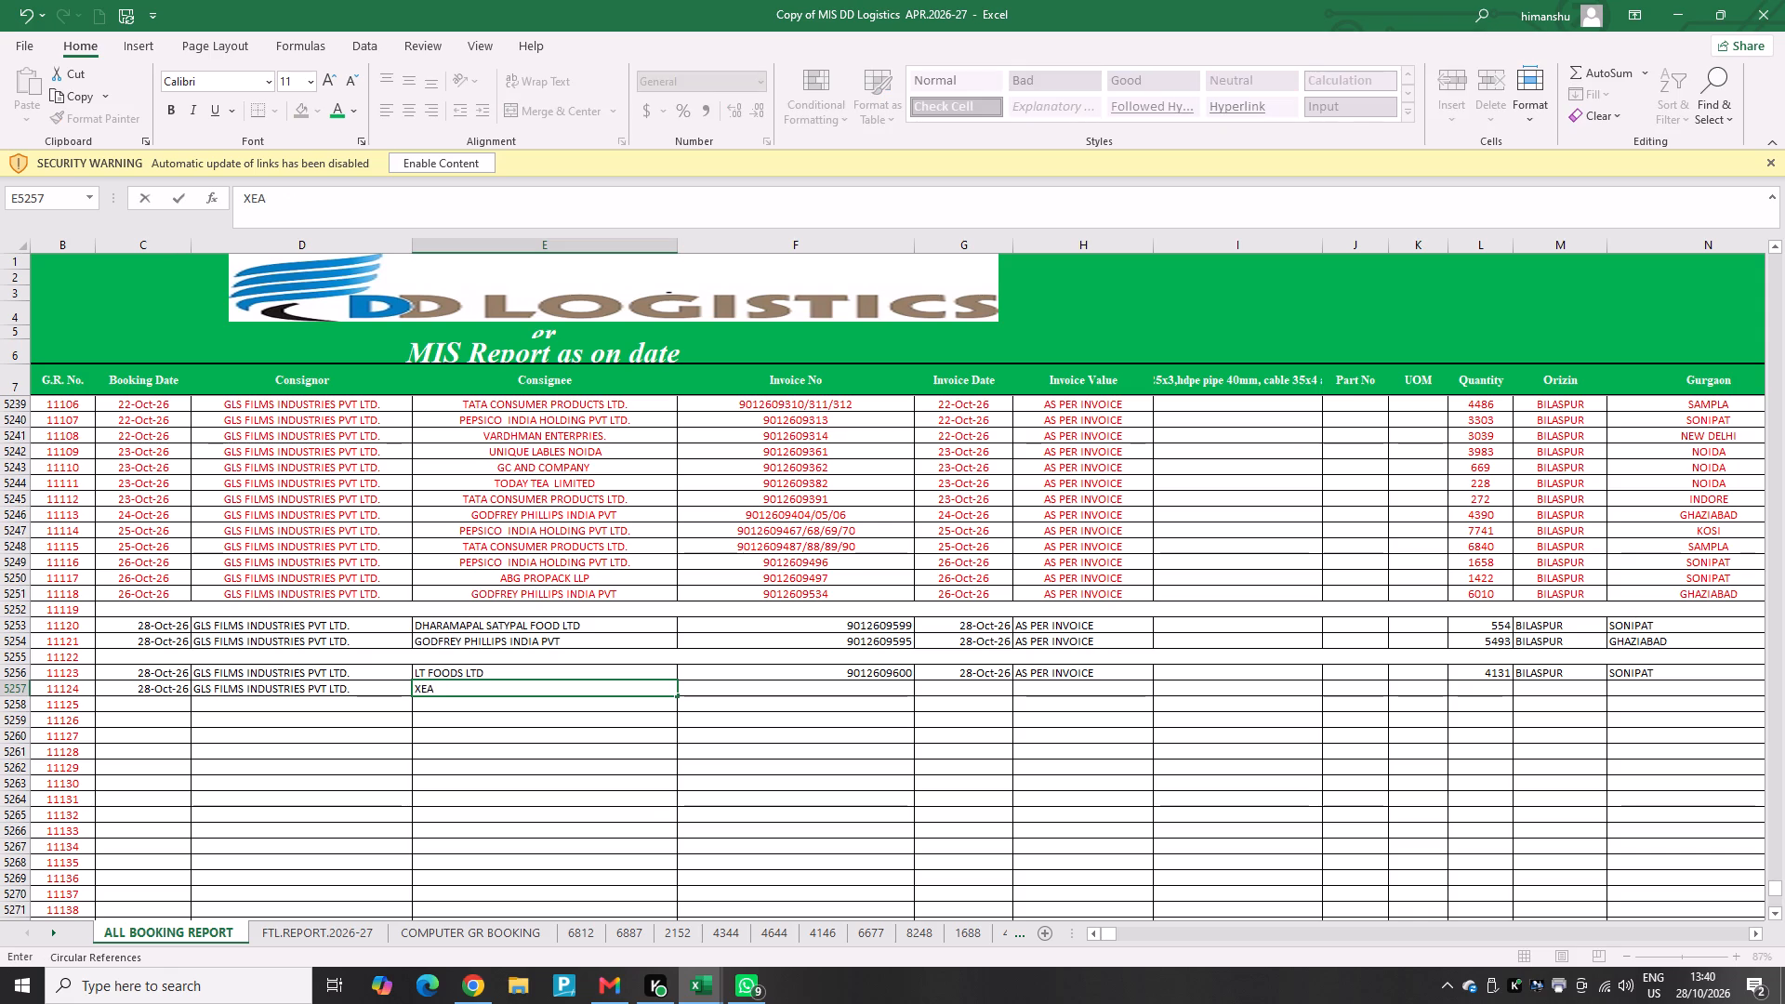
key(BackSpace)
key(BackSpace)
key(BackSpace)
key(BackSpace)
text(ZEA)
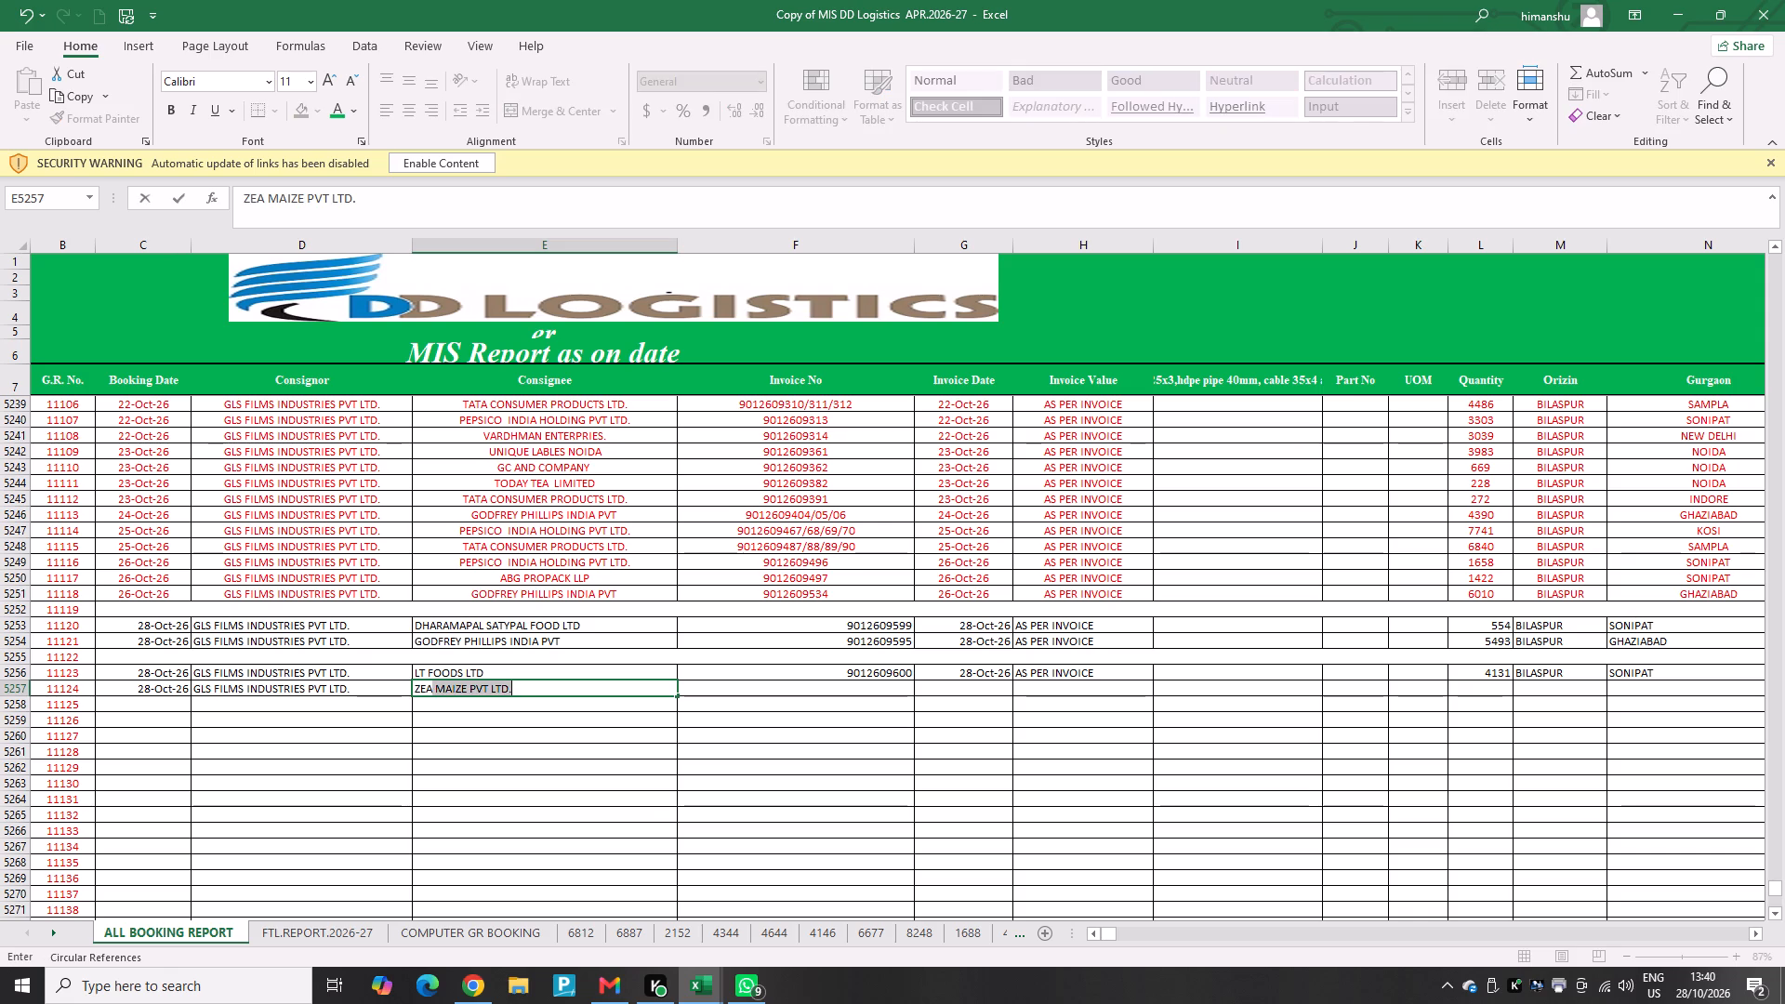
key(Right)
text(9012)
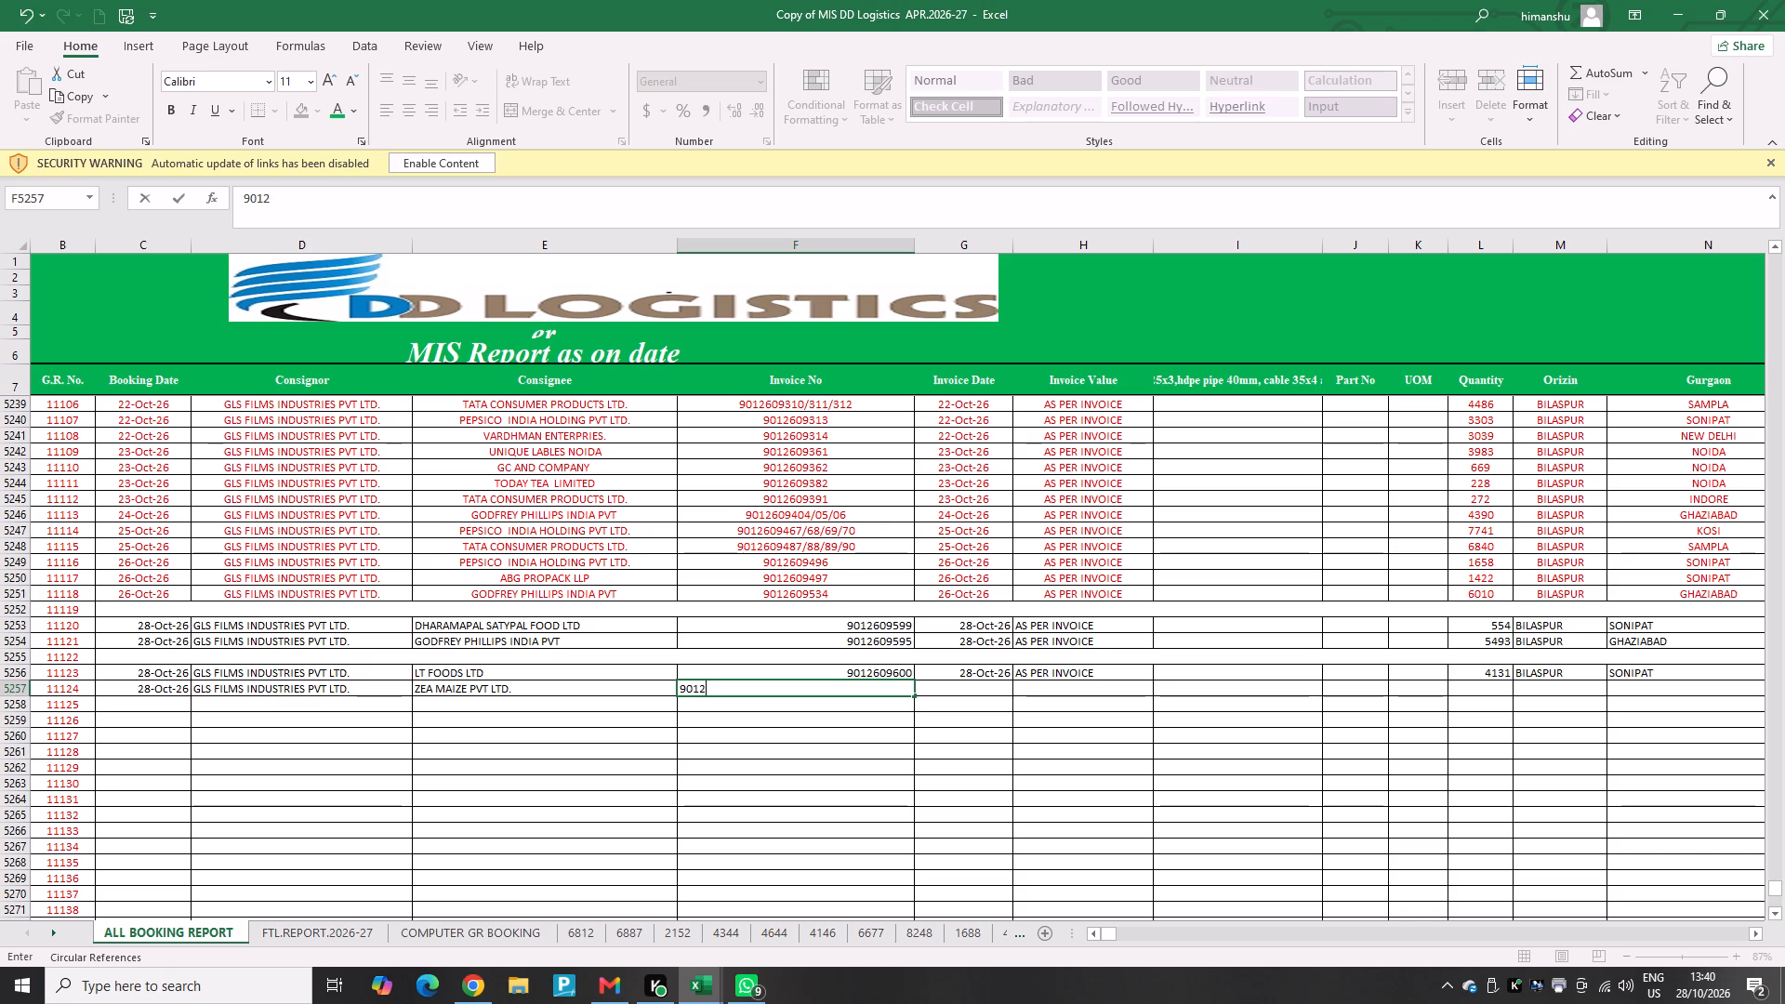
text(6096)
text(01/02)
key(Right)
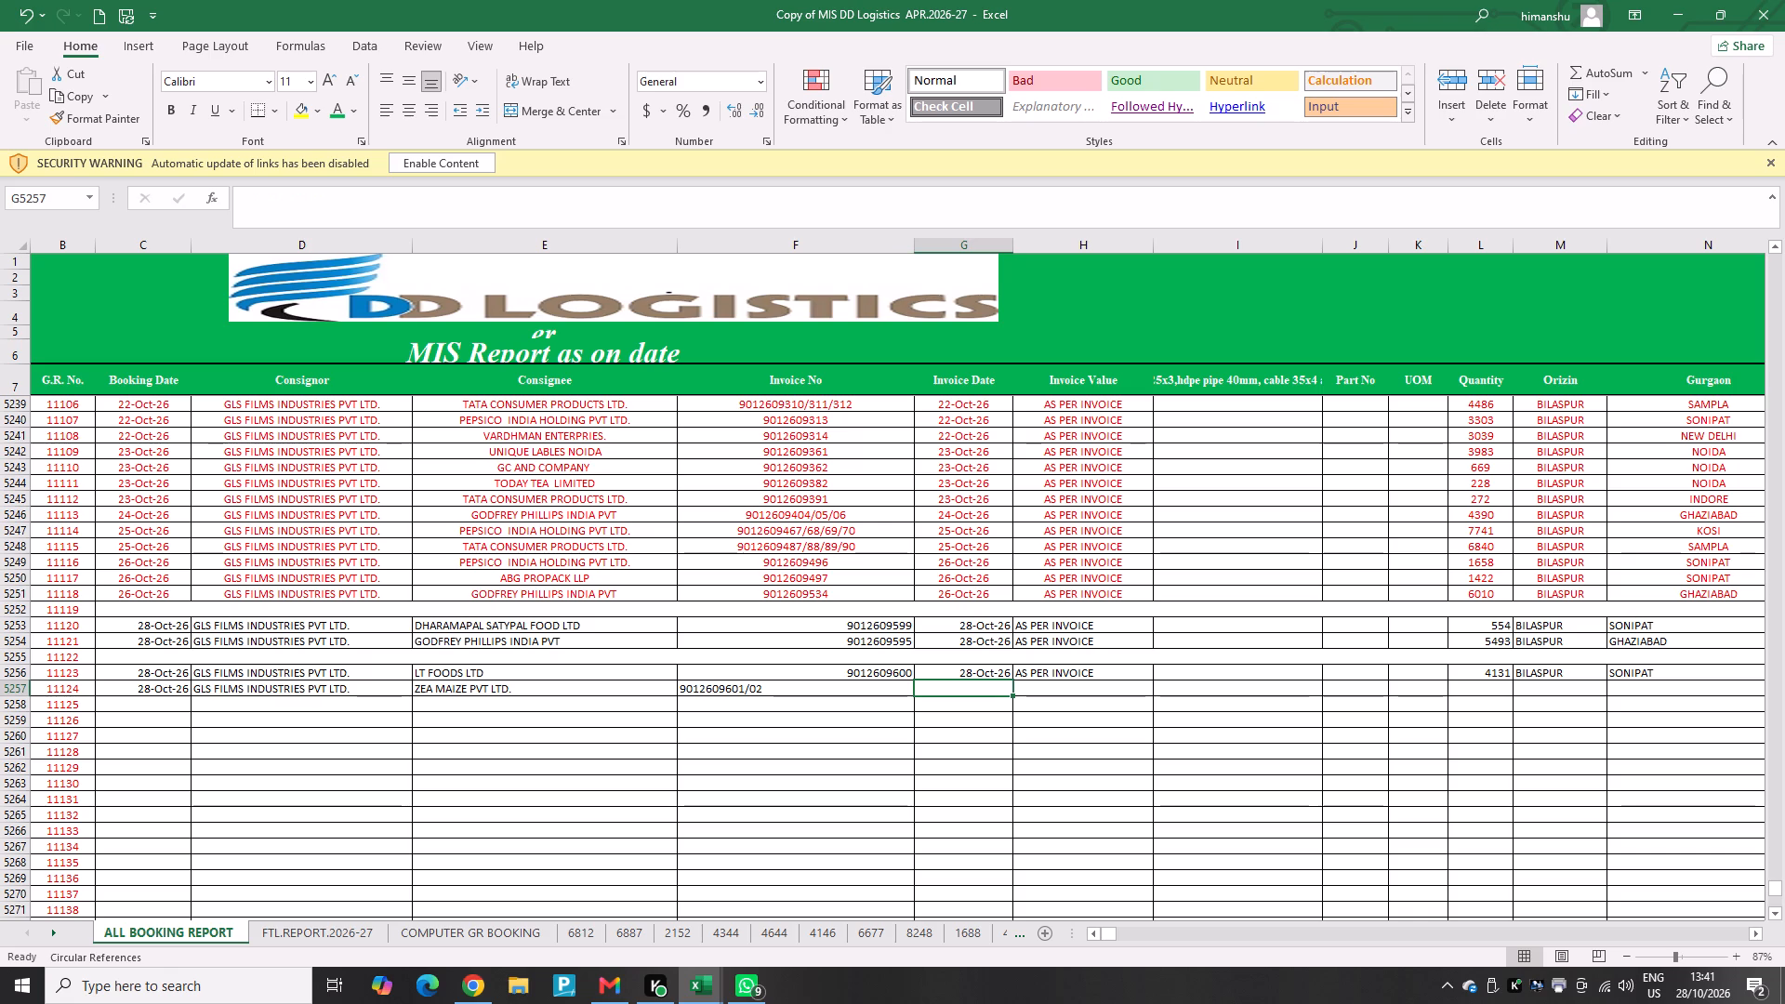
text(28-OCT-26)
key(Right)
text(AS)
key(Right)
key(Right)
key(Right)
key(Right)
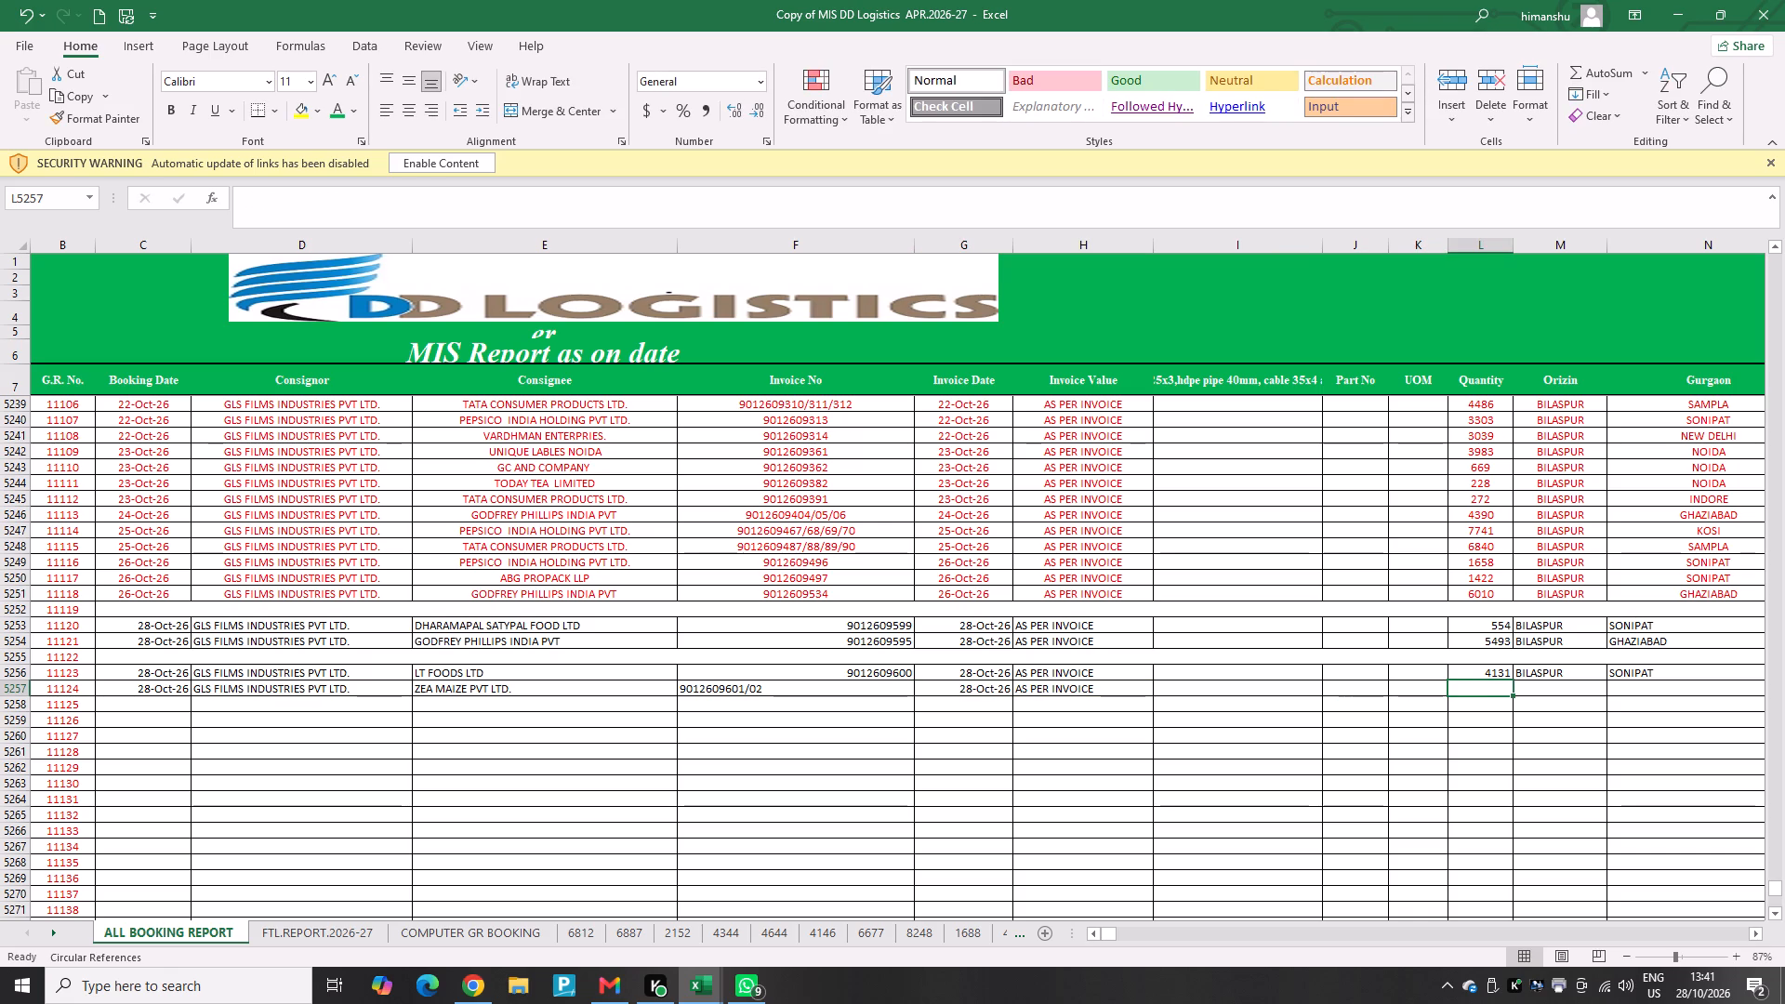
Enter quantity 3707, origin BILASPUR, destination SONIPAT and mode BY ROAD for the G.R. 11124 booking.
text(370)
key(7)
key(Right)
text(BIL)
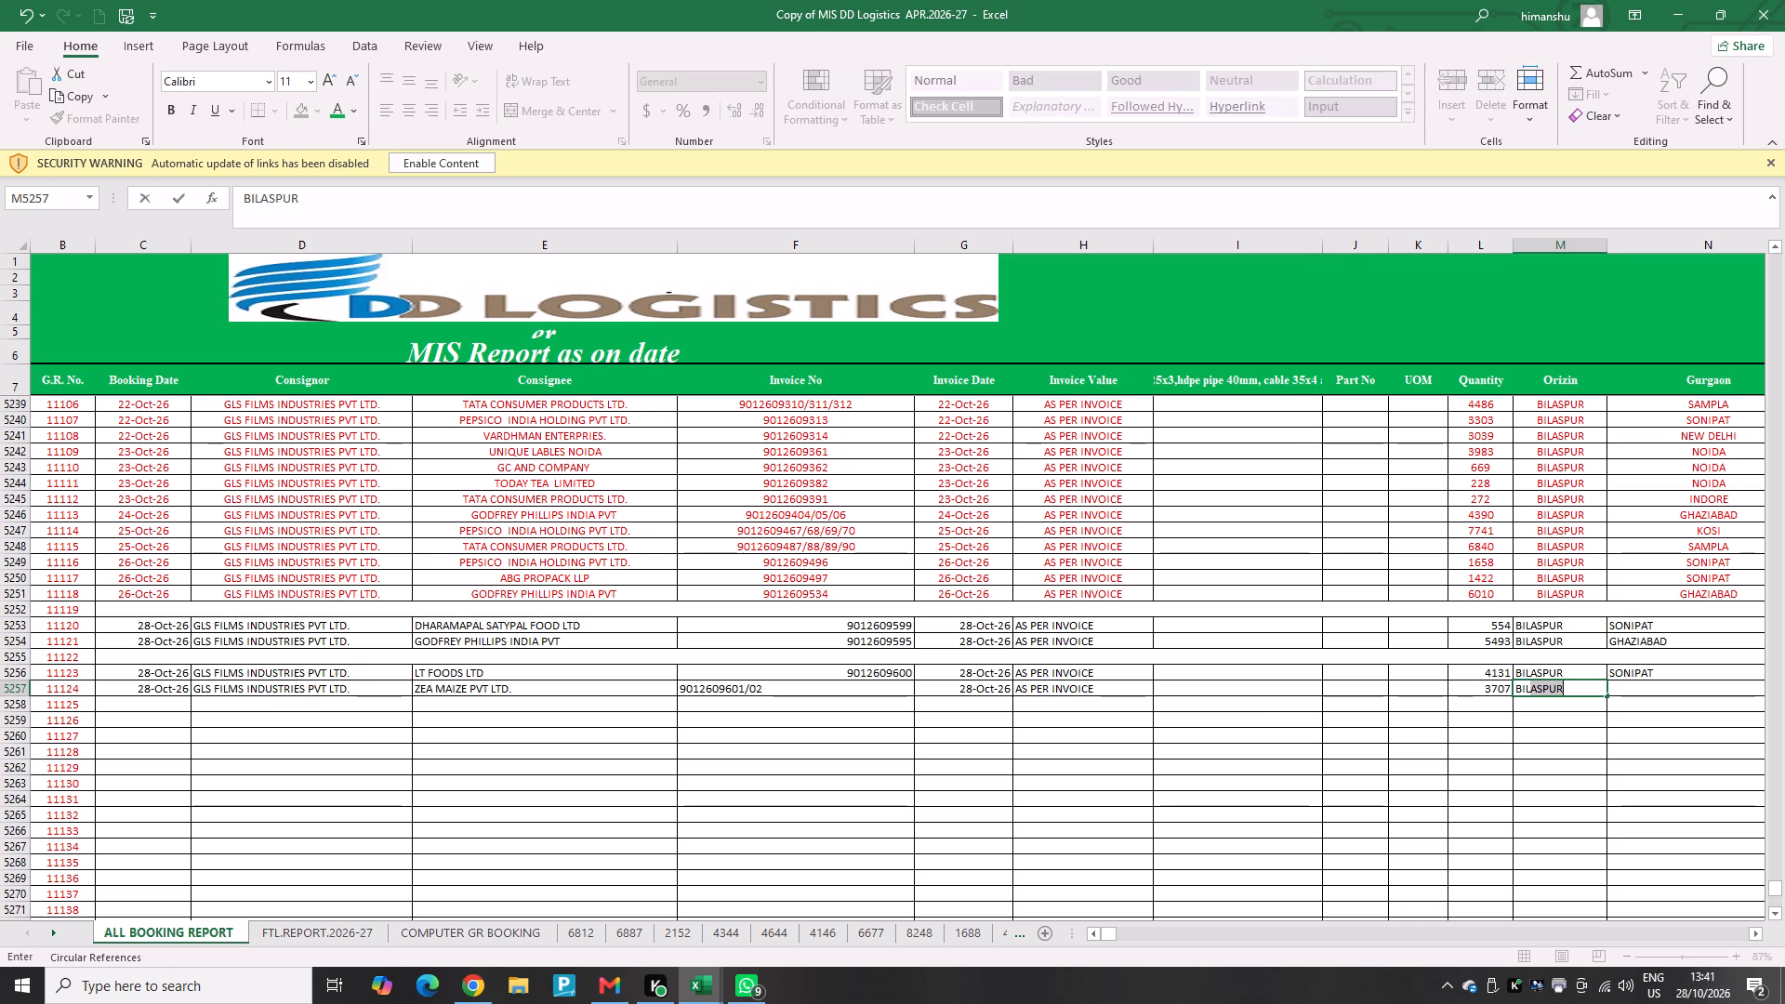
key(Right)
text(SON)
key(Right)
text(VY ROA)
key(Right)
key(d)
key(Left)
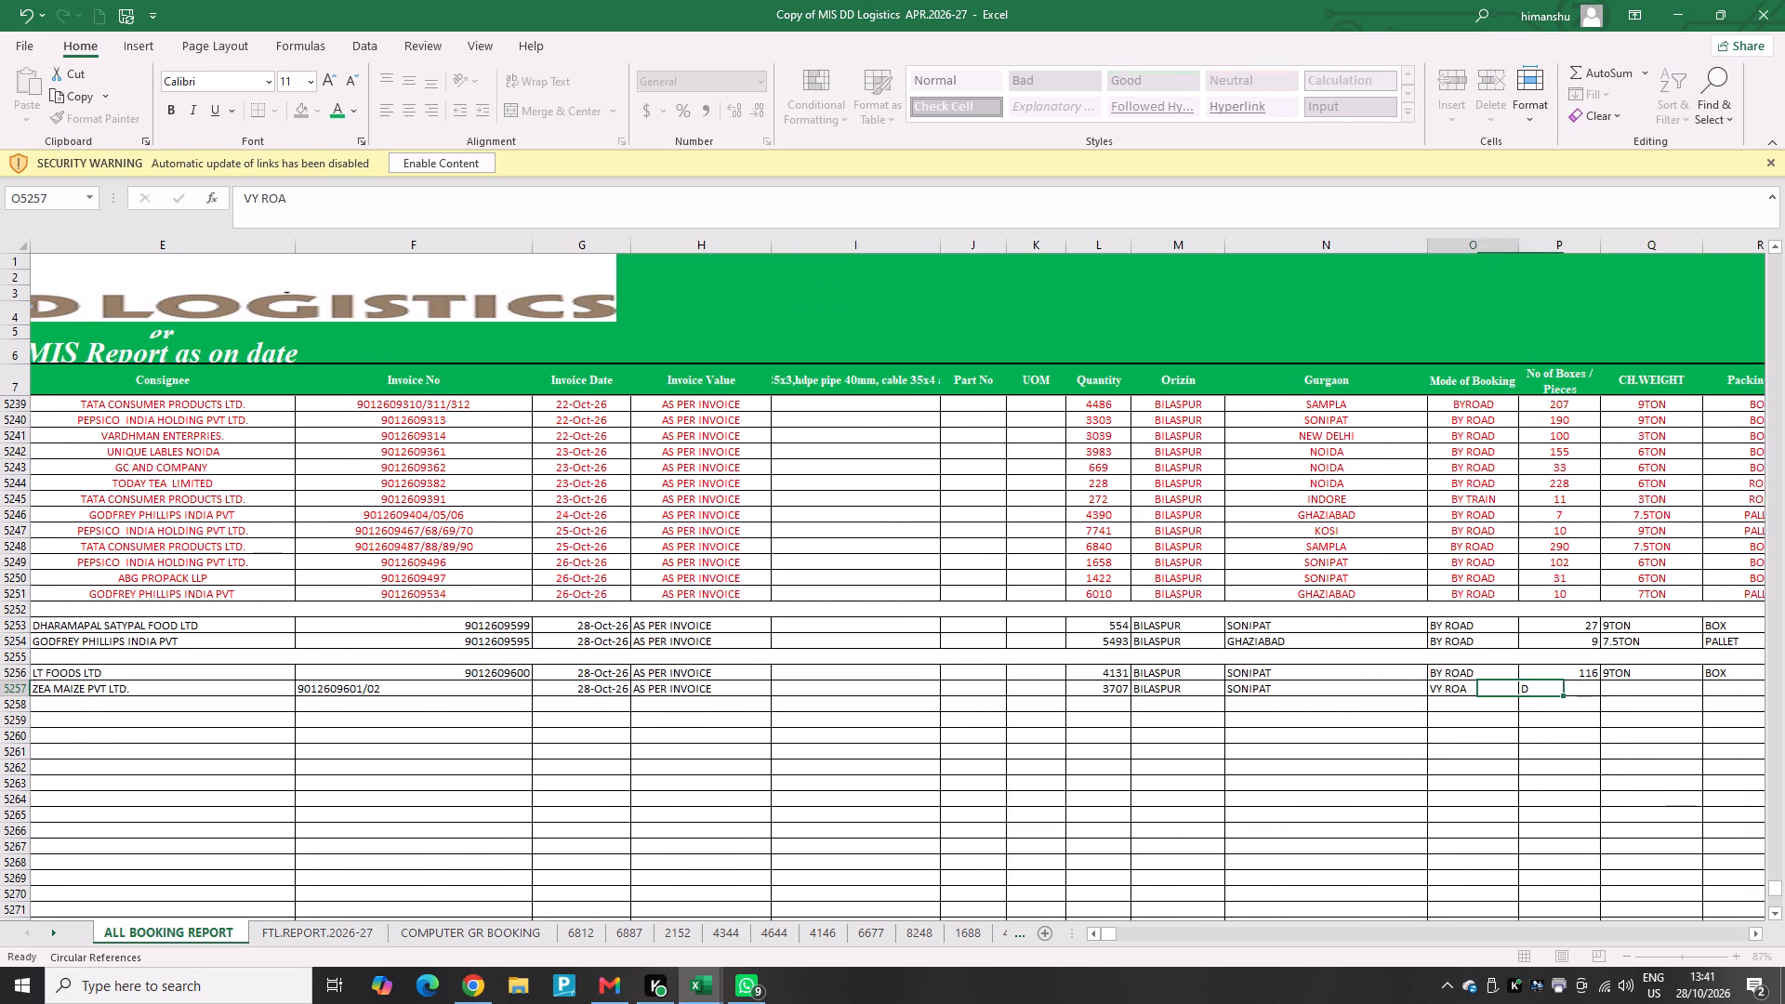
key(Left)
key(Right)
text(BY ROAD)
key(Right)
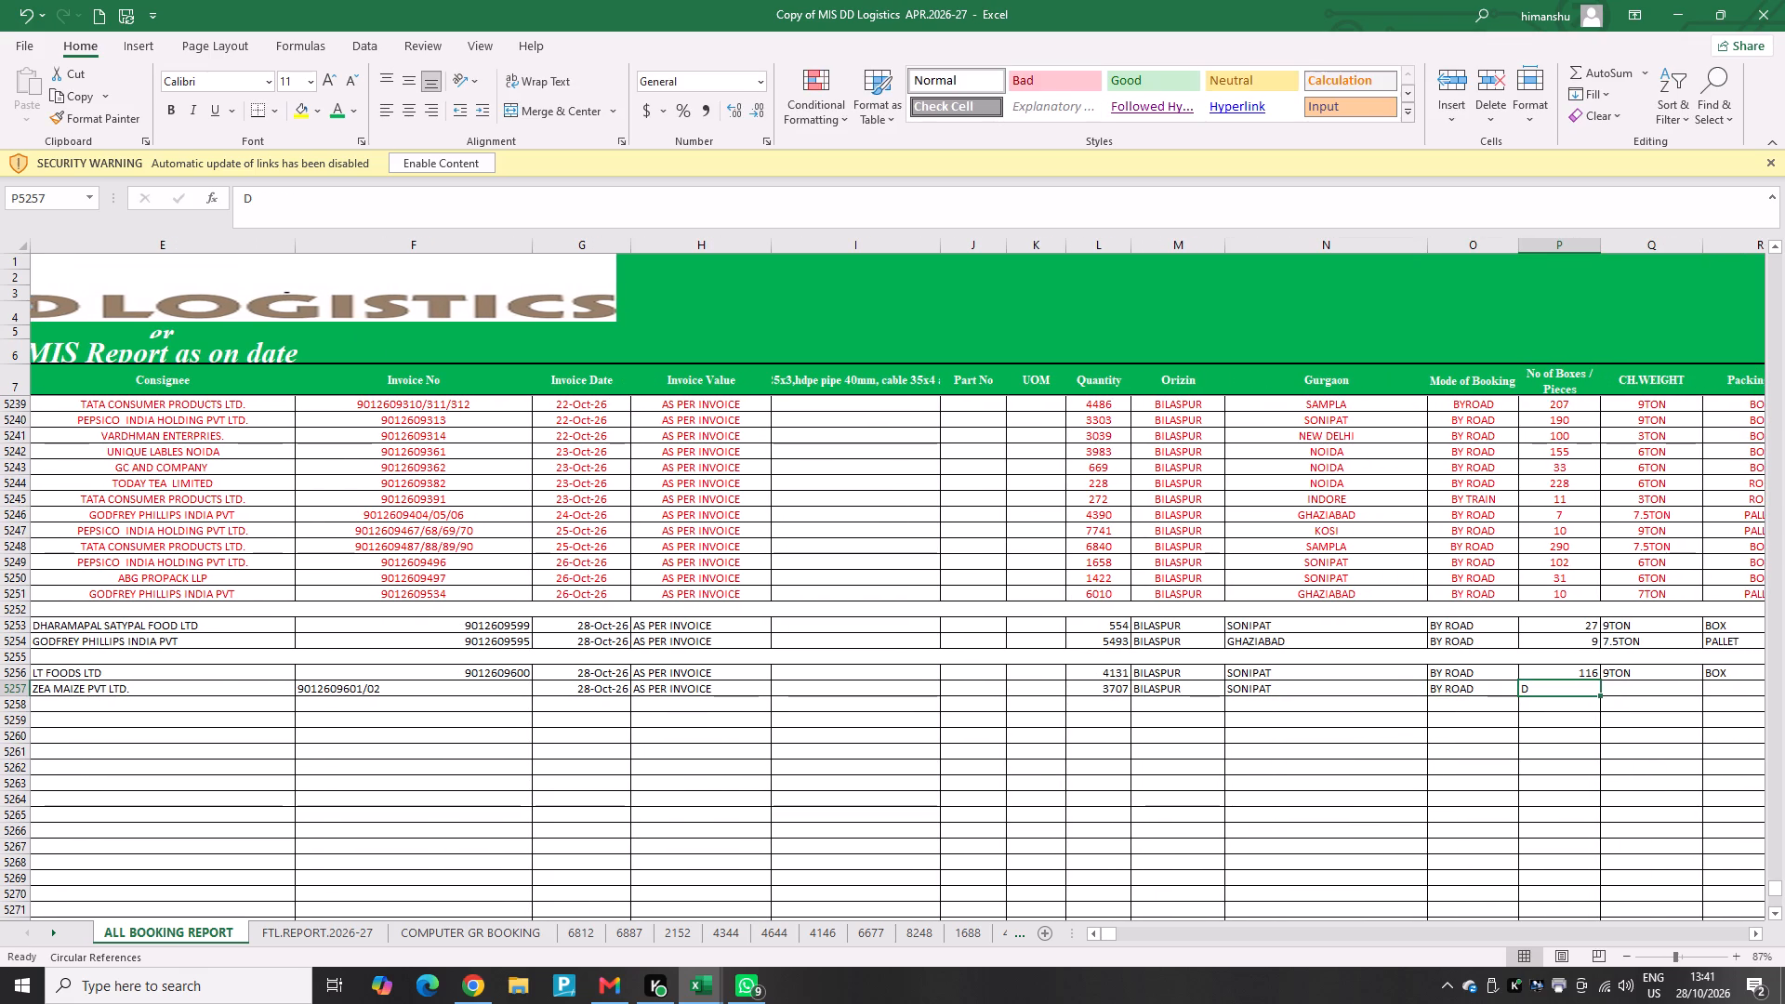
Complete the G.R. 11124 booking with 92 boxes, weight 9TON, packing type BOX and status DELEVERED.
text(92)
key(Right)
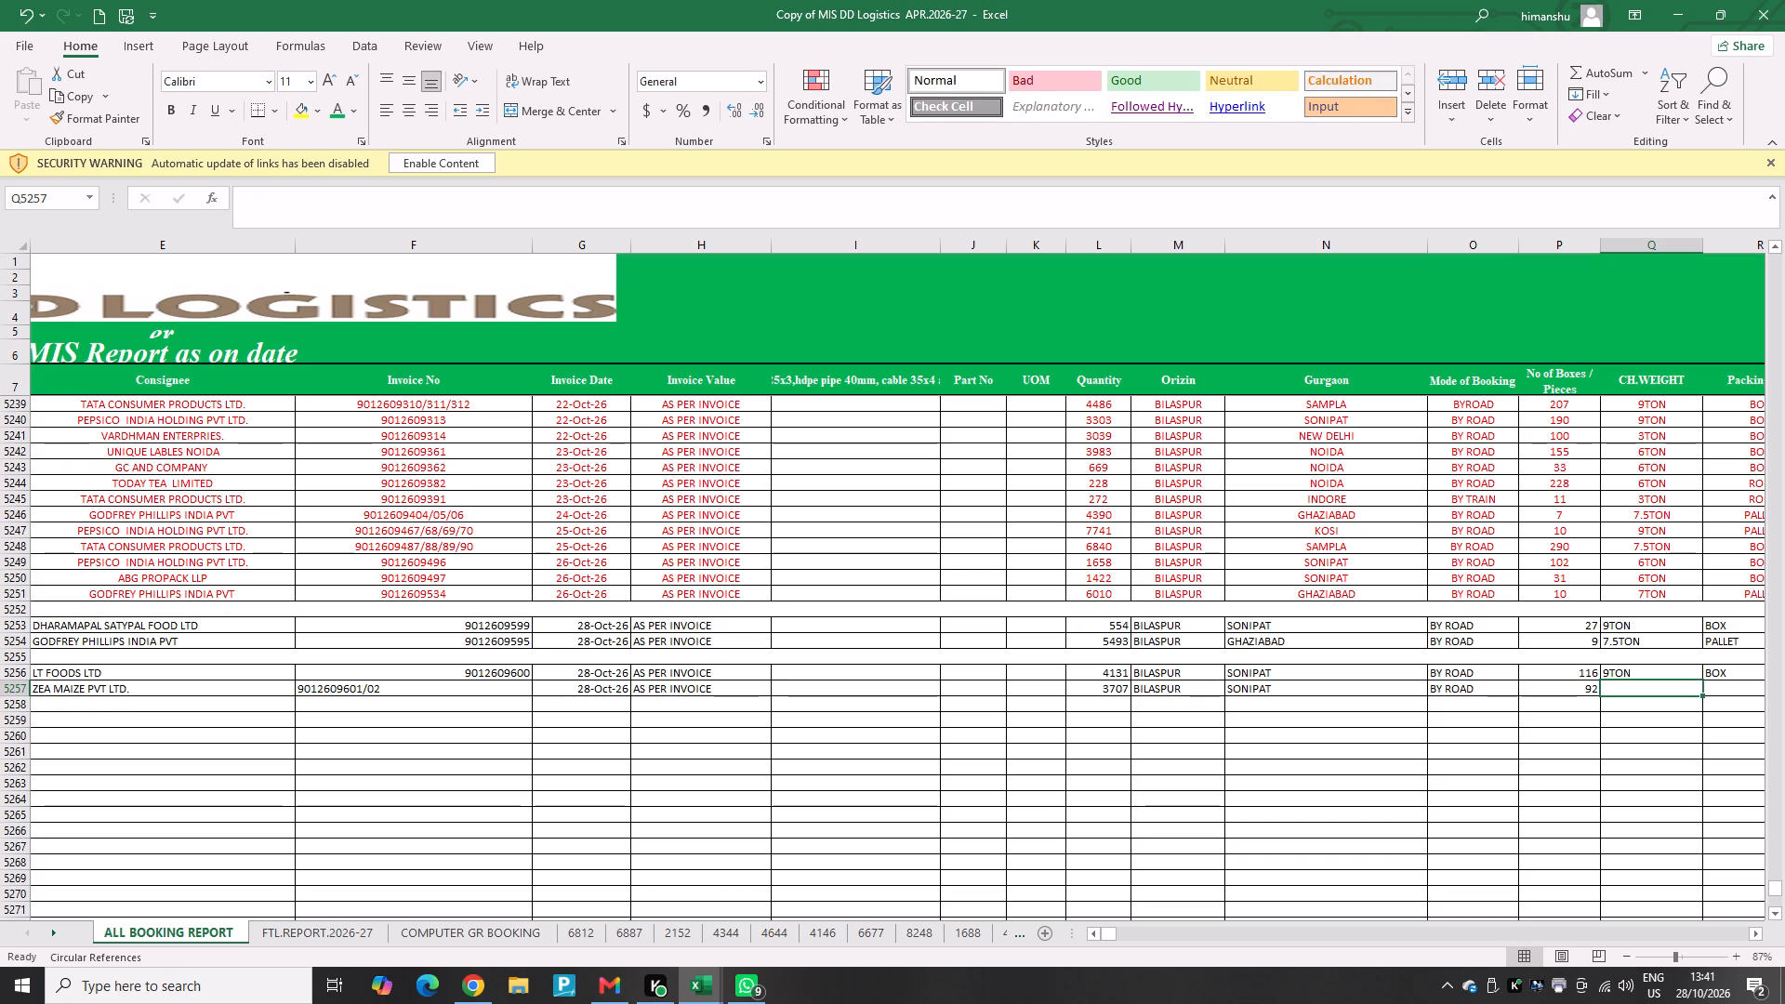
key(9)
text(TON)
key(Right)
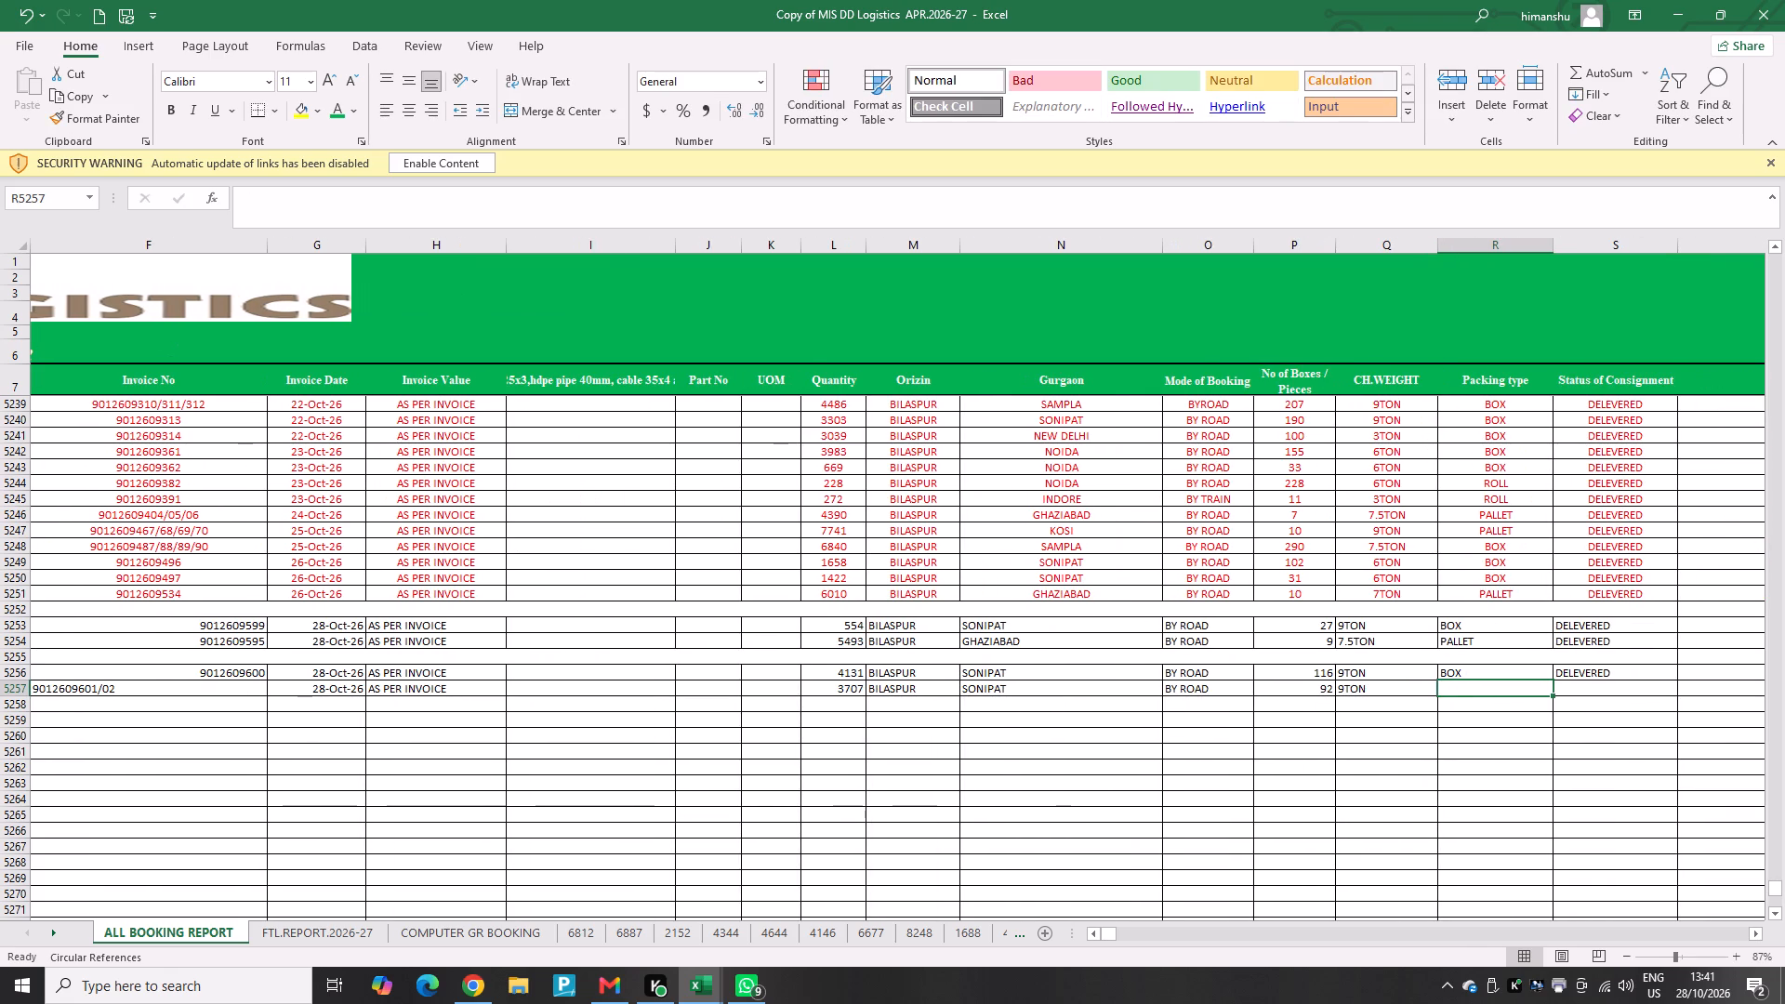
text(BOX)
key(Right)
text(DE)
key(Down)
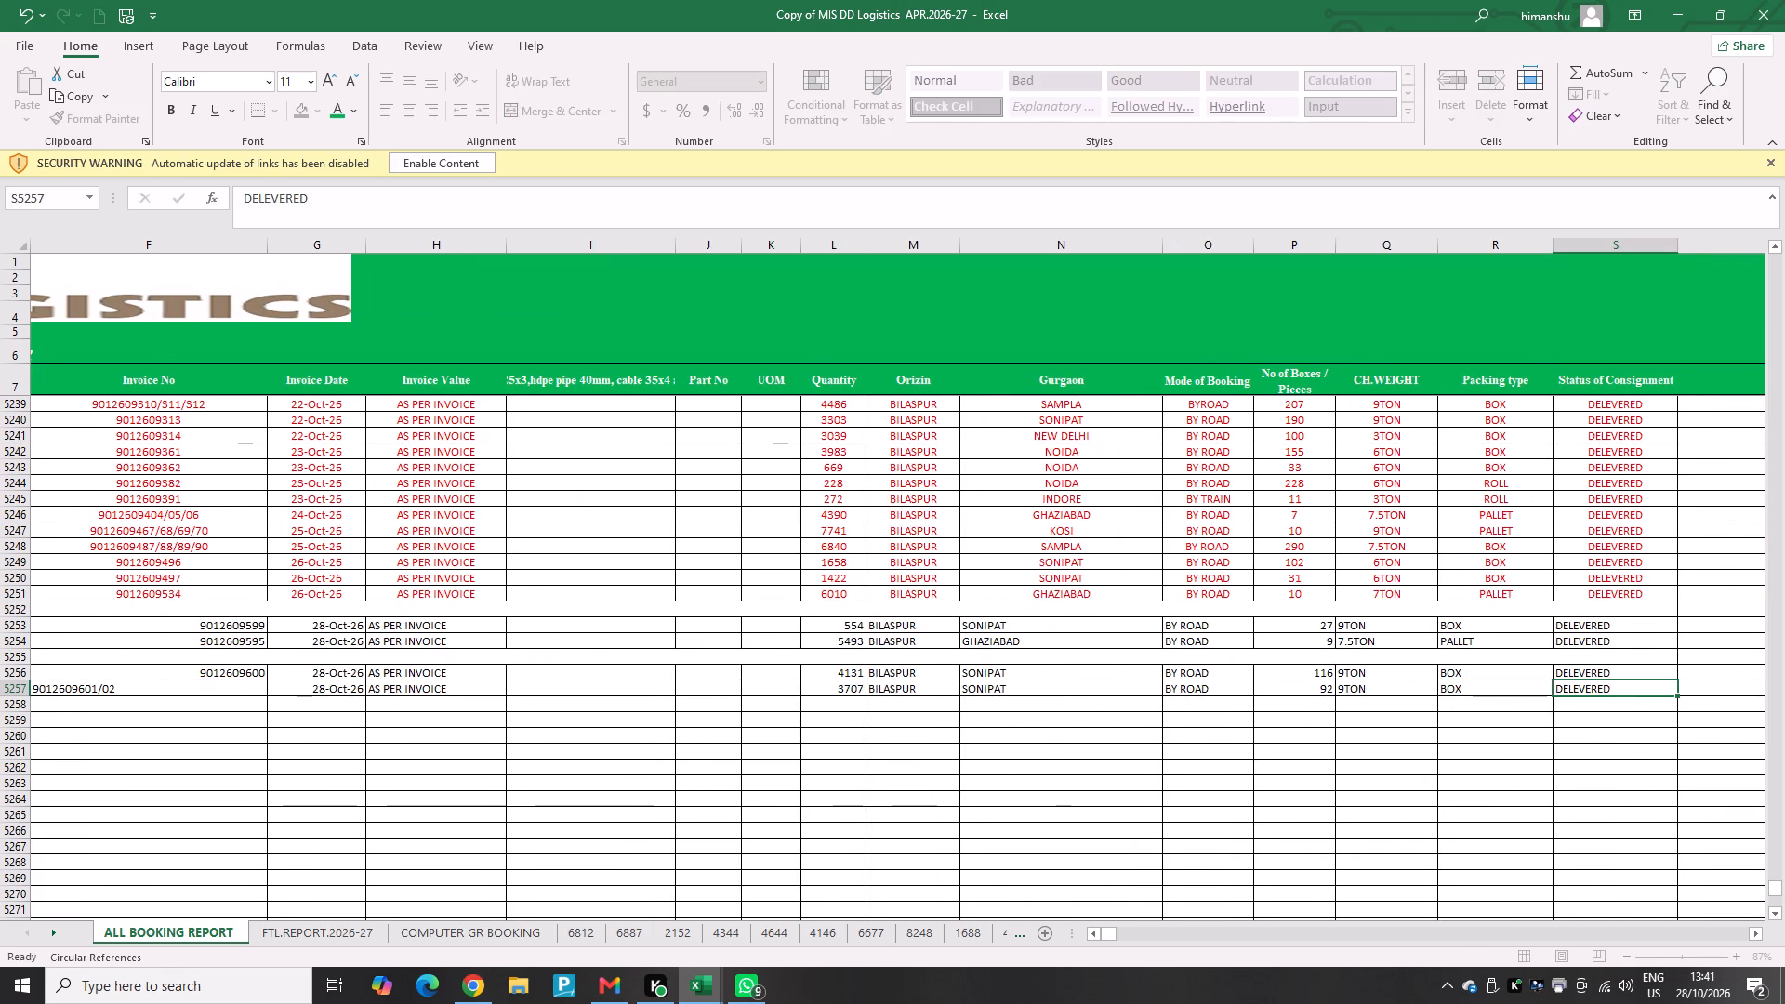
Check the G.R. 11124 booking entries across its row.
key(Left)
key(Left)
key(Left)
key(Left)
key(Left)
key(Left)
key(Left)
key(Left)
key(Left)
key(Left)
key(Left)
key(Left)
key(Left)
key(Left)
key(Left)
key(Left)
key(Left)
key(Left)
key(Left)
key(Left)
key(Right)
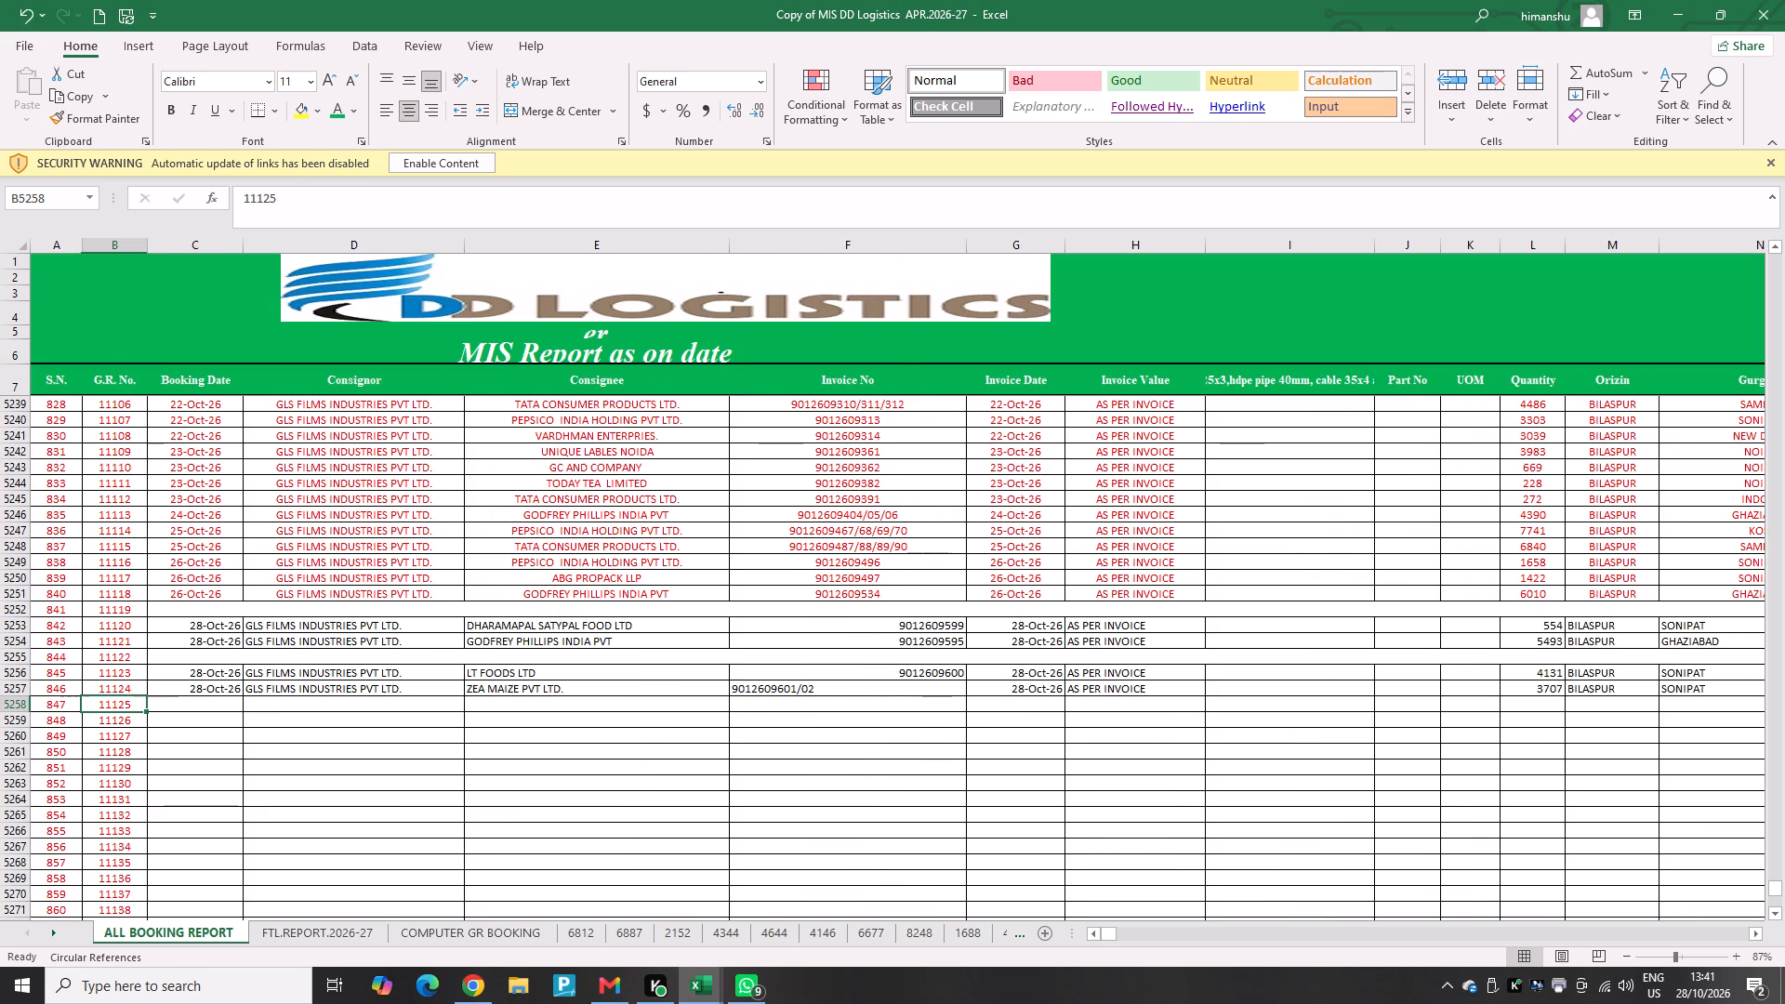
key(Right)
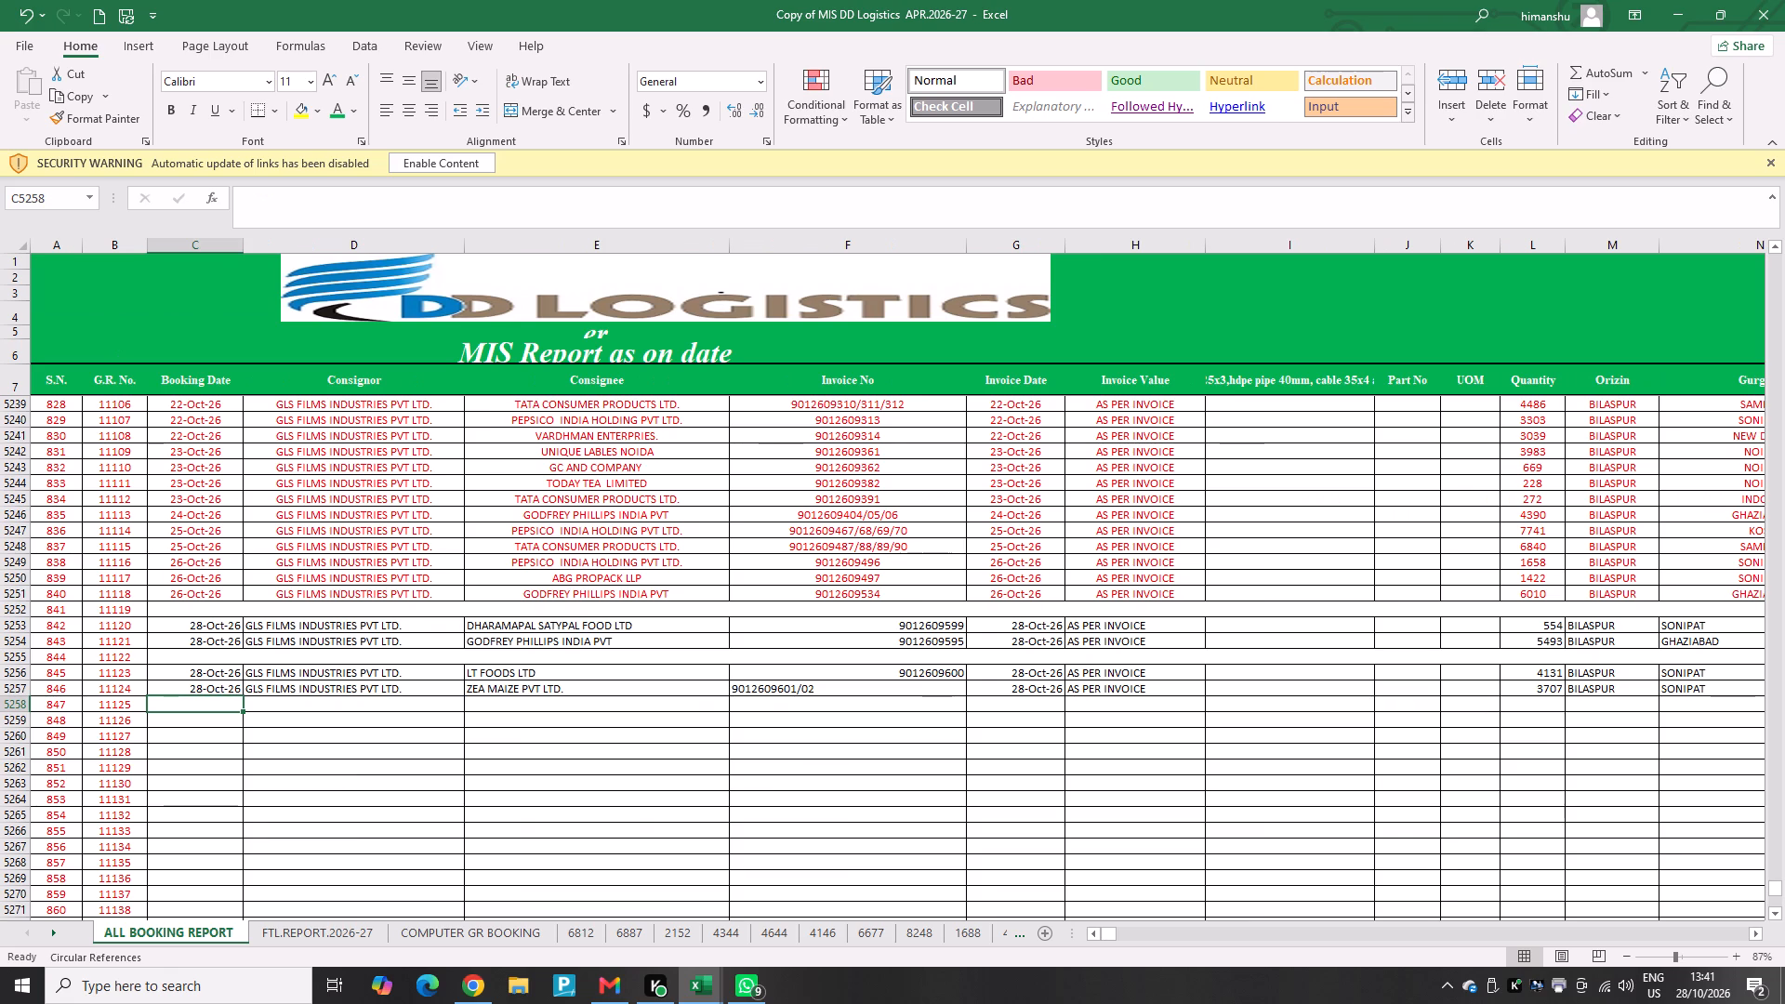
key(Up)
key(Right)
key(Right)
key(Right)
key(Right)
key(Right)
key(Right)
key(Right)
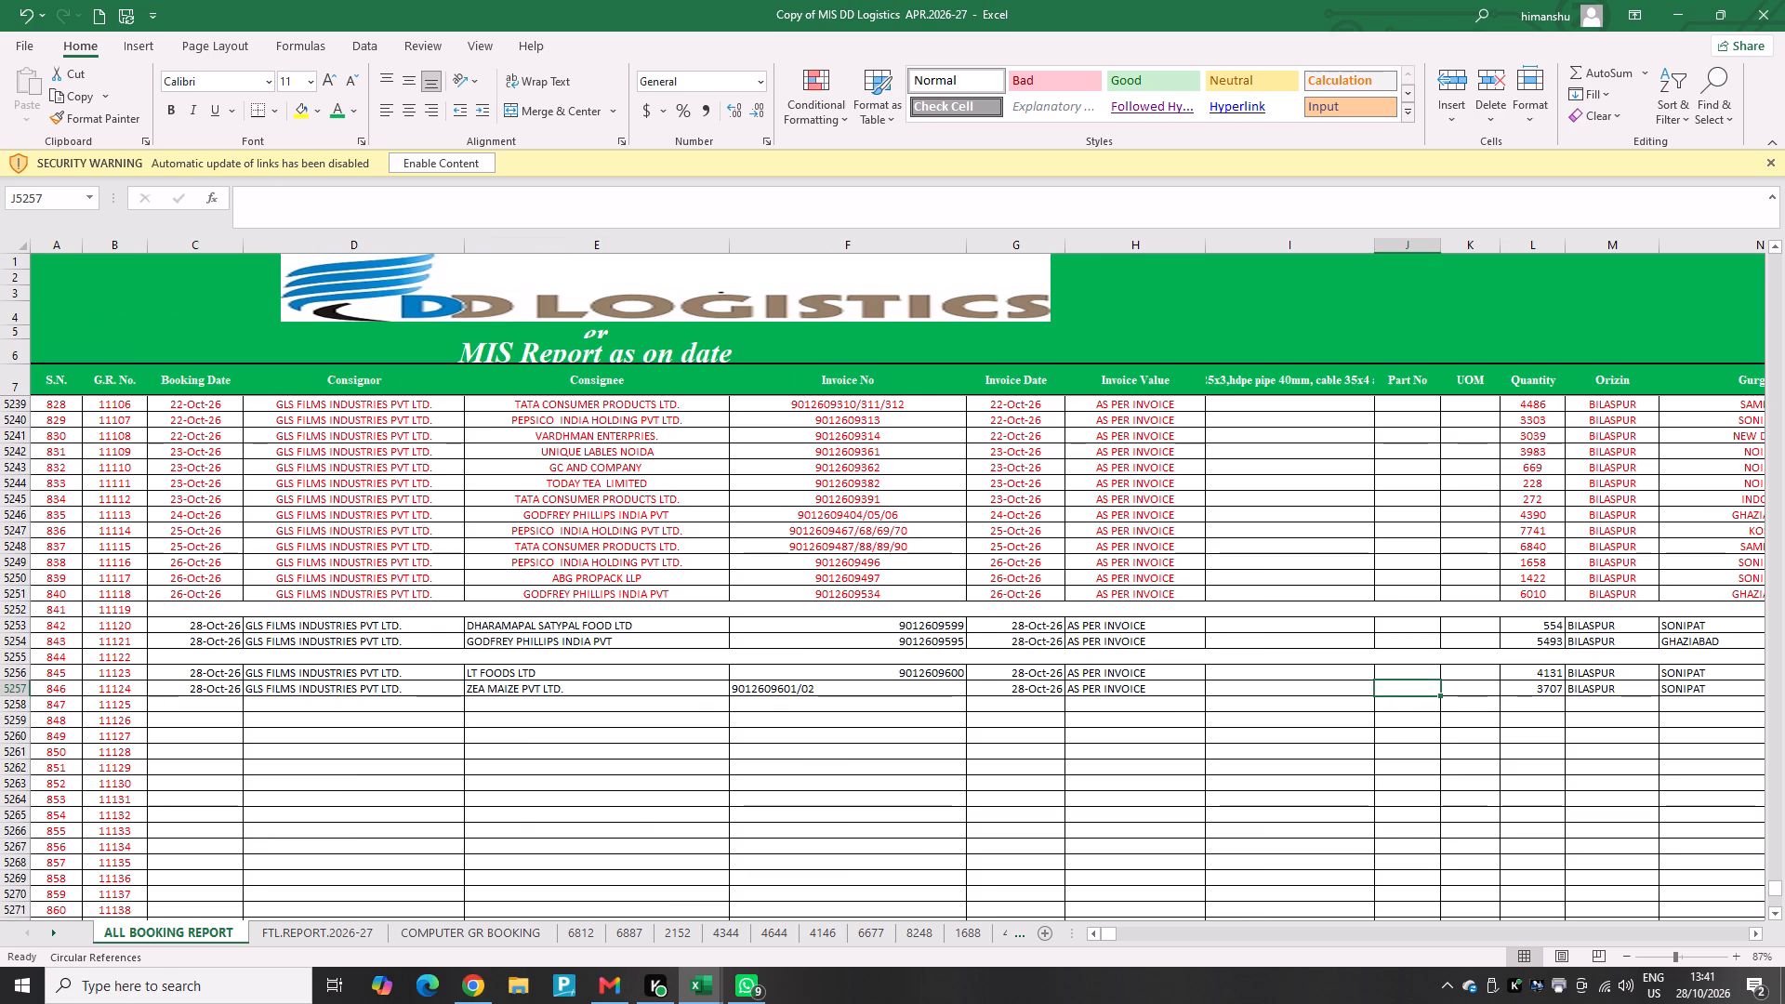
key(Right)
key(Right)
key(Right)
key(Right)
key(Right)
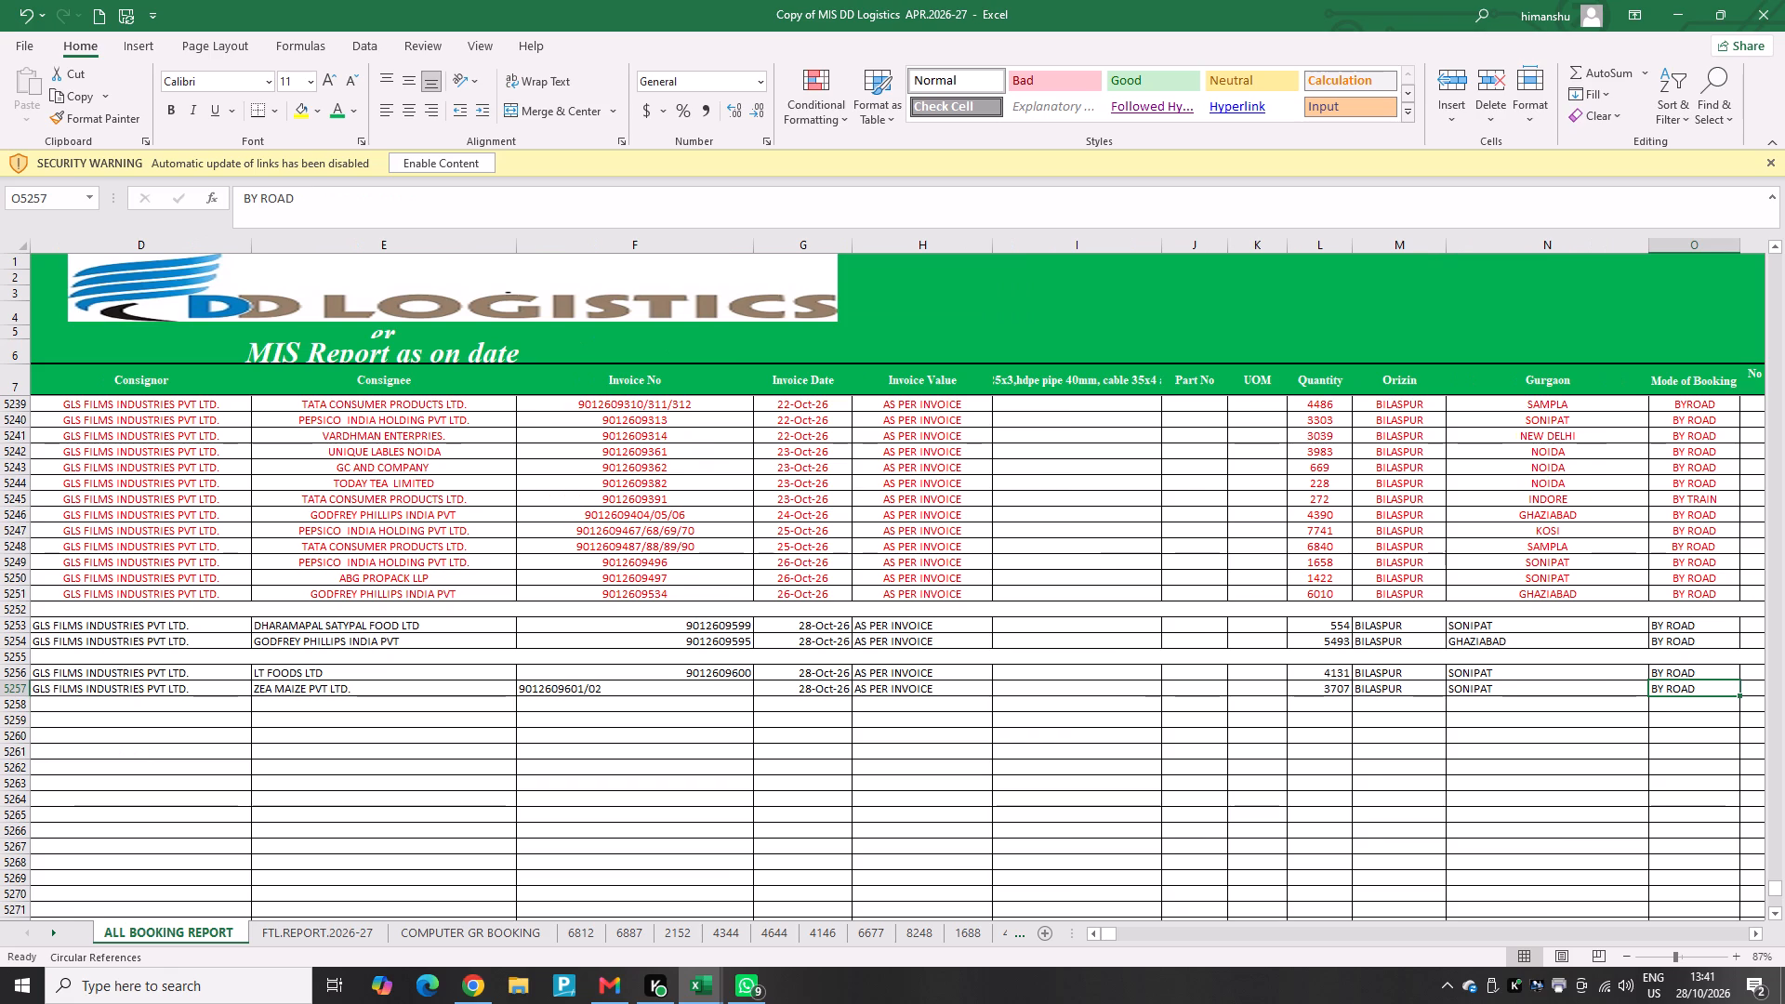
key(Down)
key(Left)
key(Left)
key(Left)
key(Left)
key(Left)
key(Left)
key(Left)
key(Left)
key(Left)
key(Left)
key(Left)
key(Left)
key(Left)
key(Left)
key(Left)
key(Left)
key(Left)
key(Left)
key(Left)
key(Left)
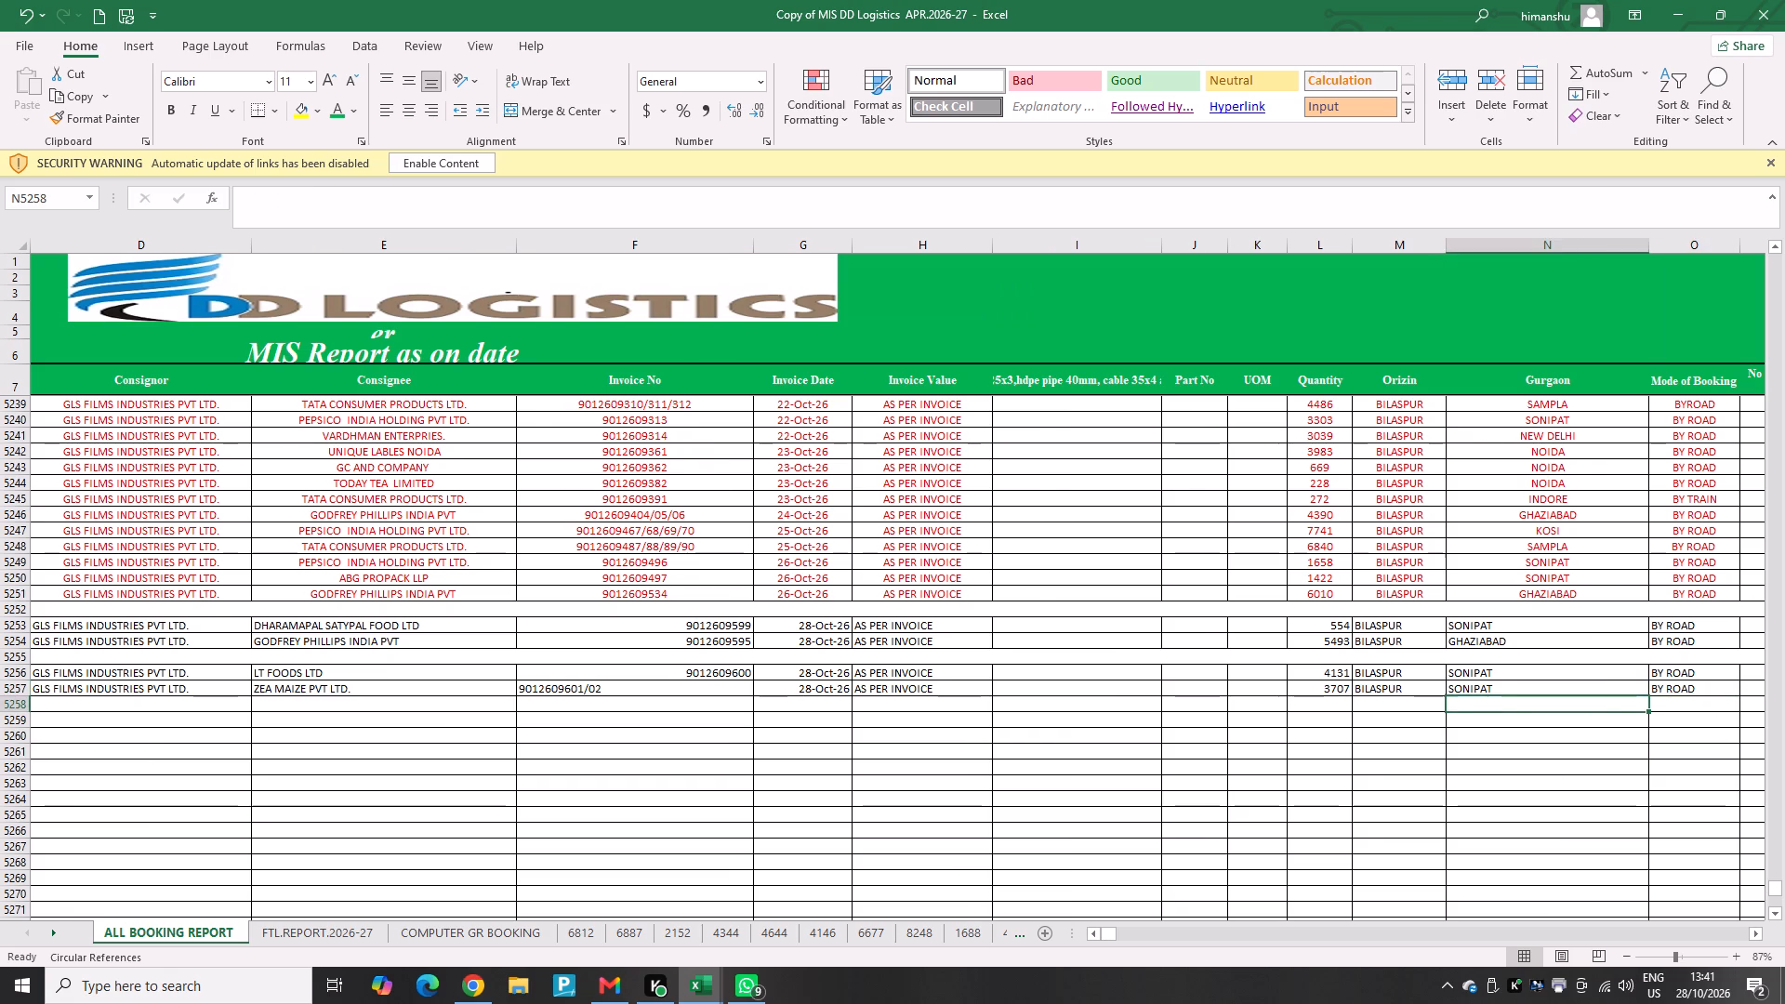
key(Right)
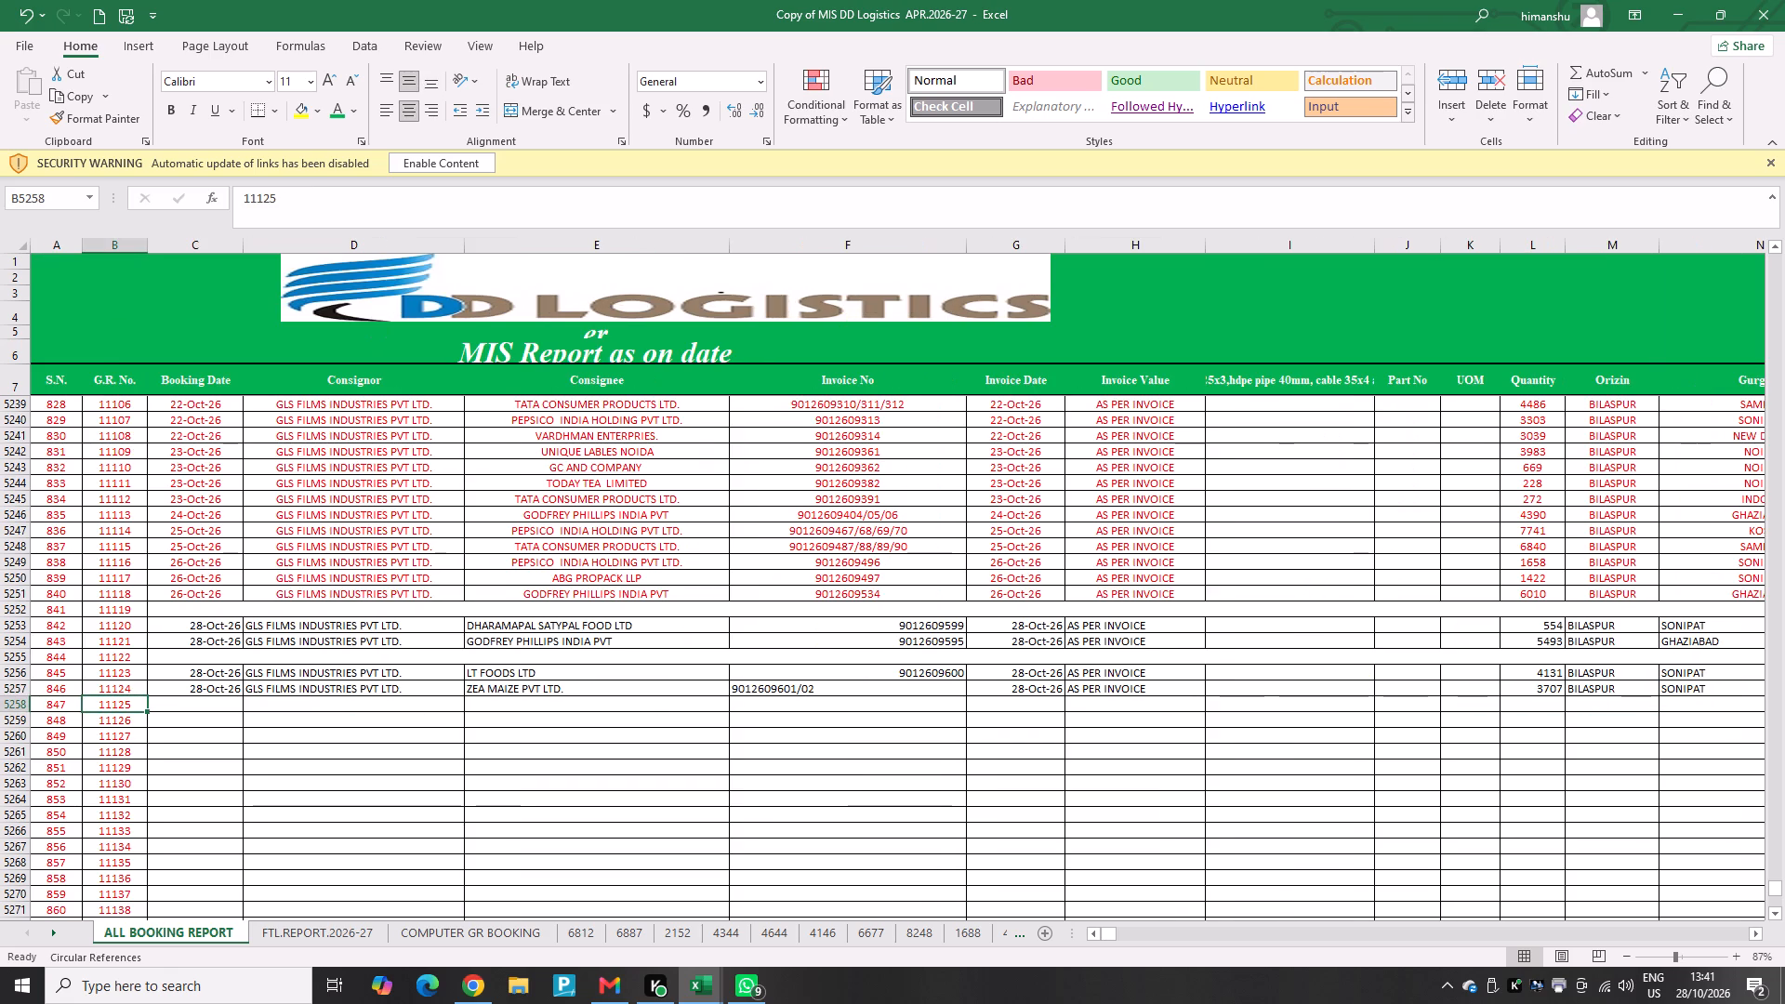
Start the booking for G.R. 11122 with date 27-Oct-26, consignor GLS FILMS INDUSTRIES PVT LTD. and consignee TATA CONSUMER PRODUCTS LTD.
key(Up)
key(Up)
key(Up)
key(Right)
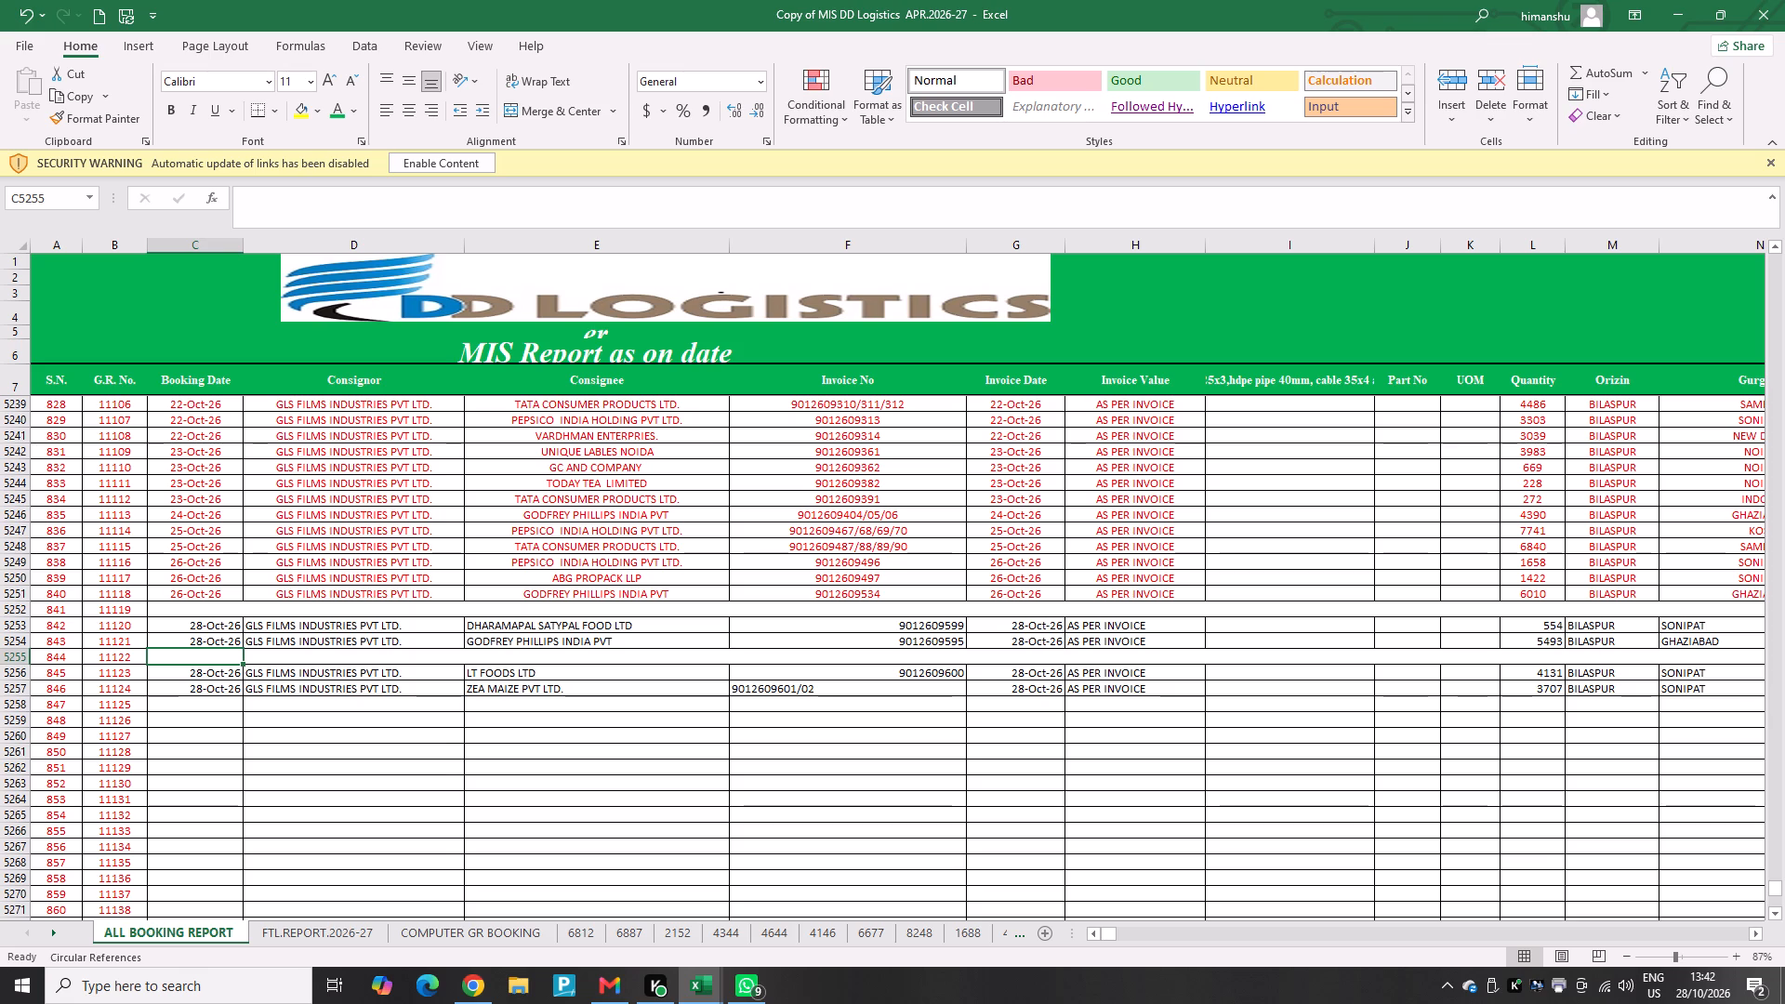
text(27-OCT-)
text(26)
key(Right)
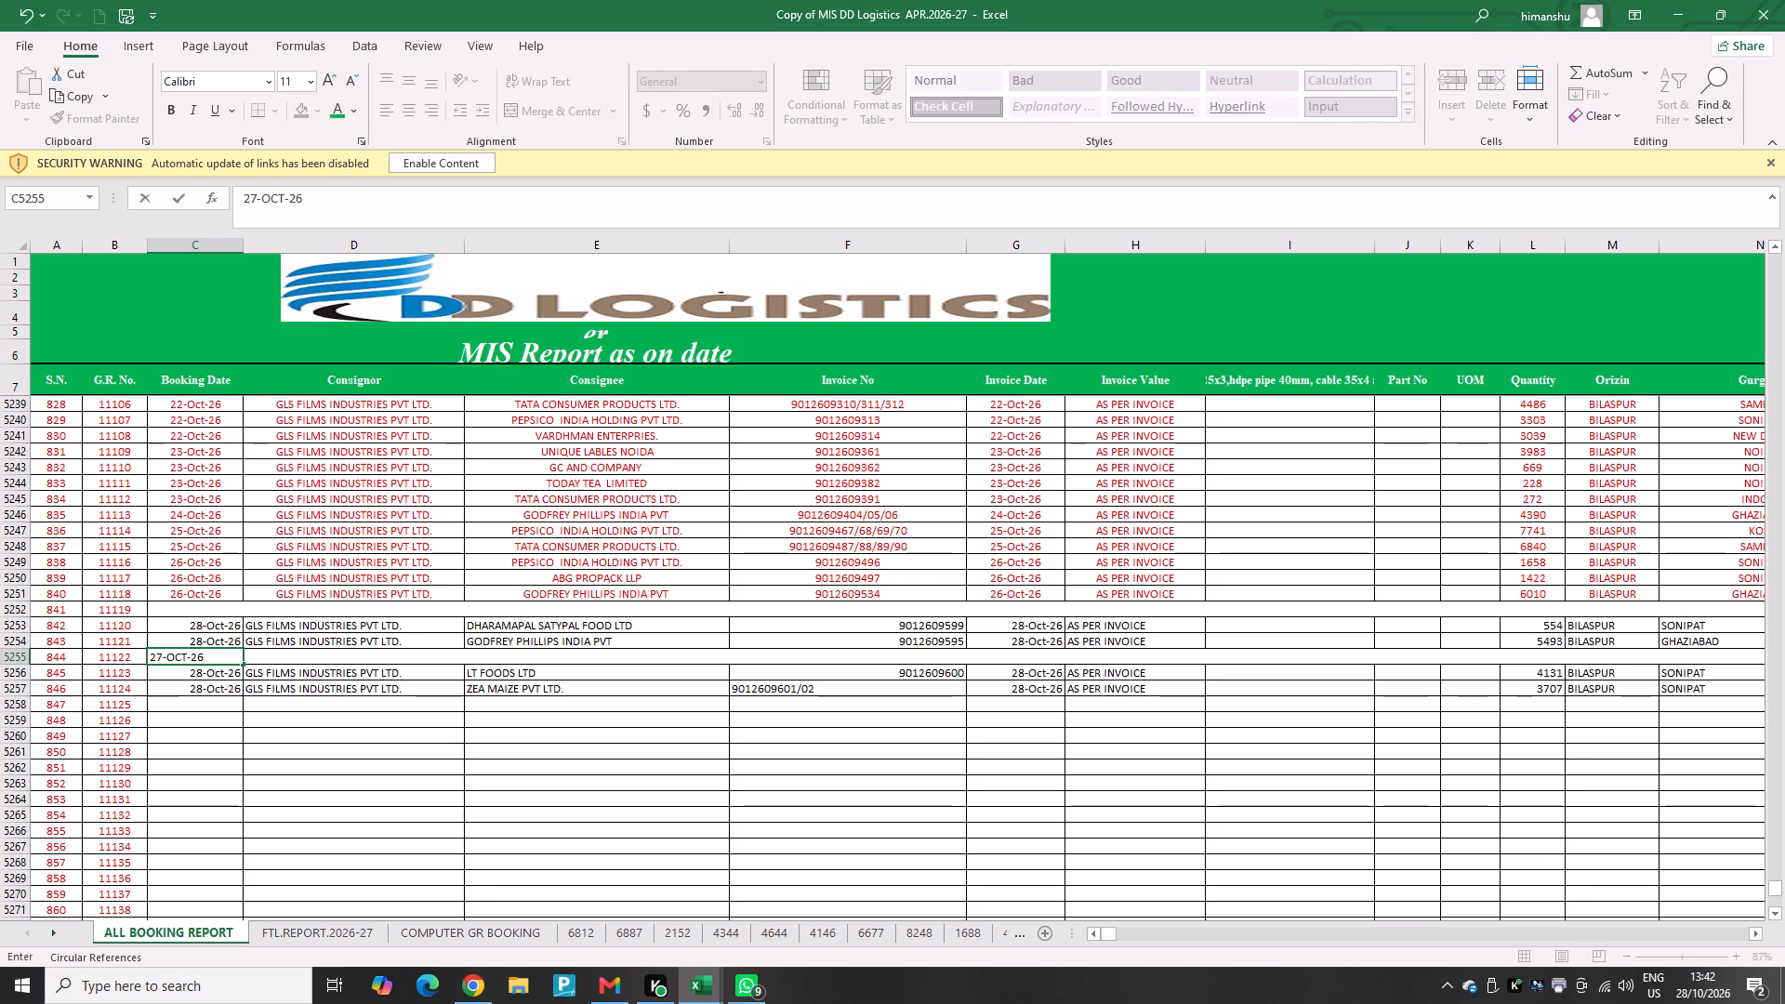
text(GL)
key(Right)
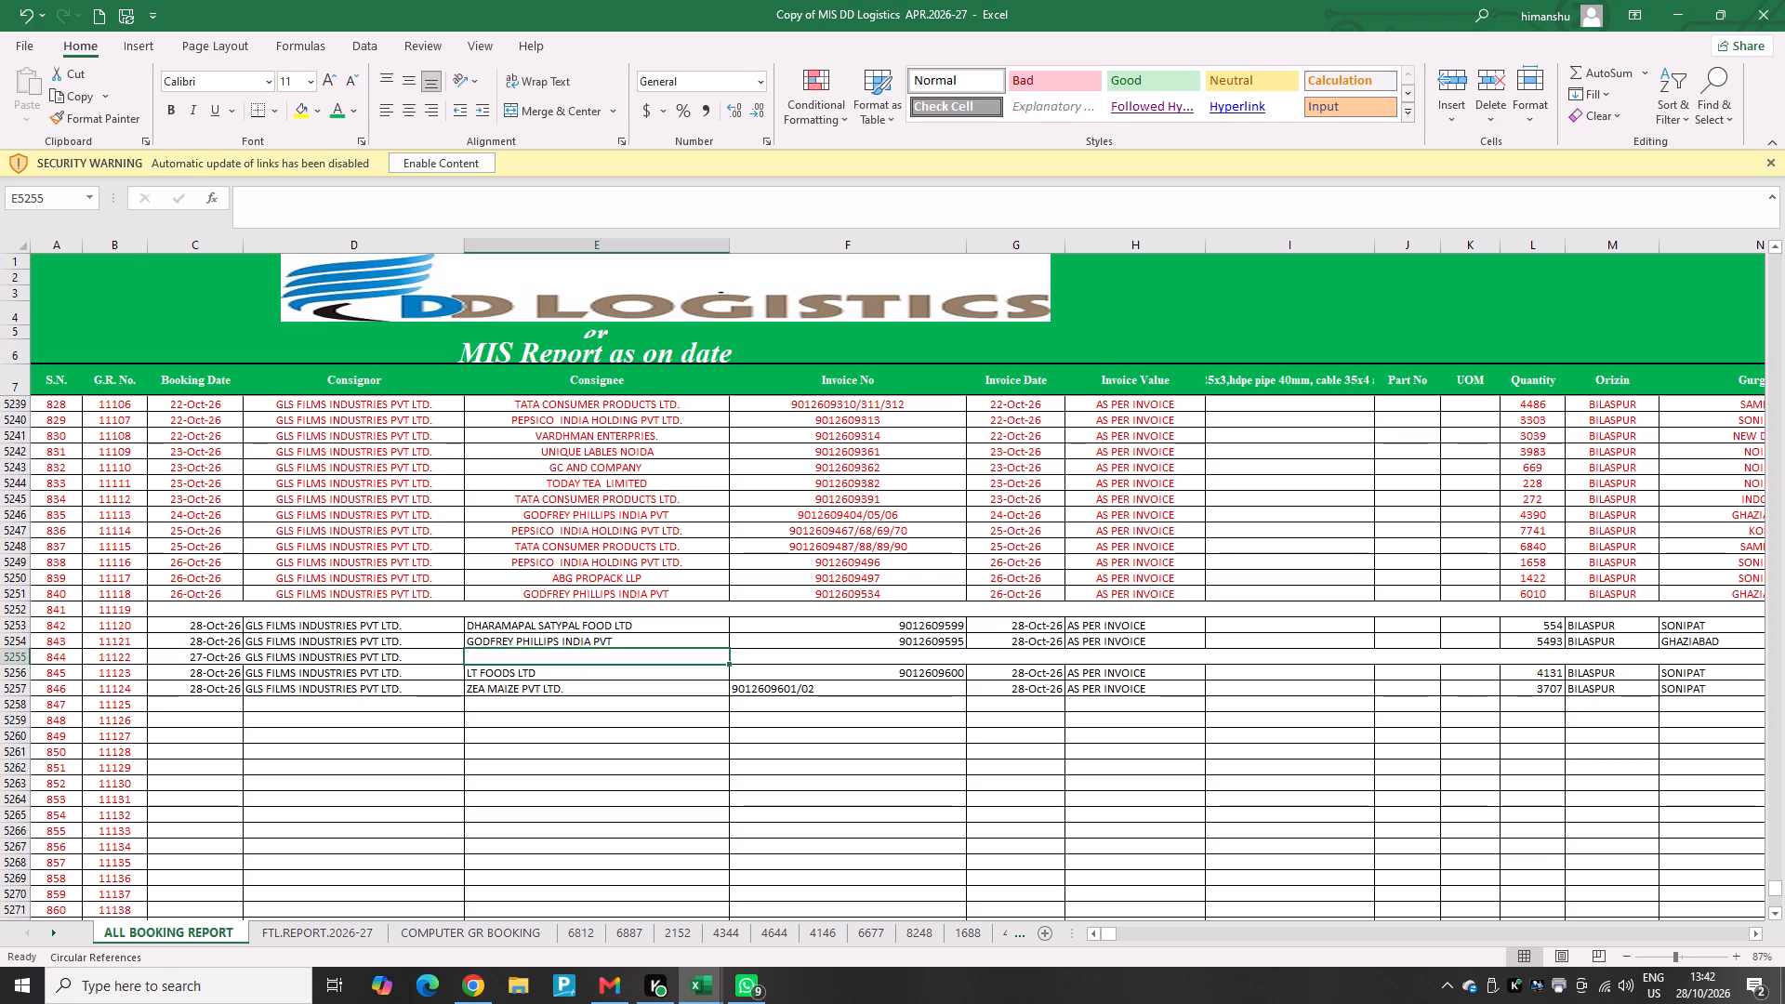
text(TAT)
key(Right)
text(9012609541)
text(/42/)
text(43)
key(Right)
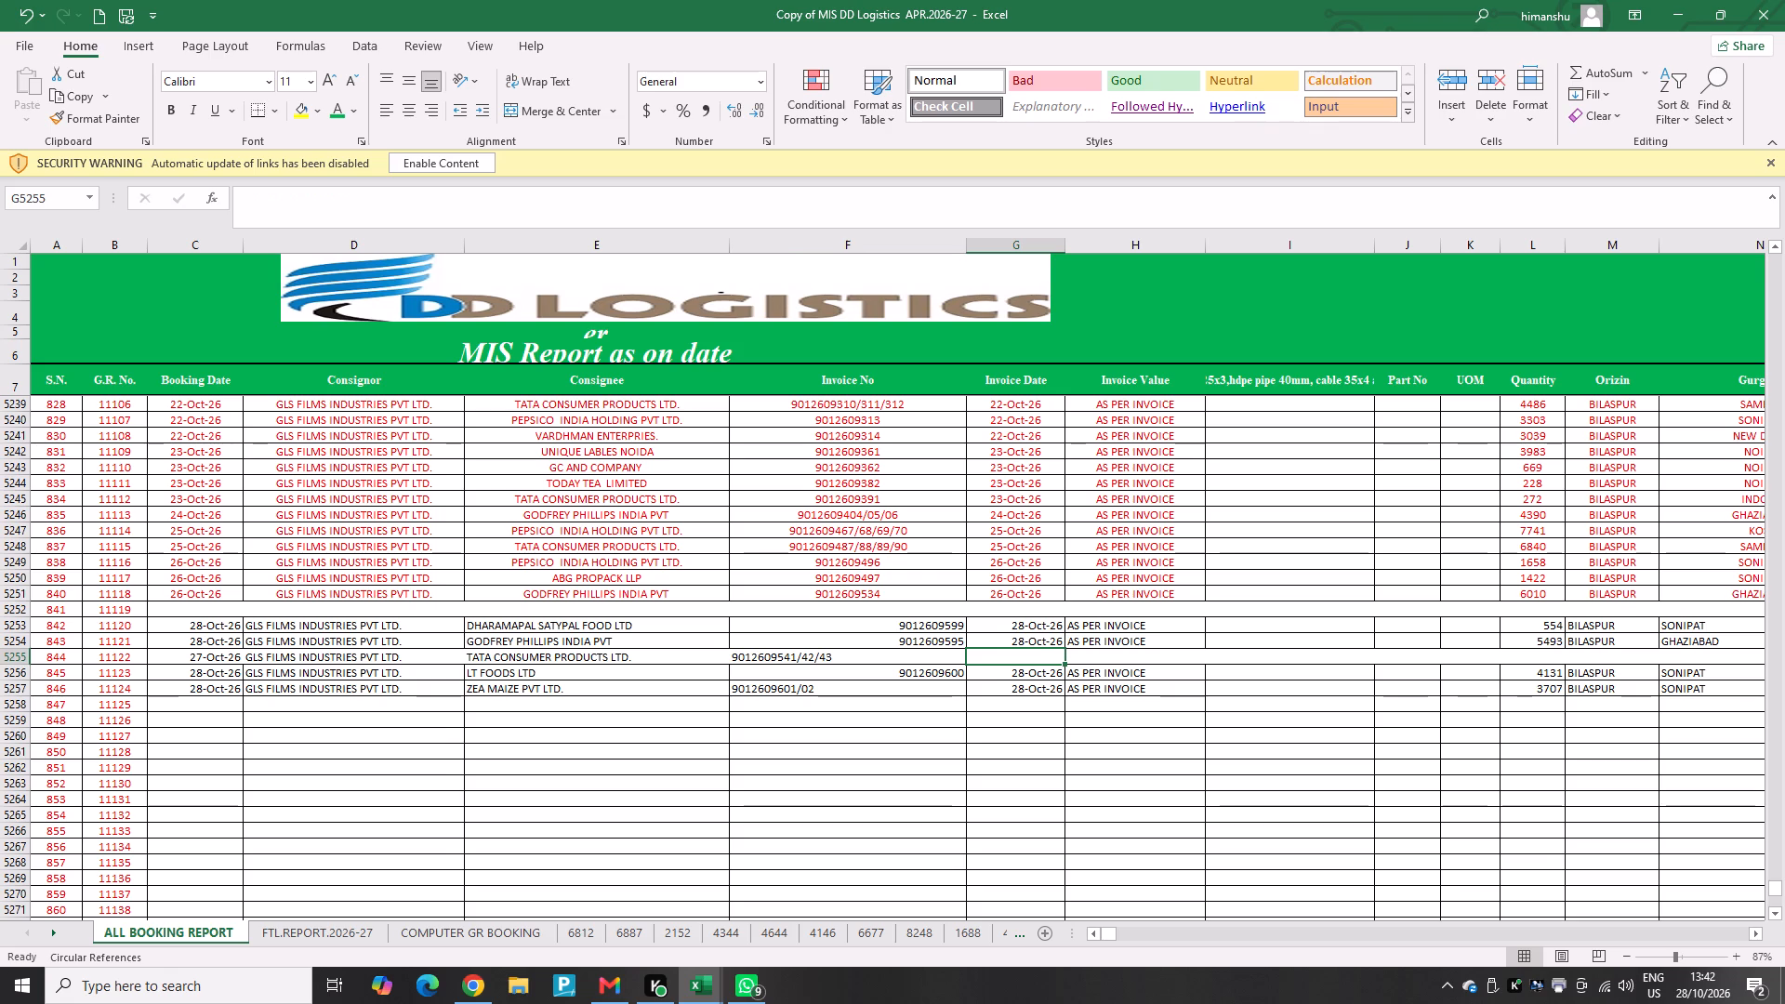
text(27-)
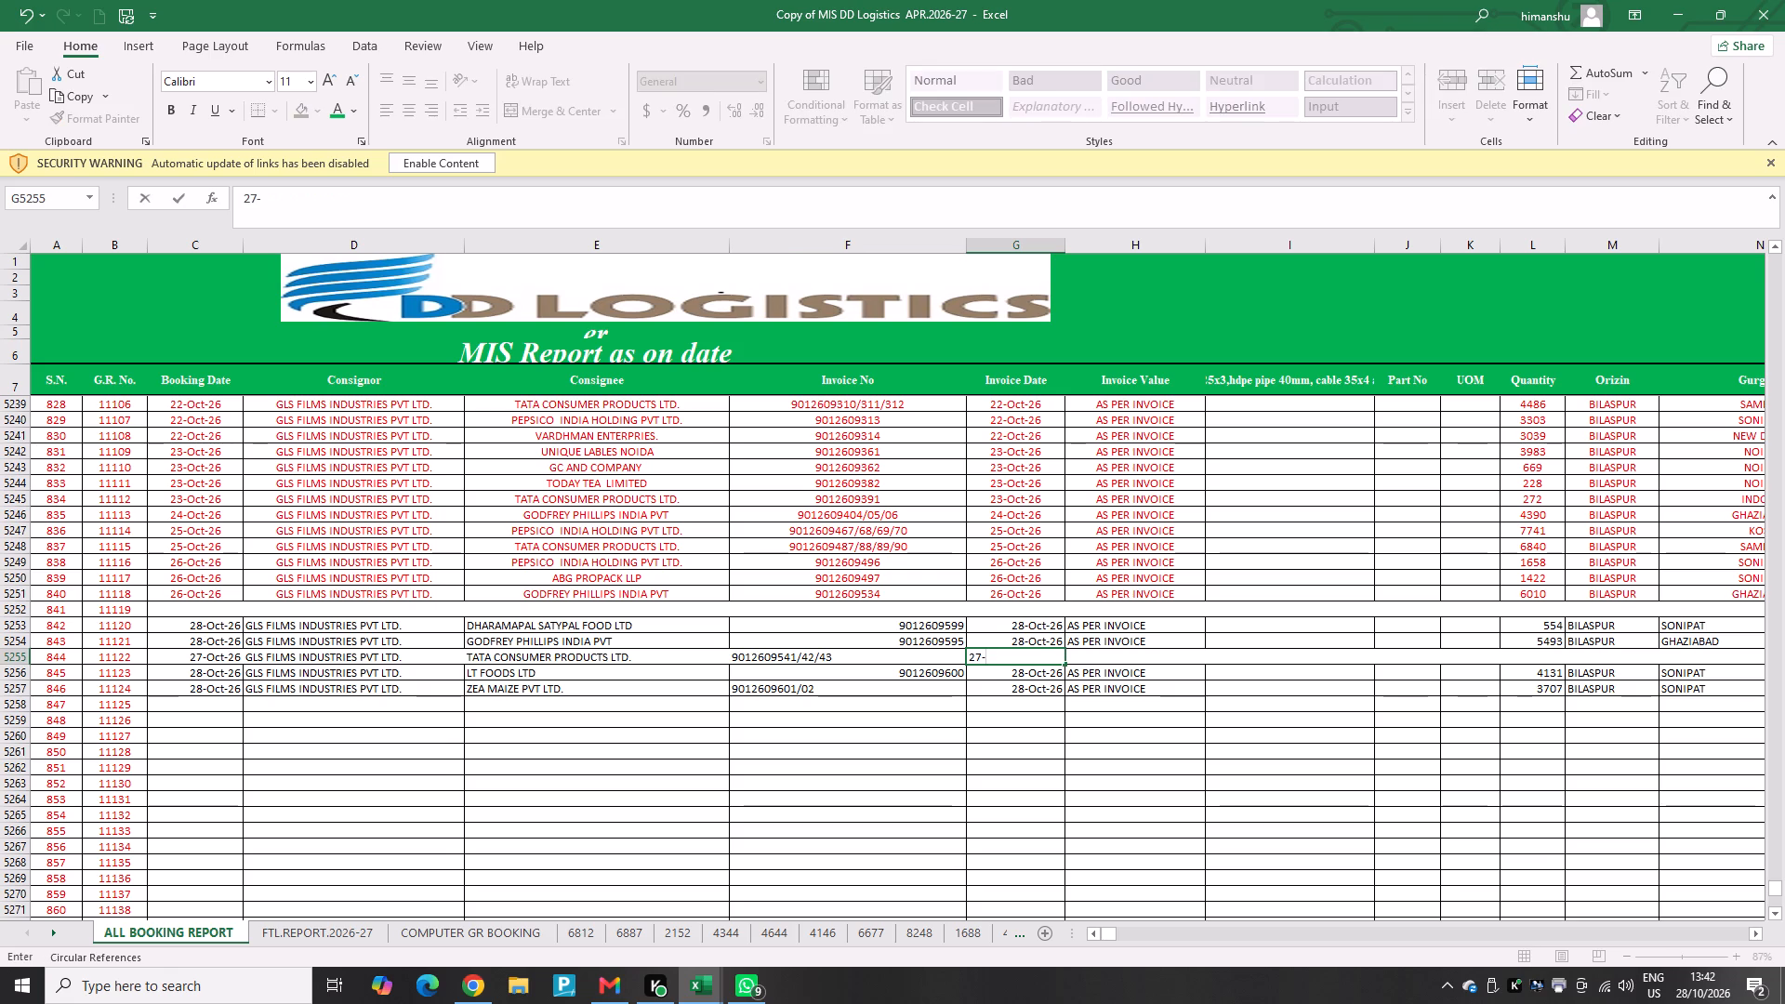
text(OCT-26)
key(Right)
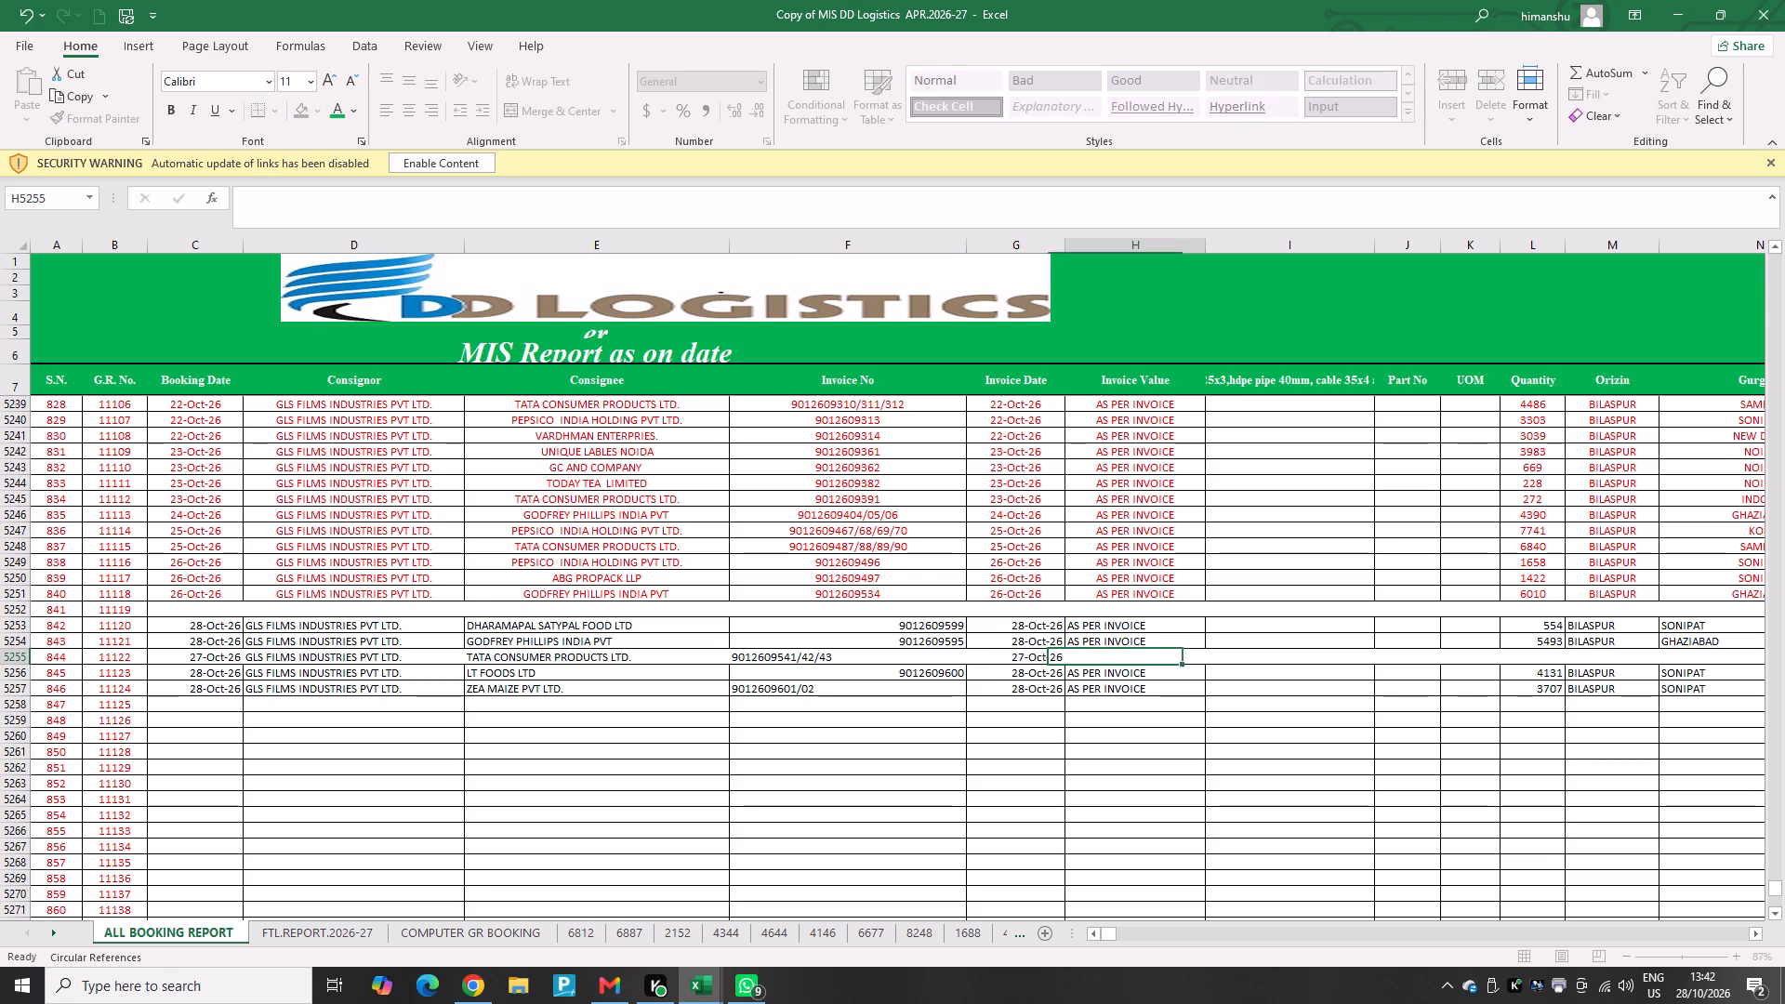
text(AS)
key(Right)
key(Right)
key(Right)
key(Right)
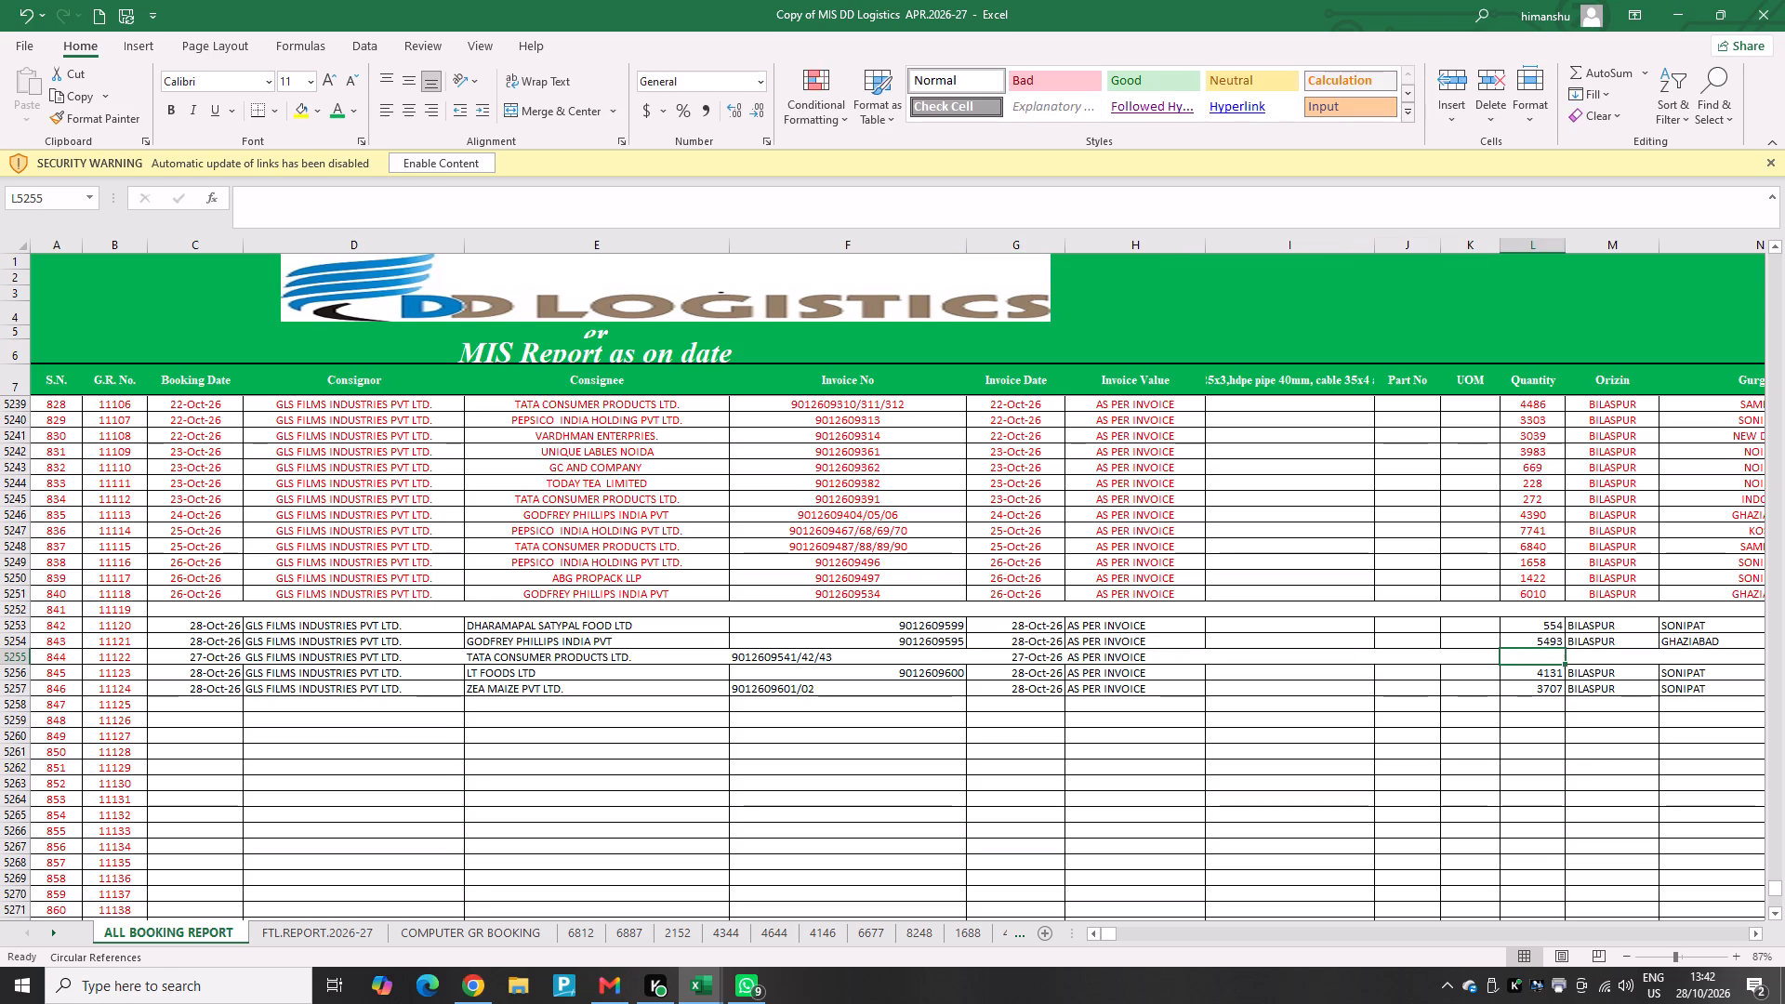
Enter quantity 3846, origin BILASPUR, destination SAMPLA and mode BY ROAD for the G.R. 11122 booking.
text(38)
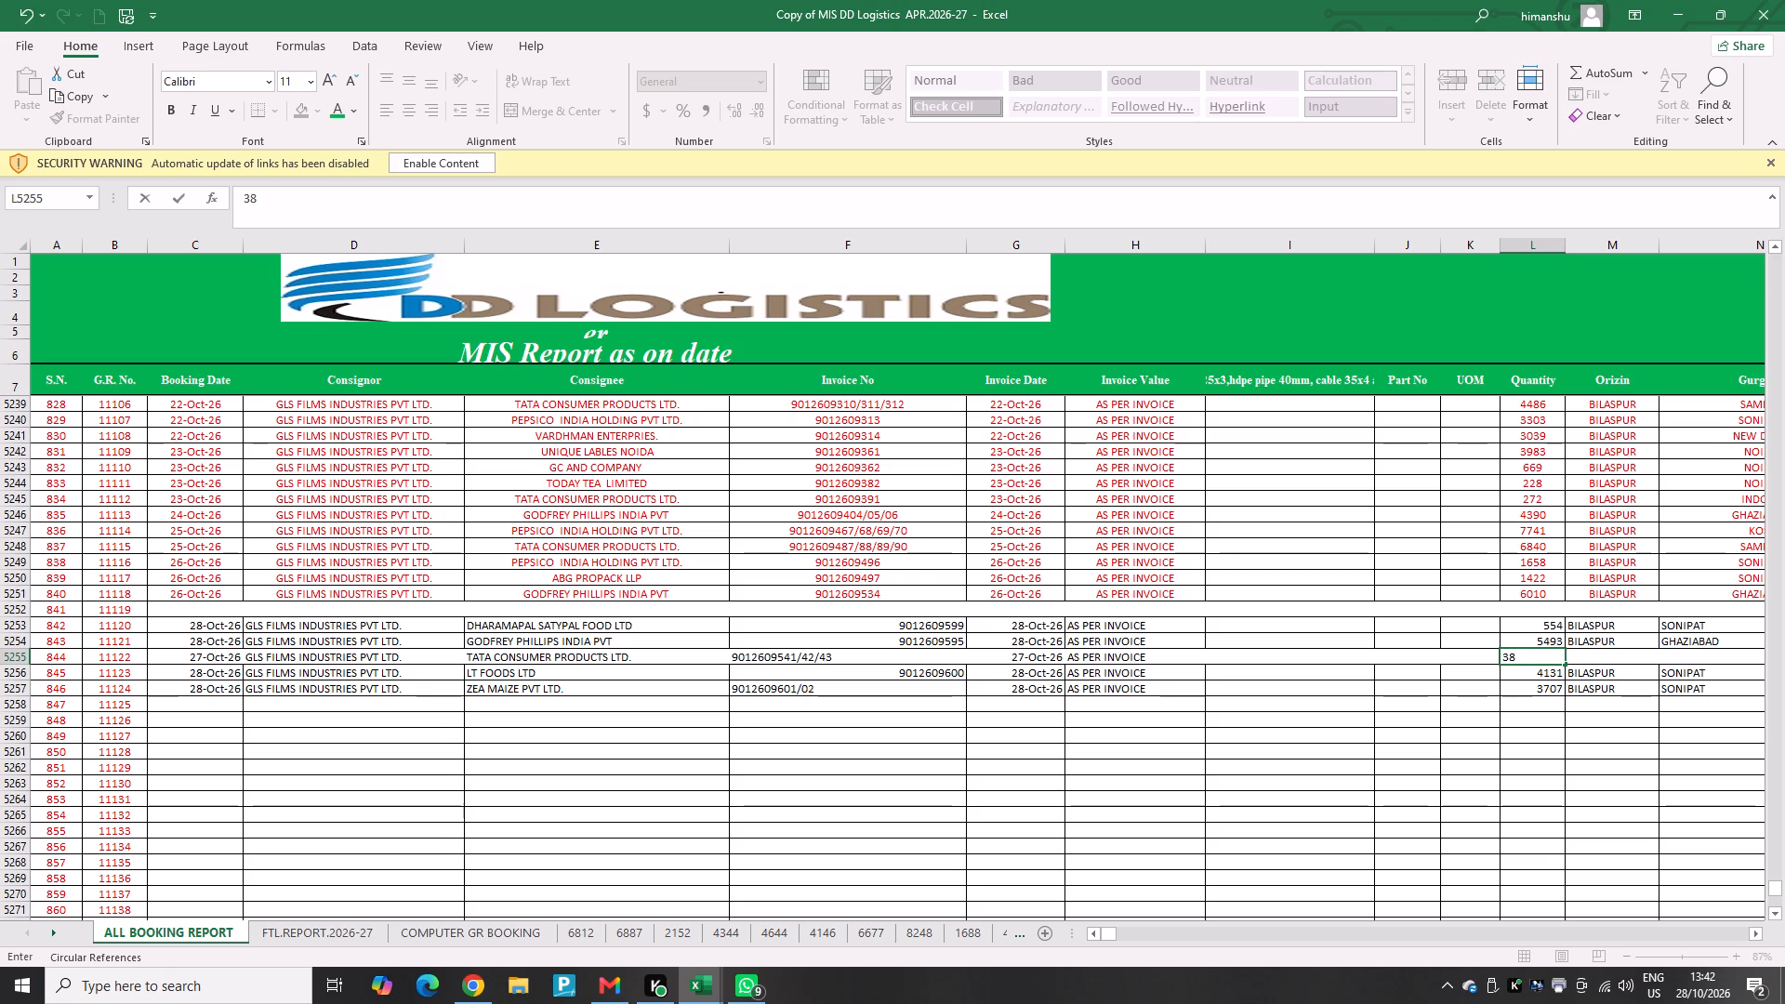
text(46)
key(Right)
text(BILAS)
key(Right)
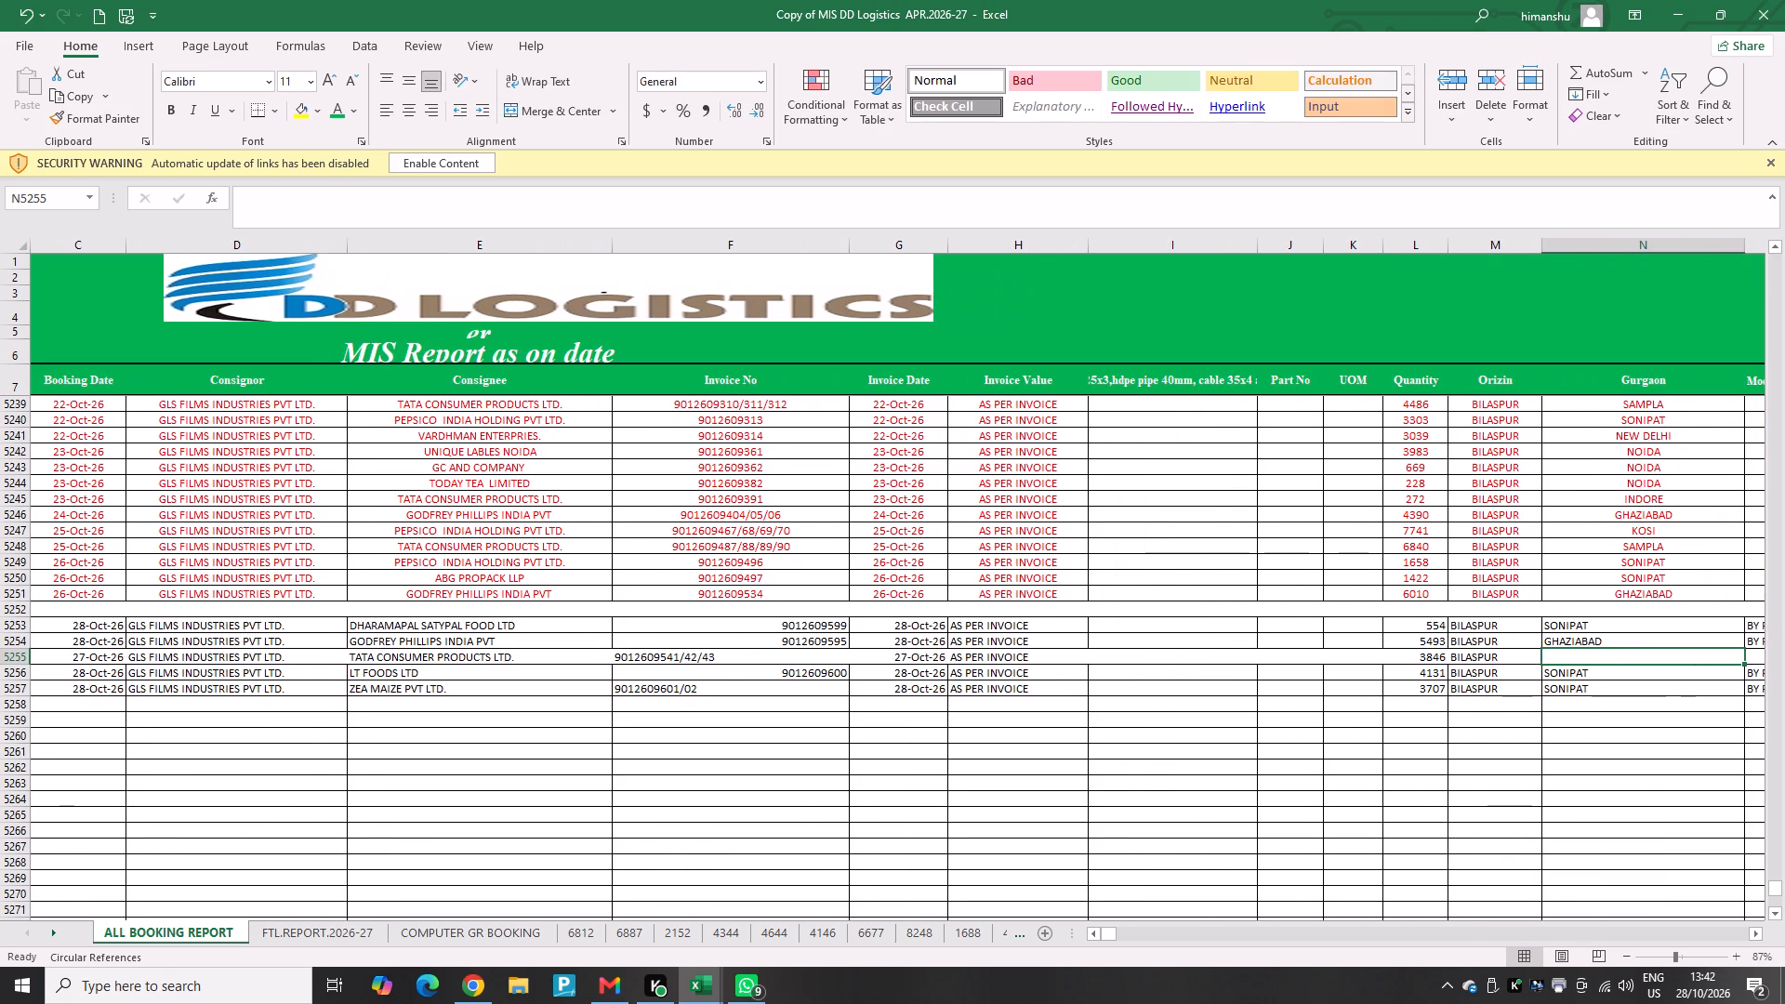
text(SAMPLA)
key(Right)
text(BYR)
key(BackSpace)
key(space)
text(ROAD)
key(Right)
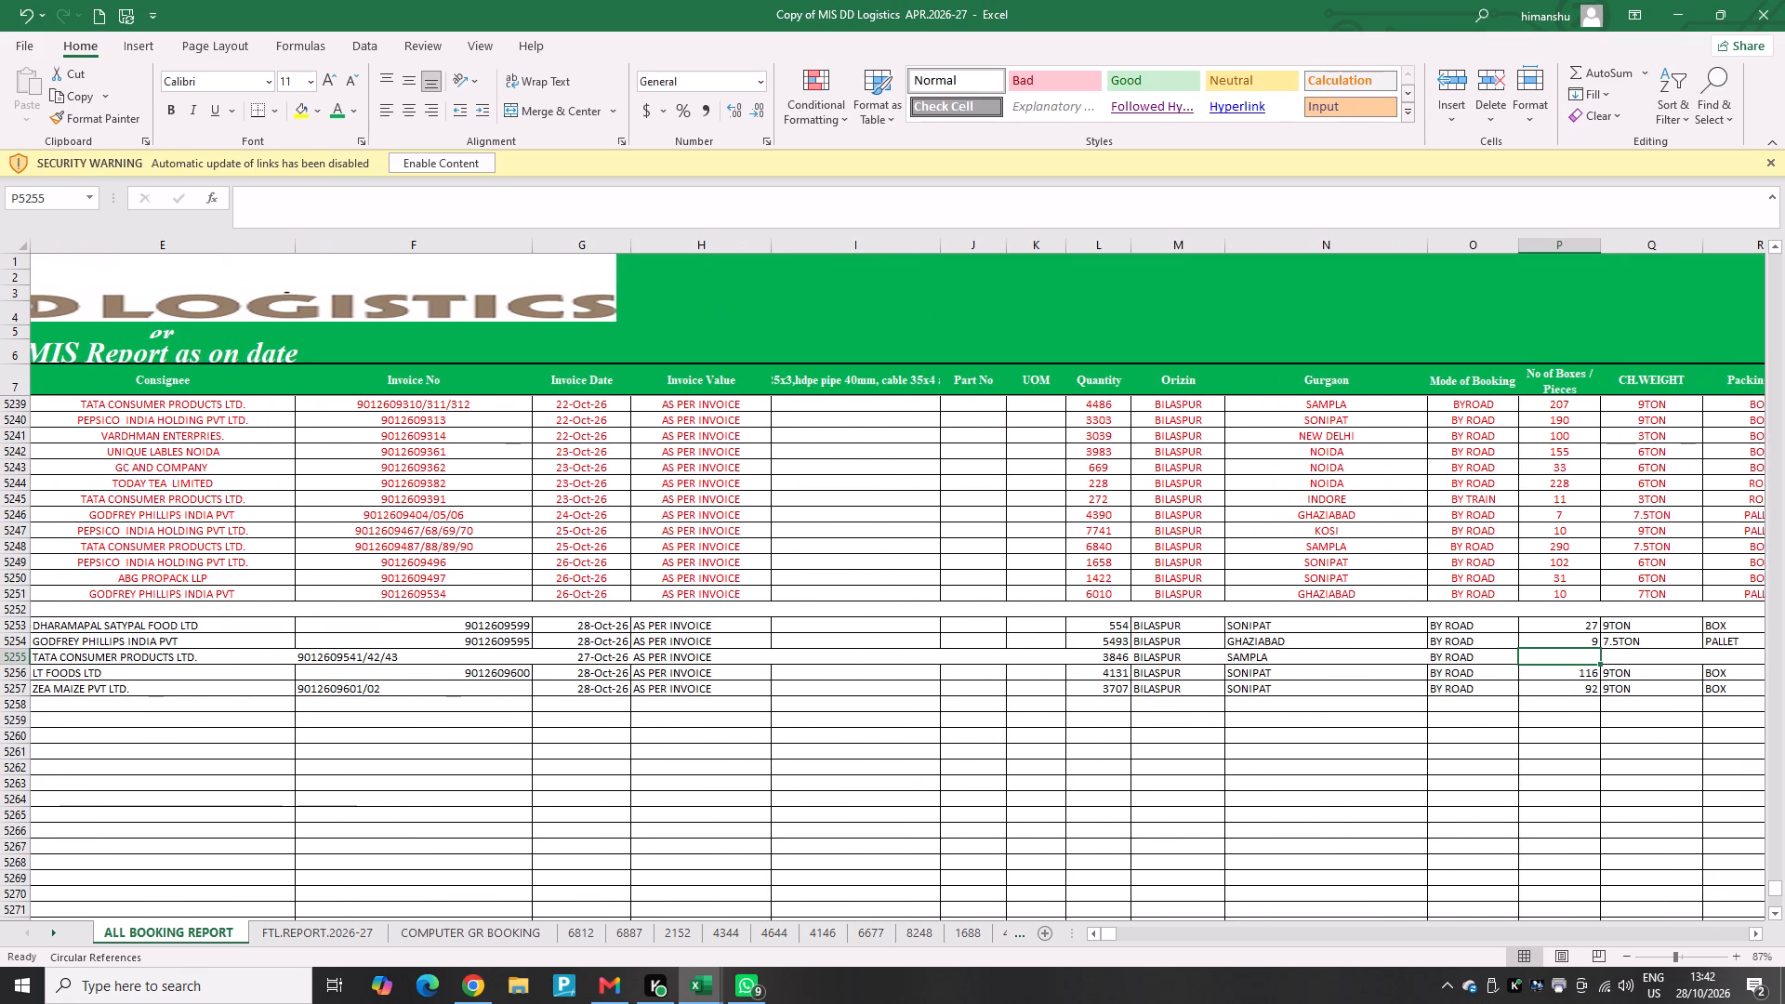
Complete the G.R. 11122 booking with 90 boxes, weight 6TON, packing type BOX and status DELEVERED.
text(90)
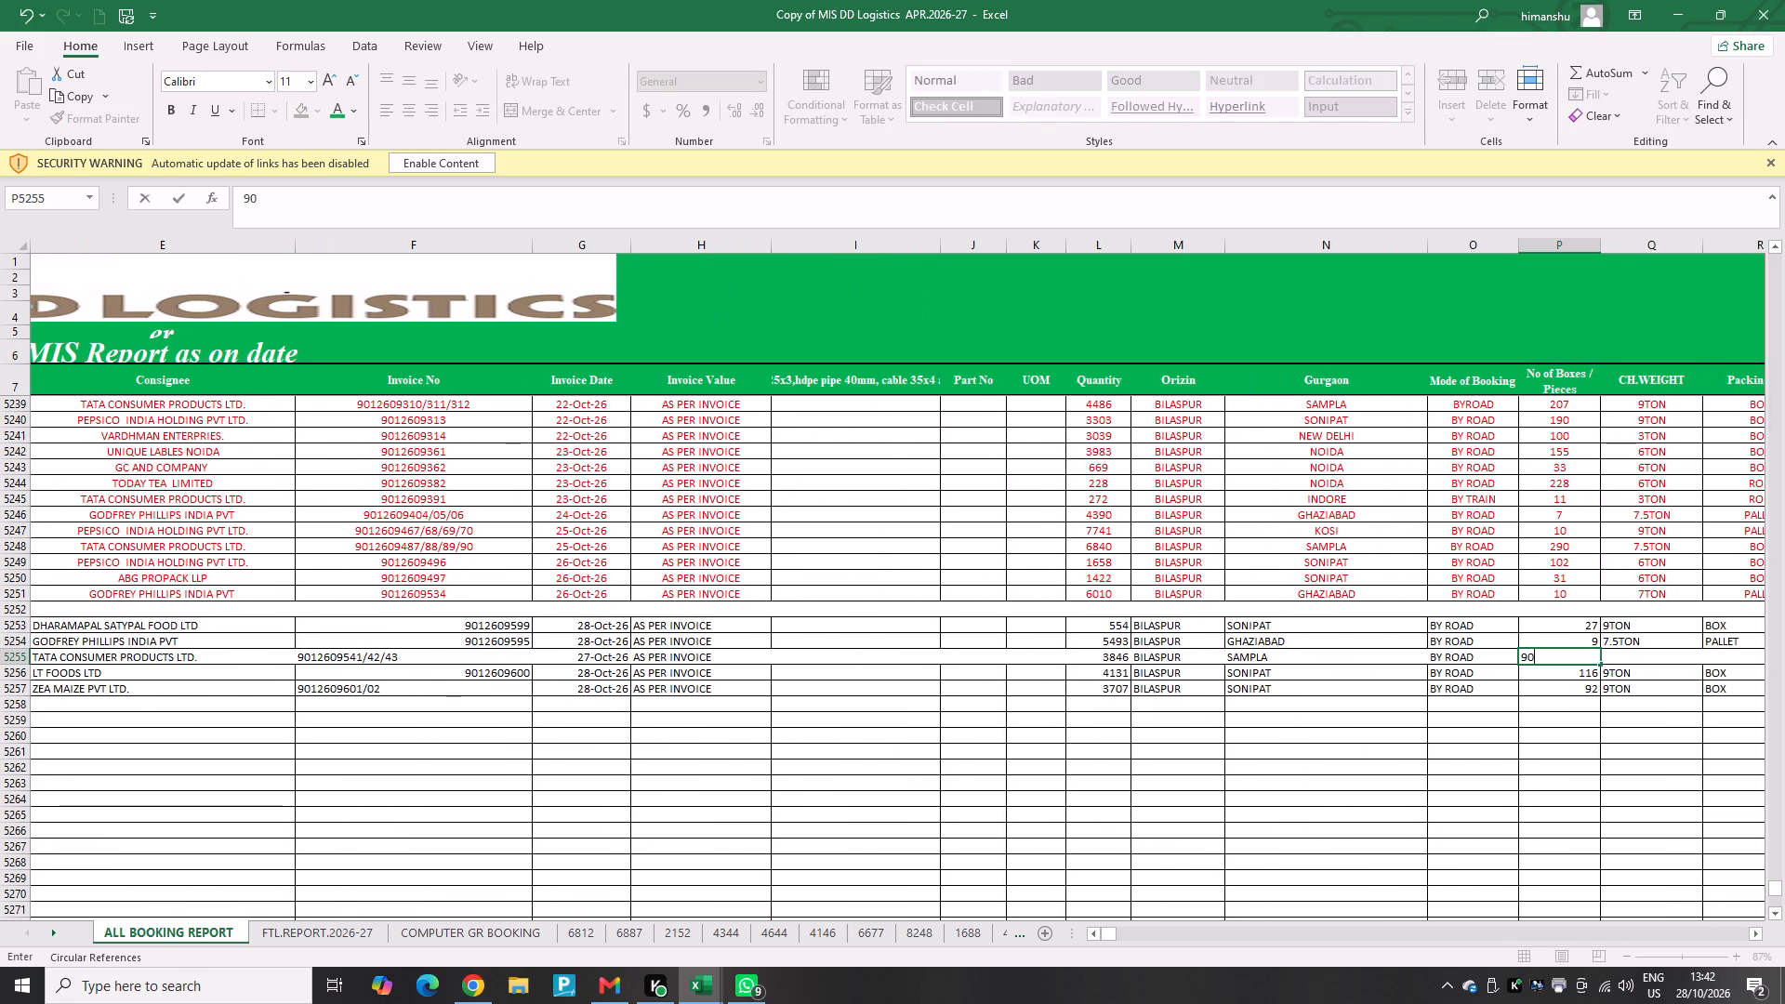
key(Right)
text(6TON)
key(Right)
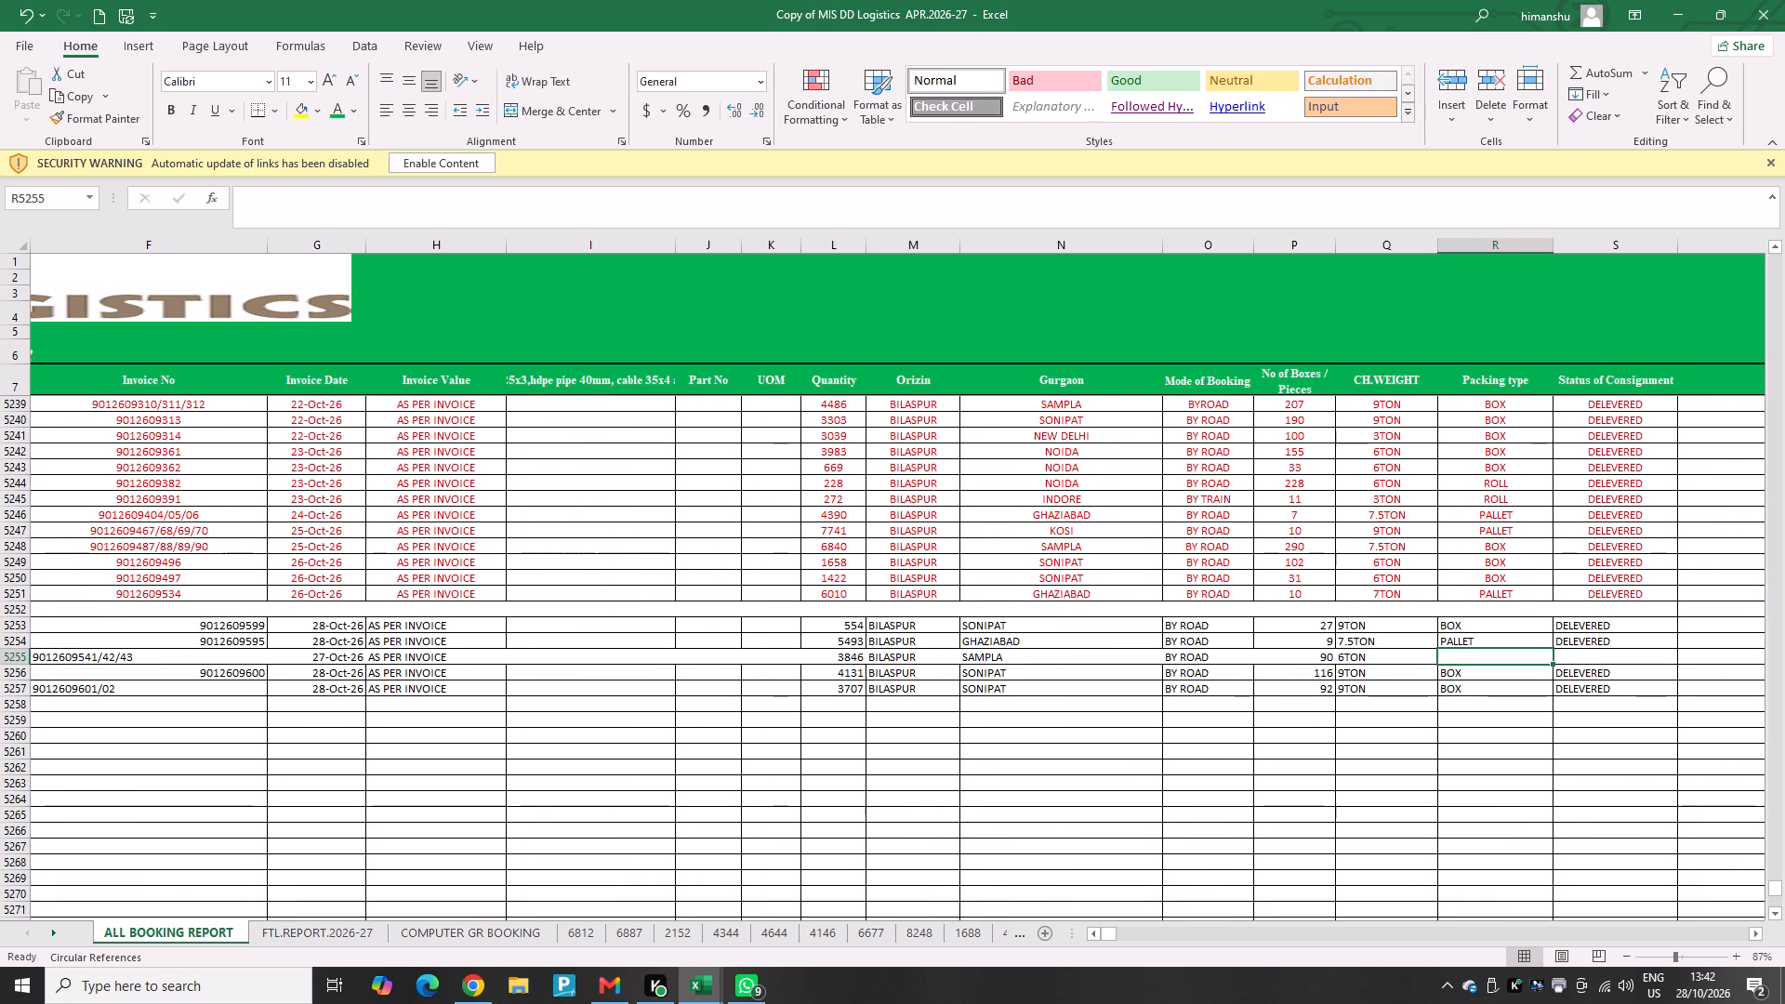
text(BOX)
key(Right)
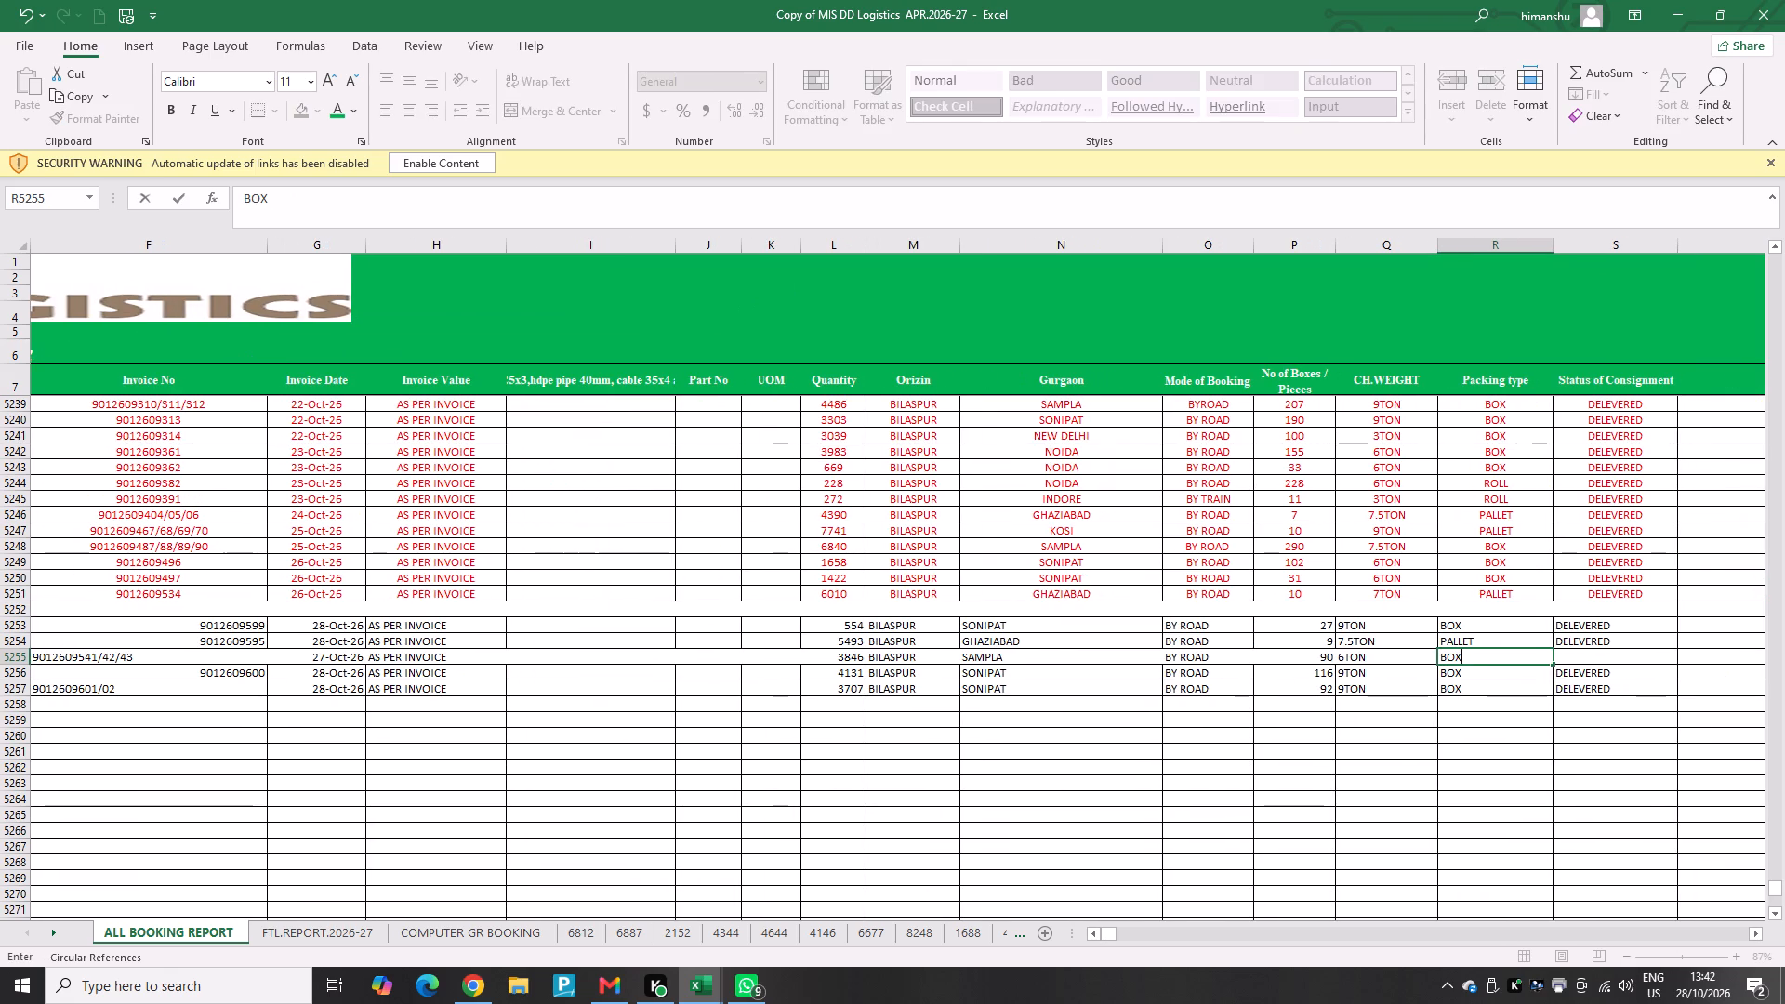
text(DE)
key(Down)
Apply all borders to the booking rows of G.R. 11120 to 11124, from S.N. to Status of Consignment.
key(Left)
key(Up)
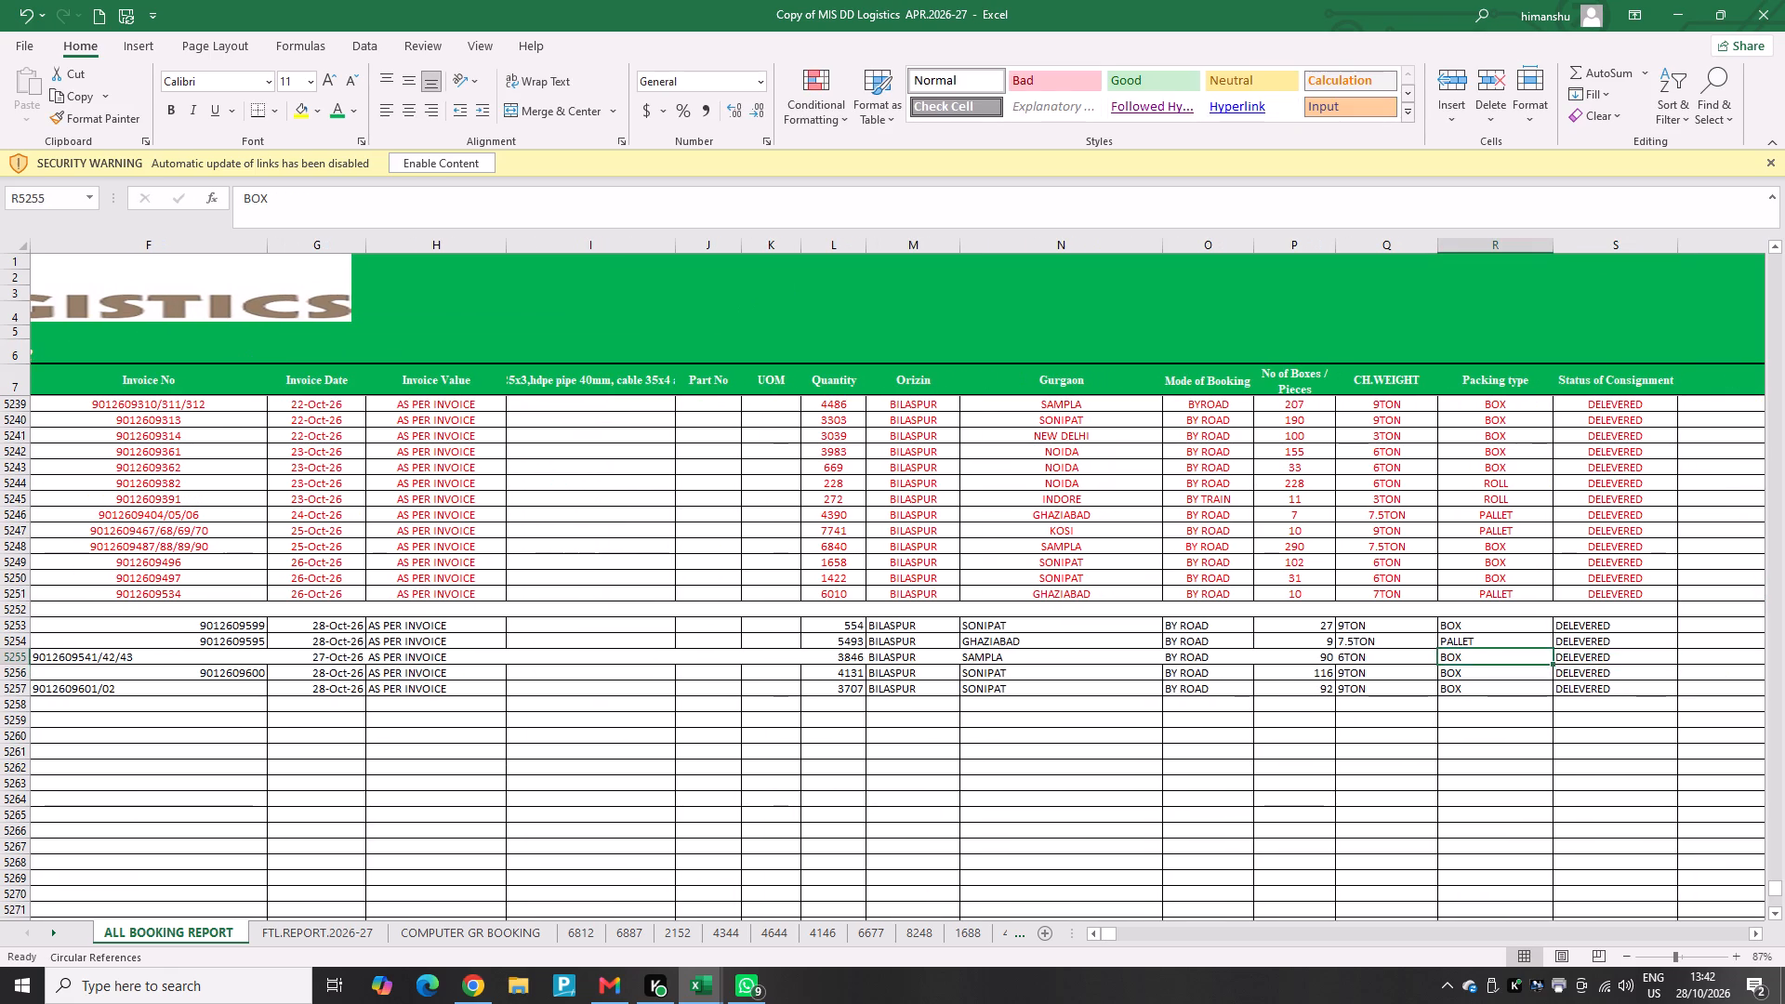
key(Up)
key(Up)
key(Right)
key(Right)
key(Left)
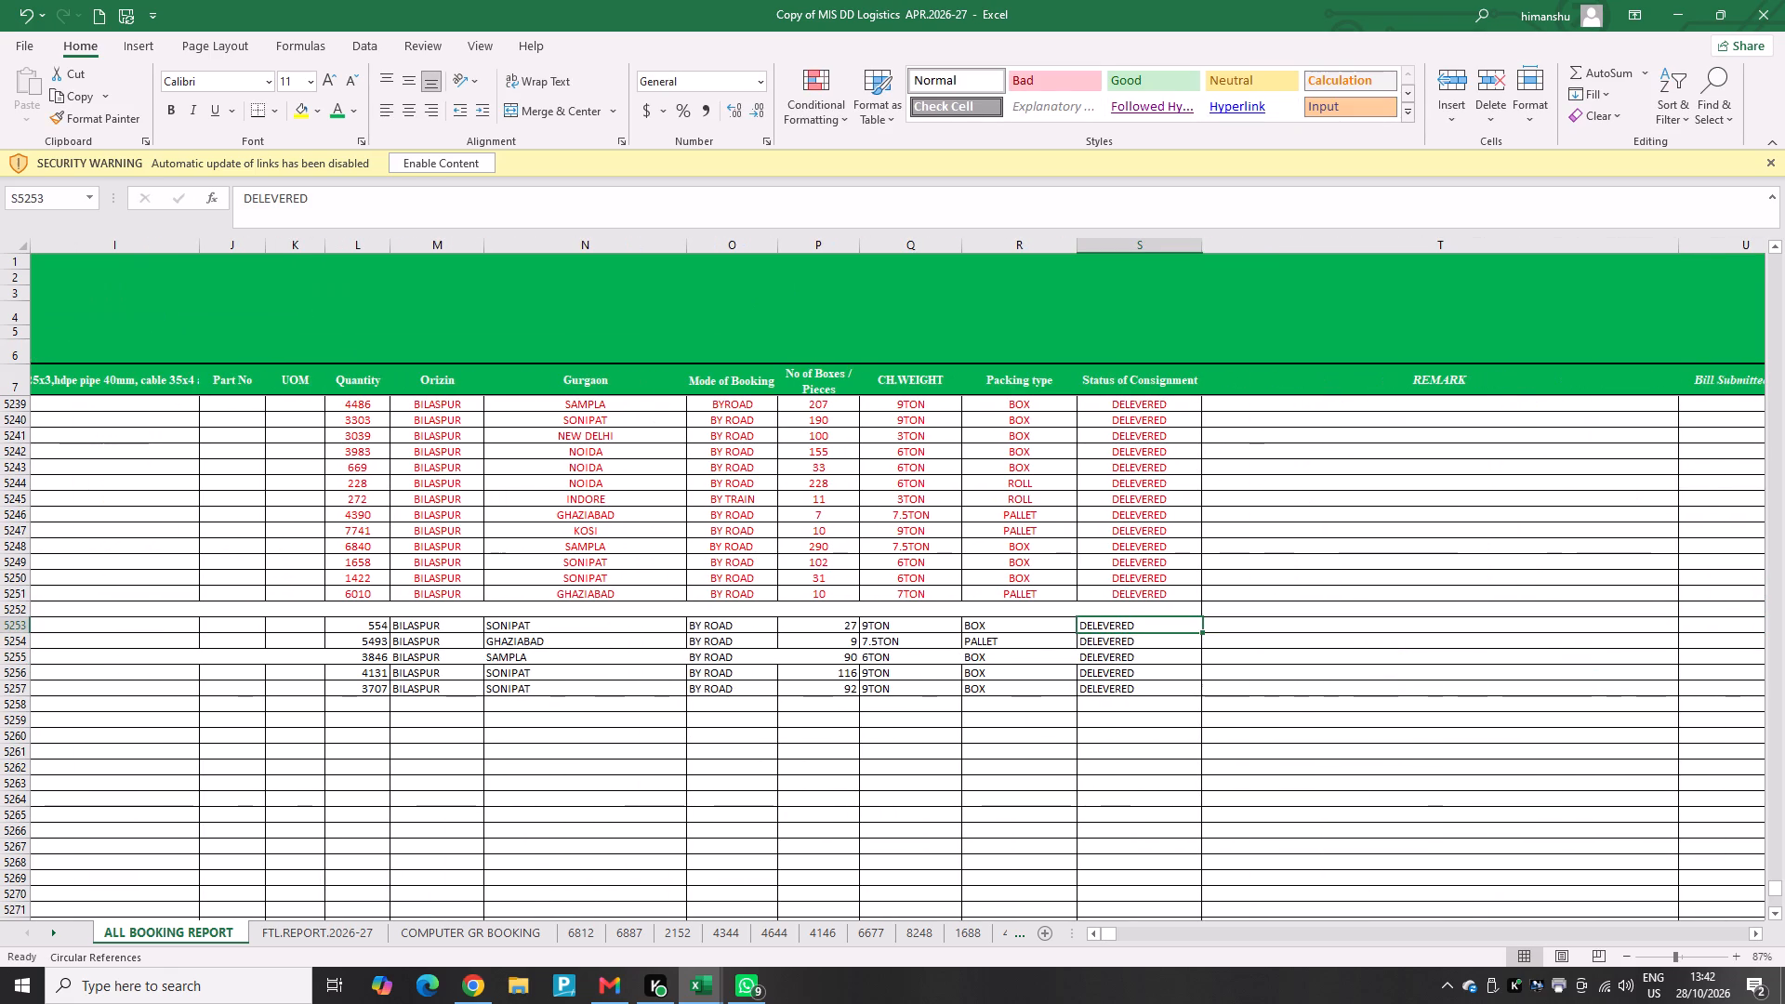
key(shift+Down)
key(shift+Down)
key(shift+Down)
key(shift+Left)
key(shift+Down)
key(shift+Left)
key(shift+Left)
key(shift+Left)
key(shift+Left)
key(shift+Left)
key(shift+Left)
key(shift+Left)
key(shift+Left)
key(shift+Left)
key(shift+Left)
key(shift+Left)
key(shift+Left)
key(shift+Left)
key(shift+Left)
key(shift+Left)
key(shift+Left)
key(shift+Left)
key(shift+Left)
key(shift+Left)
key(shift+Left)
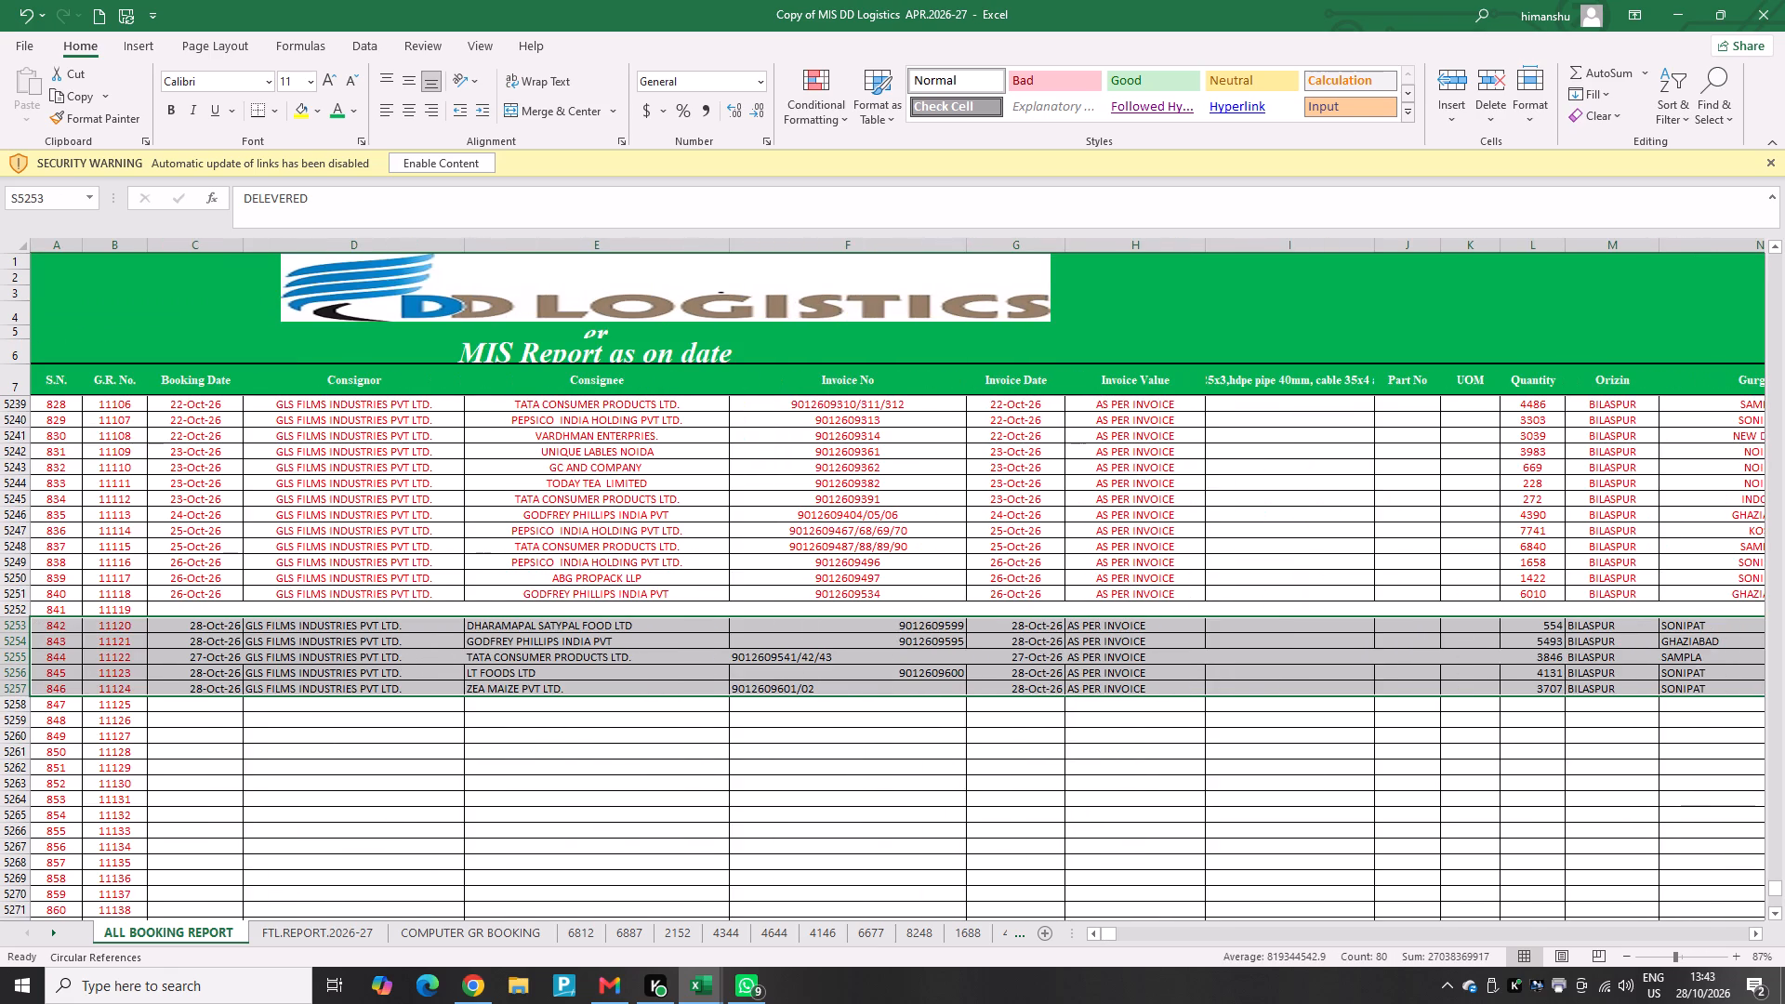
click(274, 109)
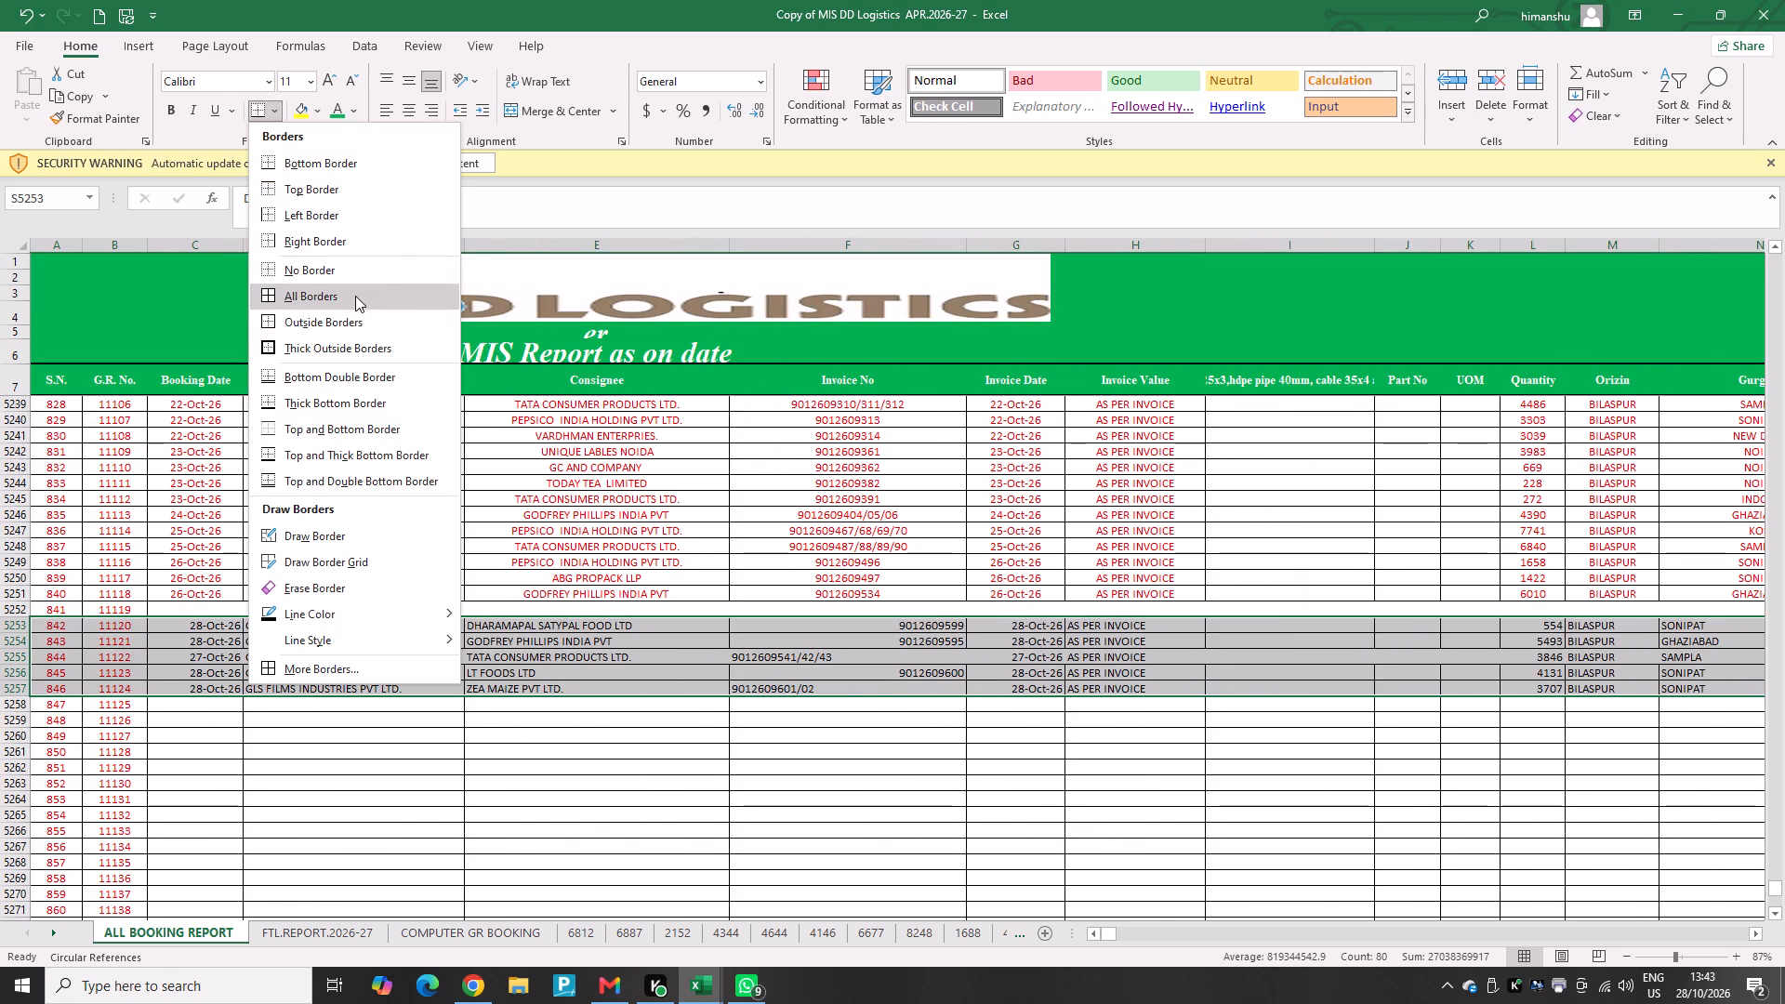
click(355, 296)
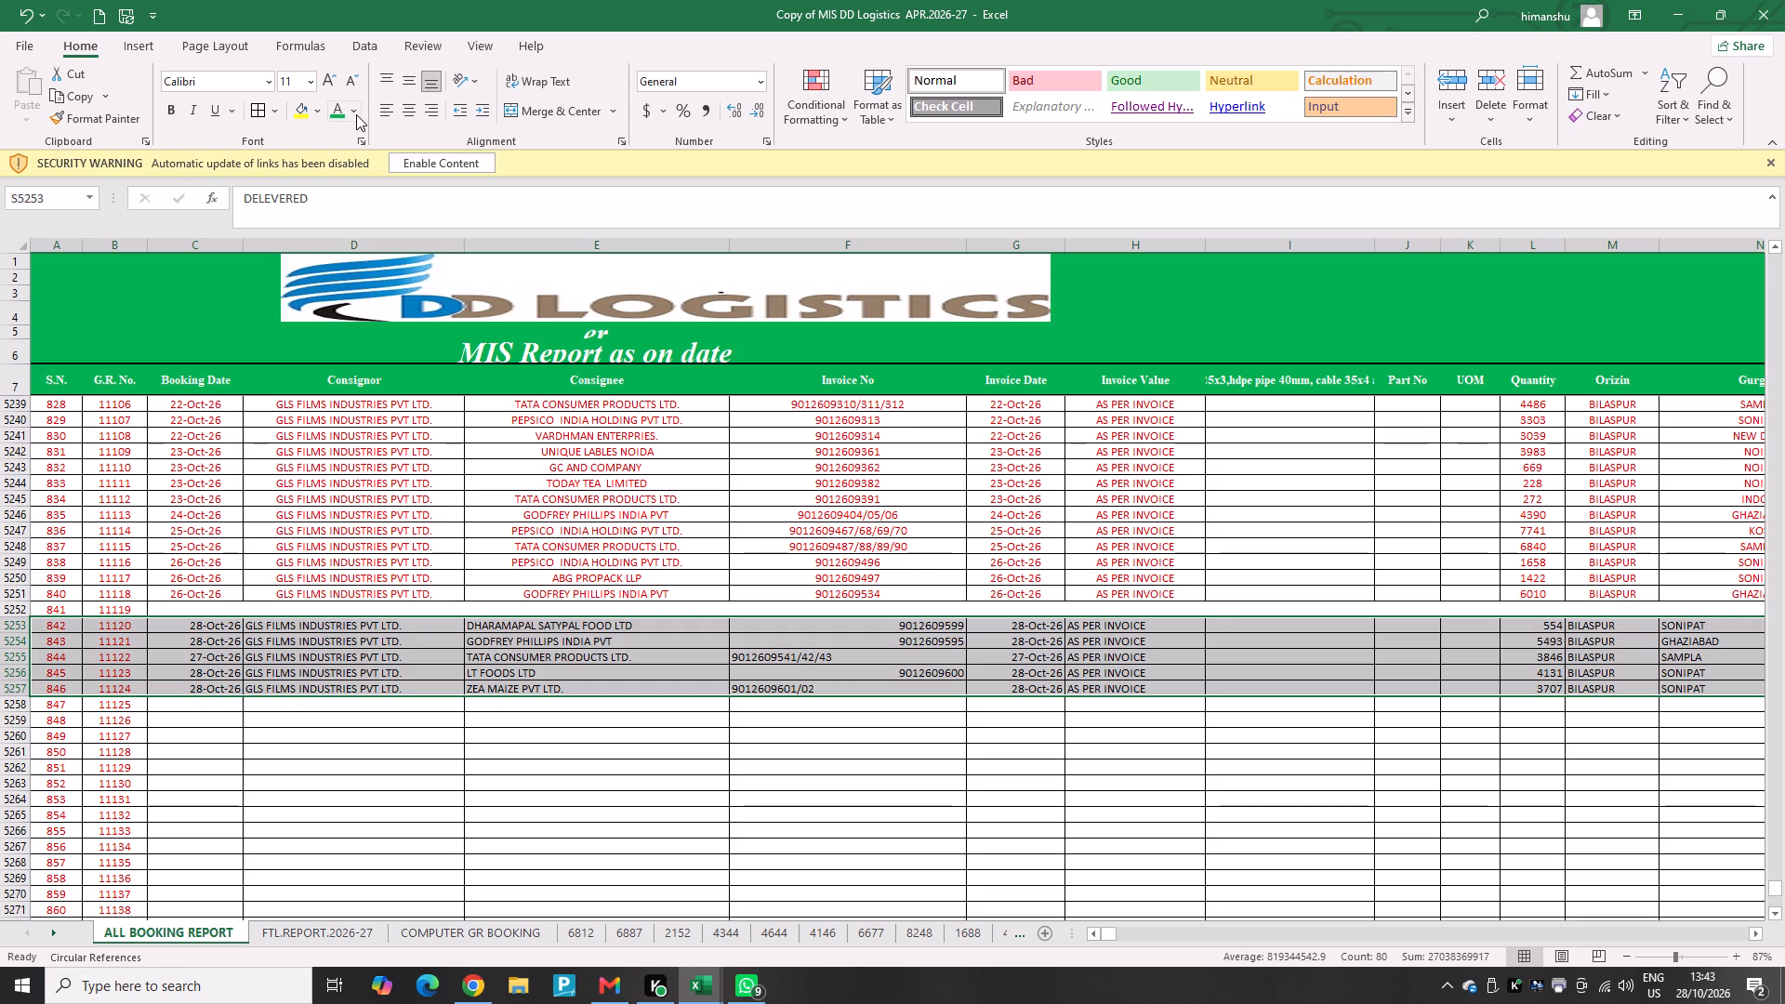
Format the booking rows of G.R. 11120 to 11124 with standard red text, centred horizontally and vertically in the cells.
click(356, 114)
click(352, 321)
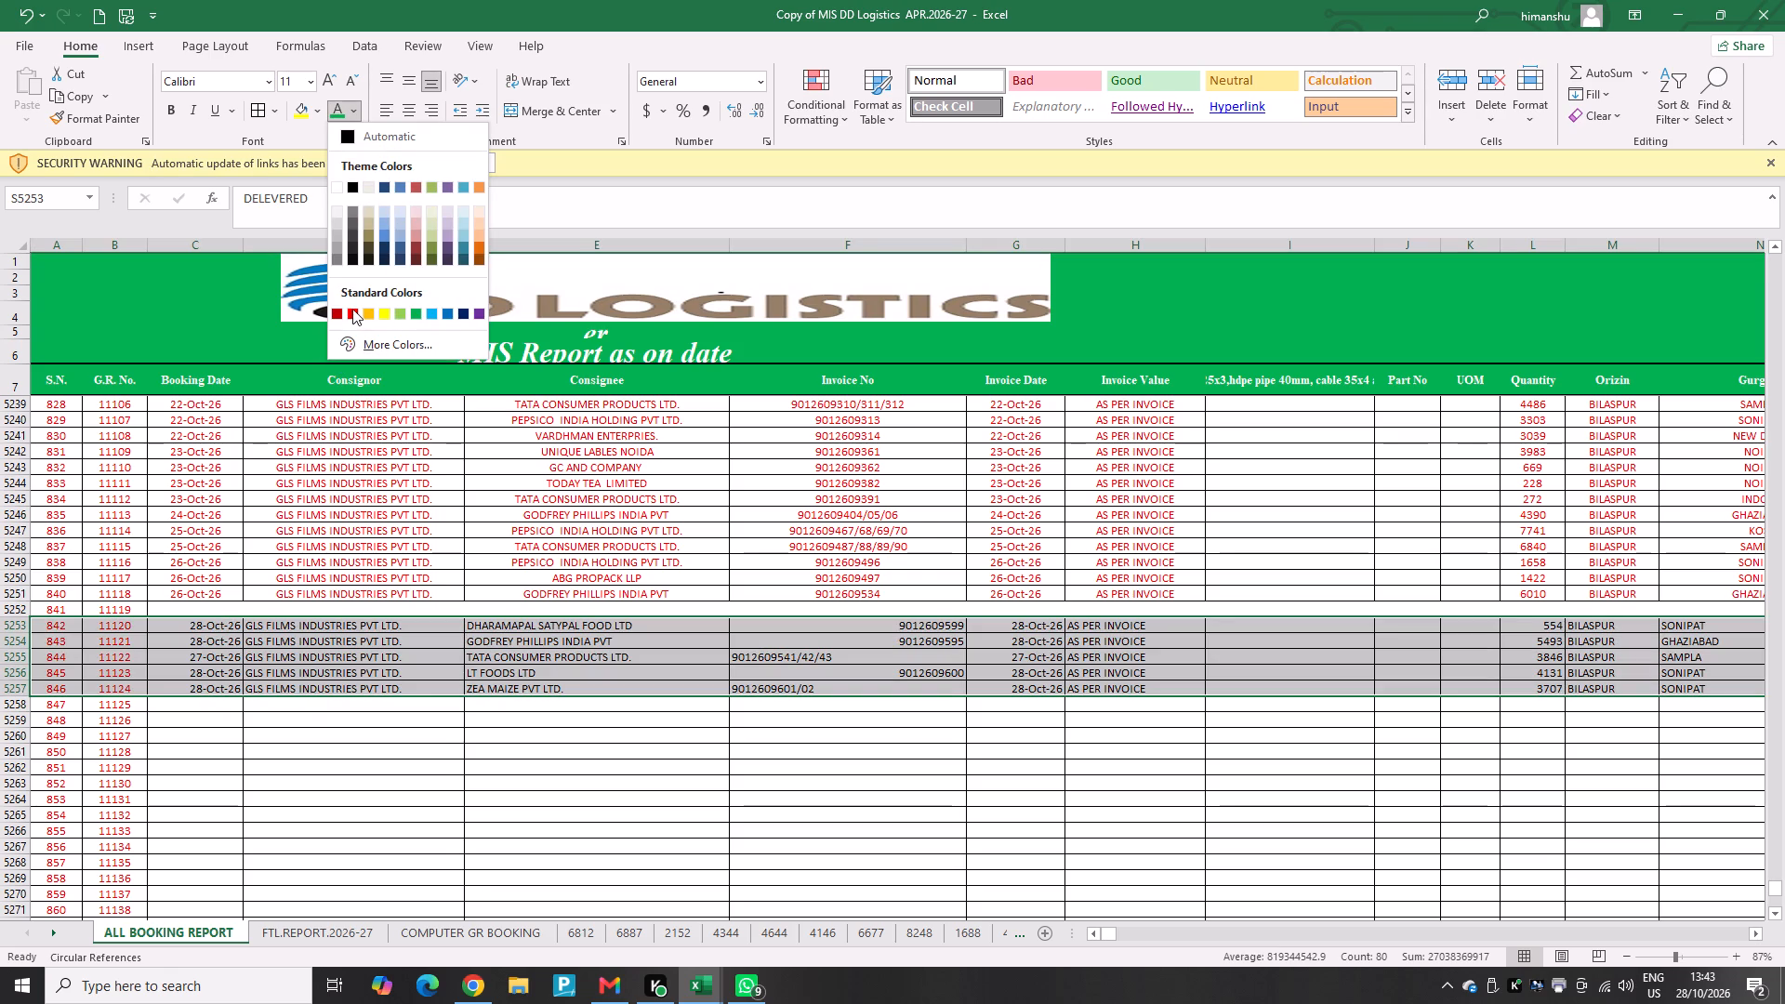
click(352, 310)
click(356, 310)
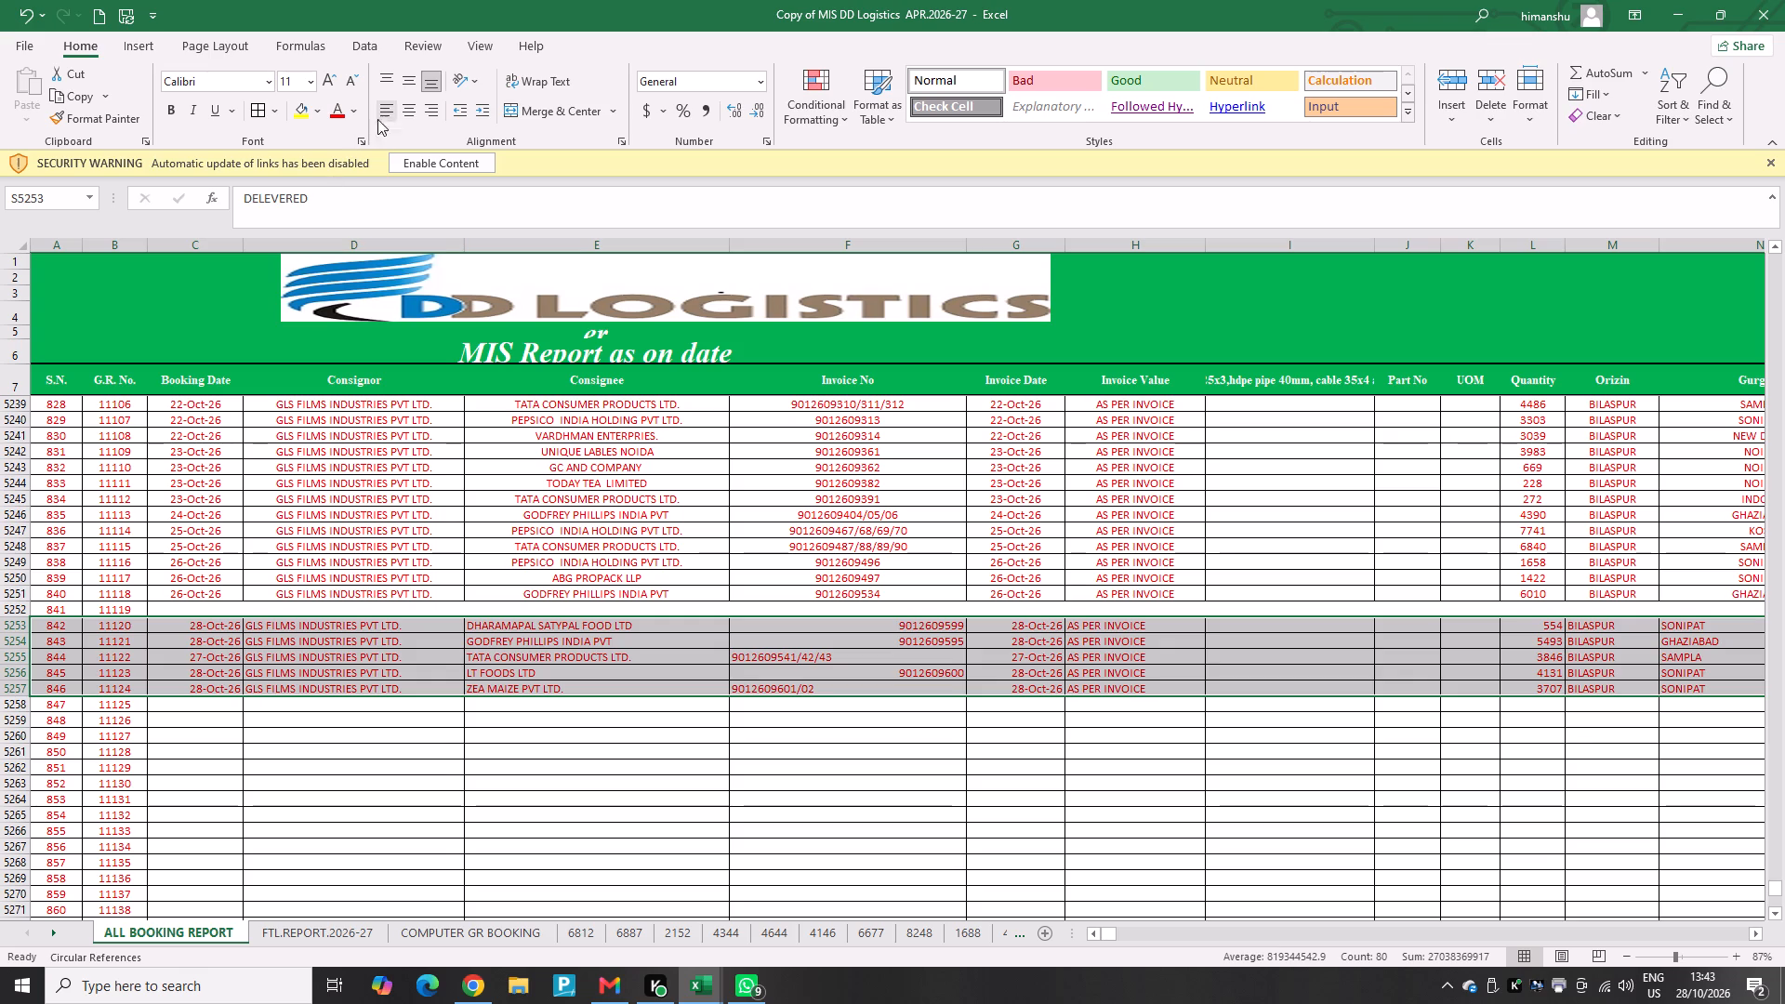
click(403, 113)
click(415, 77)
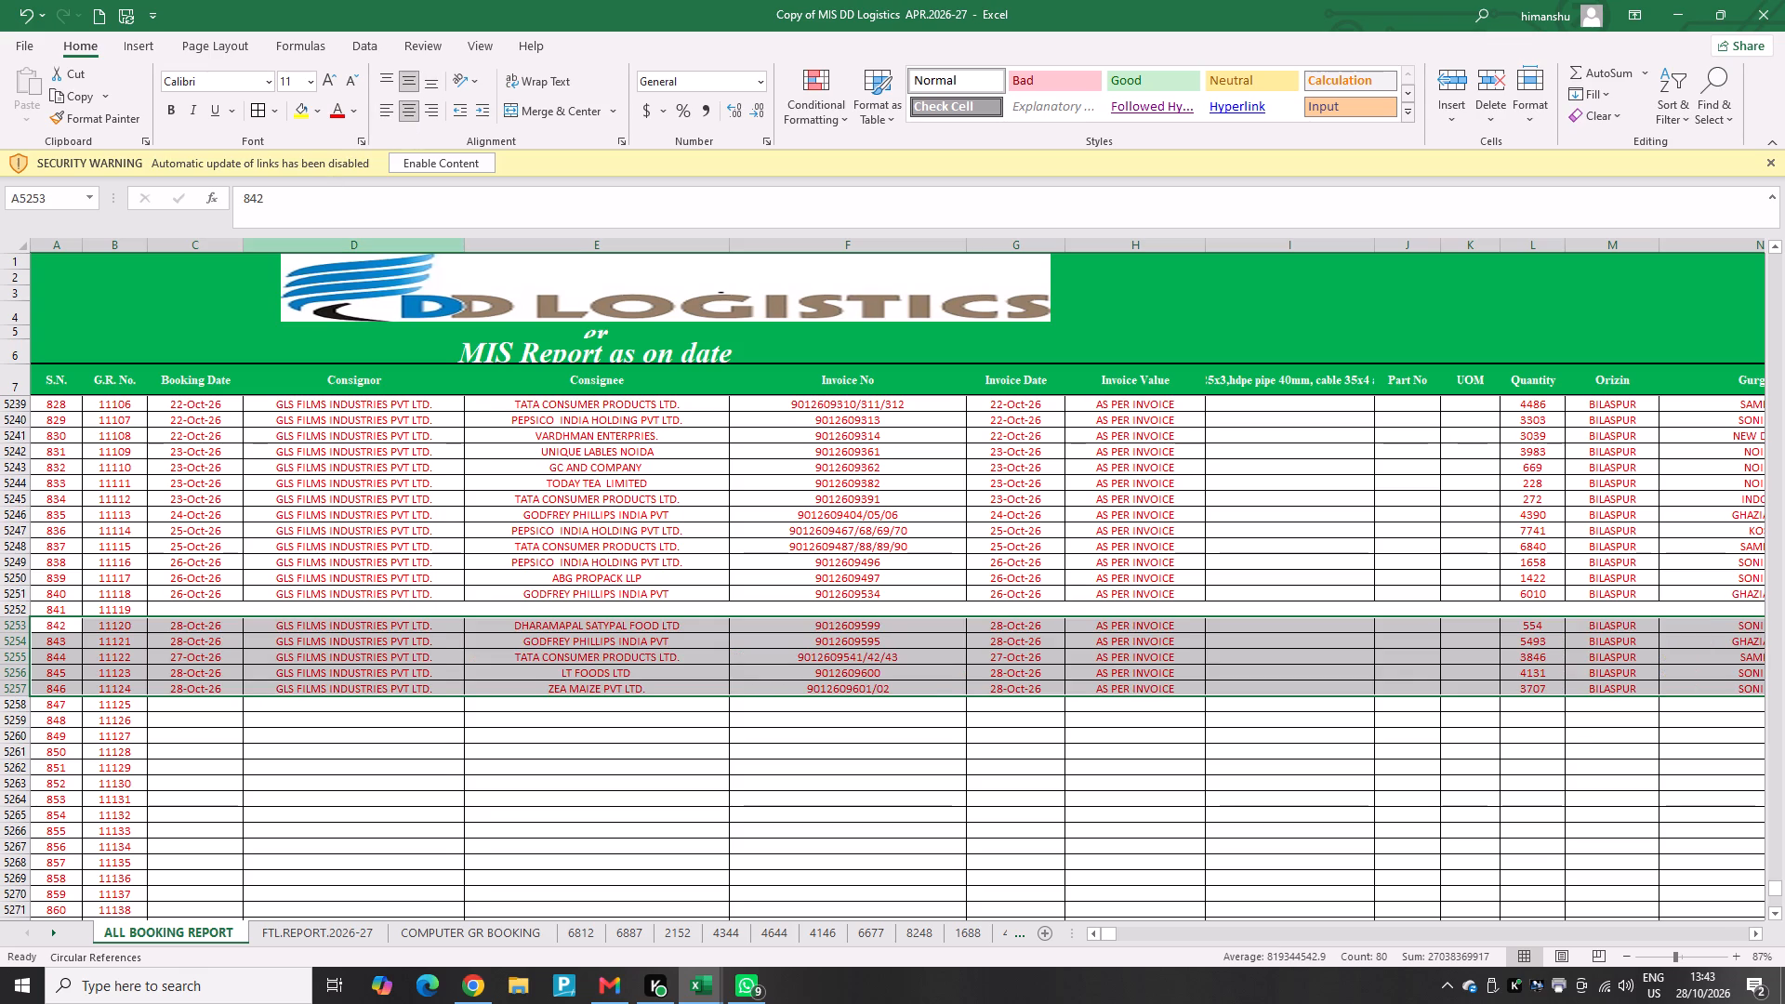
Apply all borders to the empty G.R. 11119 row, from S.N. to Status of Consignment.
key(Up)
key(Right)
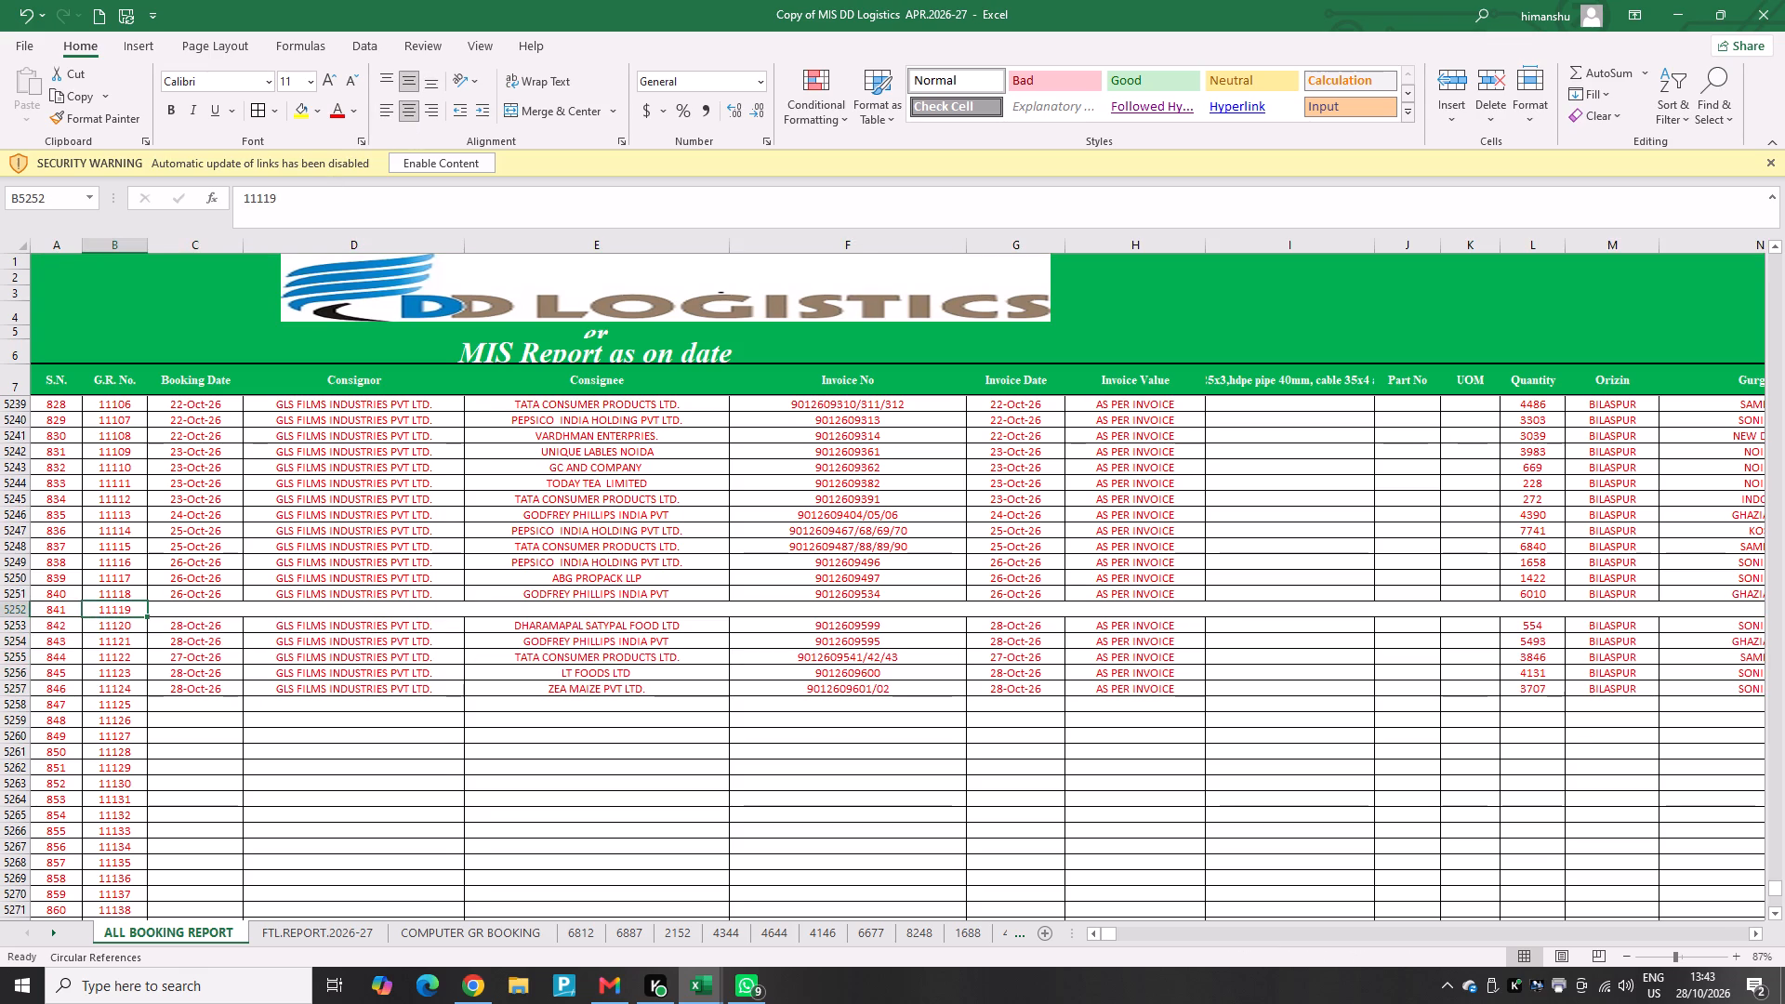
key(Left)
key(shift+Right)
key(shift+Right)
key(shift+Right)
key(shift+Right)
key(shift+Right)
key(shift+Right)
key(shift+Right)
key(shift+Right)
key(shift+Right)
key(shift+Right)
key(shift+Right)
key(shift+Right)
key(shift+Right)
key(shift+Right)
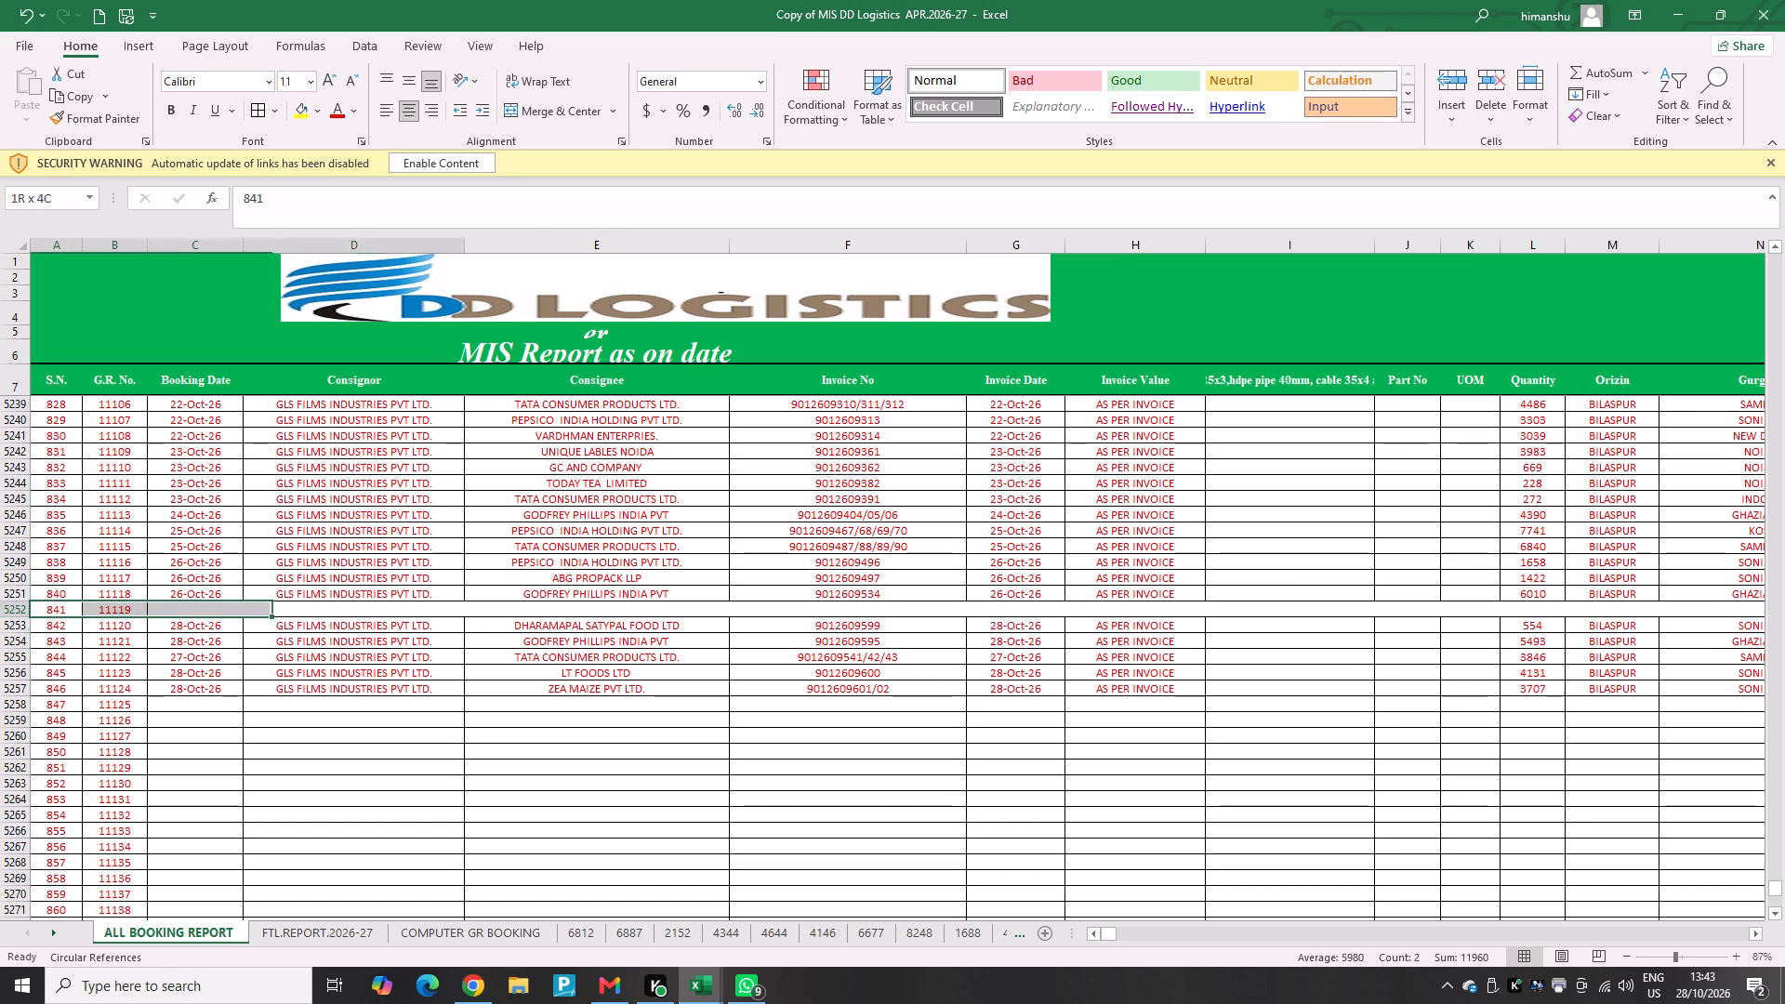
key(shift+Right)
key(shift+Right)
key(shift+Right)
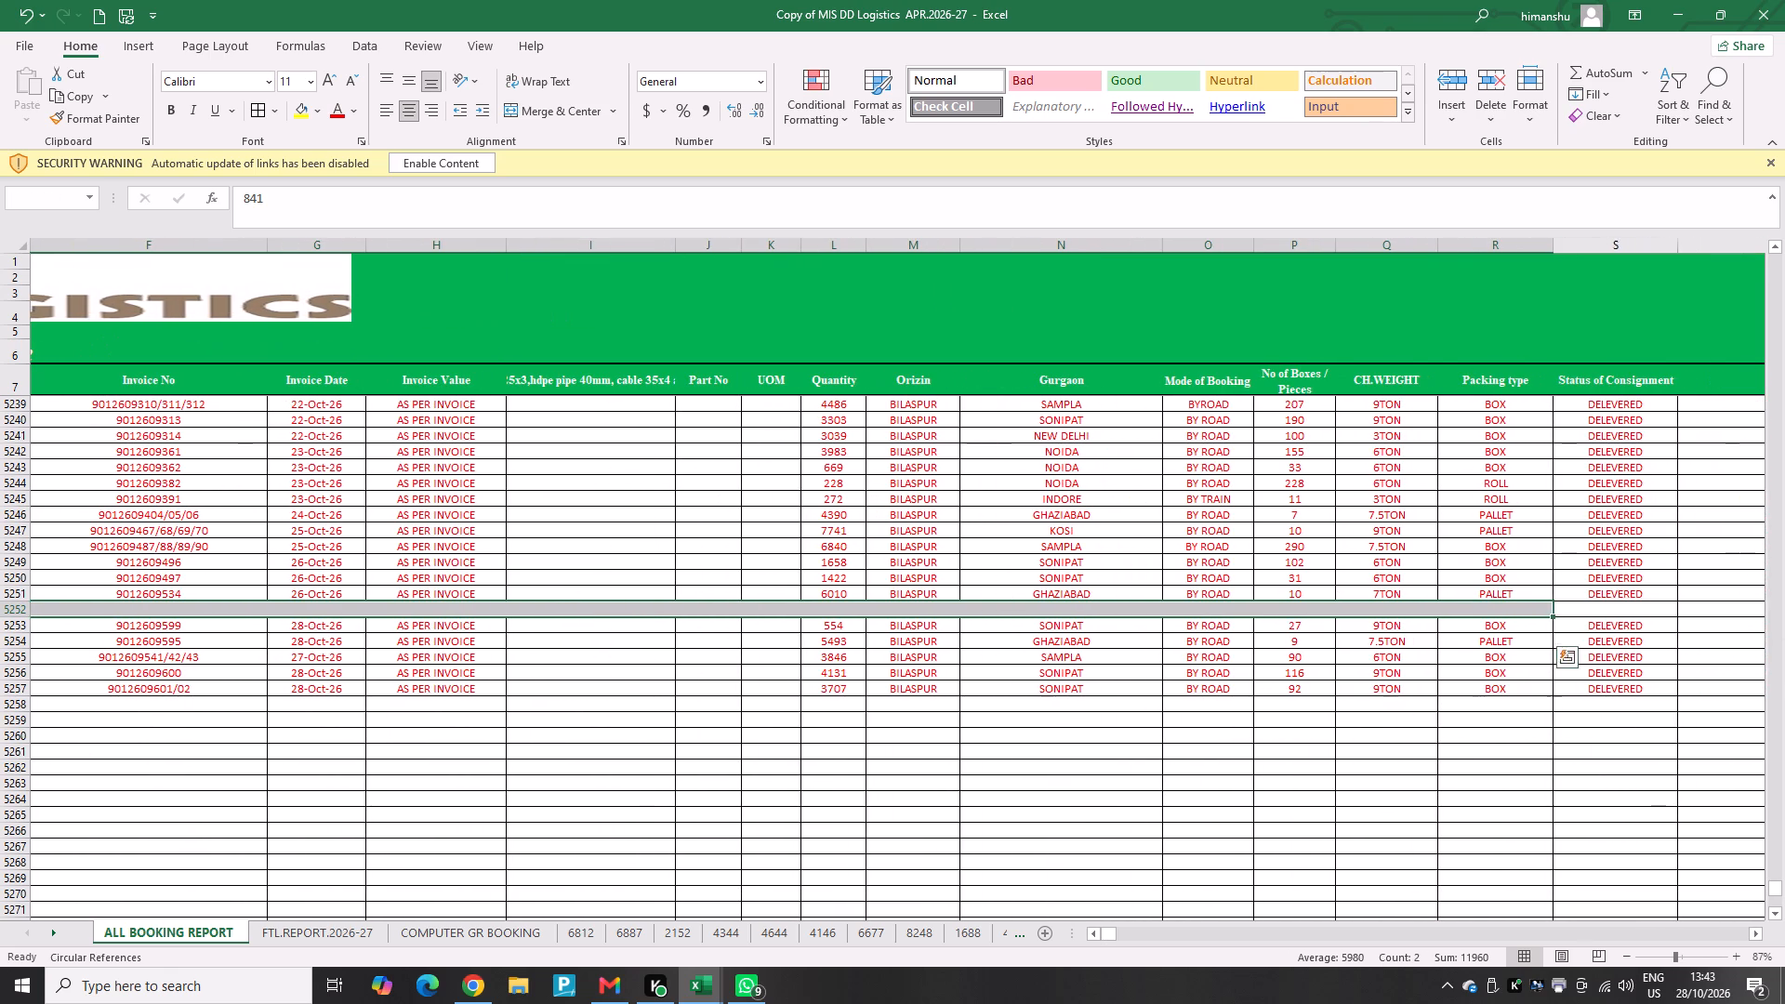
key(shift+Right)
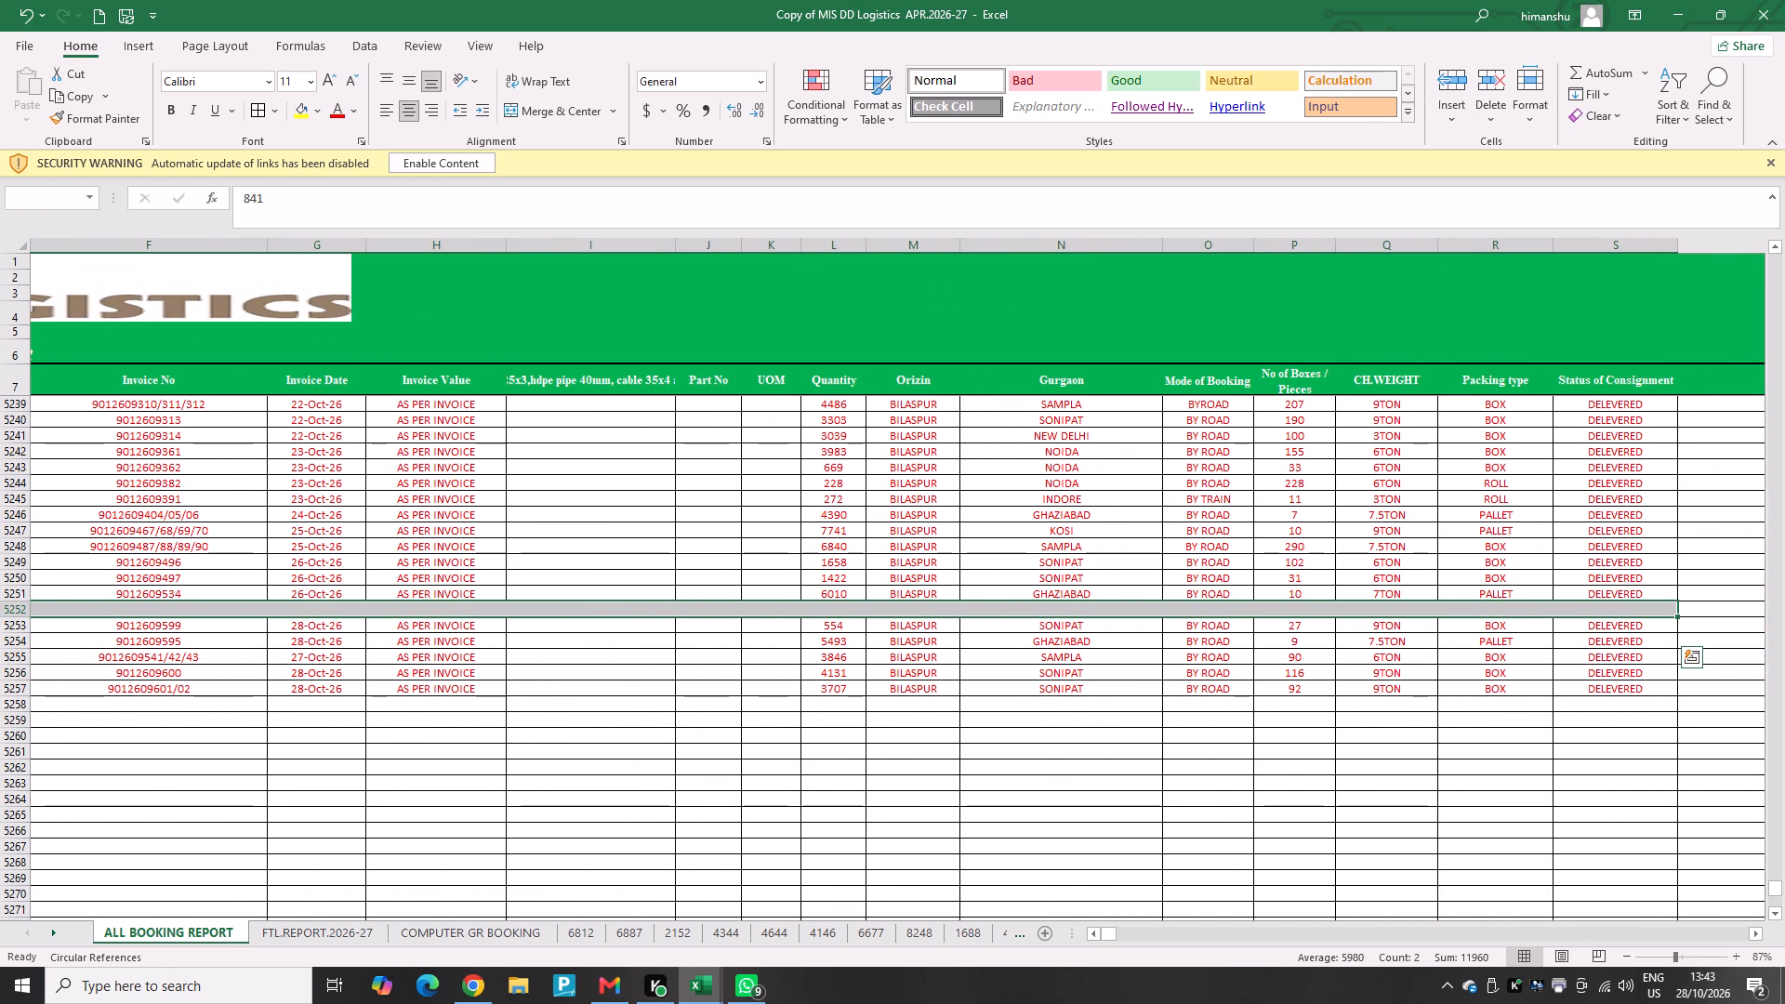
click(260, 110)
Move to the empty booking date cell of G.R. 11125 and save the MIS workbook.
key(Down)
key(Left)
key(Down)
key(Down)
key(Right)
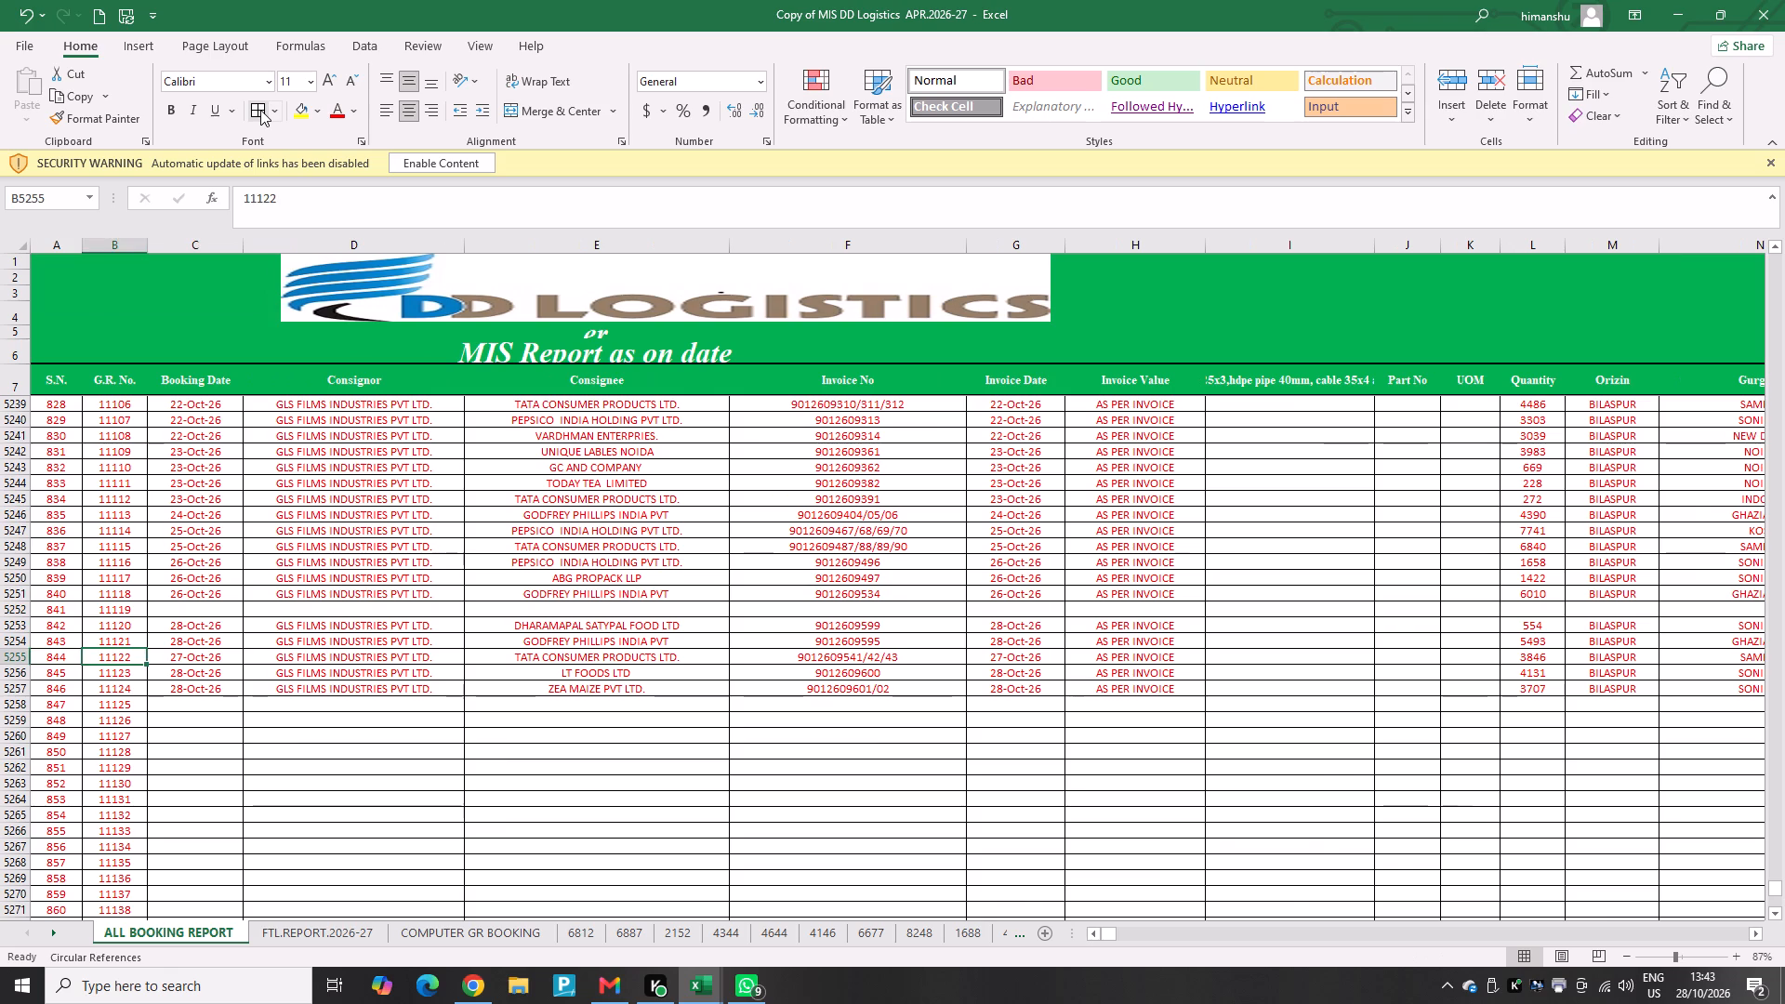
key(Right)
key(Down)
key(Down)
key(Down)
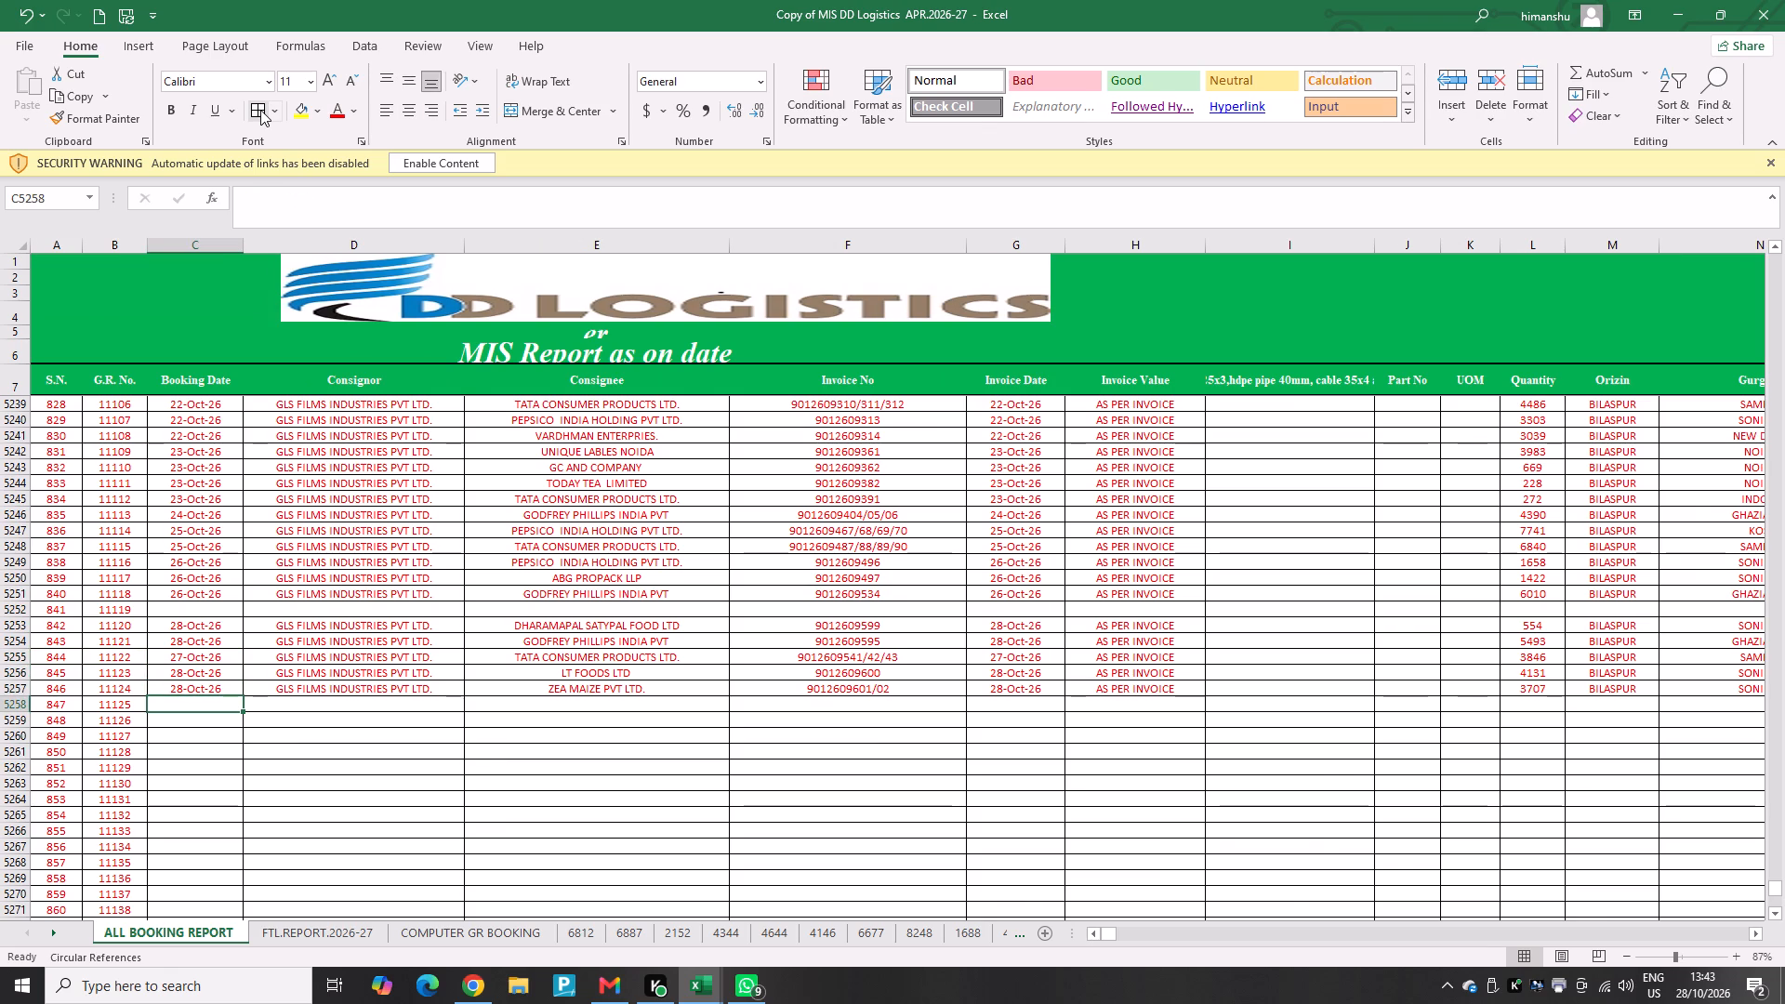
key(ctrl+s)
key(ctrl+s)
key(ctrl+s)
key(ctrl+s)
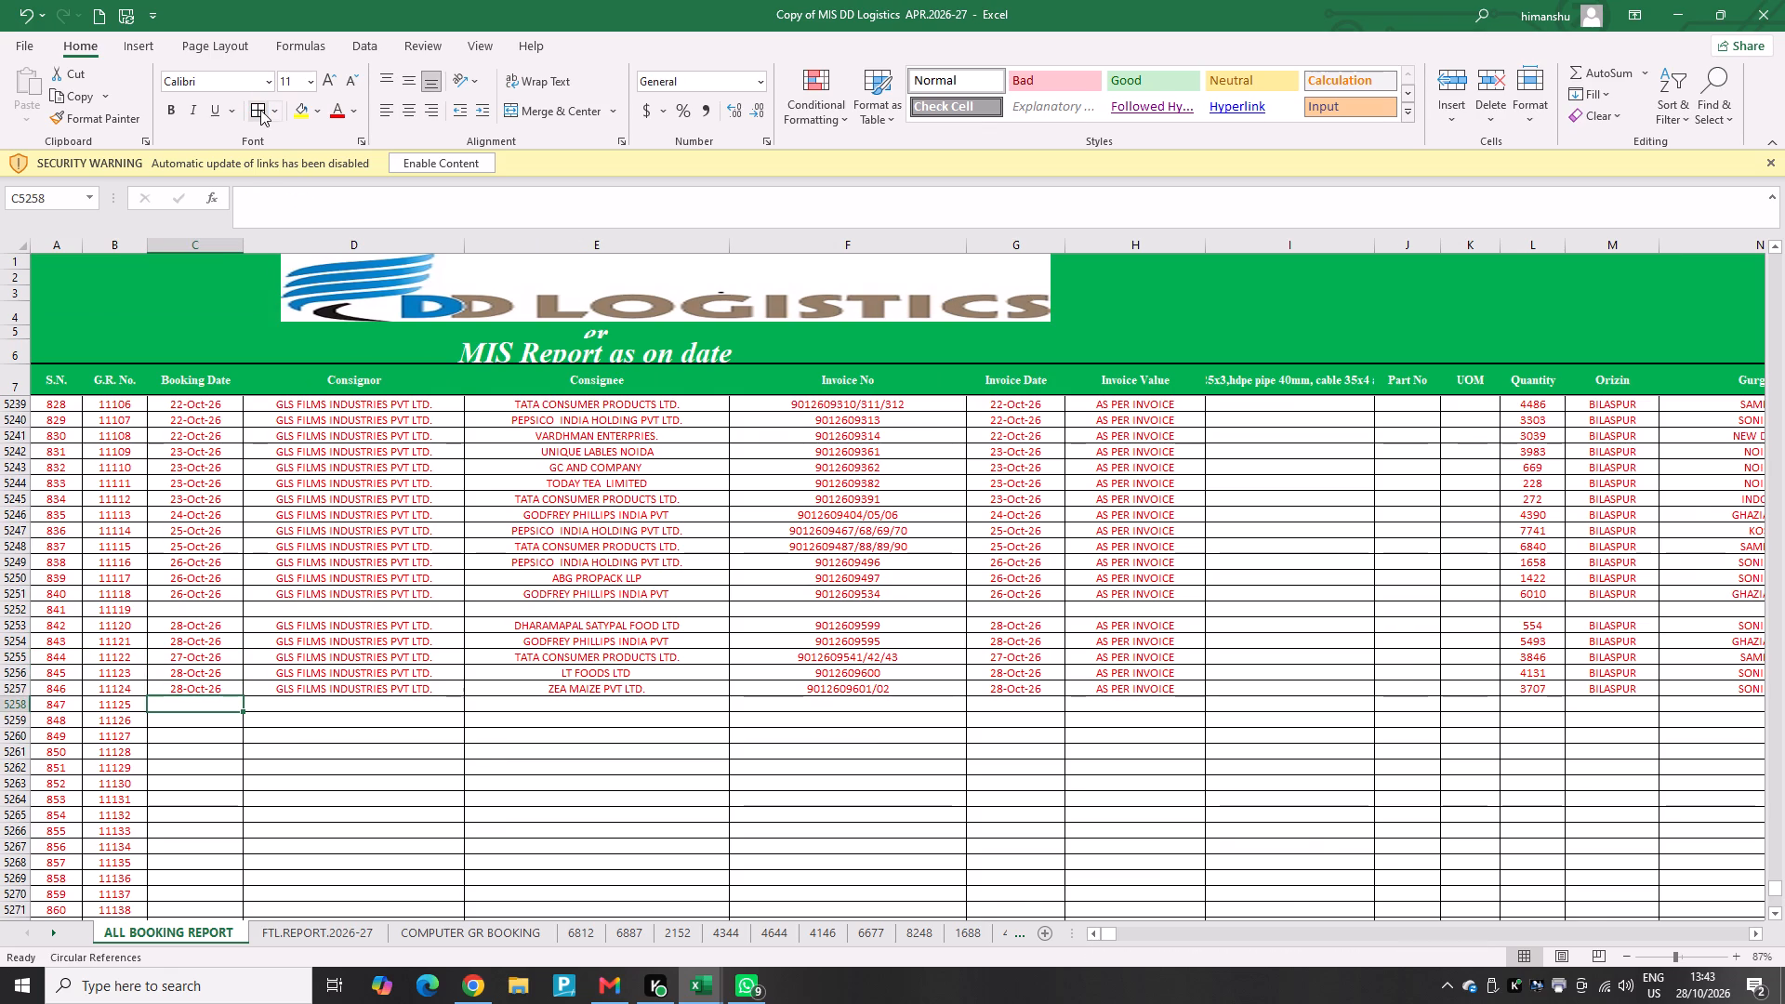
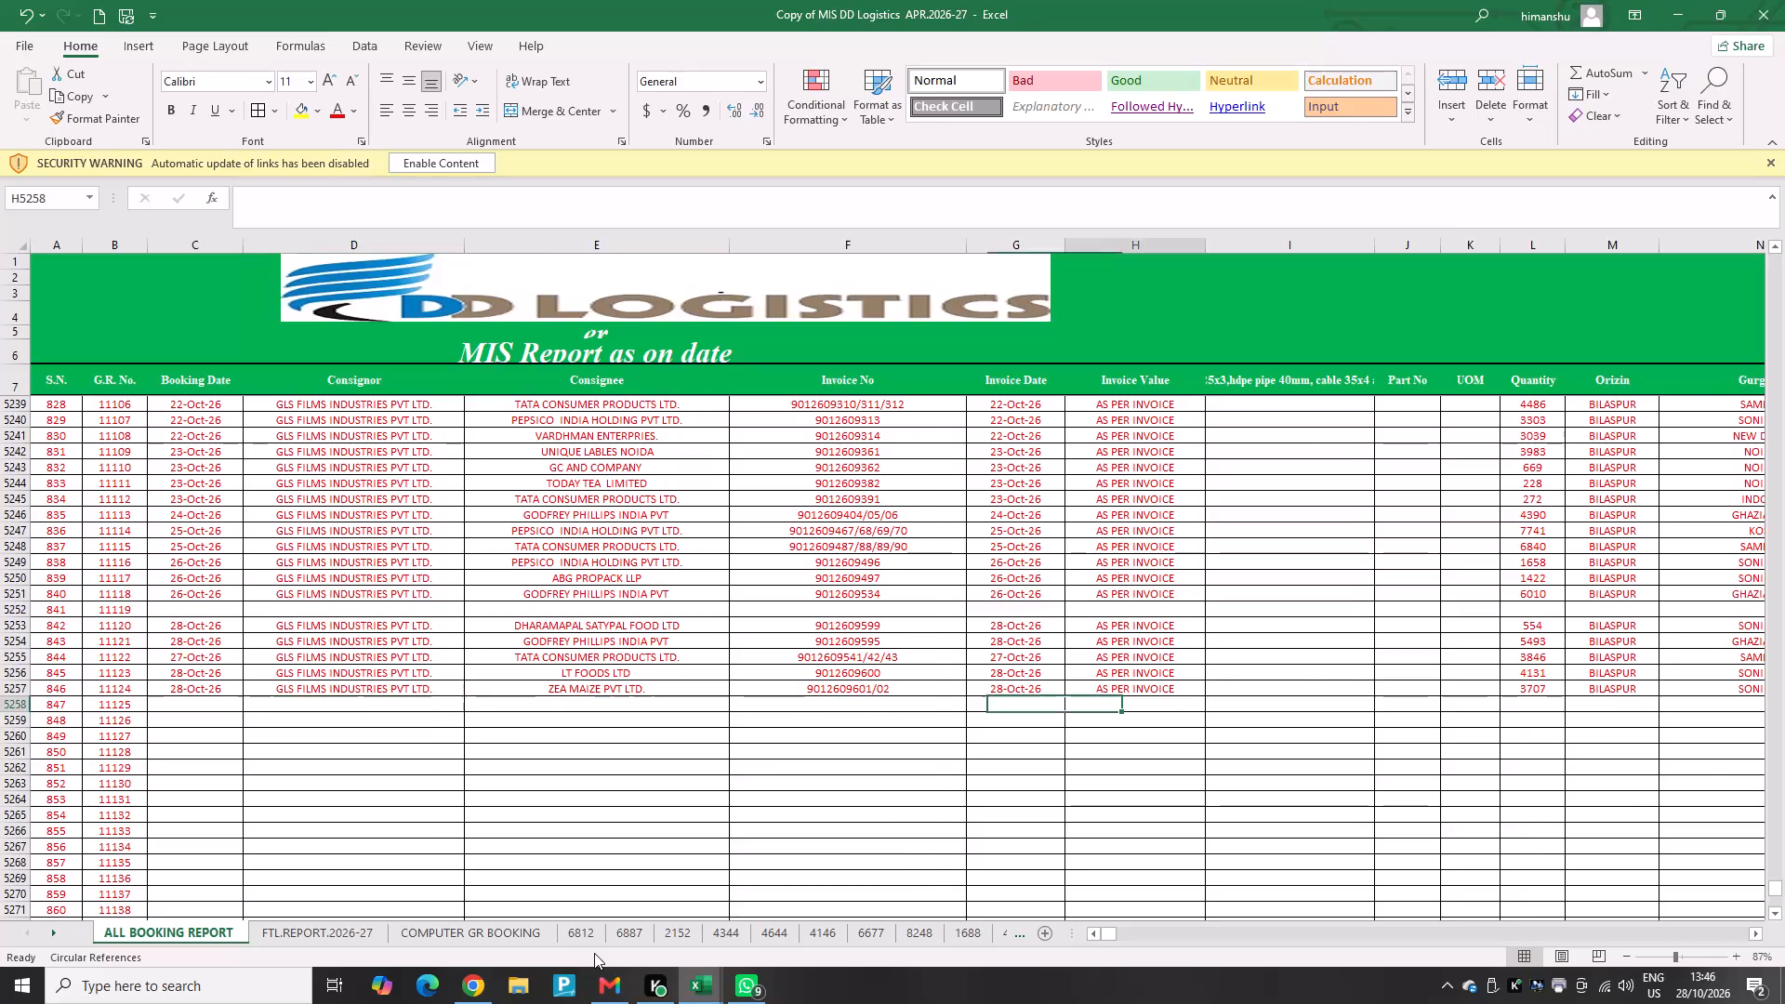
Examine the late-October booking rows in the MIS sheet, checking boxes, charge weight, packing type and status of consignment.
key(Up)
key(Up)
key(Up)
key(Up)
key(Up)
key(Up)
key(Up)
key(Up)
key(Right)
key(Up)
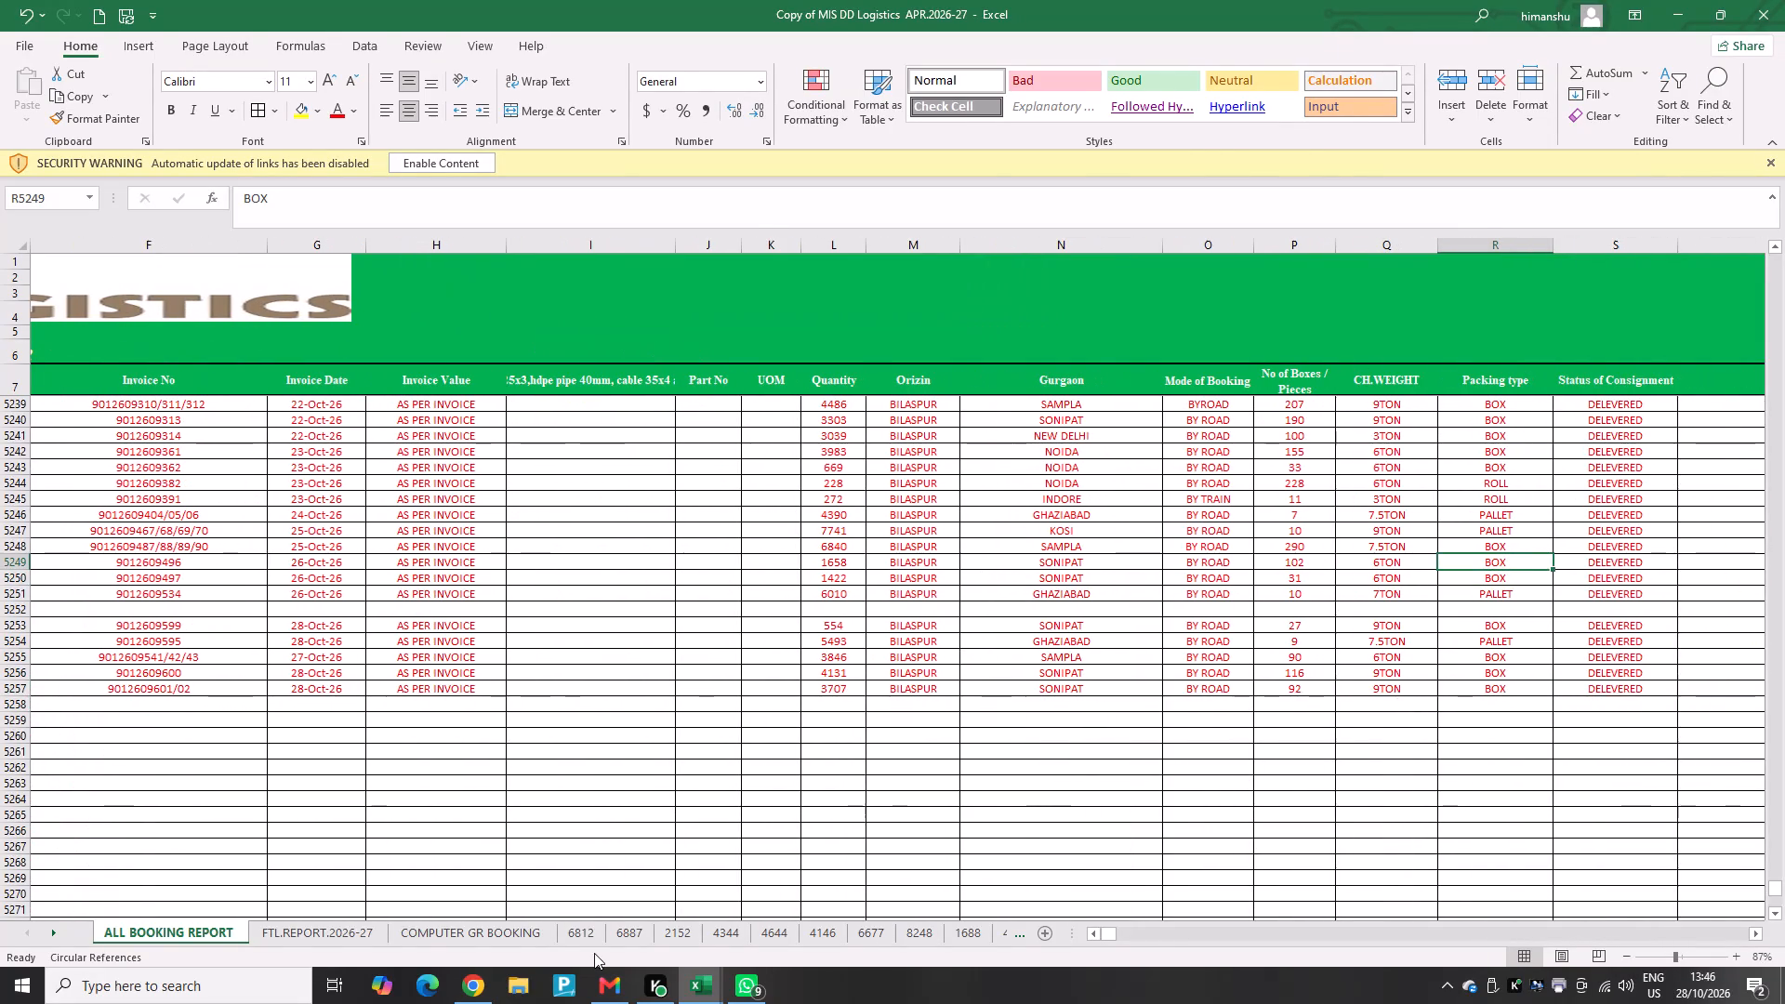
key(Right)
key(Right)
key(Right)
key(Up)
key(Up)
key(Up)
key(Up)
key(Up)
key(Up)
key(Left)
key(Left)
key(Left)
key(Left)
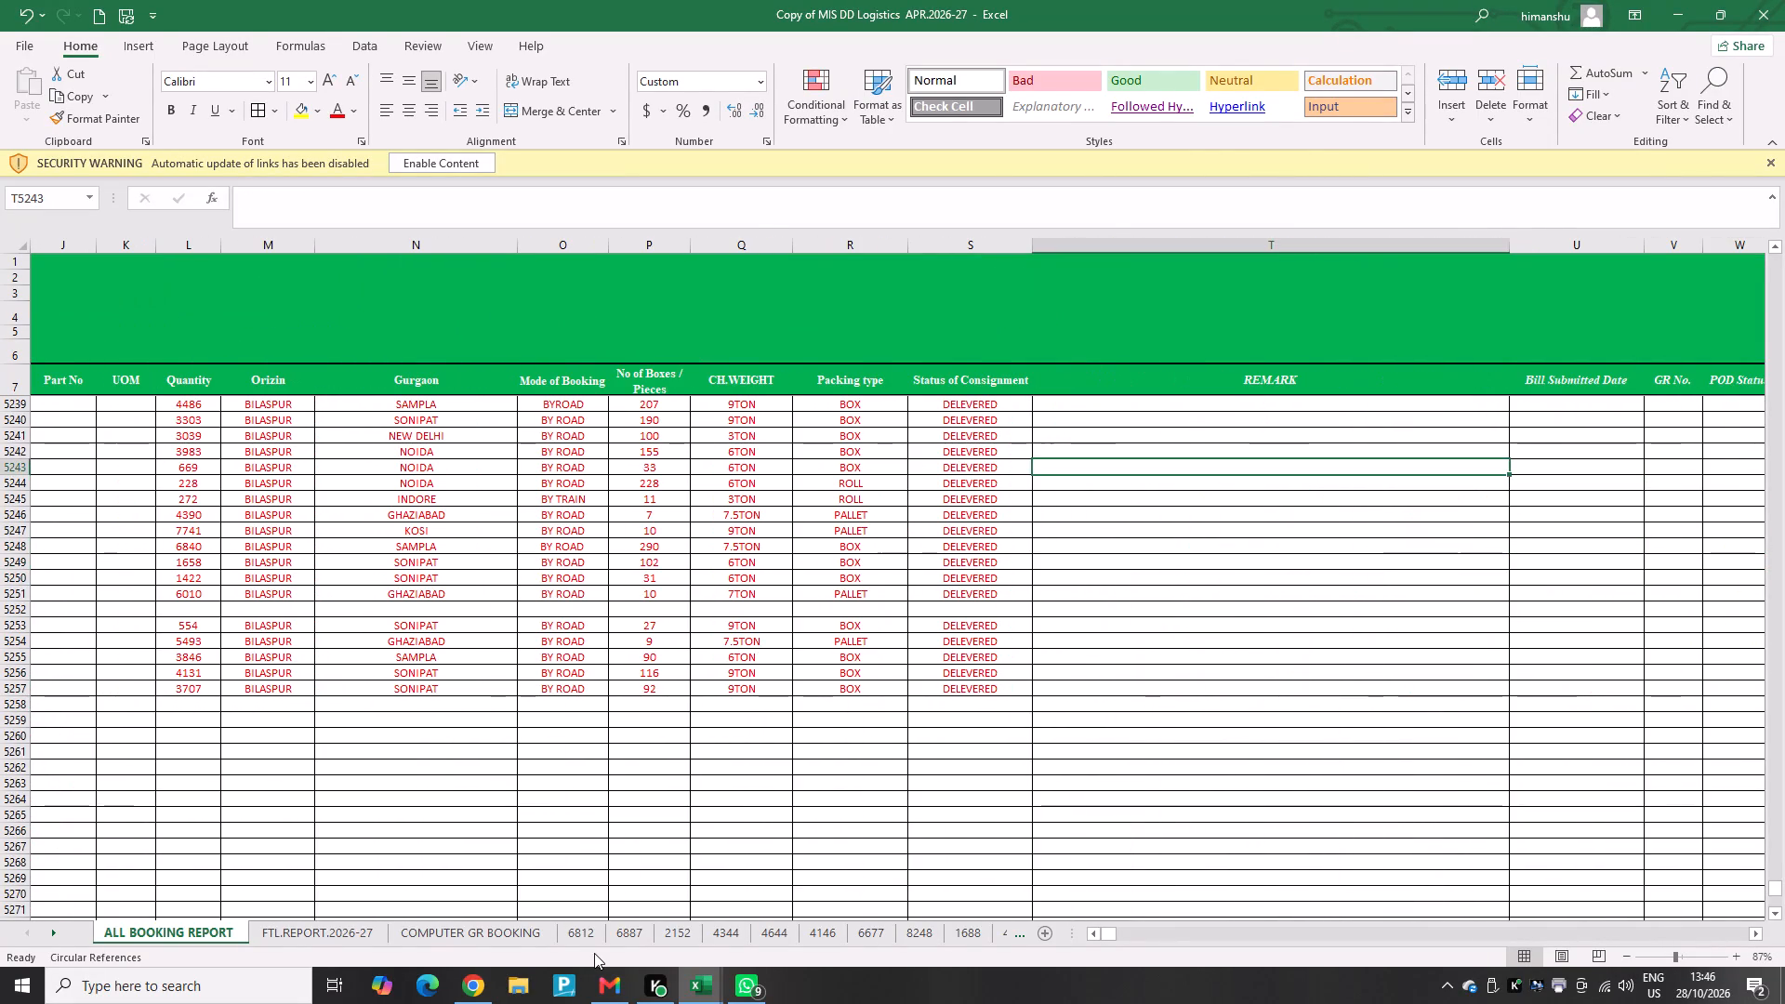
Switch to the GLS DSR workbook and examine the Remark entries from row 654 back up to row 628.
click(689, 997)
click(633, 921)
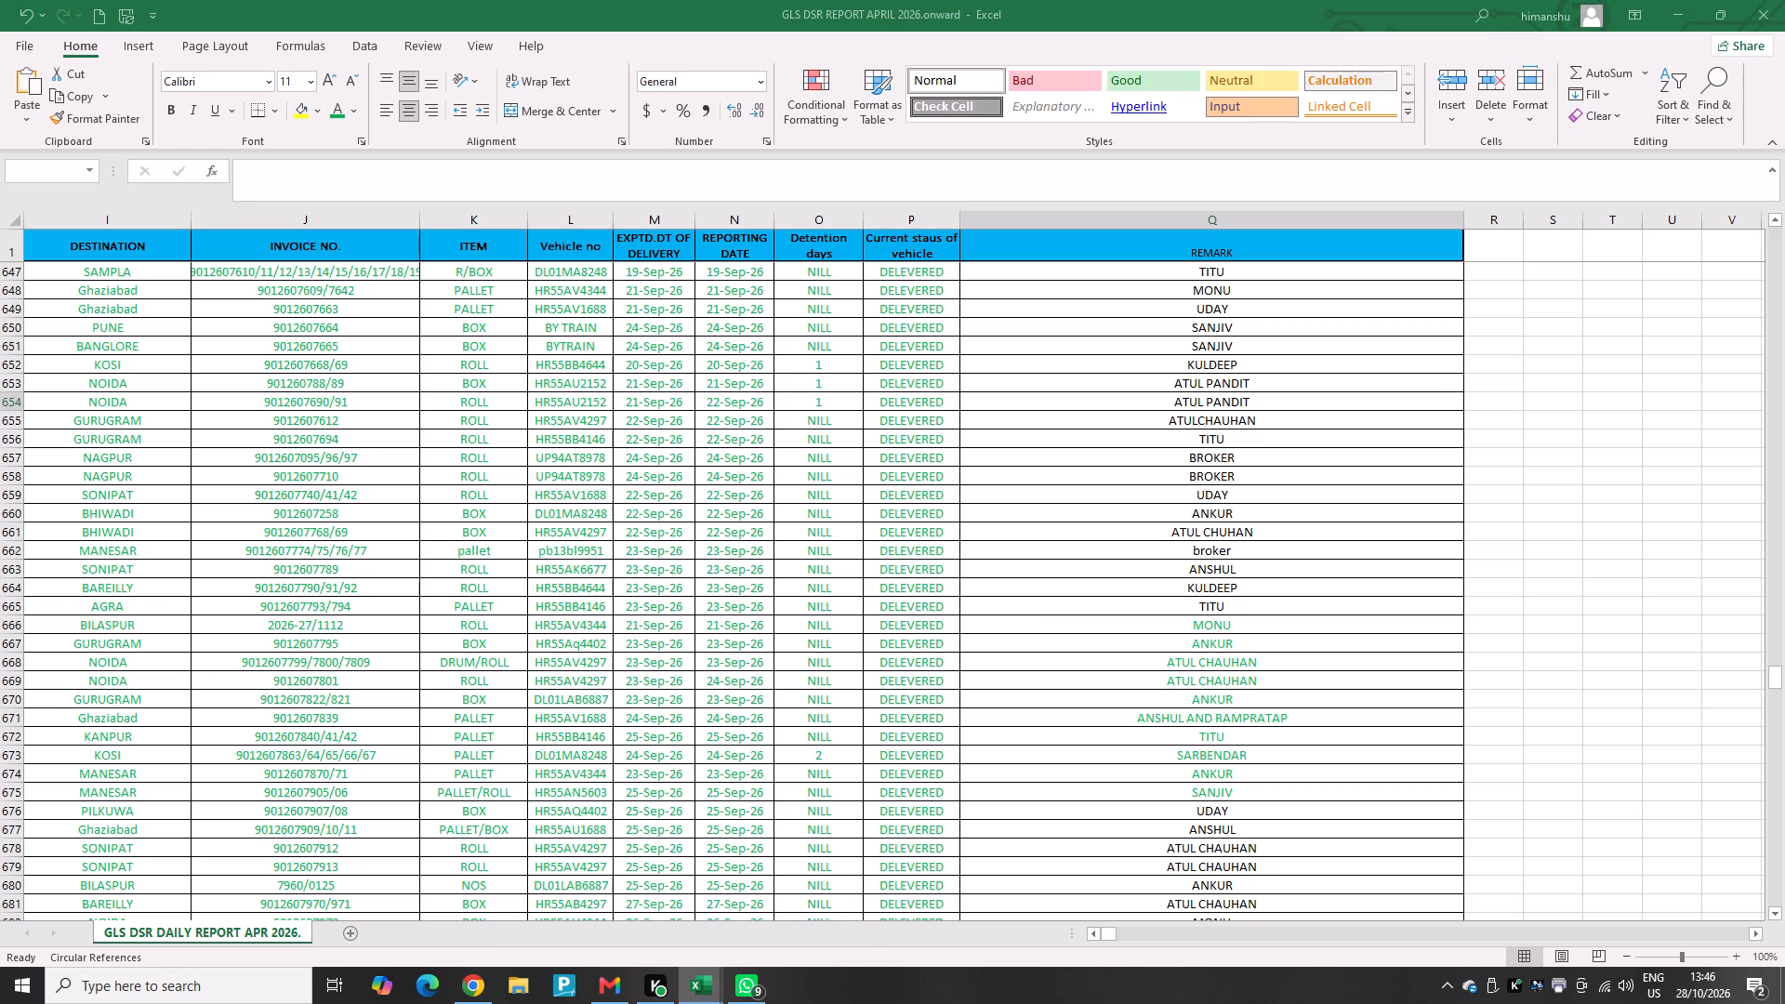
key(Right)
key(Left)
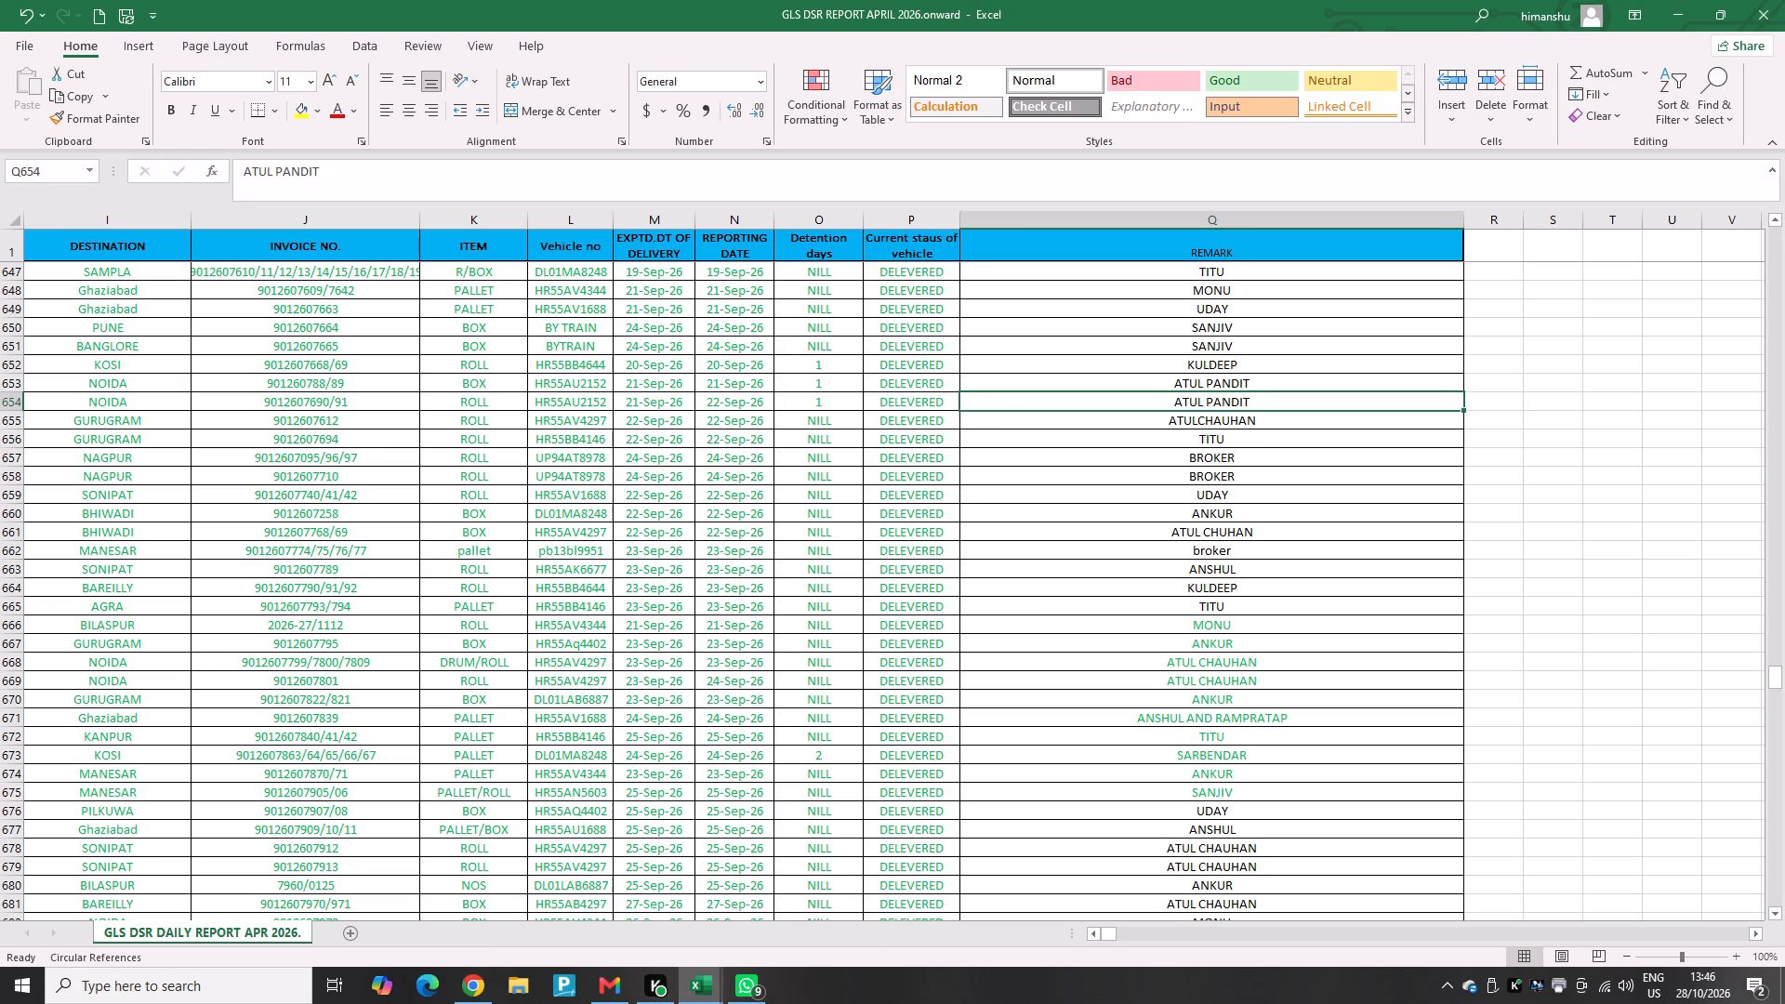
key(Up)
key(Up)
key(Up)
key(Up)
key(Up)
key(Up)
key(Up)
key(Up)
key(Up)
key(Up)
key(Up)
key(Up)
key(Up)
key(Up)
key(Up)
key(Up)
key(Up)
key(Up)
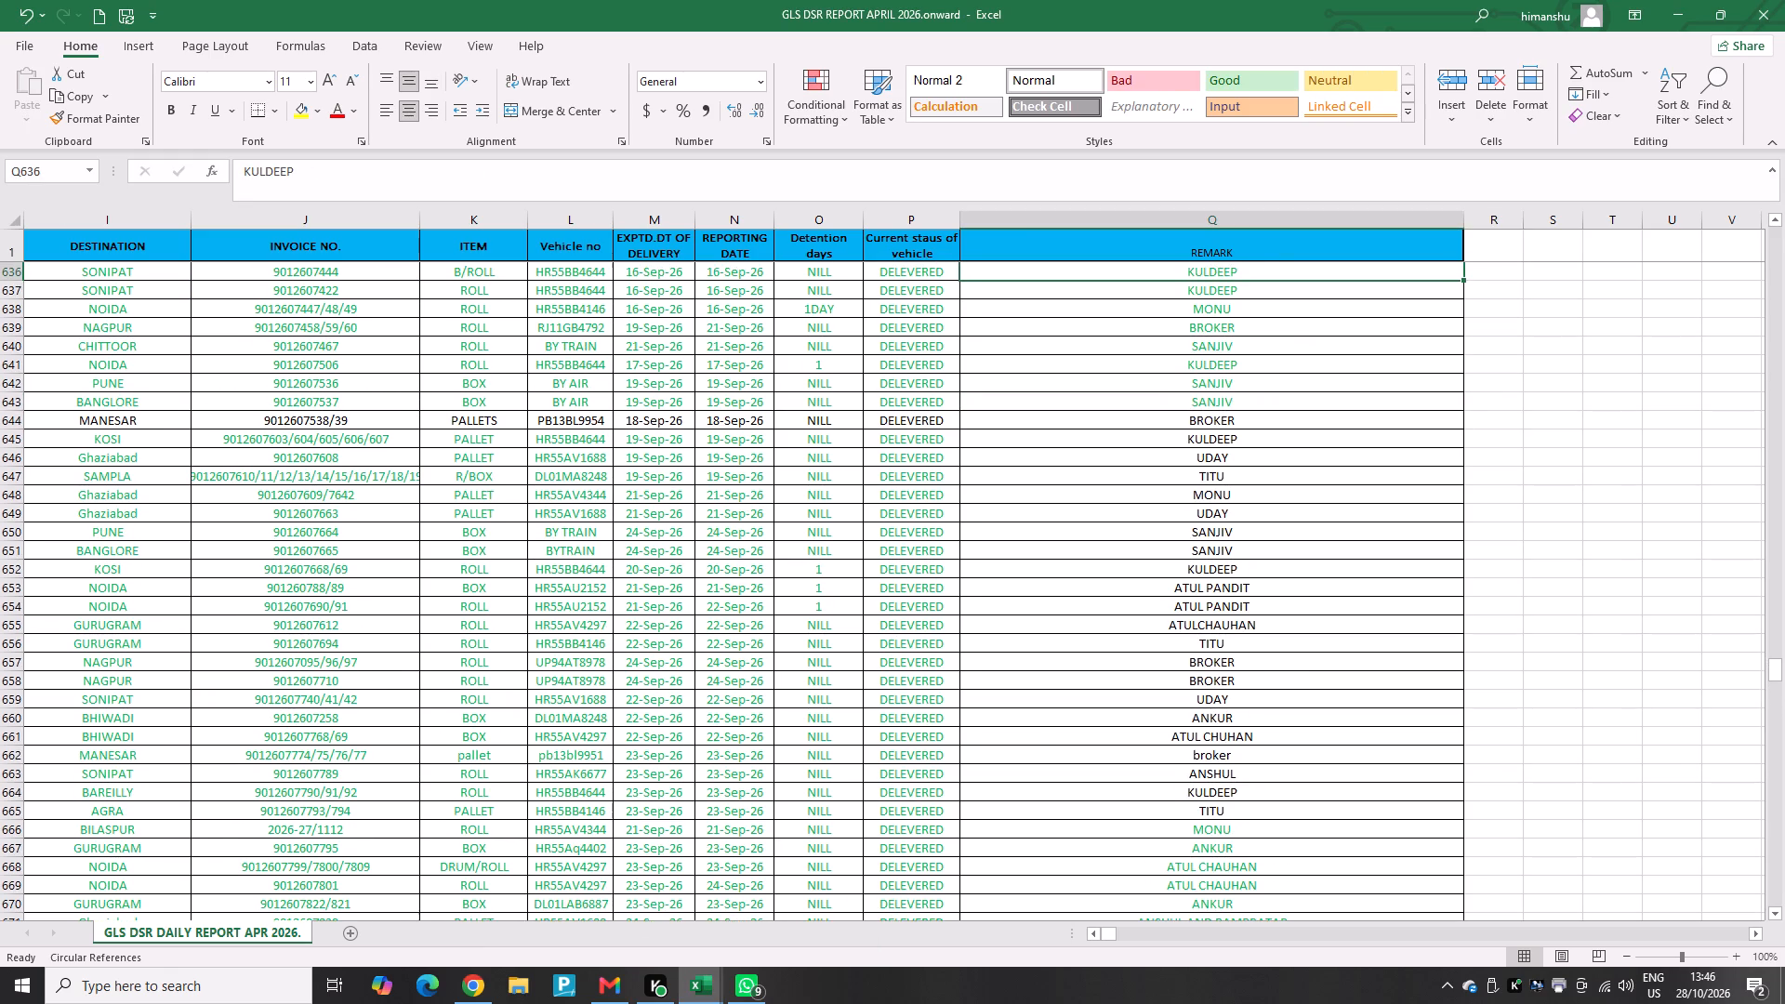
key(Up)
key(Up)
key(Up)
key(Up)
key(Up)
key(Up)
key(Up)
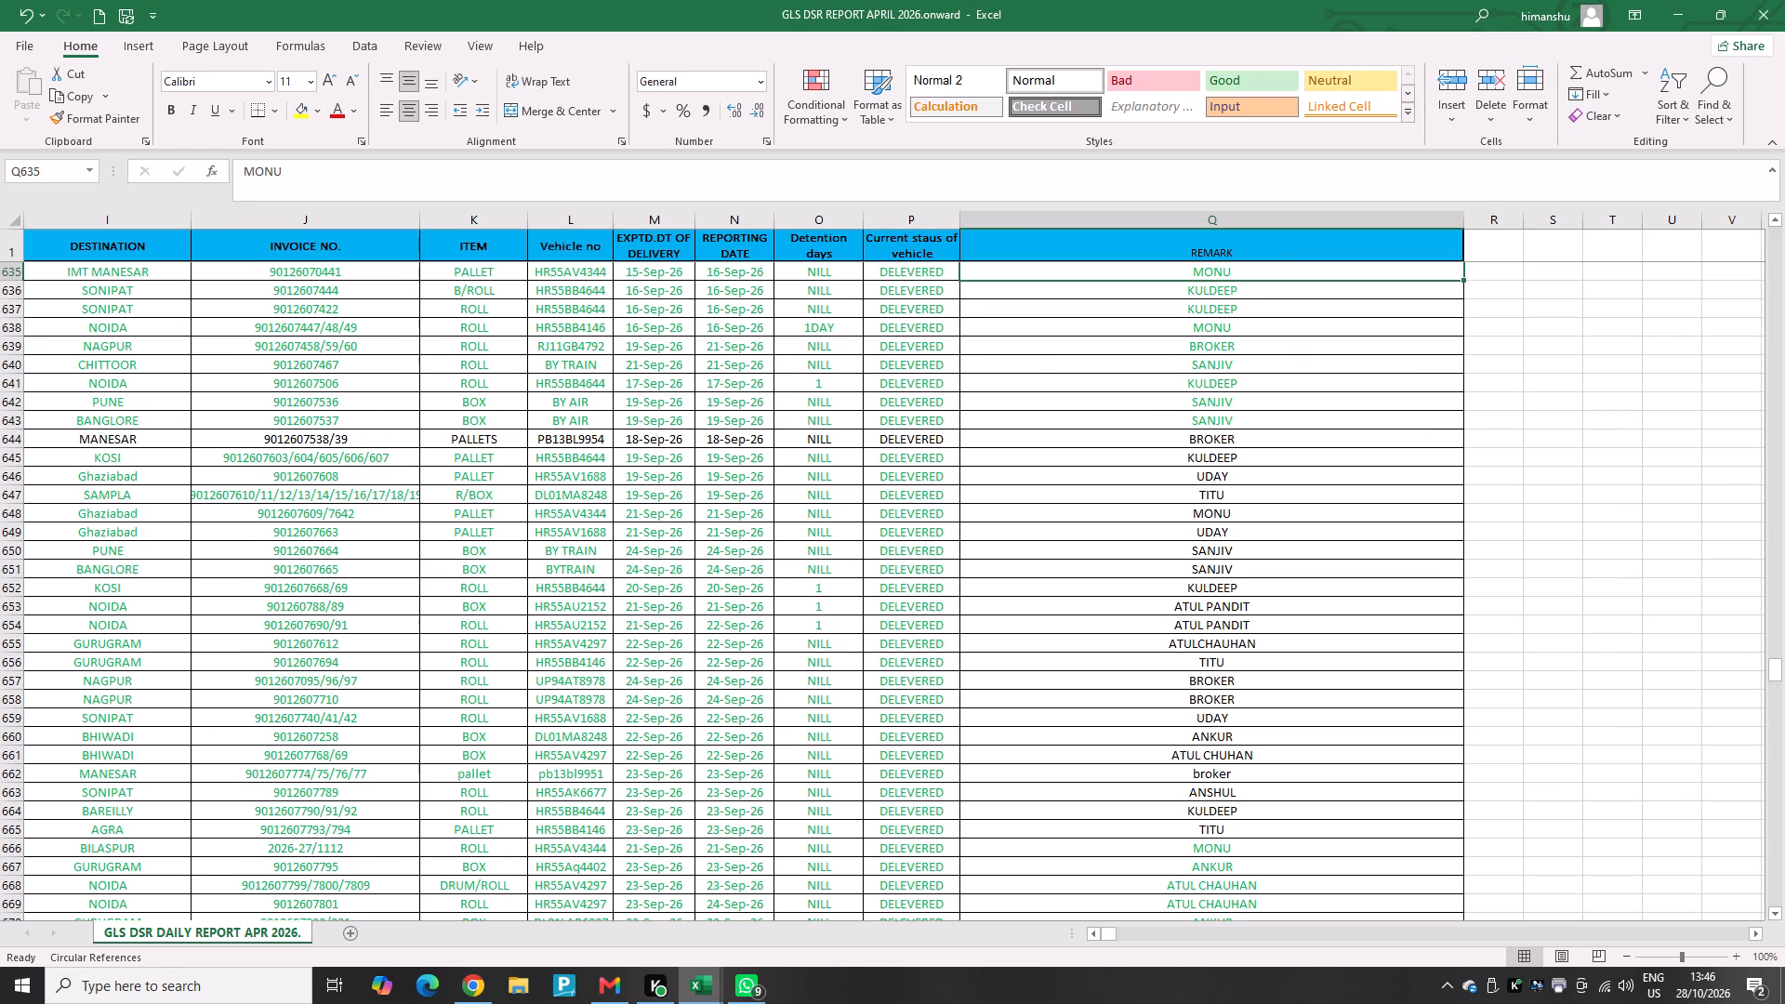
key(Up)
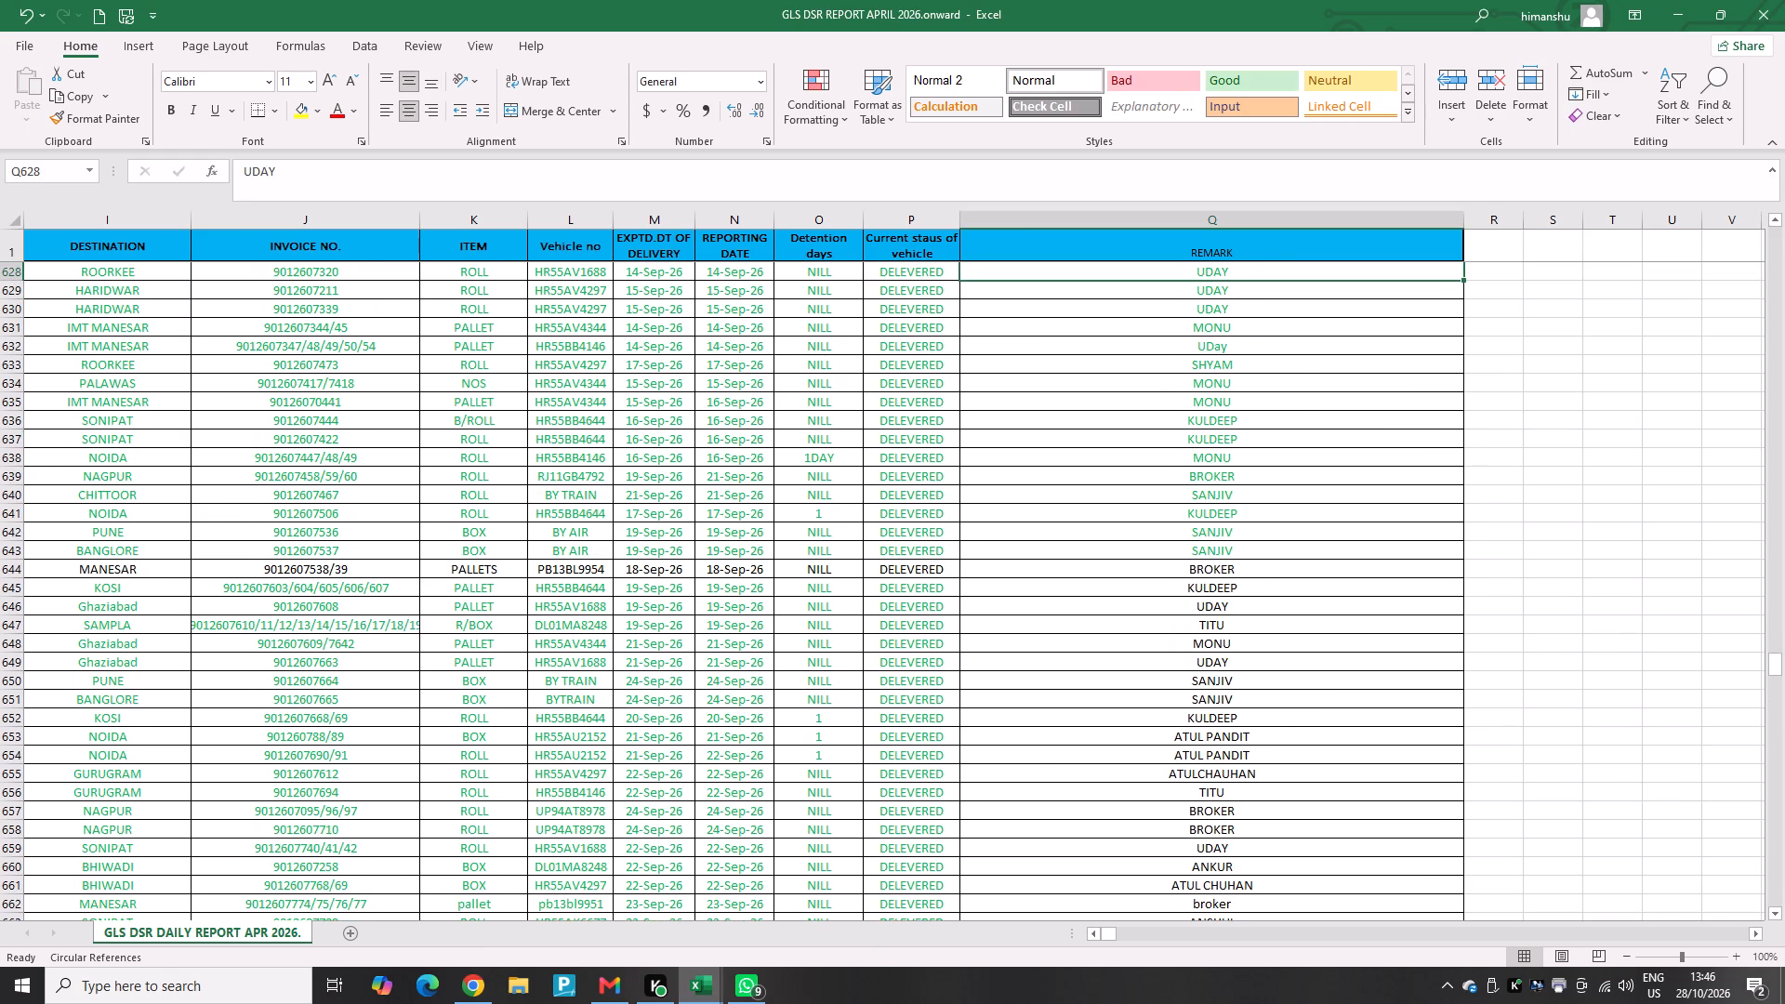
Examine the Remark entries against vehicle numbers and delivery dates from row 628 down to row 661.
key(Down)
key(Left)
key(Down)
key(Right)
key(Down)
key(Down)
key(Down)
key(Down)
key(Down)
key(Down)
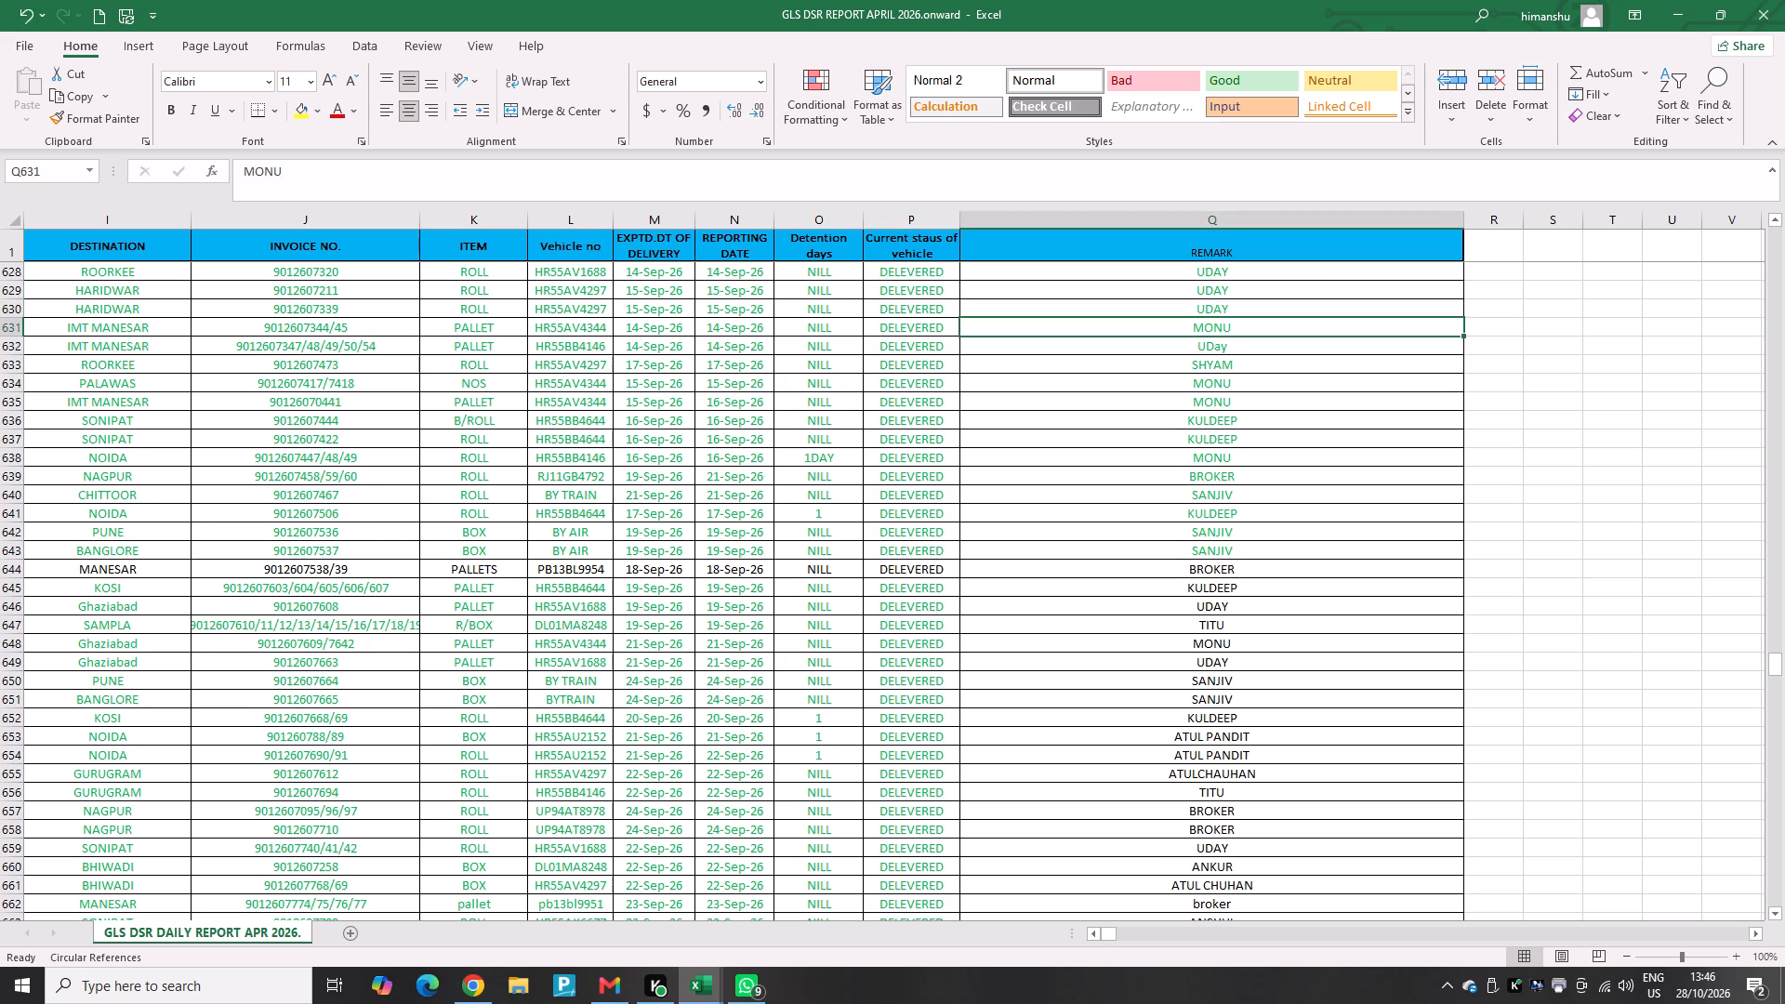
key(Down)
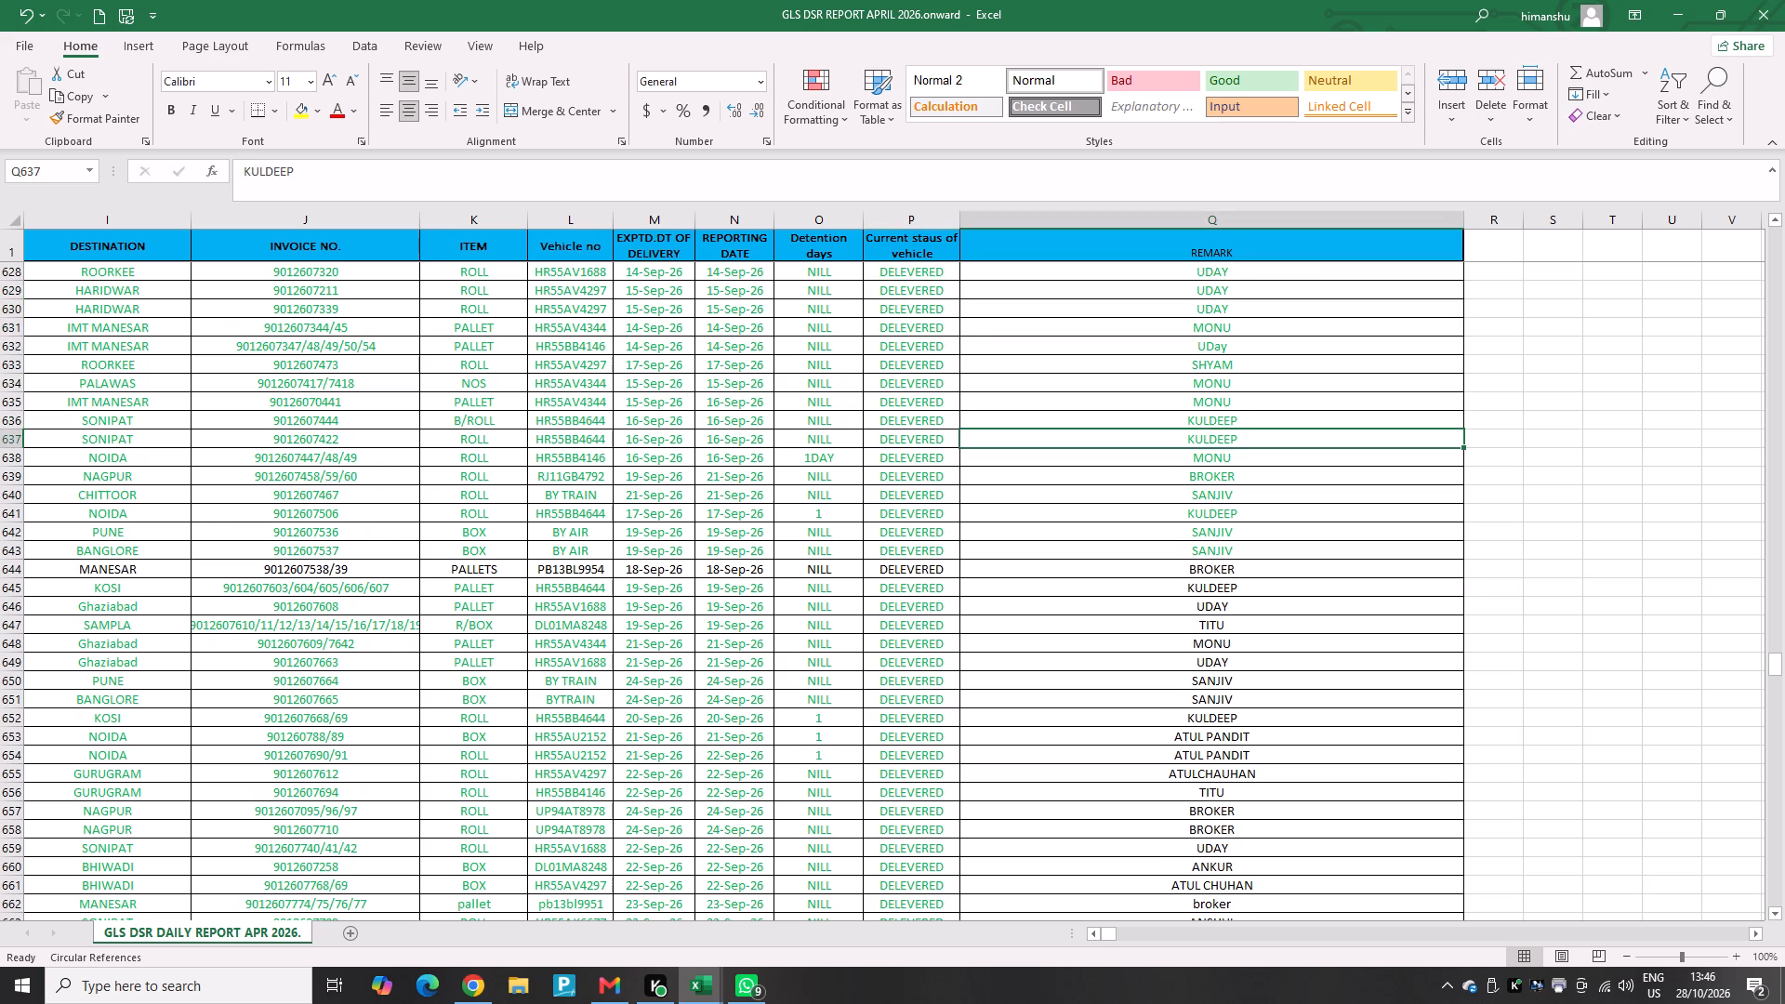
key(Down)
key(Down)
key(Down)
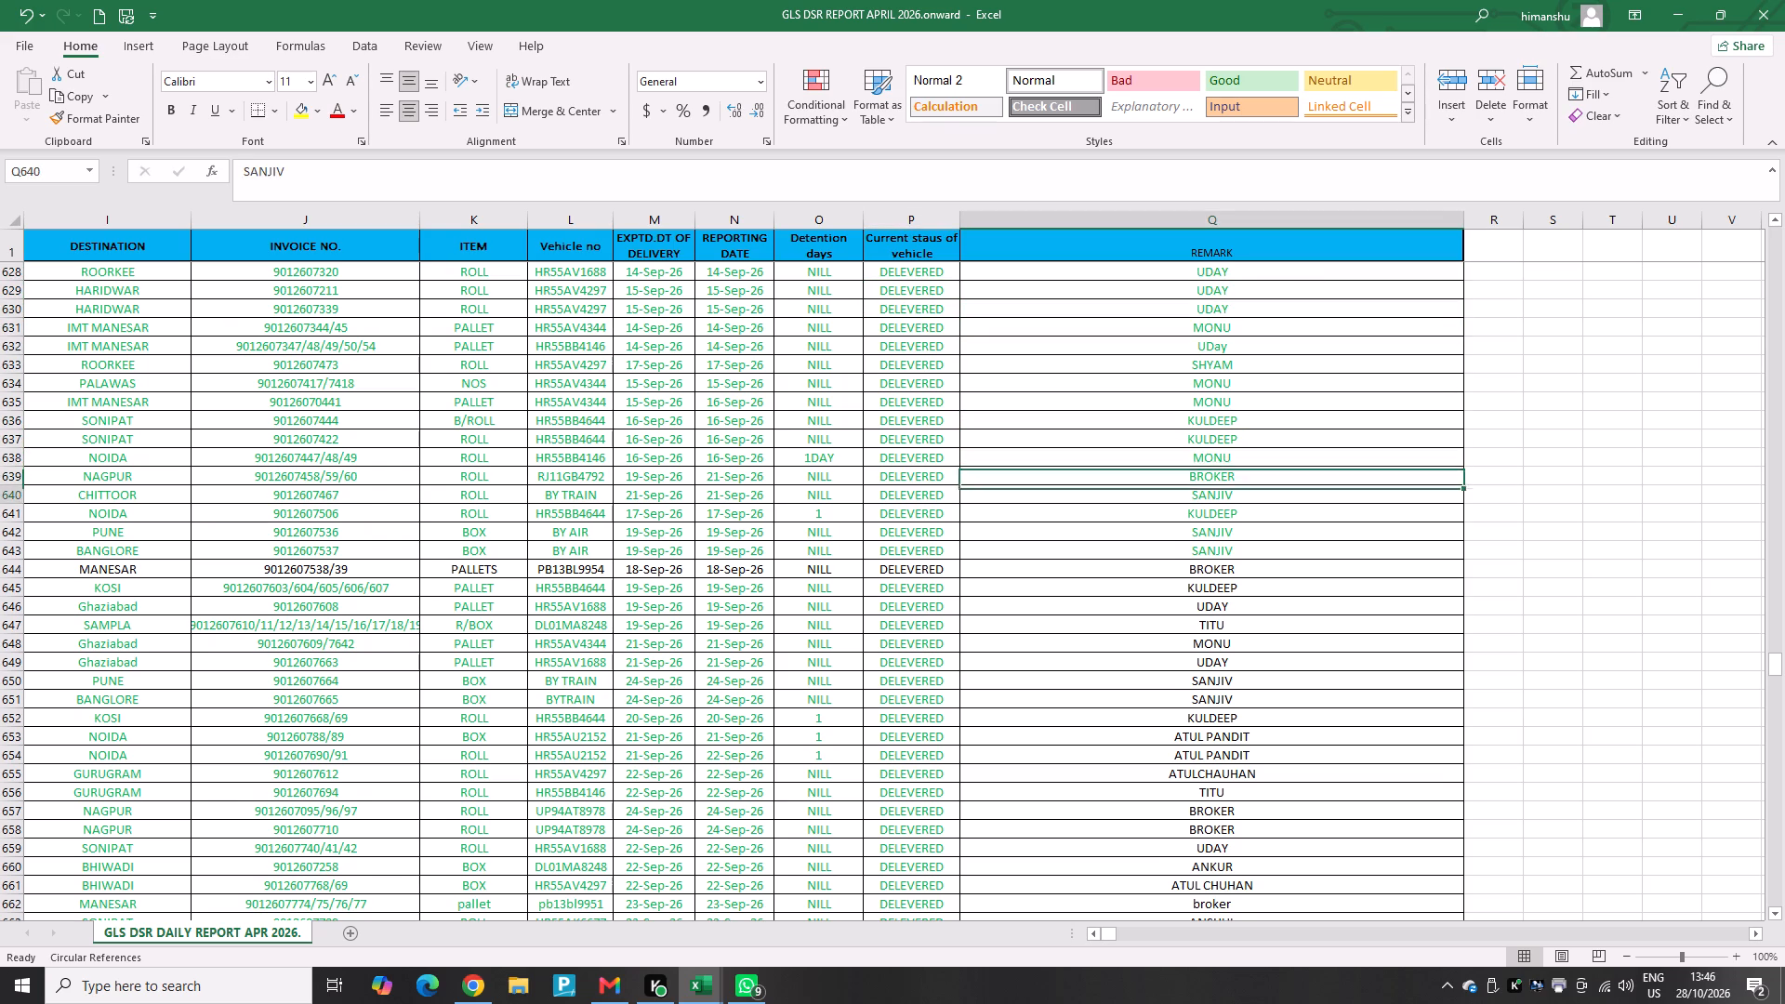
key(Down)
key(Down)
key(Down)
key(Down)
key(Down)
key(Down)
key(Down)
key(Down)
key(Down)
key(Down)
key(Down)
key(Down)
key(Down)
key(Up)
key(Up)
key(Up)
key(Up)
key(Up)
key(Up)
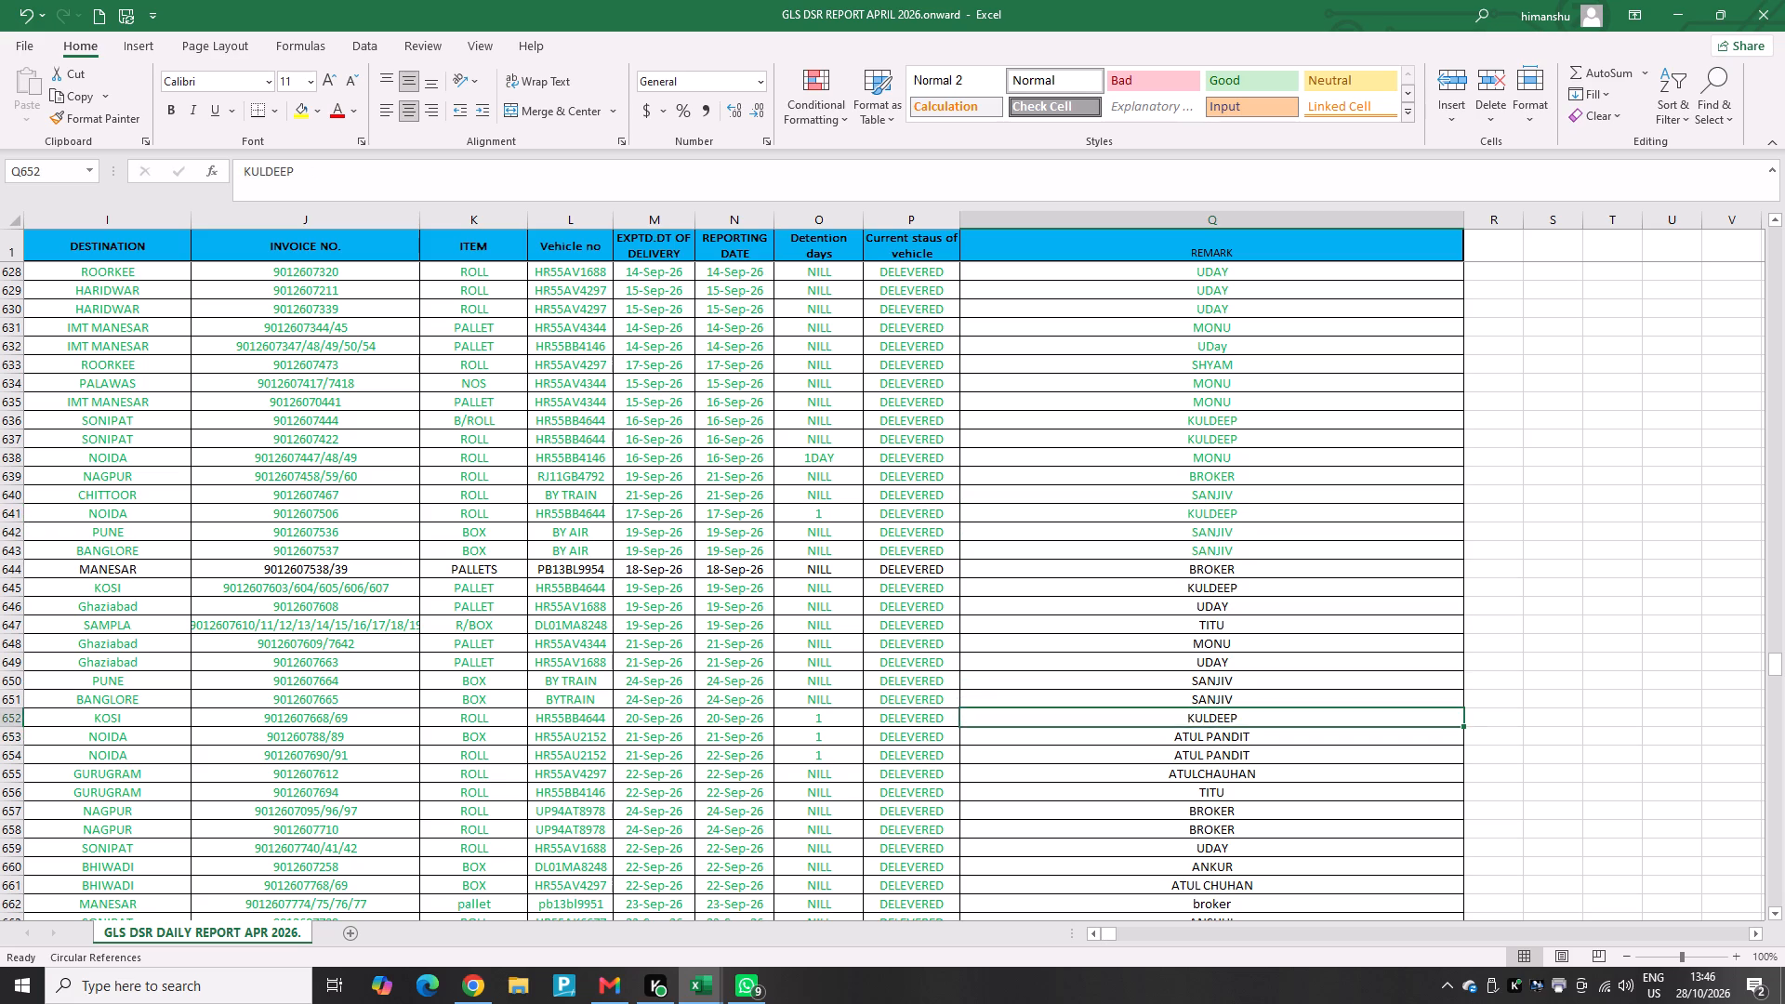
key(Down)
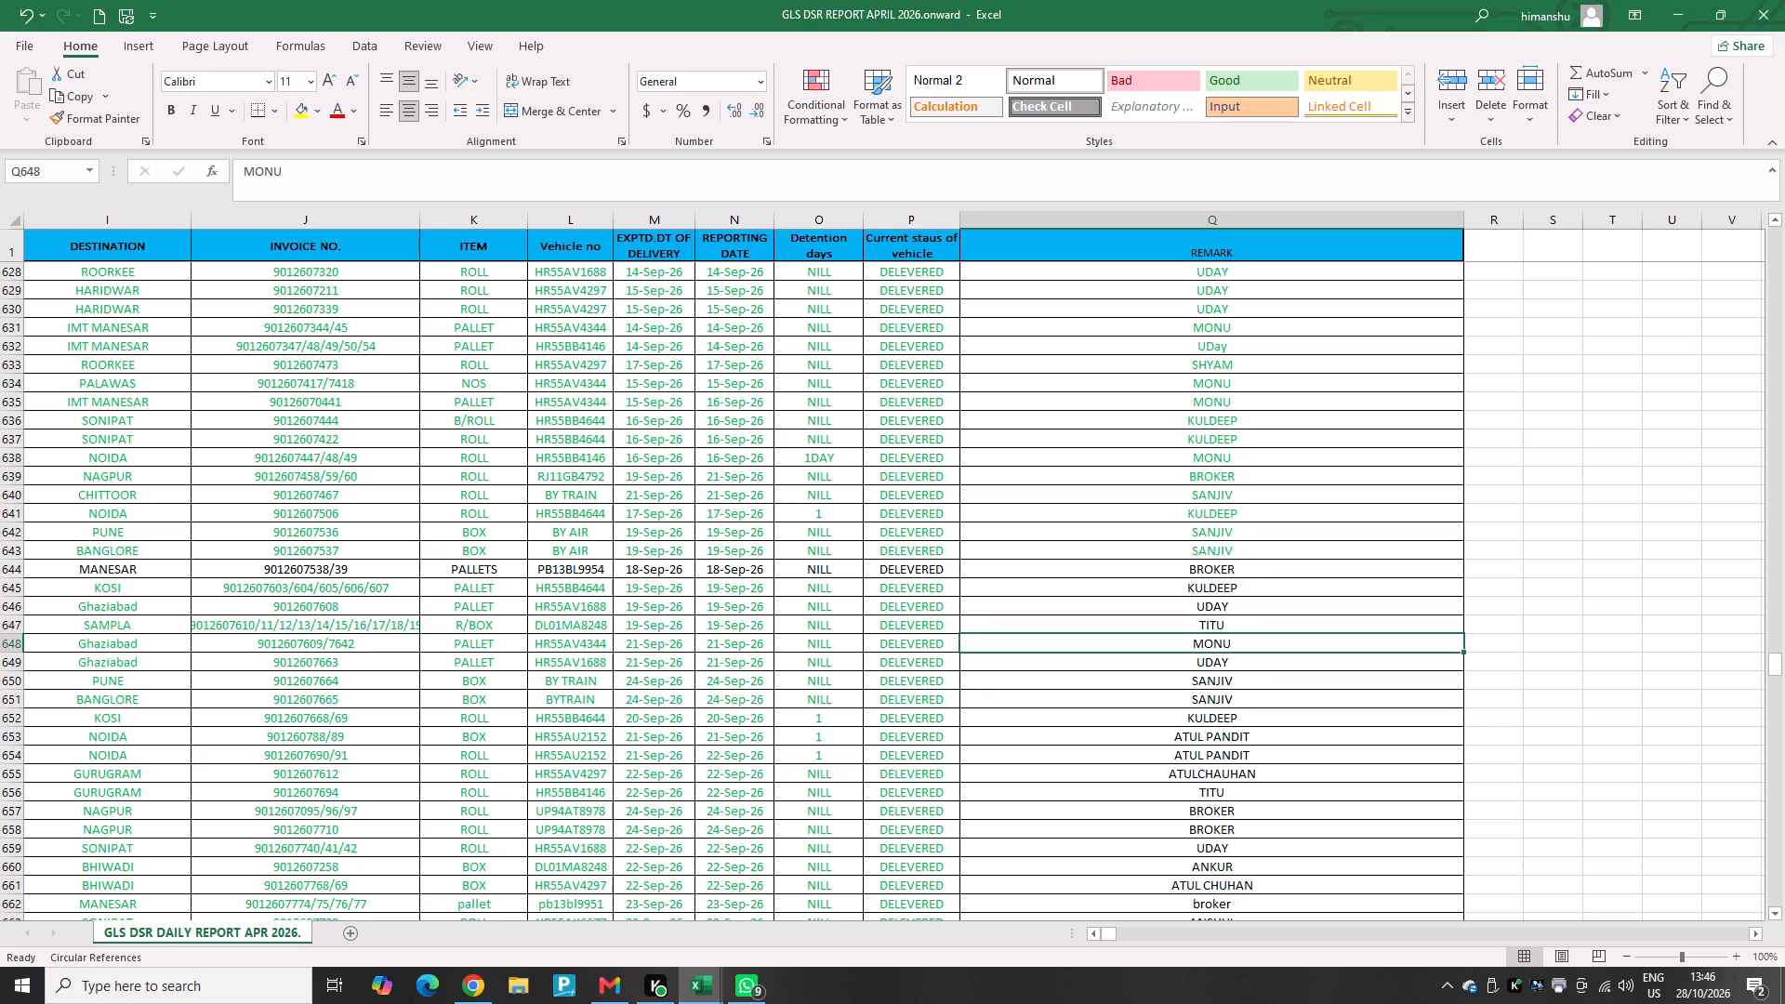
key(Down)
key(Down)
key(Down)
key(Down)
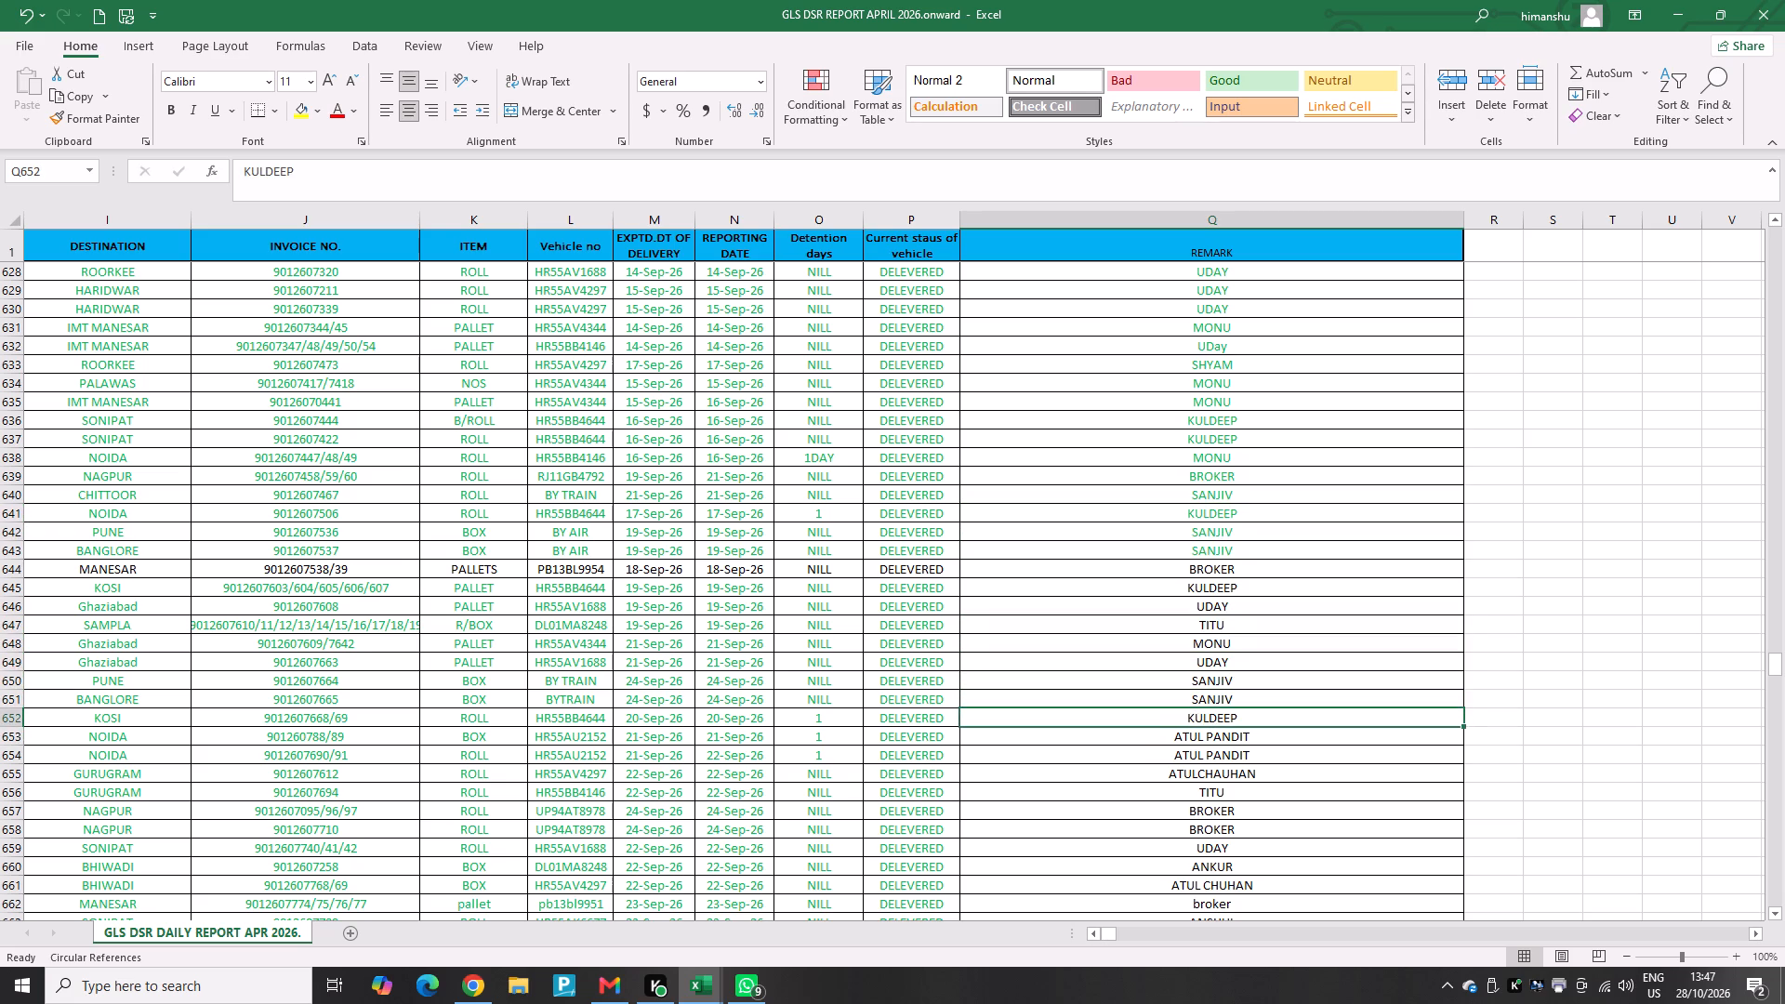
key(Down)
key(Down)
key(Down)
key(Down)
key(Down)
key(Down)
key(Down)
key(Down)
key(Down)
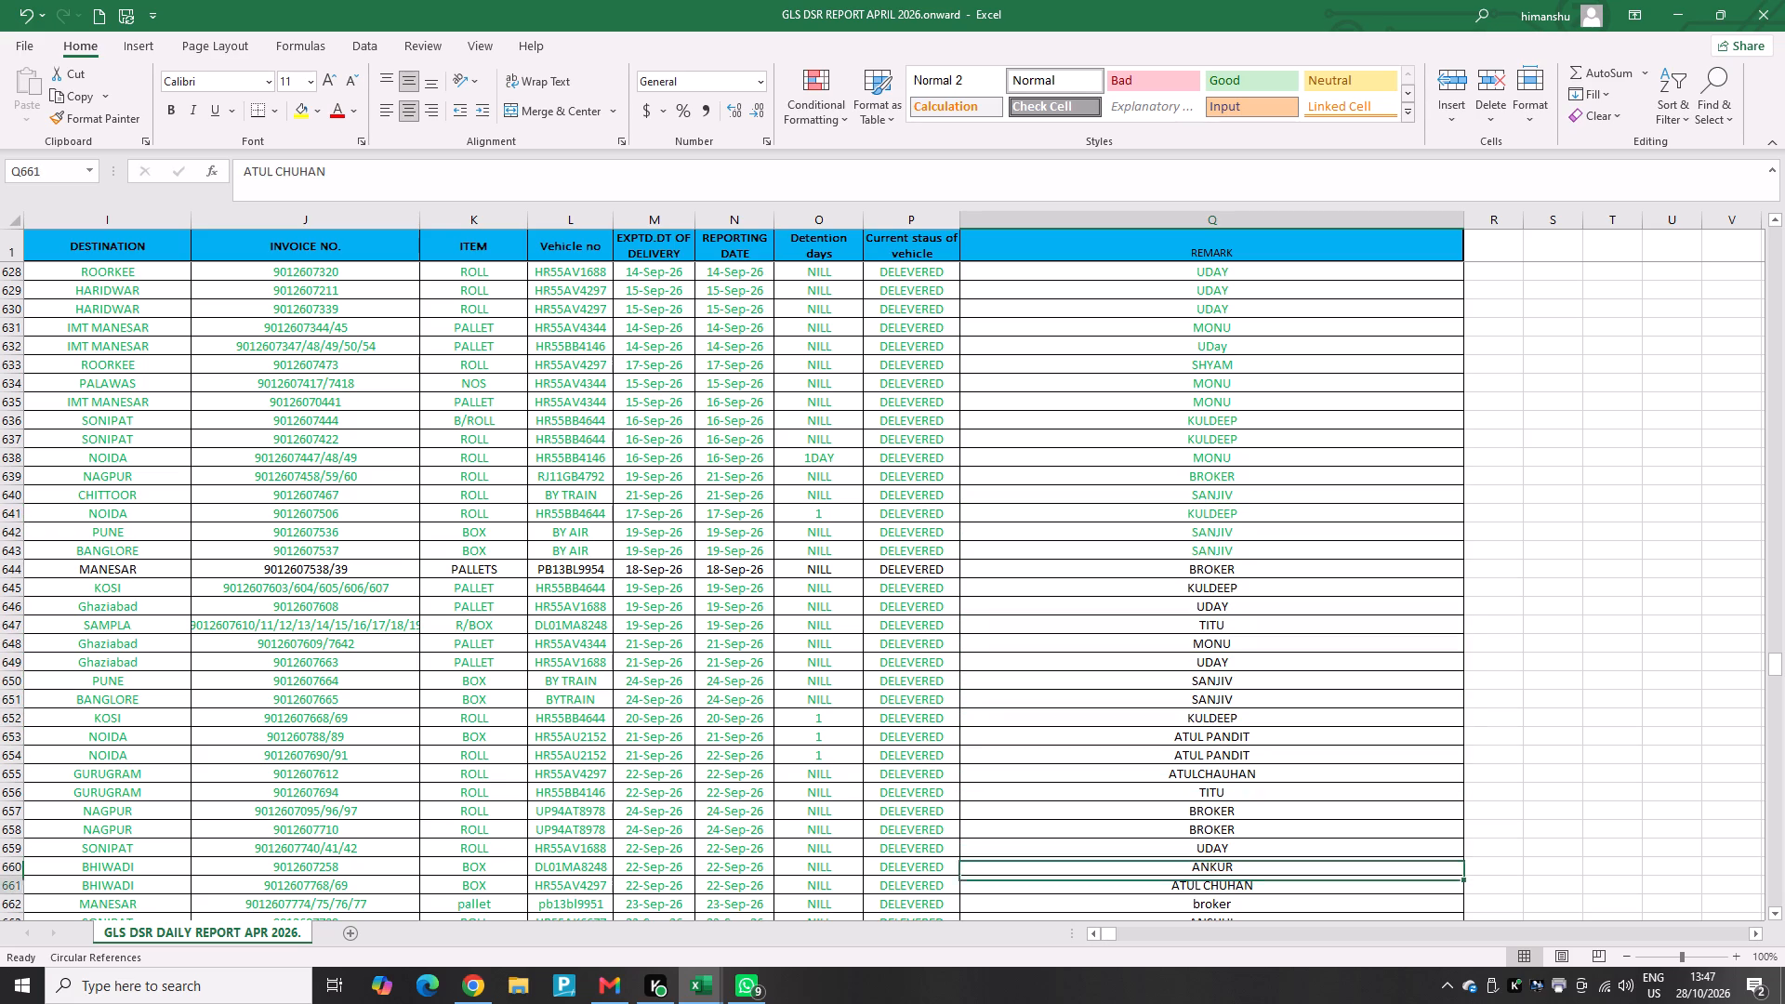
Examine the CN. 10997 consignment to MANESAR across its row, from the CN. No. to the Remark.
key(Left)
key(Down)
key(Left)
key(Left)
key(Left)
key(Left)
key(Left)
key(Left)
key(Left)
key(Left)
key(Left)
key(Left)
key(Left)
key(Left)
key(Left)
key(Left)
key(Left)
key(Left)
key(Left)
key(Left)
key(Left)
key(Left)
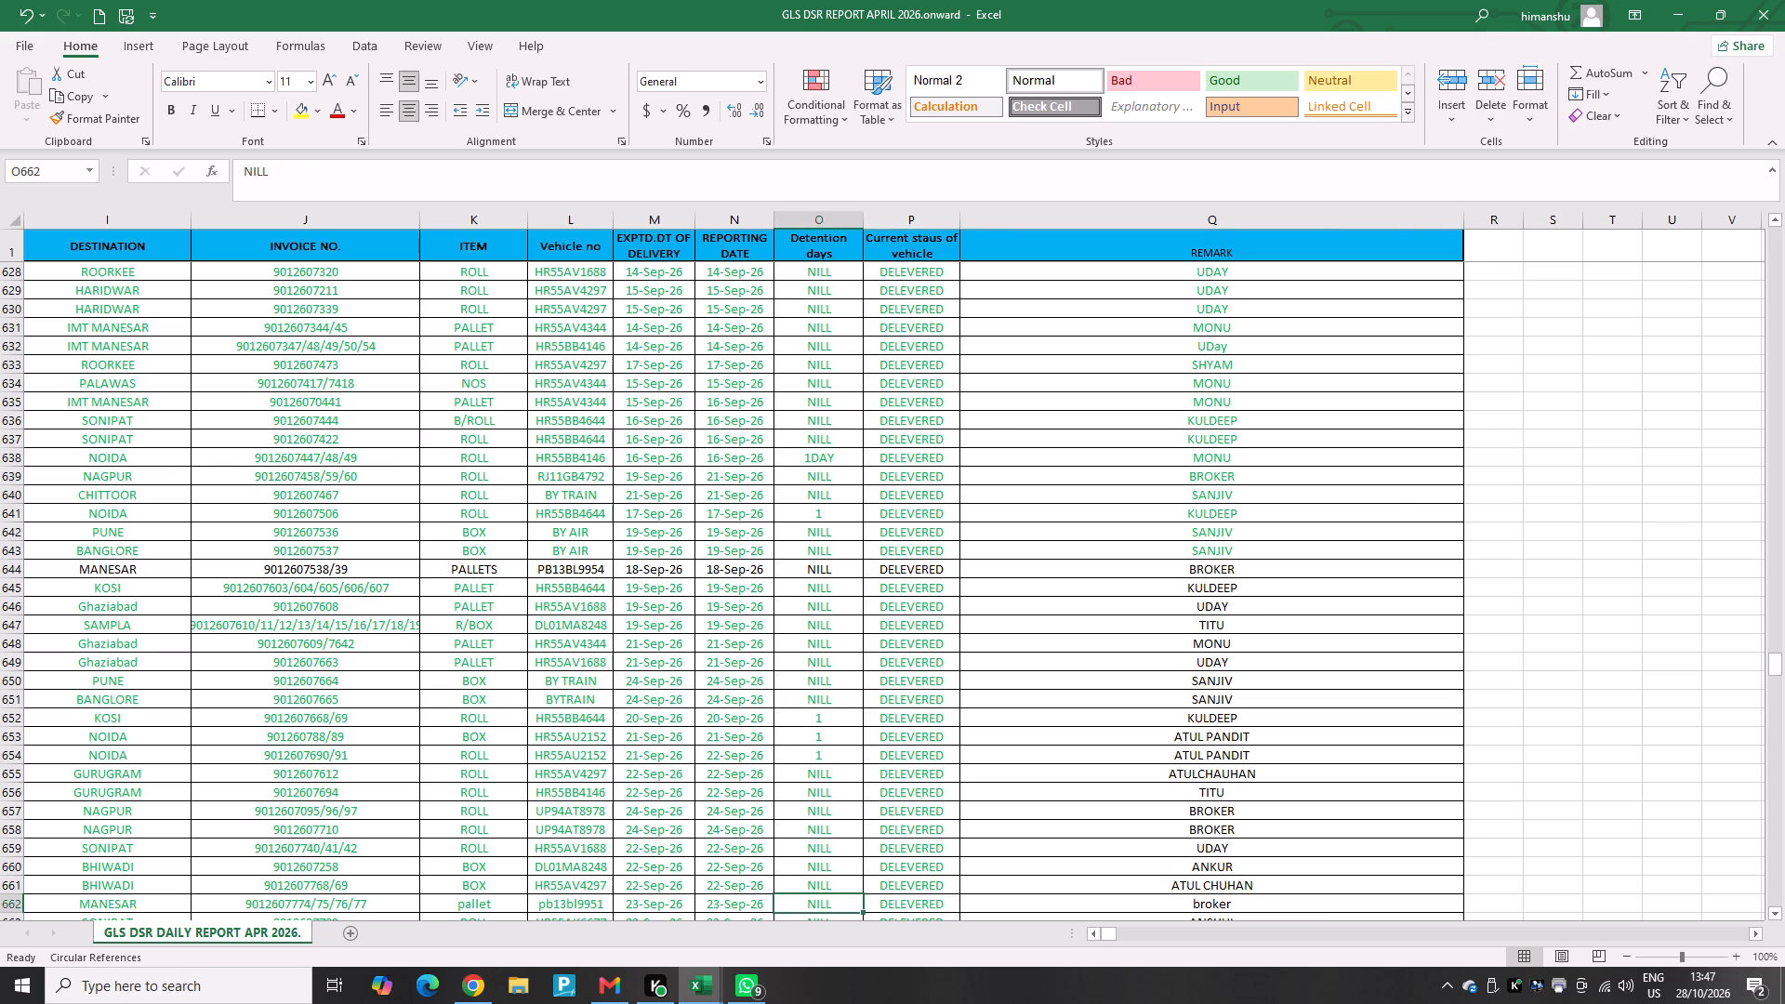
key(Right)
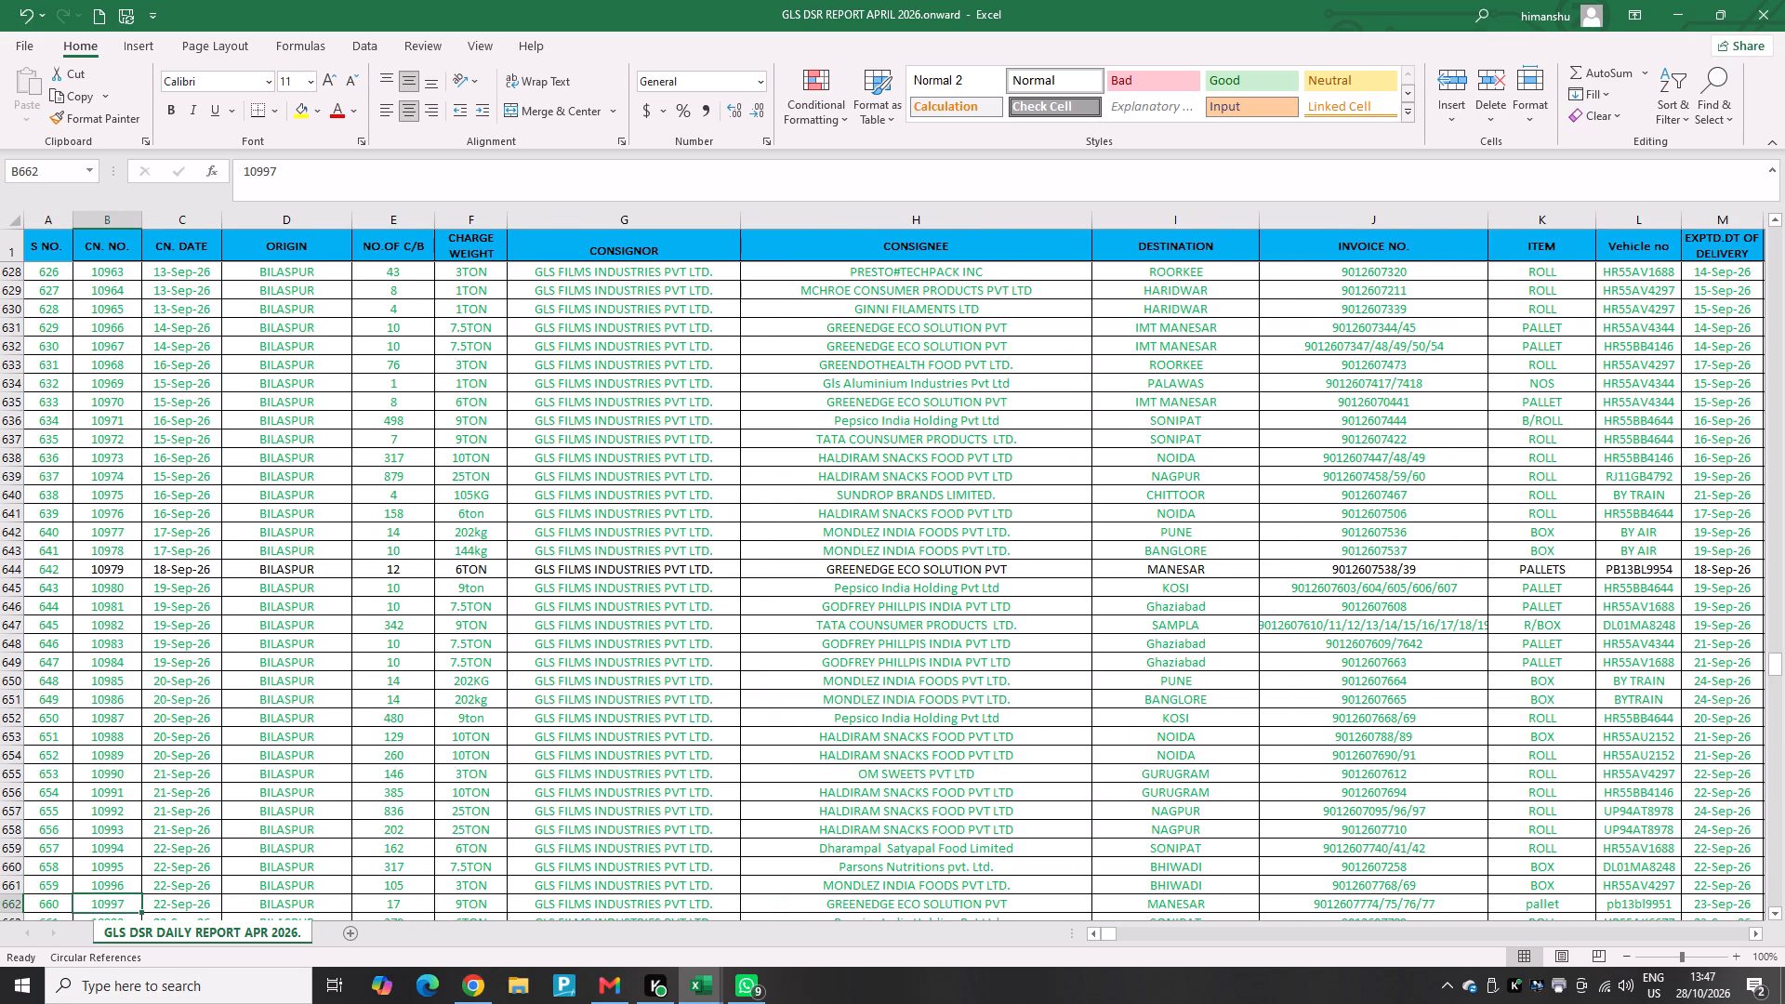
key(Right)
key(Right)
key(Right)
key(Right)
key(Right)
key(Right)
key(Right)
key(Right)
key(Right)
key(Right)
key(Right)
key(Right)
key(Right)
key(Right)
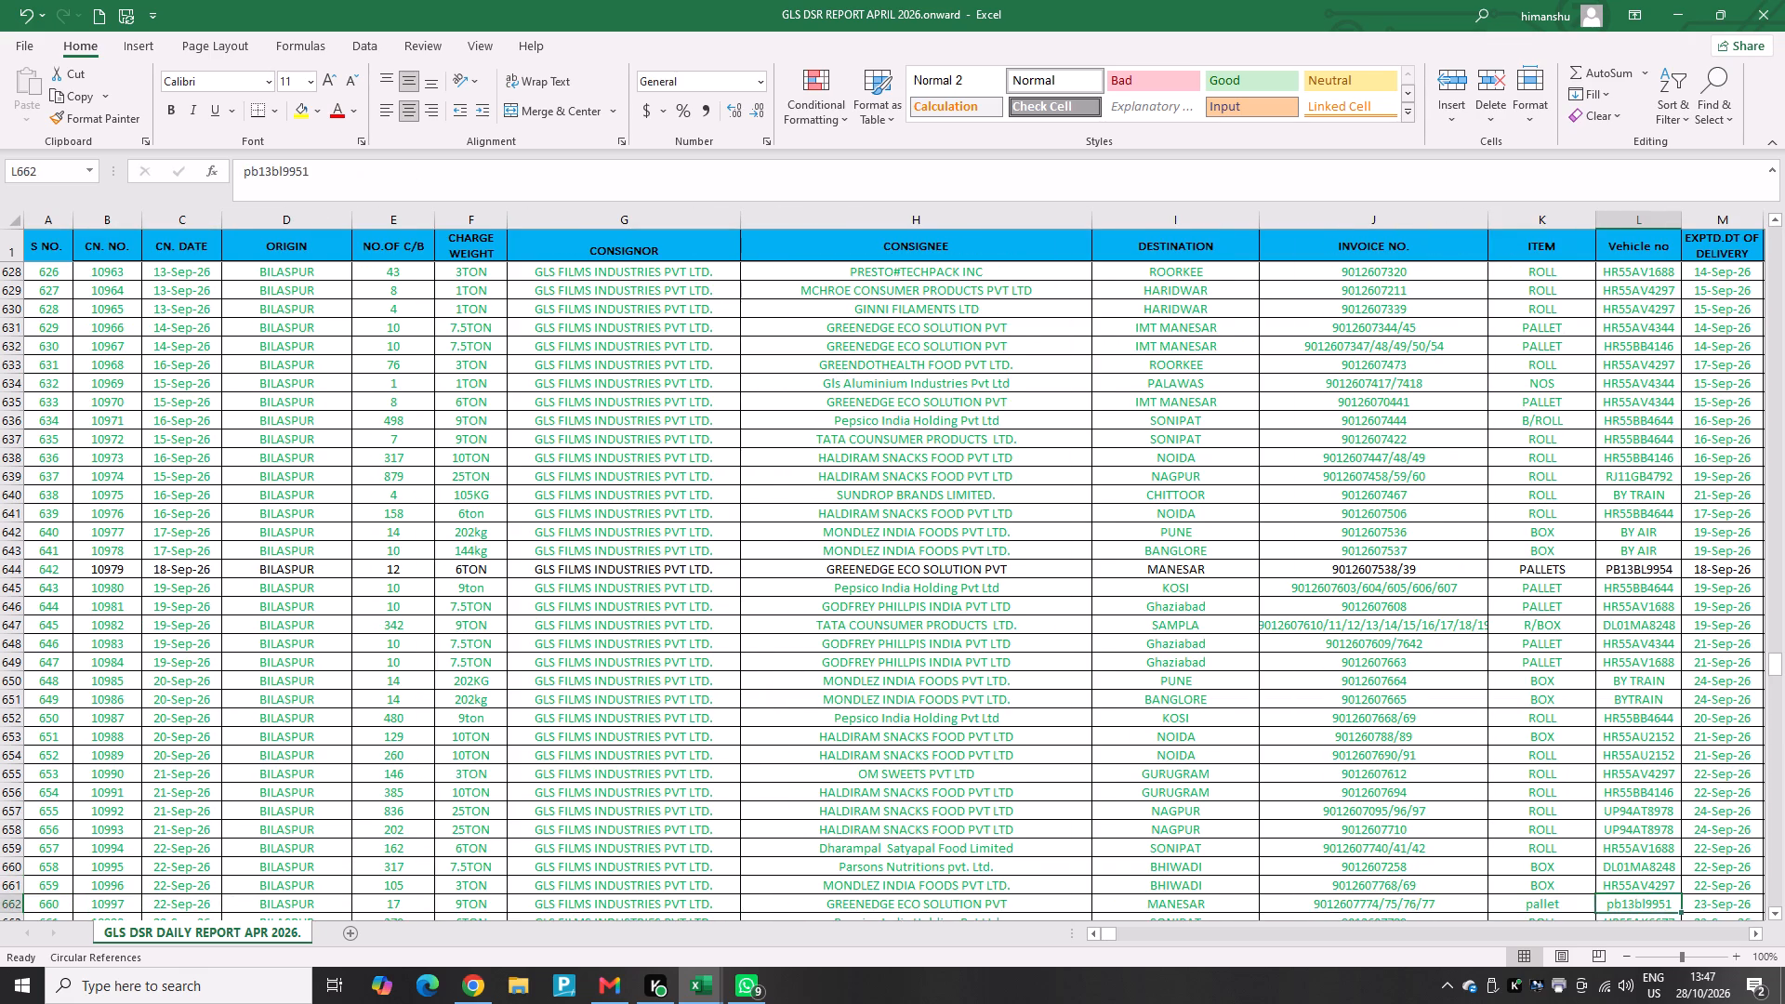
key(Right)
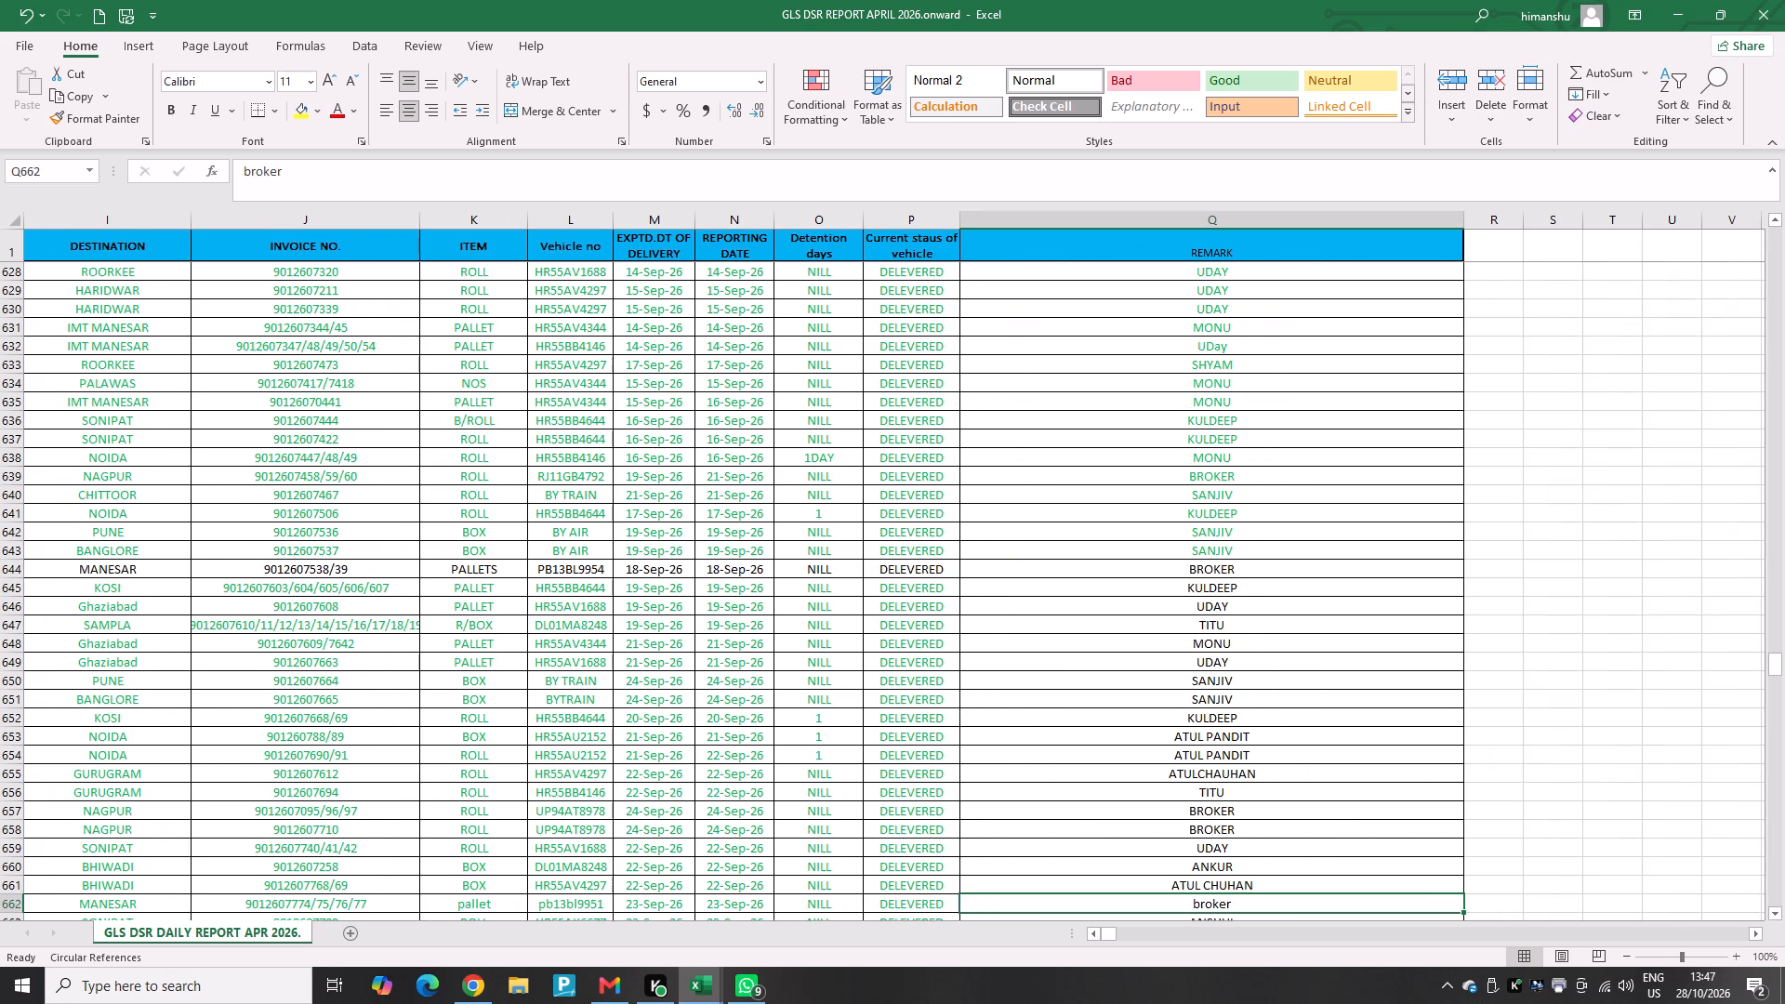
Examine the Remark entries against vehicle numbers and delivery dates for the late-September consignments, from row 662 down to row 697.
key(Down)
key(Down)
key(Down)
key(Down)
key(Down)
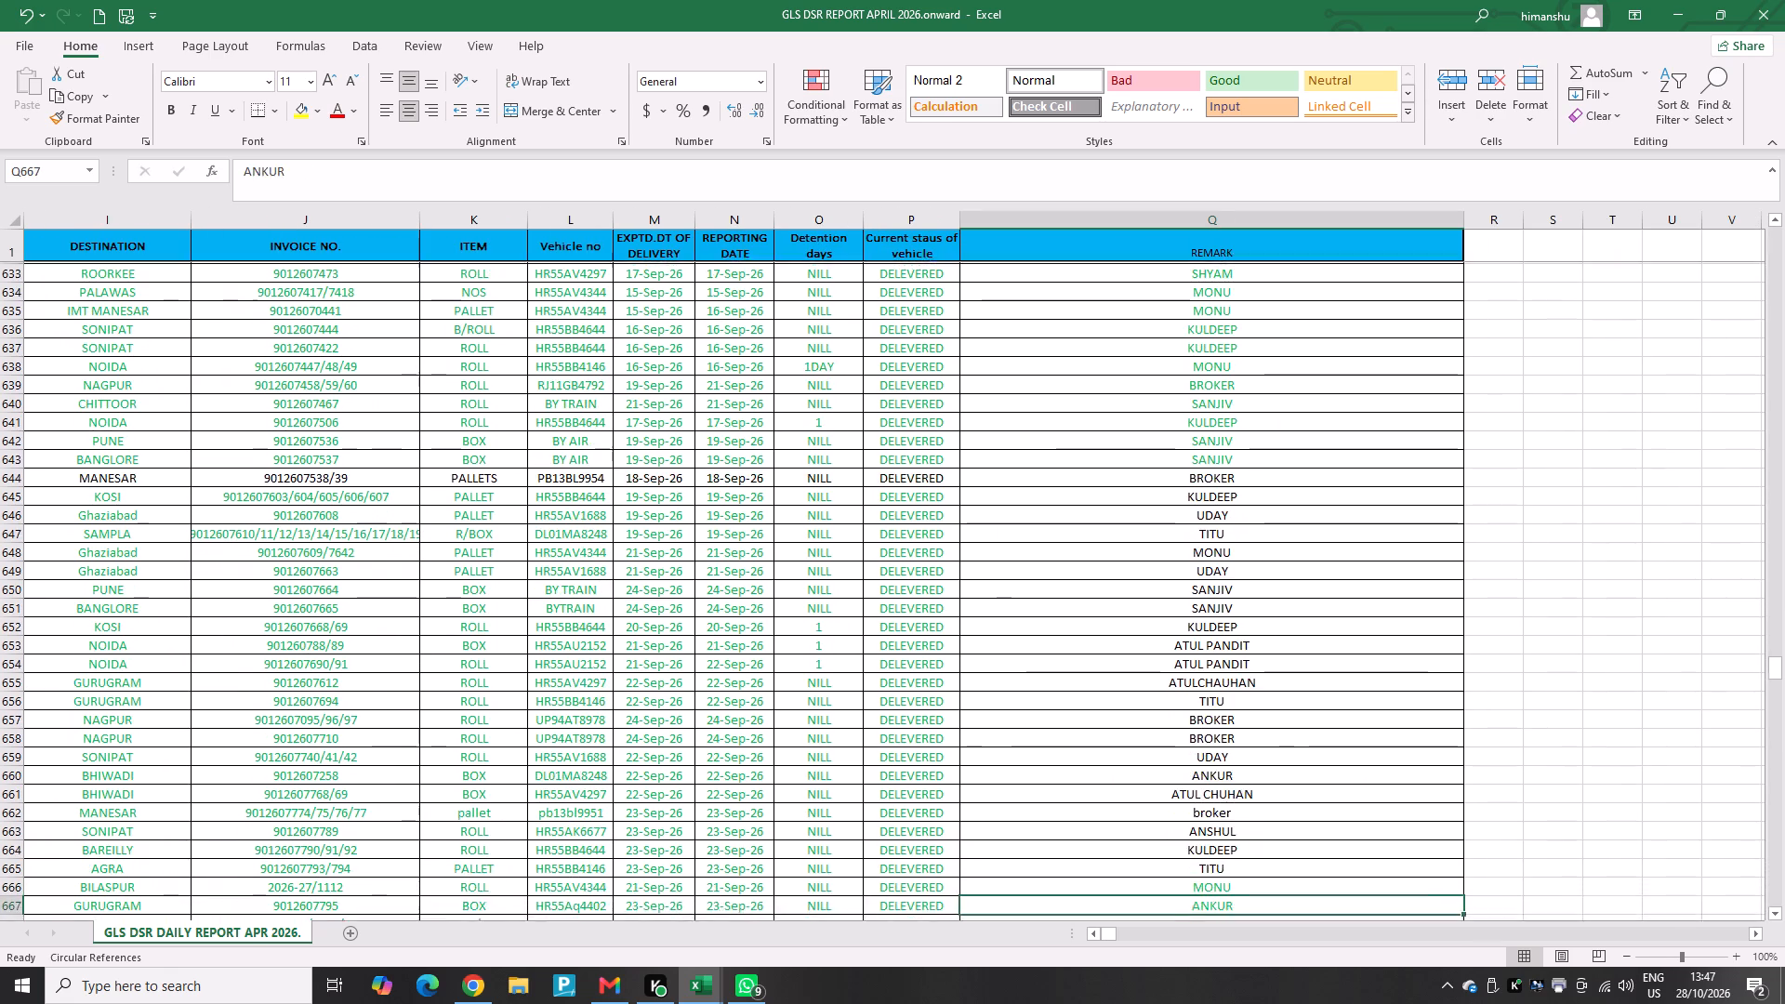
key(Down)
key(Down)
key(Down)
key(Down)
key(Down)
key(Down)
key(Down)
key(Down)
key(Down)
key(Down)
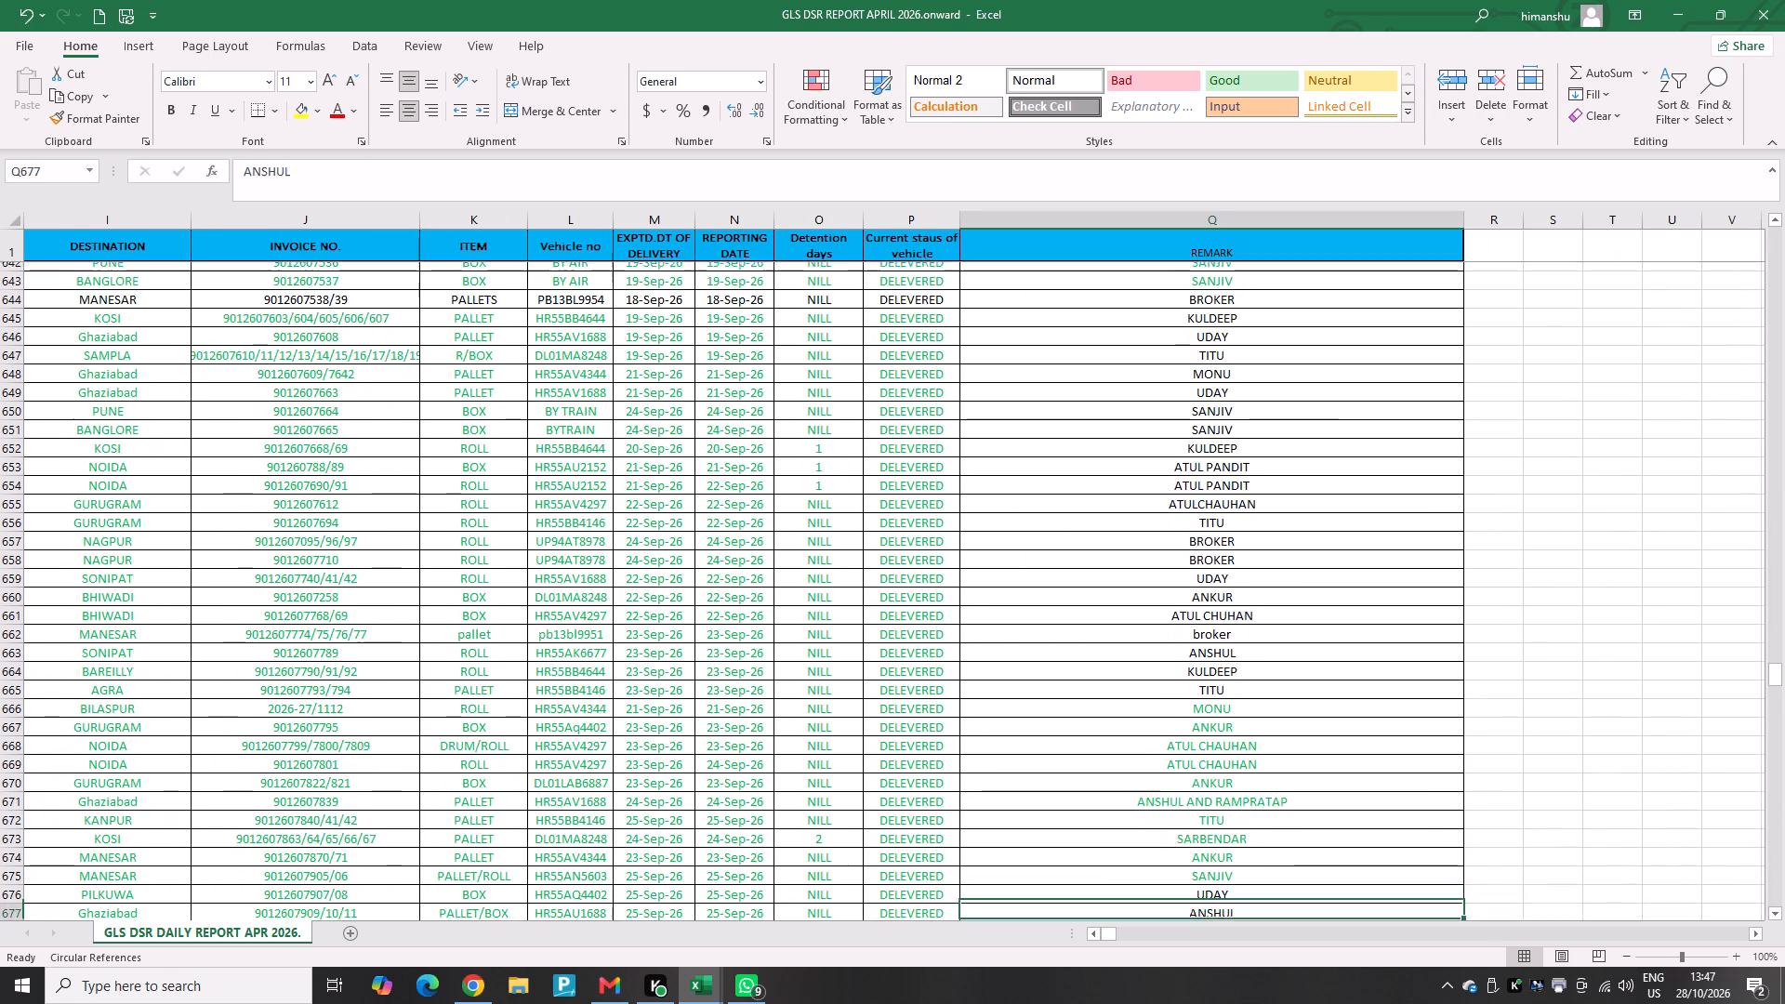
key(Down)
key(Down)
key(Down)
key(Down)
key(Down)
key(Down)
key(Down)
key(Down)
key(Down)
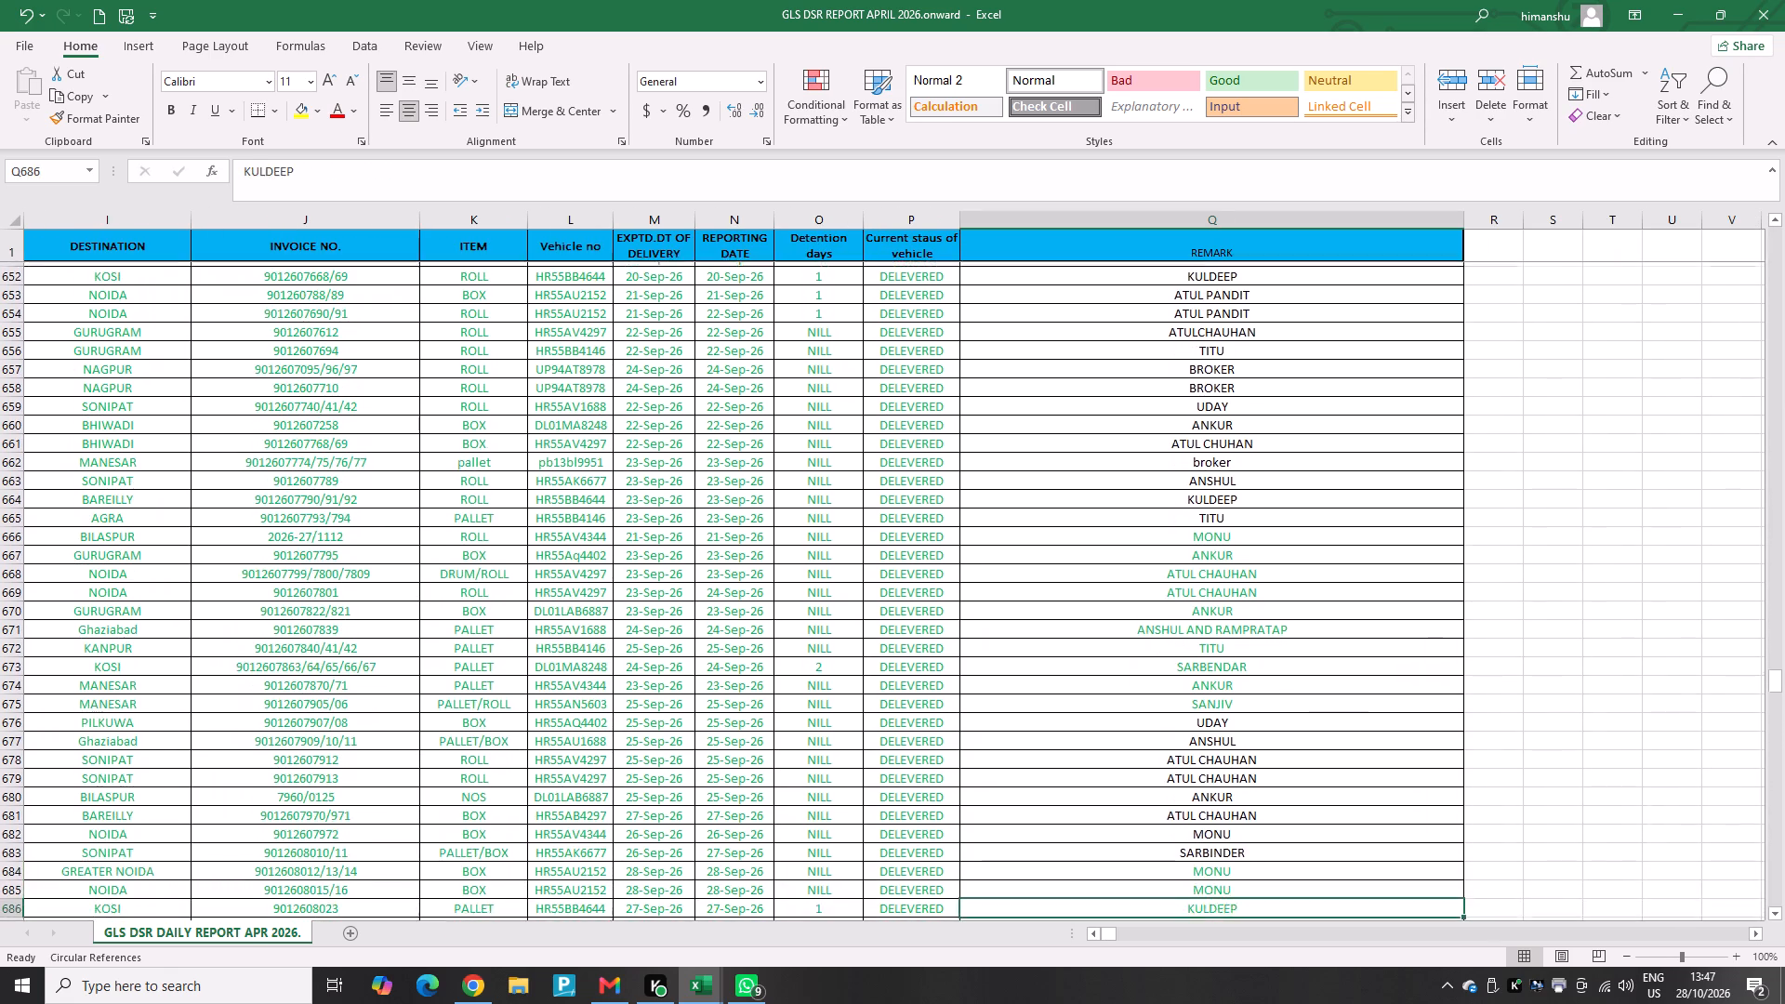
key(Down)
key(Down)
key(Down)
key(Down)
key(Down)
key(Down)
key(Down)
key(Down)
key(Down)
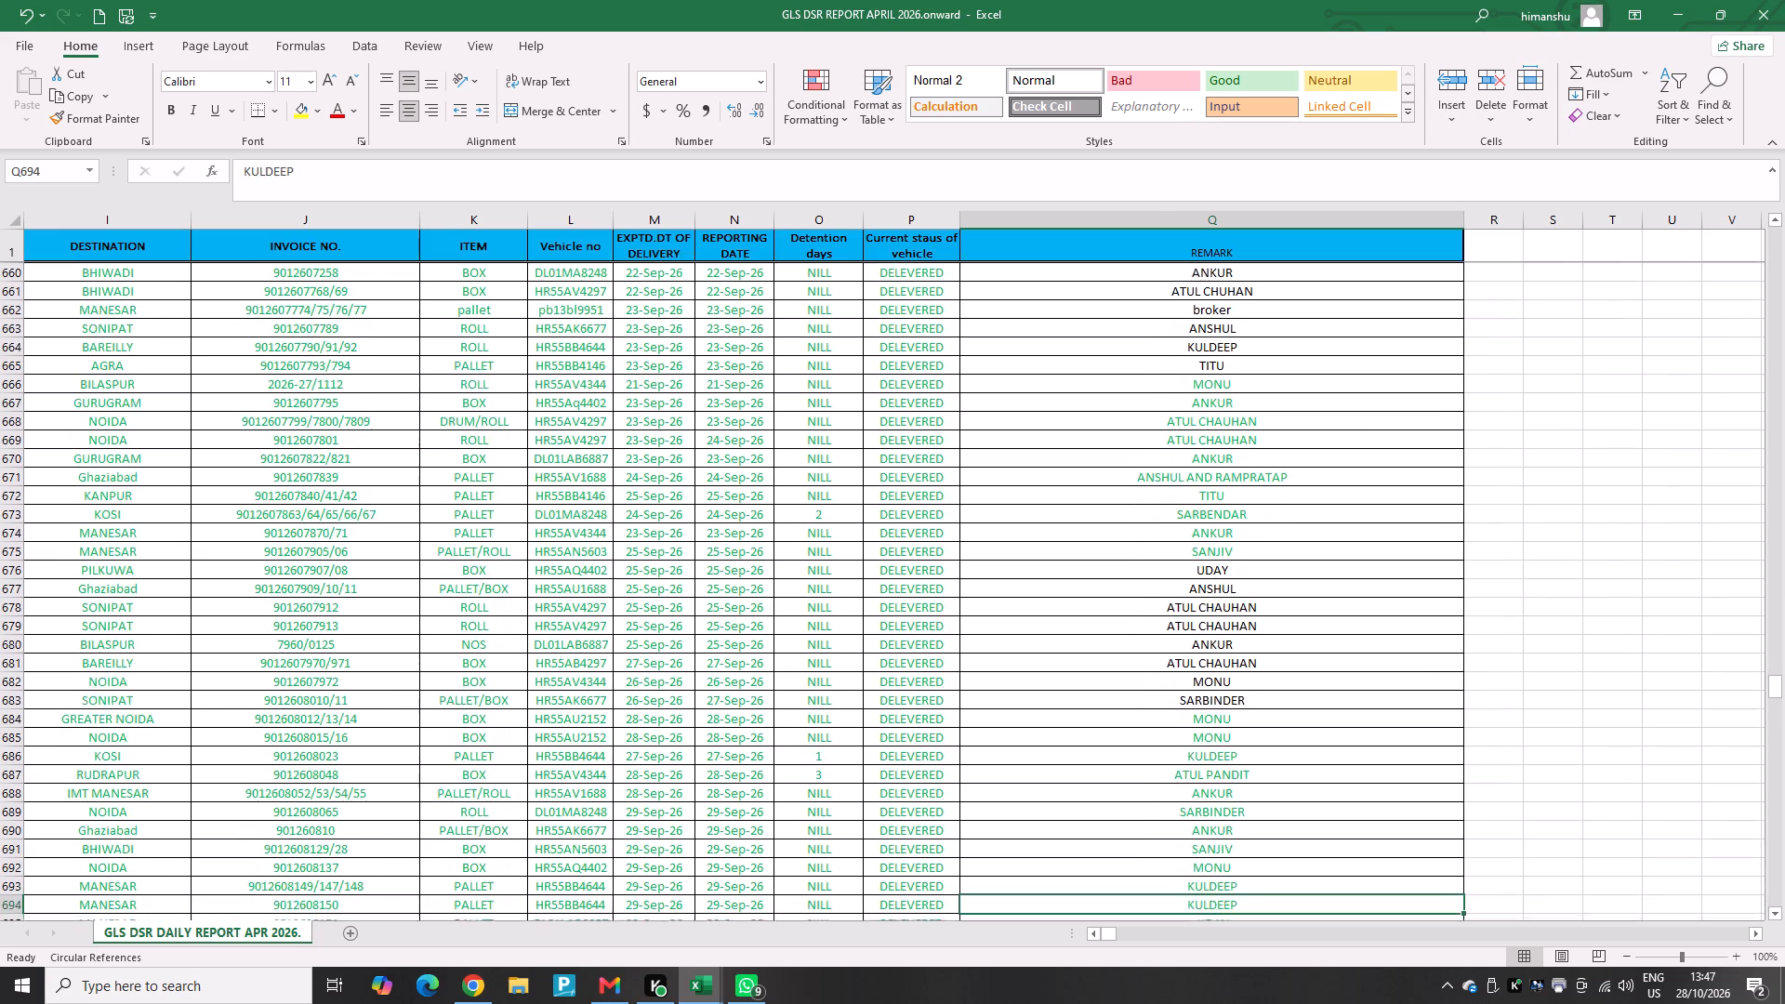
key(Down)
key(Down)
Examine the Remark entries for the early-October deliveries, from the PALHAWAS consignment in row 698 down to row 711.
key(Down)
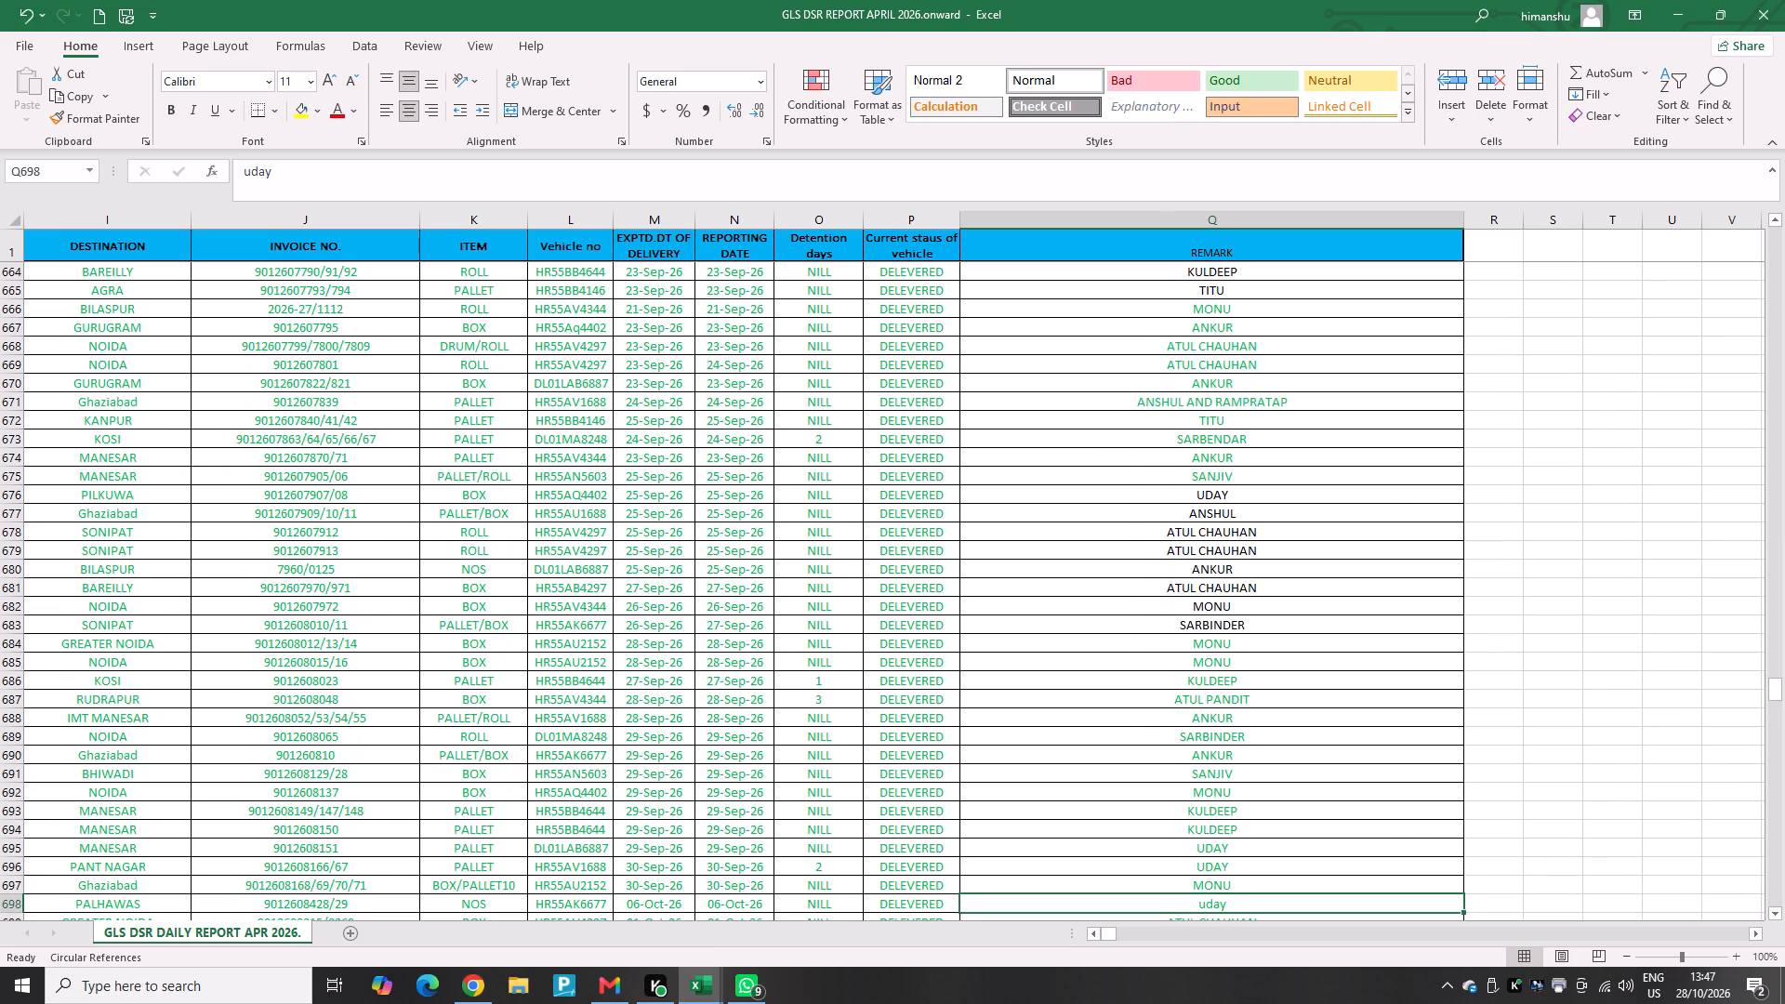
key(Down)
key(Down)
key(Down)
key(Down)
key(Down)
key(Down)
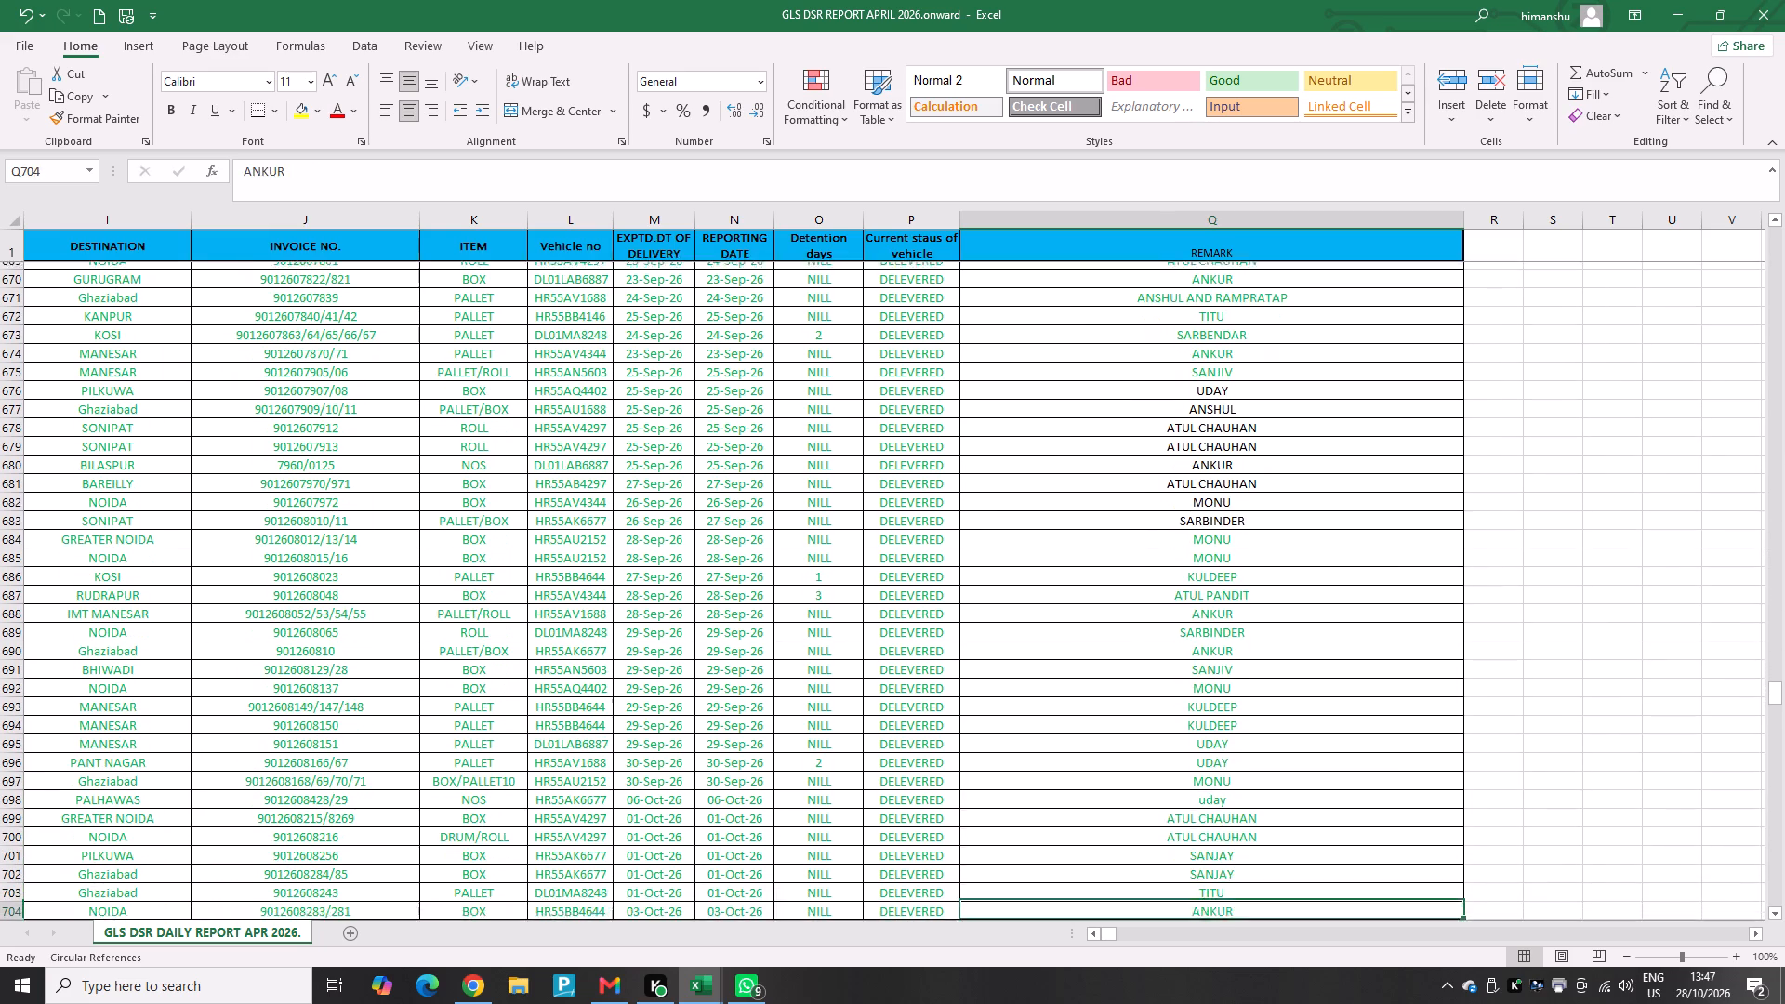
key(Down)
key(Down)
key(Down)
key(Down)
key(Down)
key(Down)
key(Down)
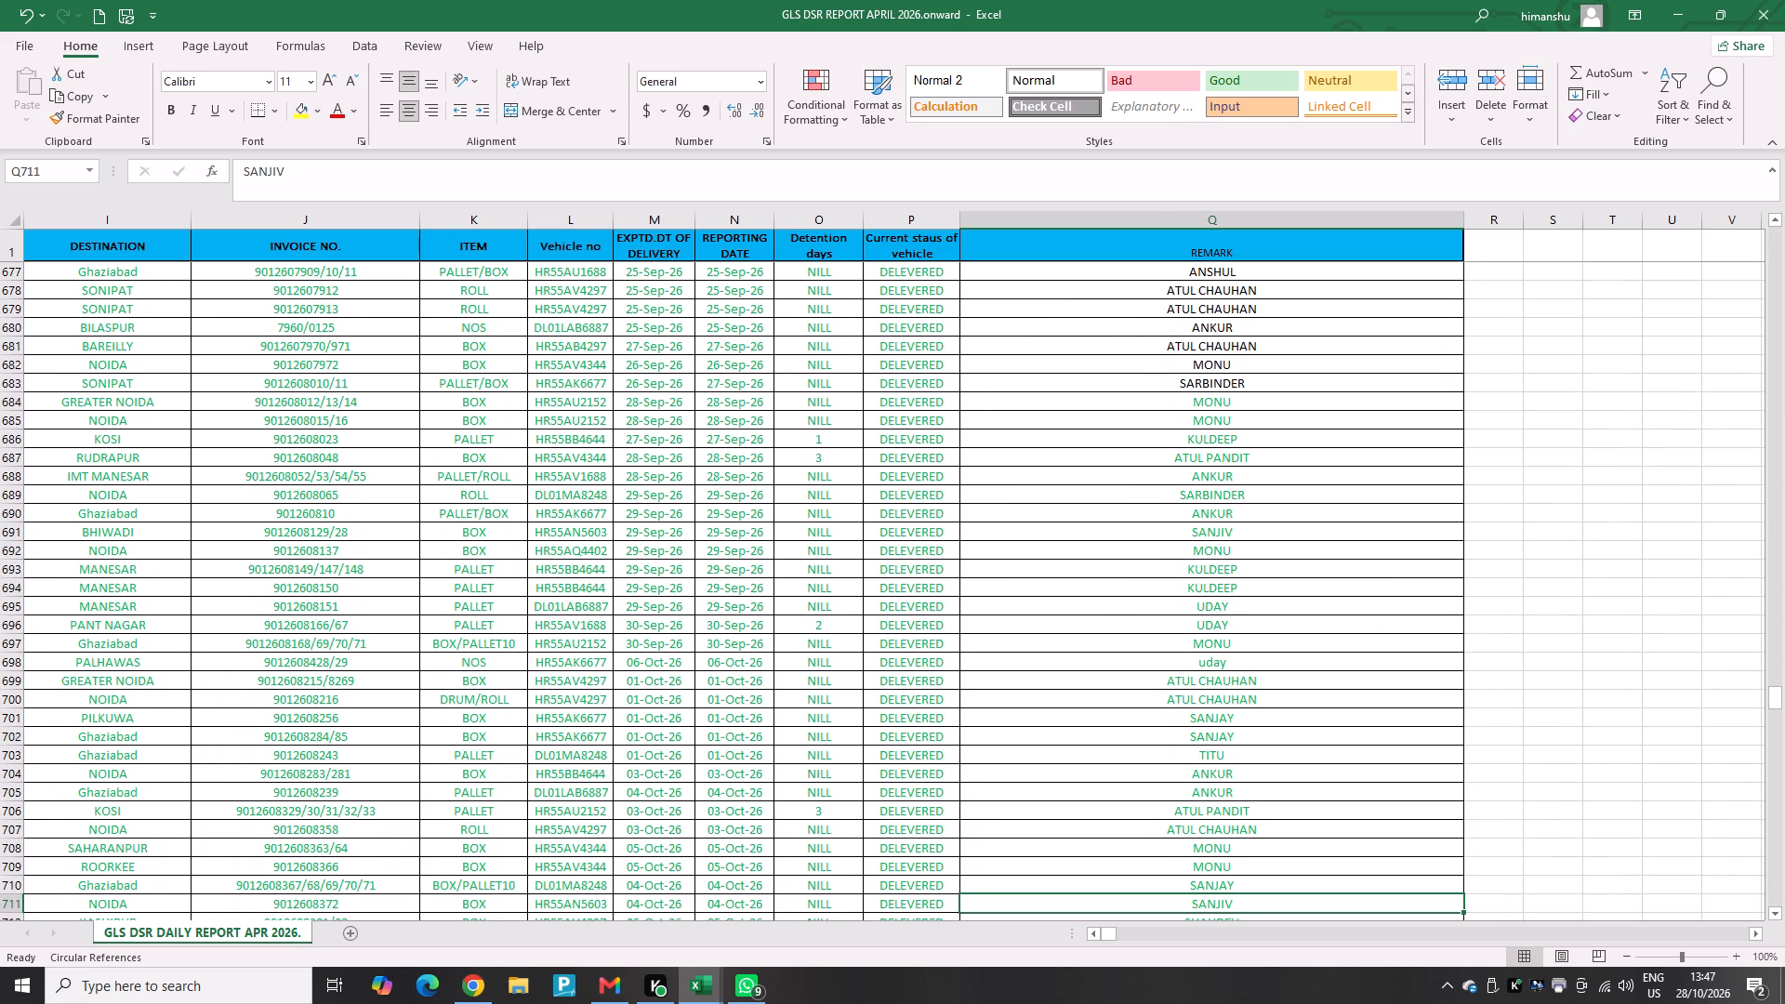
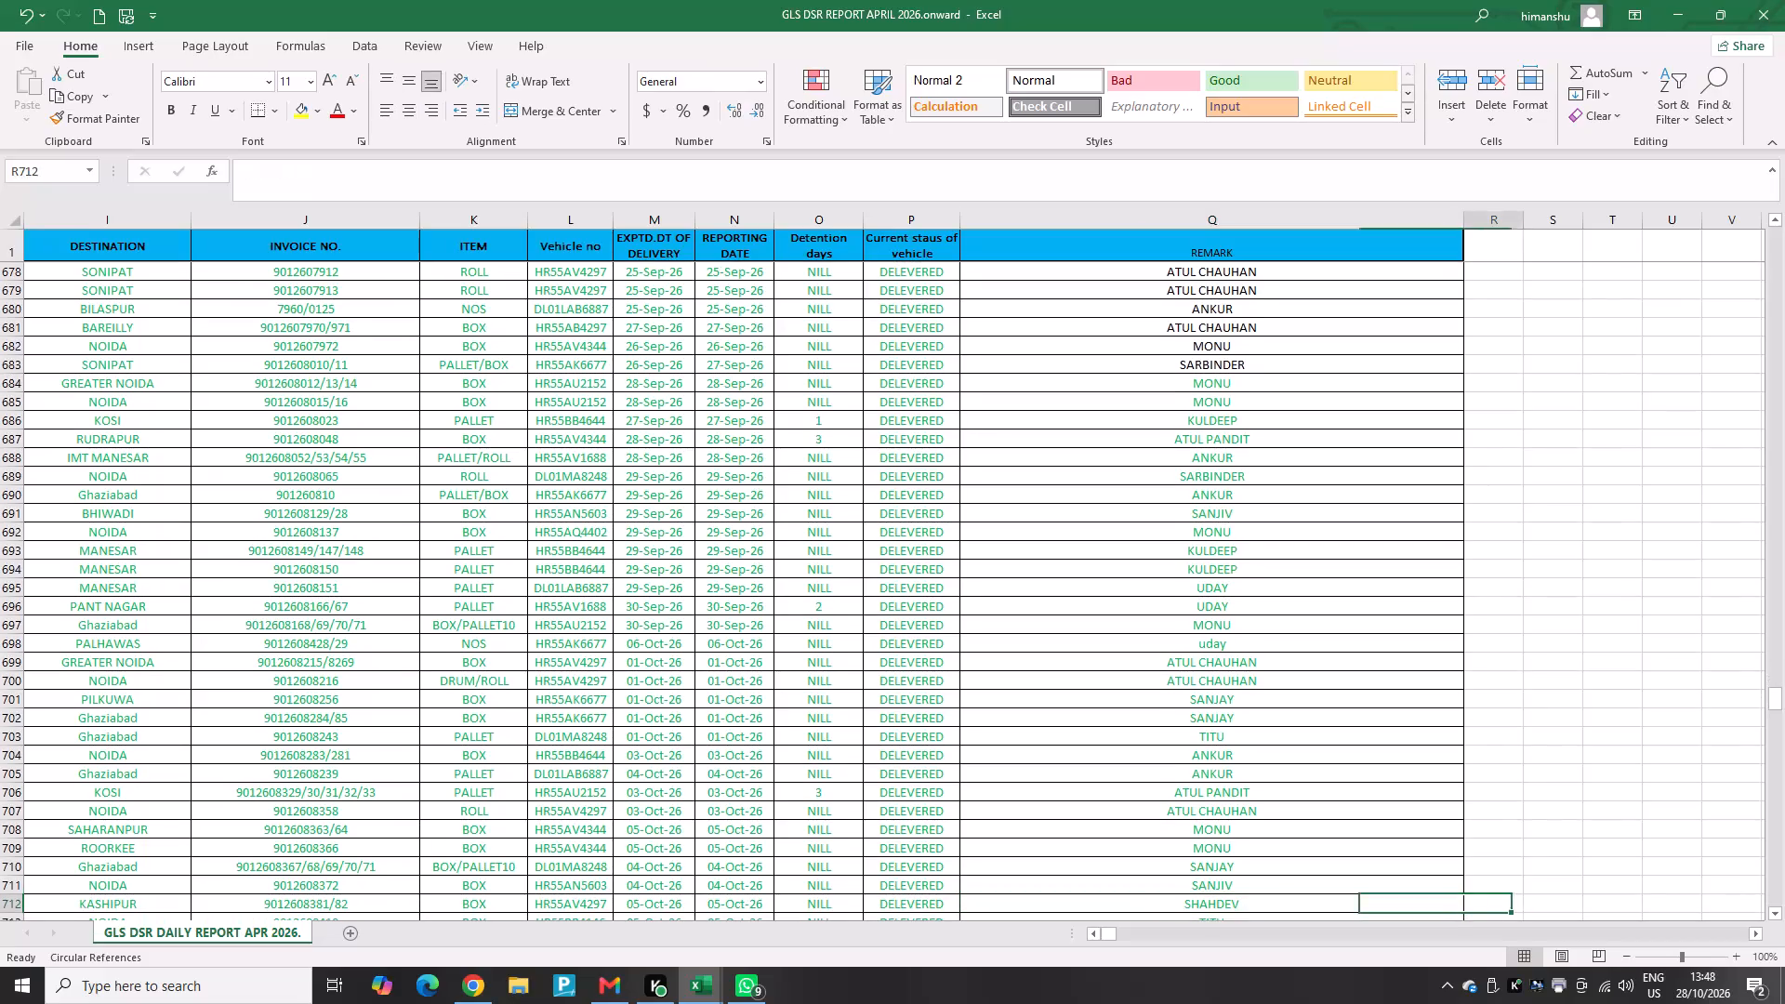
Examine the Remark entries for the 5- and 6-Oct-26 deliveries, from the NOIDA consignment in row 711 down to row 718.
key(Left)
key(Up)
key(Left)
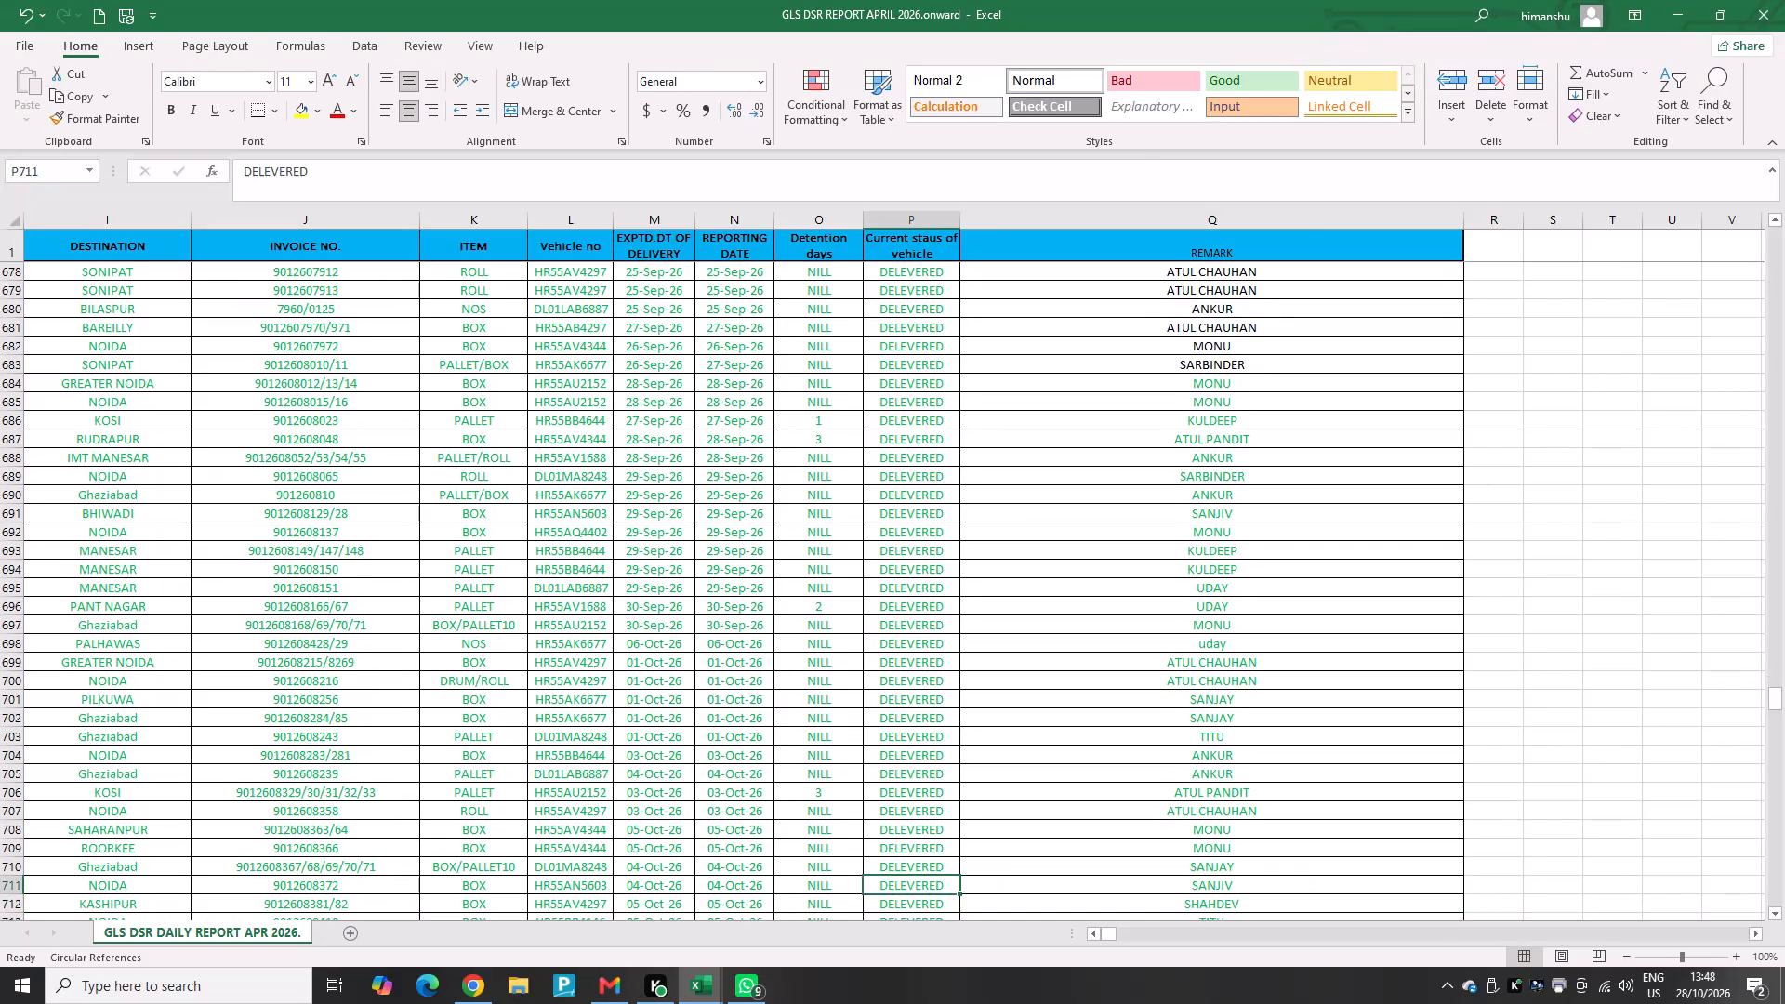
key(Down)
key(Right)
key(Down)
key(Down)
key(Down)
key(Down)
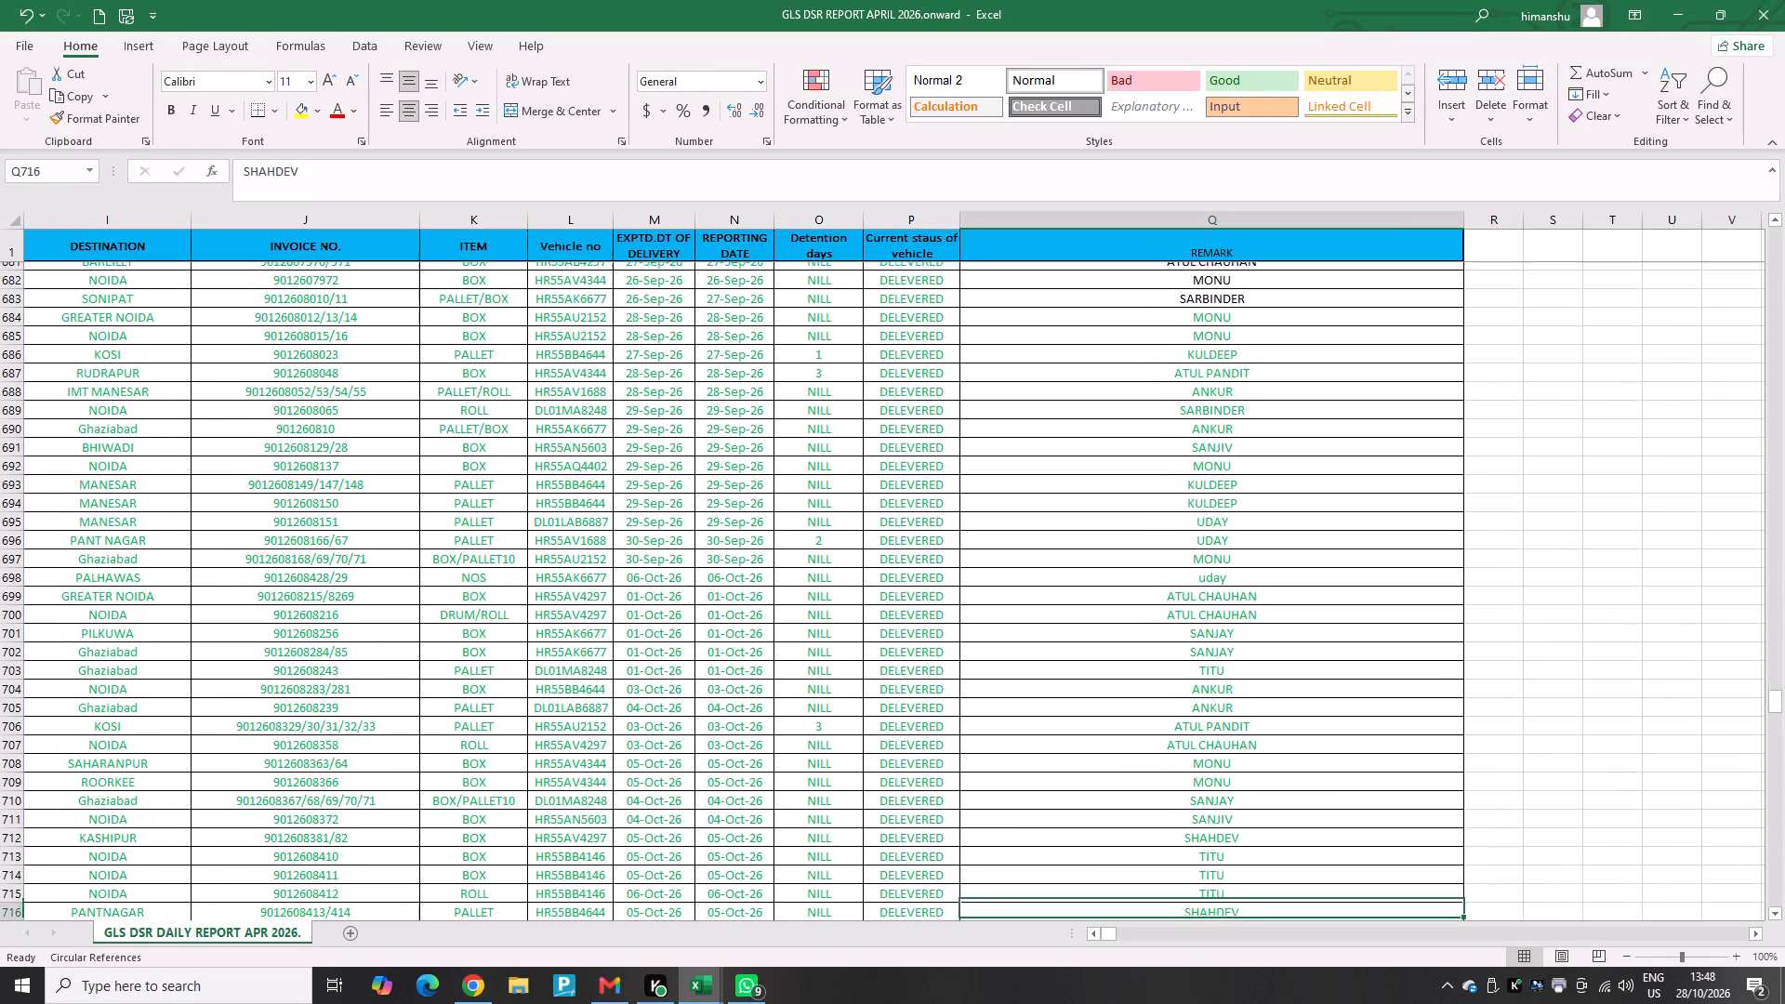
key(Down)
key(Left)
key(Down)
key(Right)
Review the Remark entries again from row 718 back up to the start of the October deliveries.
key(Up)
key(Up)
key(Up)
key(Up)
key(Up)
key(Up)
key(Up)
key(Up)
key(Up)
key(Up)
key(Up)
key(Up)
key(Up)
key(Up)
key(Up)
key(Up)
key(Up)
key(Up)
key(Up)
key(Up)
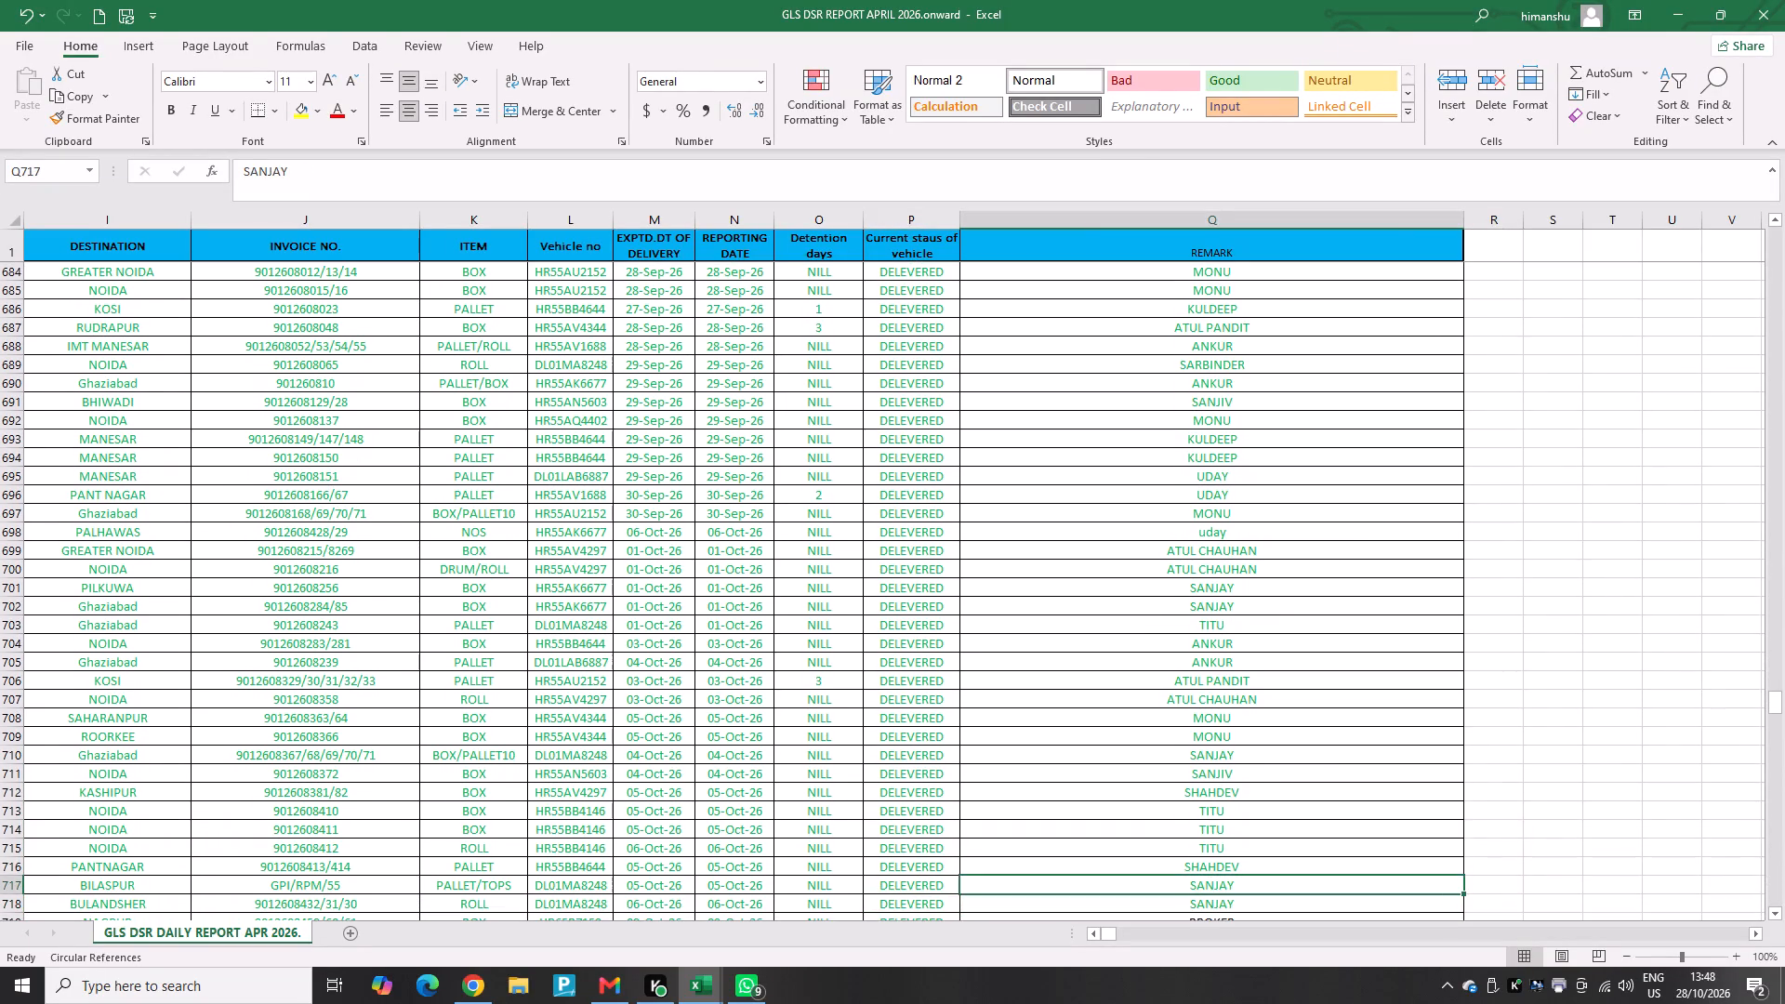
Compare the Remark entries with vehicle numbers and delivery dates from the first October deliveries down to the MATHURA consignment in row 727.
key(Down)
key(Down)
key(Down)
key(Down)
key(Down)
key(Down)
key(Down)
key(Down)
key(Down)
key(Down)
key(Down)
key(Down)
key(Down)
key(Down)
key(Down)
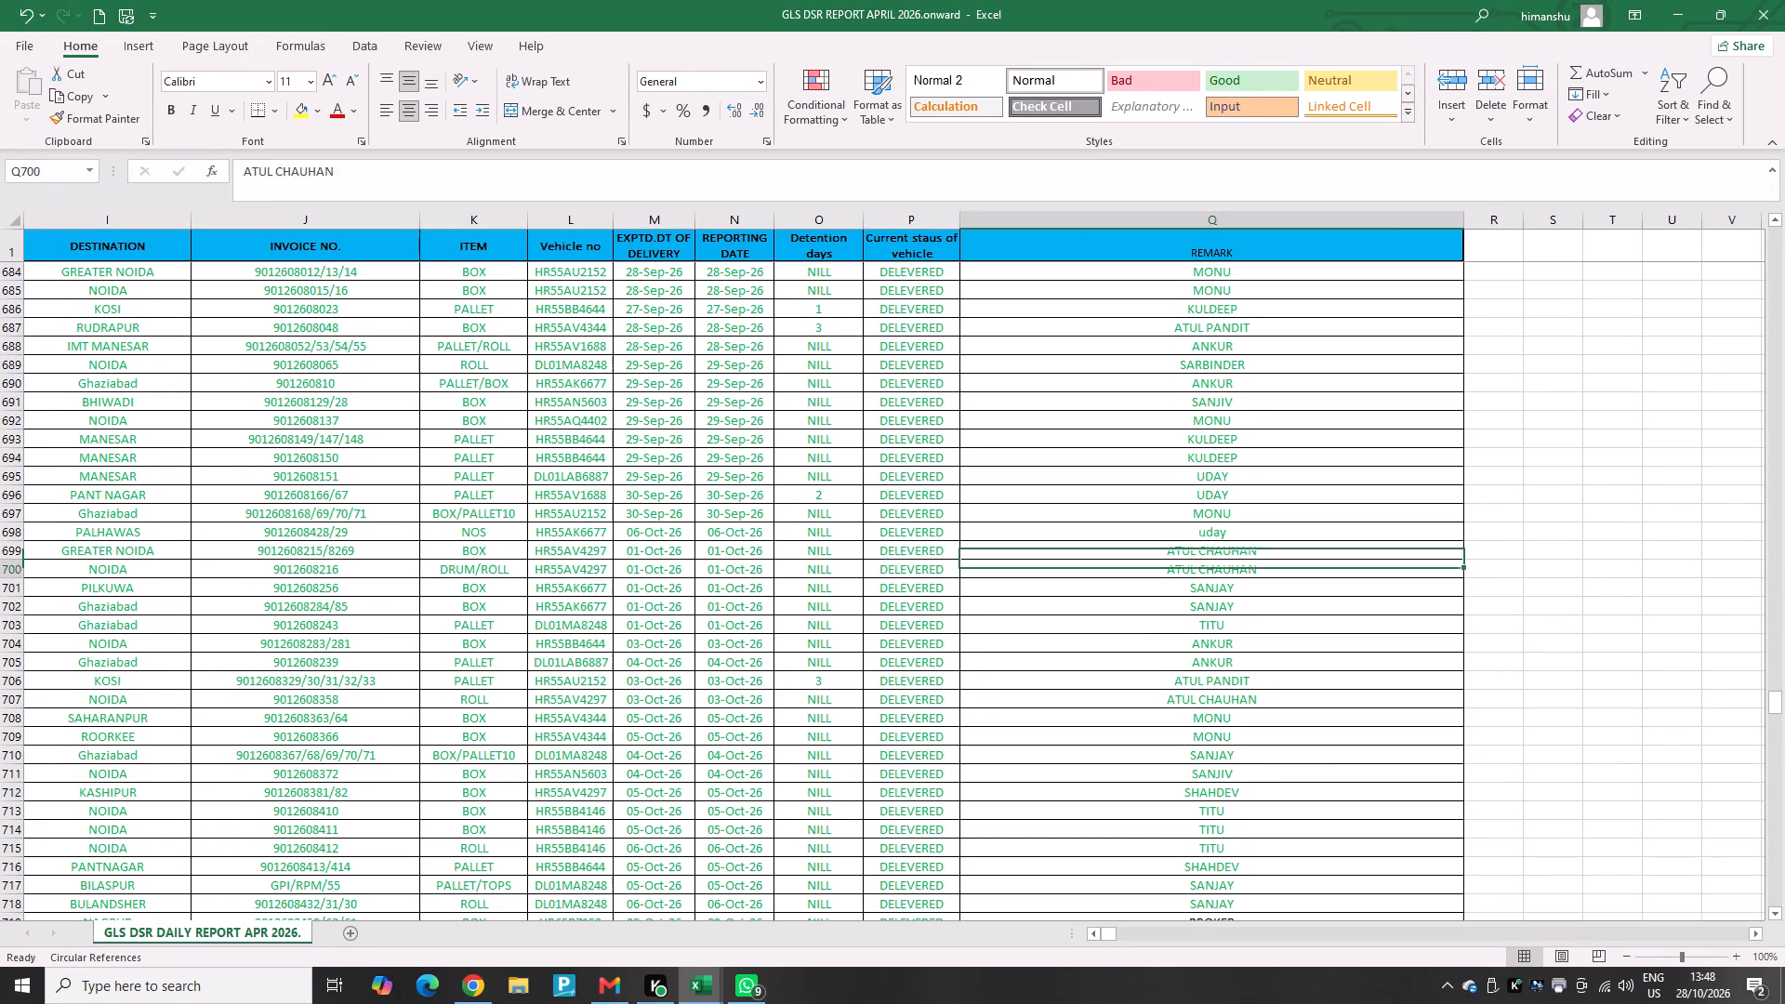
key(Down)
key(Down)
key(Down)
key(Down)
key(Down)
key(Down)
key(Down)
key(Down)
key(Down)
key(Down)
key(Down)
key(Down)
key(Down)
key(Down)
key(Down)
key(Down)
key(Down)
key(Down)
key(Down)
key(Down)
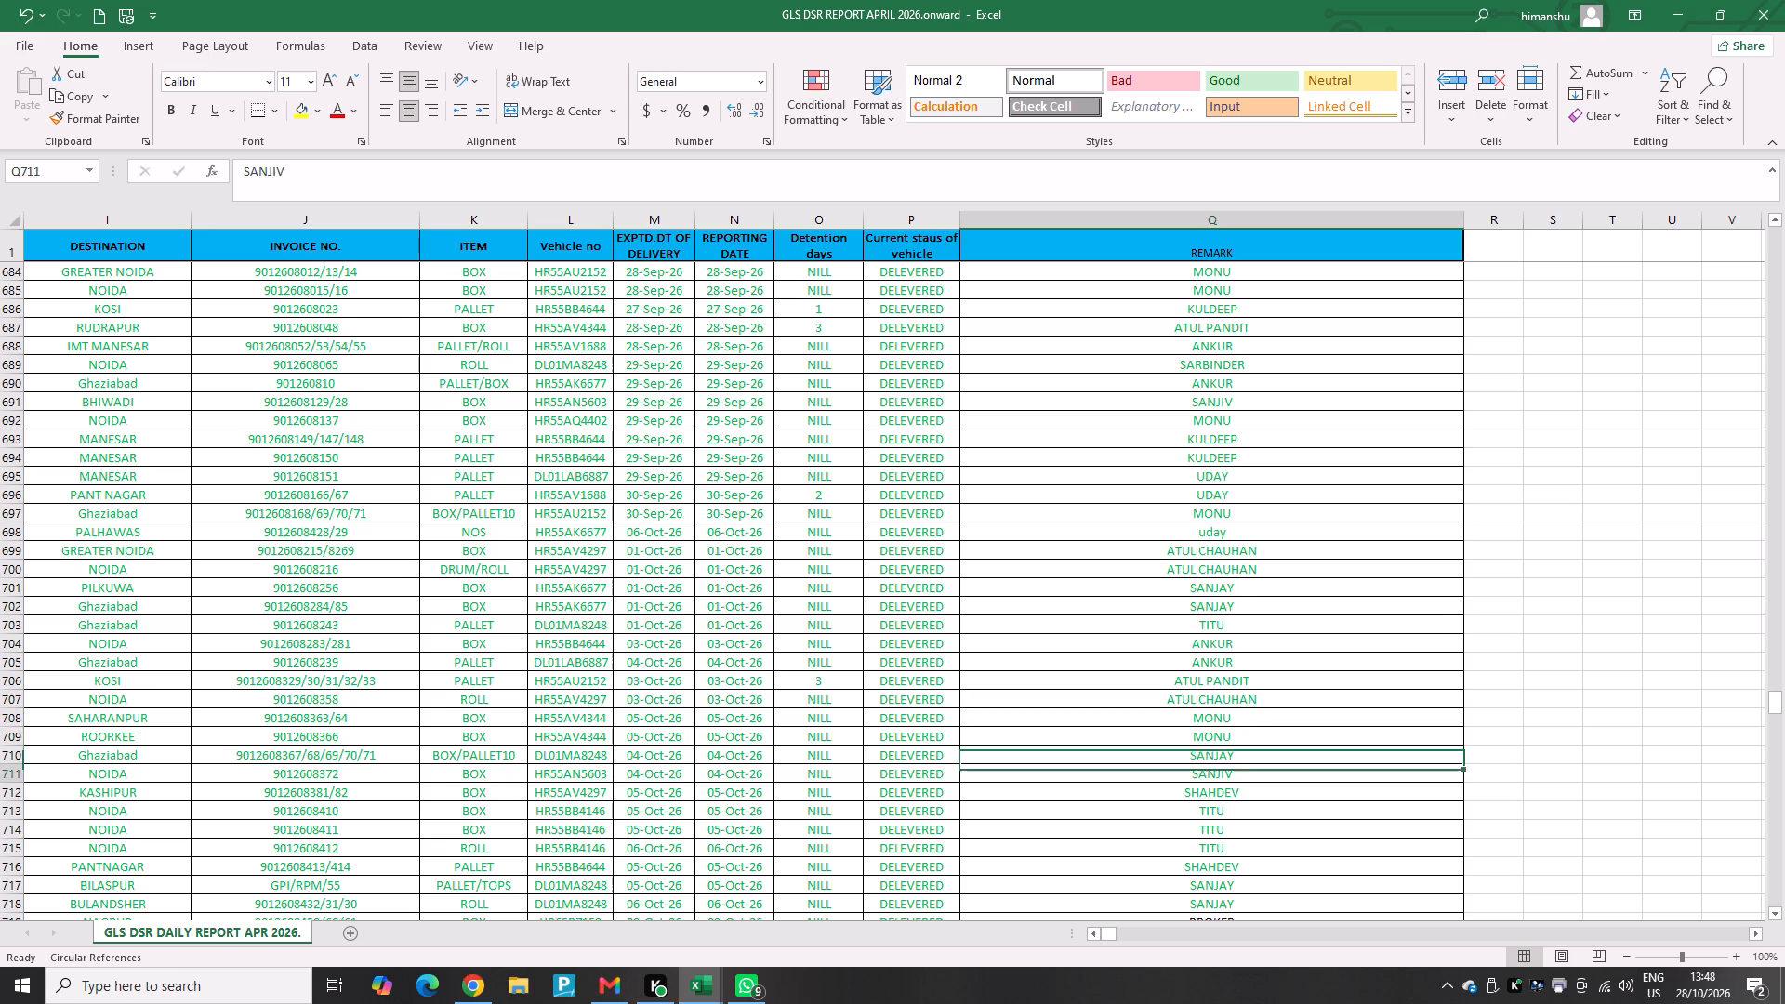
Recheck the Remark entries from row 727 up to the NAGPUR consignment in row 719, and back down to row 728.
key(Up)
key(Up)
key(Up)
key(Up)
key(Up)
key(Up)
key(Up)
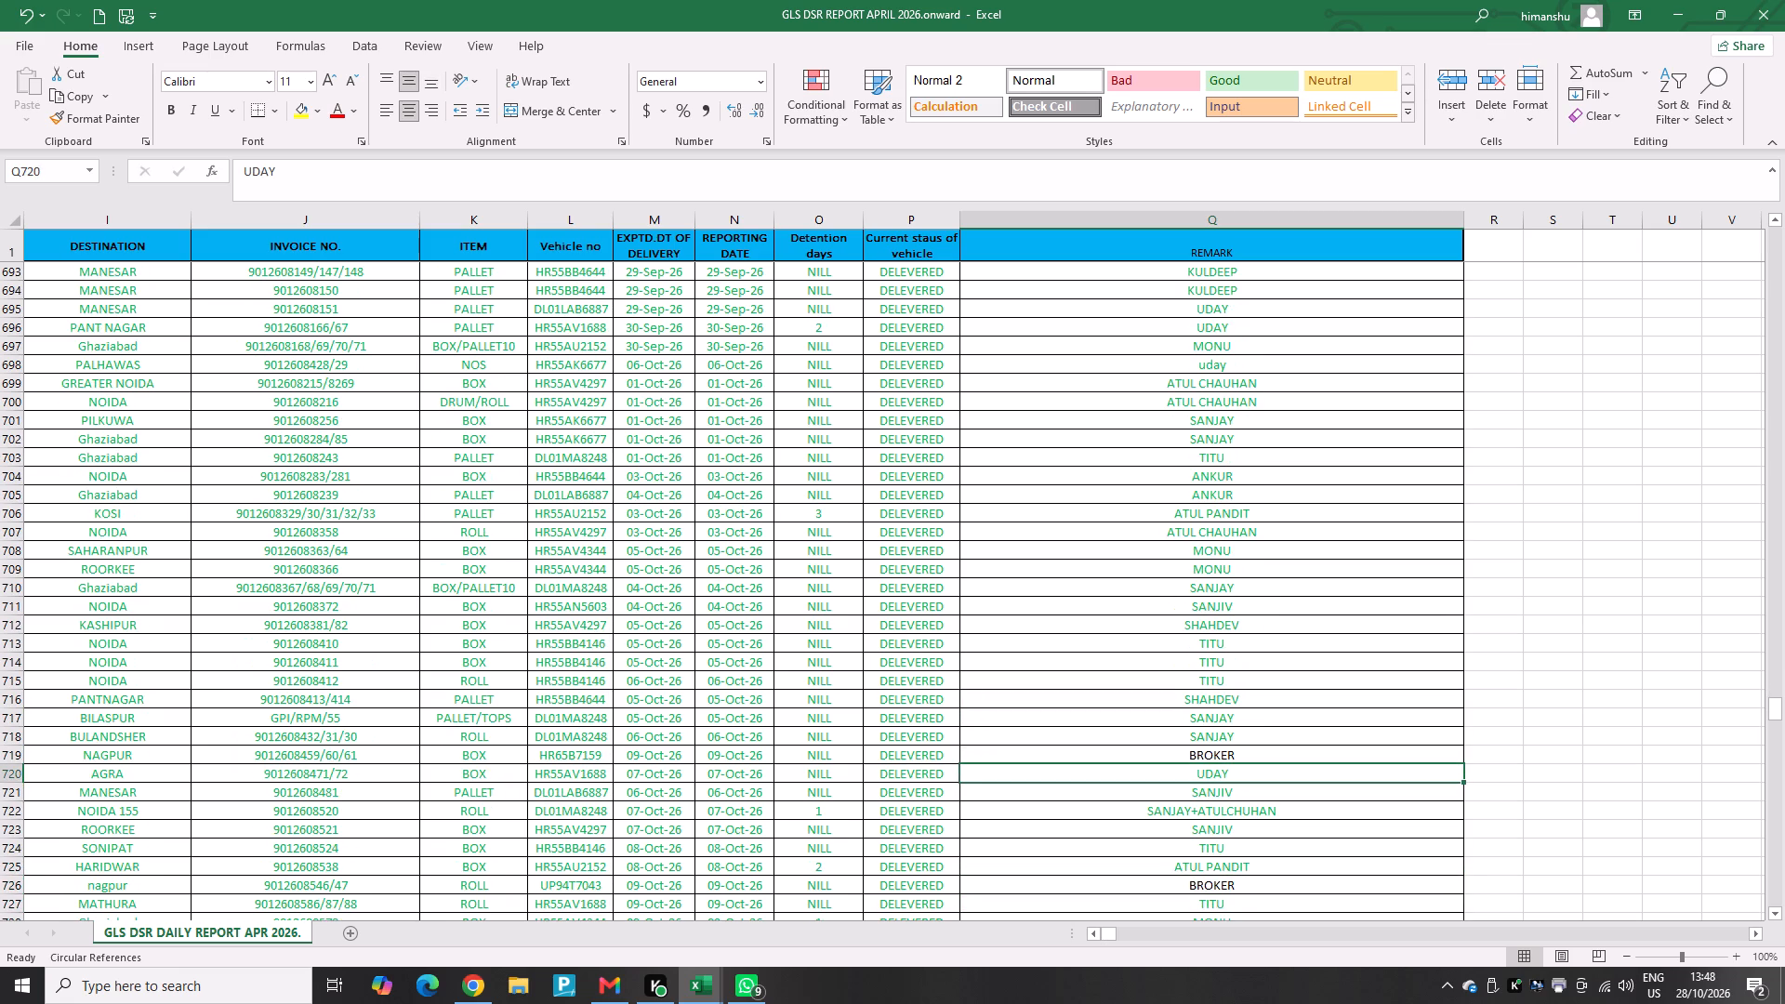
key(Up)
key(Down)
key(Down)
key(Down)
key(Down)
key(Down)
key(Down)
key(Down)
key(Down)
key(Down)
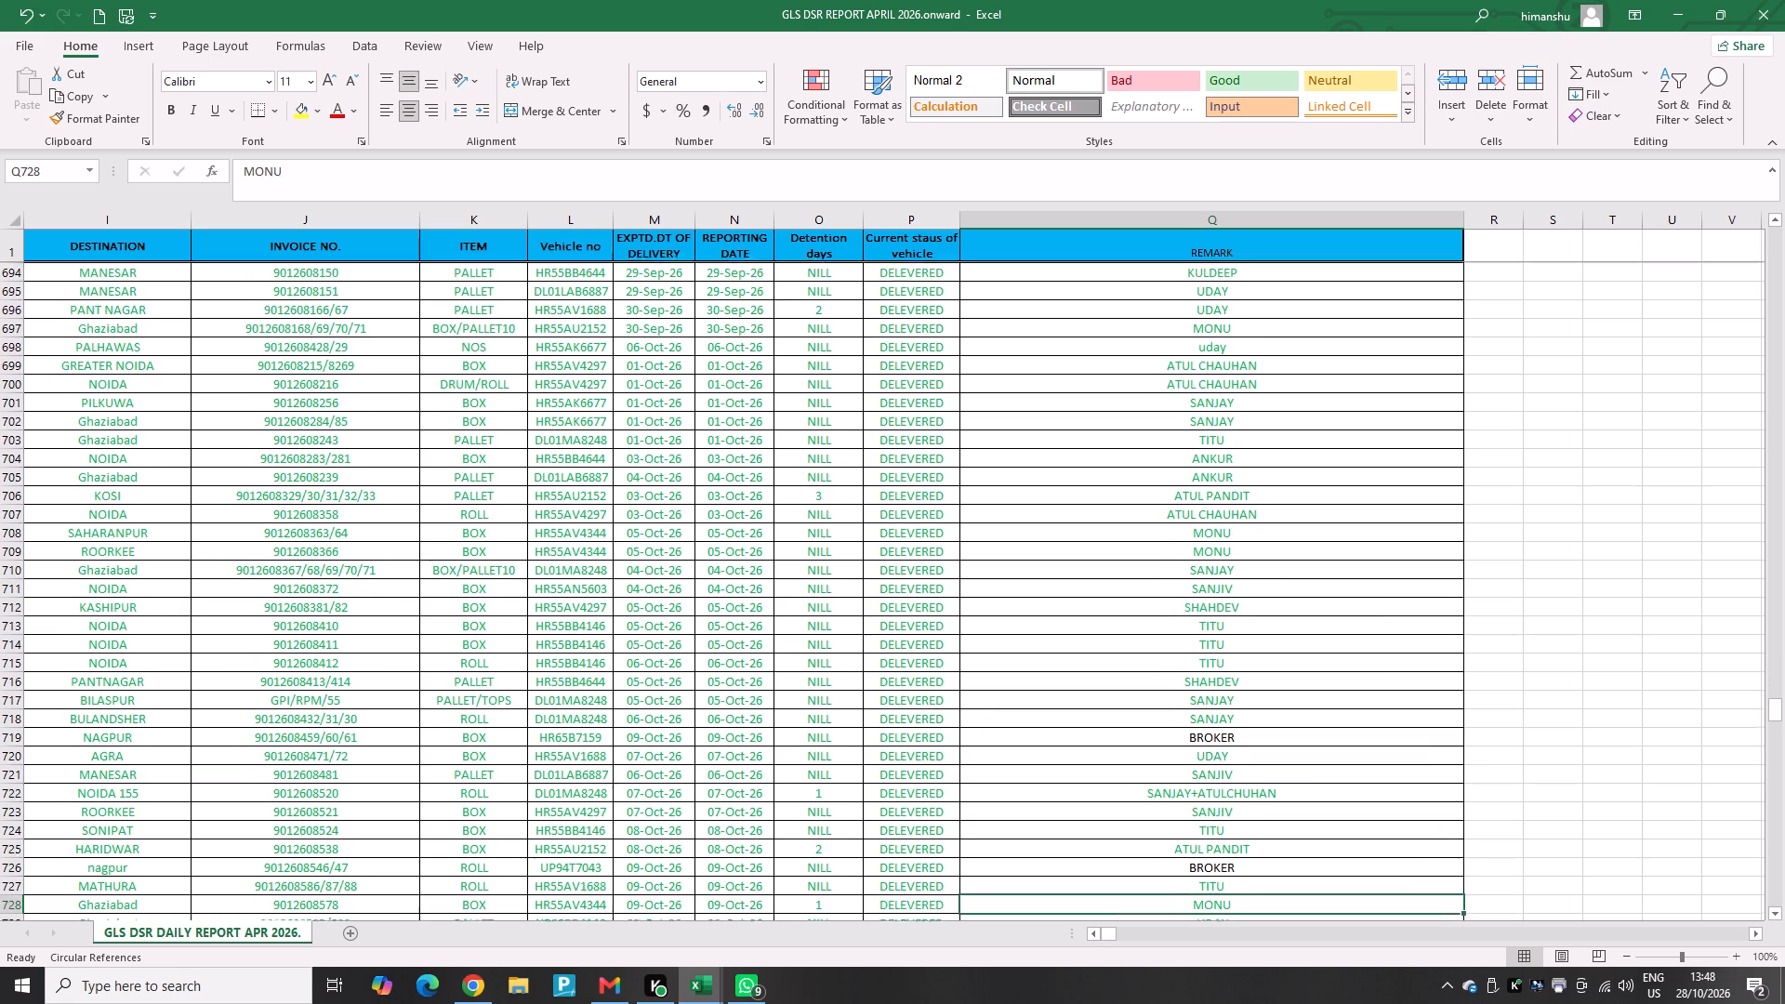
Examine the HALDIRAM SNACKS consignment to nagpur across row 726, between the Consignee and the Remark.
key(Left)
key(Up)
key(Up)
key(Left)
key(Left)
key(Left)
key(Left)
key(Left)
key(Left)
key(Left)
key(Left)
key(Right)
key(Right)
key(Right)
key(Right)
key(Right)
key(Right)
key(Right)
key(Right)
key(Right)
key(Right)
key(Right)
key(Right)
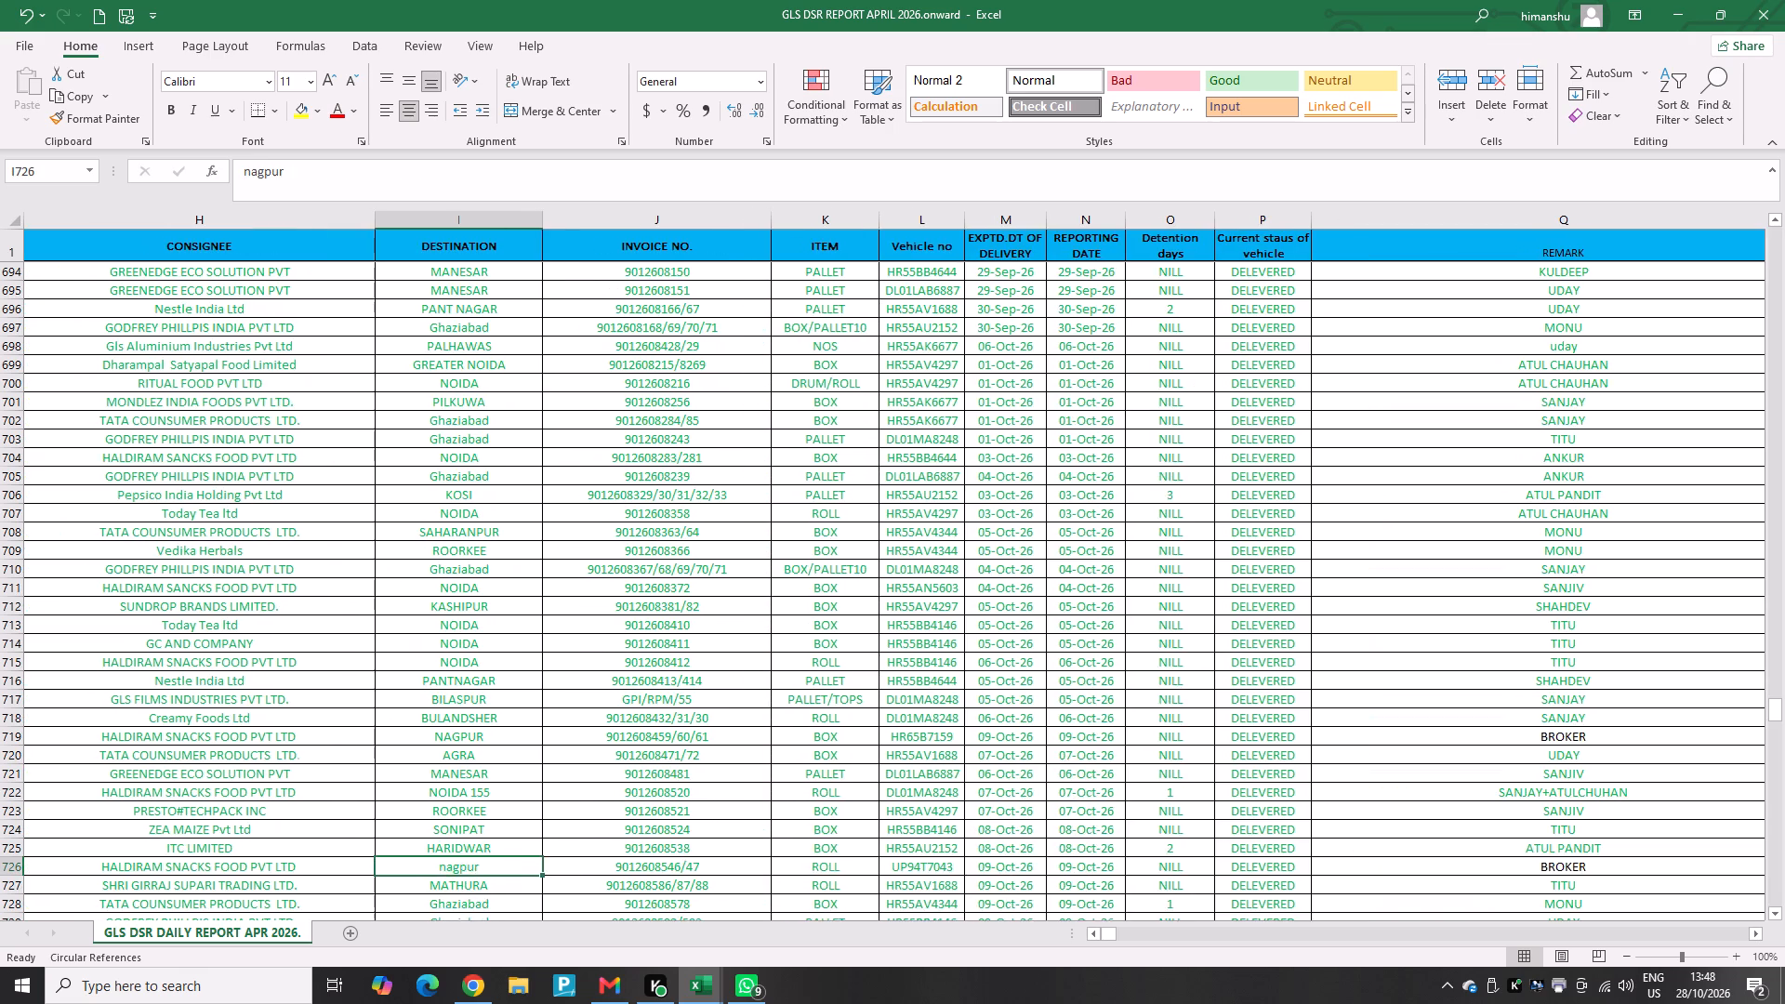
Examine the SONIPAT consignment in row 724 from its Reporting Date across to its Remark.
key(Up)
key(Left)
key(Left)
key(Left)
key(Left)
key(Left)
key(Left)
key(Up)
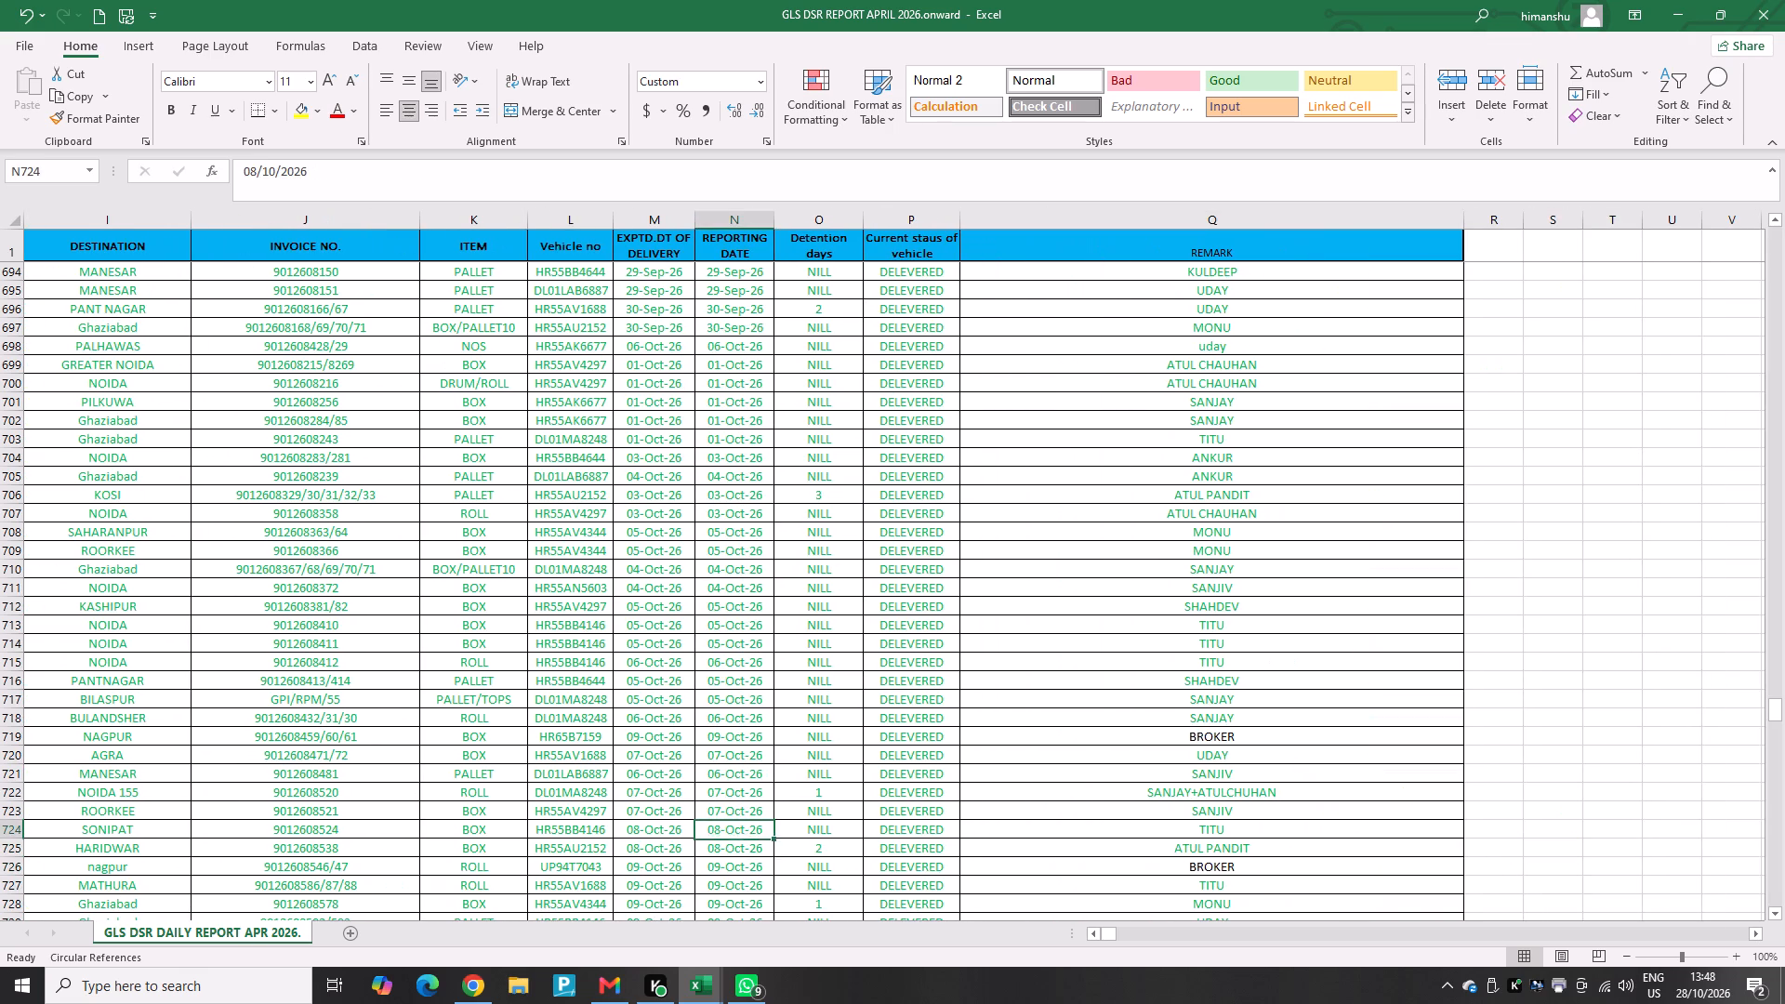
key(Right)
key(Right)
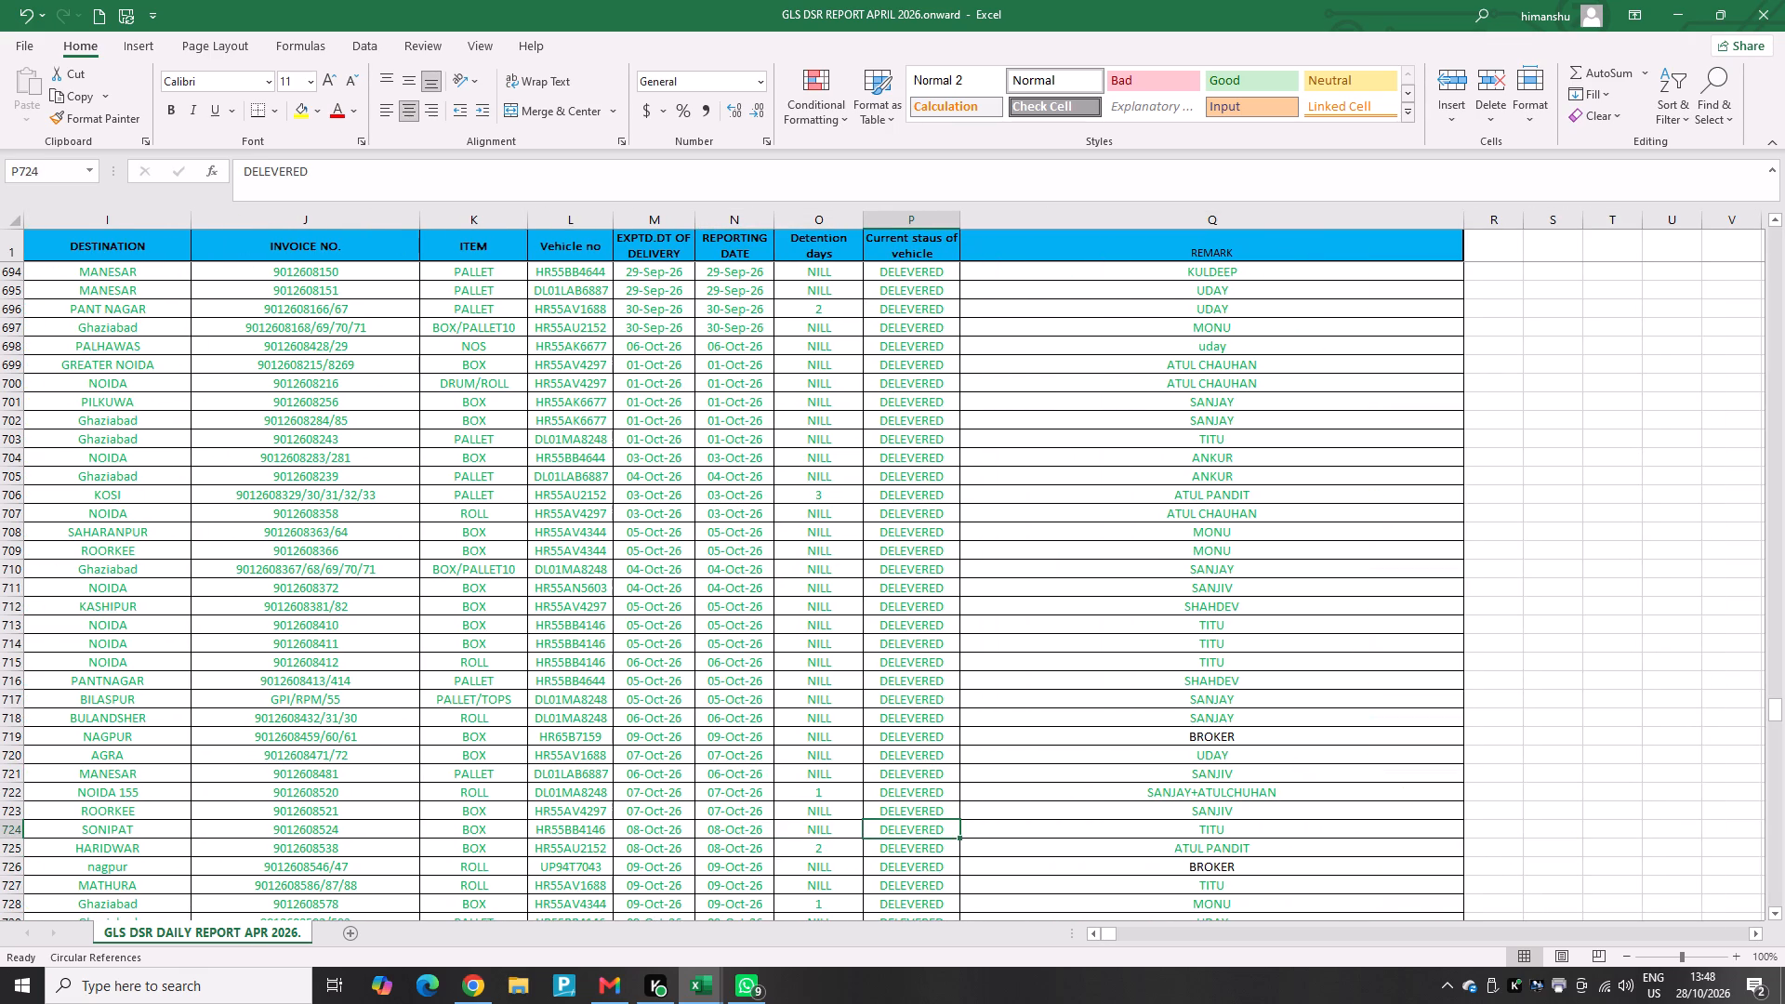
key(Right)
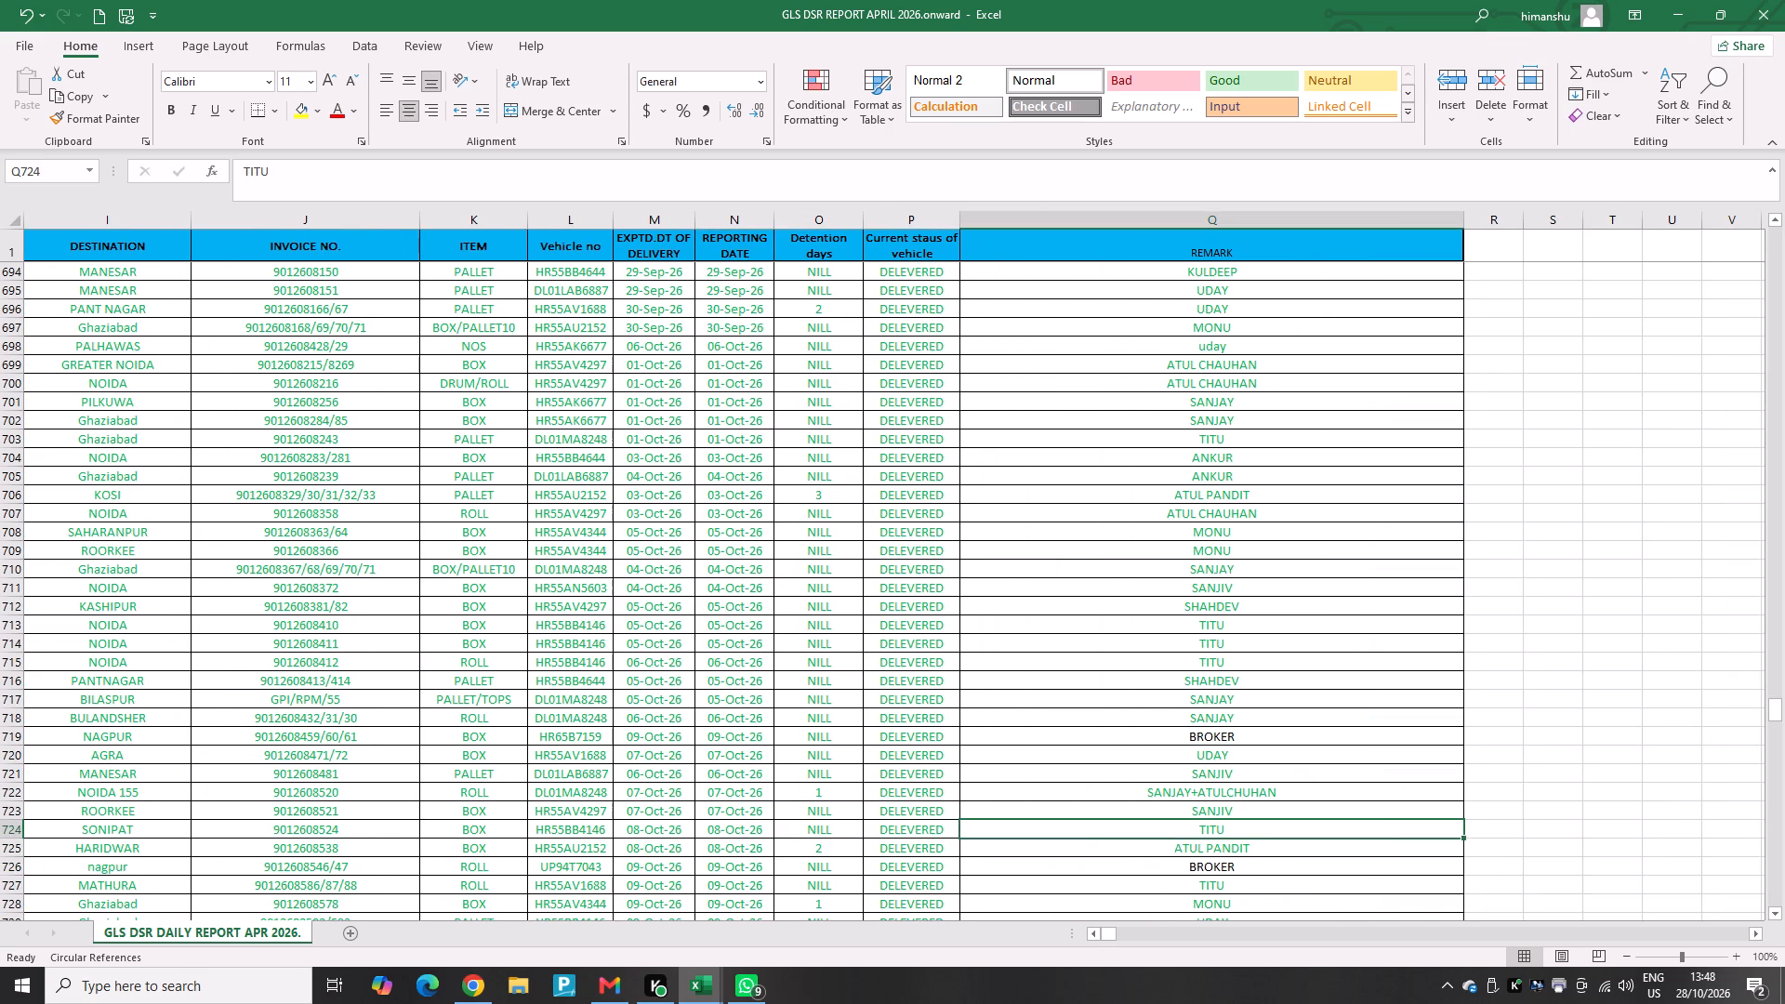
Review the October Remark entries from row 724 back up to the PALHAWAS consignment in row 698.
key(Up)
key(Up)
key(Up)
key(Up)
key(Up)
key(Up)
key(Up)
key(Up)
key(Up)
key(Up)
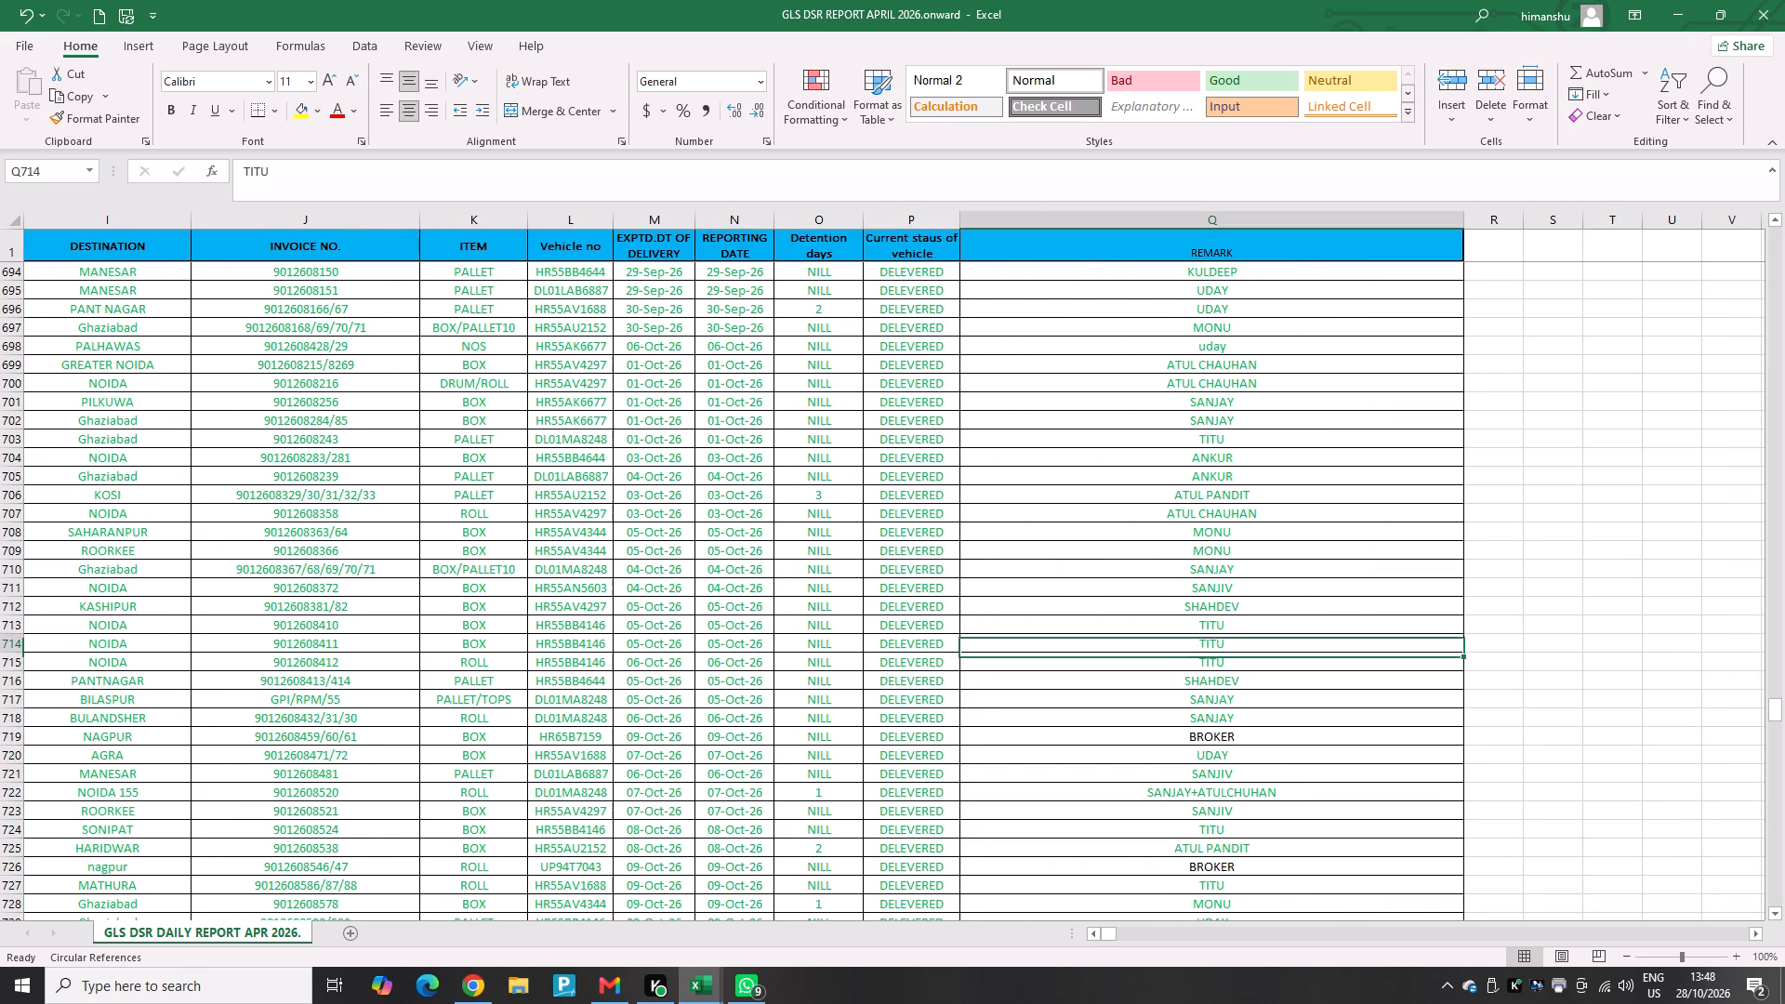
key(Up)
key(Up)
key(Up)
key(Up)
key(Up)
key(Up)
key(Up)
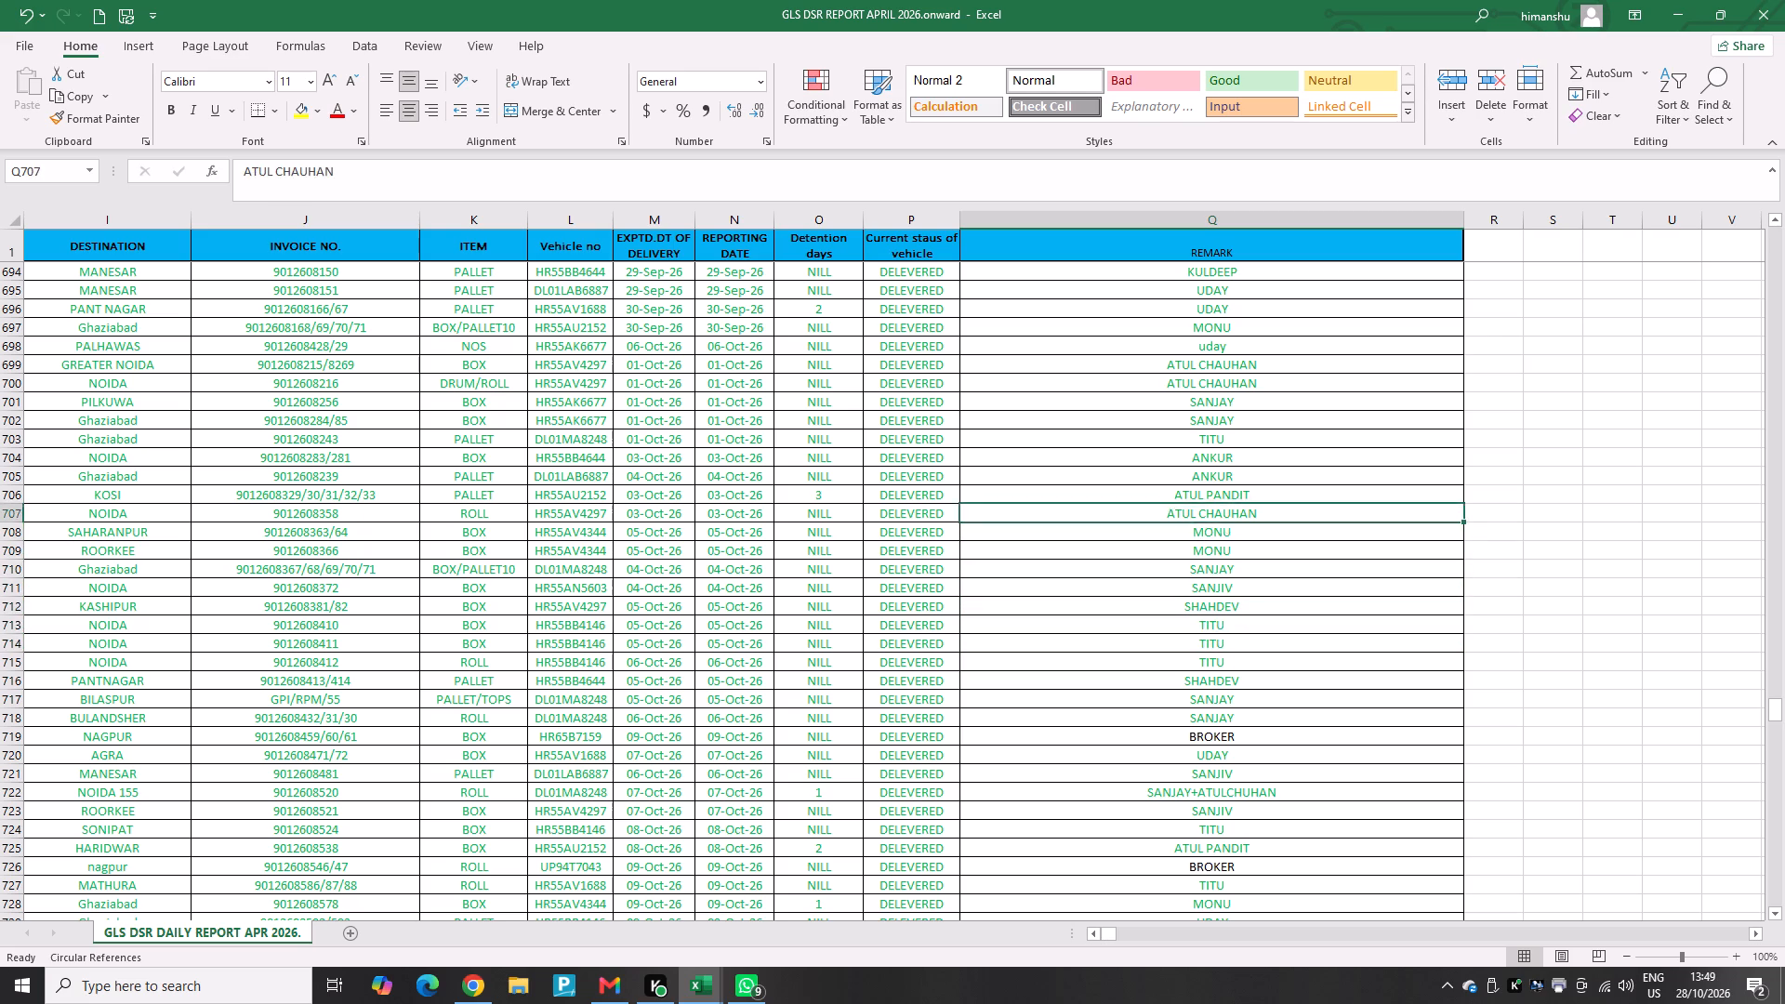
key(Up)
key(Up)
key(Up)
key(Up)
key(Up)
key(Up)
key(Up)
key(Up)
key(Up)
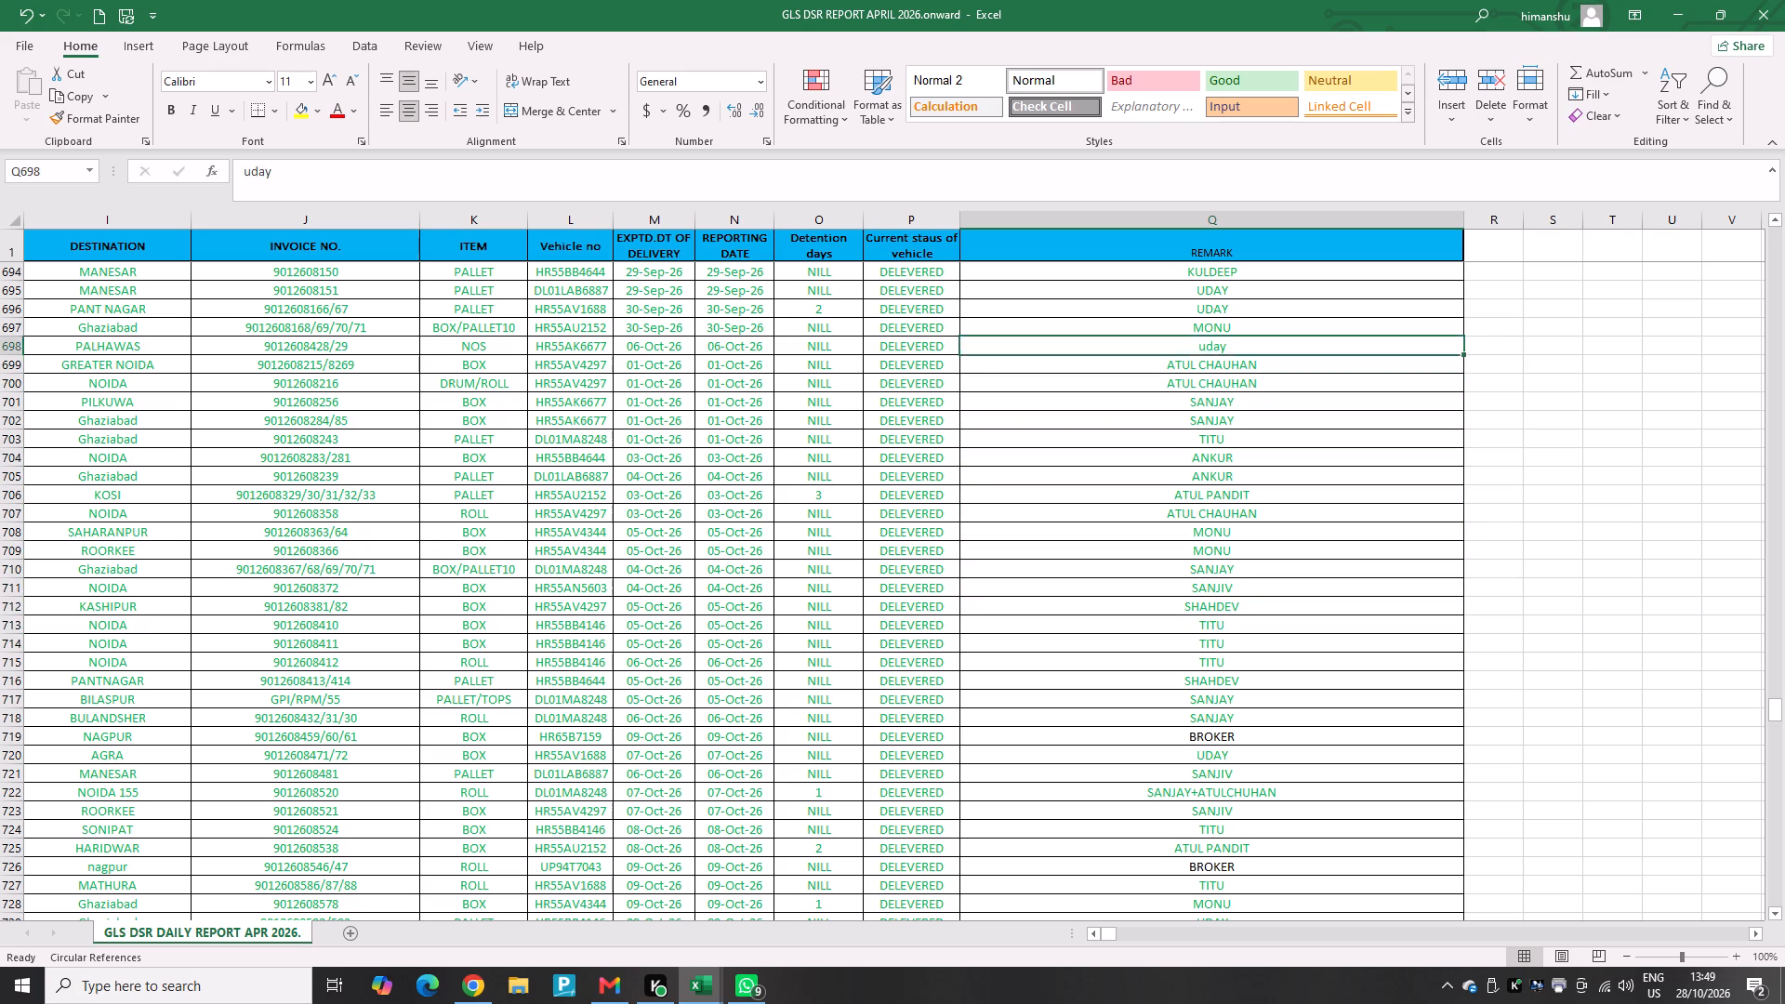
Review the Remark entries for the 29- and 30-Sep-26 deliveries, from row 697 back up to row 689.
key(Up)
key(Up)
key(Up)
key(Up)
key(Up)
key(Up)
key(Up)
key(Up)
key(Up)
key(Up)
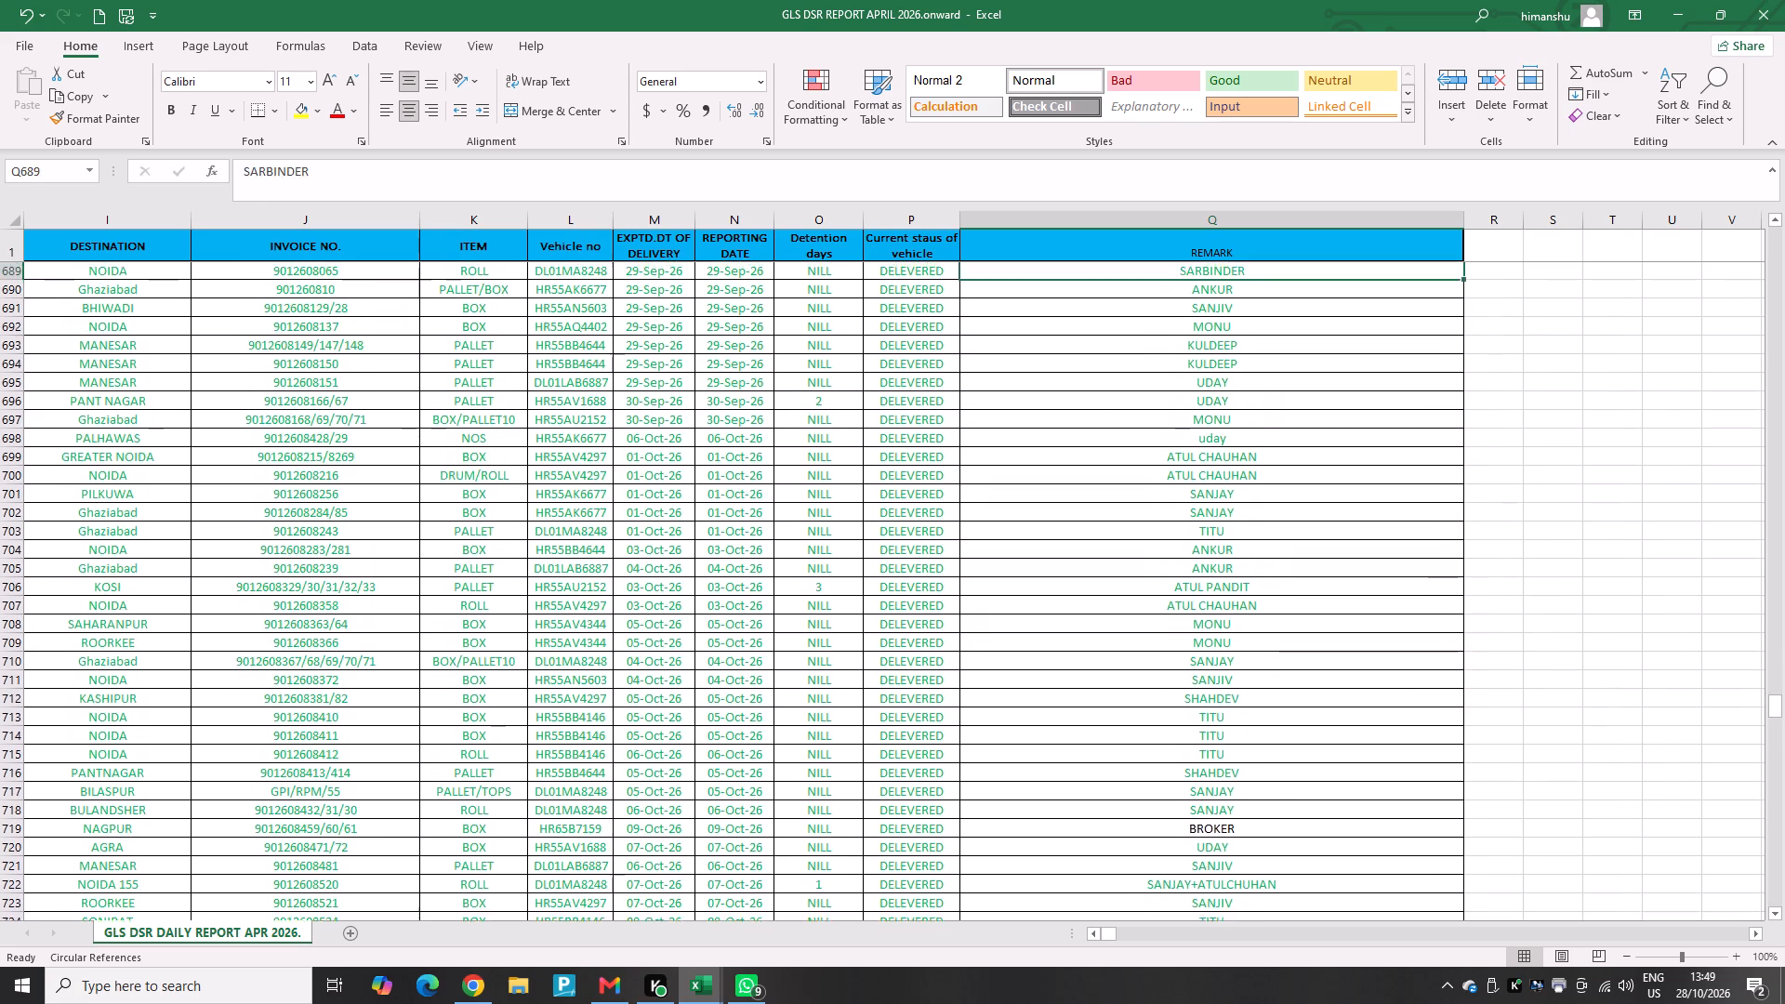
Review the Remark entries for the late-September deliveries, from row 688 back up to row 681.
key(Up)
key(Up)
key(Up)
key(Up)
key(Up)
key(Up)
key(Up)
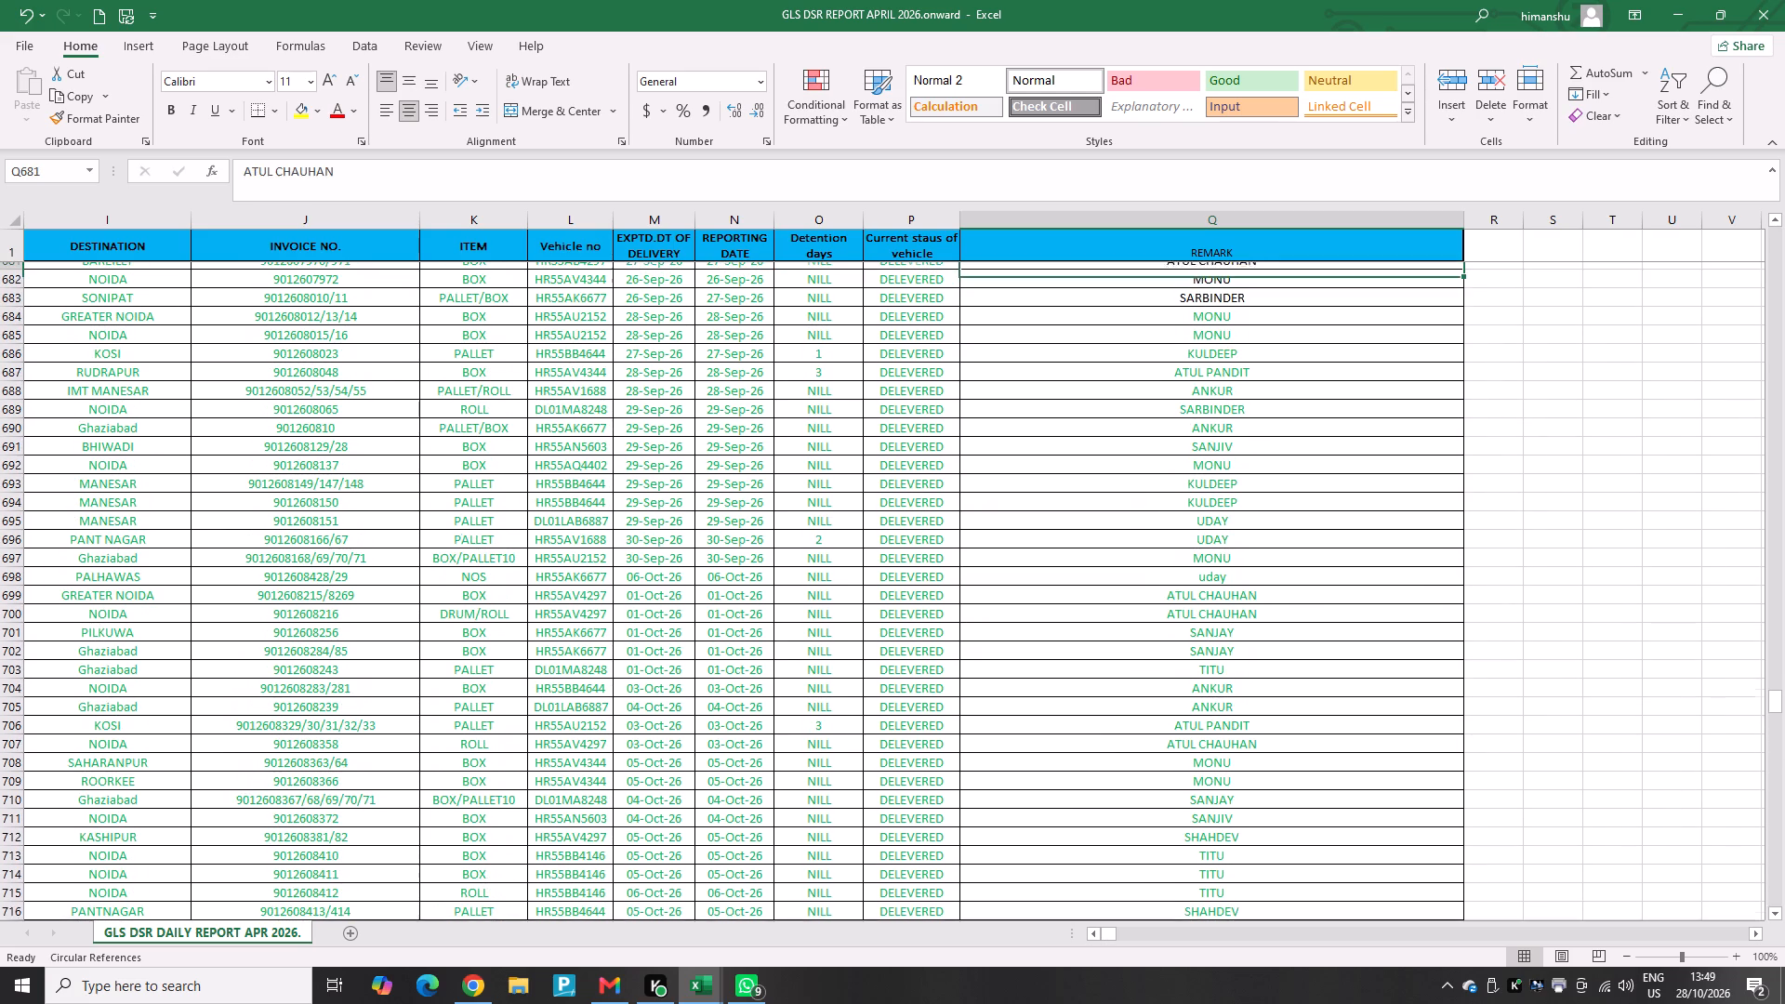
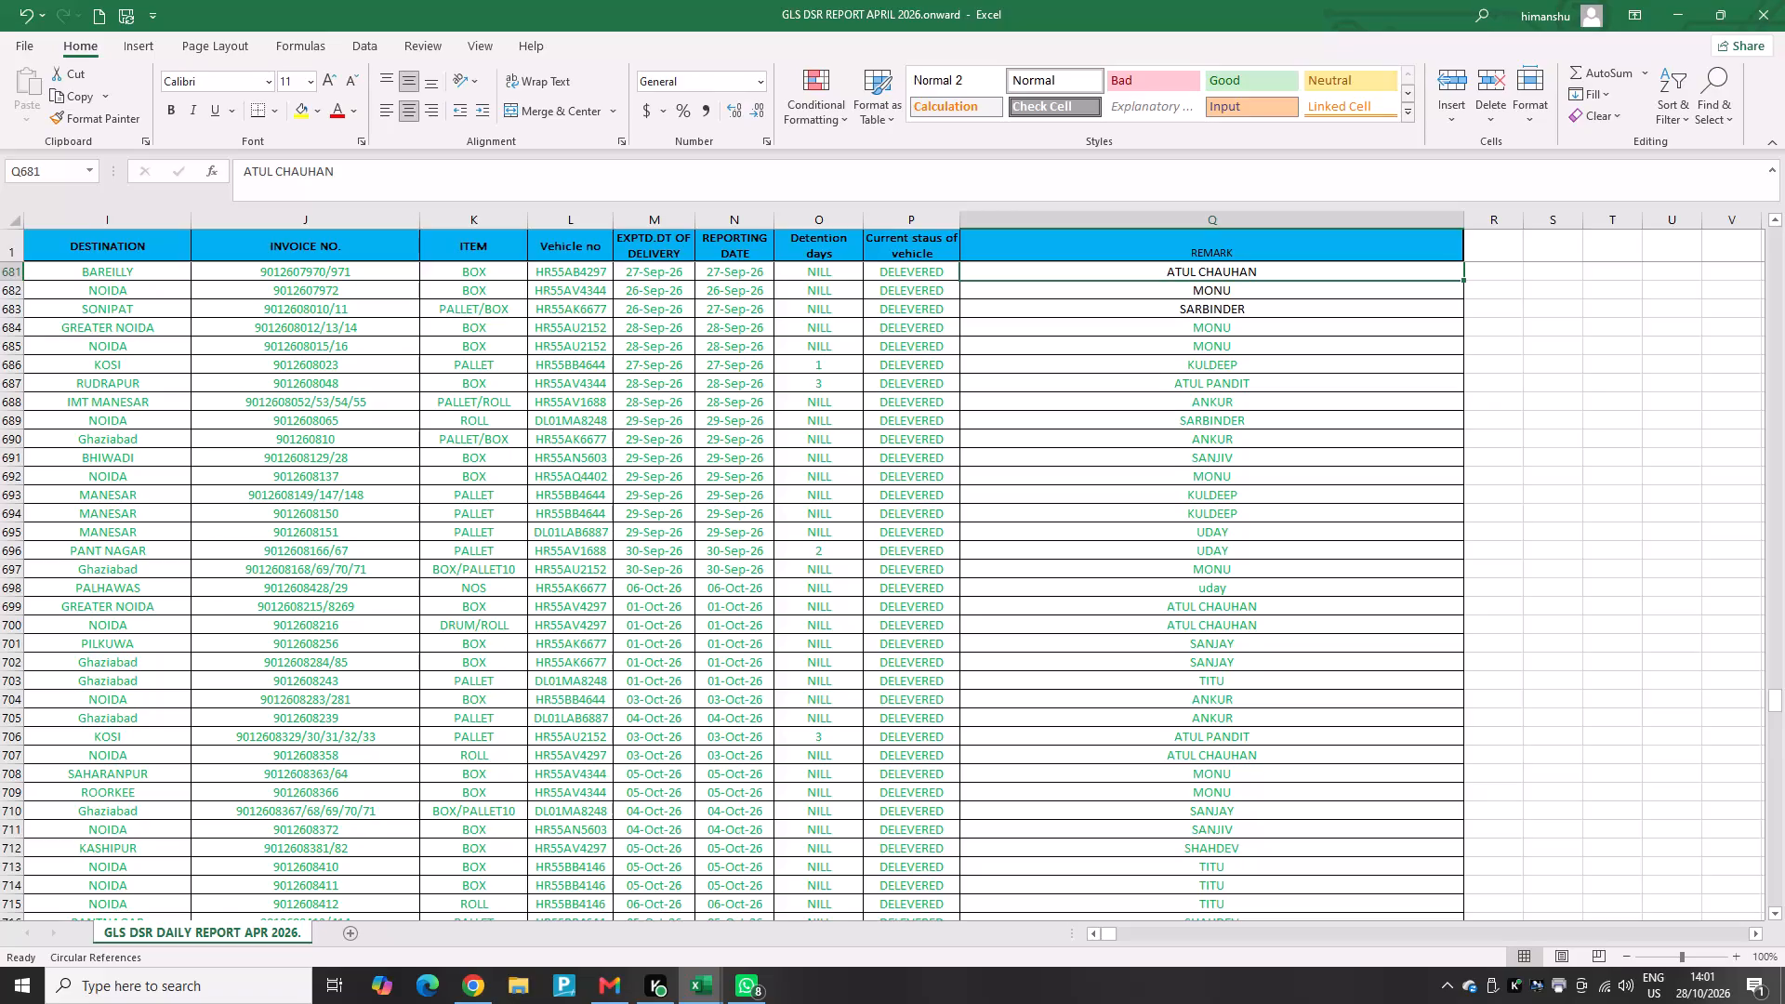
Review the delivery status entries from the KOSI consignment in row 706 down to row 714, starting at its detention days.
click(812, 734)
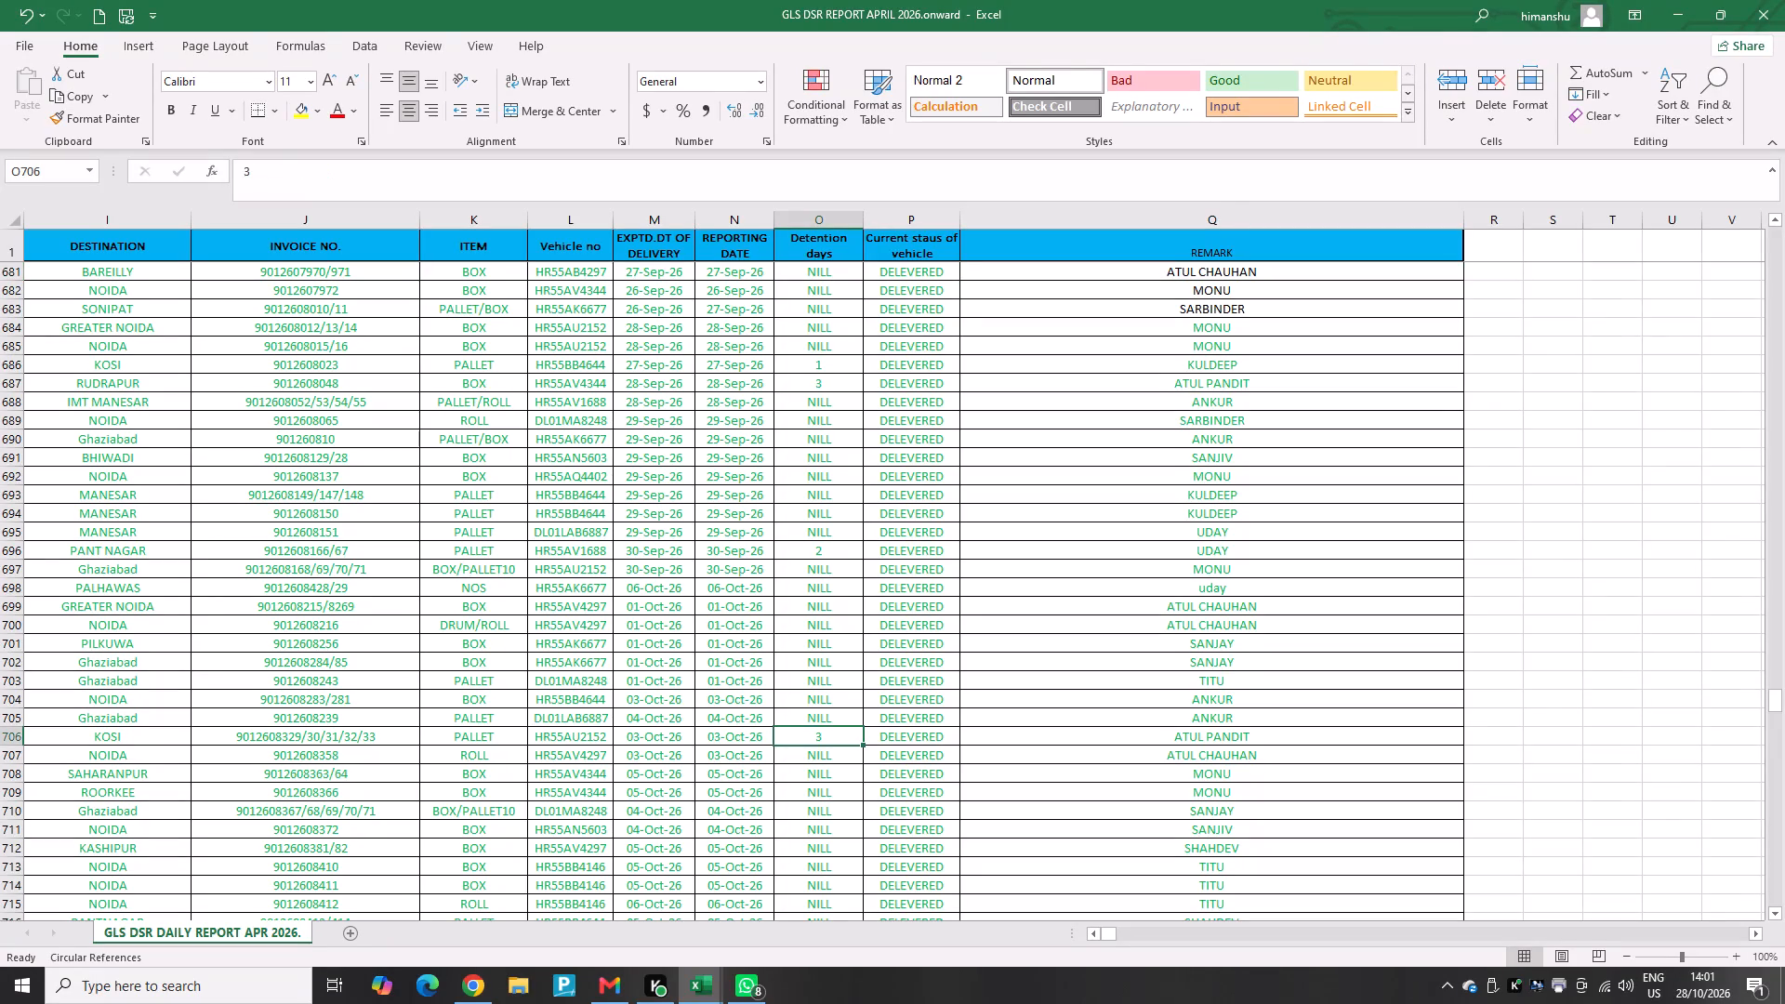
key(Right)
key(Down)
key(Down)
key(Down)
key(Down)
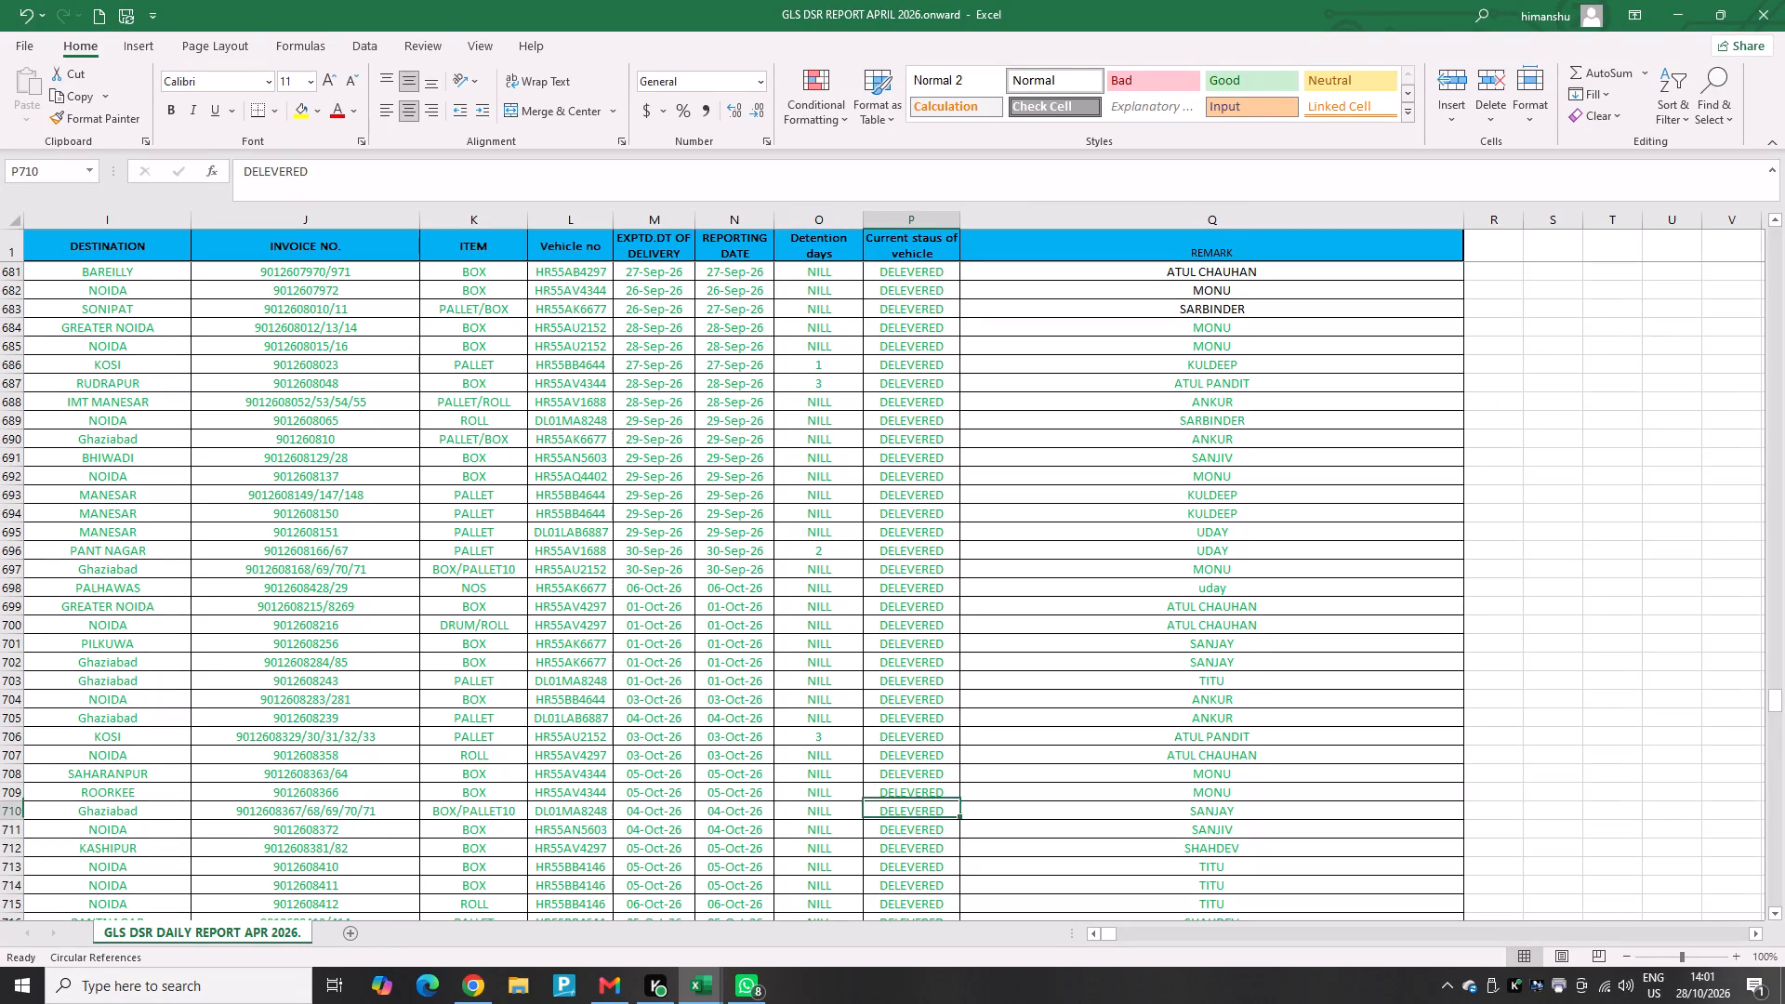
key(Down)
key(Down)
key(Down)
key(Down)
Review the Remark entries from row 714 down to row 721, returning to the NAGPUR consignment in row 719.
key(Right)
key(Down)
key(Down)
key(Down)
key(Down)
key(Down)
key(Down)
key(Down)
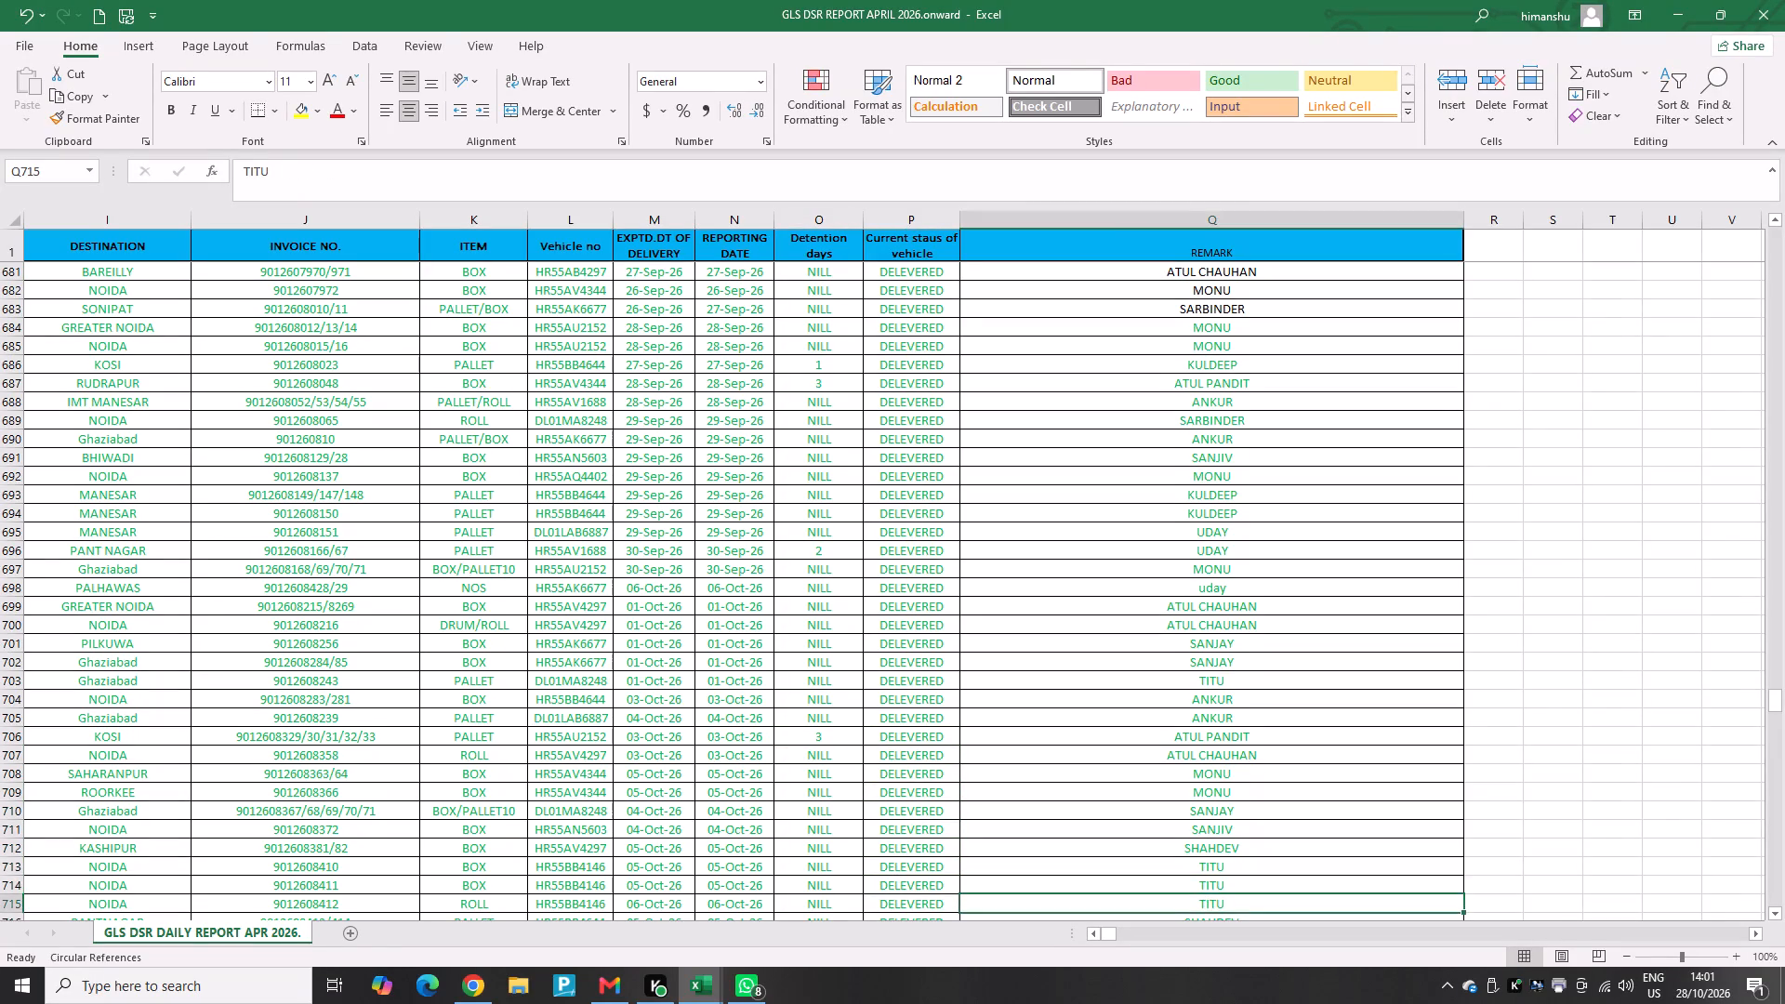
key(Up)
key(Up)
key(Up)
key(Down)
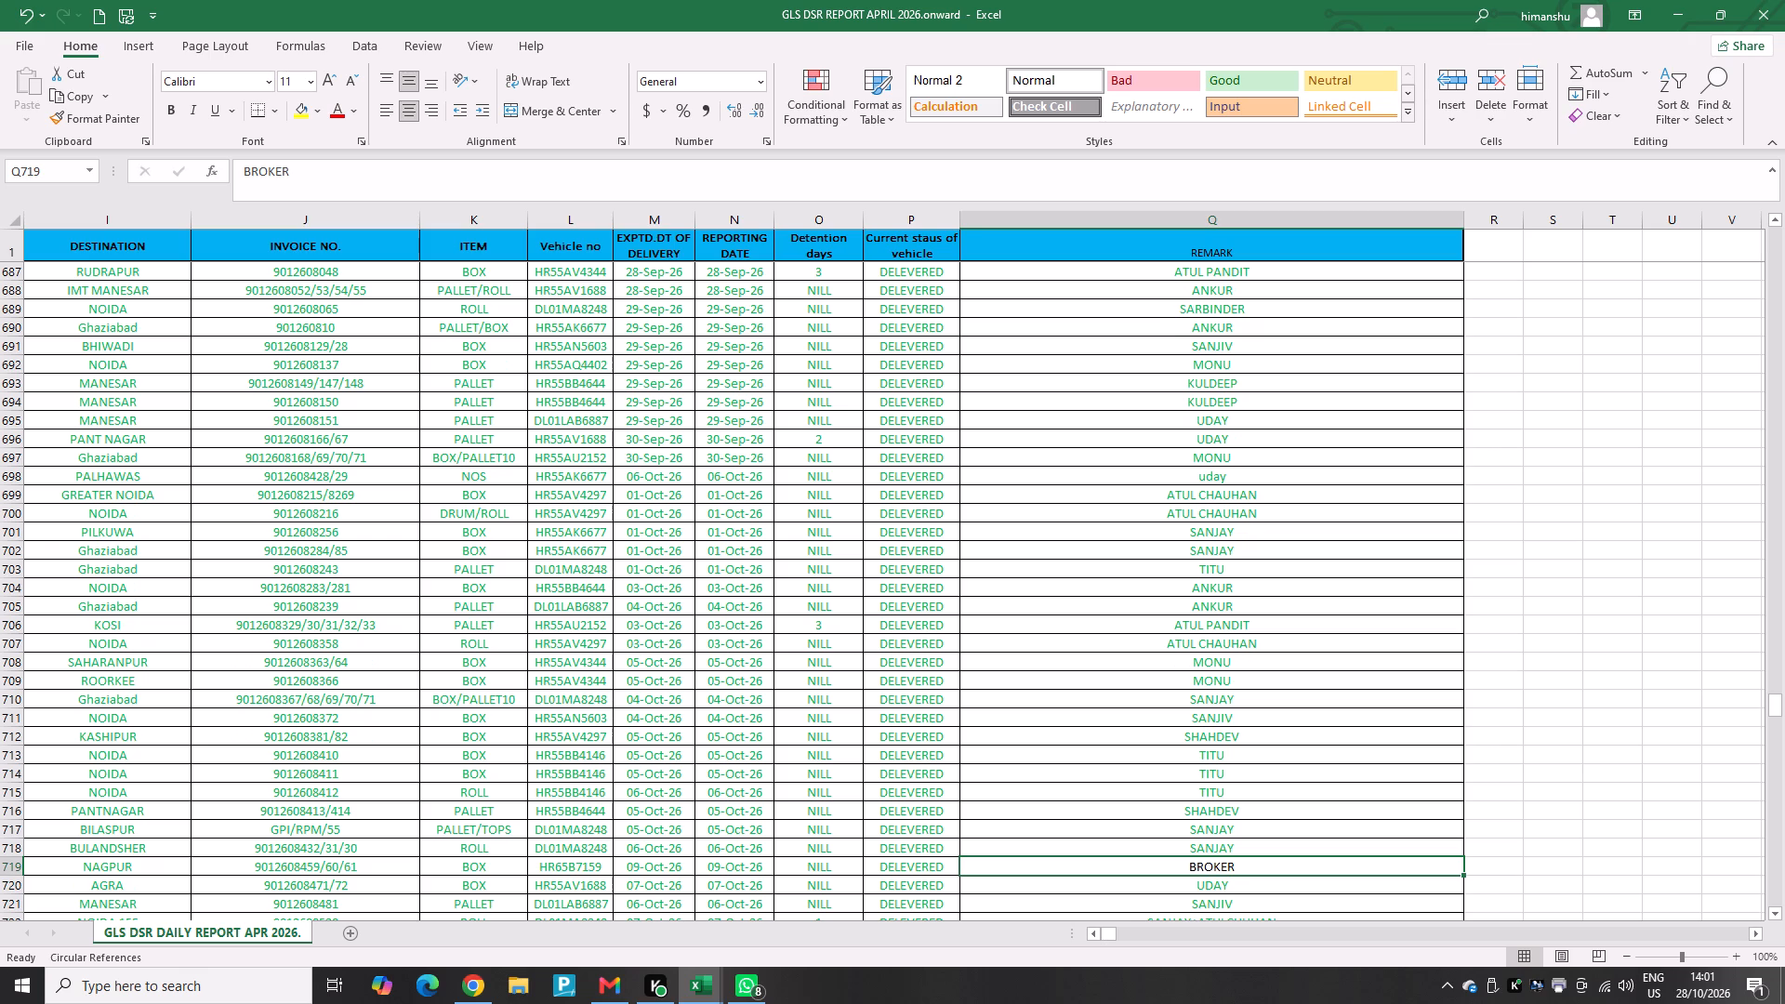
Review the Remark entries from the AGRA consignment in row 720 down to the BULANDSHER consignment in row 734.
key(Down)
key(Down)
key(Down)
key(Down)
key(Down)
key(Down)
key(Down)
key(Down)
key(Down)
key(Down)
key(Down)
key(Down)
key(Down)
key(Down)
key(Down)
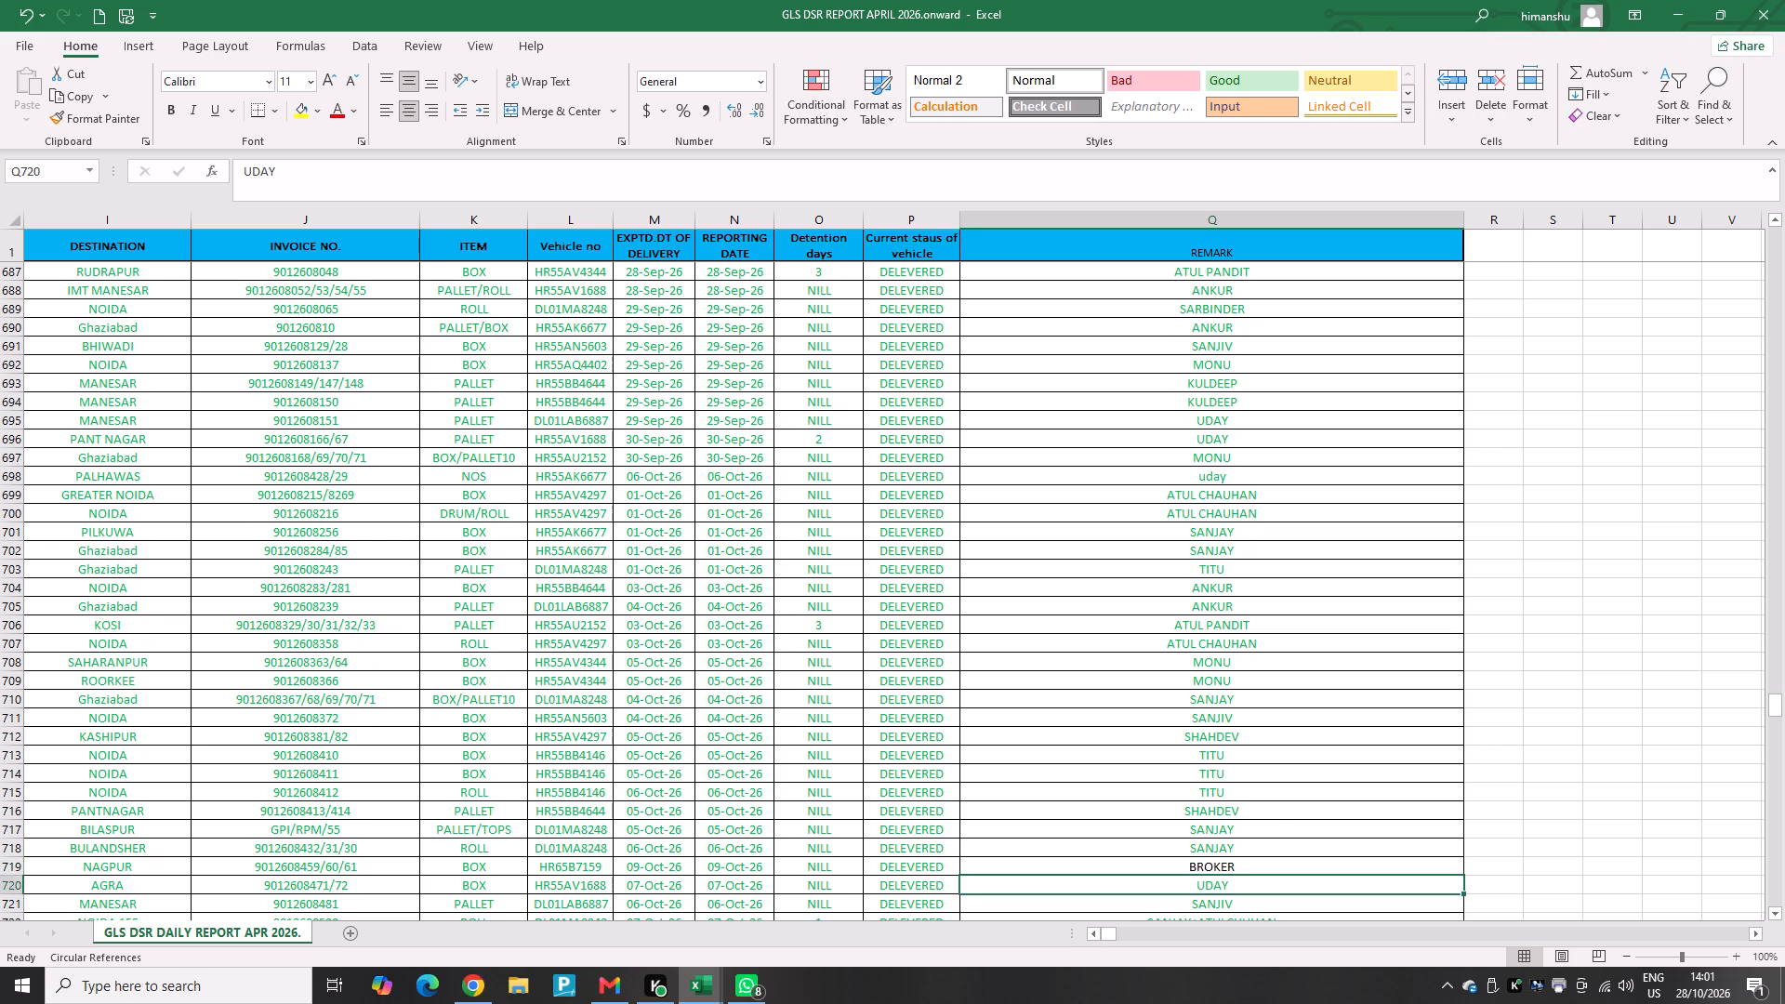
Review the Remark entries from the SAMPLA consignment in row 735 down to the cancelled entry in row 745.
key(Down)
key(Down)
key(Down)
key(Down)
key(Down)
key(Down)
key(Down)
key(Down)
key(Down)
key(Down)
key(Down)
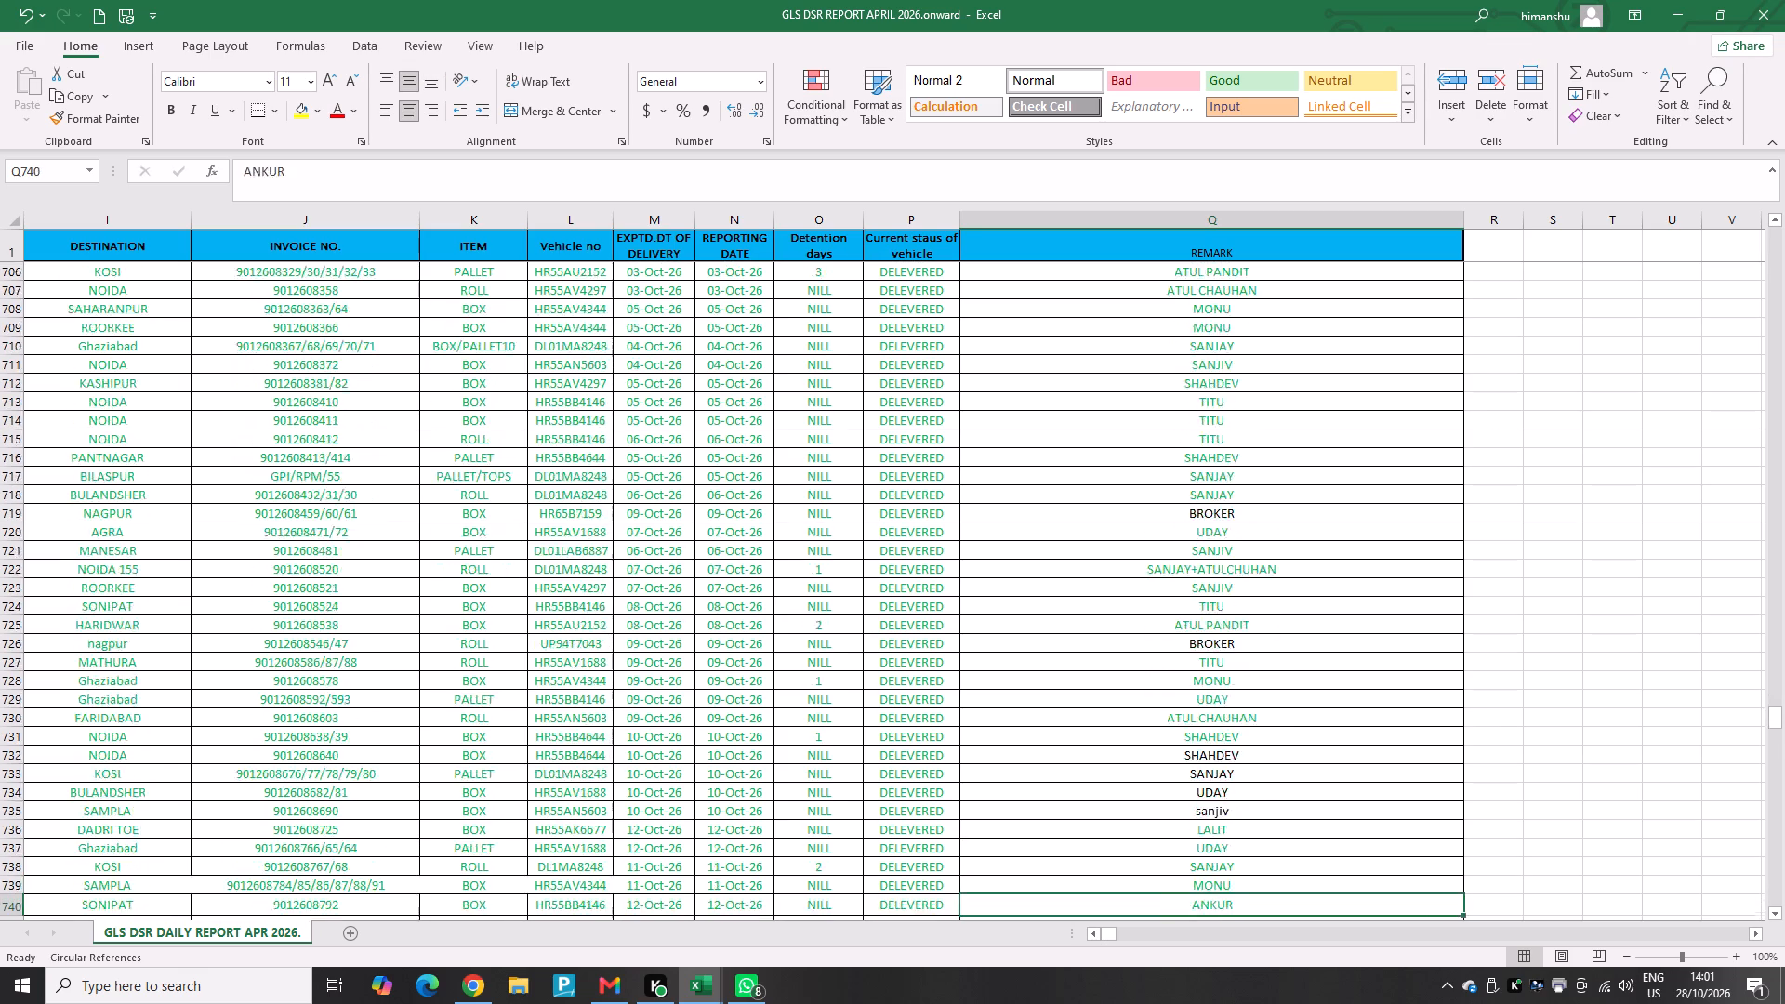
key(Up)
Review the mid-October Remark entries from row 745 down to the PALHAWAS consignment in row 765.
key(Down)
key(Down)
key(Down)
key(Down)
key(Down)
key(Down)
key(Down)
key(Down)
key(Down)
key(Down)
key(Down)
key(Down)
key(Down)
key(Down)
key(Down)
key(Down)
key(Down)
key(Down)
key(Down)
key(Down)
key(Down)
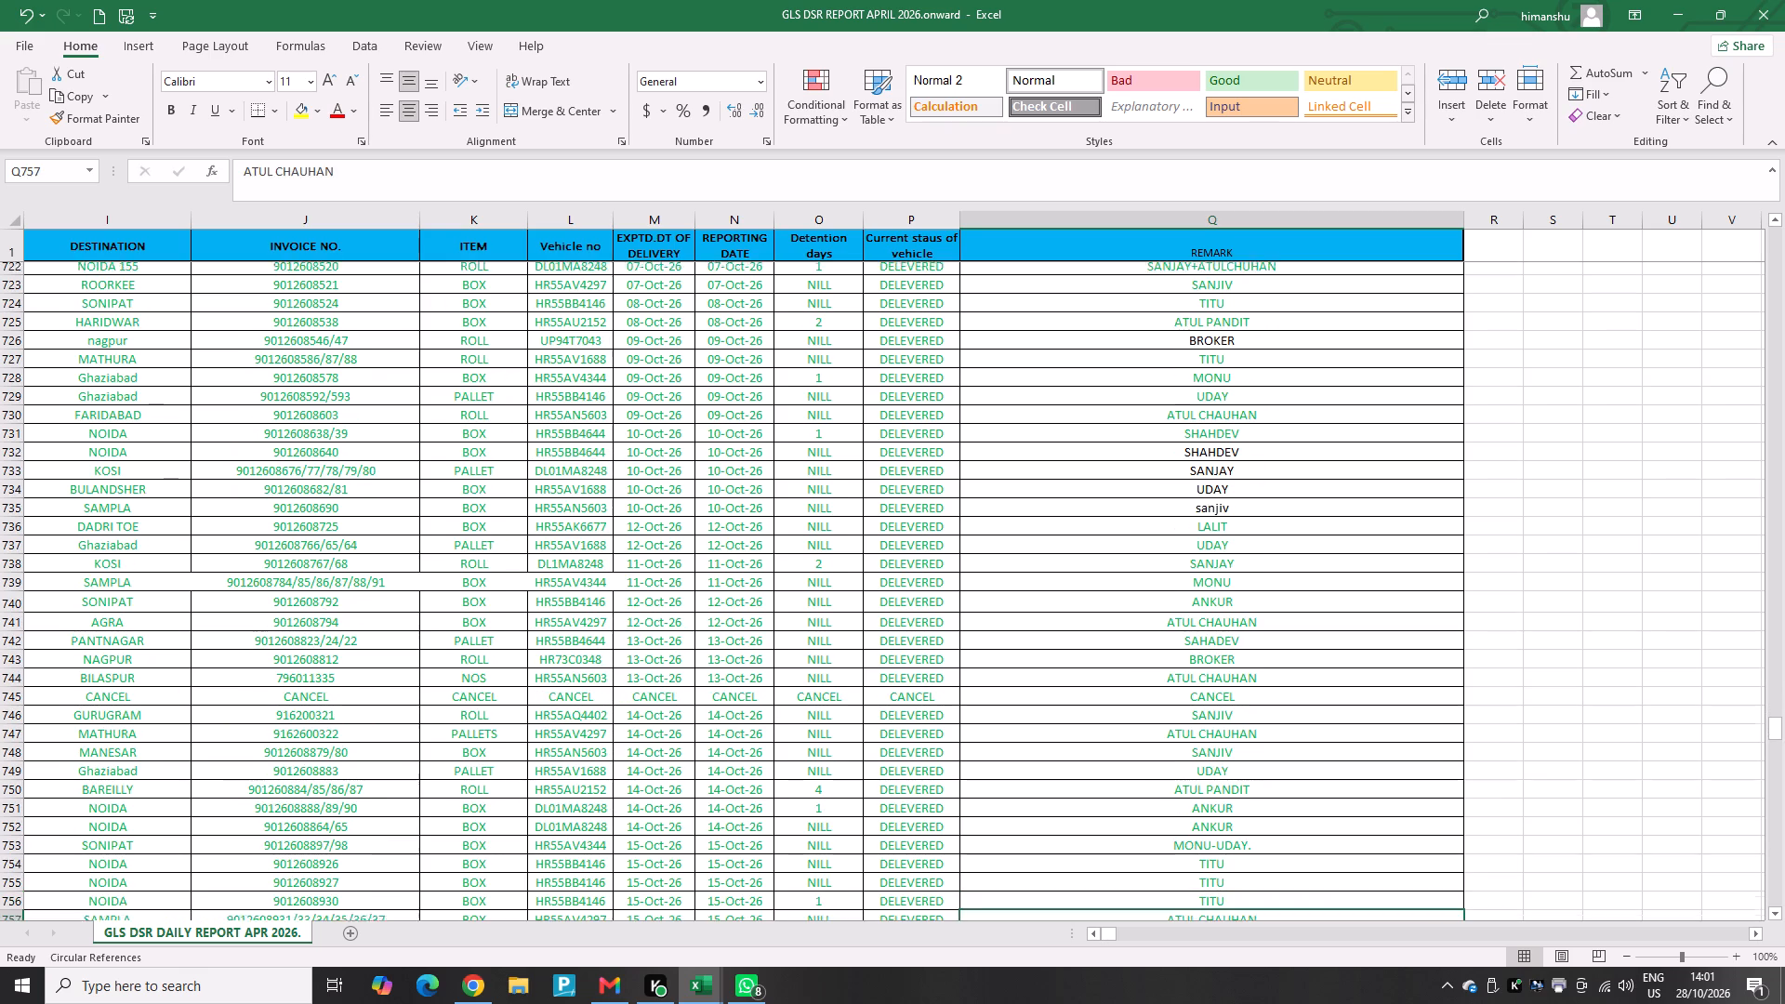
Review the Remark entries from the JHAJJAR consignment in row 766 down to the KOSI consignment in row 780.
key(Down)
key(Down)
key(Down)
key(Down)
key(Down)
key(Down)
key(Down)
key(Down)
key(Down)
key(Down)
key(Down)
key(Down)
key(Down)
key(Down)
key(Down)
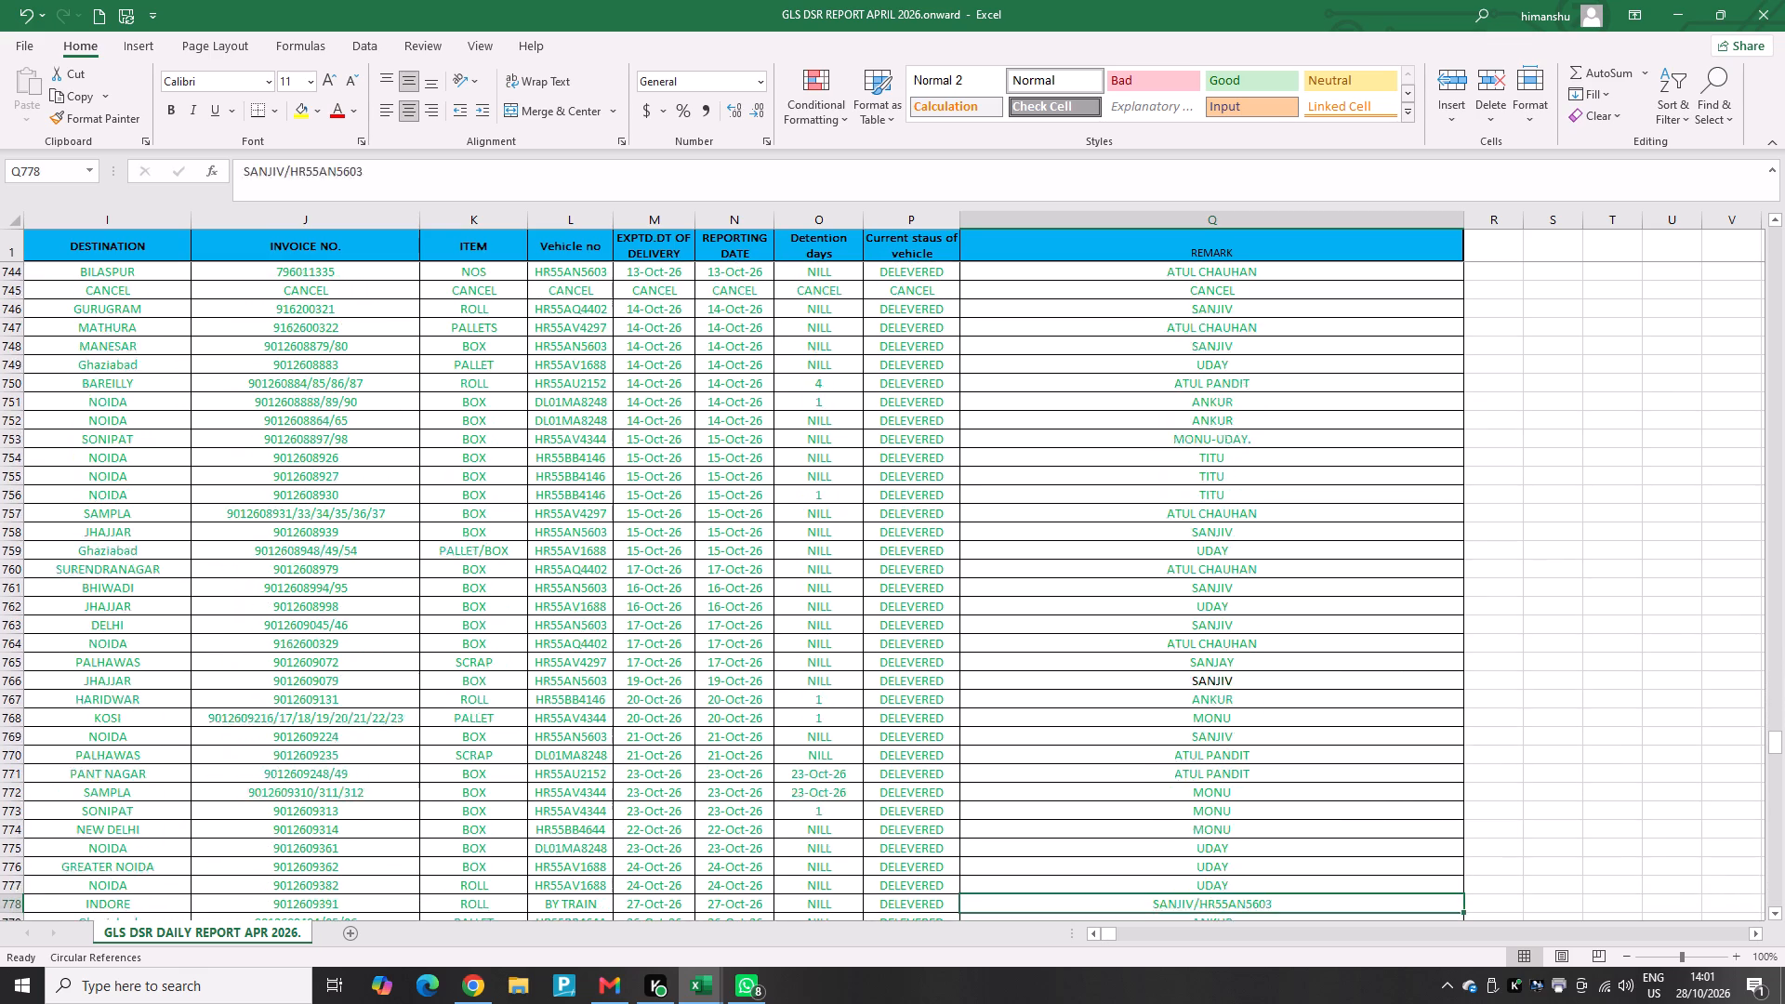
key(Up)
Review the latest Remark entries from row 780 through the 28-Oct-26 consignments and on to blank row 799.
key(Down)
key(Down)
key(Down)
key(Down)
key(Down)
key(Down)
key(Down)
key(Down)
key(Down)
key(Down)
key(Down)
key(Down)
key(Down)
key(Down)
key(Down)
key(Down)
key(Down)
key(Down)
key(Down)
key(Down)
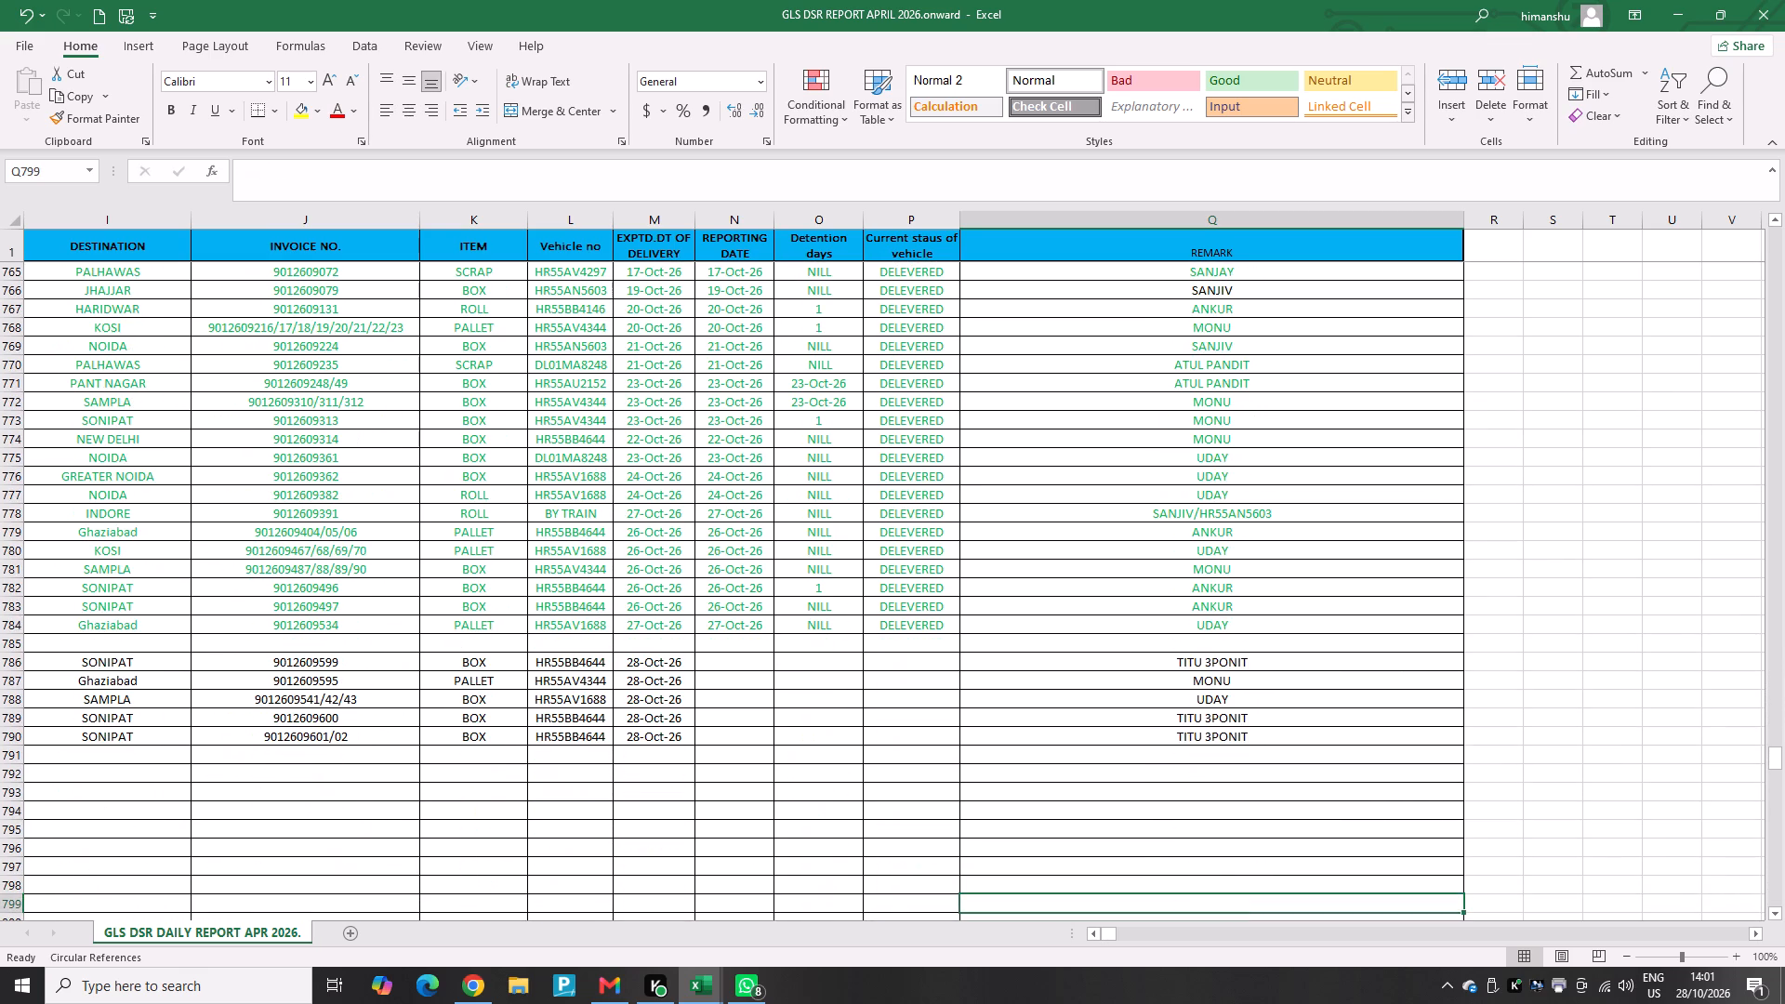
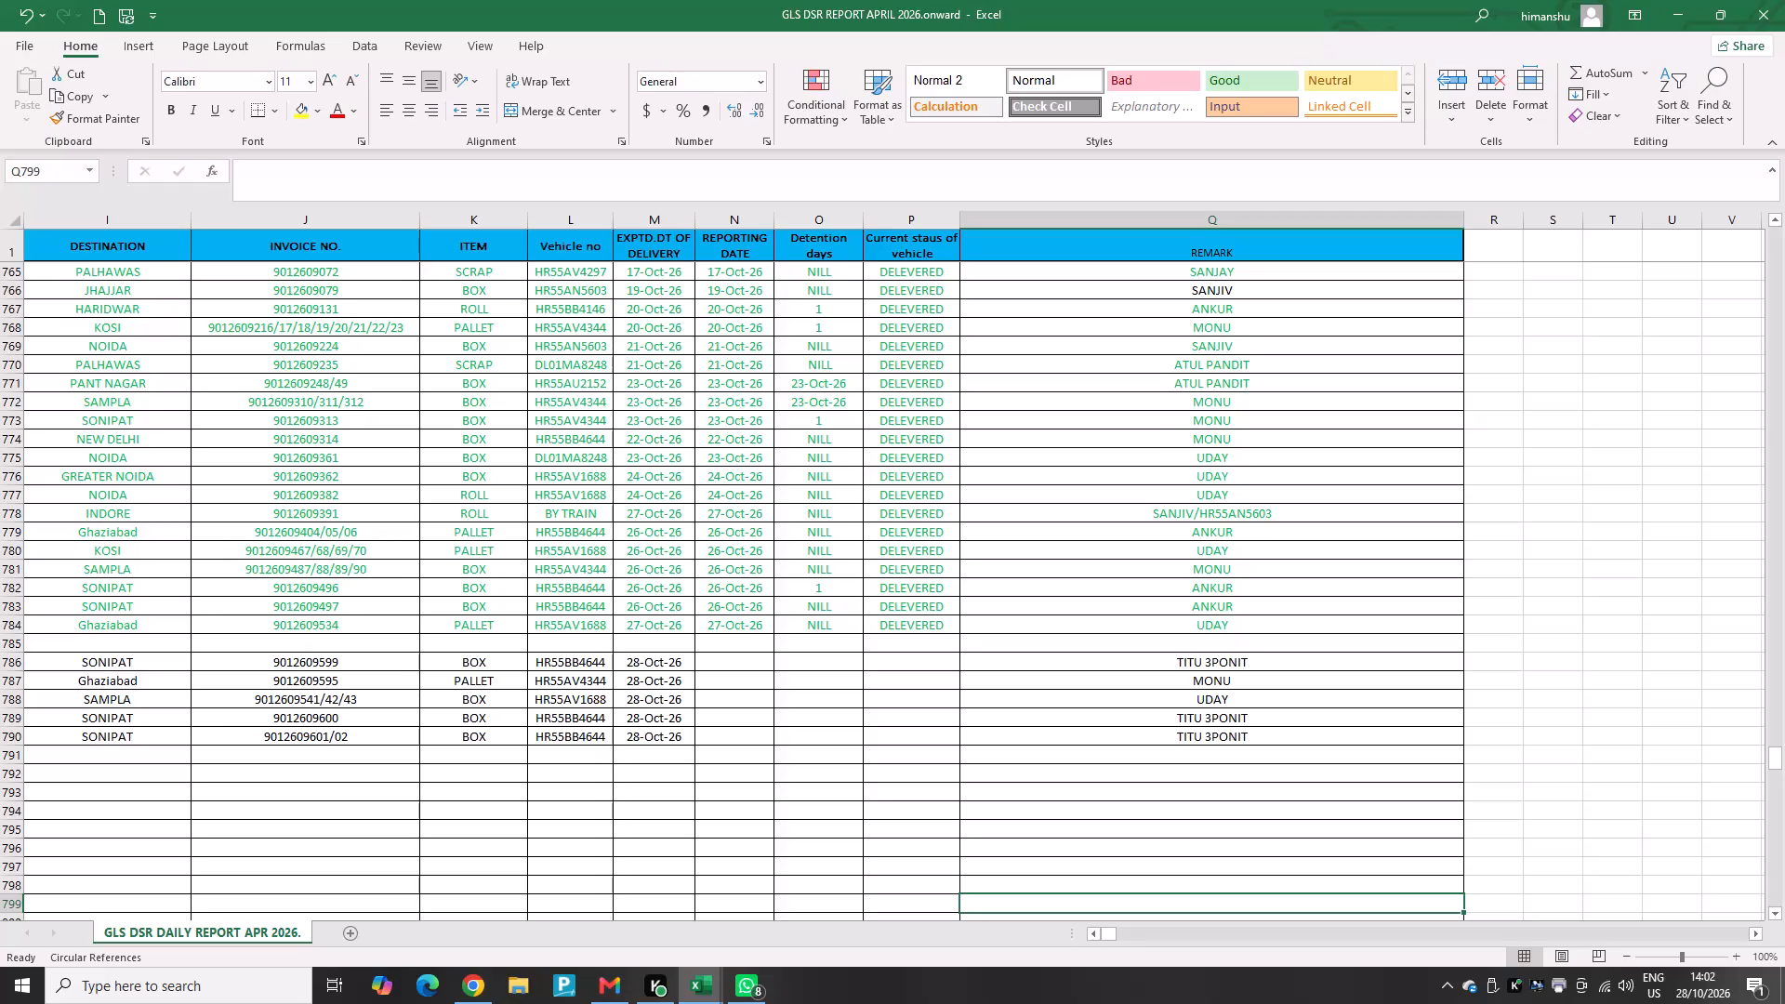
Review the October consignment rows from the Remark column in row 799 back across to the Charge Weight column.
key(Down)
key(Left)
key(Left)
key(Left)
key(Left)
key(Left)
key(Left)
key(Left)
key(Left)
key(Left)
key(Left)
key(Left)
key(Up)
key(Up)
key(Up)
key(Up)
key(Up)
key(Up)
key(Up)
key(Up)
key(Up)
key(Up)
key(Up)
key(Up)
key(Up)
key(Up)
key(Up)
key(Up)
key(Up)
key(Up)
key(Up)
key(Up)
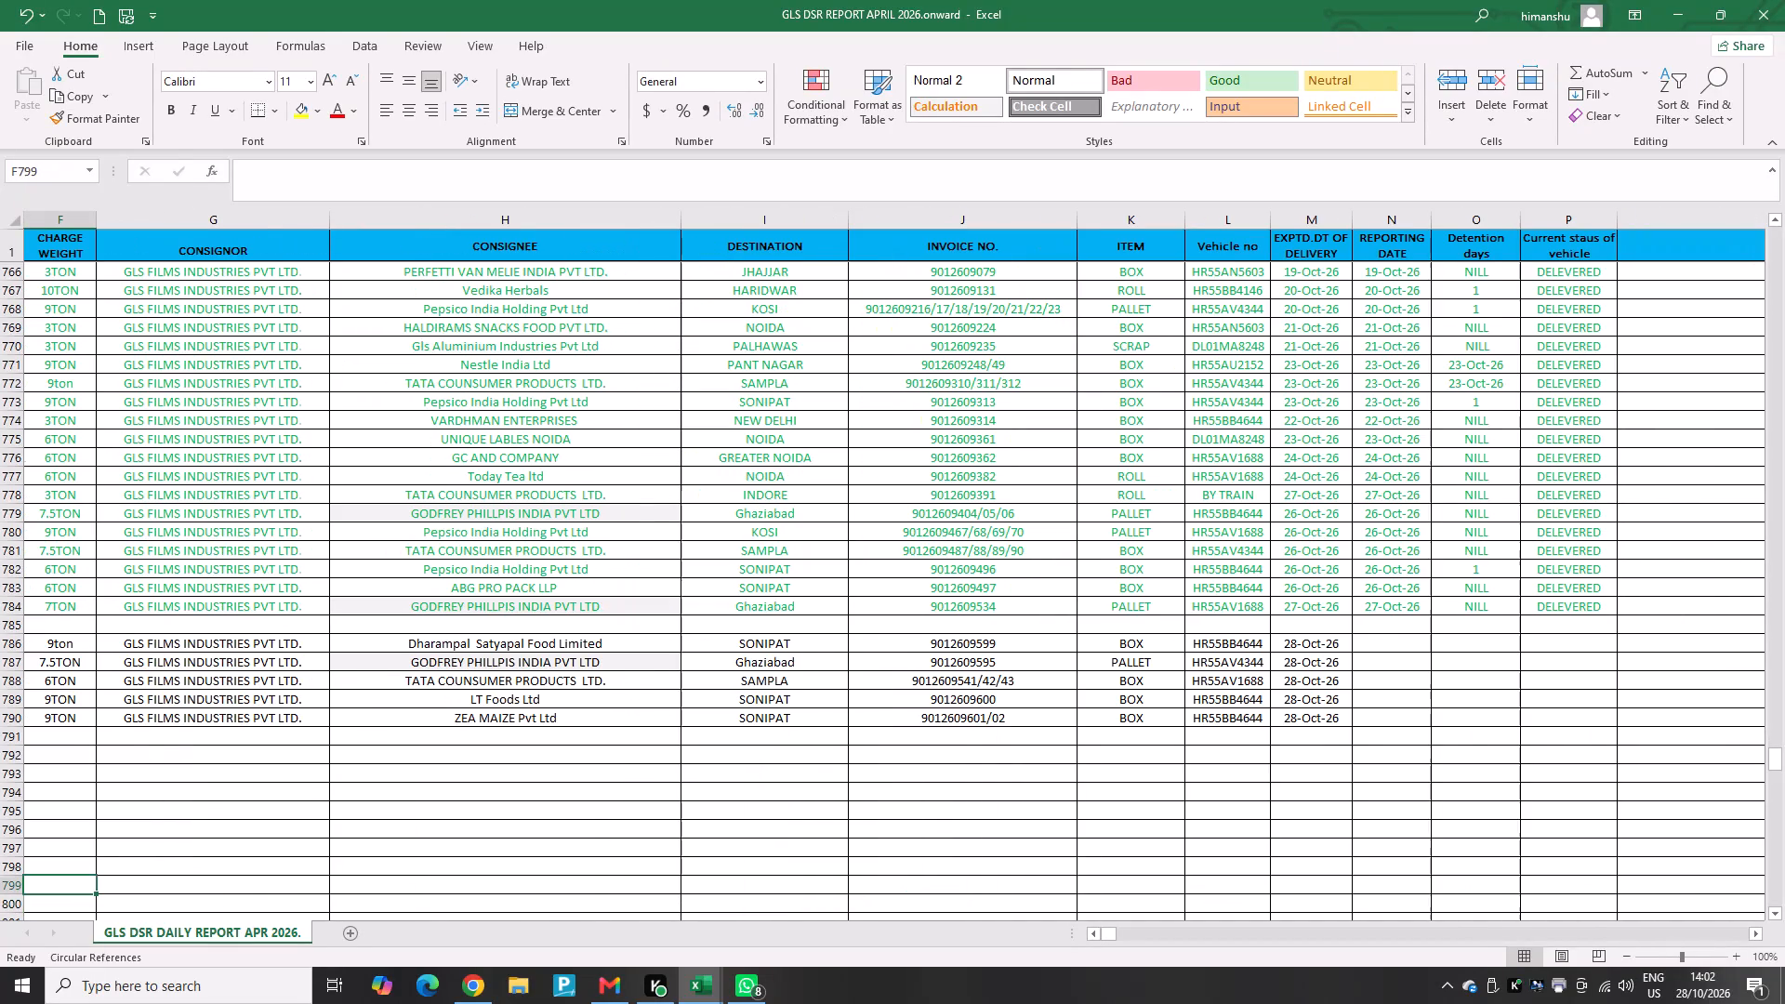
Review the late-October rows from No. of C/B back to S No., ending at the empty CN. Date cell in row 791.
key(Left)
key(Down)
key(Down)
key(Down)
key(Down)
key(Down)
key(Down)
key(Down)
key(Down)
key(Down)
key(Down)
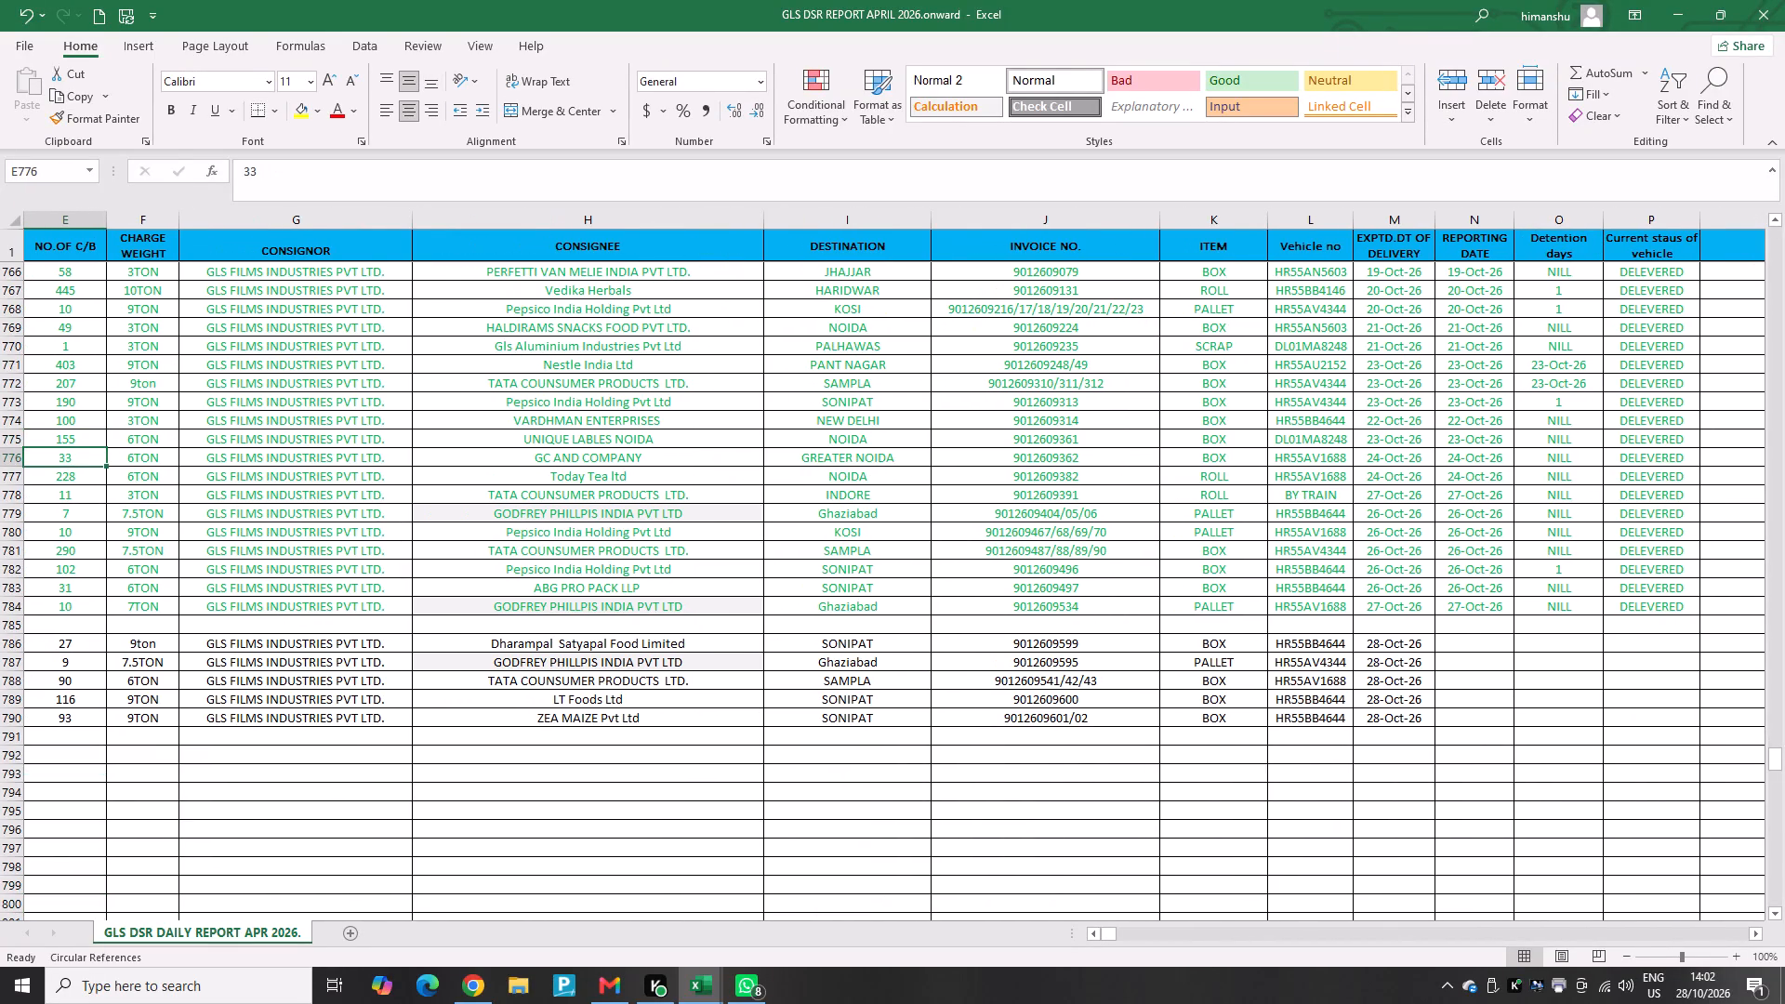
key(Left)
key(Down)
key(Left)
key(Down)
key(Left)
key(Down)
key(Left)
key(Down)
key(Left)
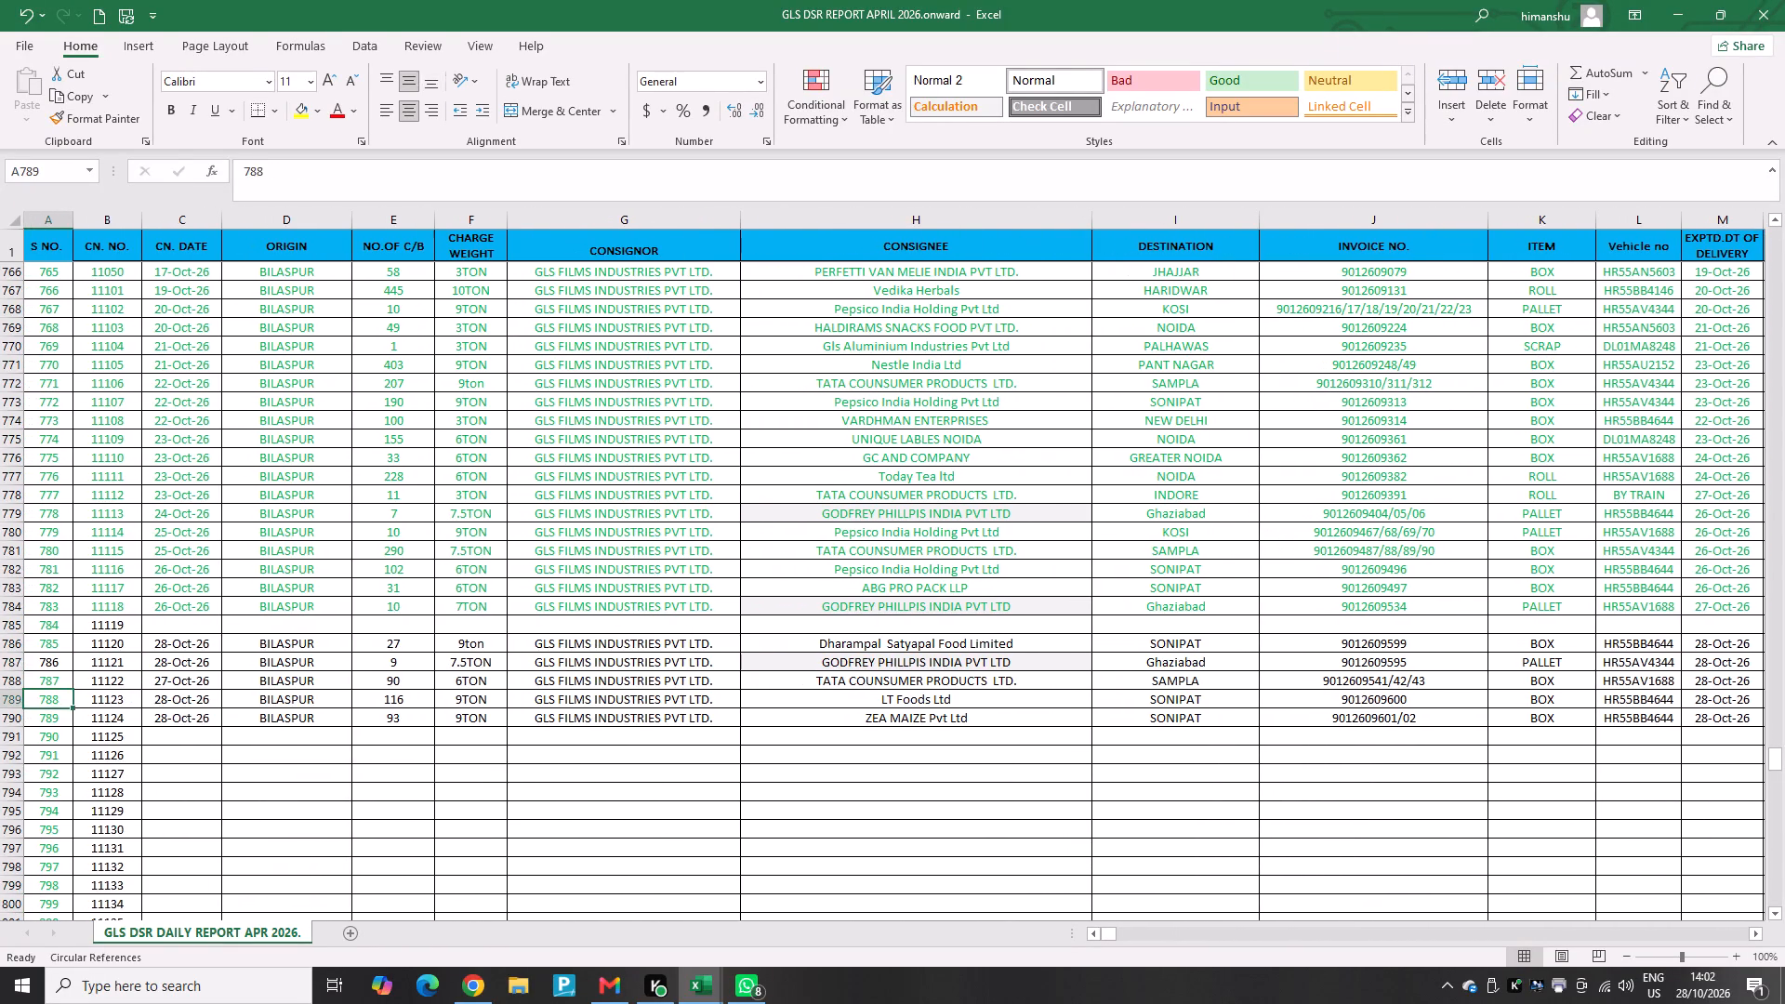
key(Right)
key(Right)
key(Down)
key(Down)
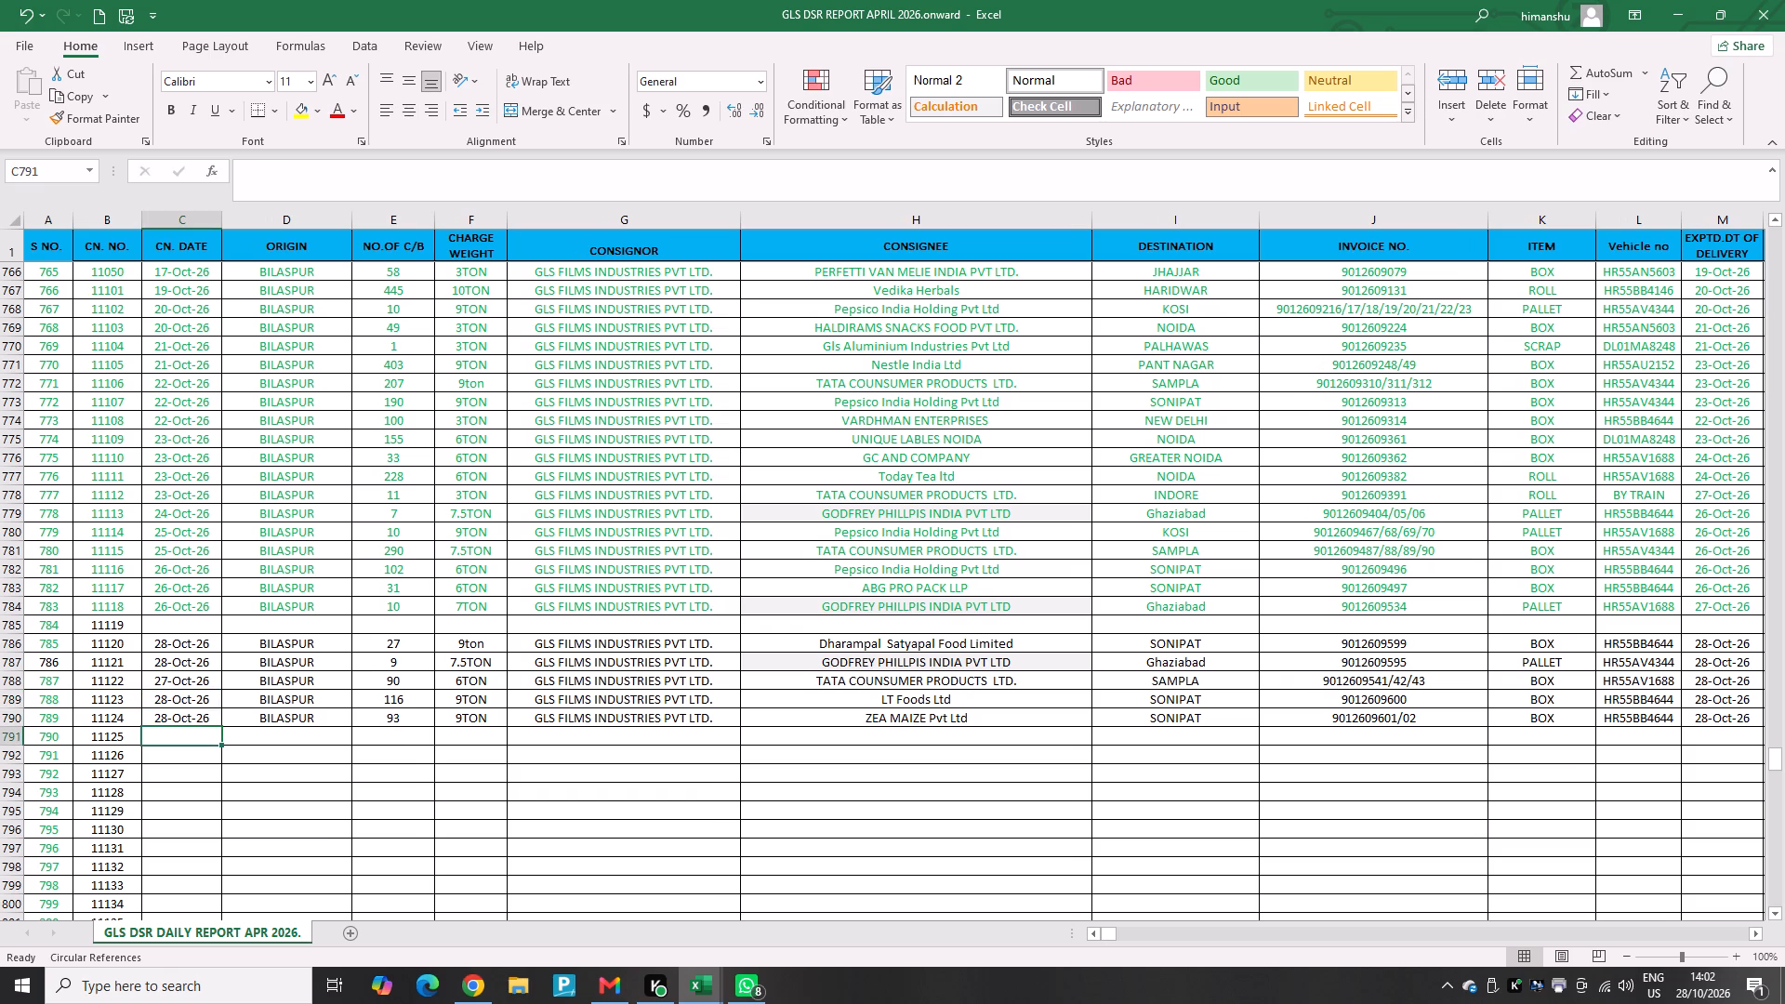
Save the GLS DSR REPORT APRIL 2026 workbook.
key(ctrl+s)
key(ctrl+s)
key(ctrl+s)
key(ctrl+s)
key(ctrl+s)
Minimise the GLS DSR workbook and the MIS DD Logistics workbook to reach the desktop.
click(1671, 5)
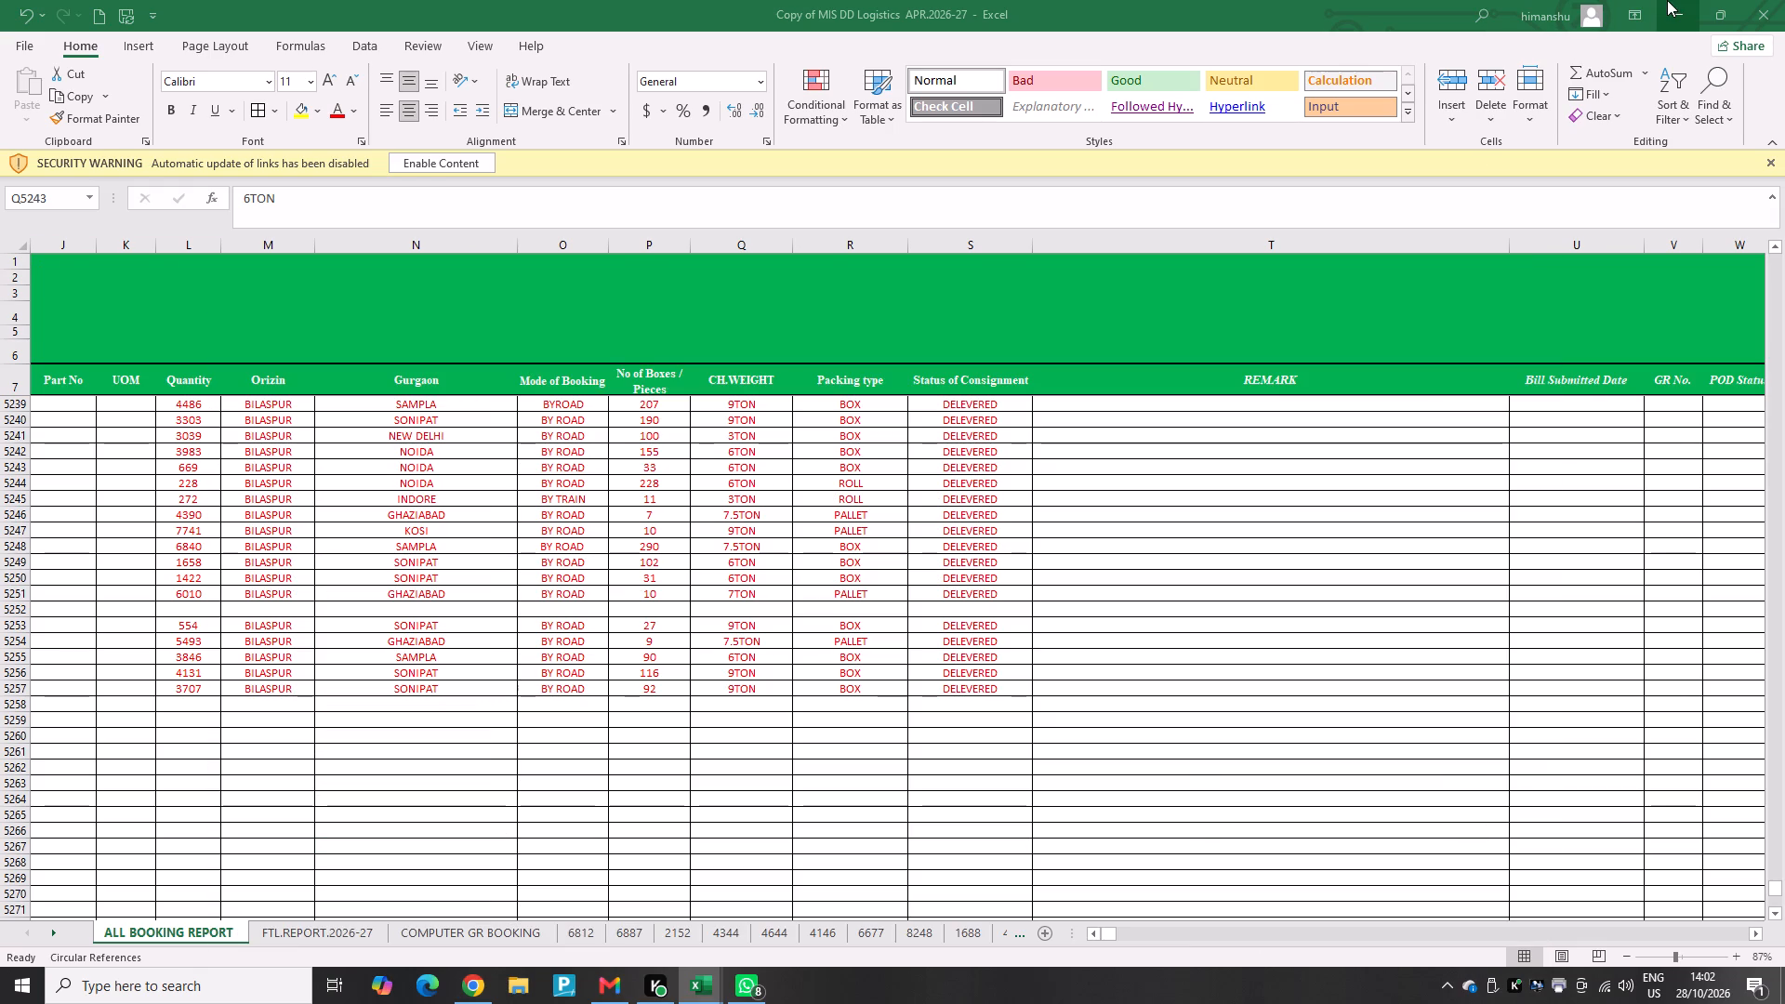
click(1667, 0)
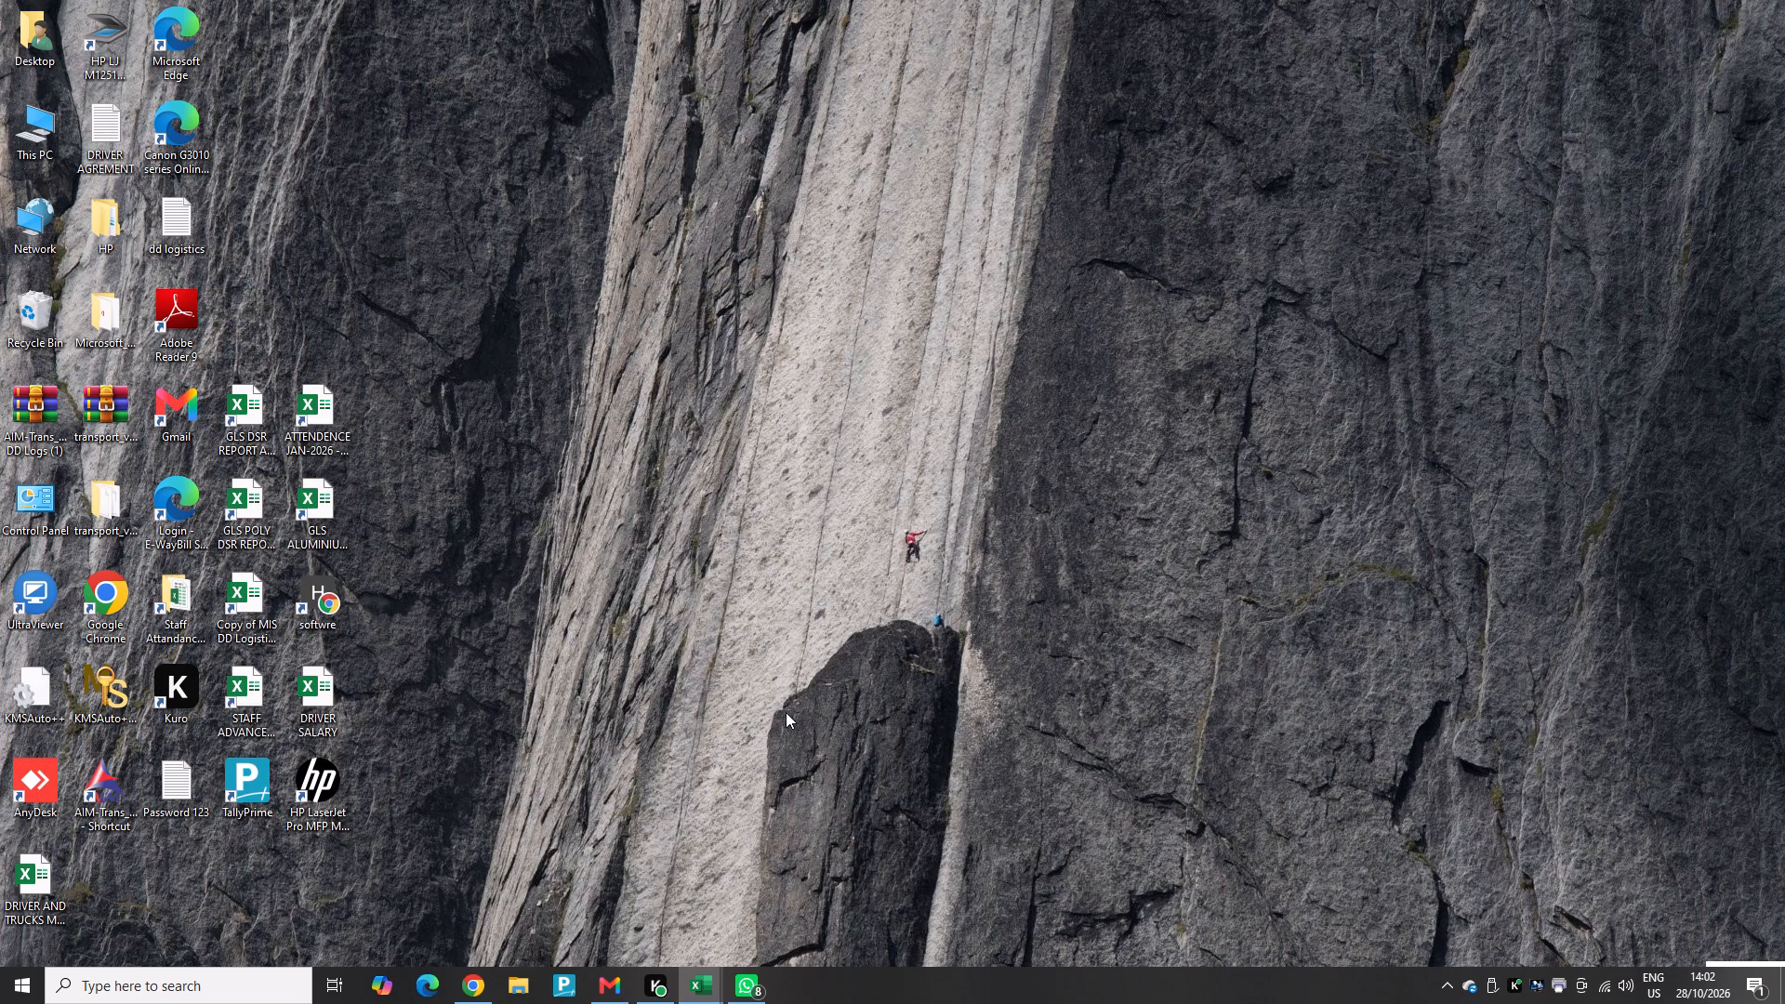